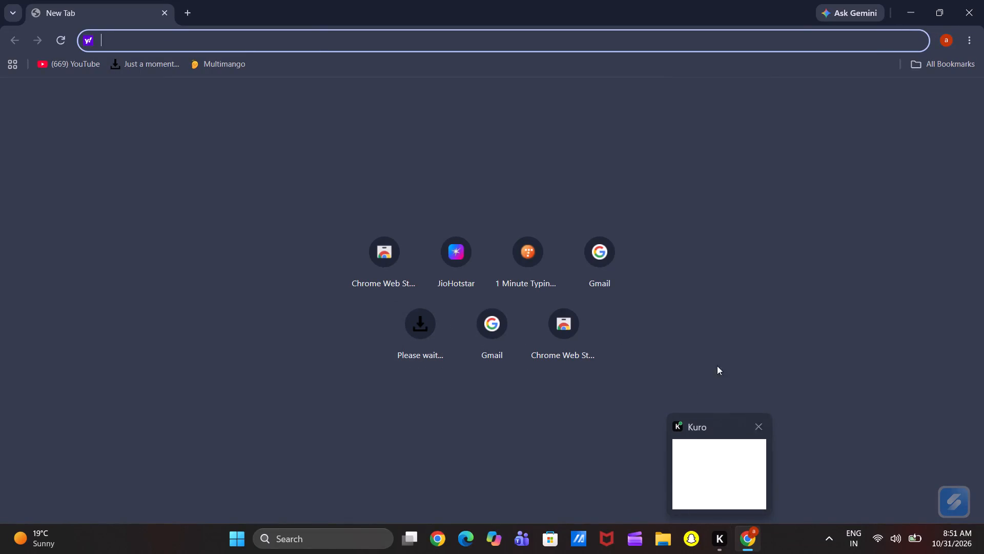
Switch the browser to the other saved user profile and open its window.
left_click(937, 42)
left_click(791, 367)
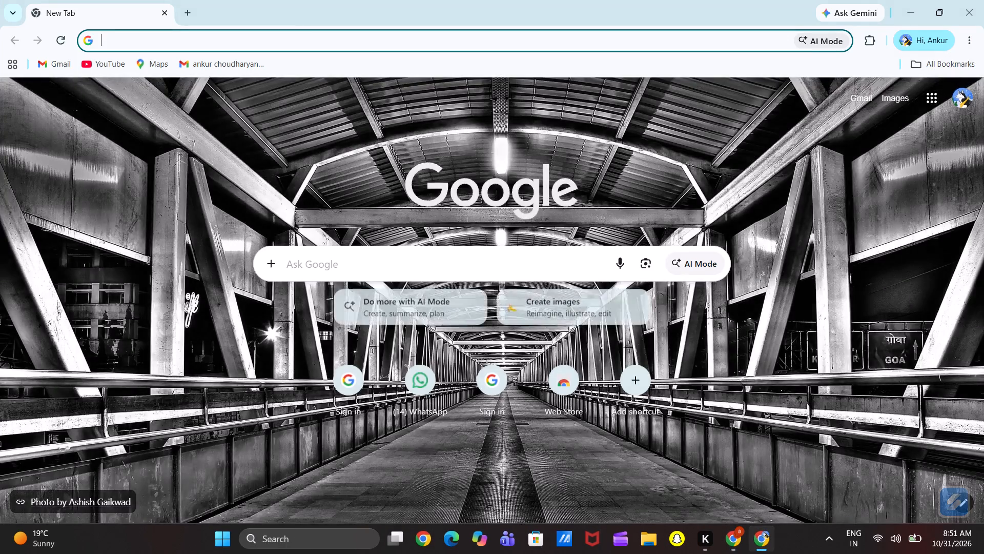
Search Google for "meesho supplier" and open the Meesho Supplier site at supplier.meesho.com from the results.
left_click(390, 260)
left_click(314, 299)
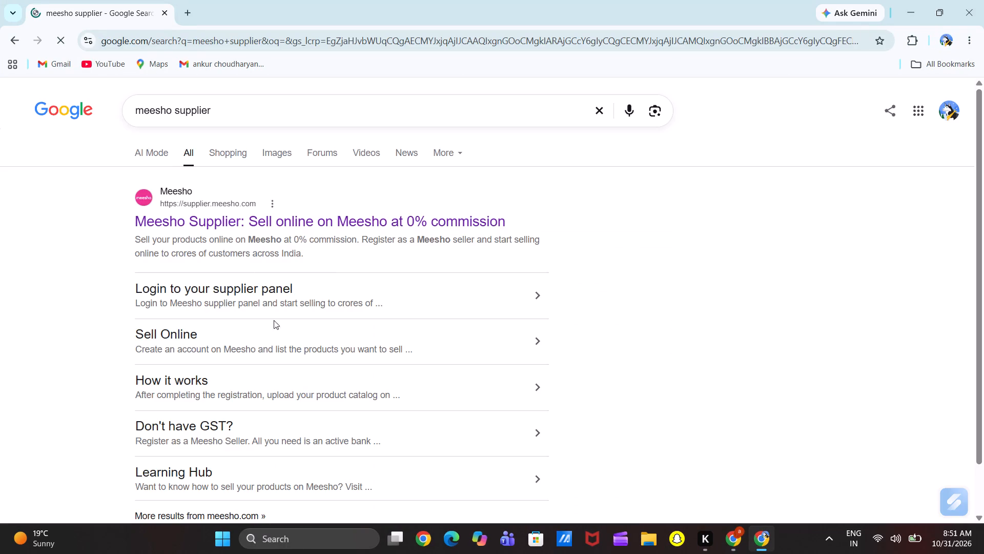
left_click(227, 219)
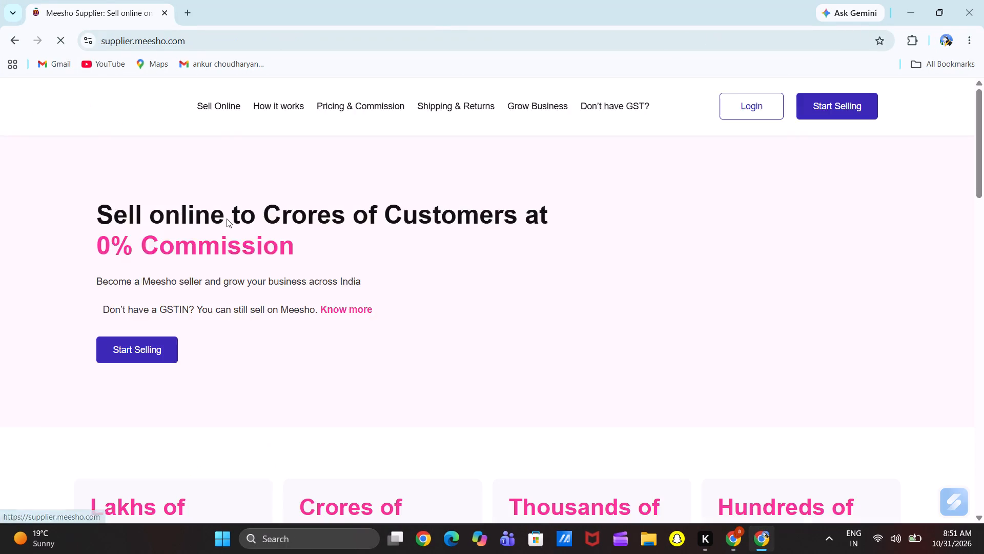
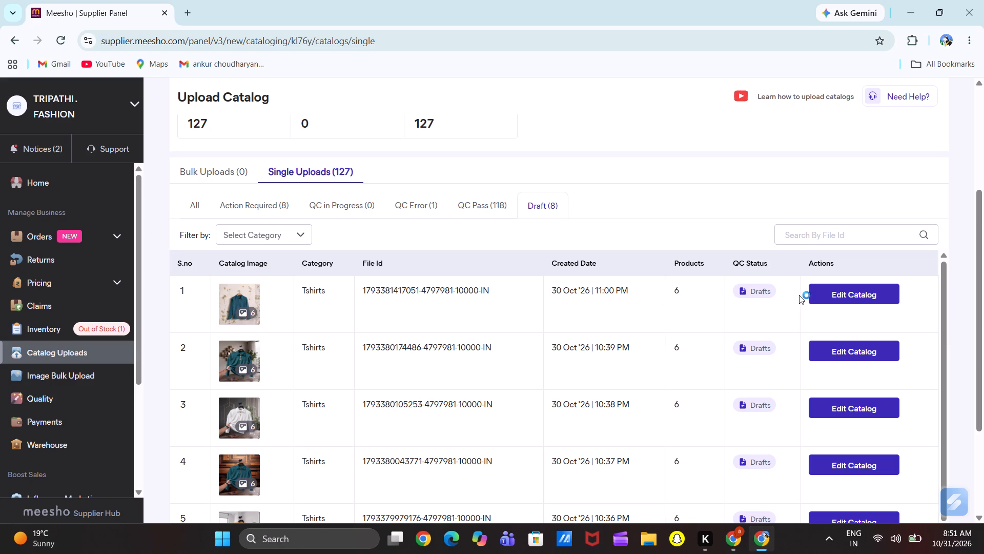
Open the first draft T-shirt catalog, created 30 Oct '26 at 11:00 PM, for editing.
left_click(824, 295)
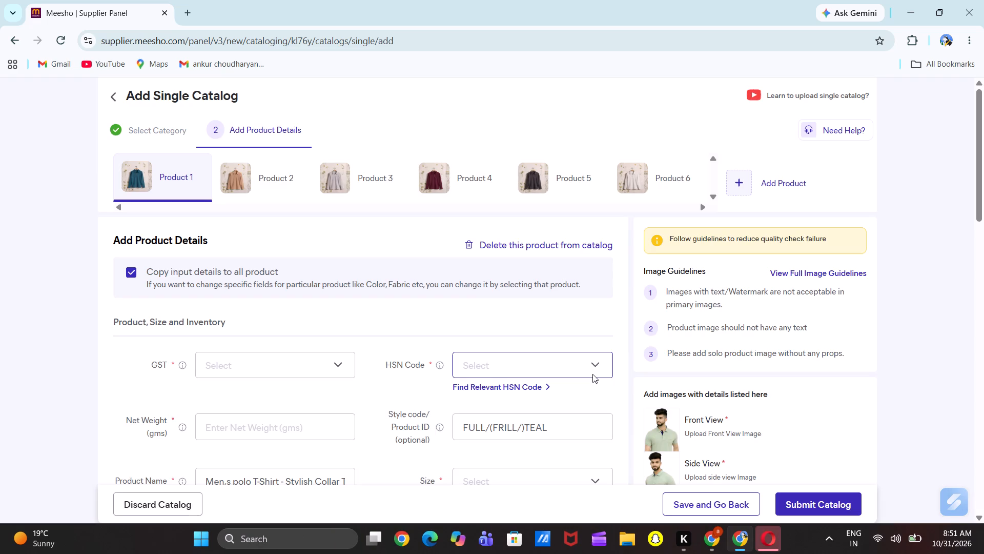
Set Product 1's GST to 5, HSN code to 610910 and net weight to 100 gms.
scroll(391, 368, "down", 2)
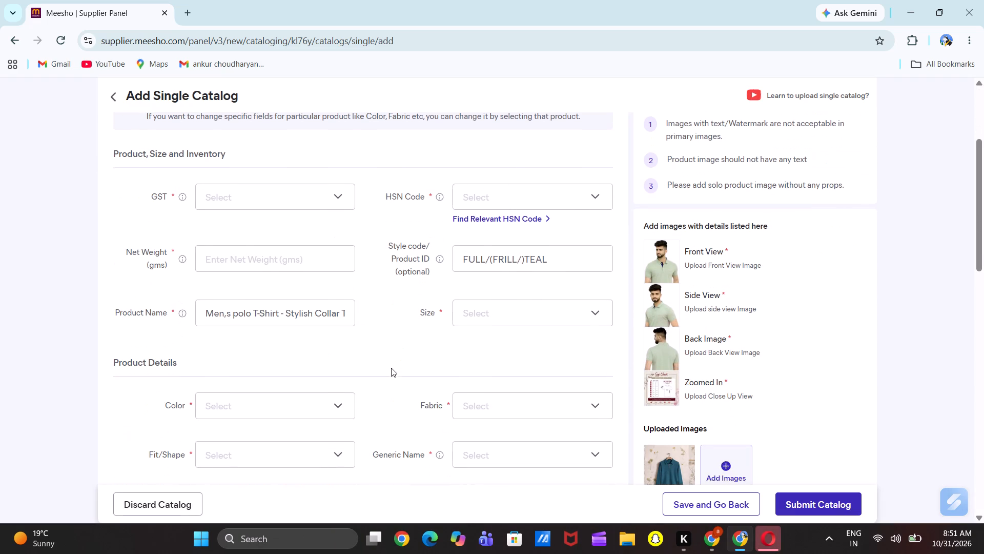
left_click(251, 203)
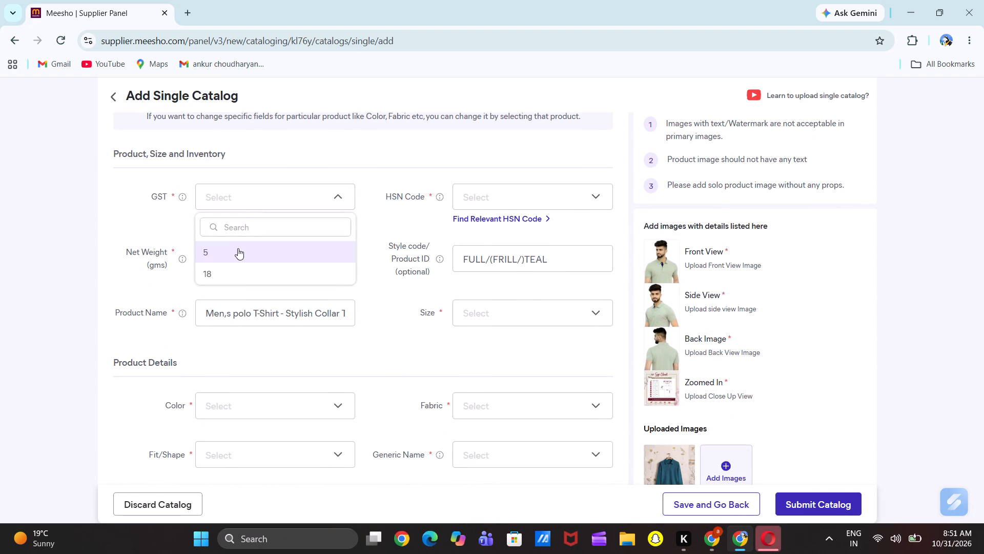
left_click(238, 250)
left_click(495, 191)
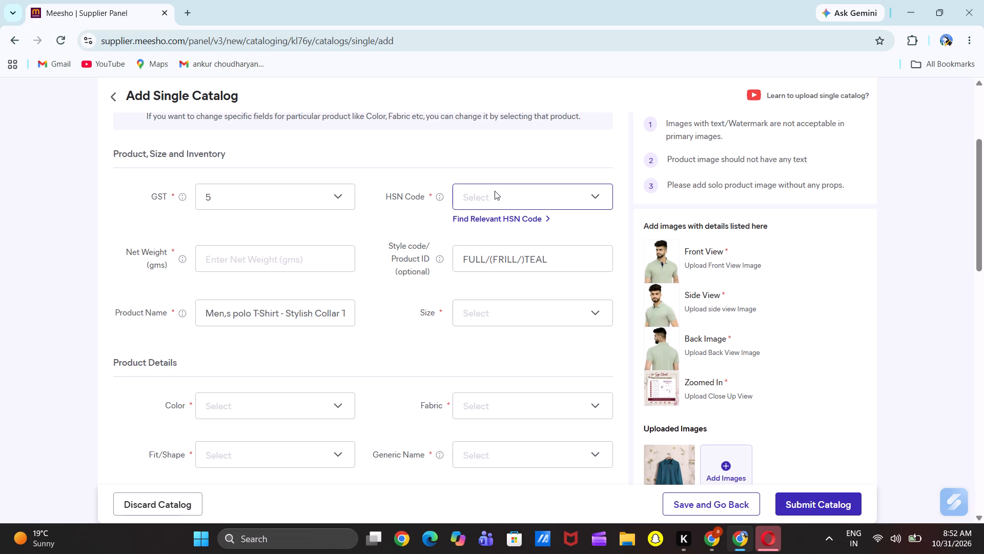
left_click(495, 307)
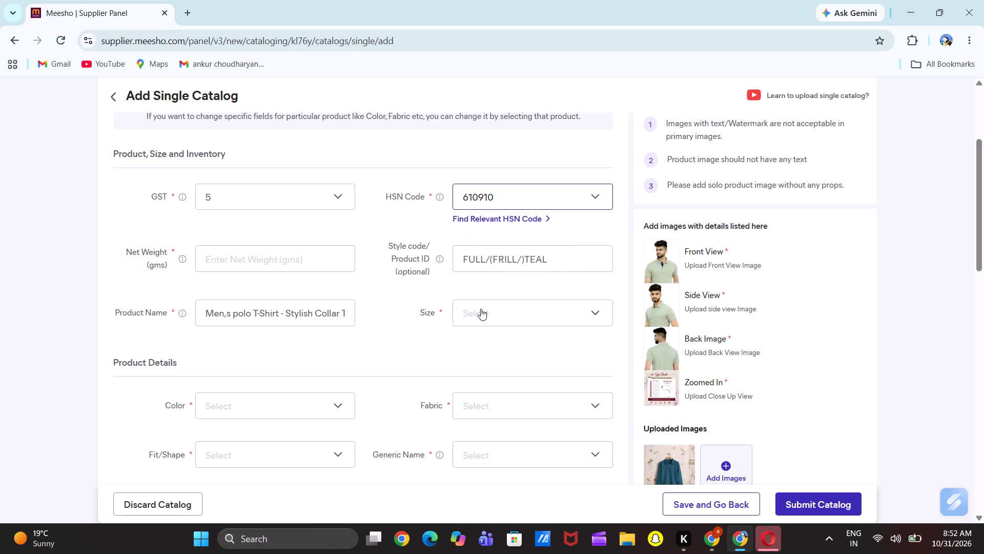
left_click(284, 256)
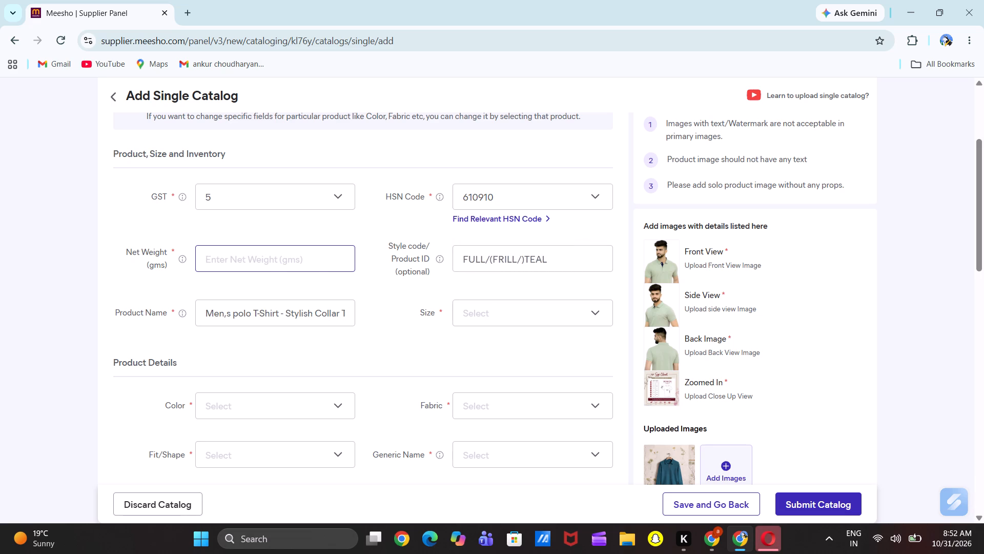
type("100")
Select sizes S, M, L and XL for the product and apply them.
scroll(390, 289, "down", 2)
left_click(514, 168)
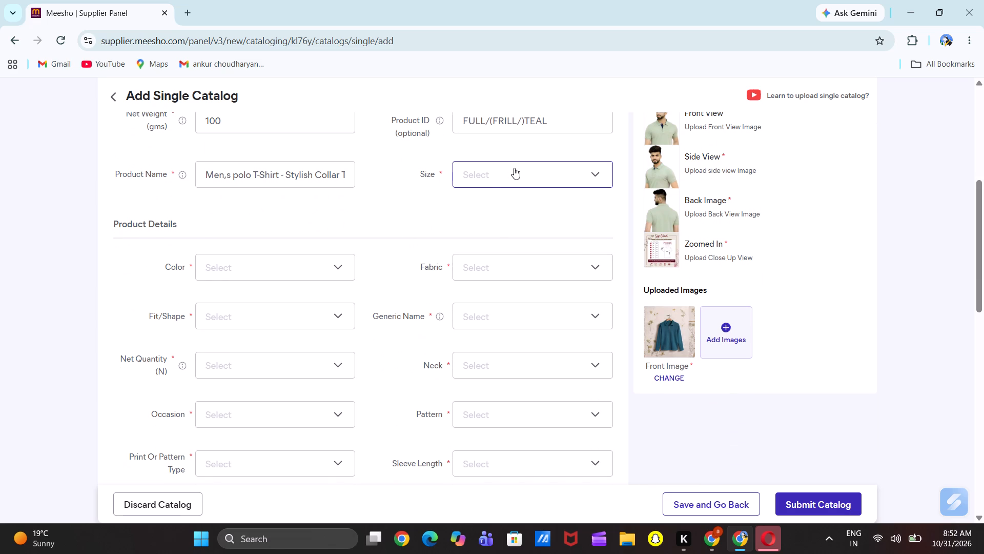
left_click(558, 209)
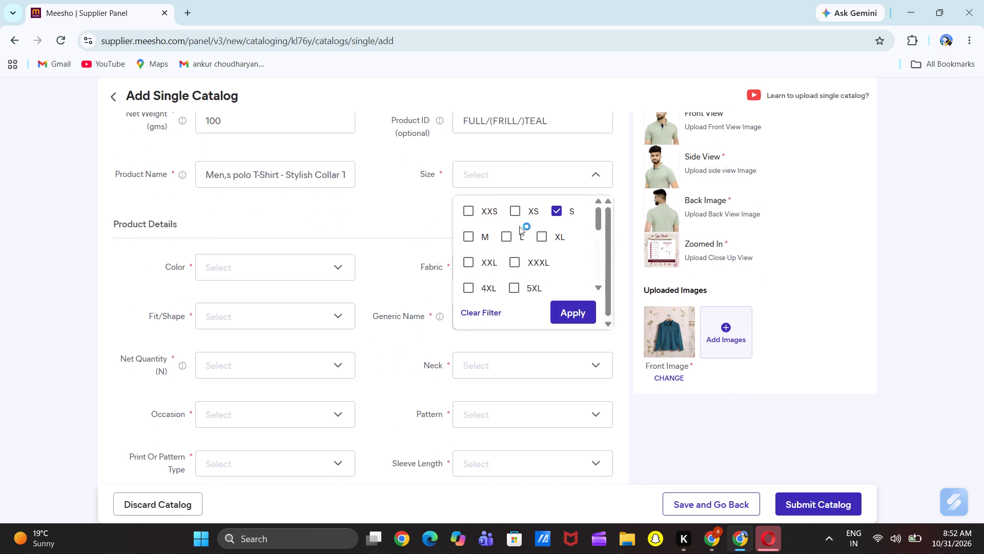
left_click(465, 235)
left_click(512, 242)
left_click(542, 242)
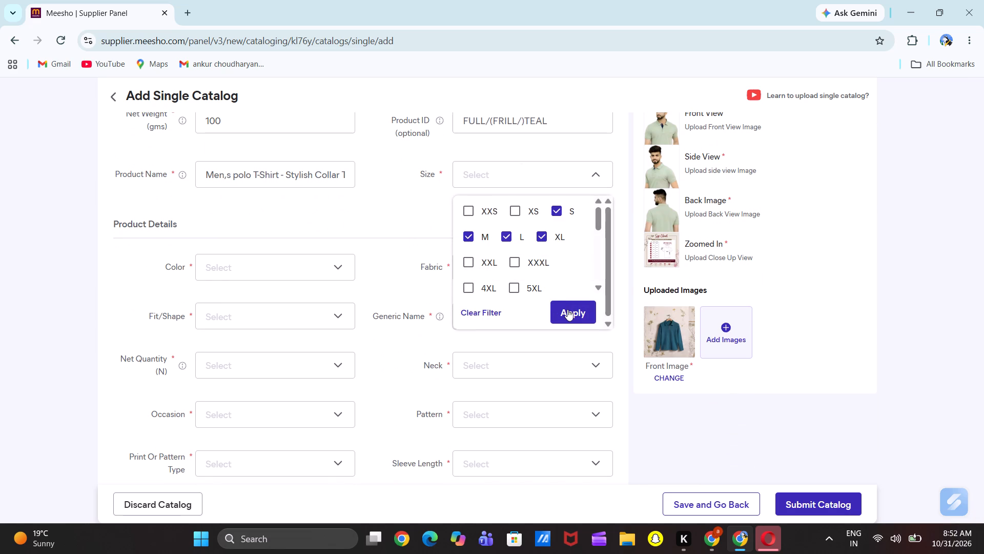
left_click(569, 310)
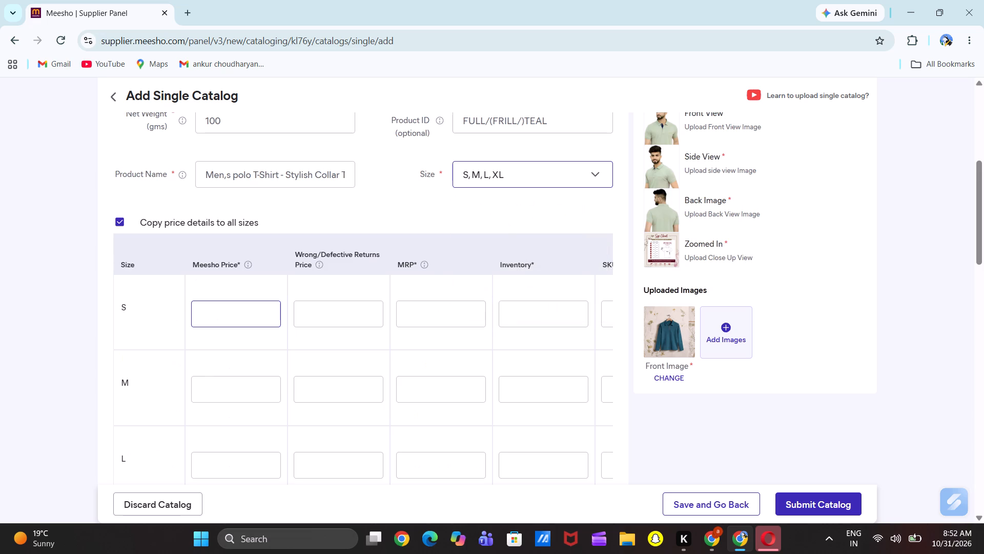
Set the Meesho Price in the size S row to 221.
left_click(217, 320)
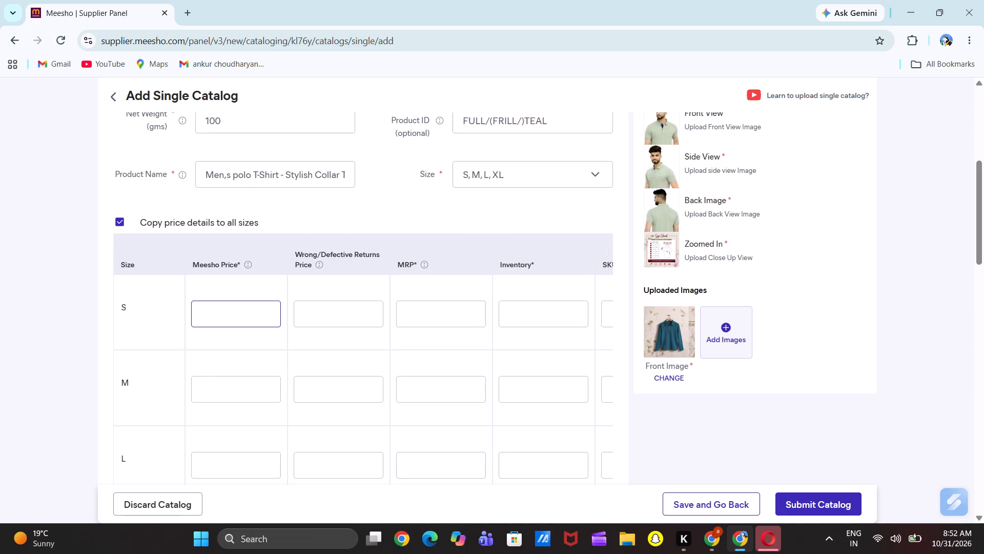
type("210")
key("BackSpace")
key("BackSpace")
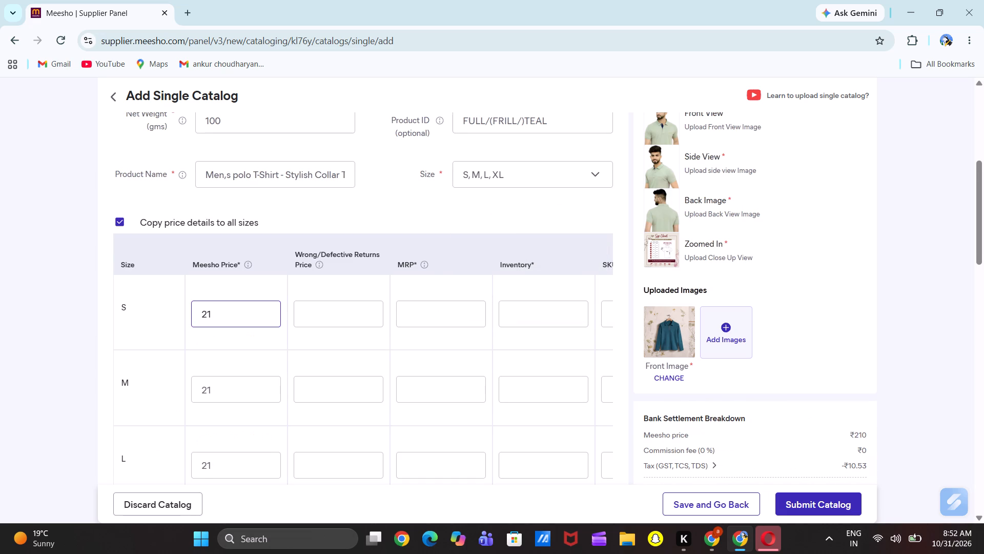
type("21")
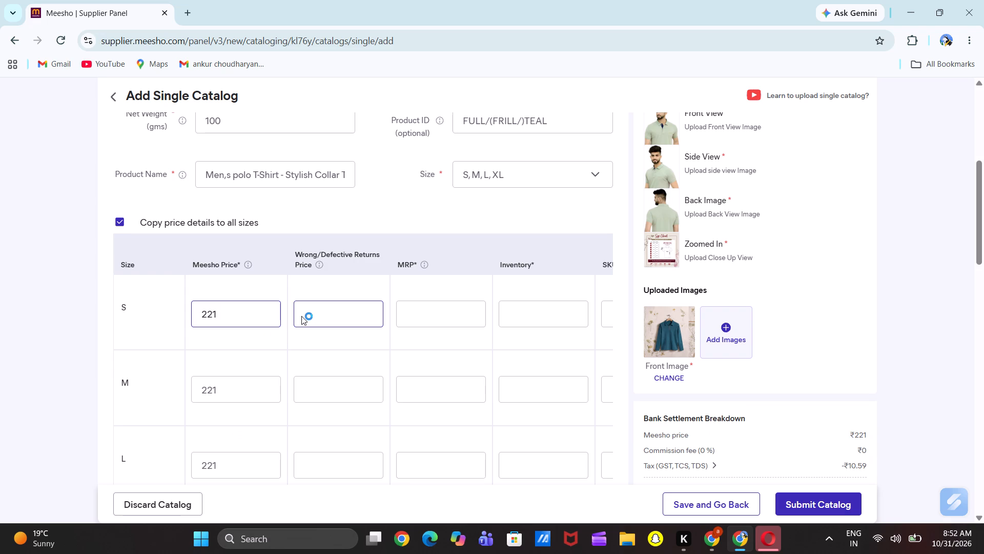
Replace the suggested Wrong/Defective Returns Price in the size S row with a new value beginning with 2.
left_click(301, 316)
key("BackSpace")
key("BackSpace")
key("BackSpace")
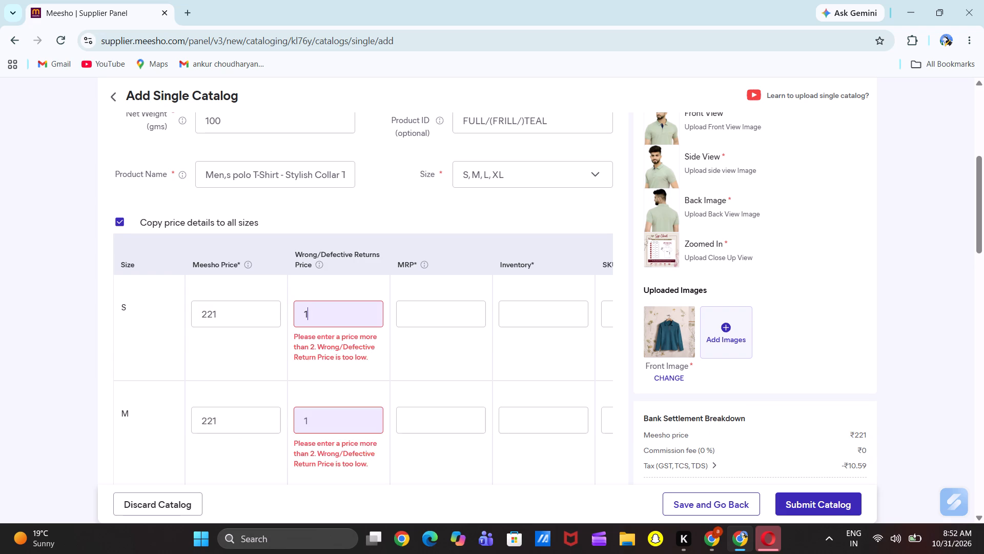
type("21")
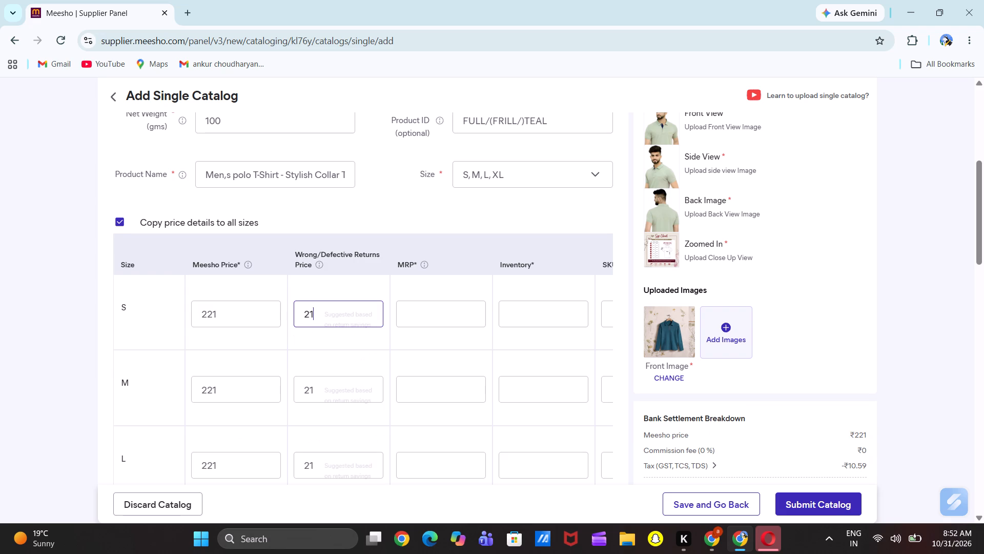
key("BackSpace")
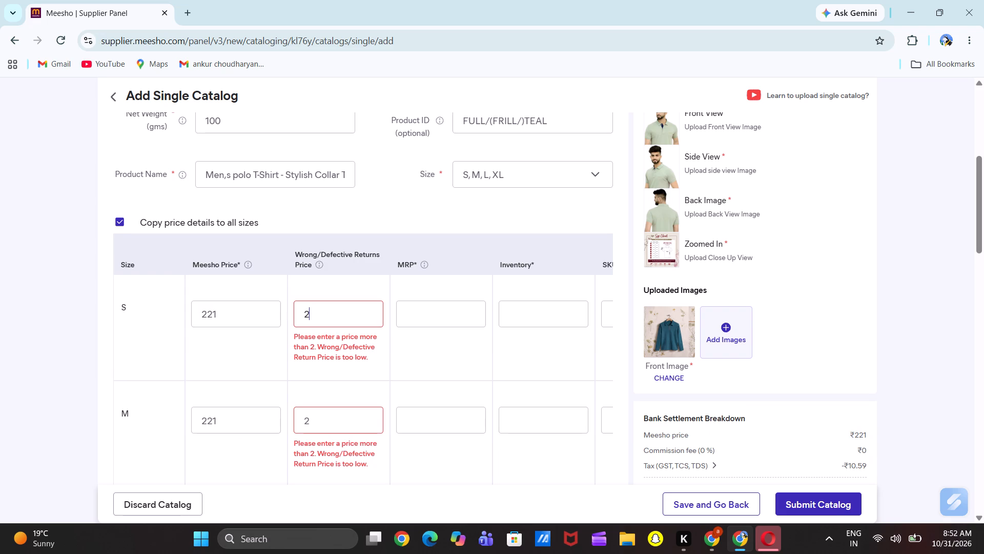
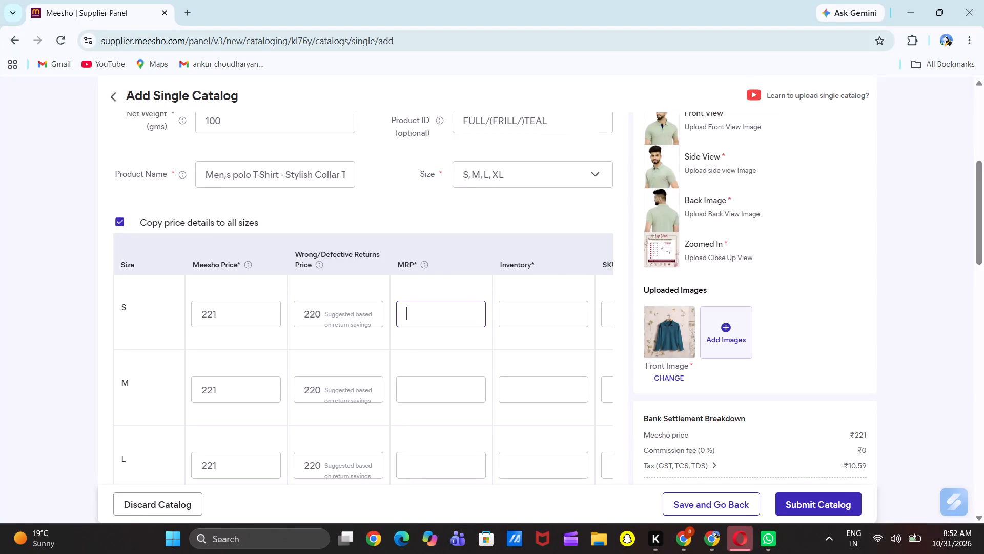
Set the MRP in the size S row to 999.
type("999")
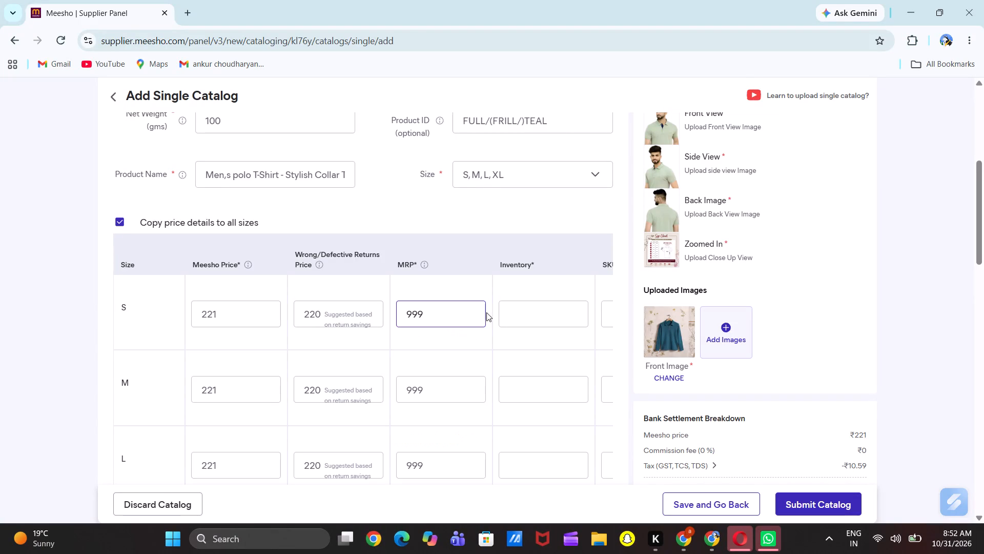
Set the inventory to 100 for each of the sizes S, M, L and XL.
left_click(511, 314)
type("100")
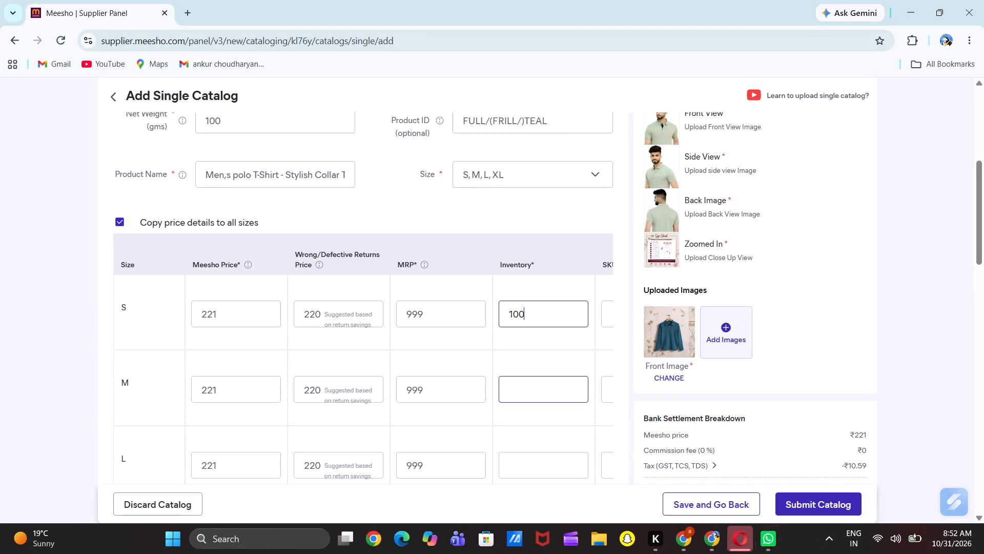
left_click(521, 385)
key("1")
type("00")
scroll(473, 363, "down", 2)
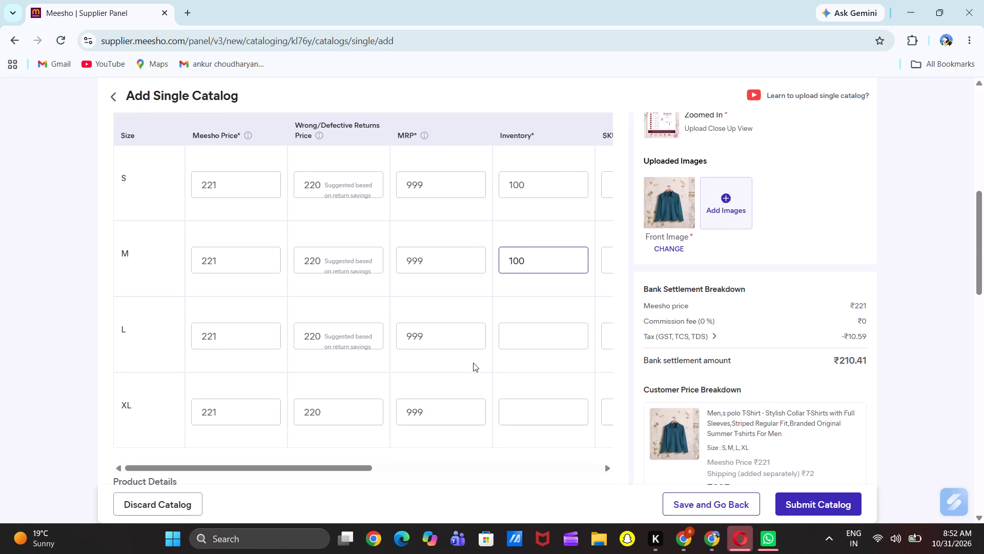
left_click(523, 337)
type("100")
left_click(536, 413)
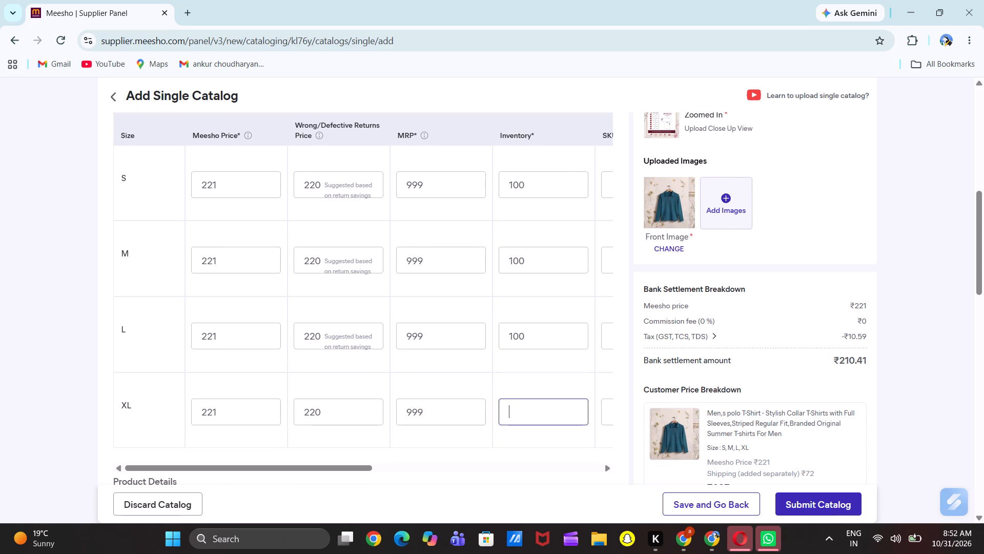
type("100")
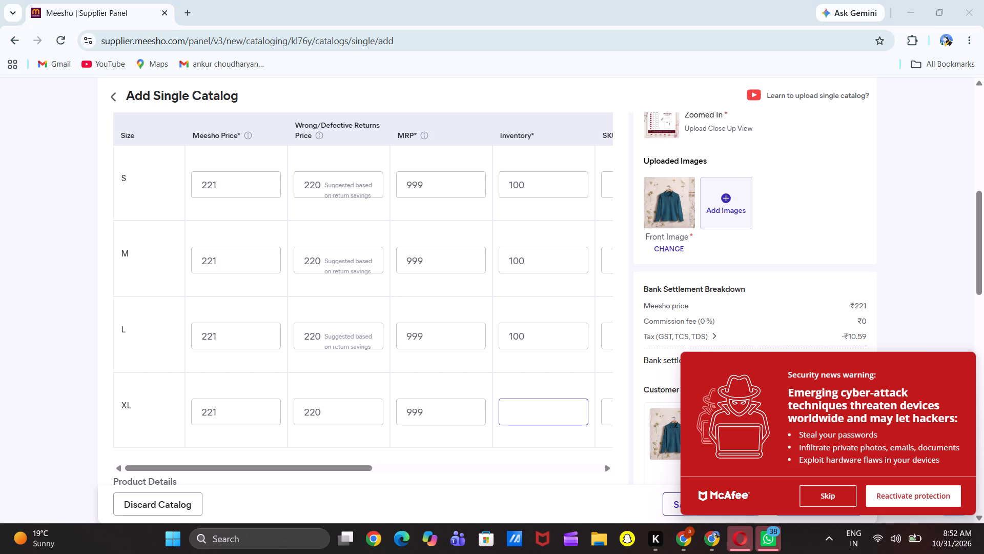
left_click(528, 401)
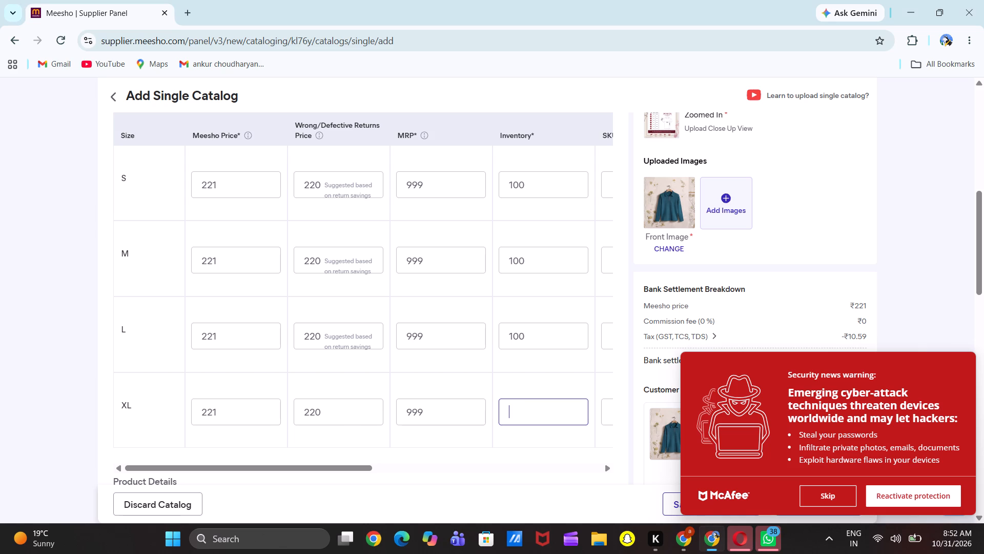
key("1")
type("00")
Skip the McAfee security news warning that covers the catalog form.
left_click(832, 493)
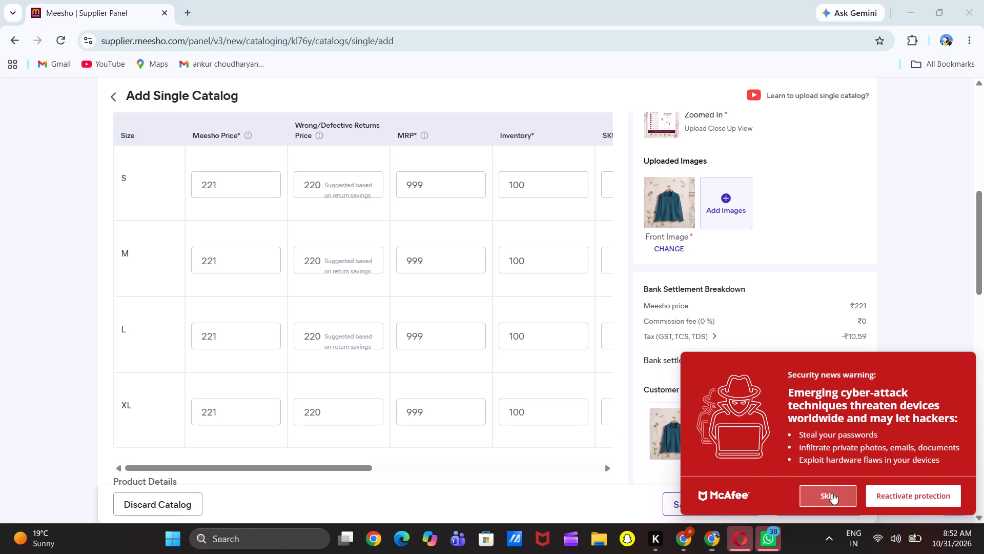
Set the chest size to 36 inches for size S and 38 inches for size M.
scroll(522, 371, "left", 6)
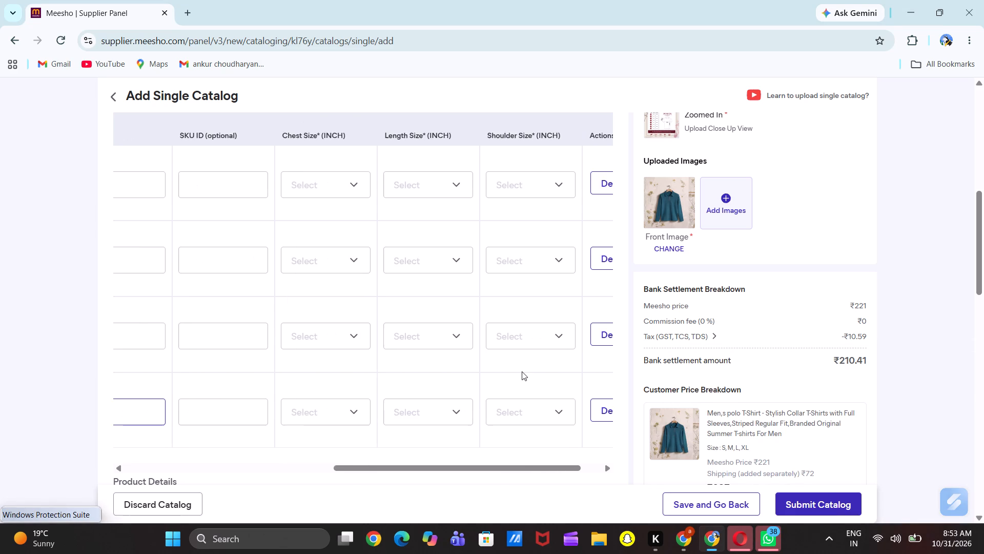
left_click(308, 184)
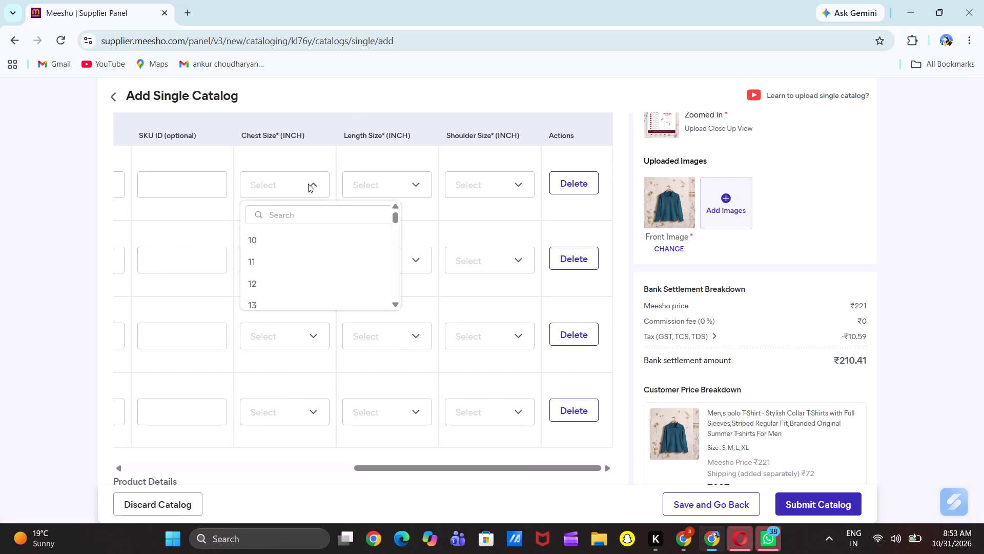
scroll(283, 309, "down", 2)
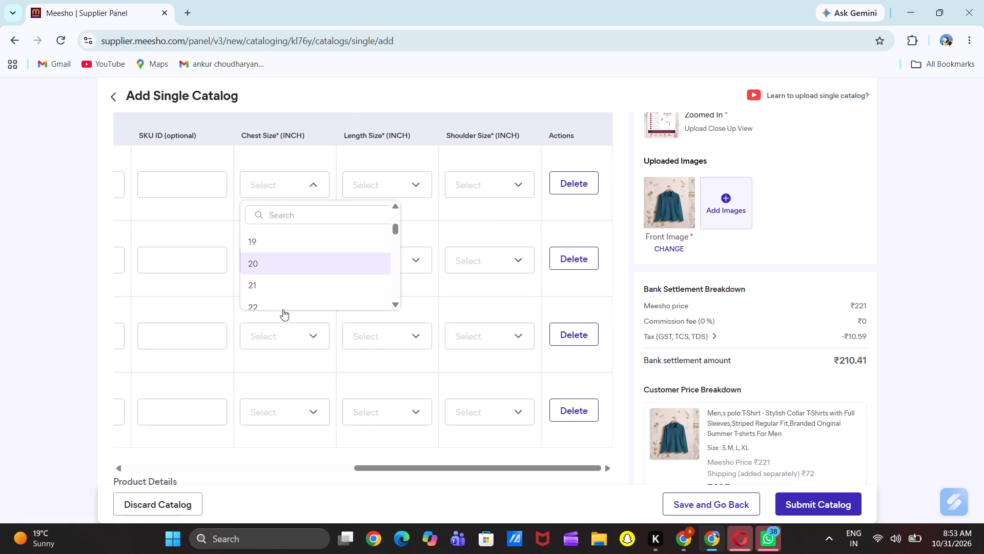
scroll(283, 309, "down", 4)
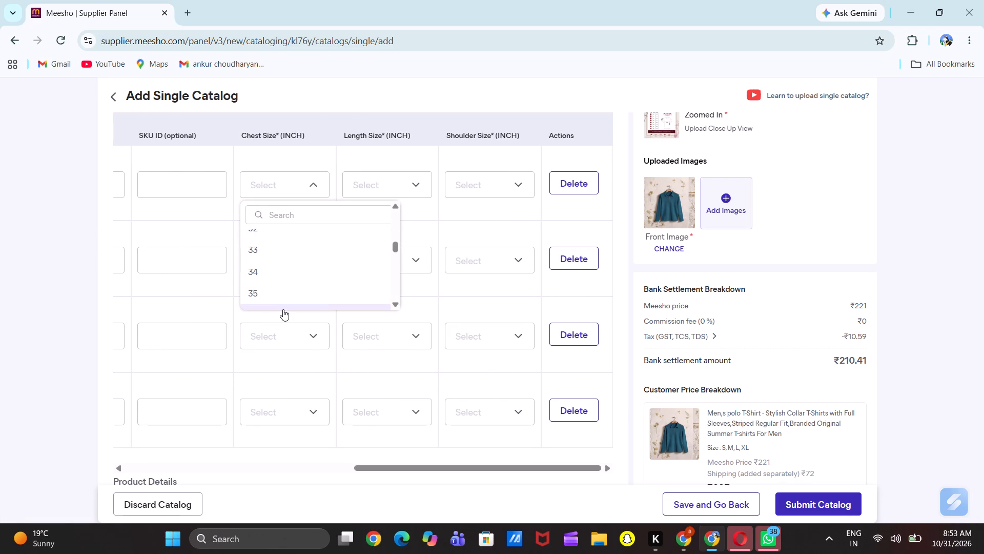
scroll(283, 309, "down", 1)
left_click(272, 280)
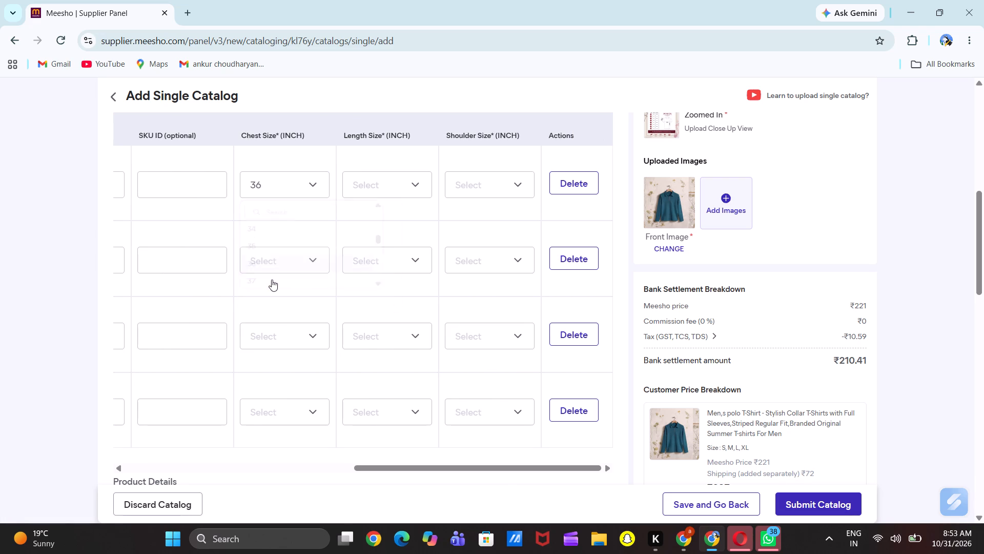
left_click(294, 257)
scroll(312, 335, "down", 1)
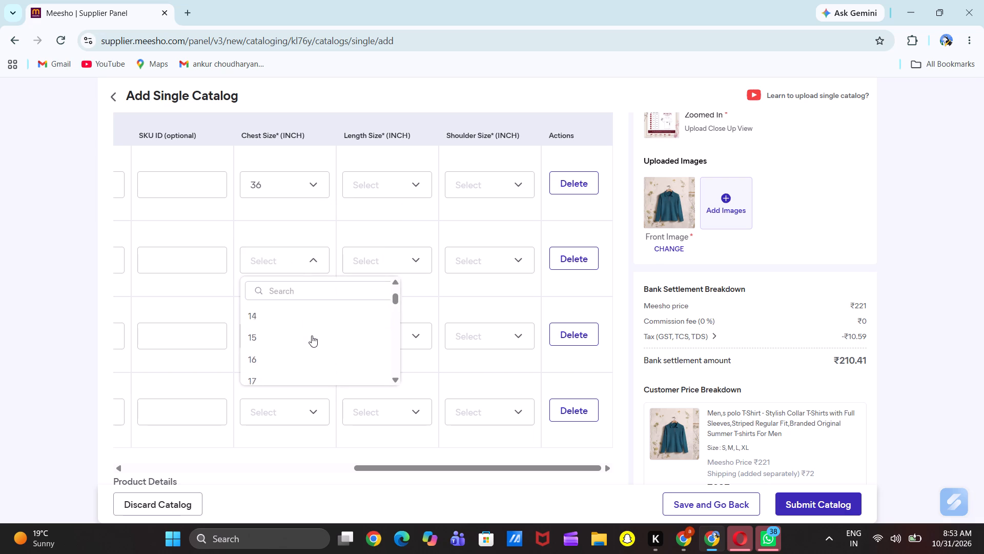
scroll(312, 335, "down", 4)
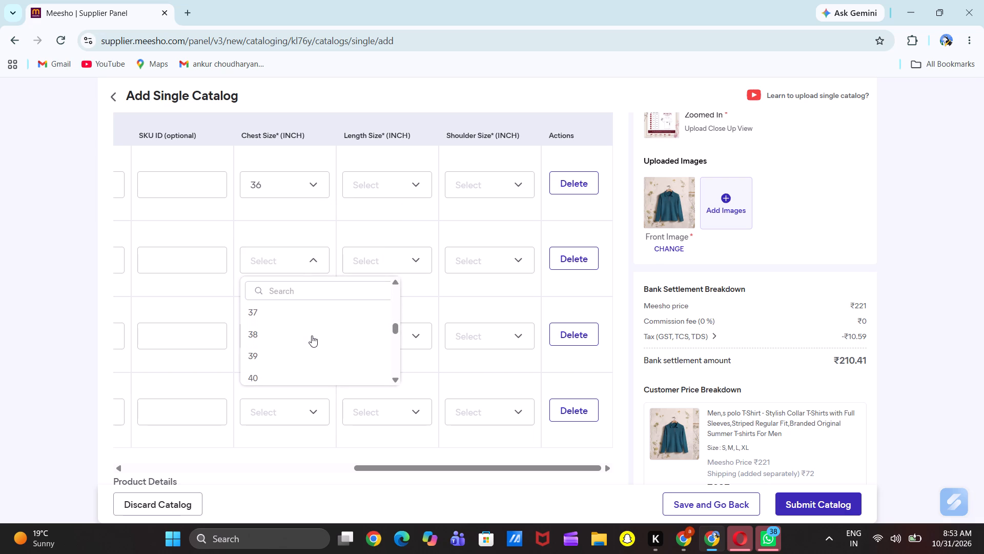
scroll(312, 335, "down", 1)
left_click(312, 335)
Set the chest size to 40 inches for size L and 42 inches for size XL.
left_click(276, 337)
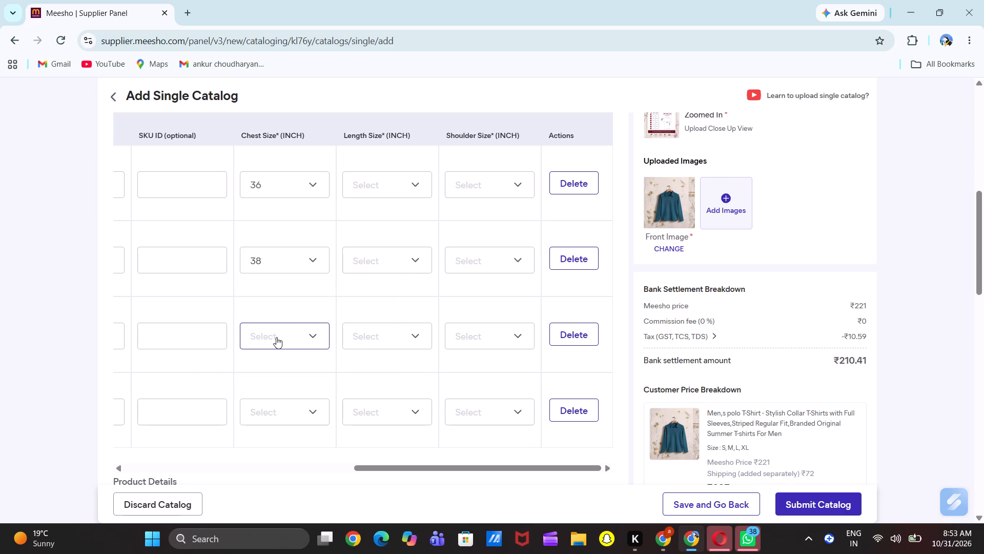
scroll(289, 430, "down", 1)
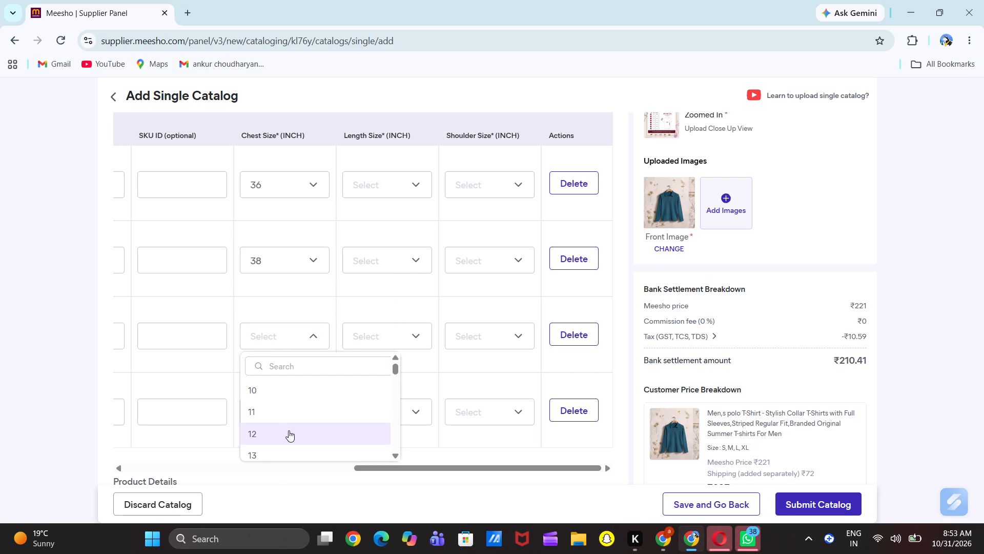
scroll(289, 430, "down", 6)
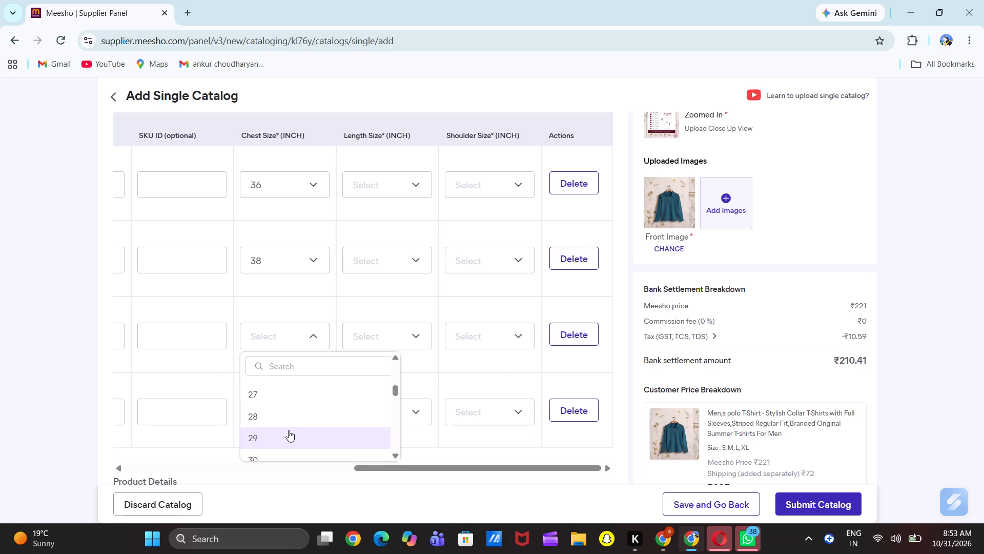
scroll(289, 430, "down", 1)
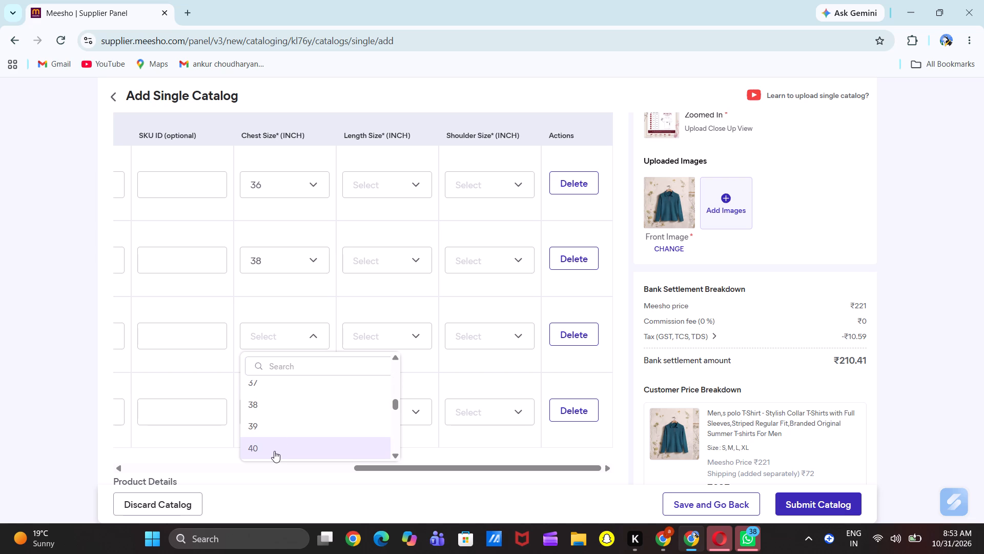
left_click(274, 451)
left_click(274, 418)
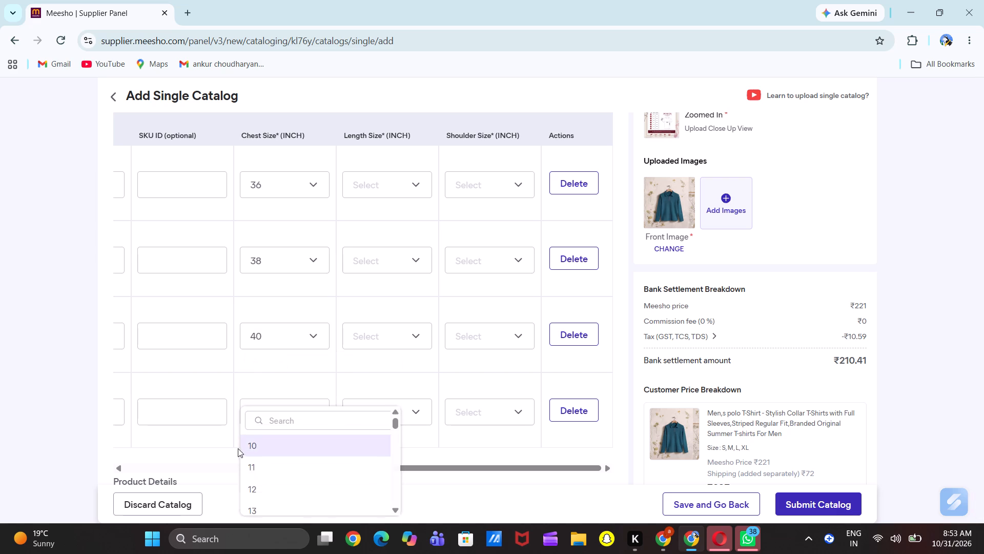
scroll(285, 489, "down", 4)
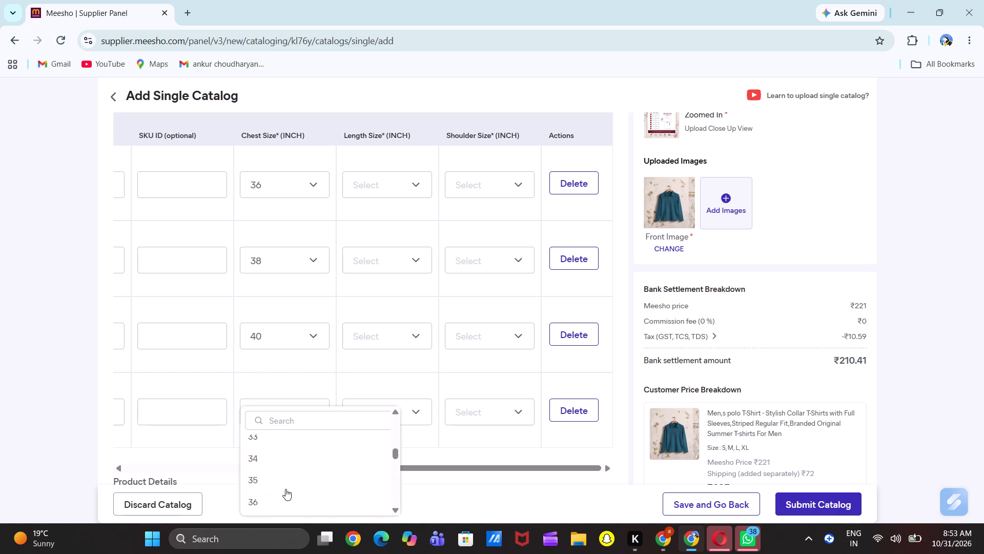
scroll(285, 489, "down", 4)
left_click(285, 489)
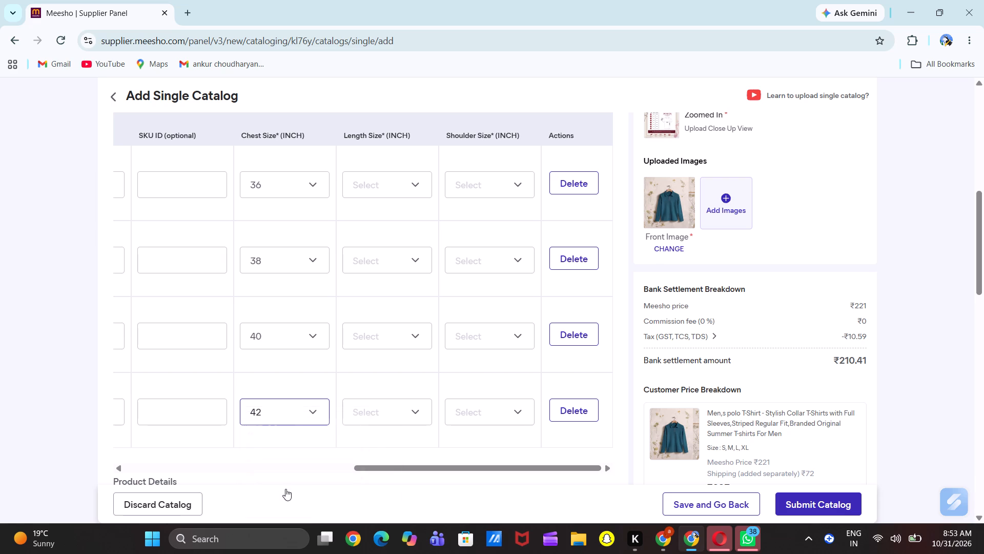
Set the length size in the size S row to 24.5 inches.
left_click(397, 188)
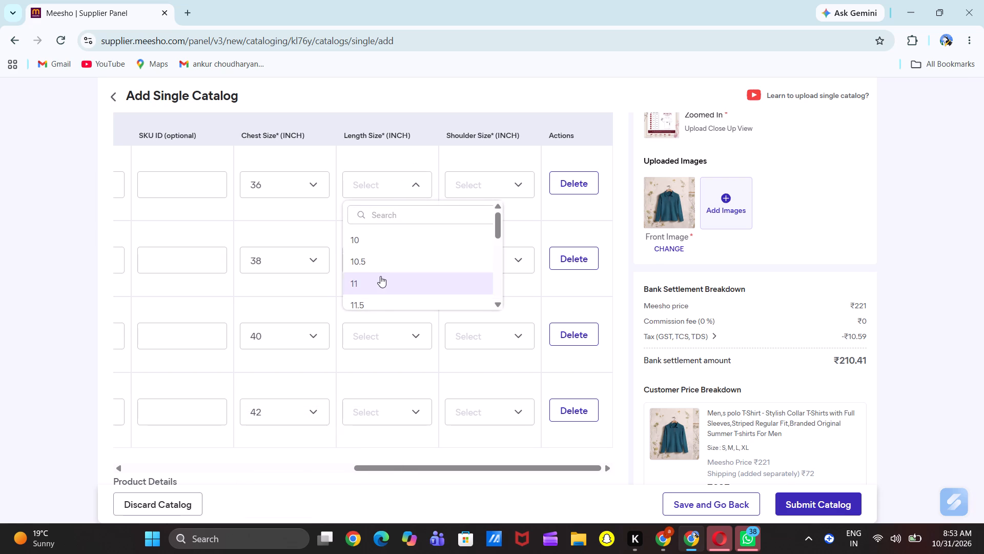
scroll(380, 276, "down", 2)
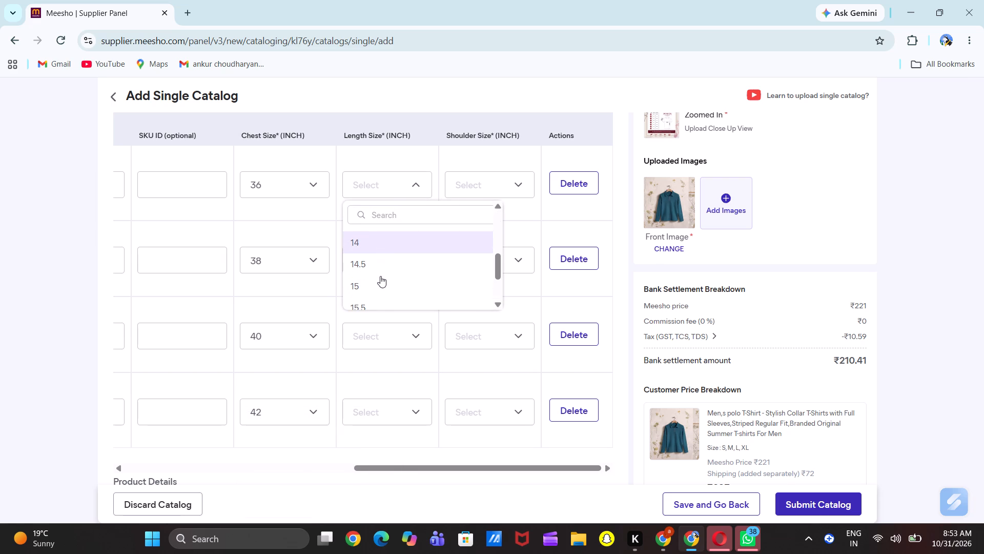
scroll(380, 276, "down", 3)
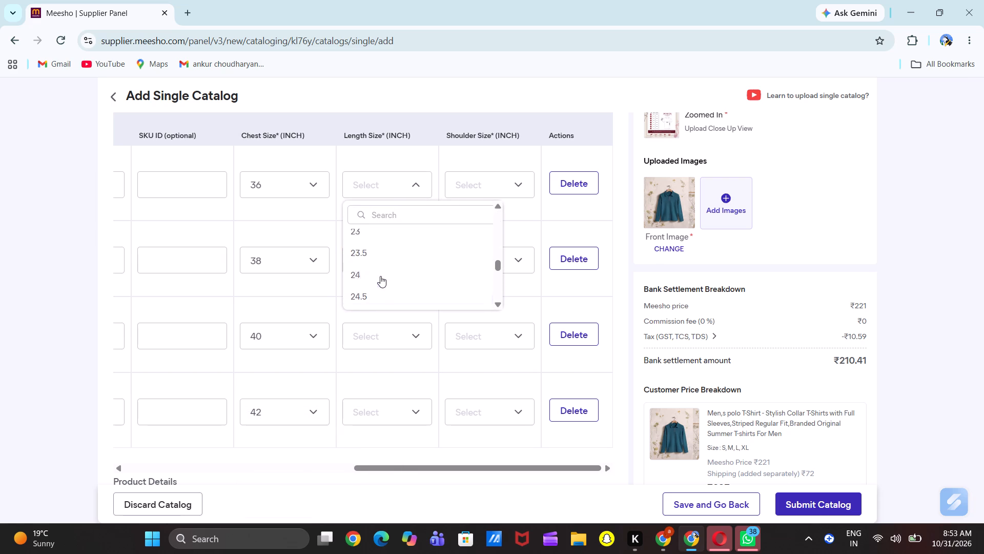
scroll(380, 276, "down", 2)
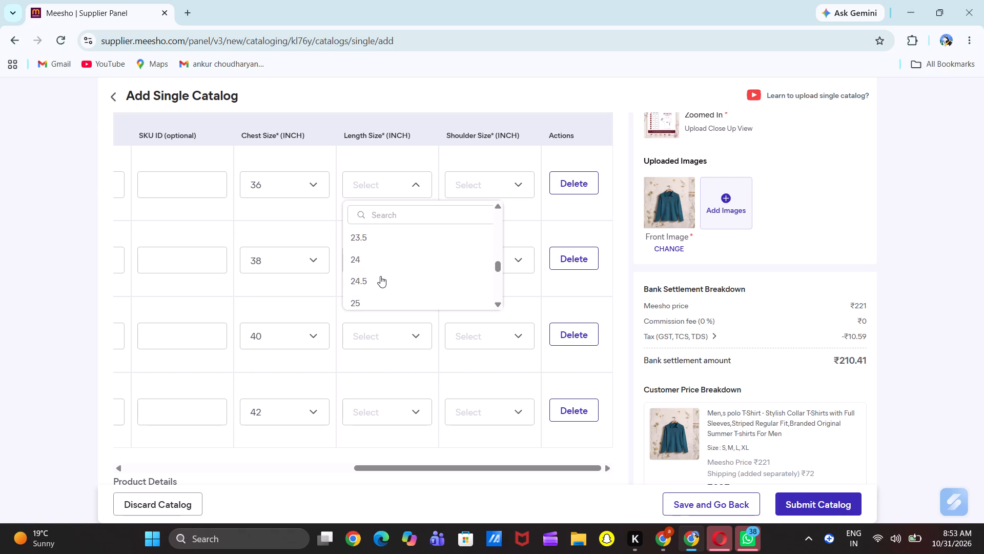
left_click(380, 276)
Set the length size in the size M row to 25.5 inches.
left_click(380, 258)
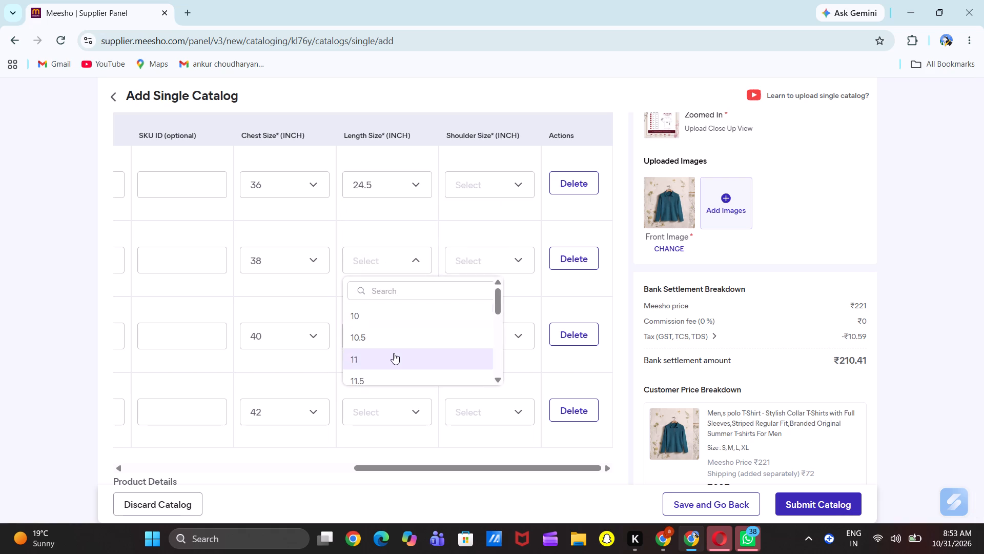
scroll(394, 353, "down", 5)
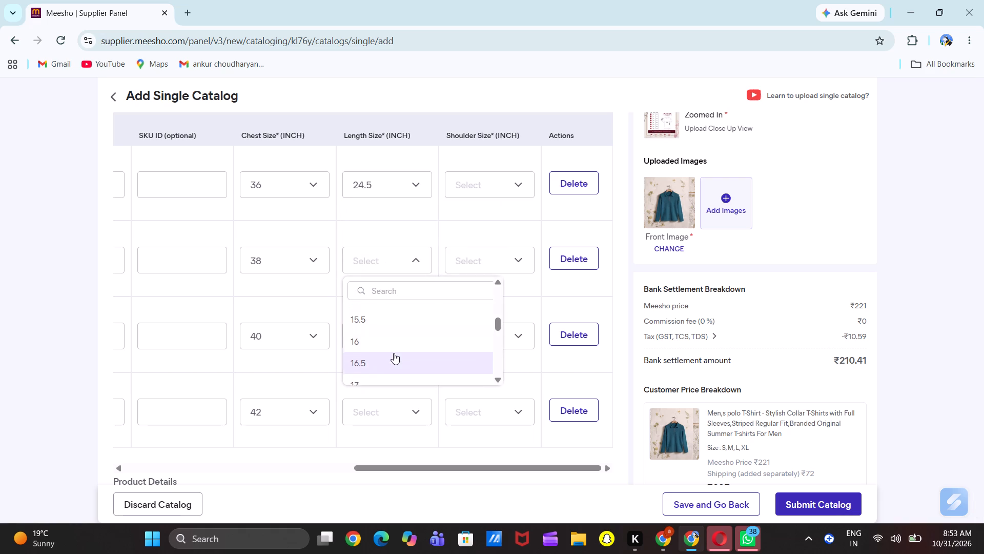
scroll(394, 353, "down", 2)
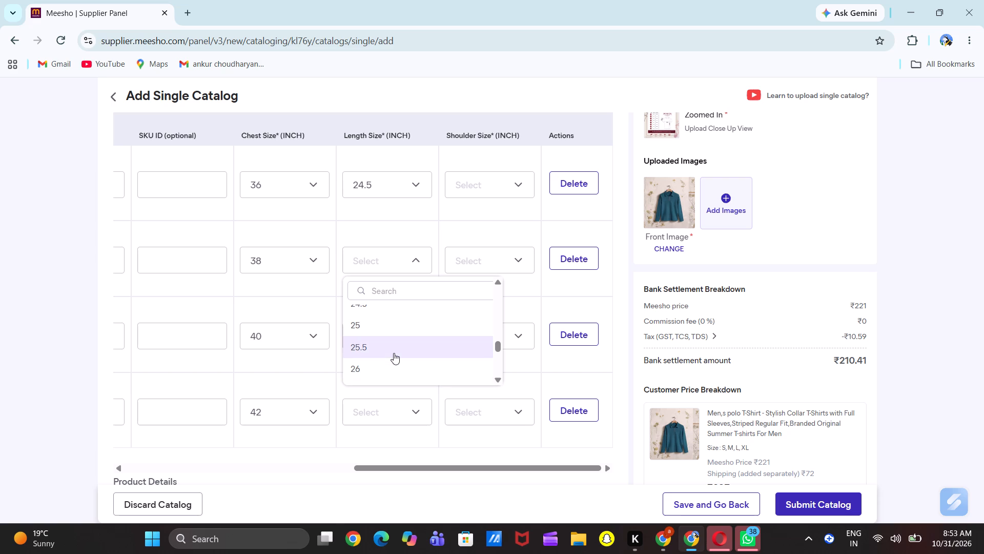
left_click(394, 353)
Set the length size in the size L row to 26.5 inches.
left_click(355, 337)
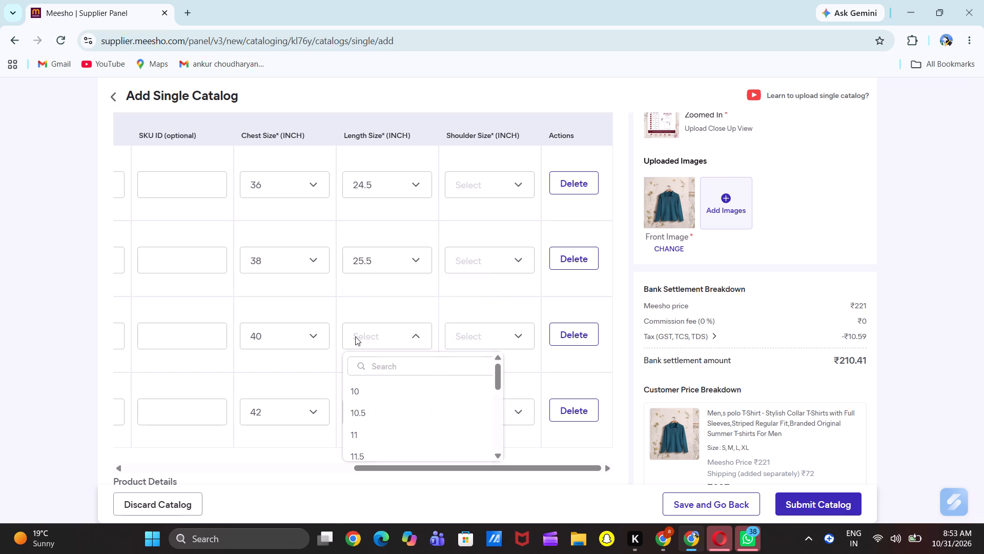
scroll(394, 411, "down", 2)
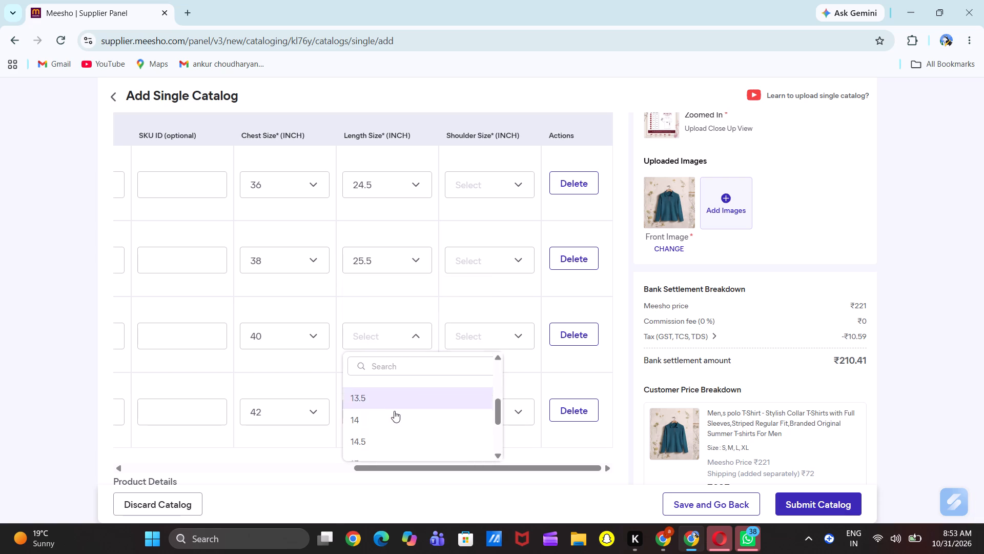
scroll(394, 411, "down", 4)
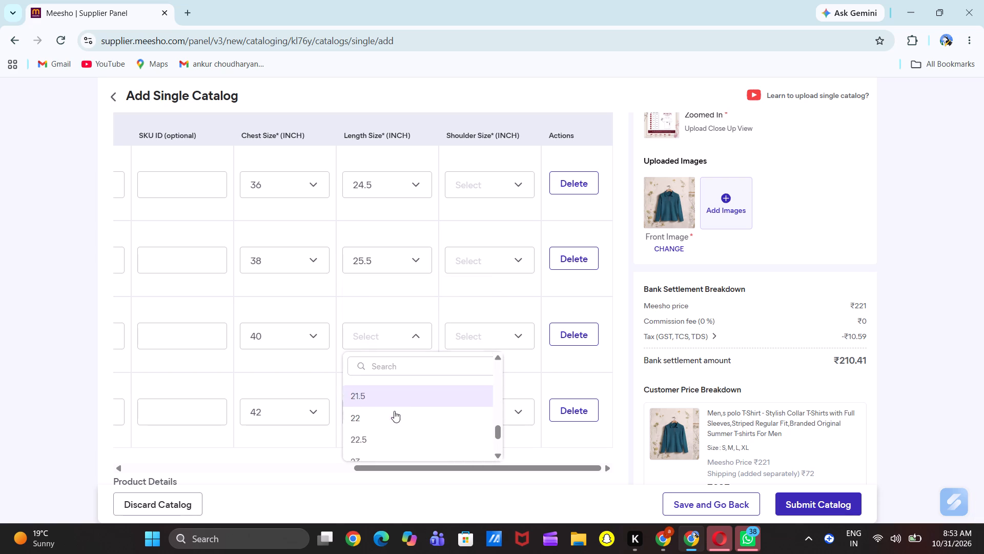
scroll(394, 411, "down", 4)
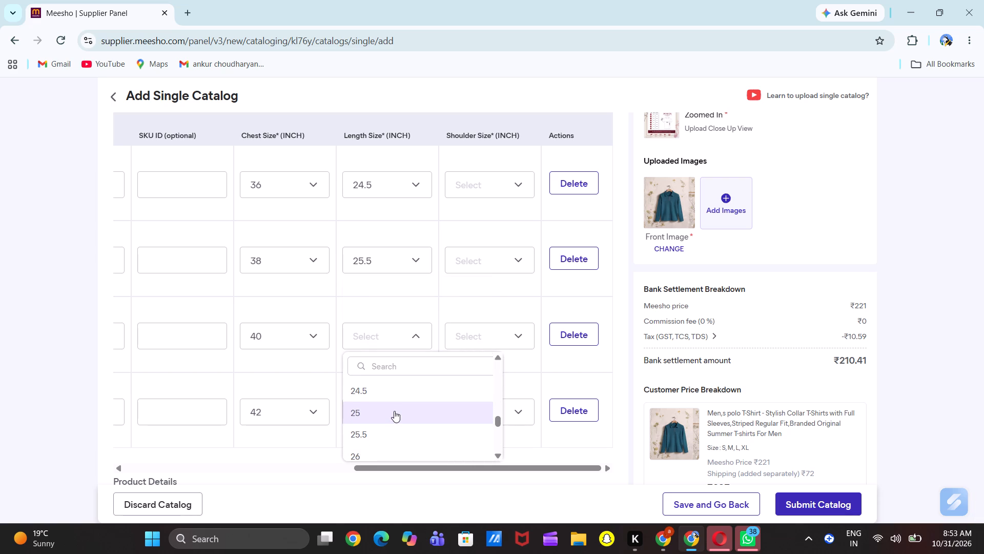
scroll(394, 411, "down", 4)
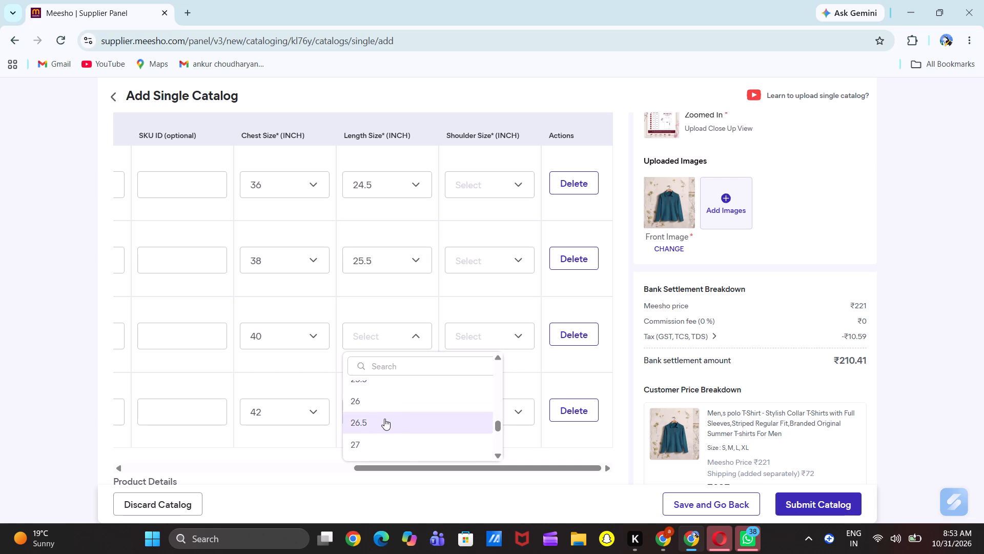
left_click(384, 419)
Set the length size in the size XL row to 27.5 inches.
left_click(372, 418)
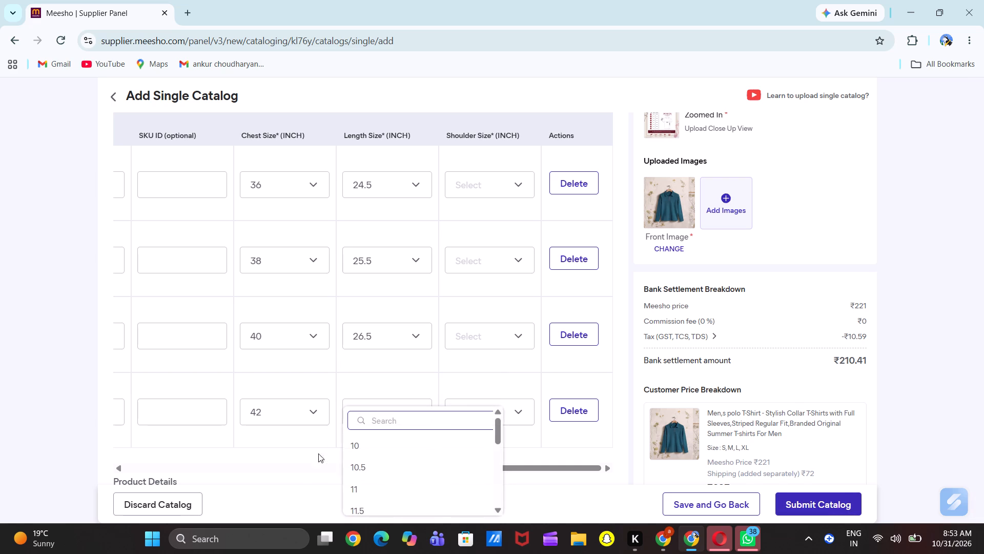
scroll(402, 476, "down", 5)
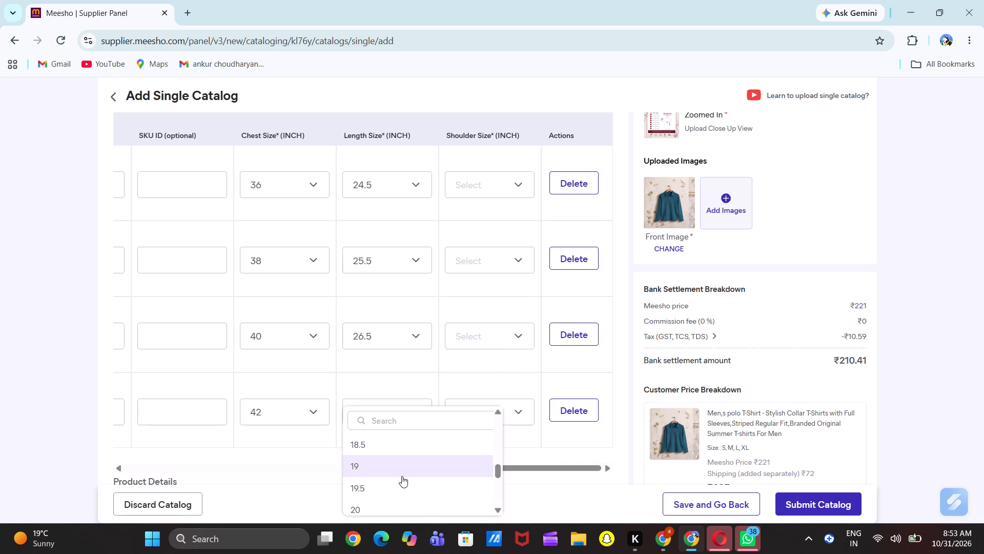
scroll(402, 476, "down", 2)
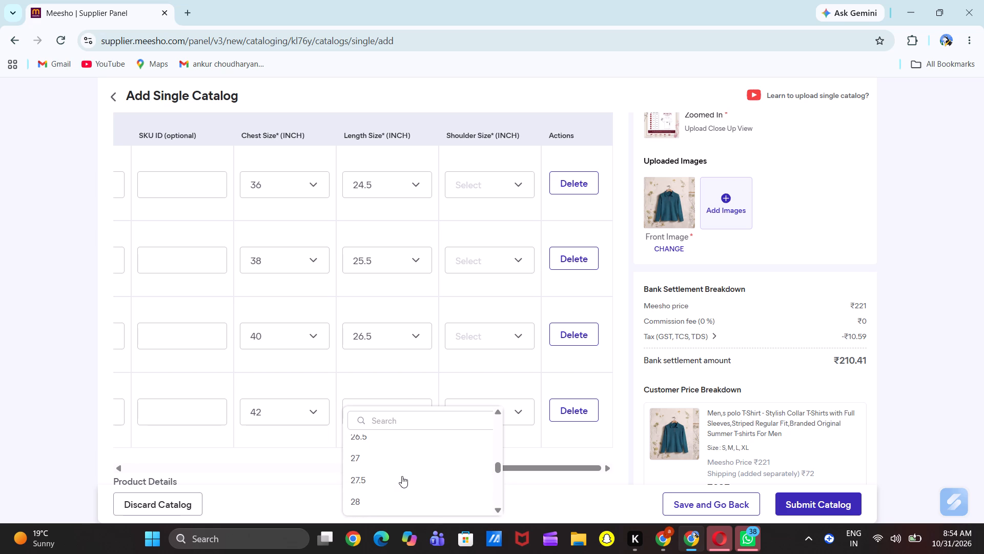
left_click(402, 476)
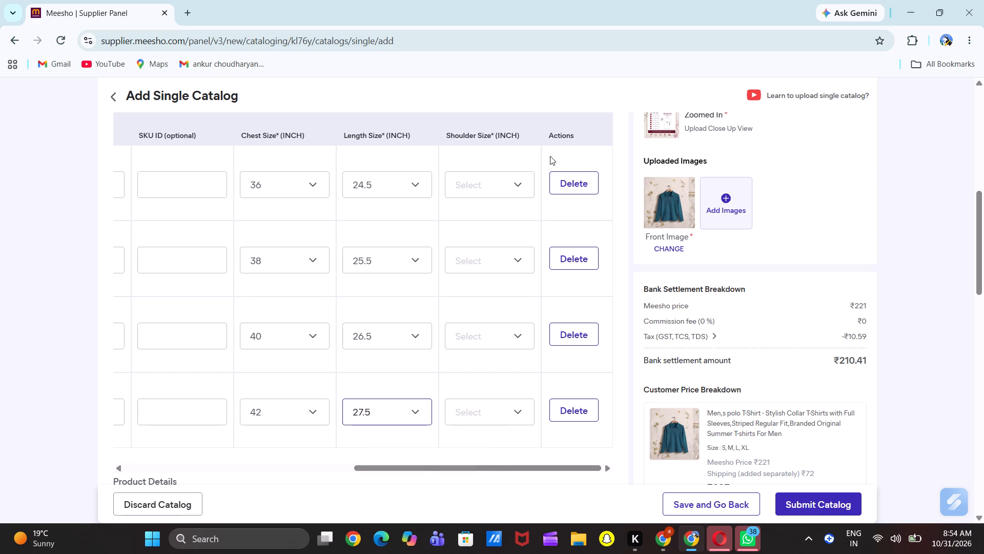
Set the shoulder size to 14.5 inches for size S and 15.5 inches for size M.
left_click(486, 193)
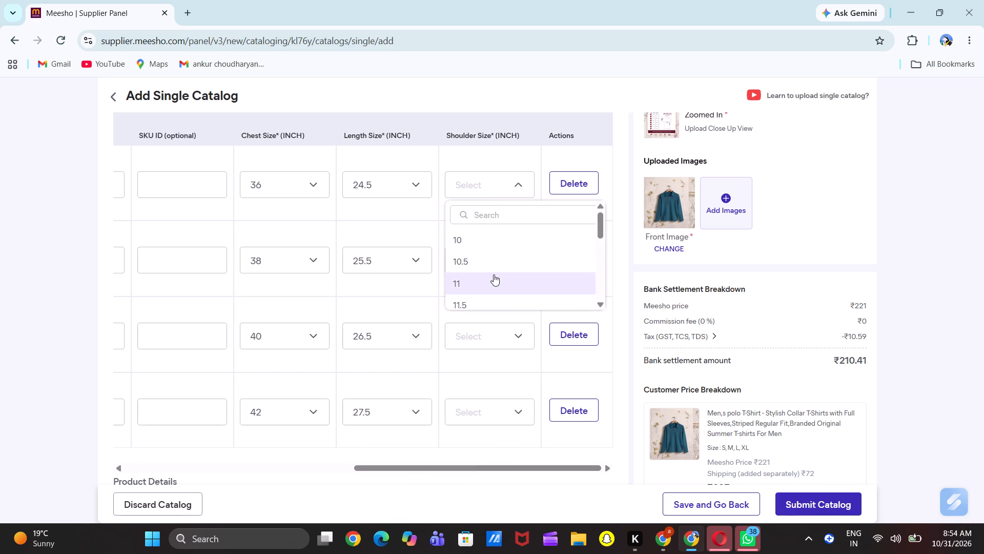
scroll(494, 274, "down", 2)
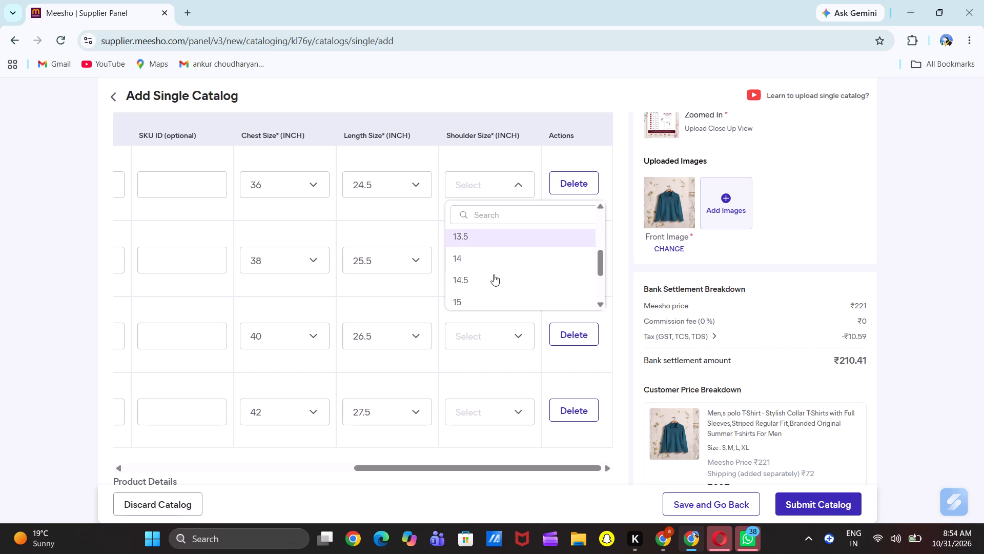
scroll(494, 274, "down", 1)
left_click(494, 274)
left_click(475, 256)
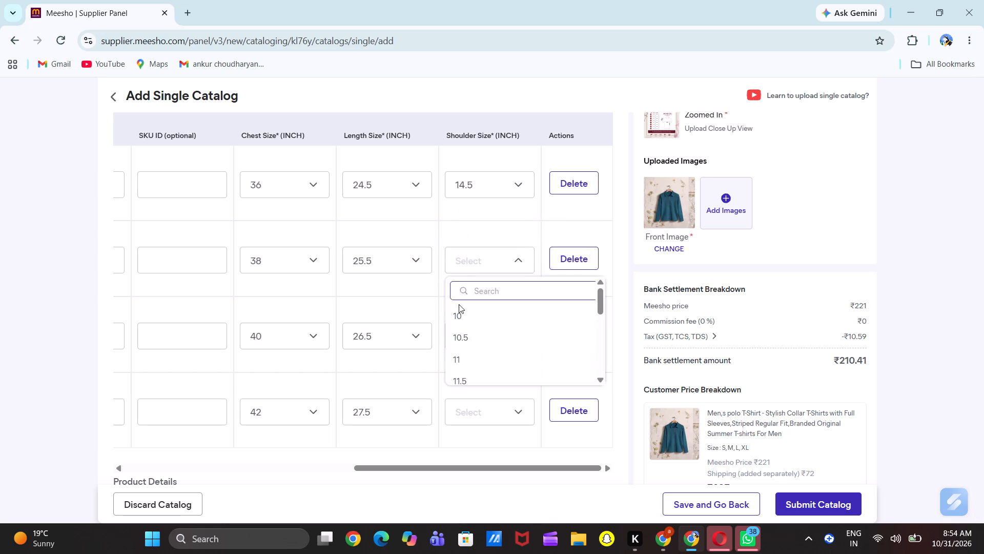
scroll(494, 348, "down", 3)
scroll(494, 348, "up", 1)
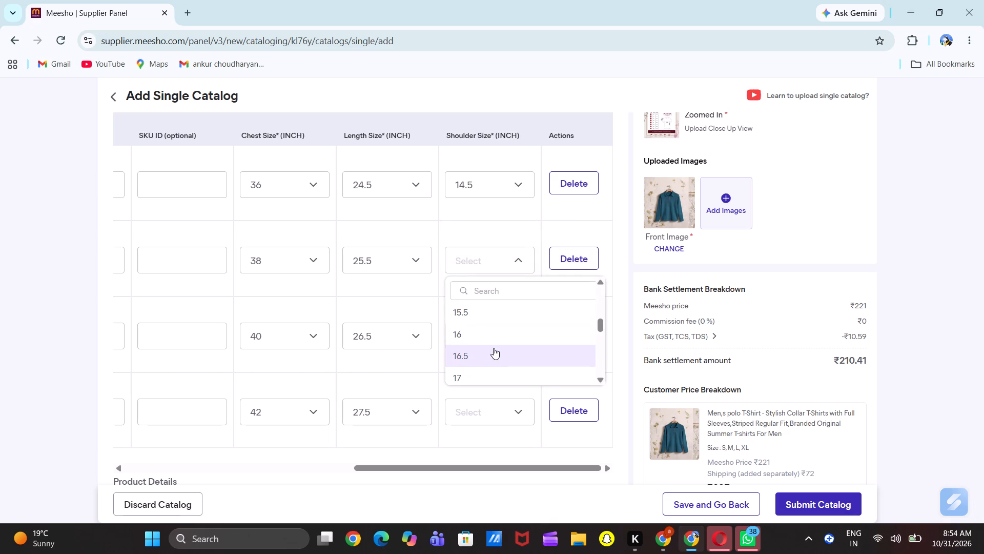
scroll(494, 348, "up", 2)
left_click(494, 348)
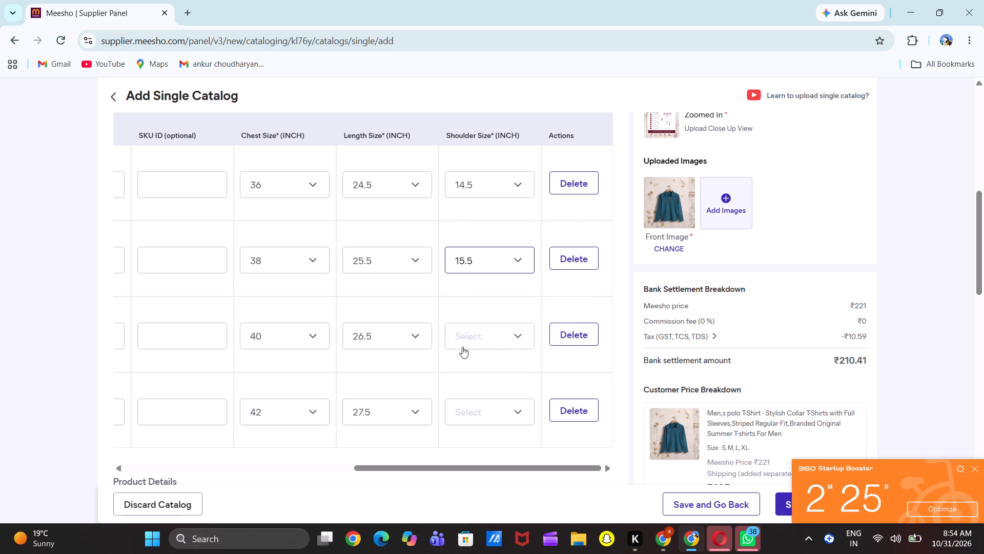
Set the shoulder size to 16.5 inches for size L and 17.5 inches for size XL.
left_click(485, 334)
scroll(492, 419, "down", 1)
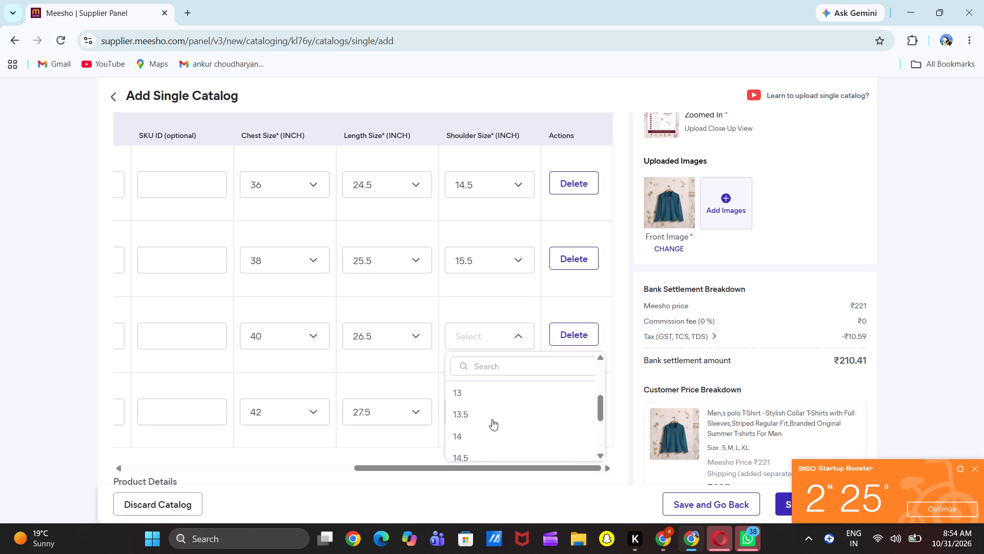
scroll(492, 419, "down", 3)
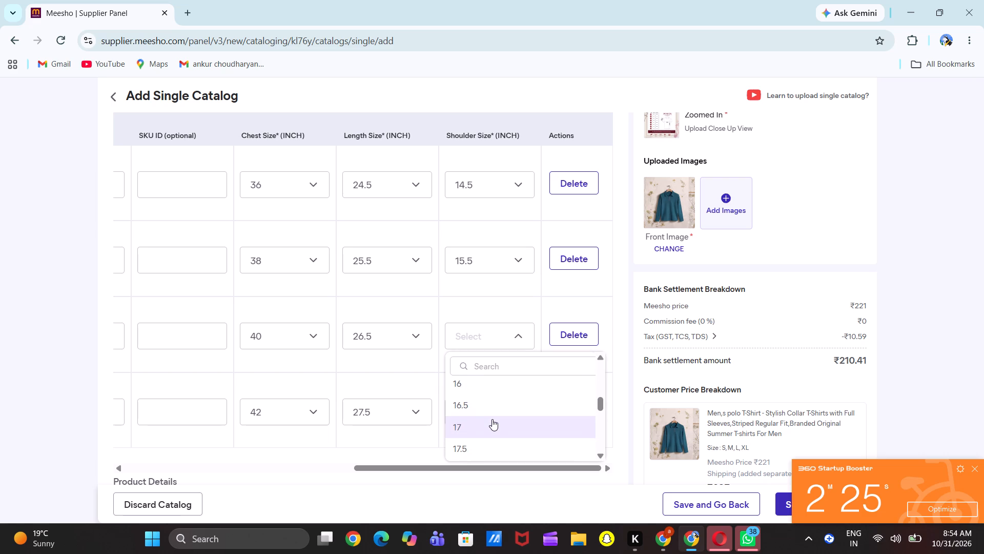
scroll(492, 419, "down", 1)
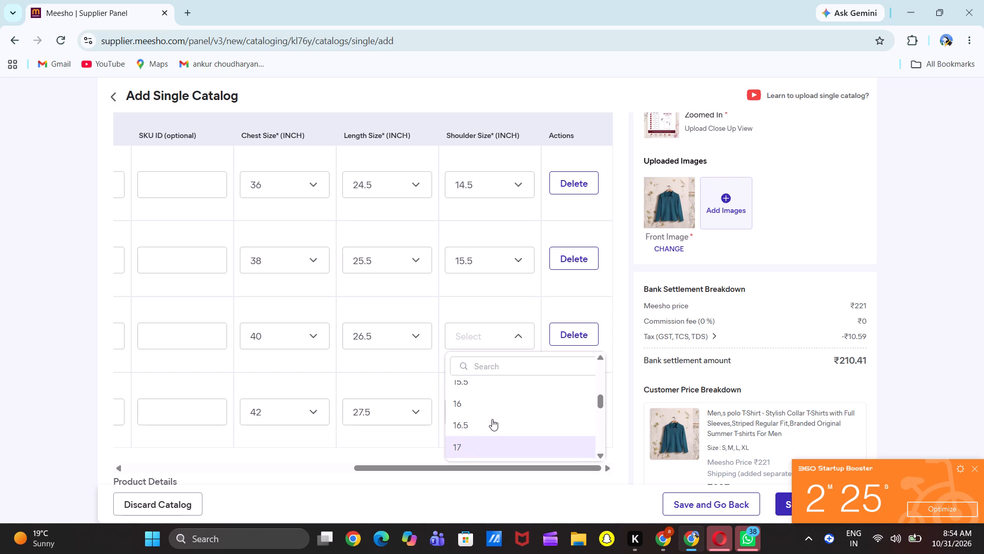
scroll(492, 419, "down", 1)
left_click(492, 419)
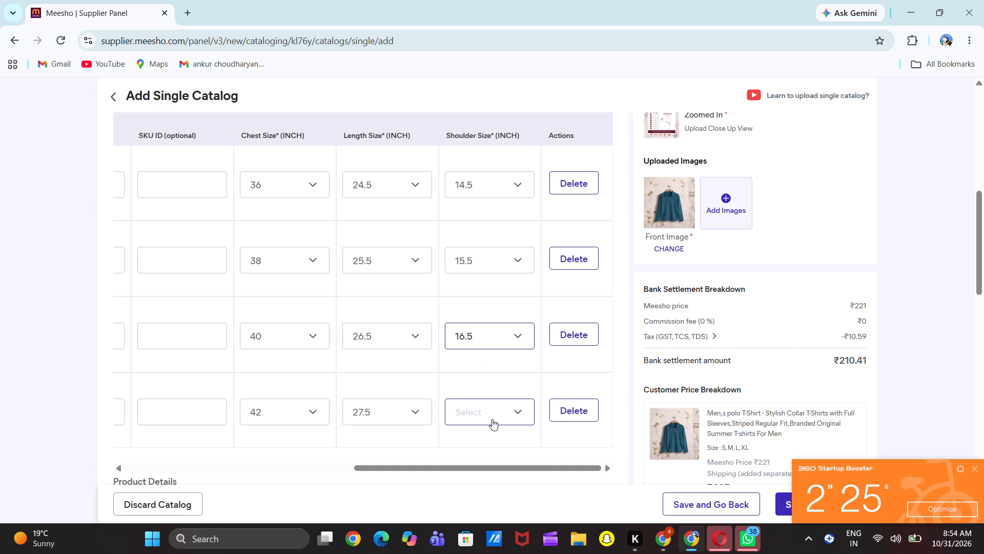
left_click(481, 418)
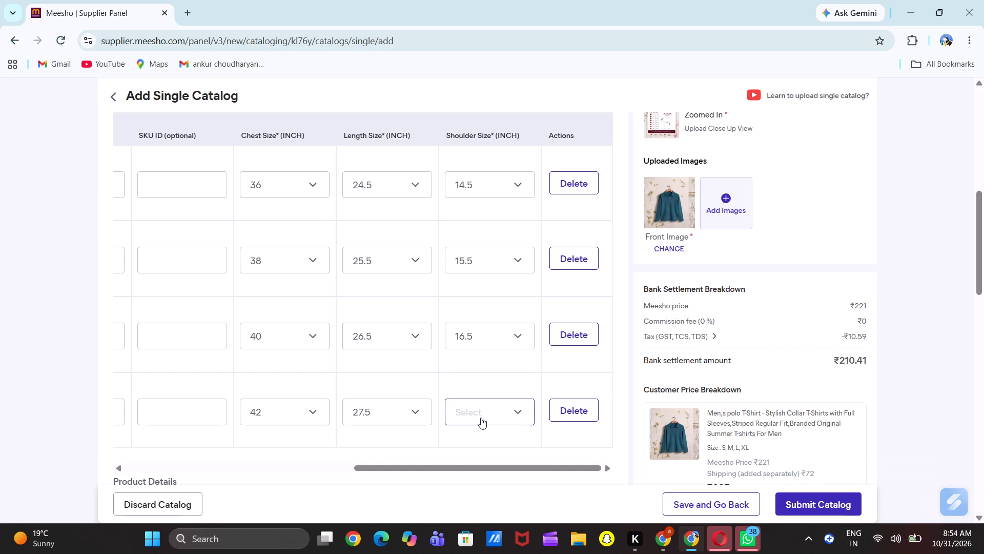
scroll(499, 489, "down", 3)
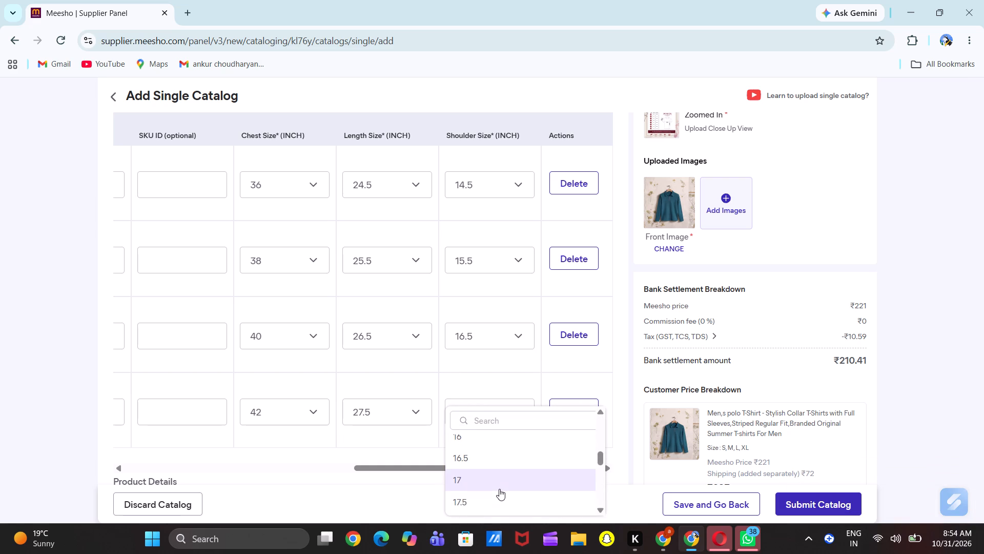
scroll(499, 489, "down", 1)
left_click(499, 489)
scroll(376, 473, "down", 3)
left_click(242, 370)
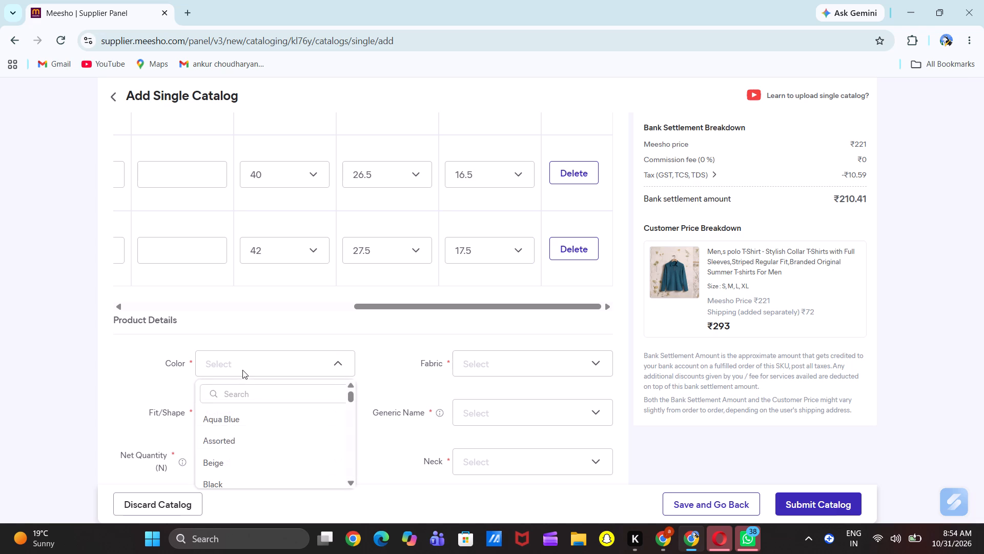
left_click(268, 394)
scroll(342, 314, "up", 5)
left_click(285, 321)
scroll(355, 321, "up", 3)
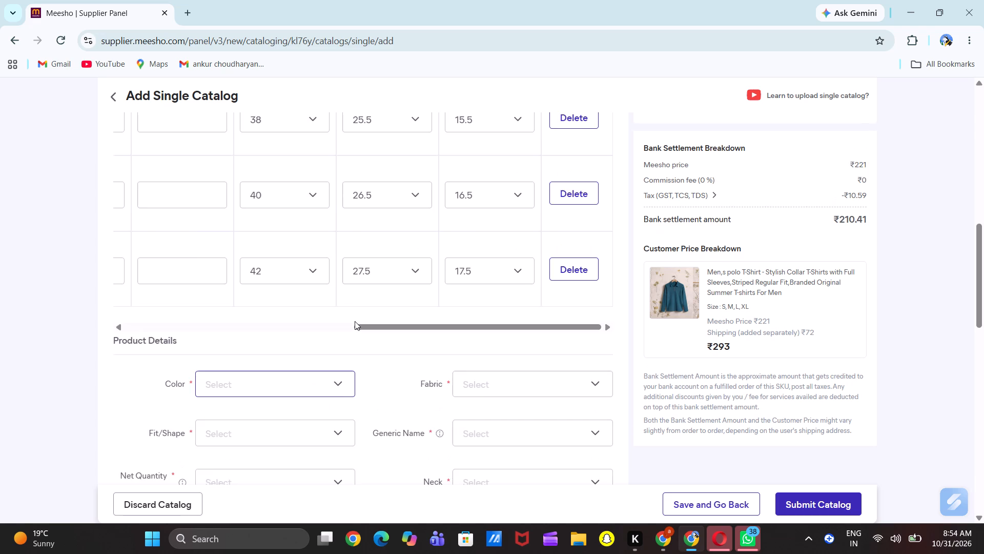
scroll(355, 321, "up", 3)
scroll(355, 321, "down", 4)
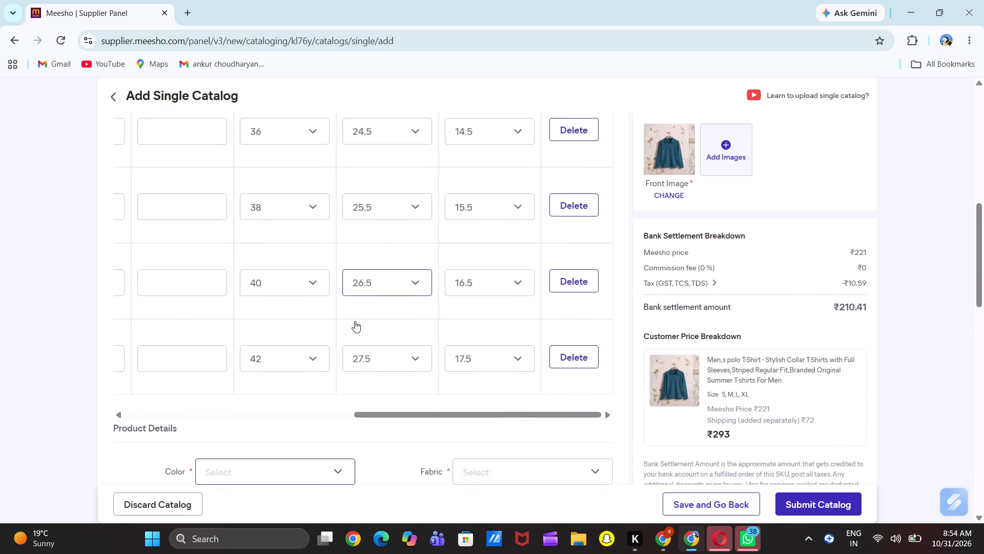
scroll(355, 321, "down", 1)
In the product details, set the color to Teal and the fabric to Cotton Blend.
left_click(270, 386)
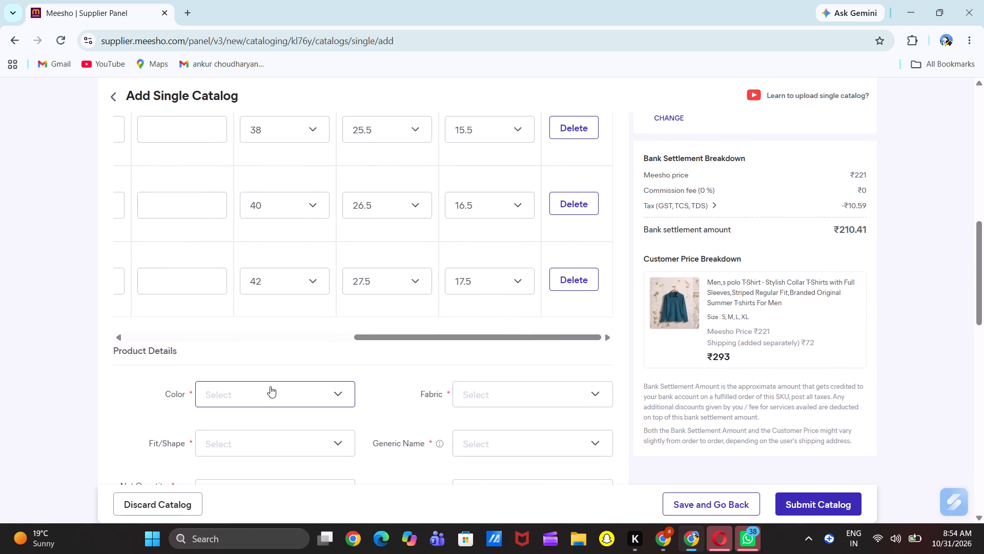
left_click(272, 420)
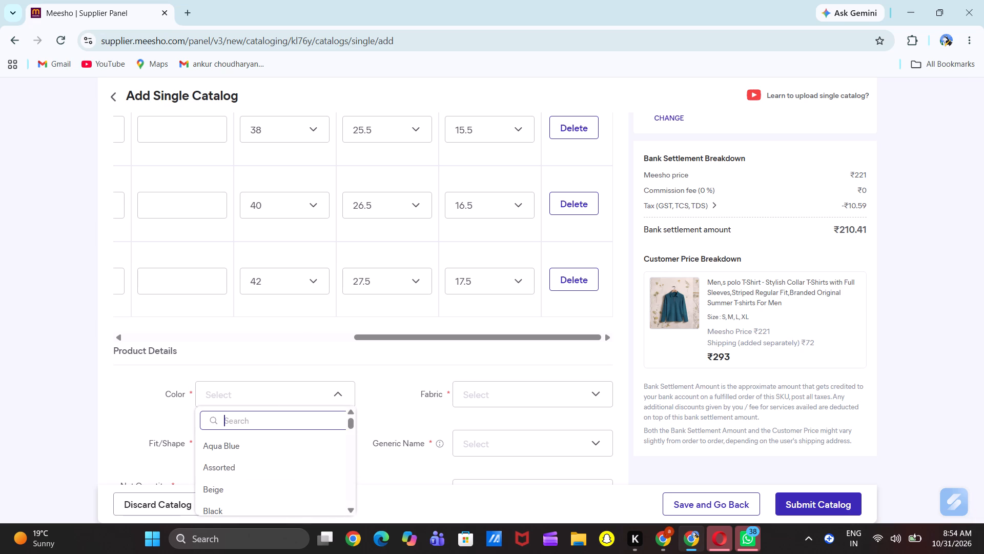
key("t")
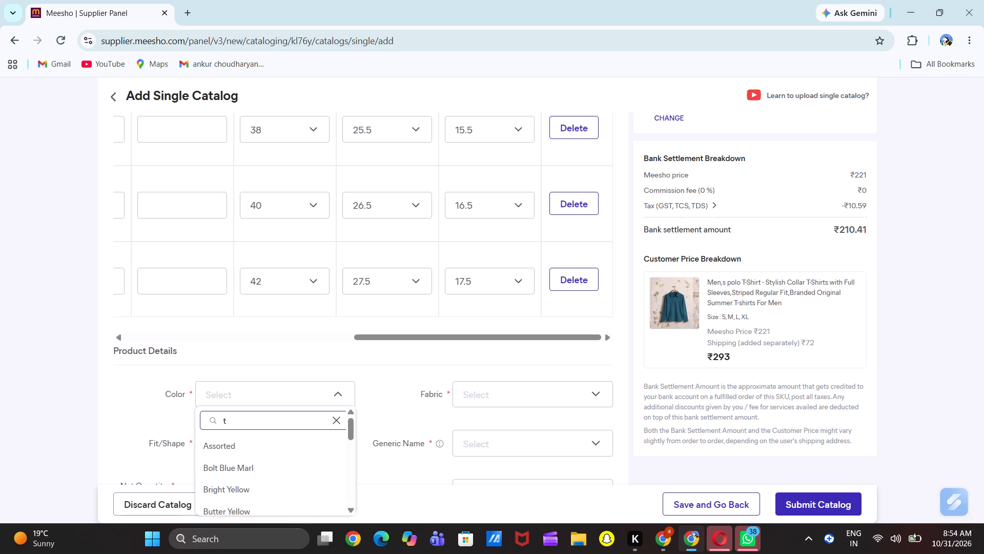
type("ea")
left_click(216, 453)
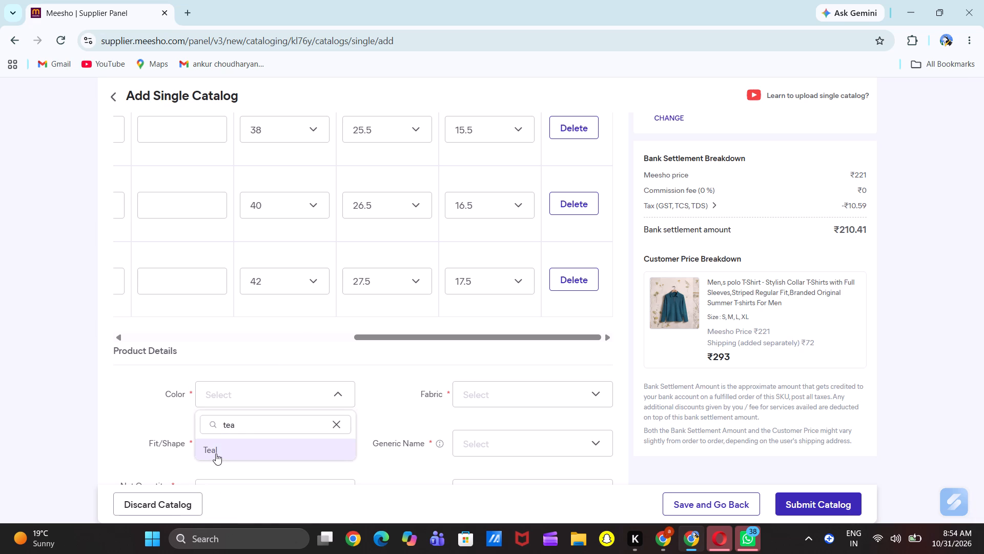
left_click(485, 402)
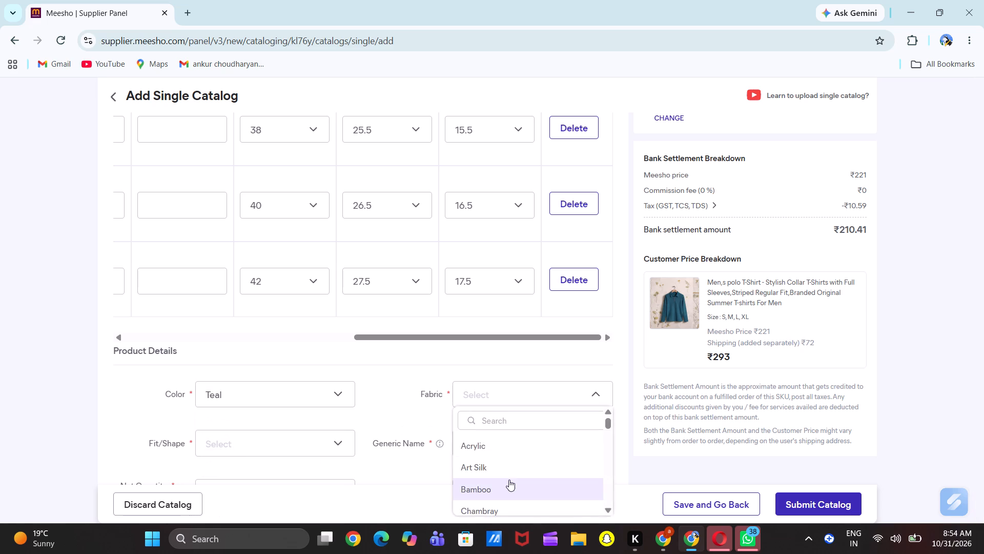
scroll(509, 480, "down", 3)
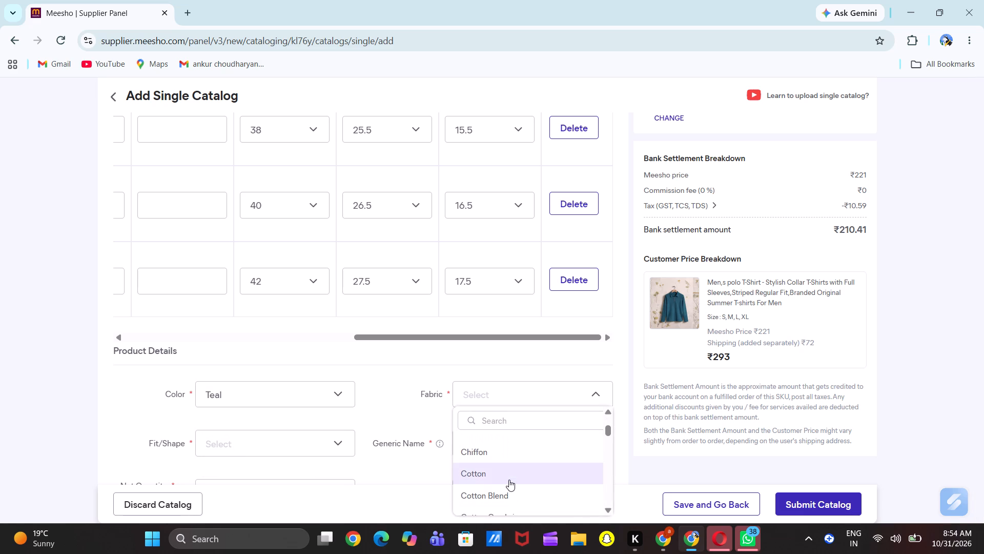
left_click(477, 492)
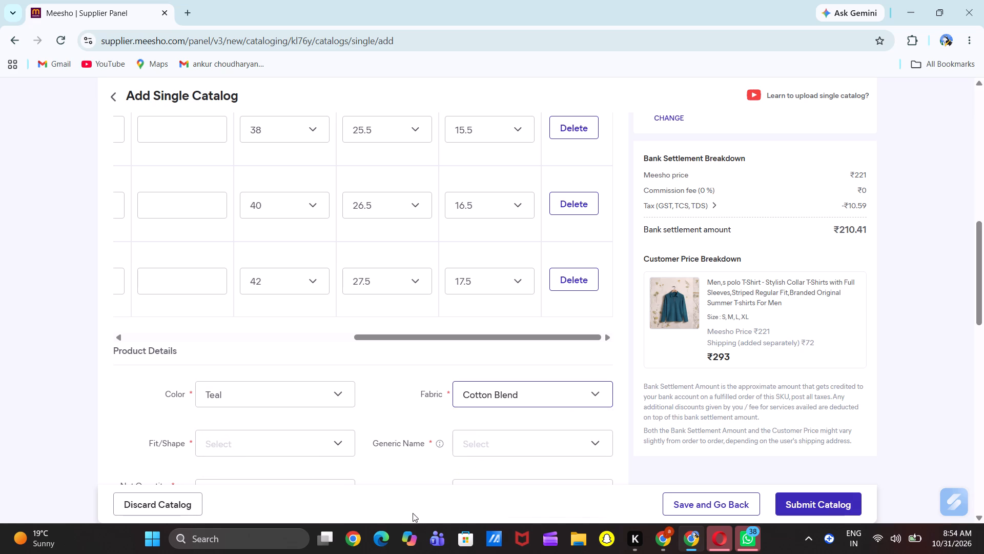
Set the product's fit/shape to Regular and its generic name to Tshirts.
scroll(423, 476, "down", 2)
left_click(264, 318)
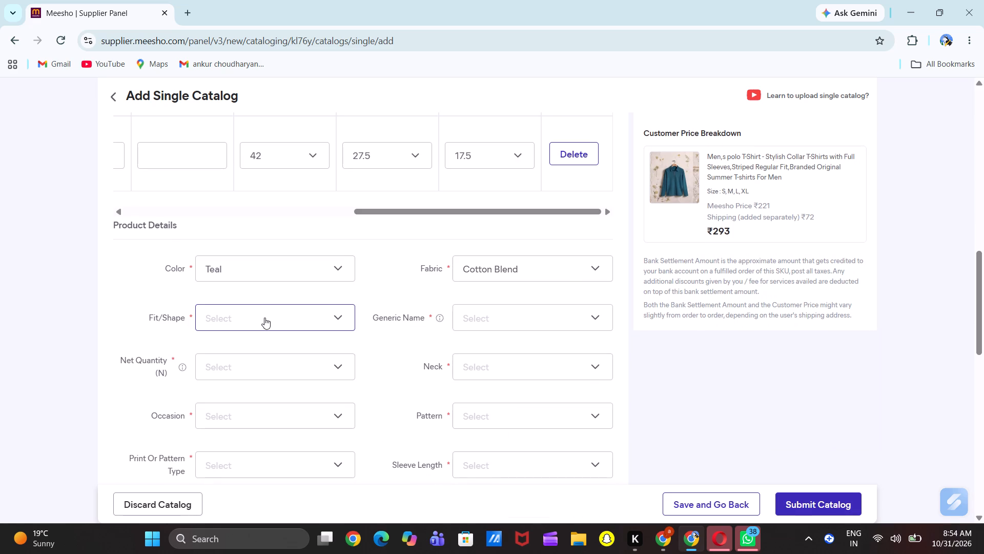
scroll(261, 404, "down", 1)
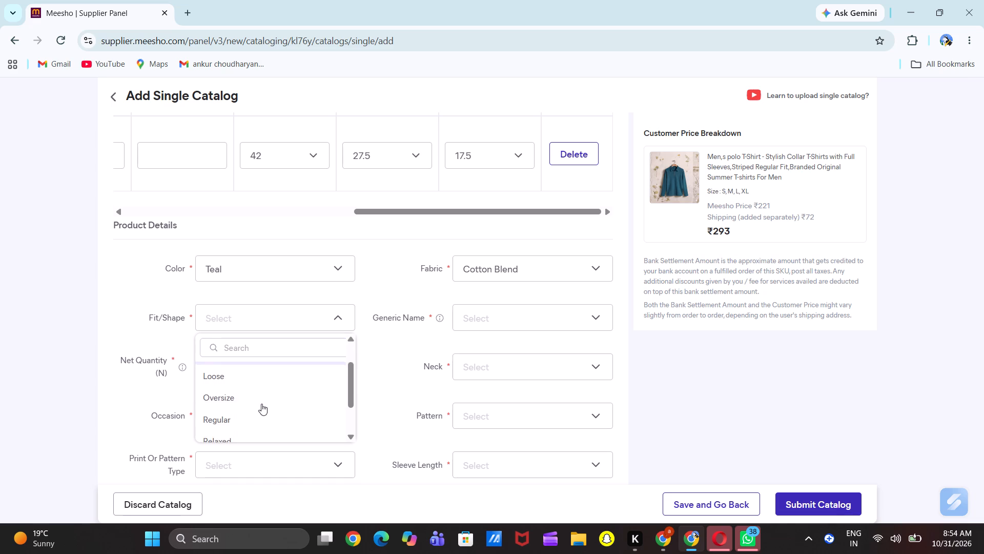
scroll(261, 404, "down", 1)
left_click(261, 404)
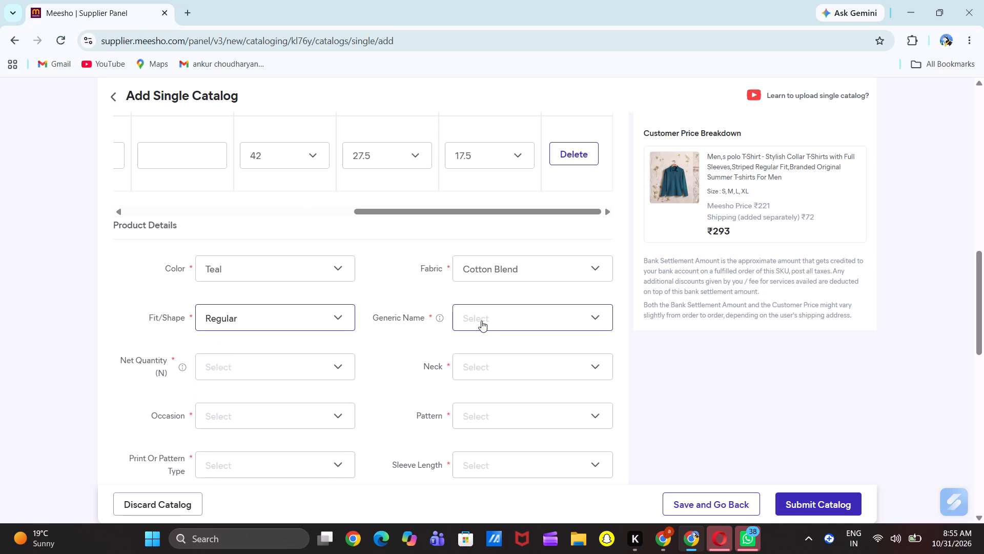
left_click(482, 321)
scroll(490, 406, "down", 1)
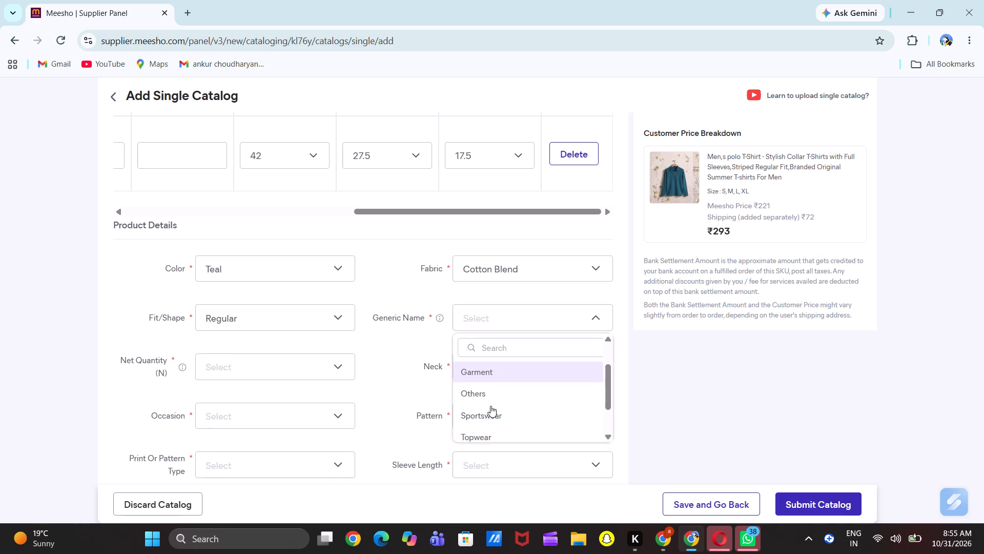
scroll(490, 406, "down", 1)
left_click(490, 406)
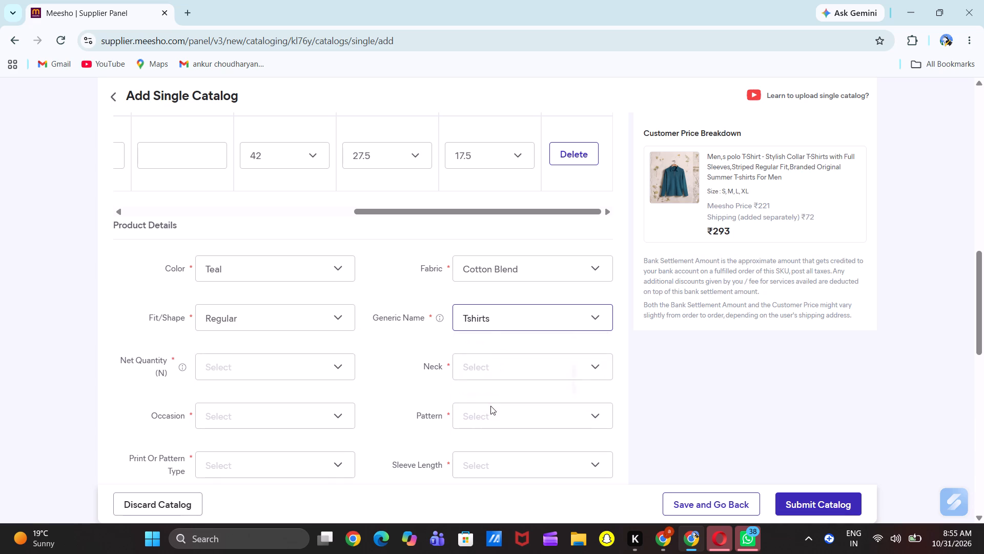
Set the product's net quantity to 1 and its neck type to Polo.
left_click(267, 367)
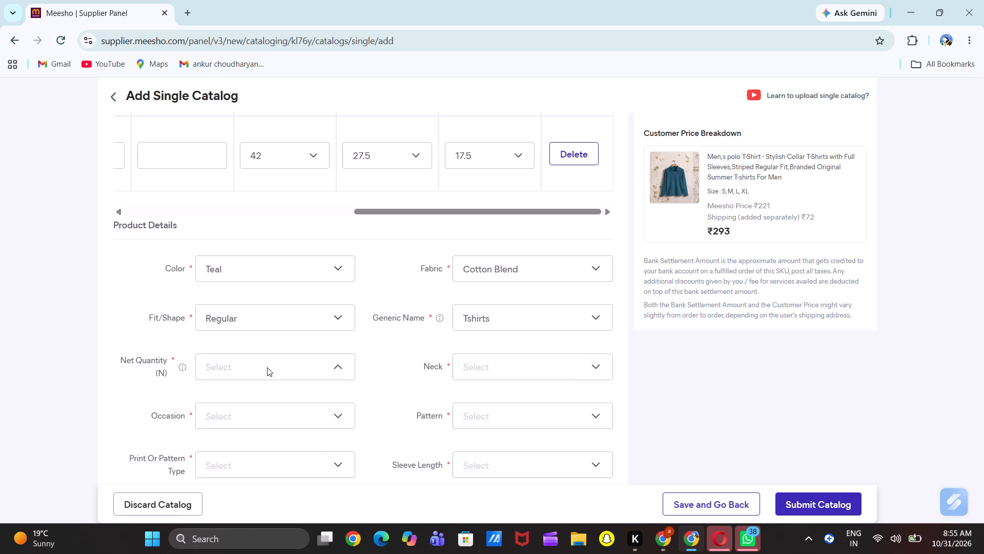
left_click(236, 418)
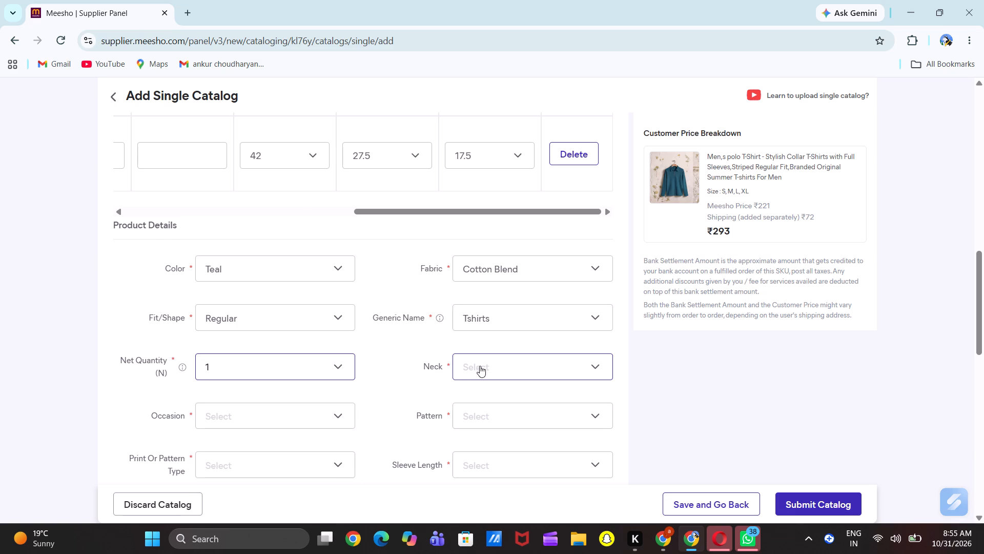
left_click(480, 366)
scroll(496, 442, "down", 2)
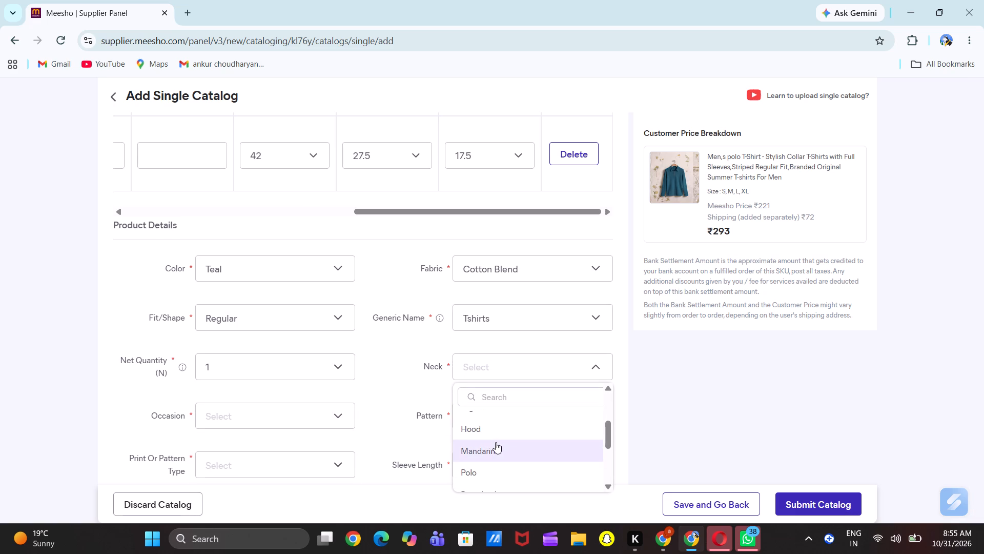
scroll(496, 442, "down", 1)
left_click(496, 442)
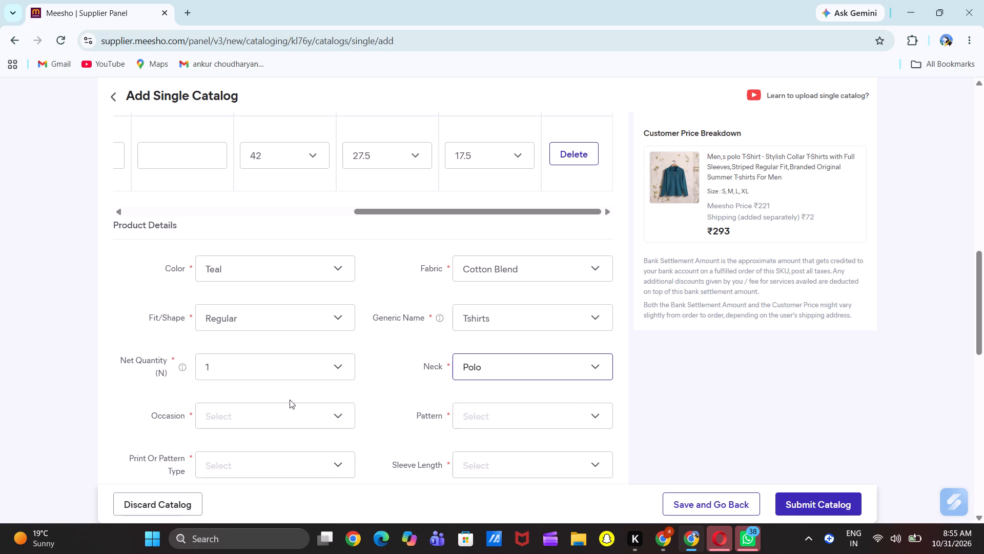
Set the product's occasion to Casual and its pattern to Solid.
left_click(283, 408)
left_click(270, 476)
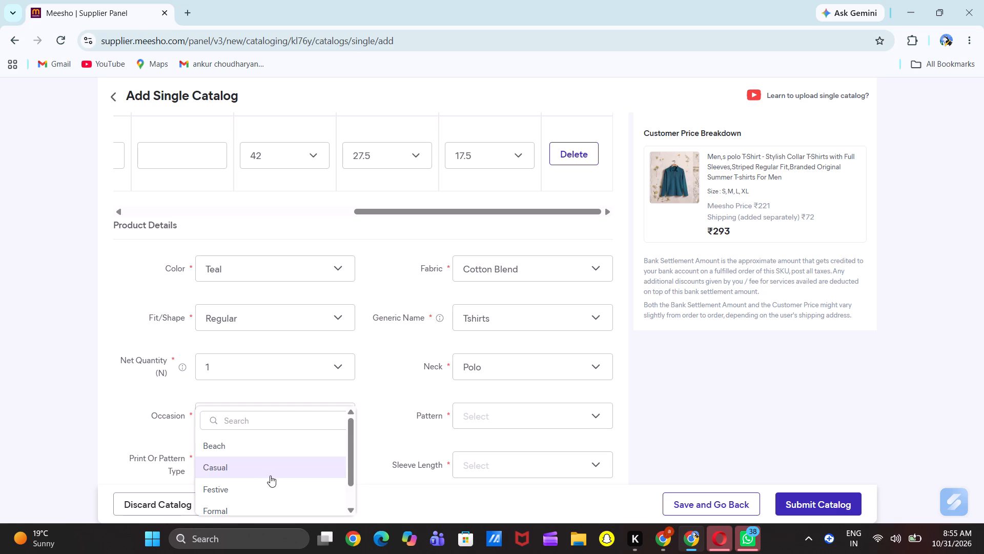
left_click(518, 410)
scroll(510, 485, "down", 1)
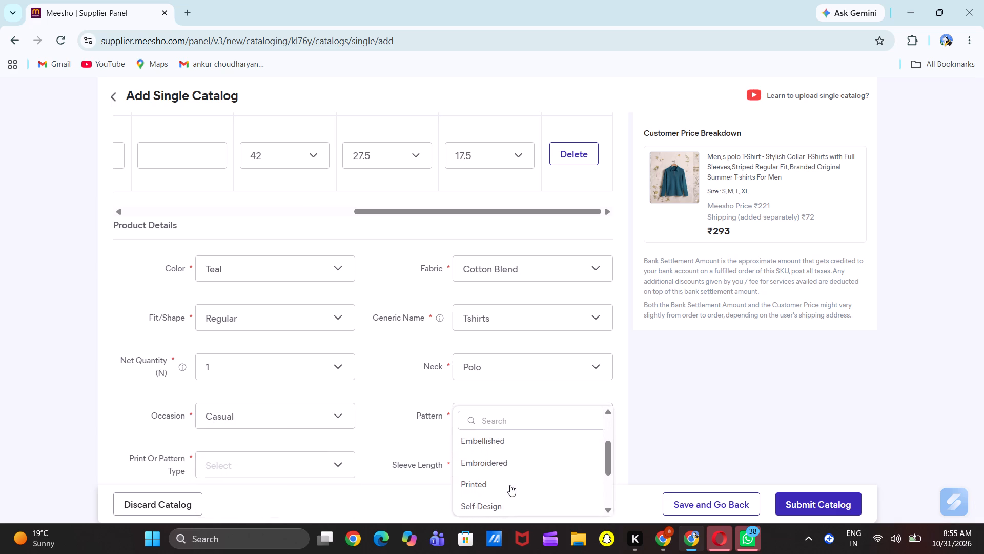
scroll(510, 485, "down", 1)
left_click(510, 485)
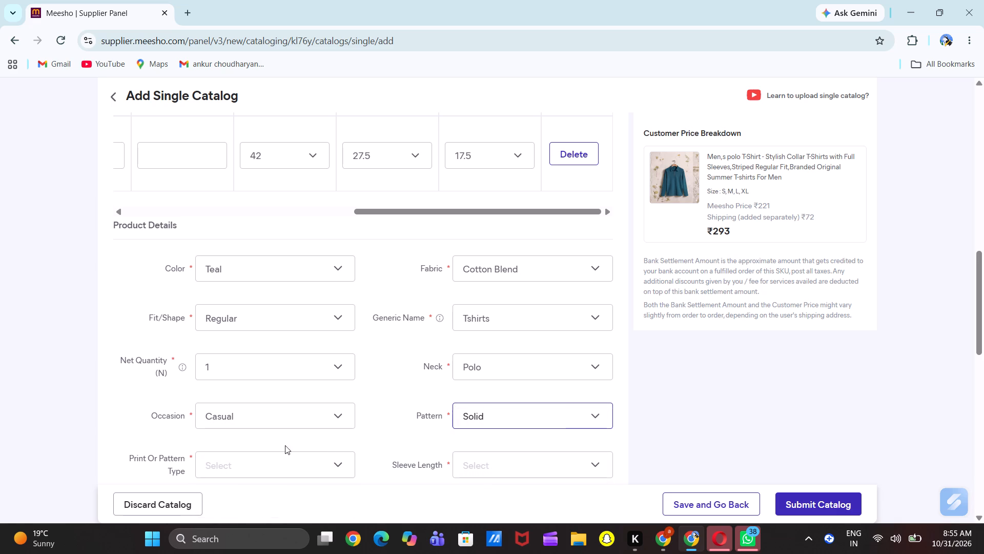
Set the print or pattern type to Solid and the sleeve length to Long Sleeves.
left_click(282, 461)
scroll(291, 511, "down", 1)
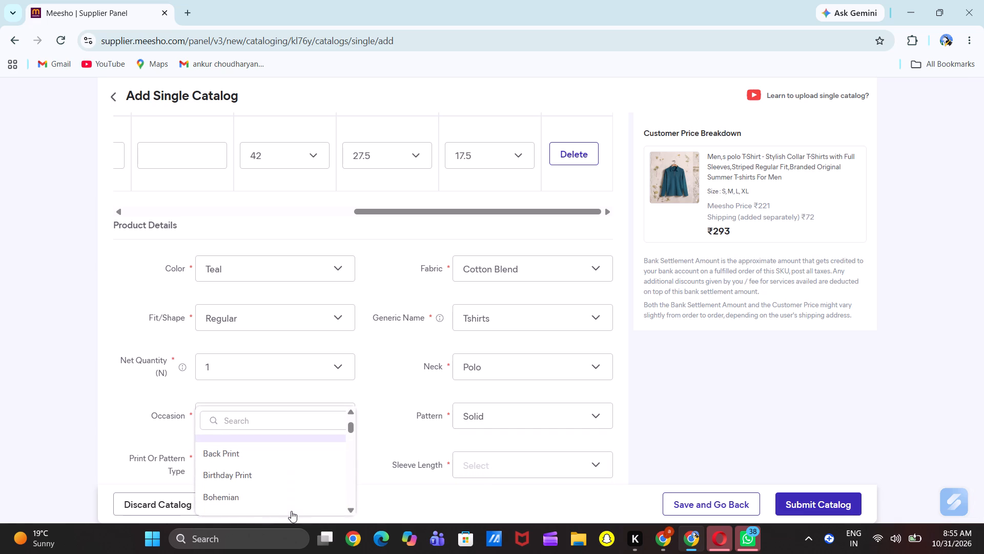
scroll(291, 511, "down", 3)
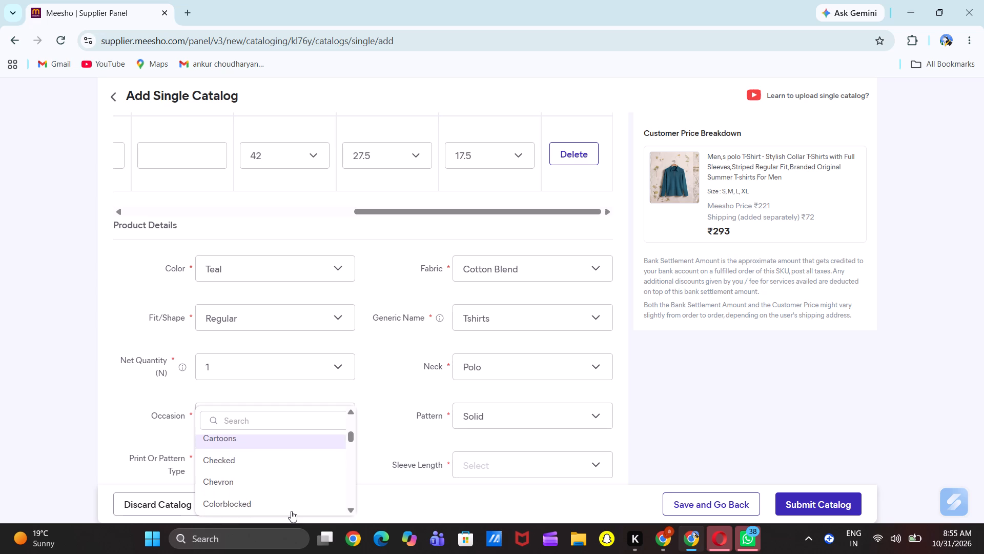
scroll(291, 511, "down", 3)
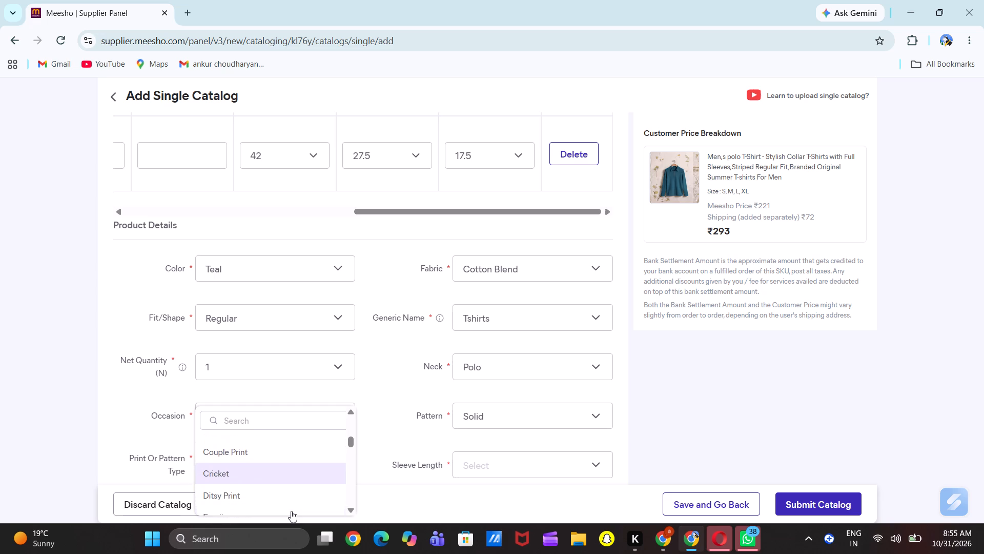
scroll(291, 511, "down", 1)
left_click(249, 417)
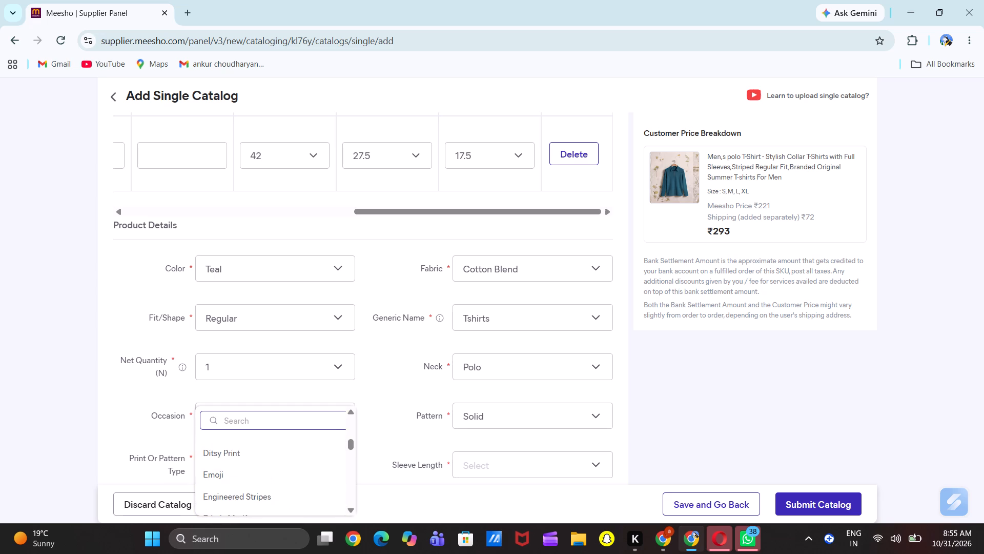
key("s")
key("o")
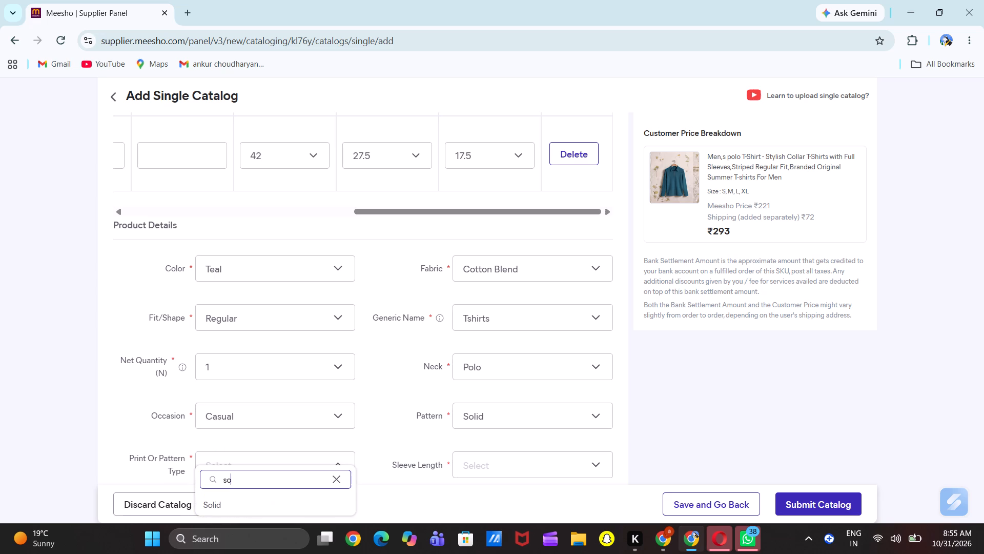
left_click(252, 497)
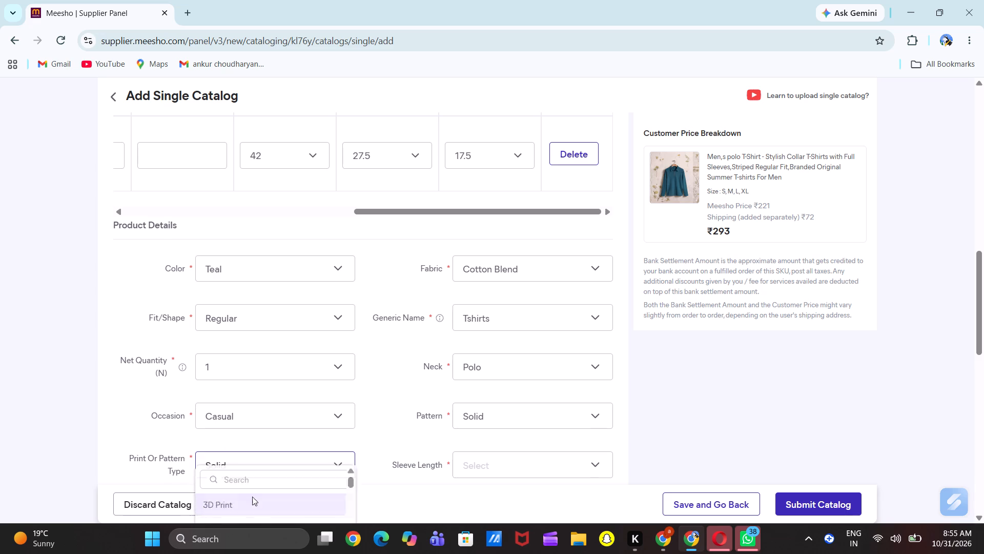
scroll(382, 431, "down", 2)
left_click(497, 348)
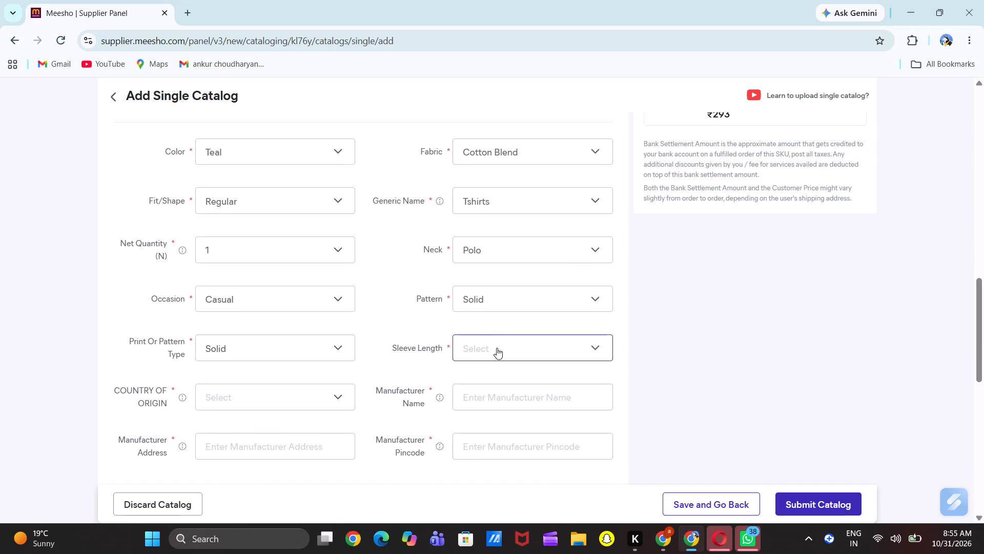
left_click(484, 402)
Set the product's country of origin to India.
scroll(409, 428, "down", 2)
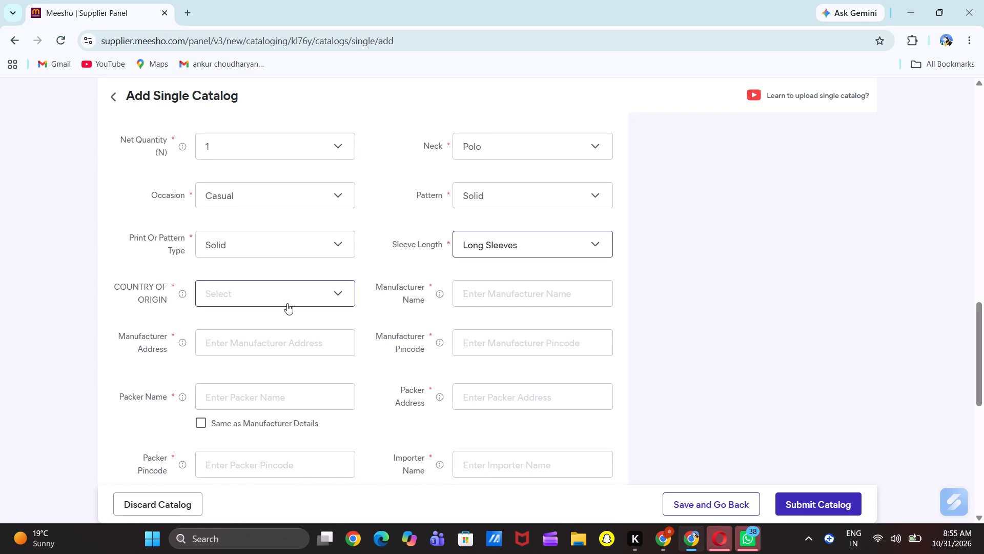
left_click(265, 291)
left_click(265, 346)
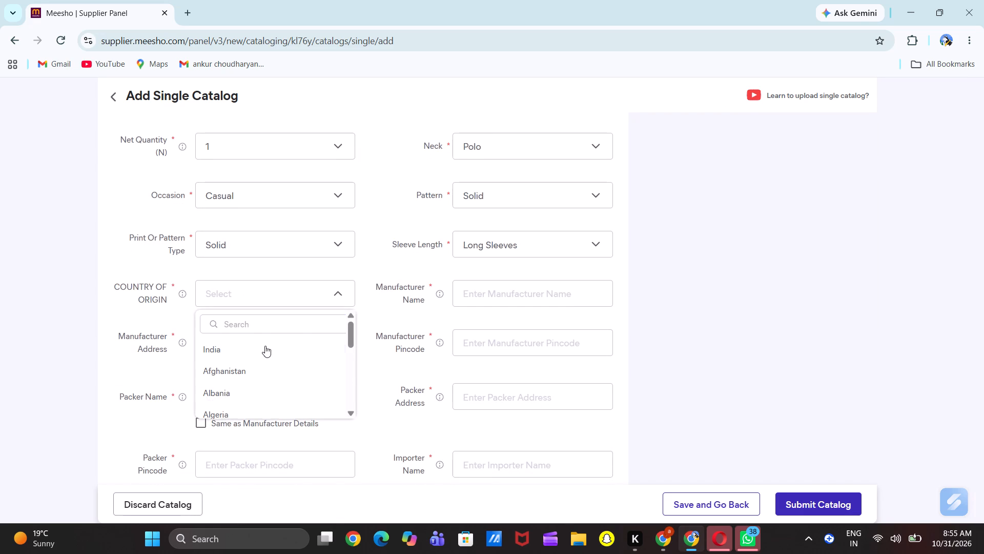
Fill in the manufacturer's name, address and pincode.
left_click(480, 301)
left_click(545, 333)
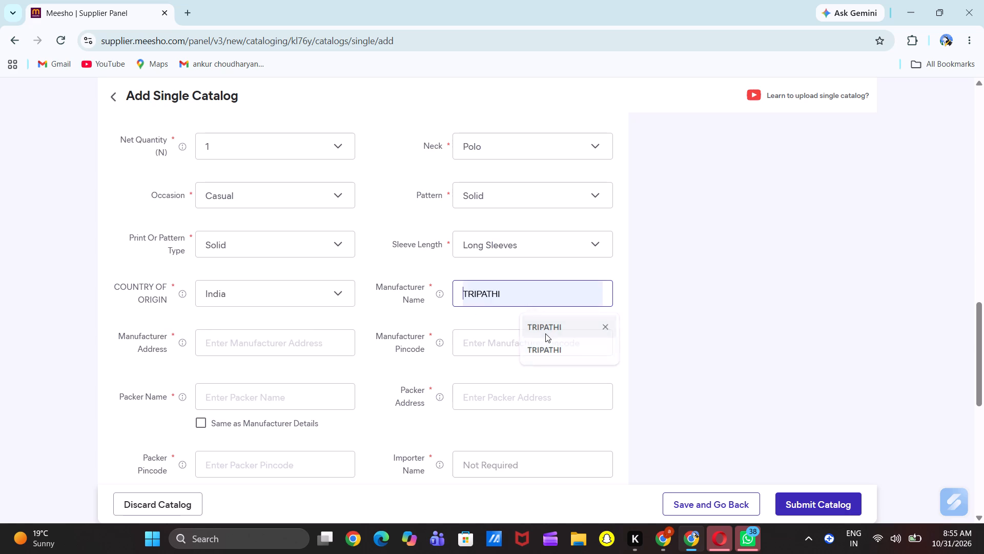
left_click(334, 350)
key("s")
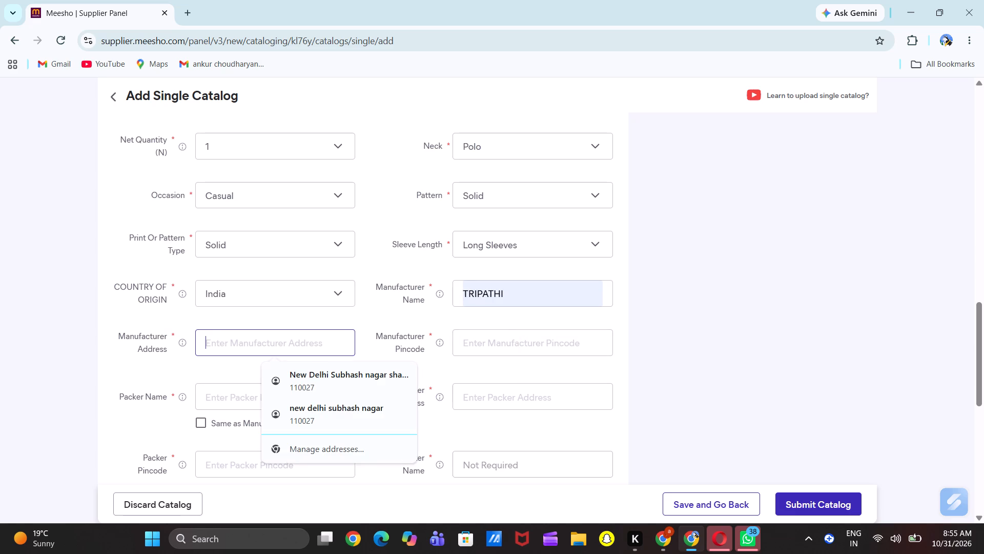
left_click(281, 387)
left_click(291, 380)
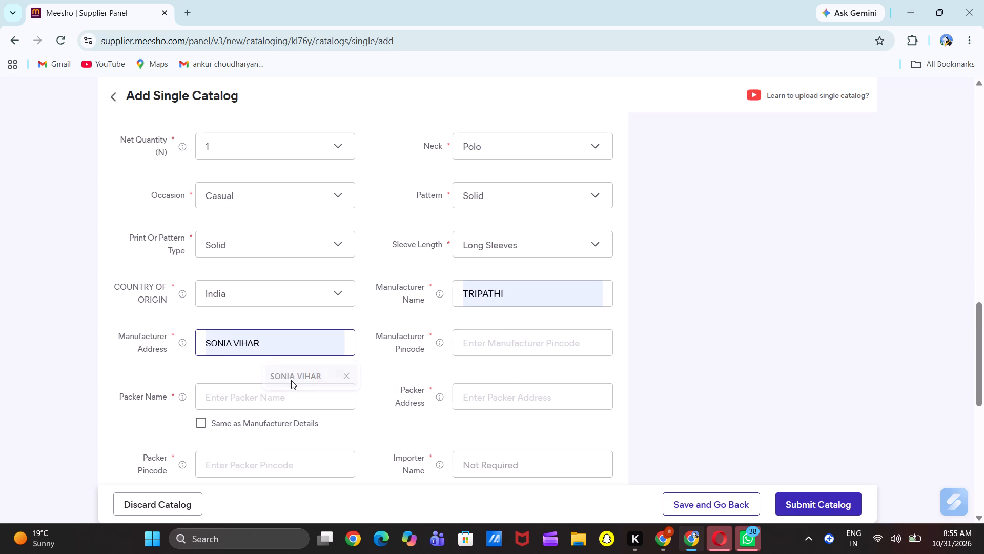
left_click(499, 347)
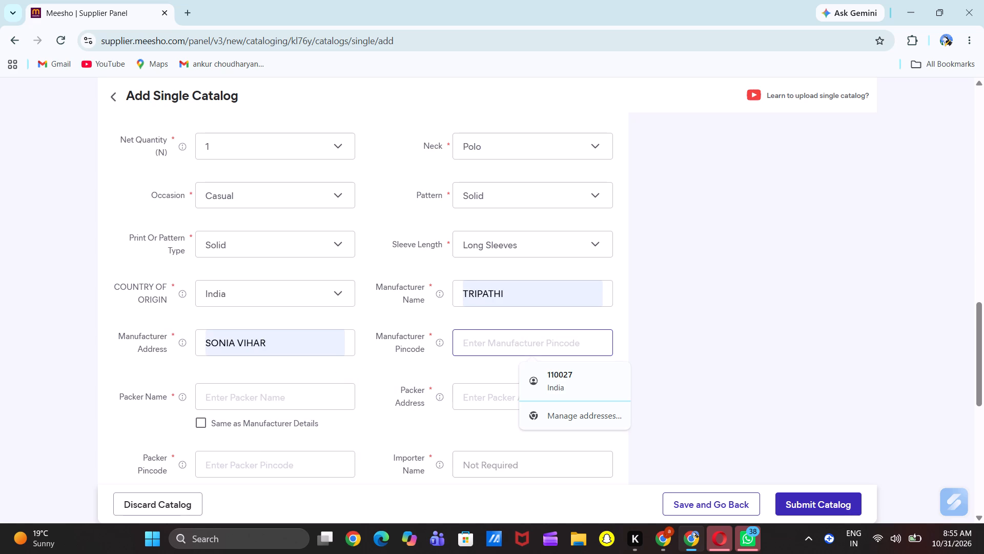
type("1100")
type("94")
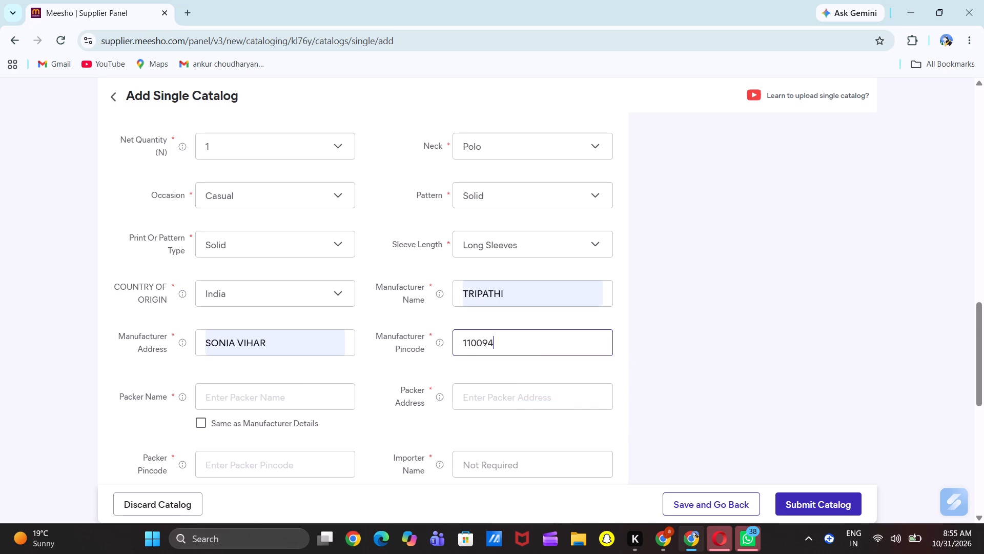
Fill in the packer's name, address and pincode with the same details as the manufacturer.
left_click(293, 394)
left_click(296, 429)
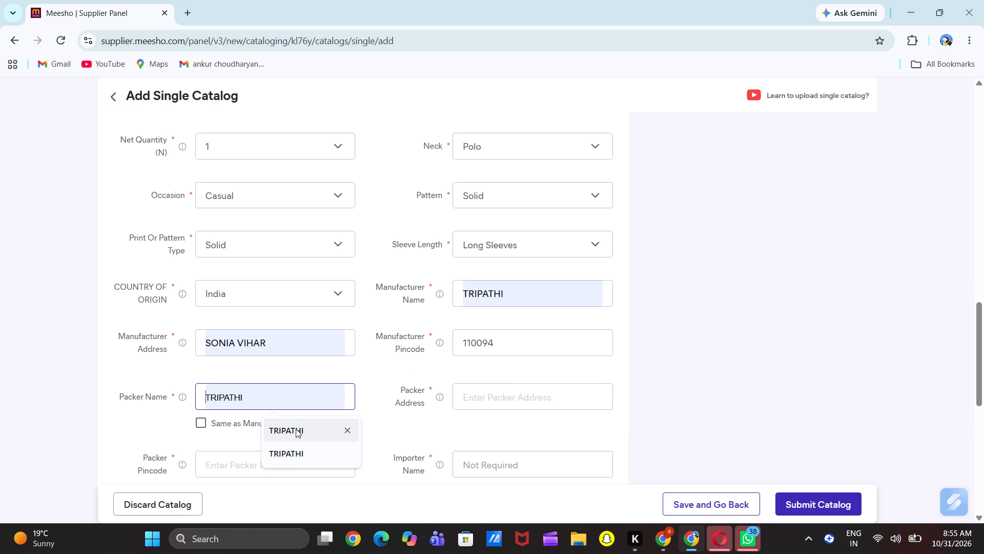
left_click(501, 401)
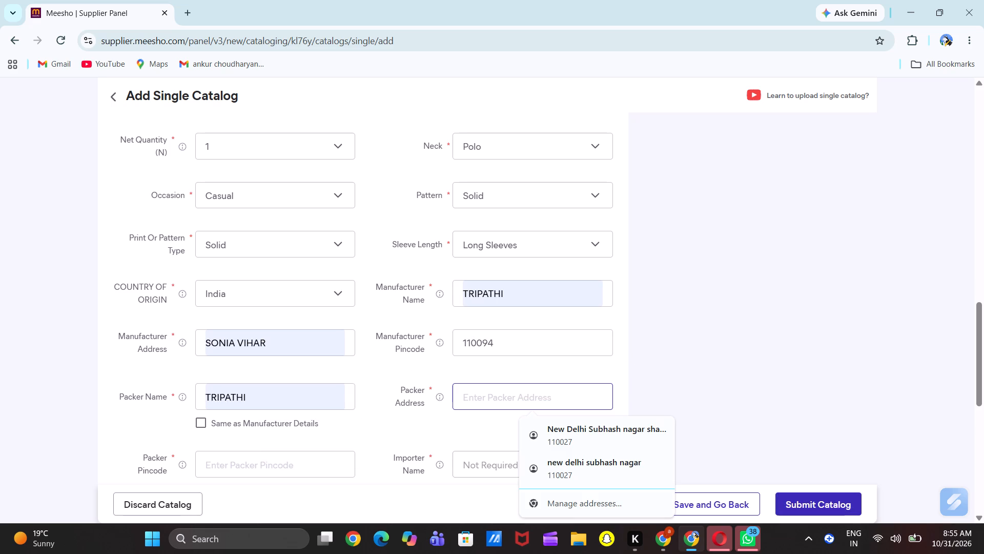
key("s")
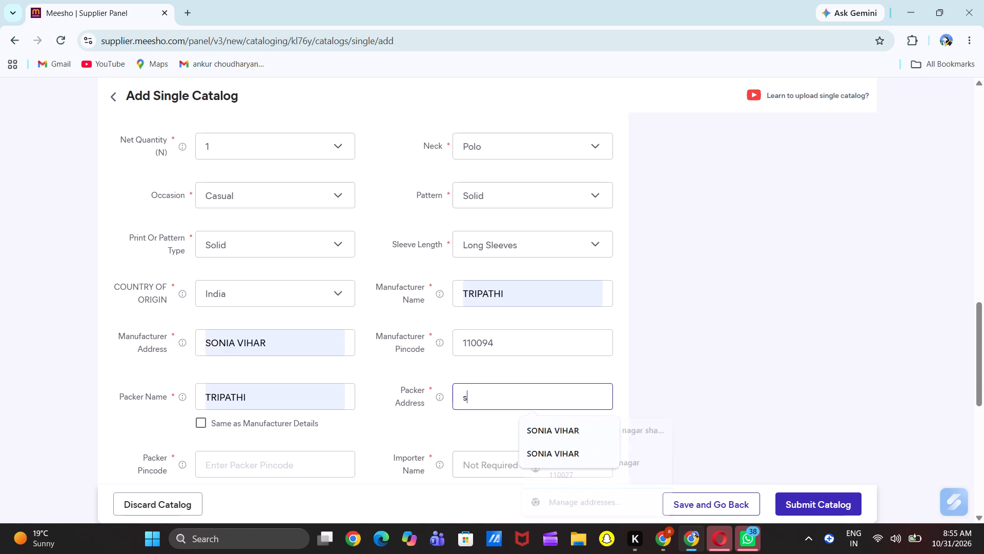
left_click(591, 431)
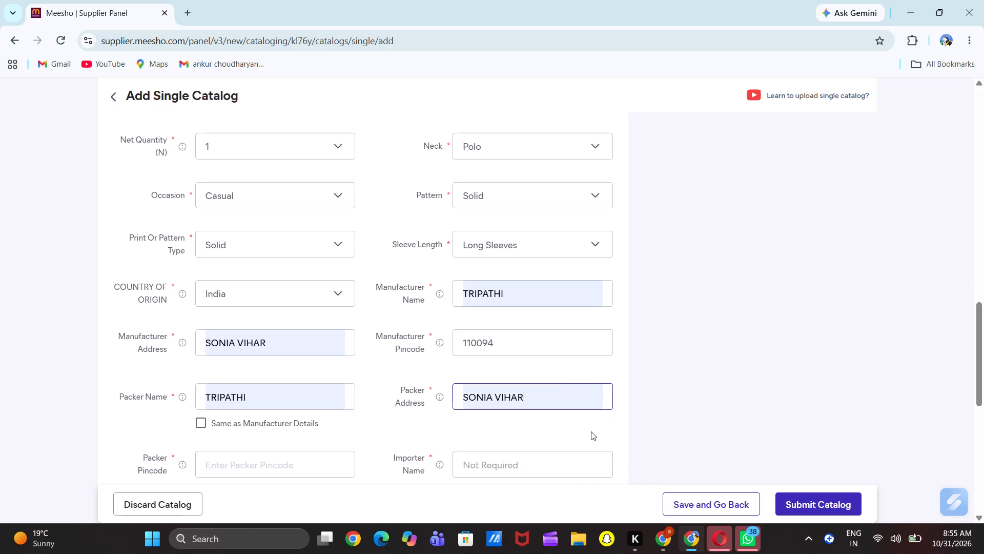
left_click(293, 463)
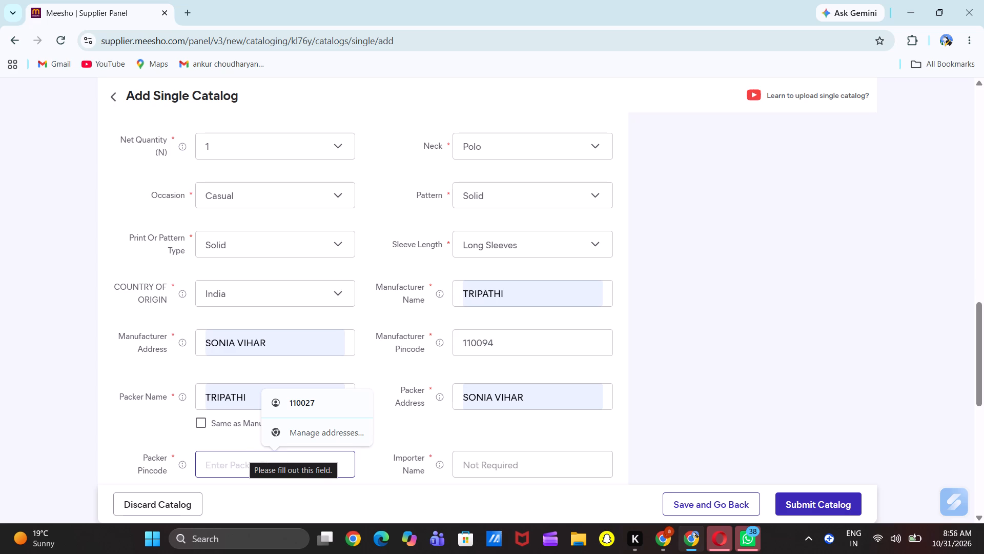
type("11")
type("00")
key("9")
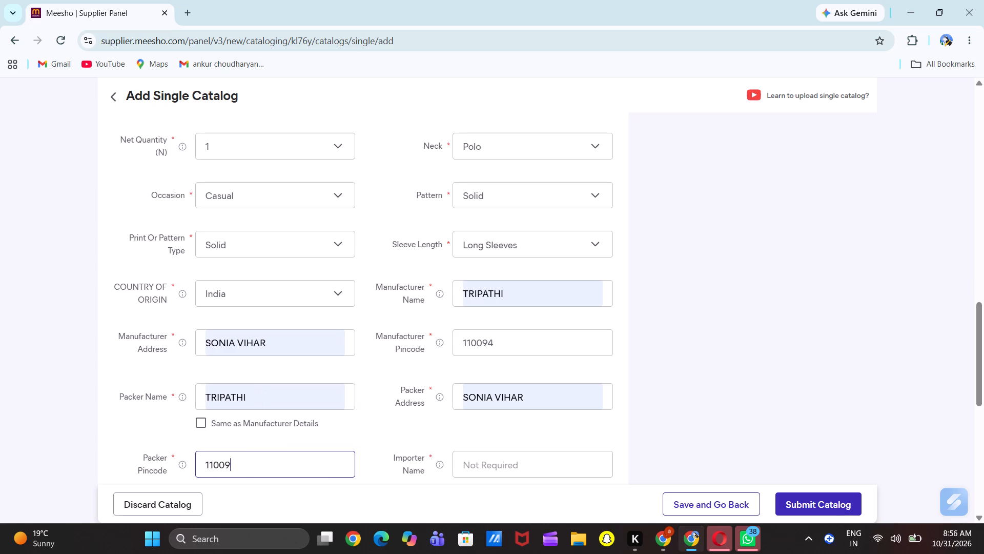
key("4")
Mark the packer details as the same as the manufacturer details.
scroll(420, 407, "down", 2)
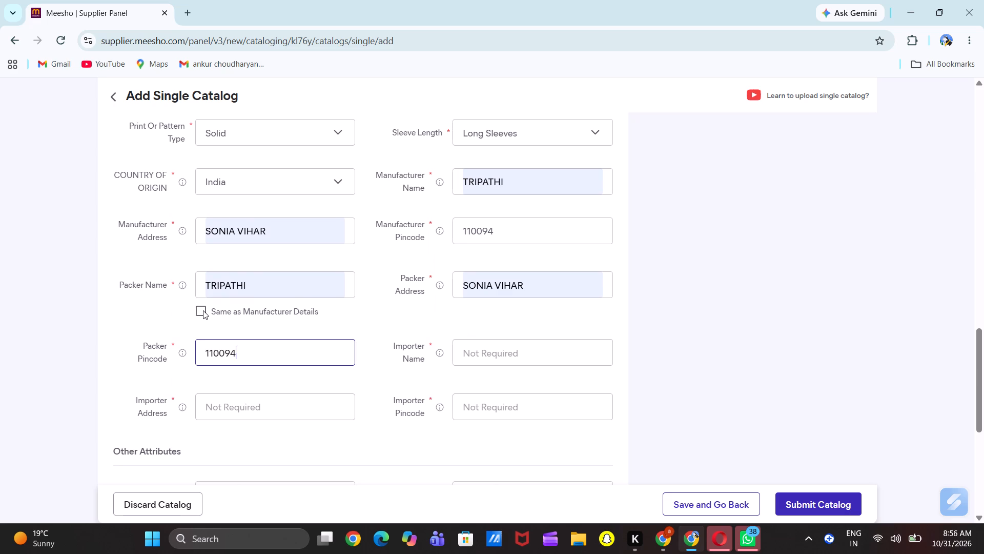
left_click(203, 310)
left_click(200, 310)
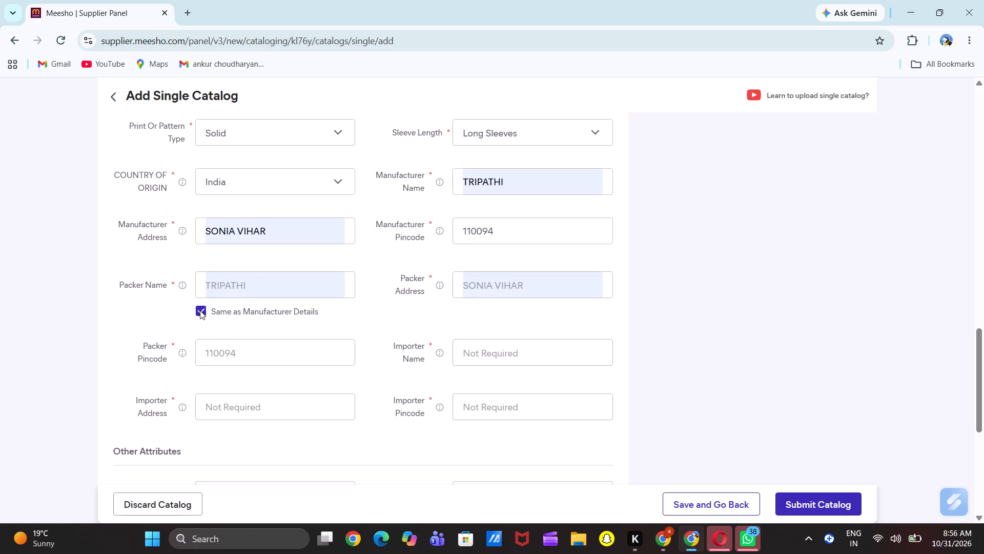
In the other attributes, set the product's length to Regular.
scroll(374, 395, "down", 3)
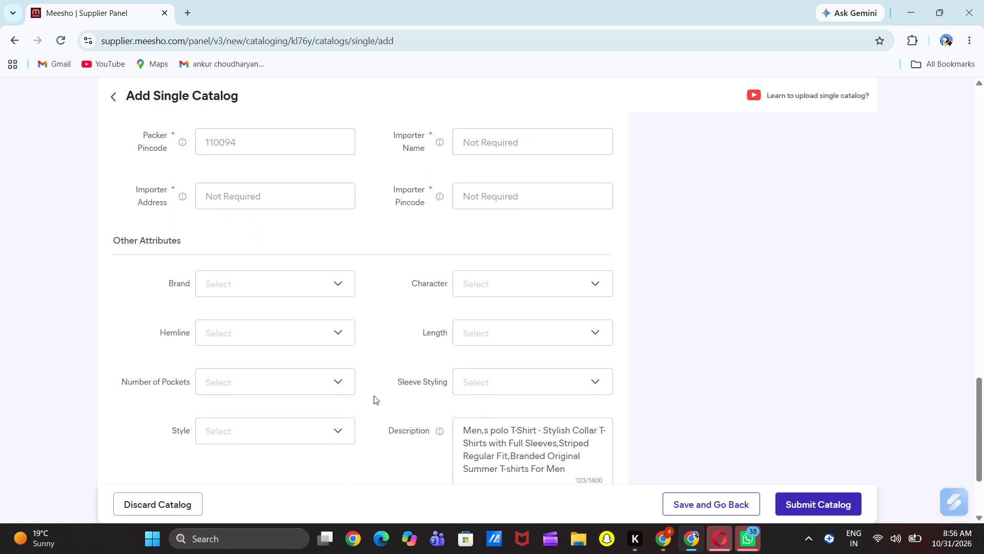
left_click(498, 330)
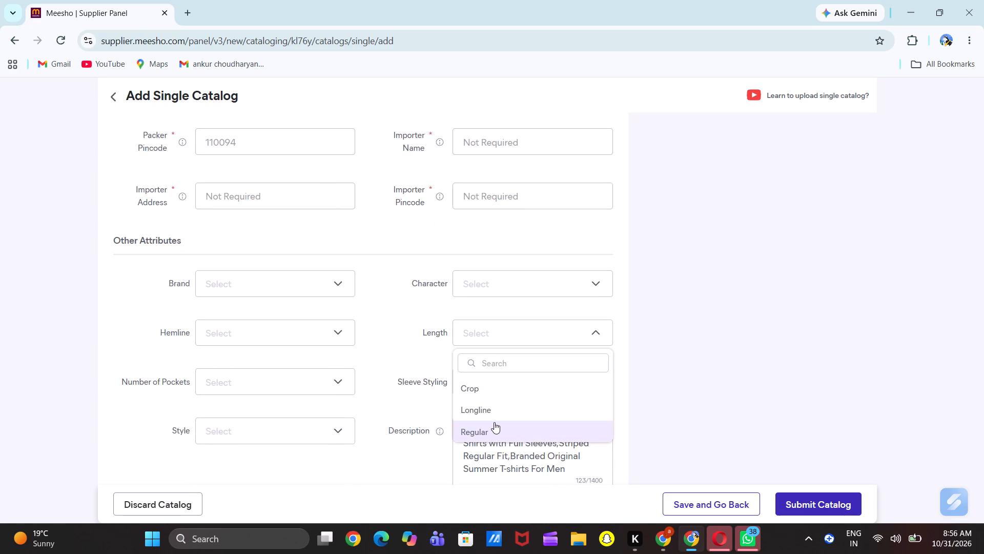
left_click(494, 422)
Set the product's style to Korean and its number of pockets to No Pocket.
scroll(405, 434, "down", 2)
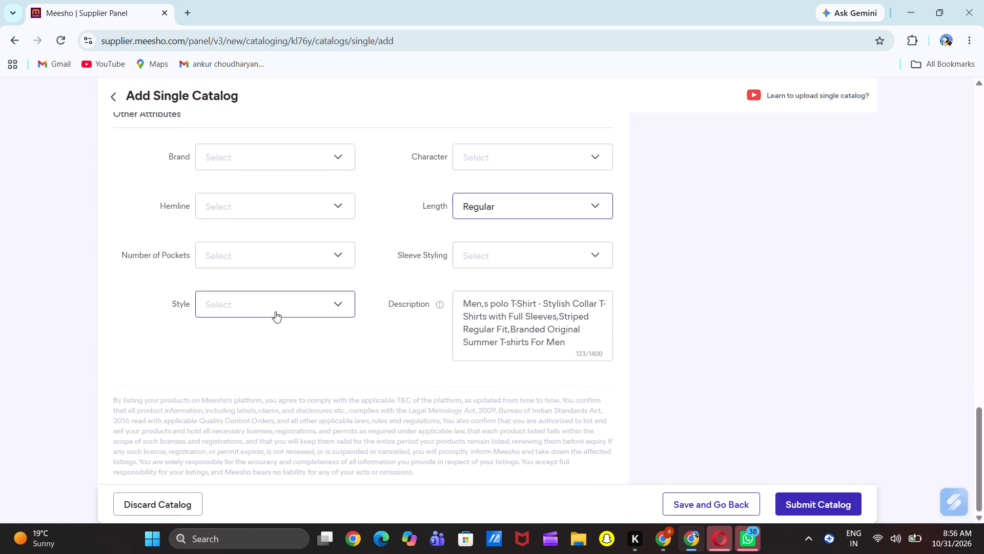
left_click(275, 311)
left_click(234, 385)
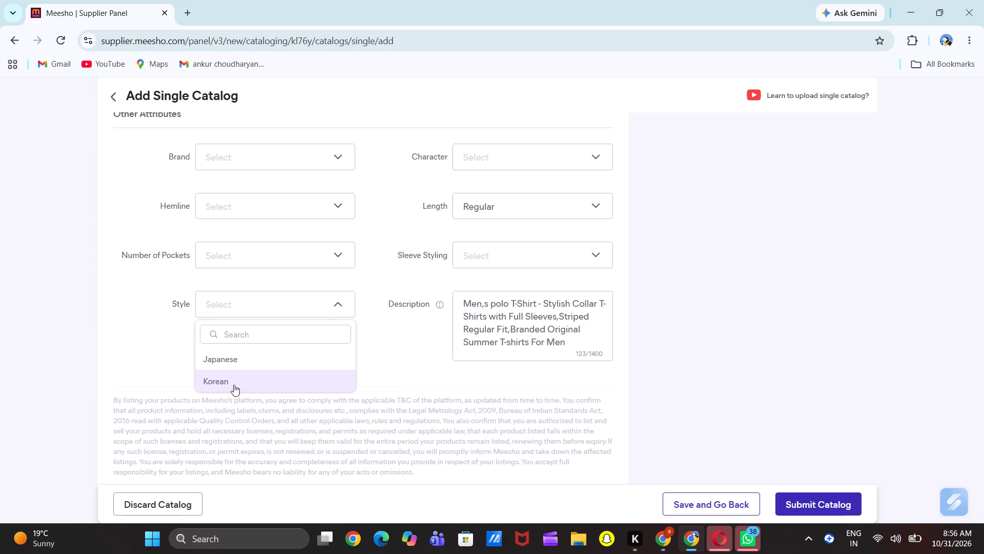
left_click(250, 263)
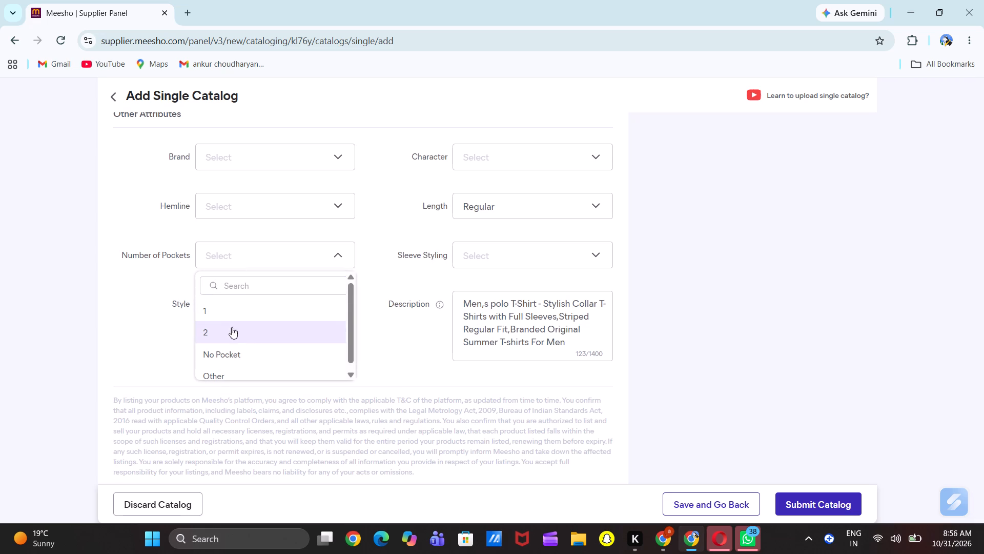
left_click(279, 350)
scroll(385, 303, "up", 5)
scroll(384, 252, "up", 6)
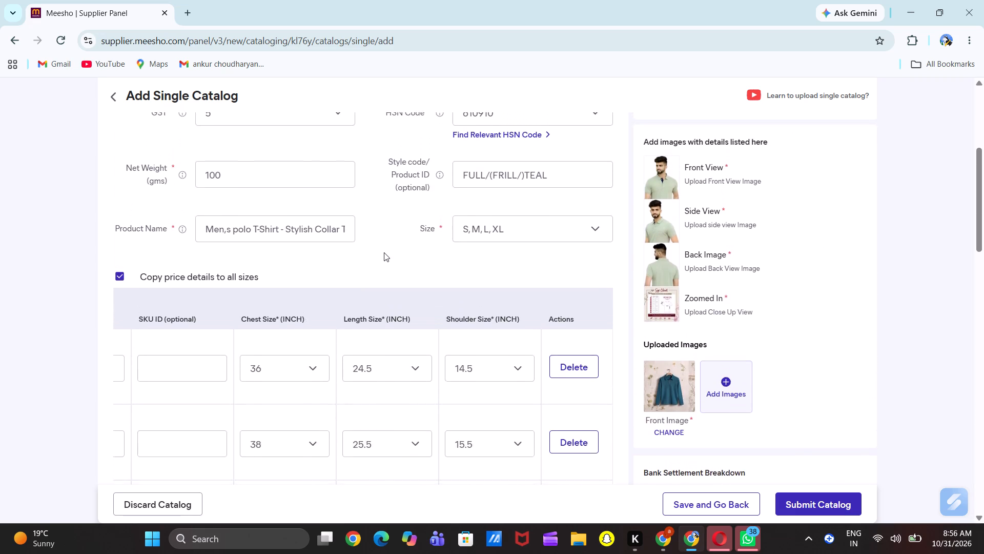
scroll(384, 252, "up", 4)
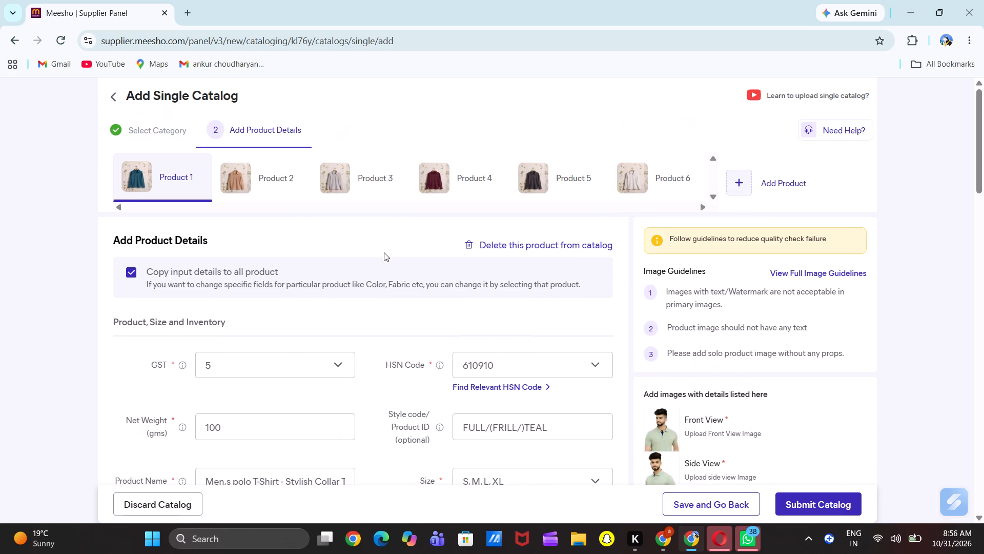
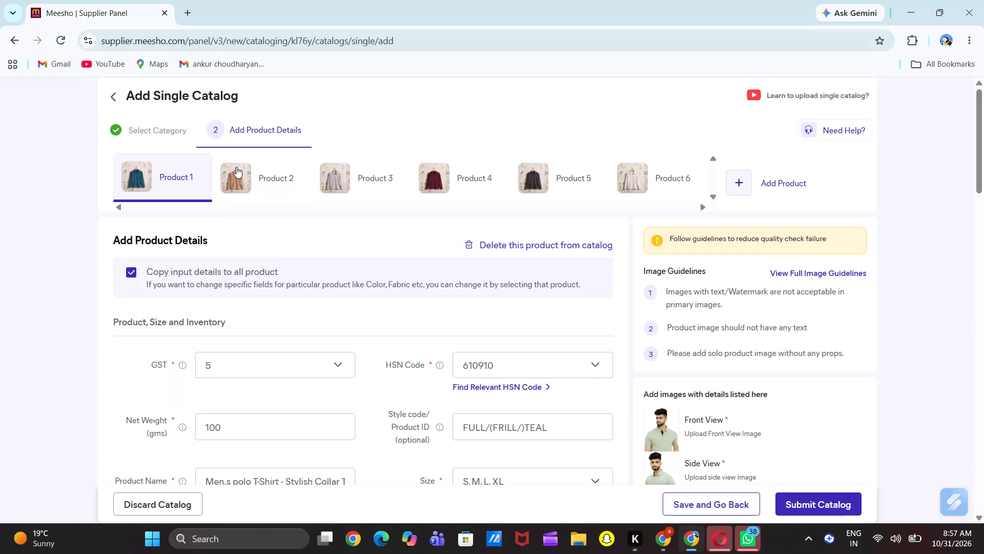
Enter FULL=KARARA;.,'[CAMEL] as the style code/product ID of Product 2.
scroll(409, 316, "down", 1)
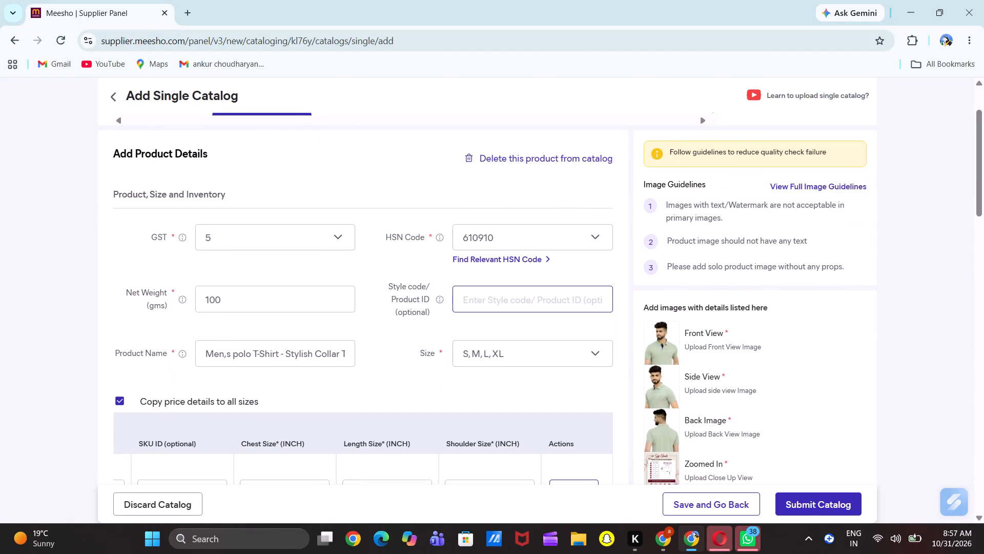
left_click(482, 303)
type("full")
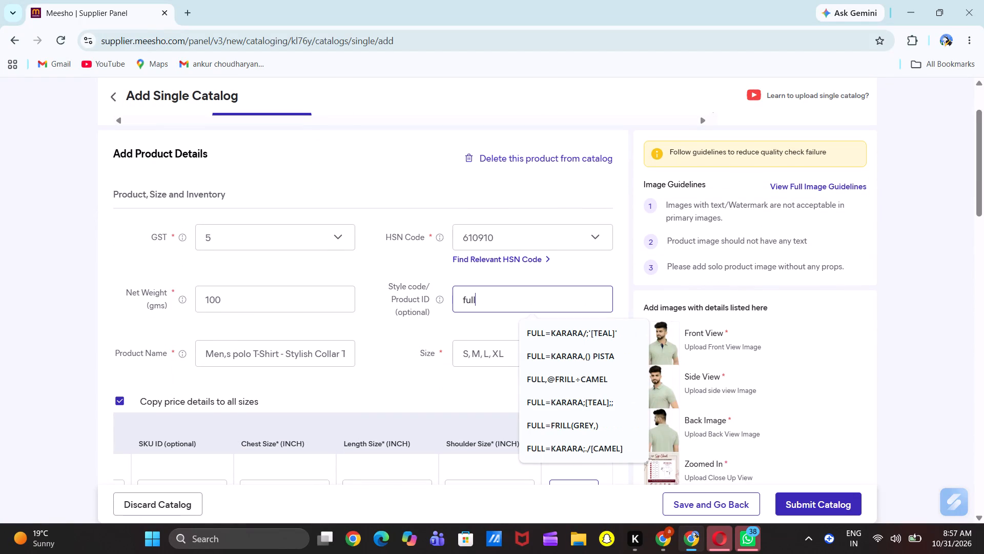
key("BackSpace")
key("BackSpace")
key("BackSpace")
key("BackSpace")
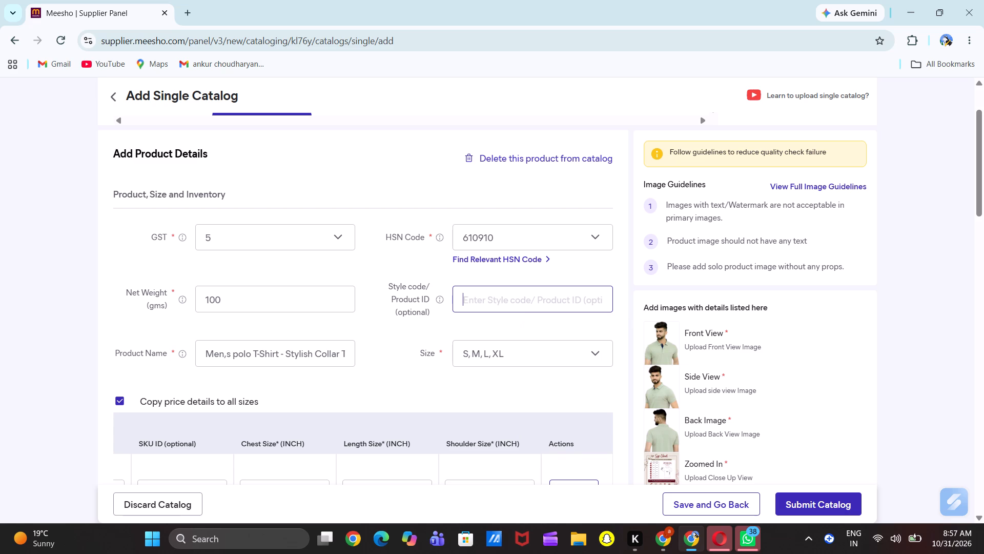
type("FULL")
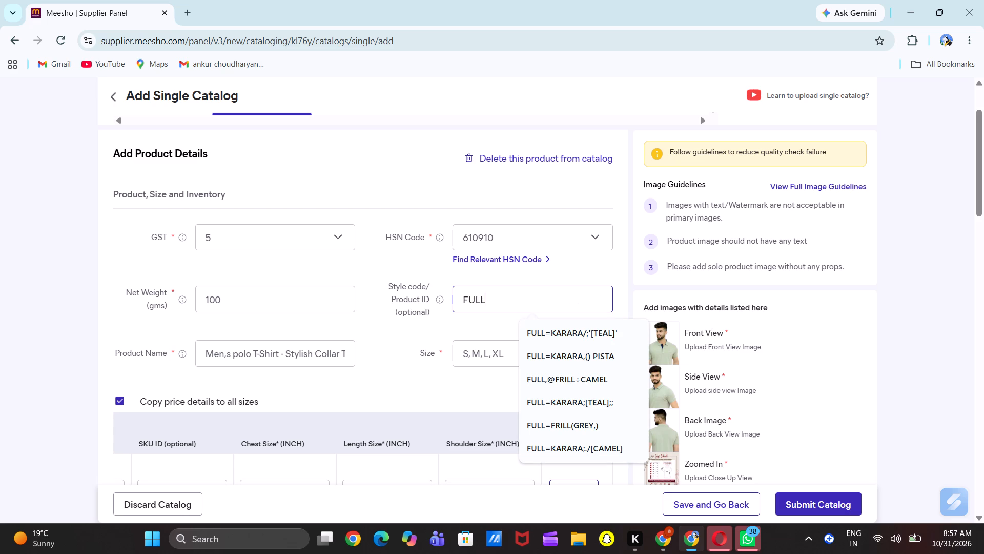
key("equal")
key("k")
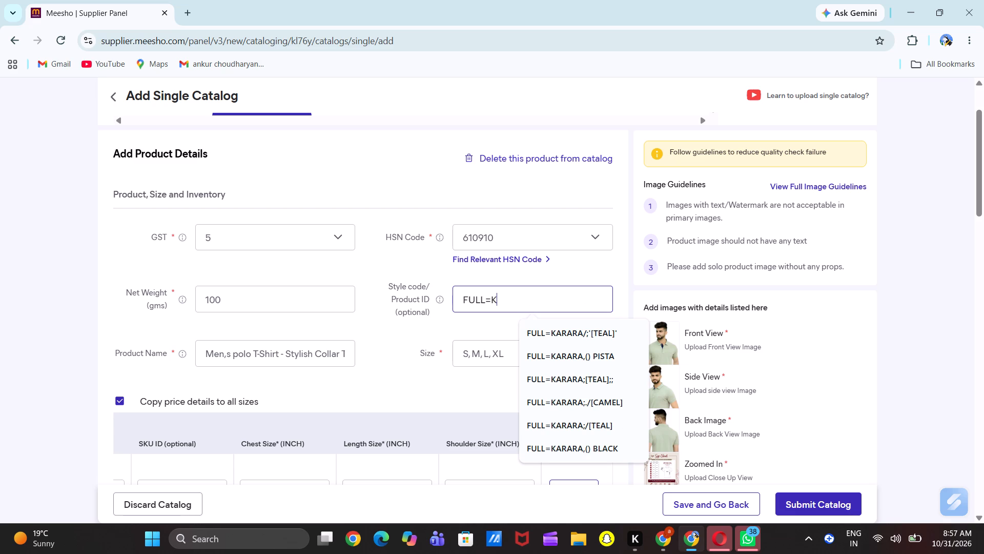
type("AE")
key("BackSpace")
type("RARA")
type(";.,")
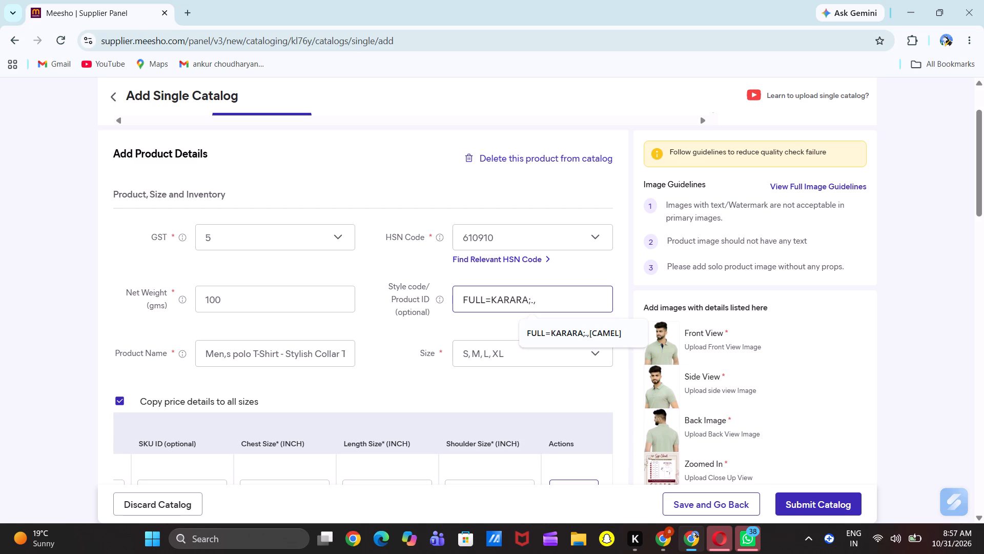
key("apostrophe")
key("bracketleft")
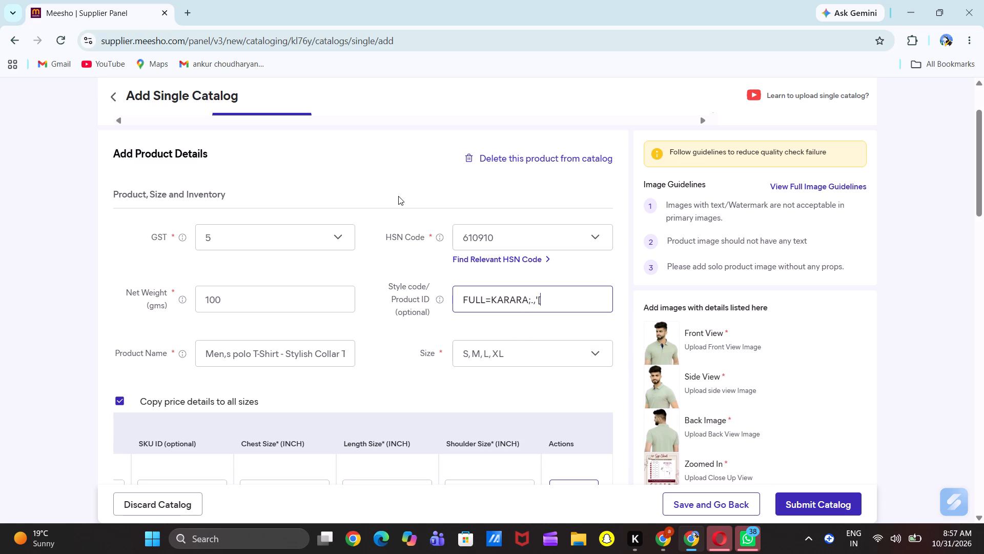
scroll(398, 196, "left", 1)
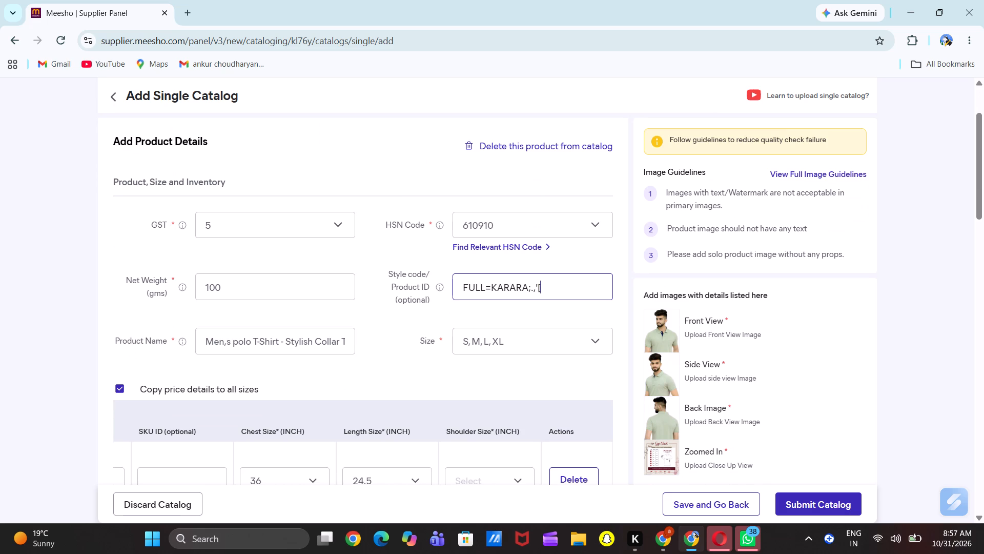
type("CAMEL")
type("]]")
key("BackSpace")
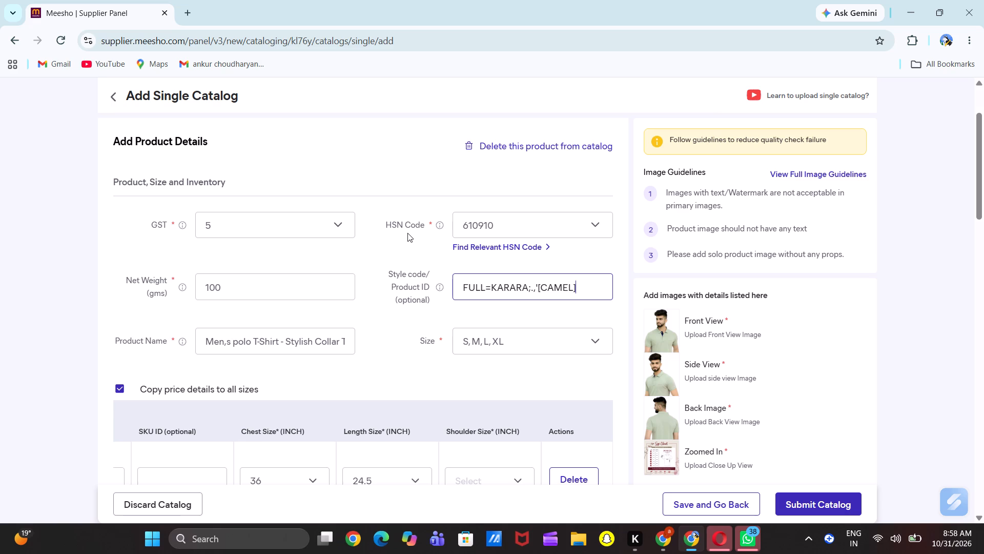
Set Product 2's Meesho price to 221 for all sizes.
scroll(367, 233, "left", 2)
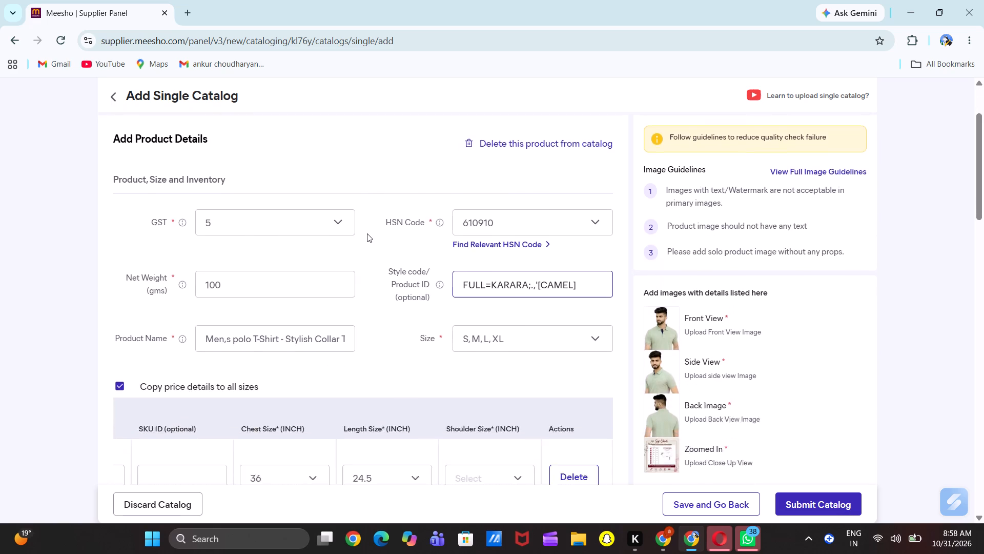
scroll(367, 233, "left", 1)
scroll(367, 233, "down", 2)
scroll(255, 231, "right", 4)
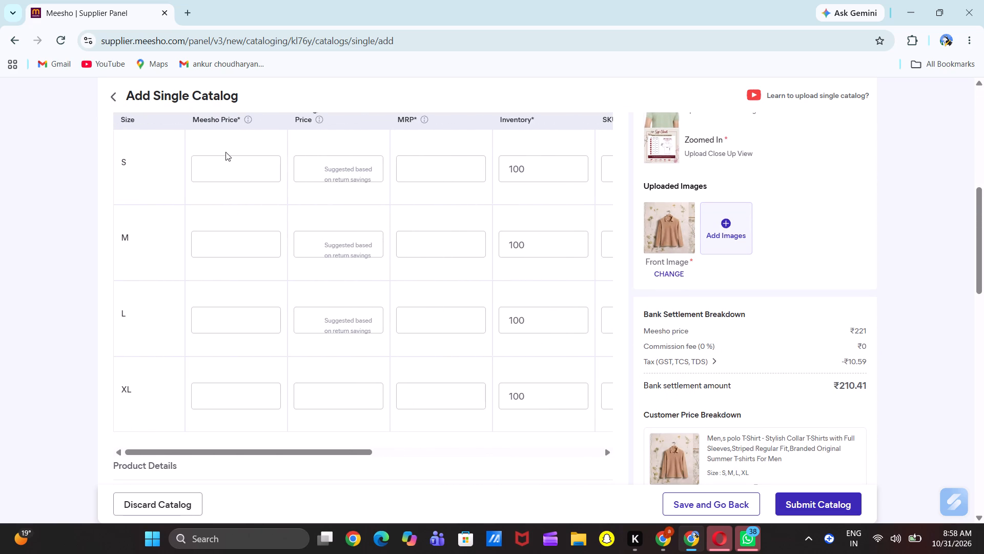
left_click(227, 167)
type("221")
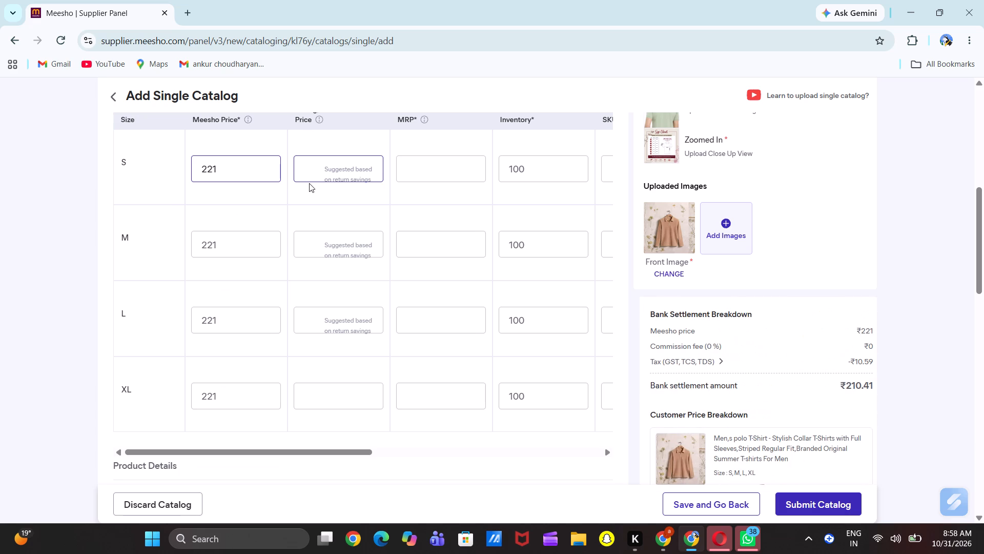
Set Product 2's returns price to 220 and its MRP to 999 for all sizes.
left_click(309, 183)
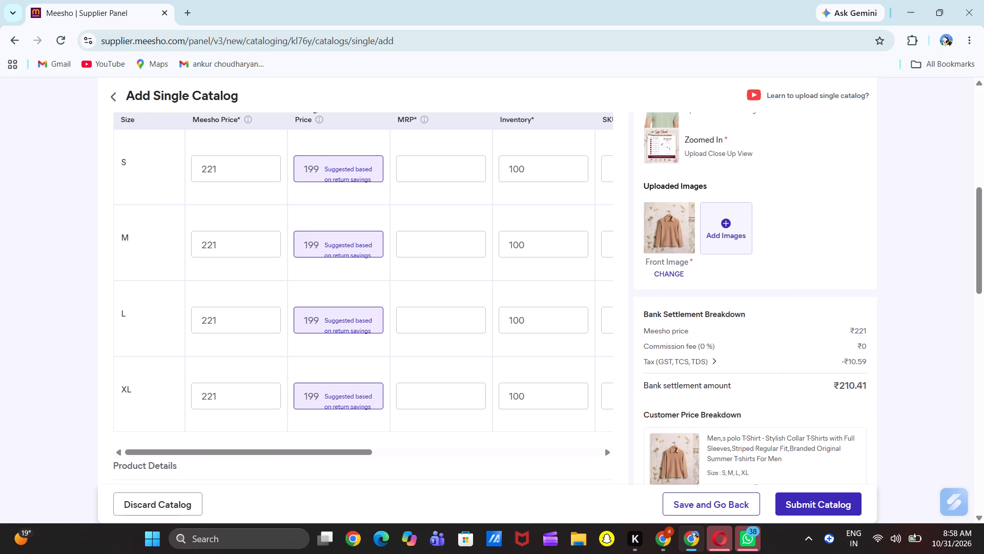
left_click(317, 168)
key("BackSpace")
key("BackSpace")
key("BackSpace")
key("BackSpace")
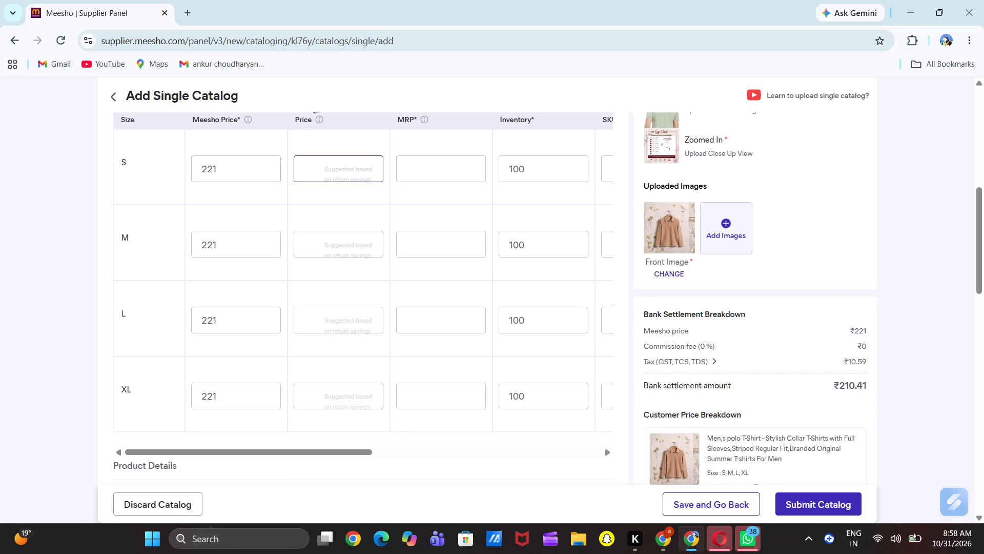
type("220")
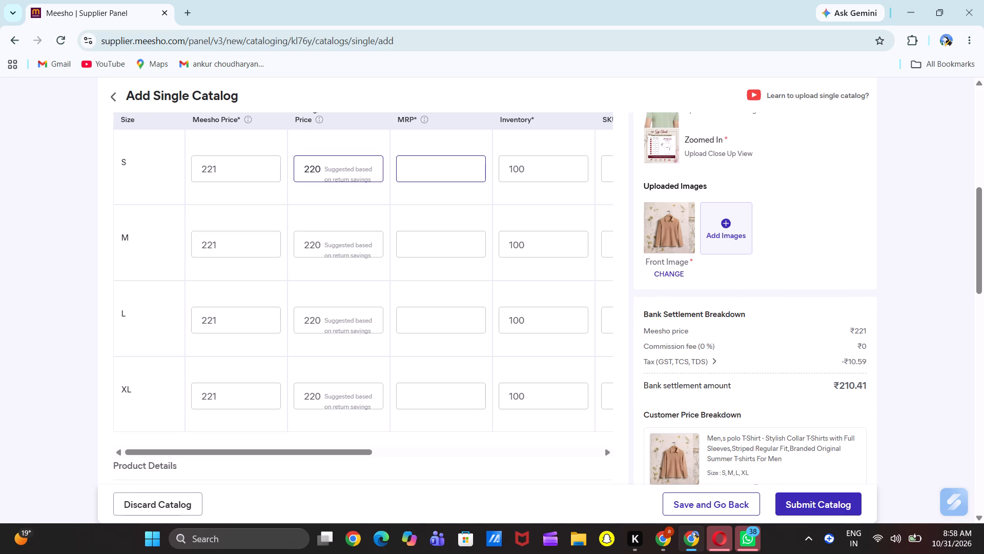
left_click(430, 167)
type("99")
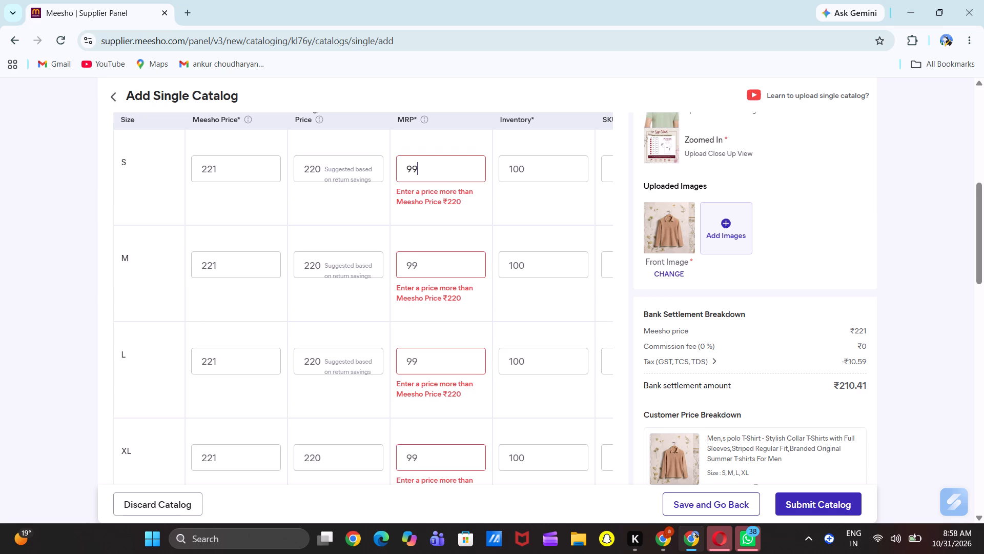
key("9")
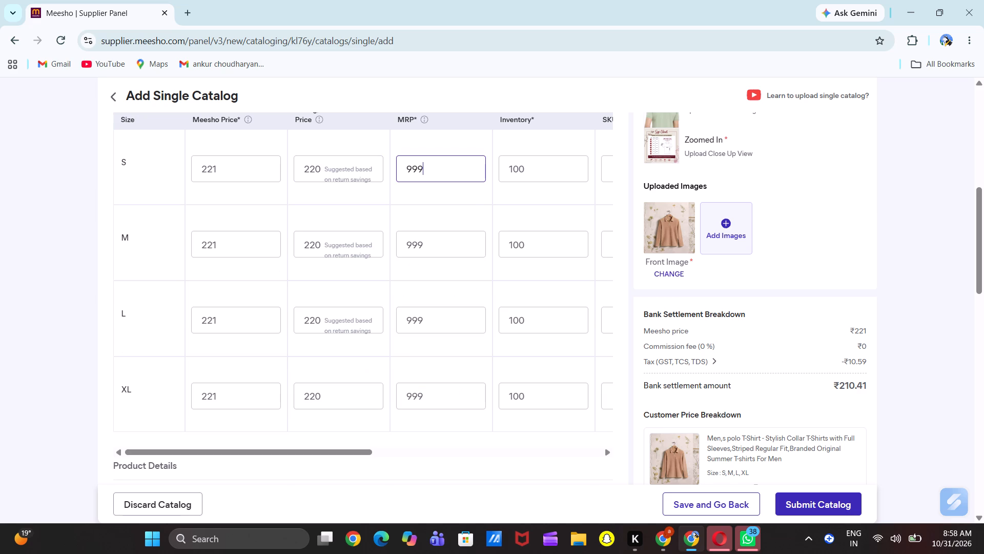
Set Product 2's shoulder size to 14.5 inches for size S and 15.5 inches for size M.
scroll(474, 213, "left", 5)
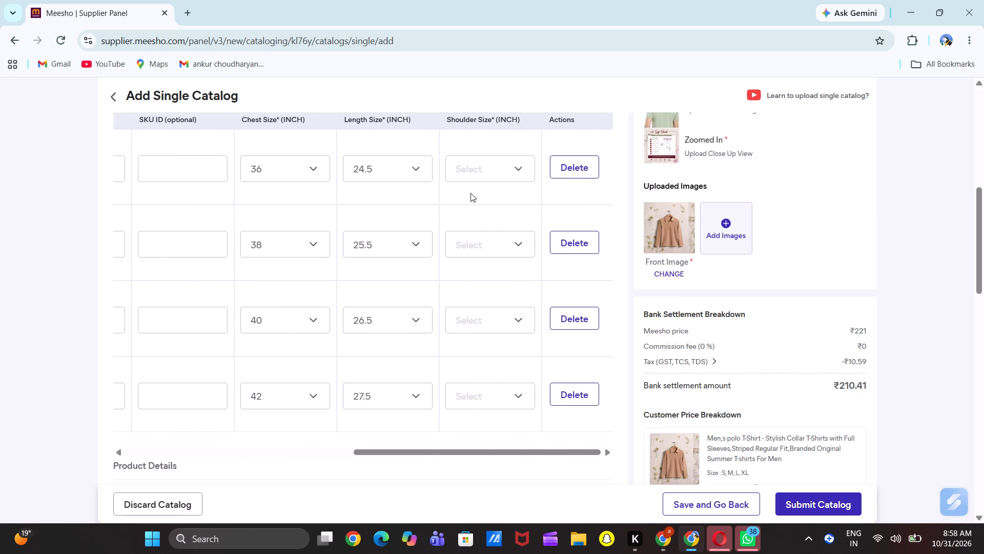
left_click(472, 172)
scroll(482, 245, "down", 1)
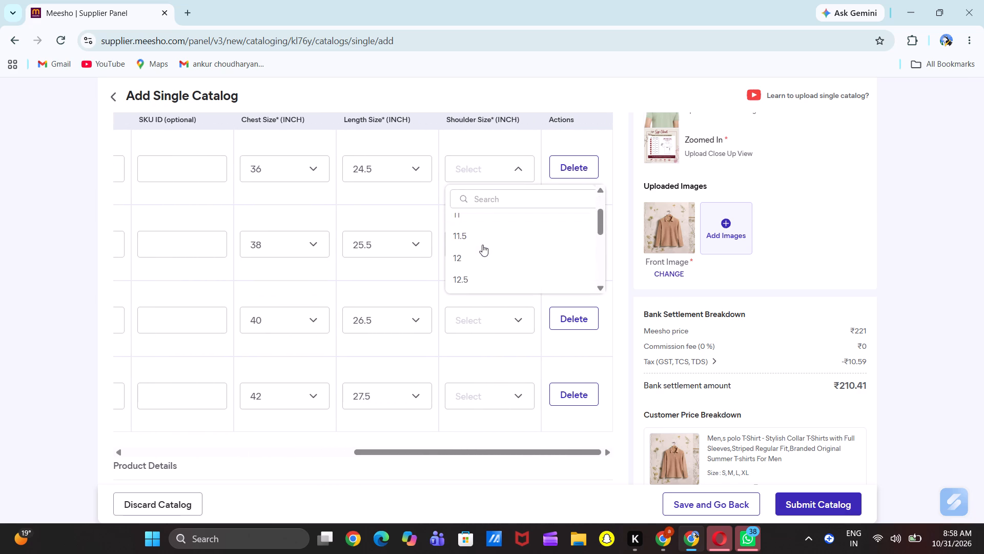
scroll(482, 245, "down", 2)
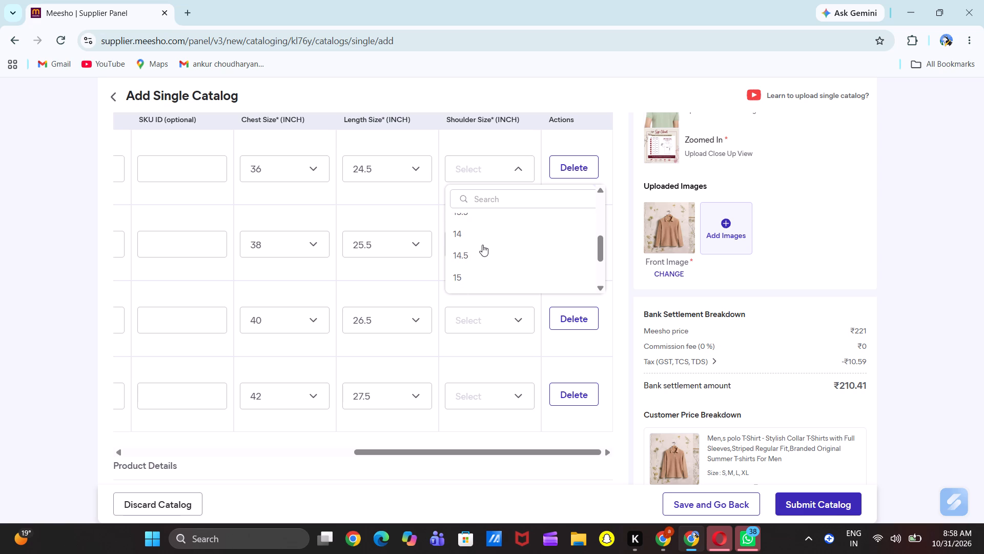
left_click(482, 245)
left_click(466, 241)
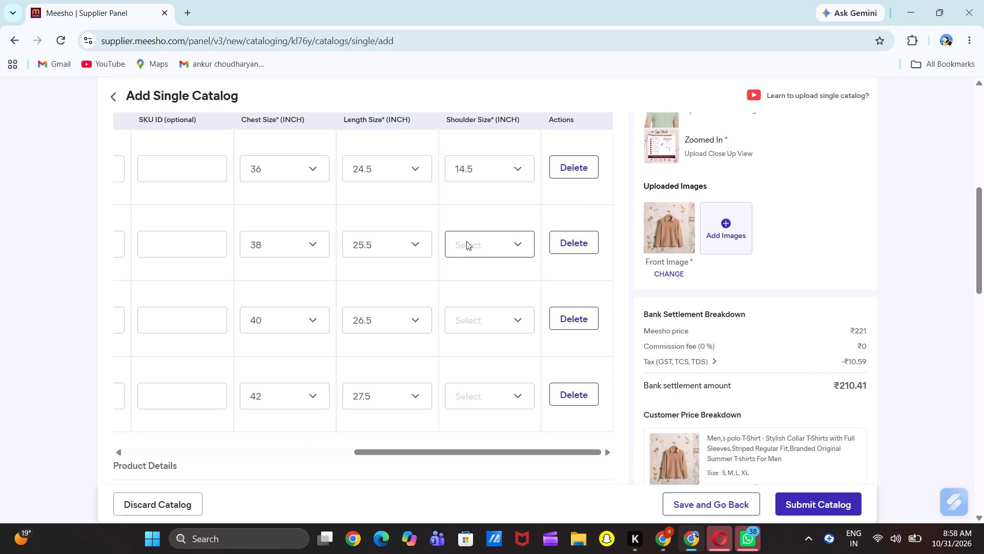
scroll(496, 350, "down", 3)
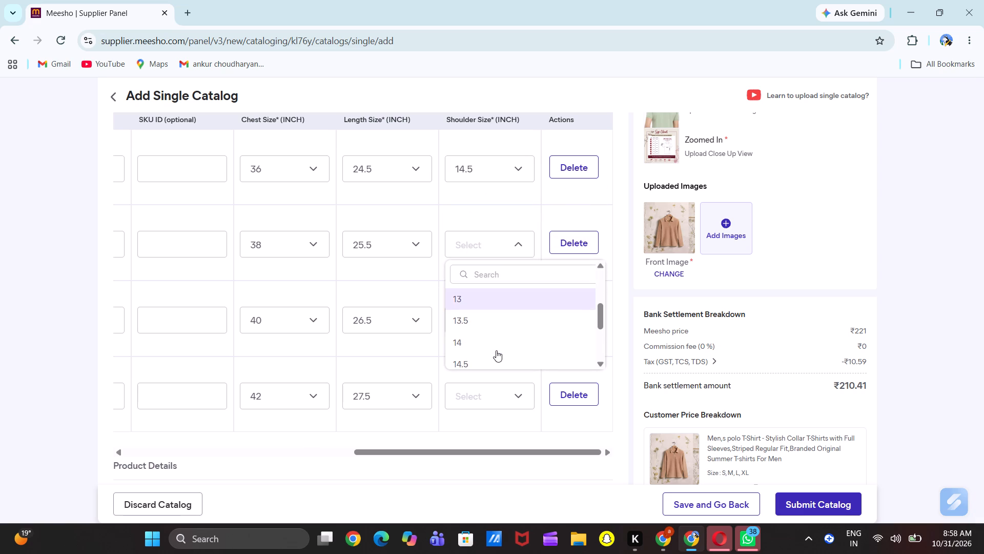
scroll(496, 350, "down", 1)
left_click(496, 350)
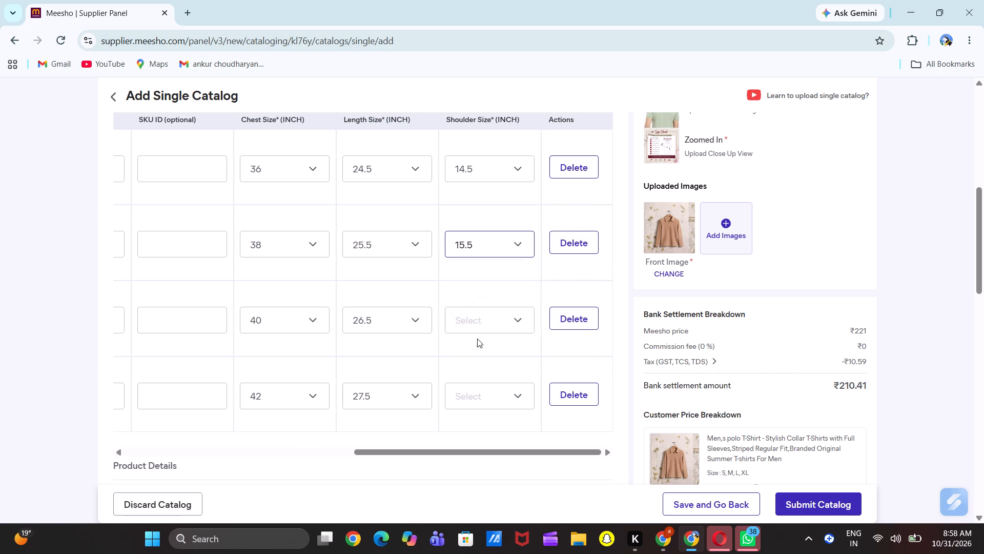
Set Product 2's shoulder size to 16.5 inches for size L and 17.5 inches for size XL.
left_click(467, 325)
scroll(483, 393, "down", 1)
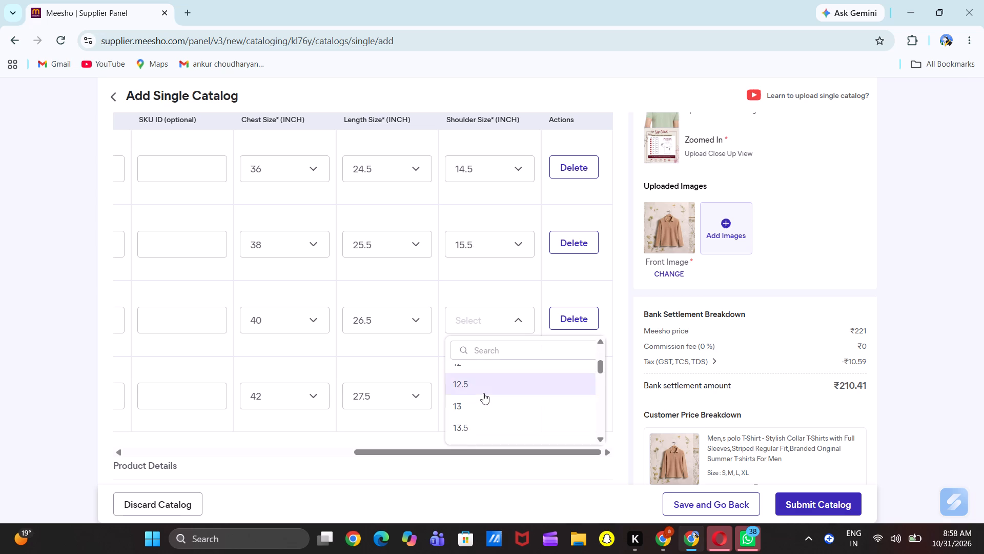
scroll(483, 393, "down", 3)
left_click(483, 393)
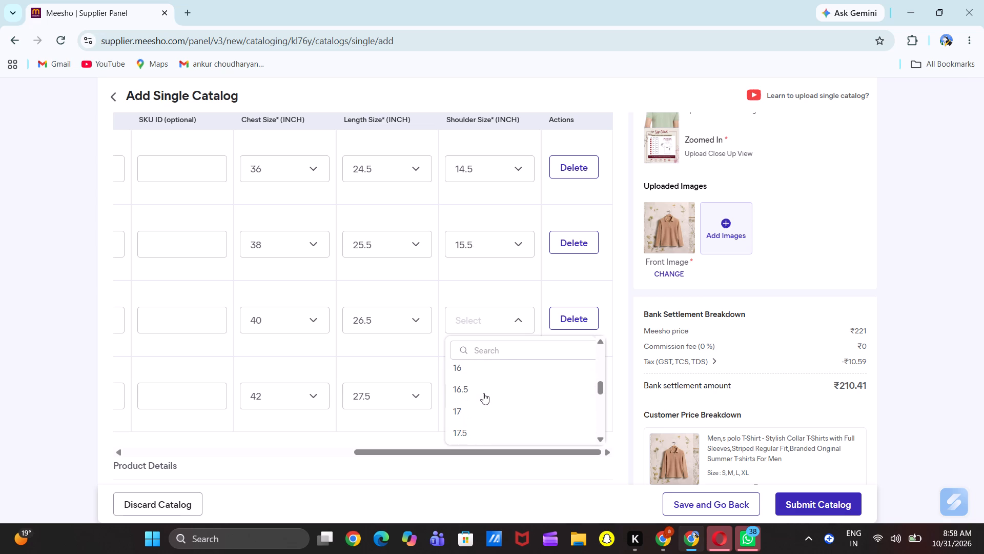
left_click(488, 405)
scroll(490, 453, "down", 3)
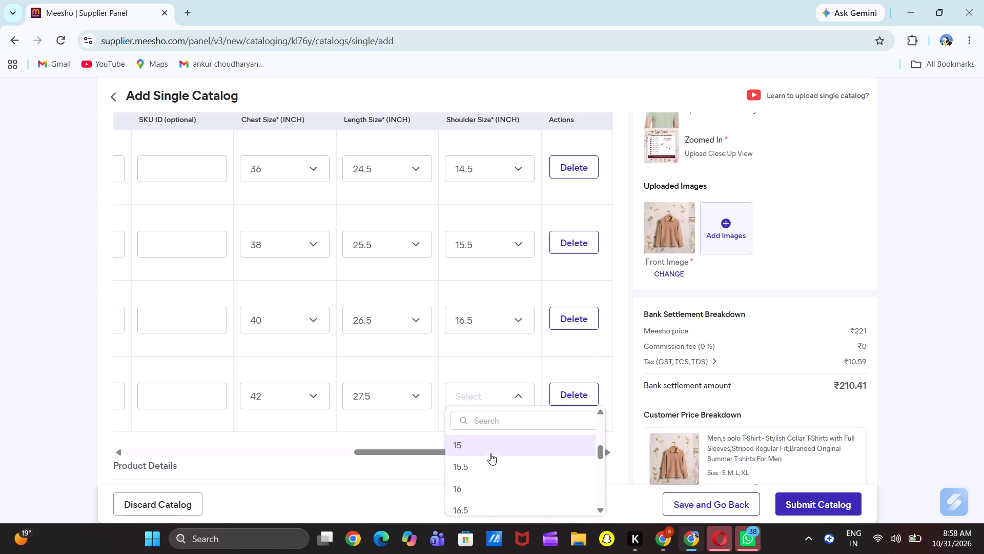
scroll(490, 453, "down", 3)
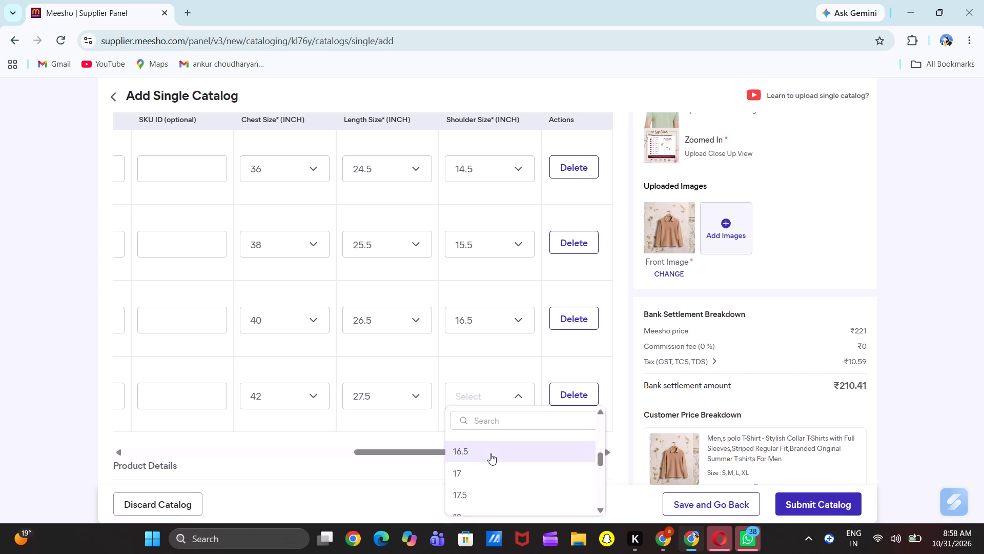
scroll(490, 453, "down", 1)
left_click(490, 453)
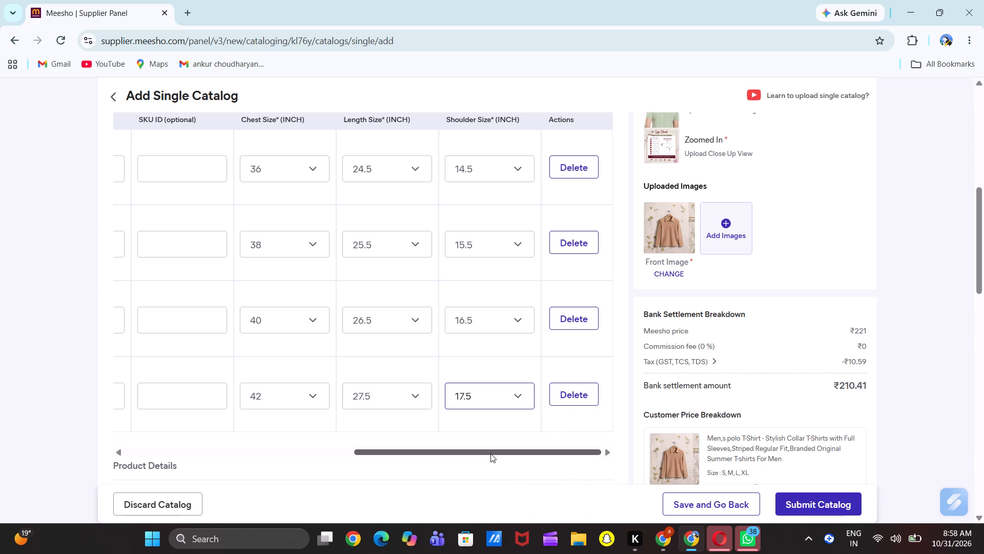
In the product details, set Product 2's color to Caramel Brown.
scroll(511, 482, "down", 2)
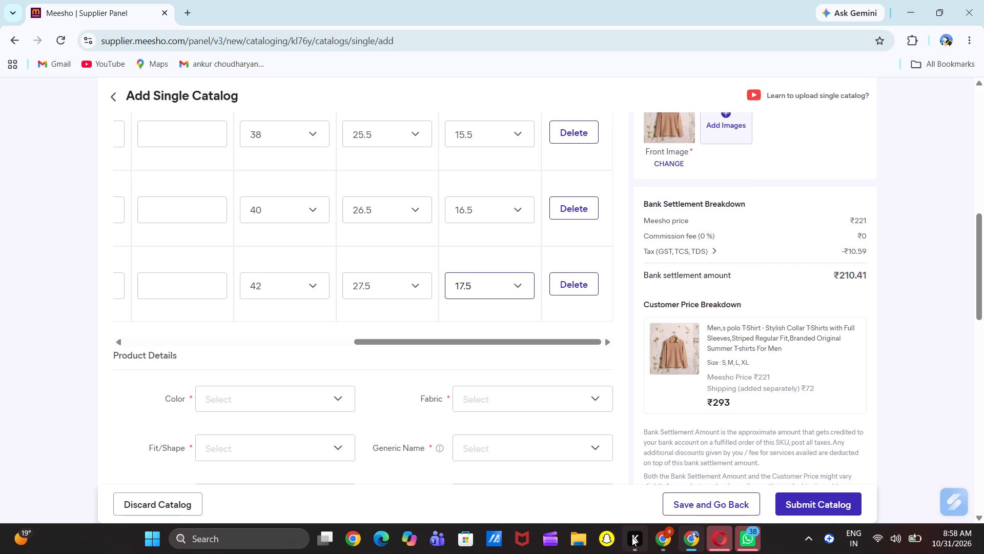
left_click(418, 494)
left_click(239, 397)
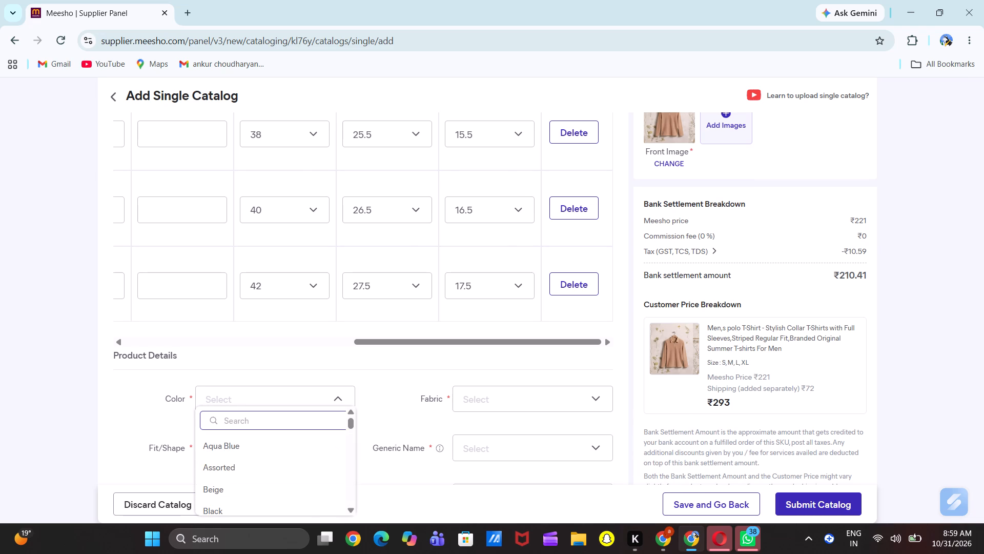
left_click(259, 422)
key("c")
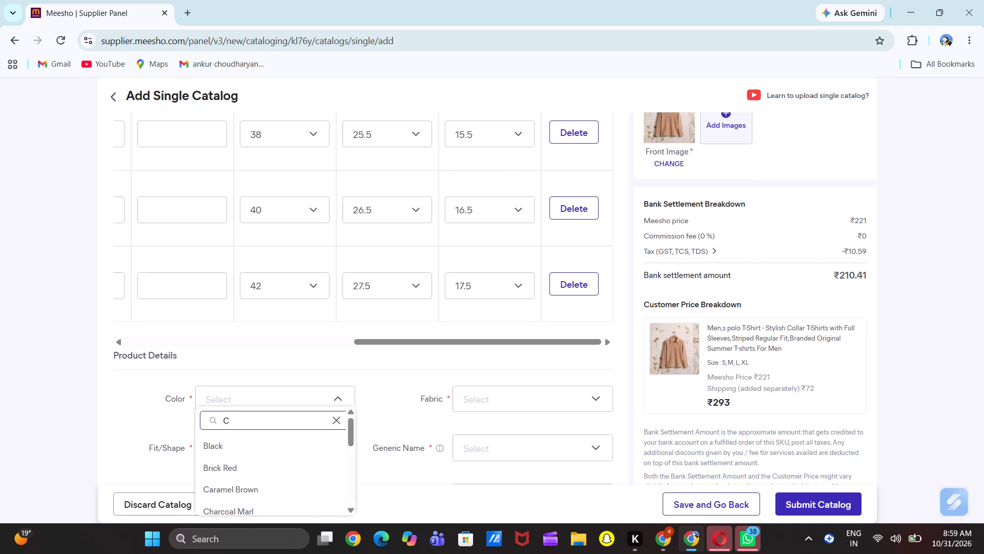
key("a")
left_click(230, 453)
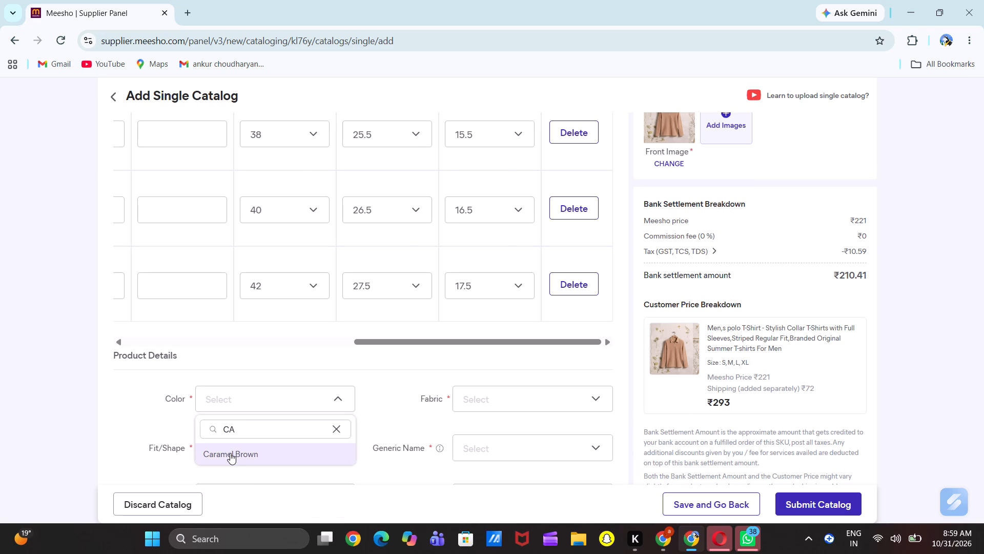
Set Product 2's fabric to Cotton Blend and its fit/shape to Regular.
left_click(478, 398)
left_click(493, 421)
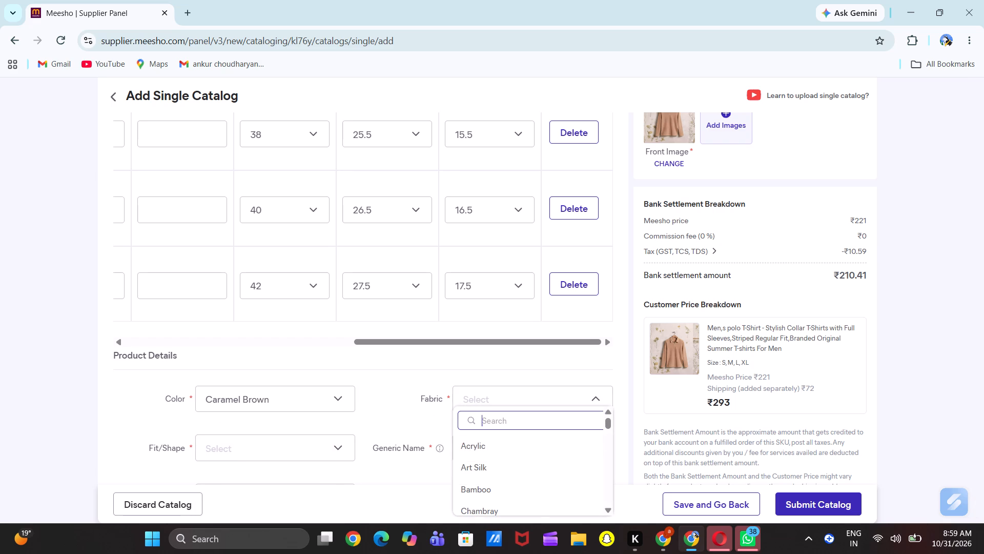
scroll(489, 472, "down", 2)
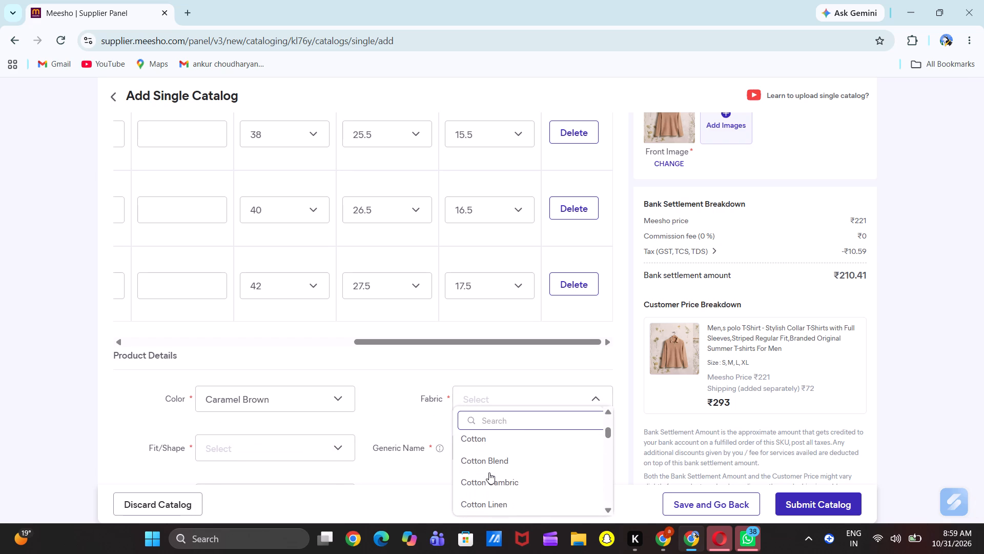
scroll(489, 472, "down", 1)
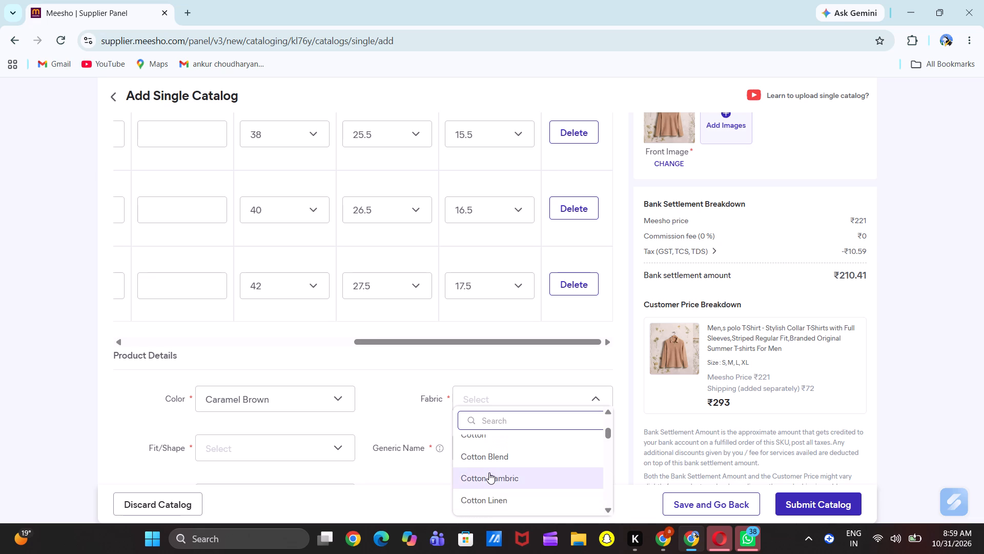
left_click(479, 460)
left_click(296, 461)
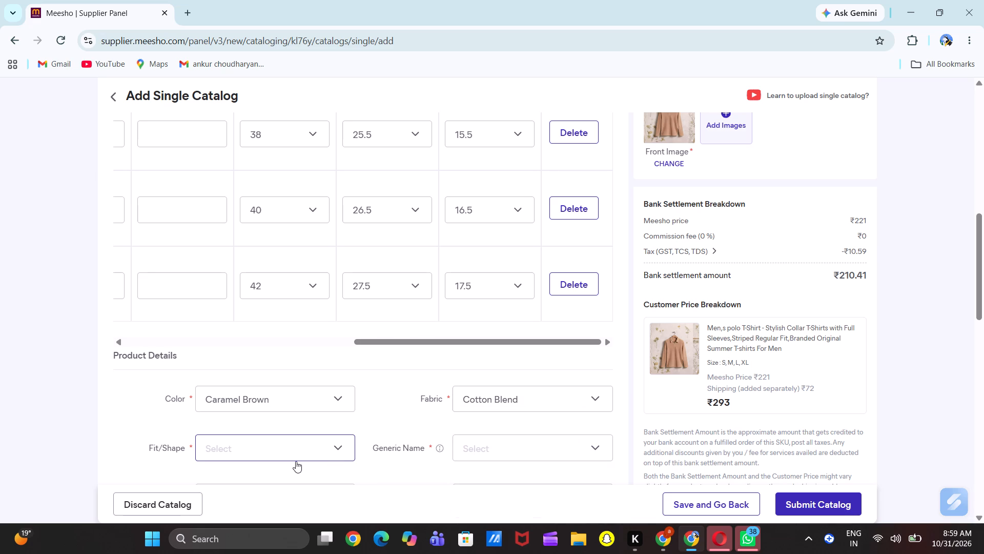
scroll(252, 498, "down", 1)
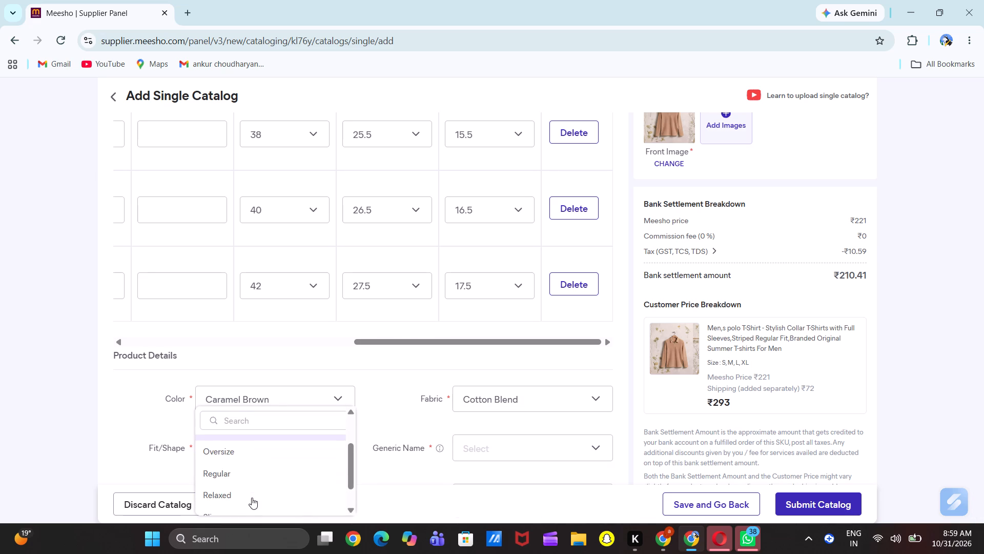
scroll(252, 498, "down", 1)
left_click(230, 481)
Set Product 2's generic name to Tshirts and its net quantity to 1.
scroll(333, 460, "down", 3)
left_click(514, 282)
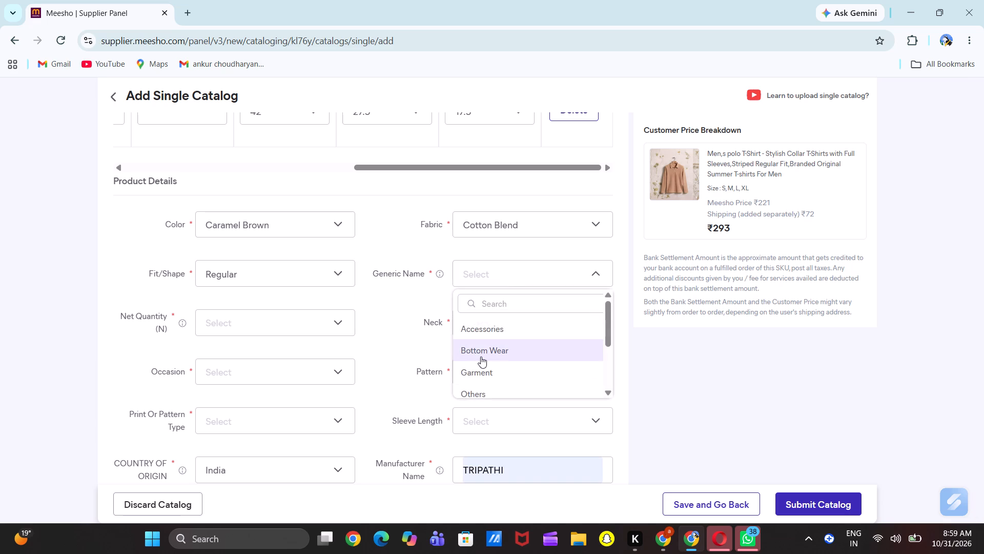
scroll(481, 357, "down", 1)
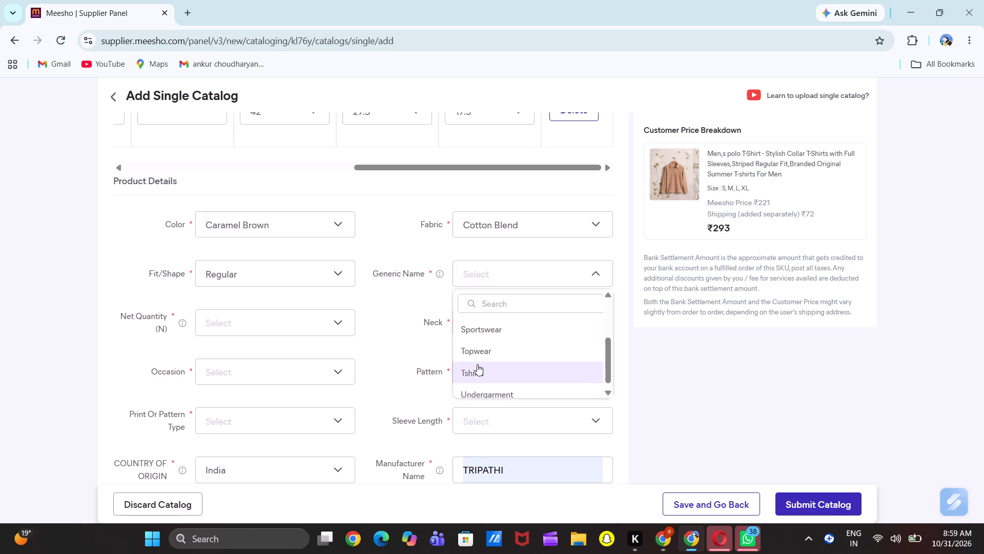
left_click(477, 364)
left_click(275, 326)
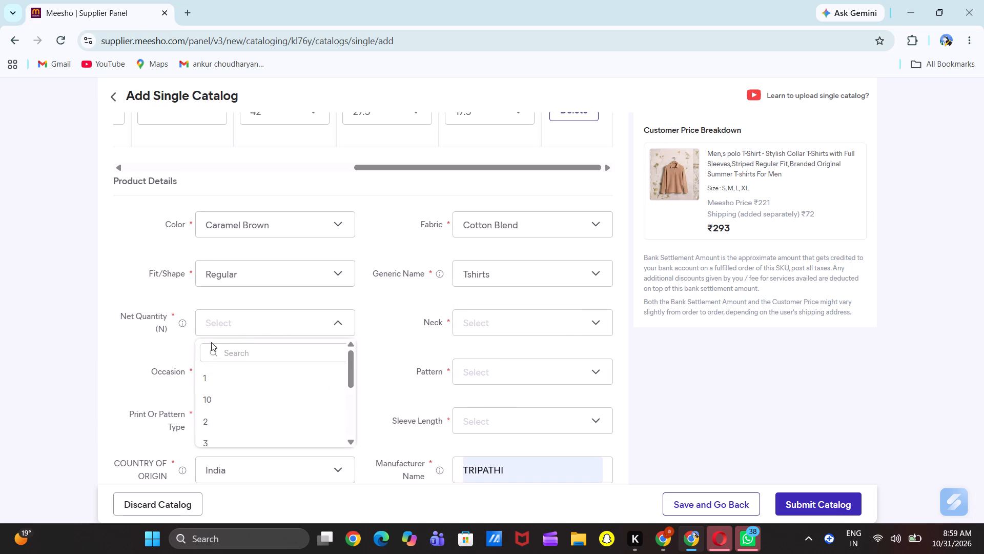
left_click(222, 380)
Set Product 2's neck to Polo and its occasion to Casual.
left_click(480, 322)
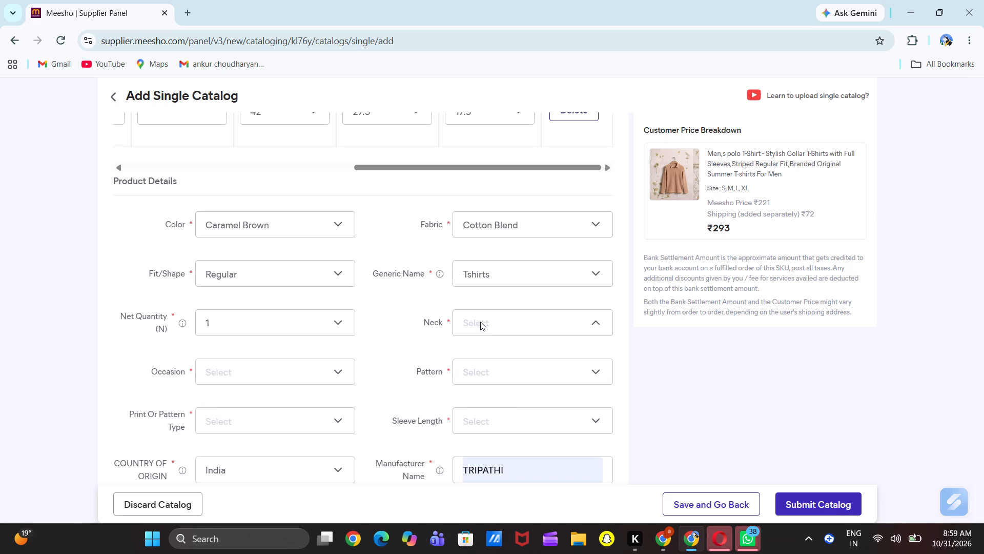
scroll(510, 422, "down", 2)
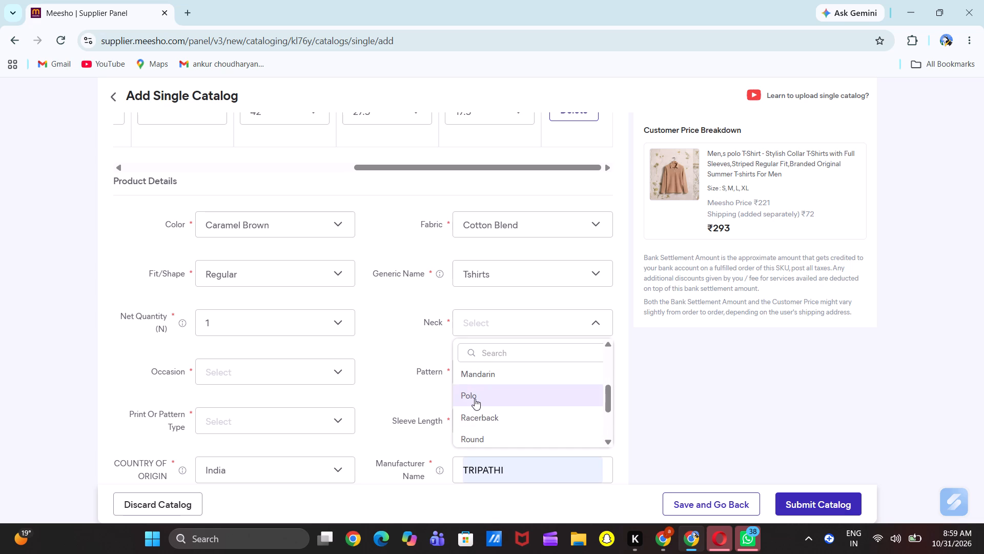
left_click(475, 399)
left_click(268, 359)
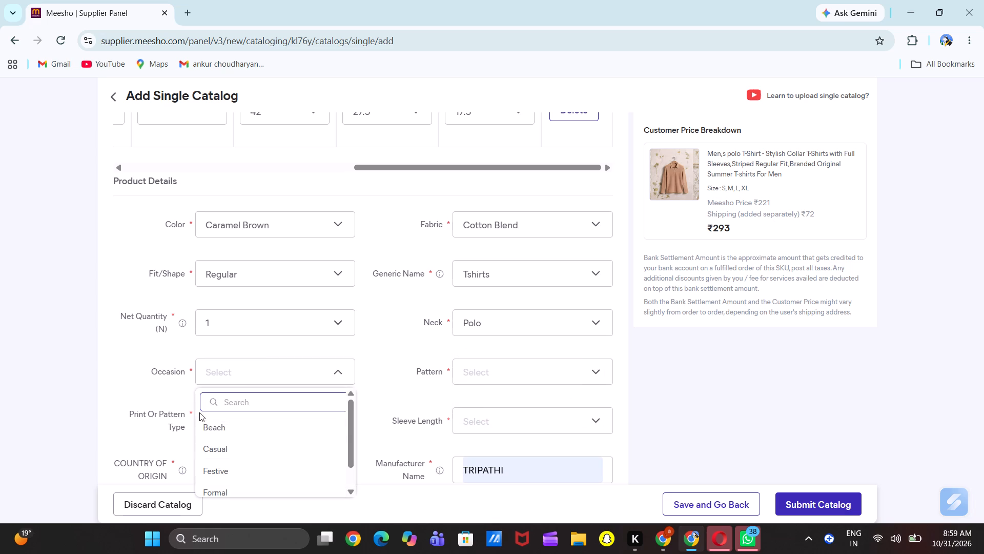
left_click(235, 445)
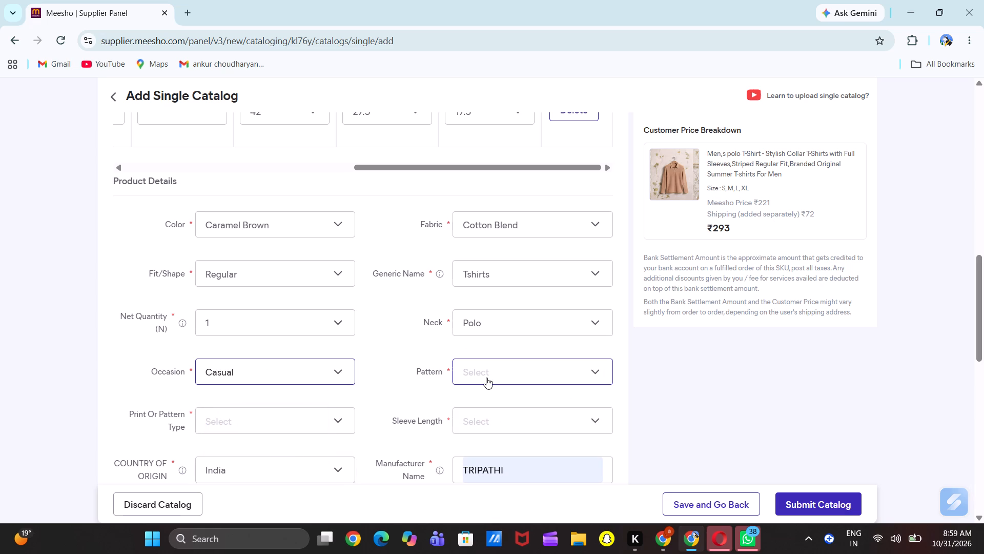
Set both the pattern and the print or pattern type of Product 2 to Solid.
left_click(486, 378)
scroll(507, 473, "down", 1)
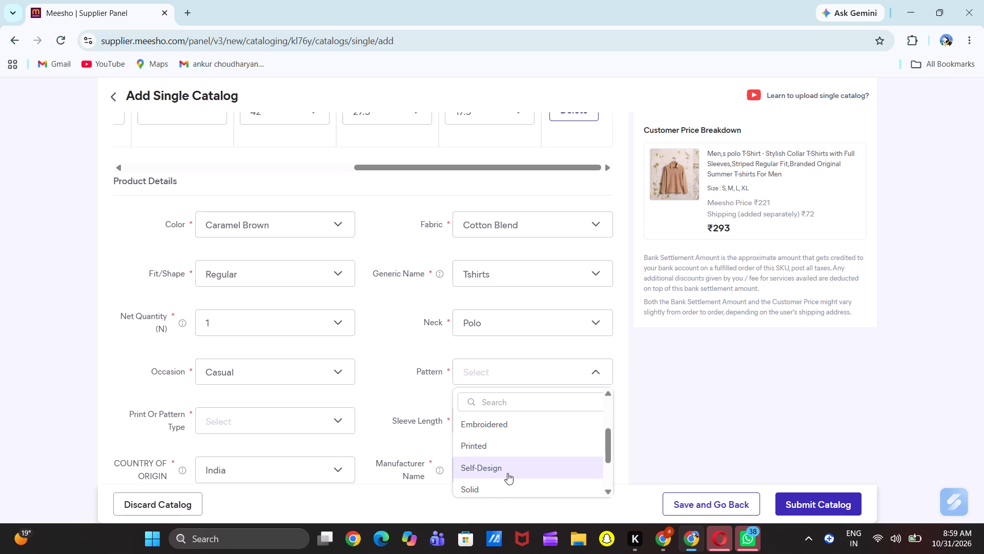
scroll(507, 473, "down", 1)
left_click(490, 464)
scroll(375, 441, "down", 1)
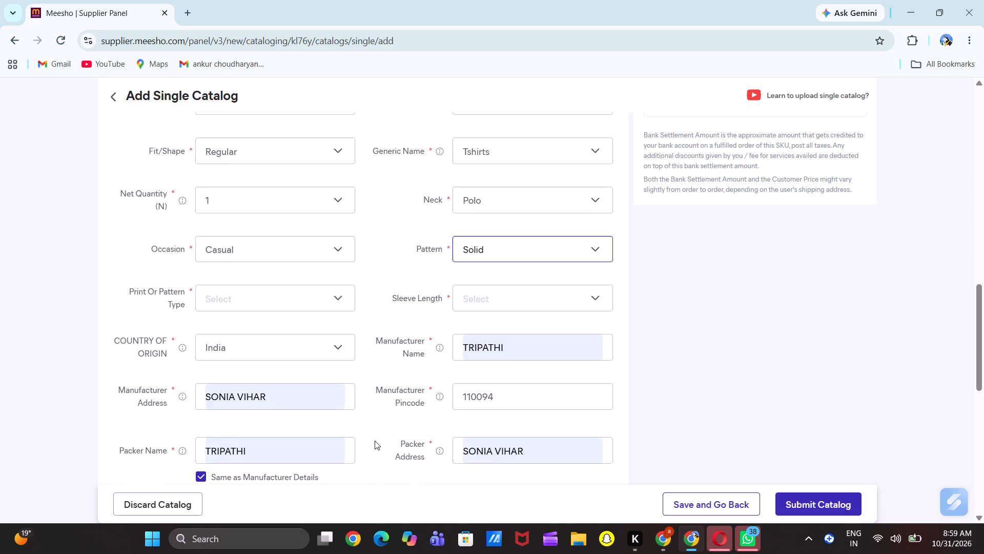
scroll(375, 441, "down", 1)
left_click(233, 296)
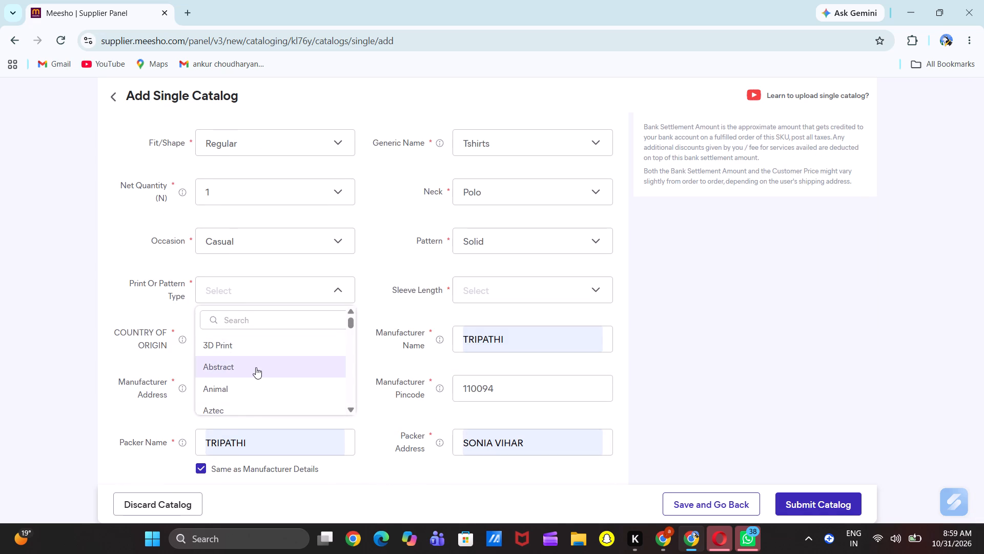
scroll(256, 367, "down", 2)
left_click(248, 317)
type("SO")
left_click(258, 342)
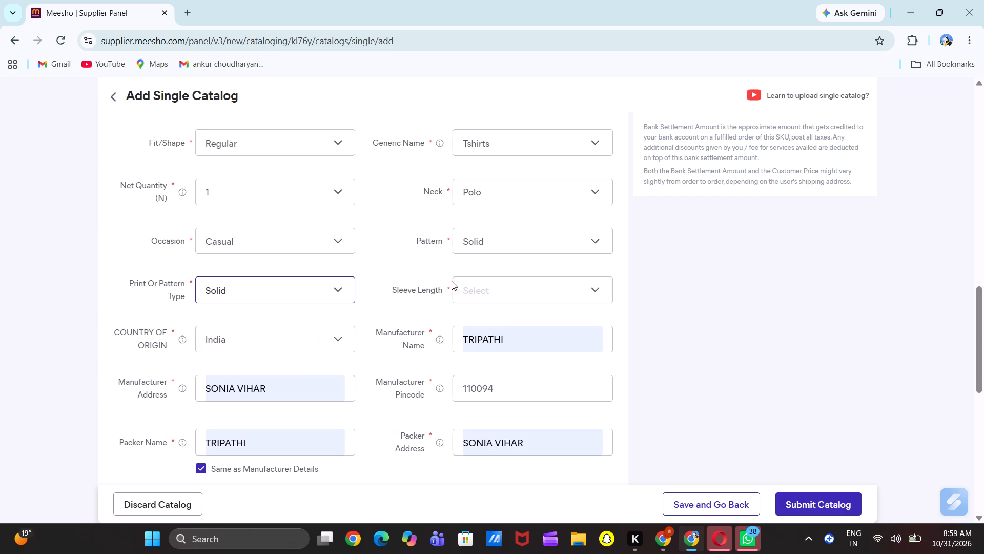
Set Product 2's sleeve length to Long Sleeves and, in the other attributes, its length to Regular.
left_click(515, 279)
left_click(480, 335)
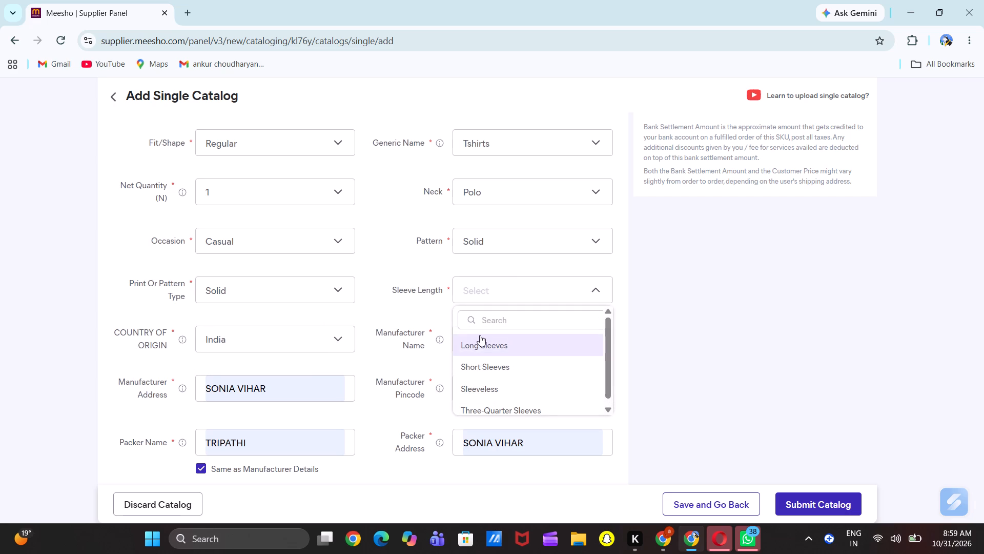
scroll(399, 341, "down", 5)
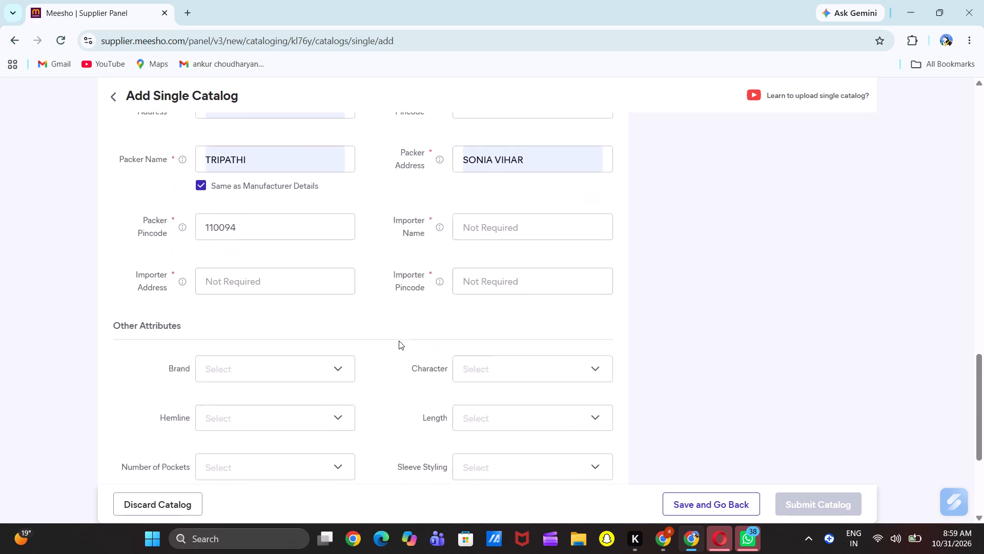
scroll(399, 341, "down", 1)
left_click(488, 365)
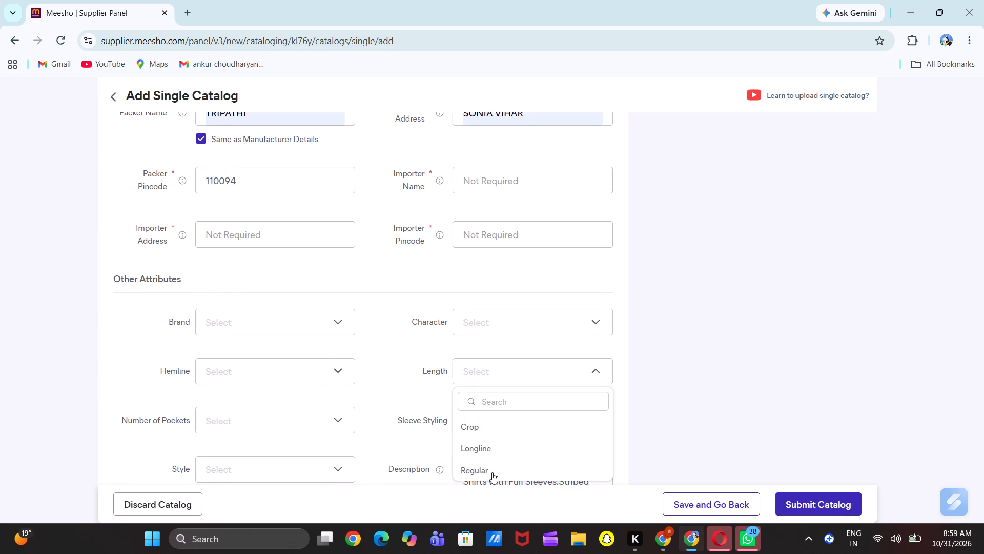
left_click(492, 472)
In the other attributes, set Product 2's style to Korean and its number of pockets to No Pocket.
scroll(425, 457, "down", 3)
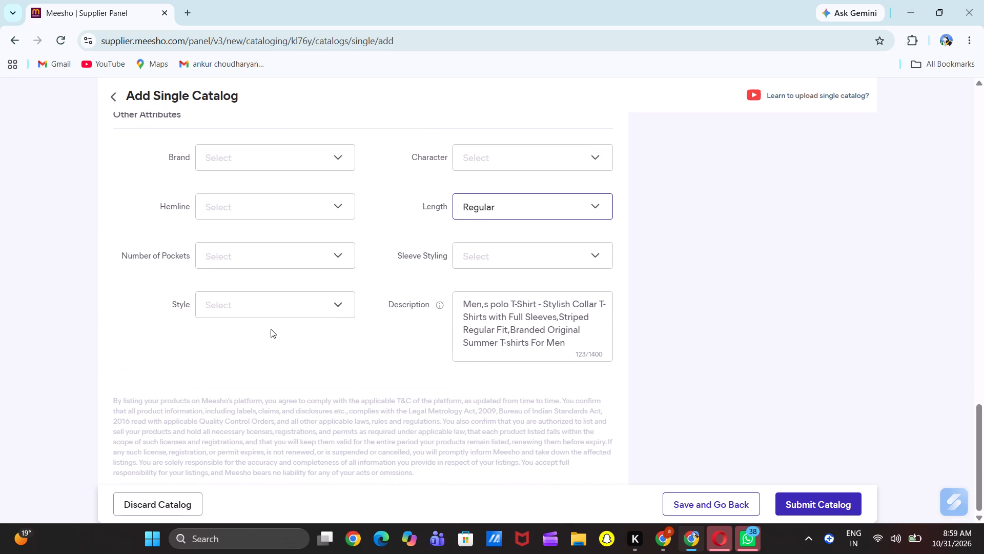
left_click(271, 329)
left_click(244, 302)
left_click(233, 371)
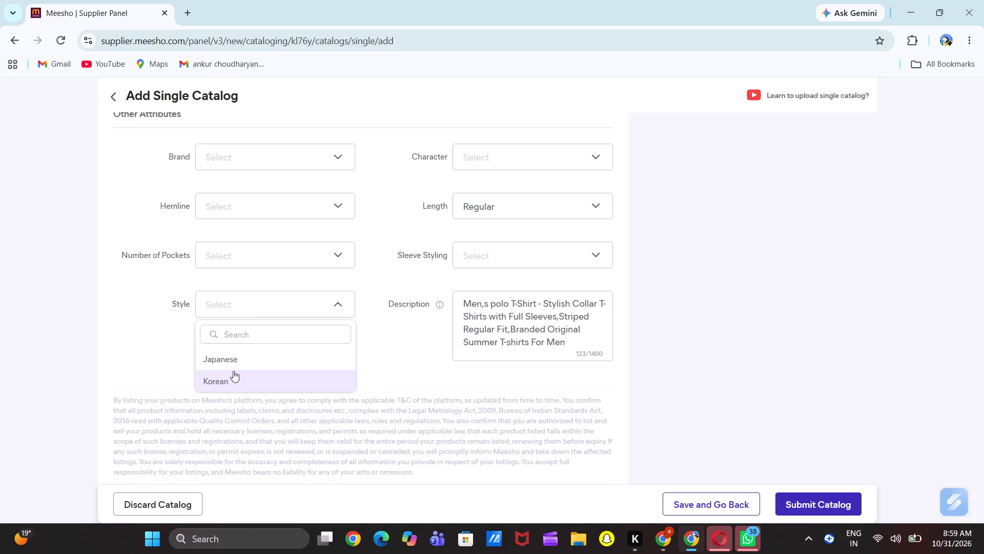
left_click(285, 258)
left_click(280, 357)
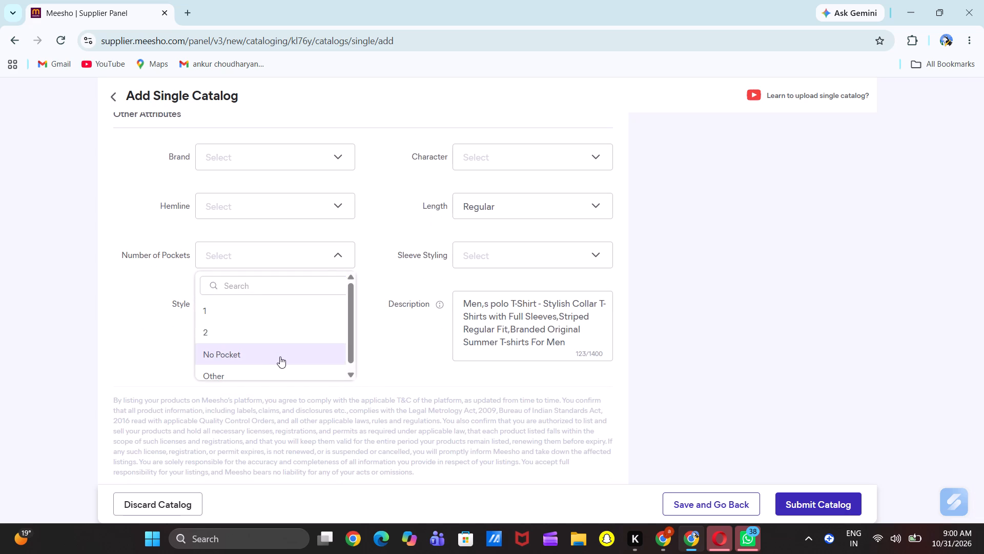
Switch to Product 3 and enter the style code FULL=KARARA;,'.[GREY].
scroll(366, 301, "up", 8)
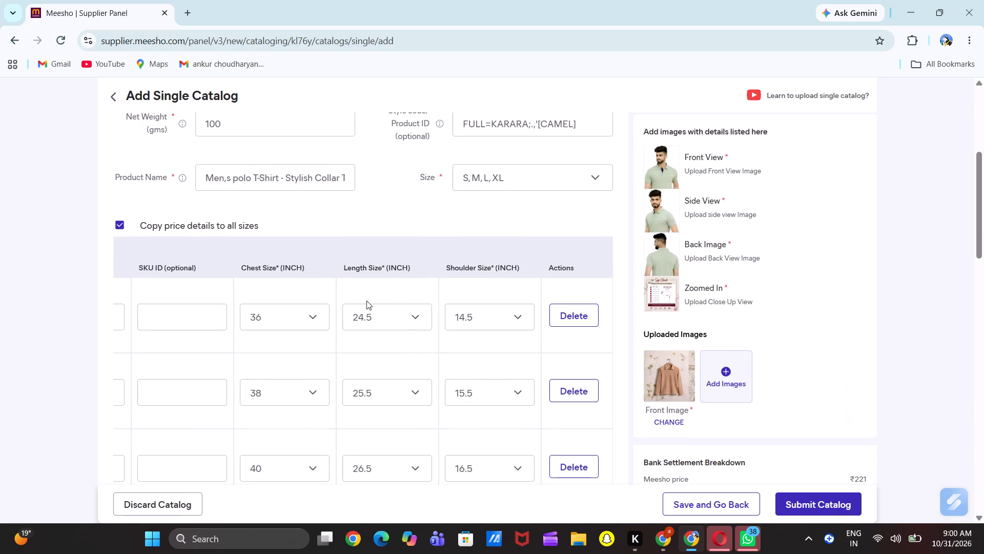
scroll(376, 260, "up", 4)
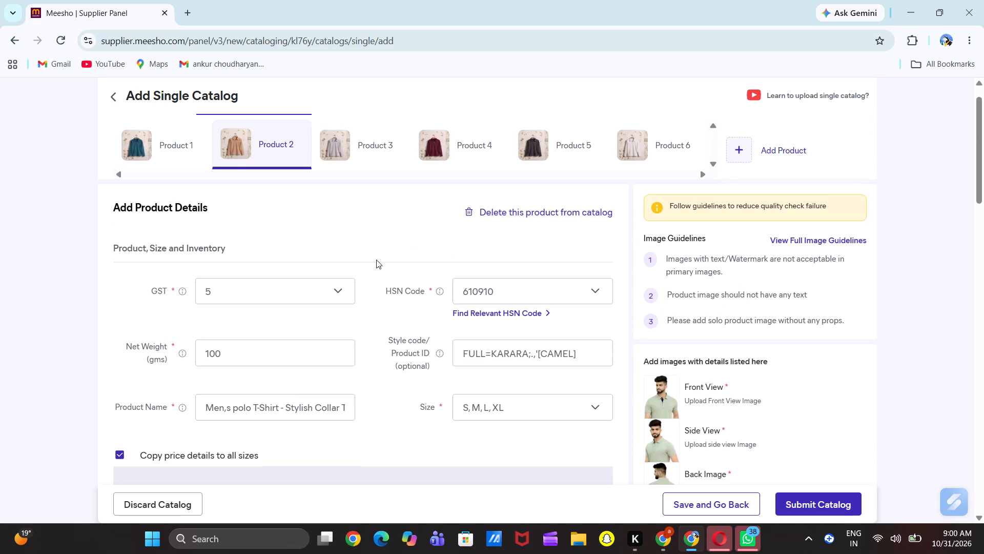
left_click(334, 153)
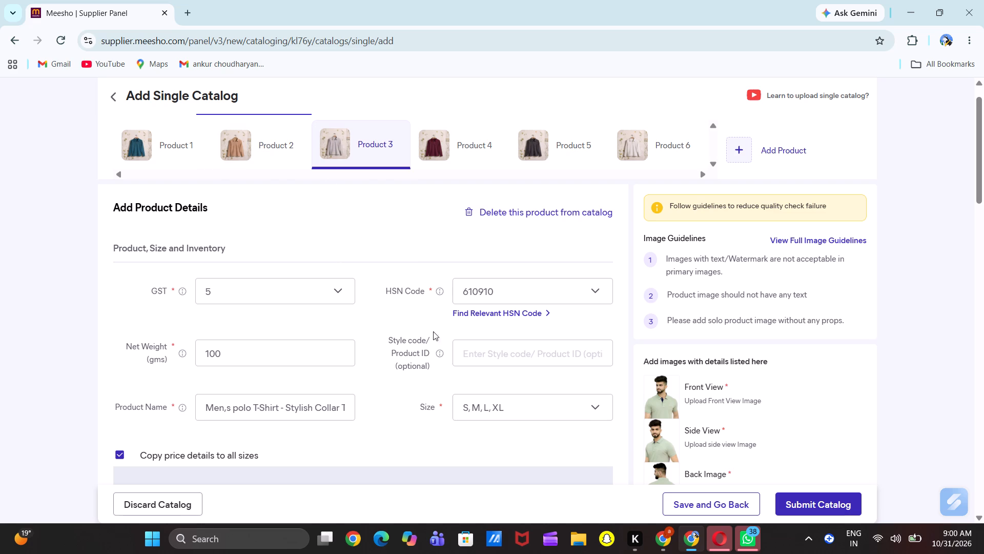
left_click(464, 349)
type("FULL")
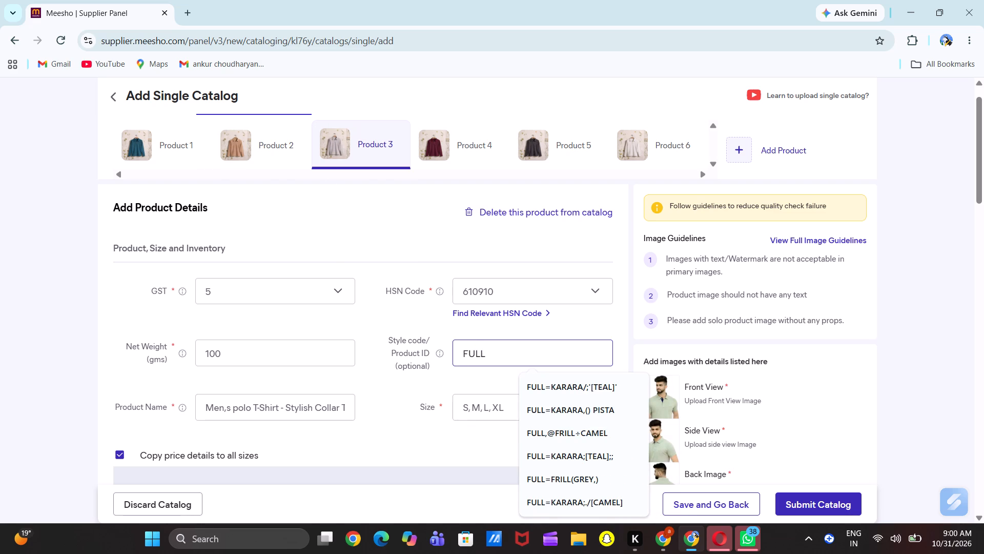
key("equal")
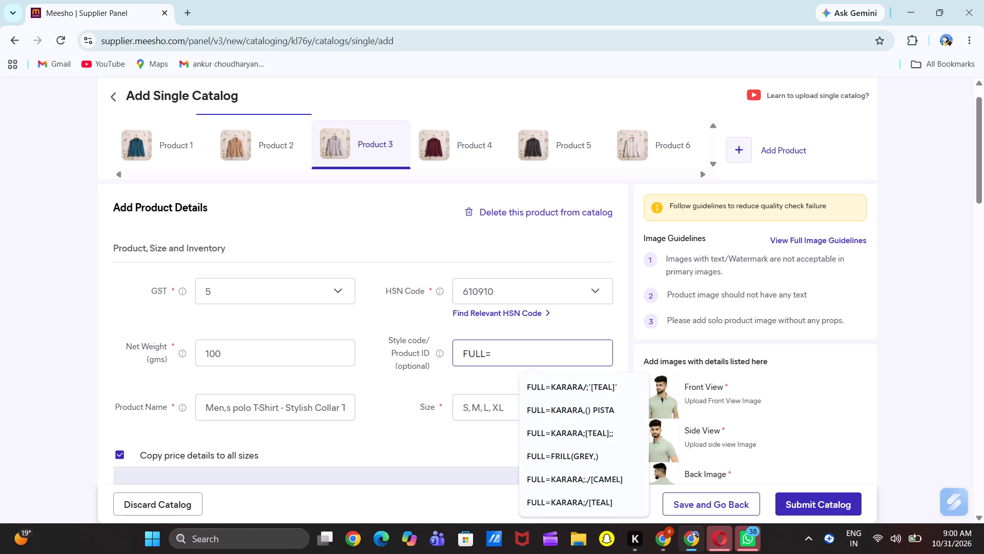
type("KARARA")
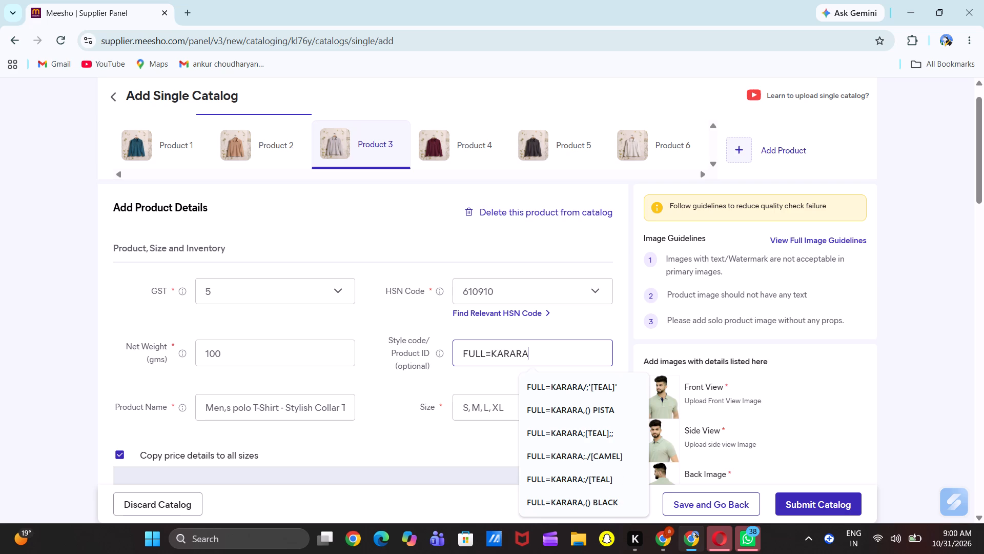
type(";,'")
key("bracketleft")
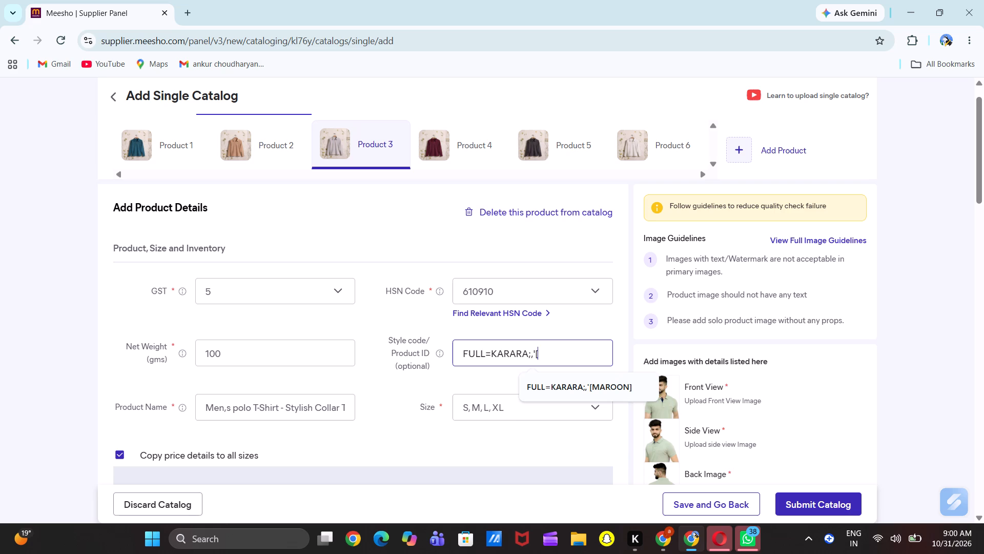
key("BackSpace")
key("period")
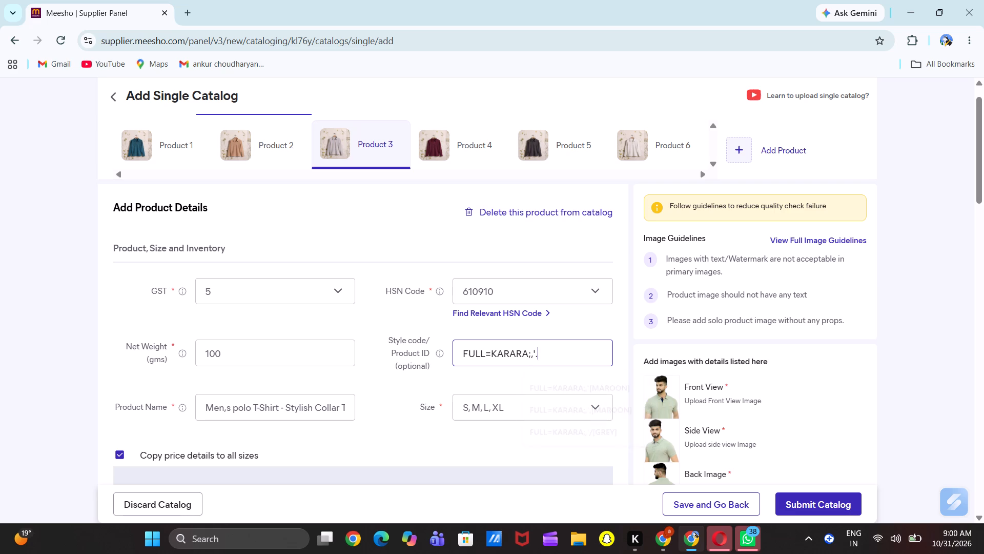
key("bracketleft")
type("GREY")
key("bracketright")
Set Product 3's Meesho price to 221 for all sizes.
scroll(366, 392, "down", 4)
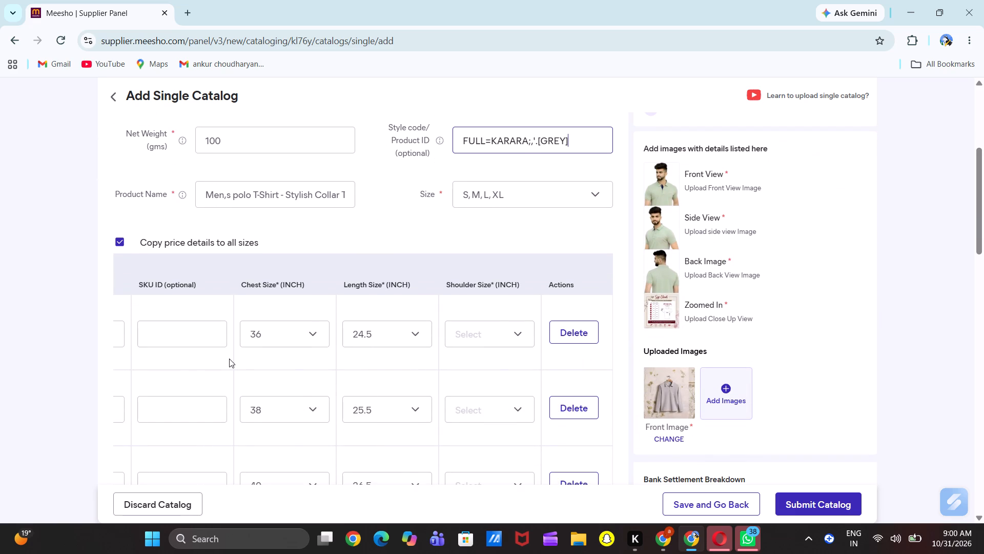
scroll(229, 359, "right", 5)
left_click(220, 346)
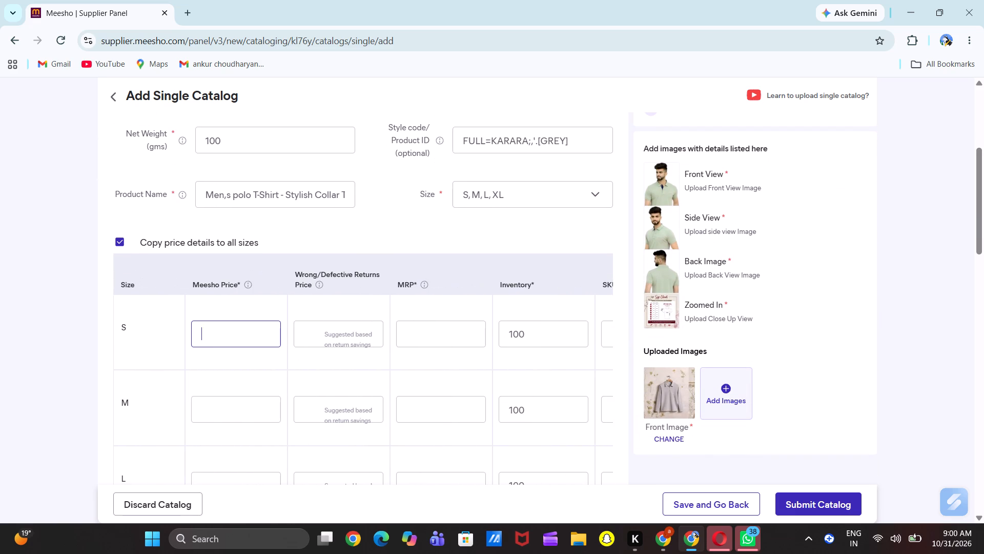
type("221")
Set Product 3's wrong/defective returns price to 199 and its MRP to 999 for all sizes.
left_click(316, 331)
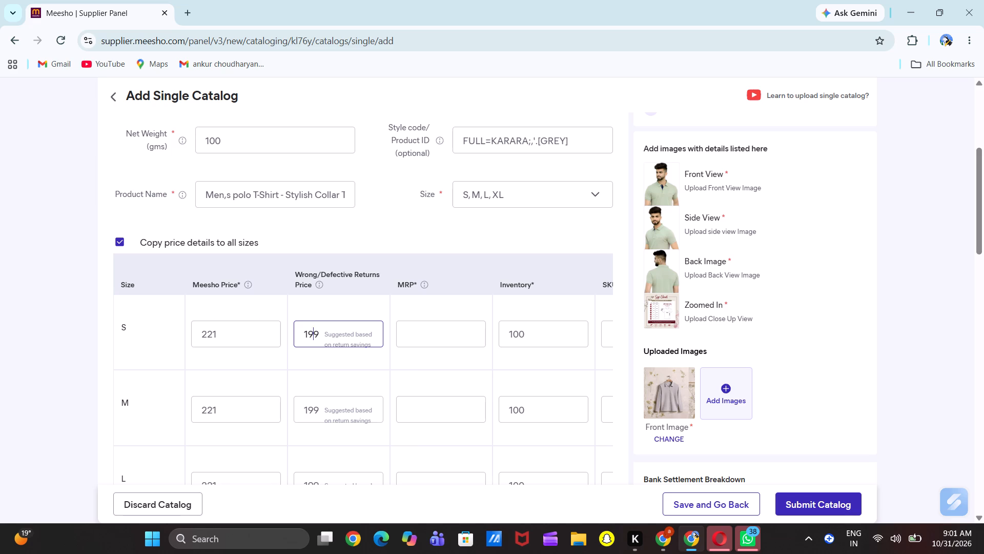
left_click(403, 328)
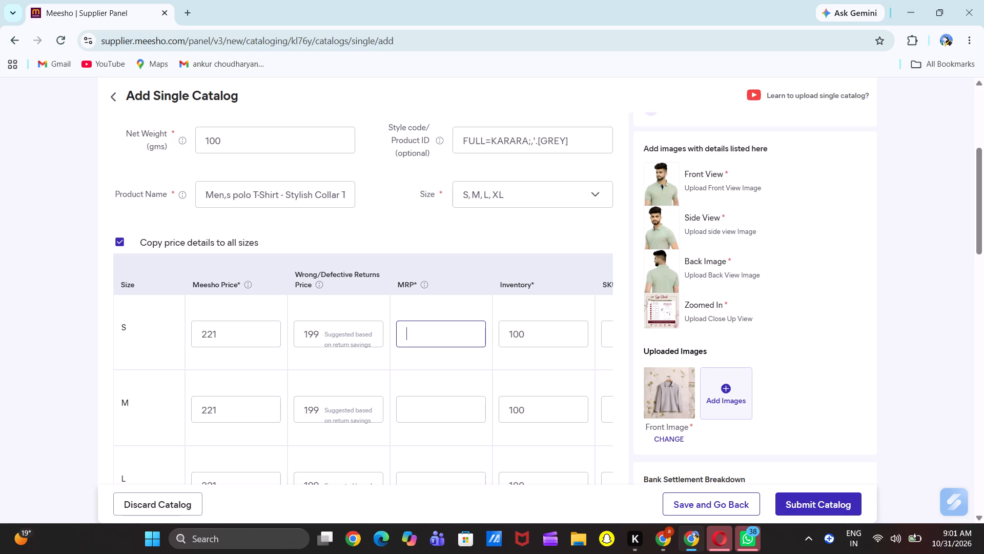
left_click(426, 332)
type("99")
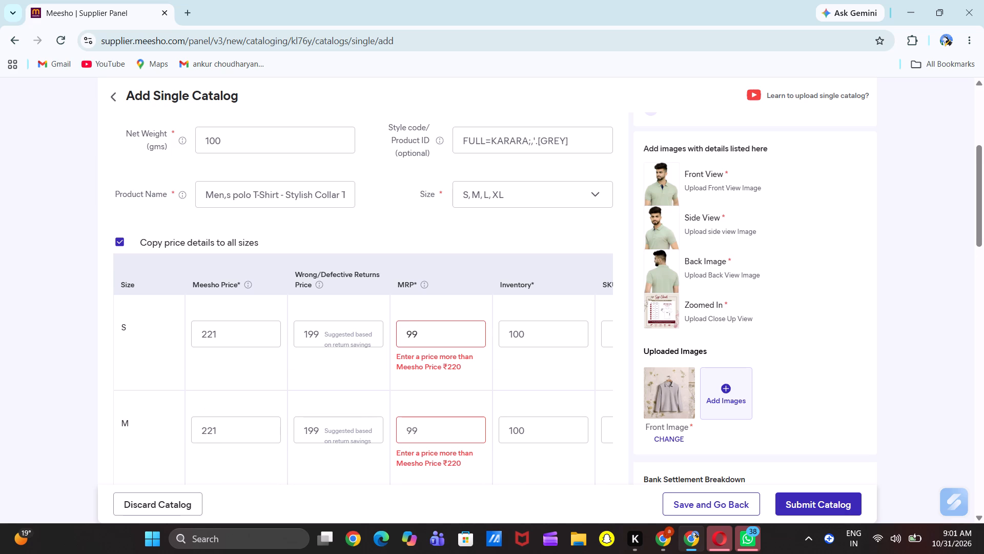
key("9")
Set Product 3's shoulder size to 14.5 inches for size S and 15.5 inches for size M.
scroll(437, 361, "left", 4)
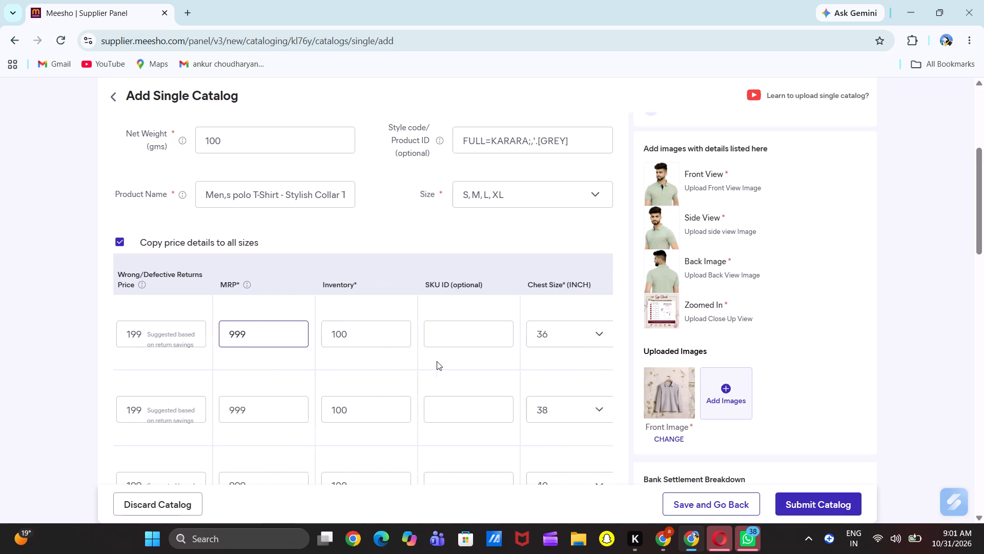
scroll(437, 361, "left", 1)
scroll(485, 369, "left", 3)
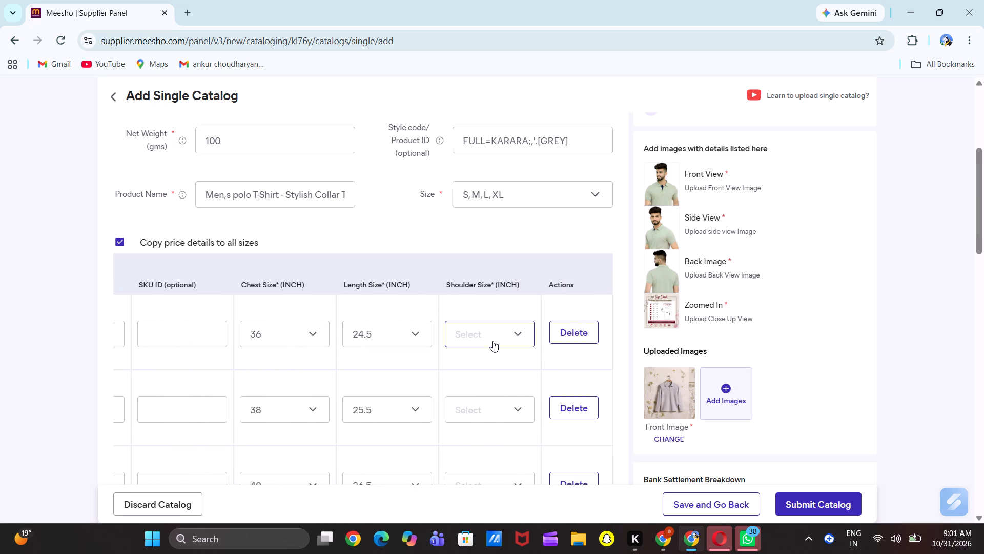
left_click(493, 341)
scroll(504, 413, "down", 1)
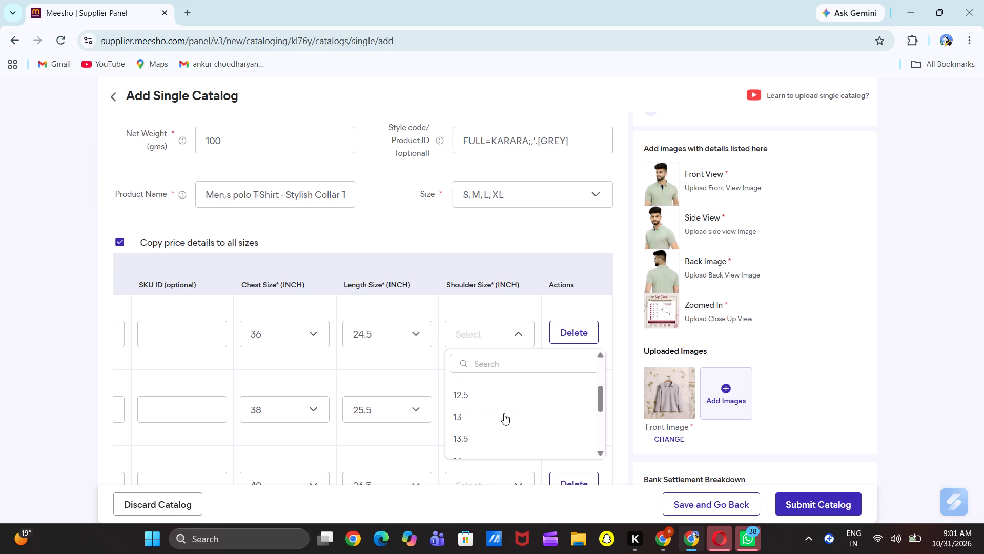
scroll(504, 413, "down", 2)
left_click(504, 413)
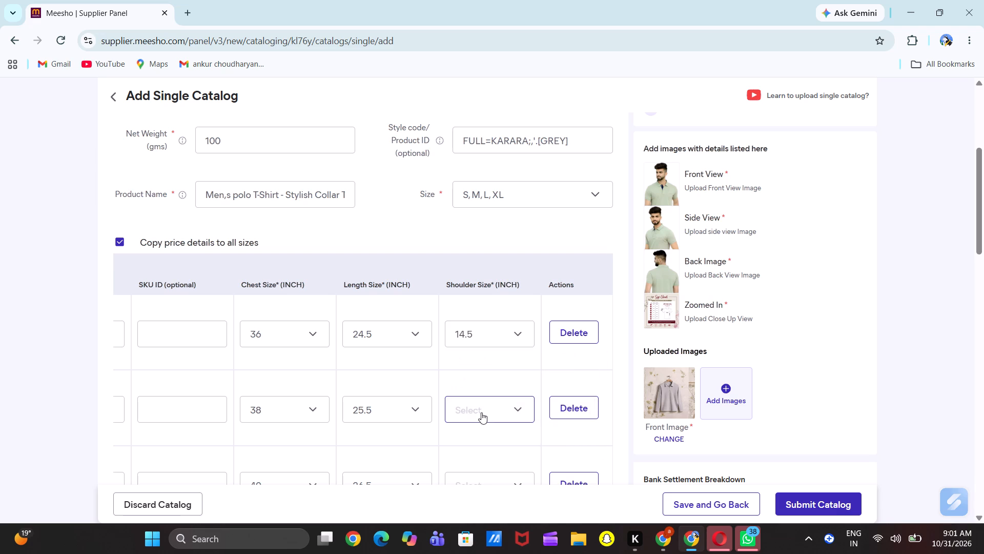
left_click(481, 412)
scroll(489, 490, "down", 2)
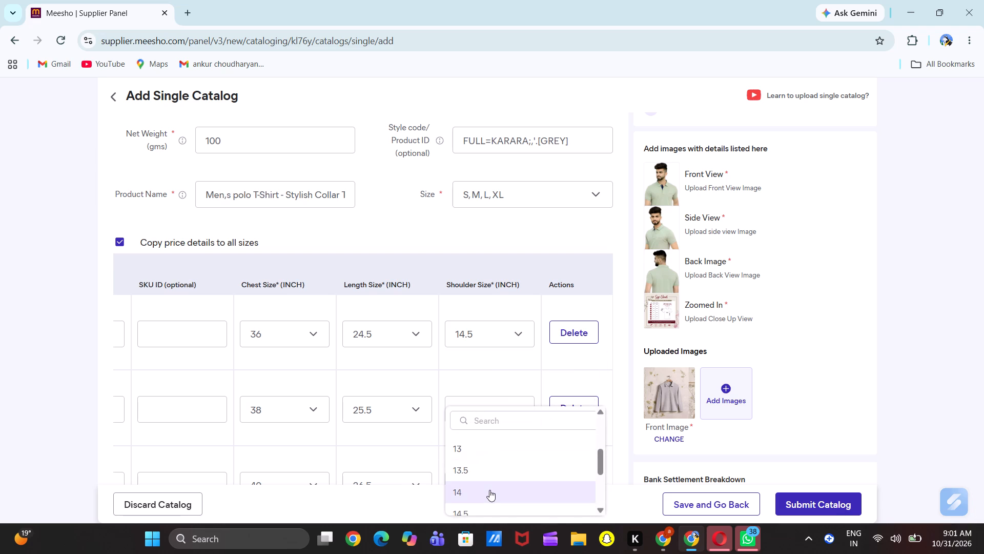
scroll(489, 490, "down", 1)
left_click(489, 490)
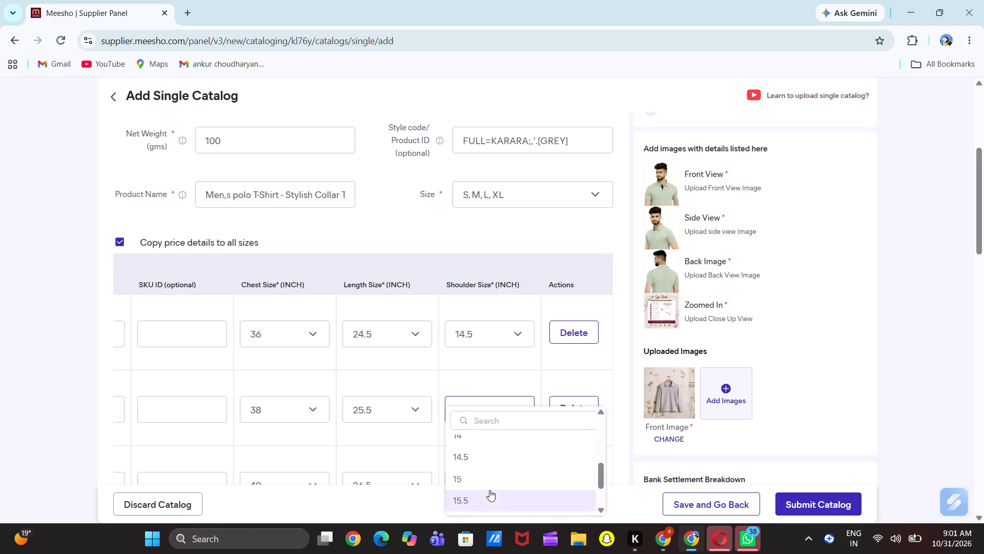
Set Product 3's shoulder size to 16.5 inches for size L and 17.5 inches for size XL.
scroll(464, 449, "down", 1)
left_click(490, 404)
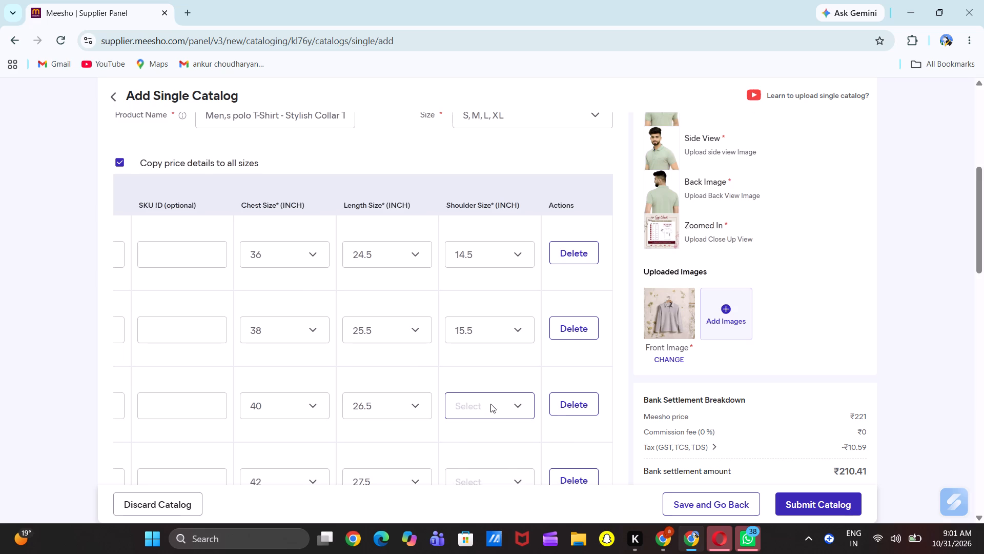
scroll(501, 455, "down", 3)
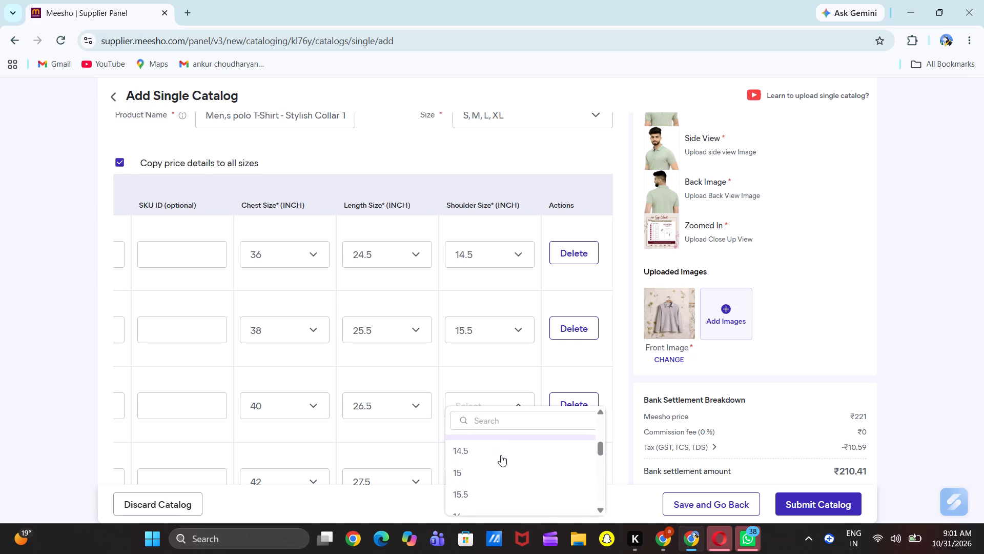
scroll(501, 455, "down", 1)
left_click(485, 462)
scroll(421, 434, "down", 2)
left_click(473, 346)
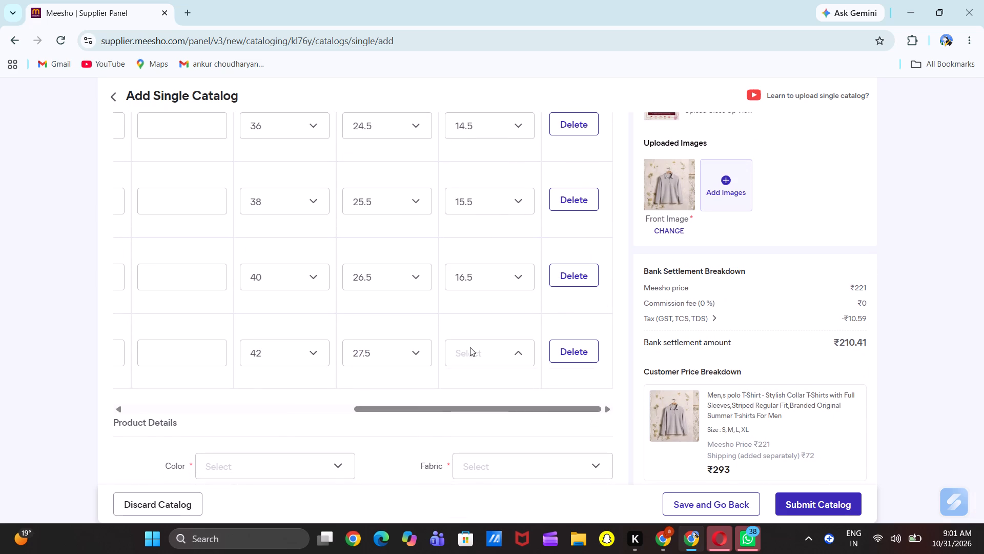
scroll(504, 440, "down", 4)
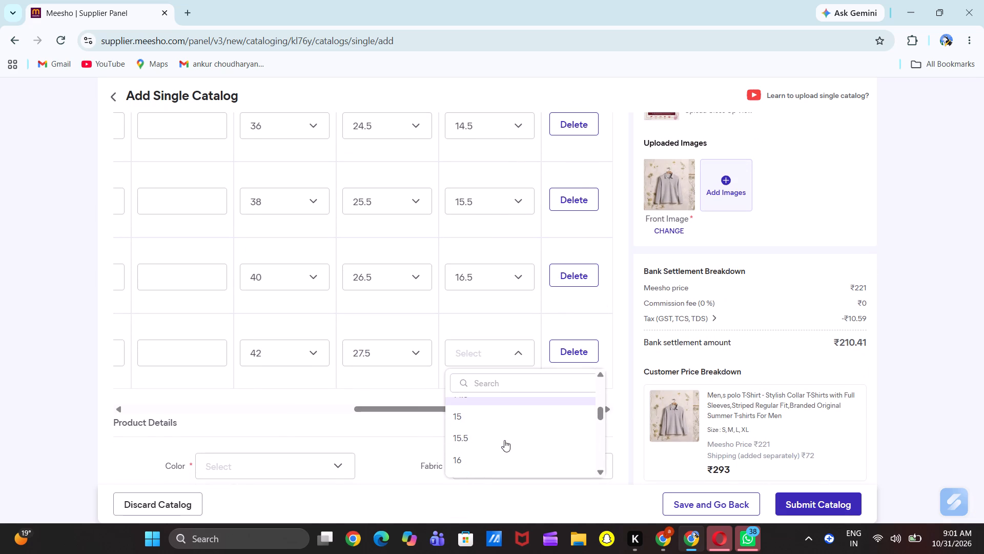
scroll(504, 440, "down", 1)
left_click(504, 440)
Change Product 3's wrong/defective returns price to 220 for all sizes.
scroll(327, 405, "right", 2)
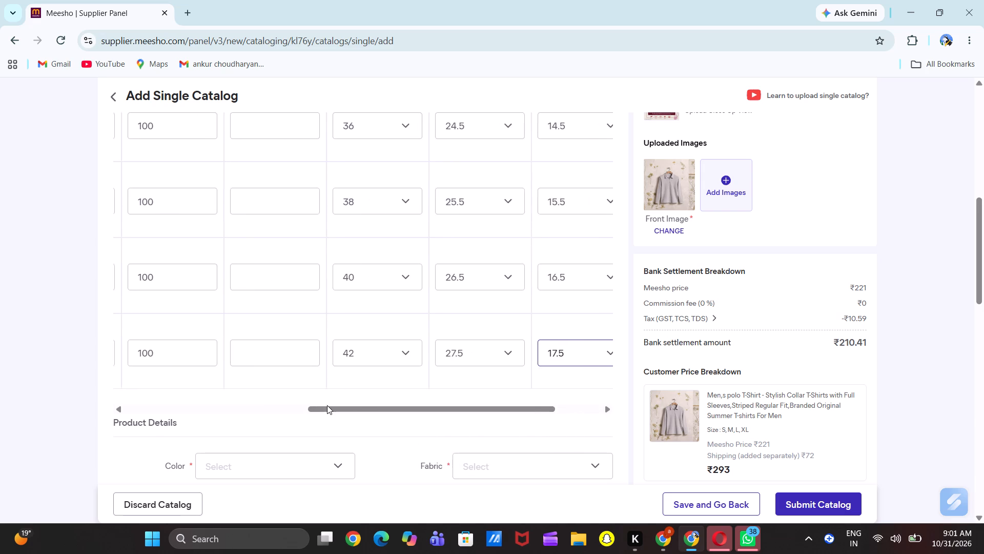
scroll(327, 405, "right", 3)
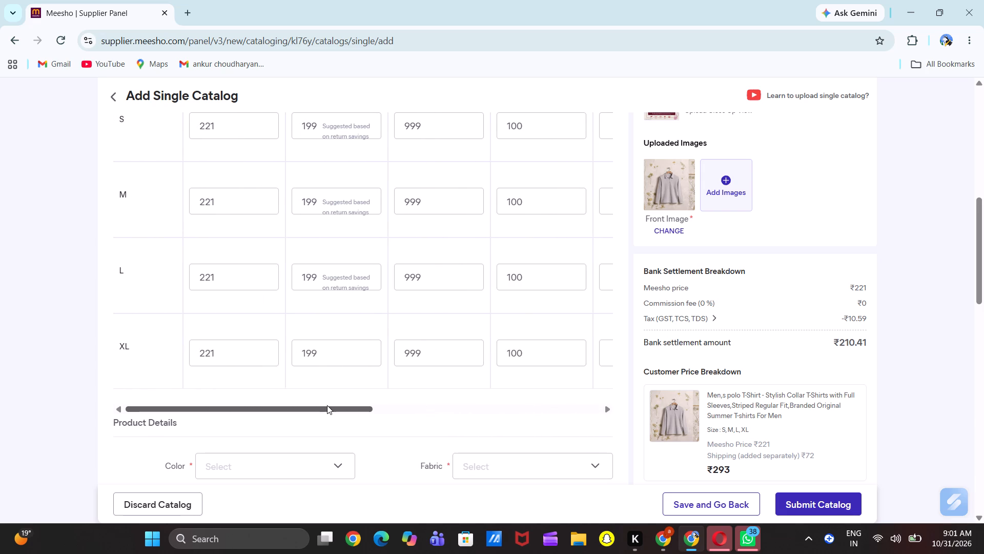
scroll(257, 392, "right", 1)
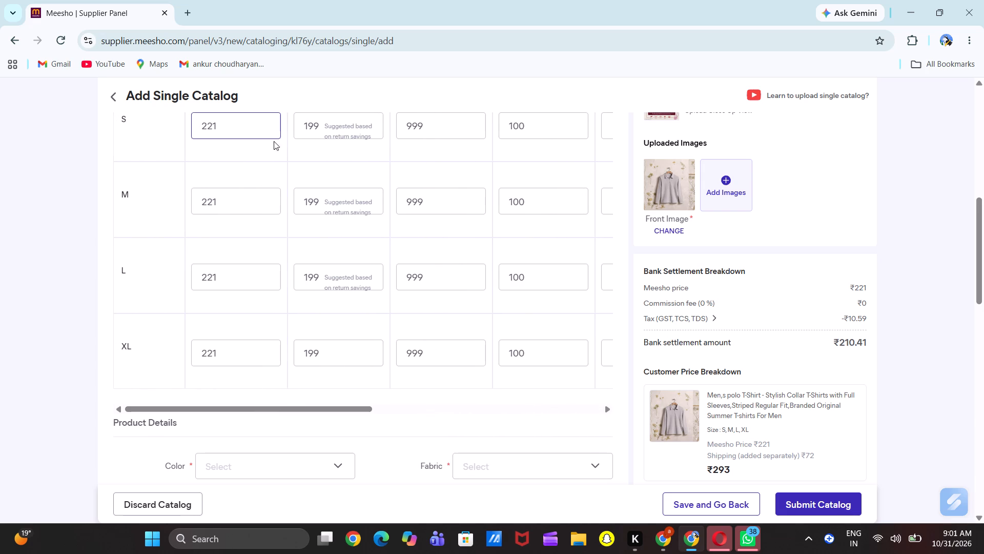
left_click(315, 126)
left_click(321, 122)
key("BackSpace")
key("BackSpace")
key("BackSpace")
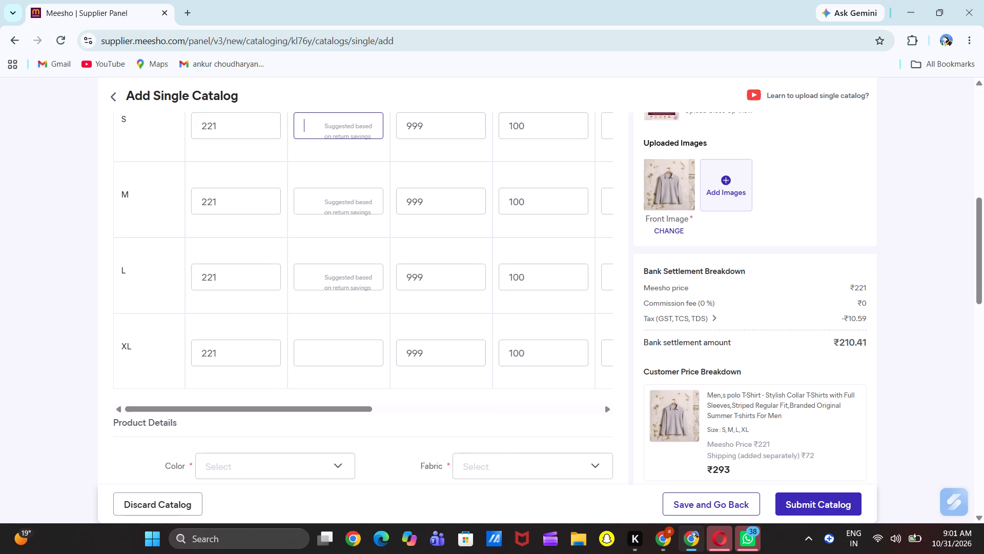
key("2")
type("00")
key("BackSpace")
key("BackSpace")
type("20")
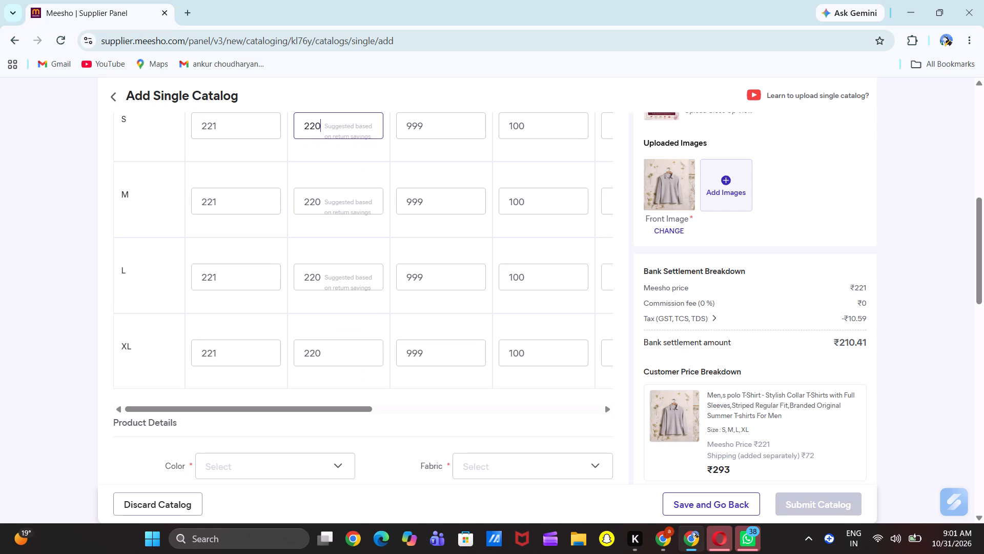
In the product details, set Product 3's color to Grey.
scroll(405, 391, "down", 3)
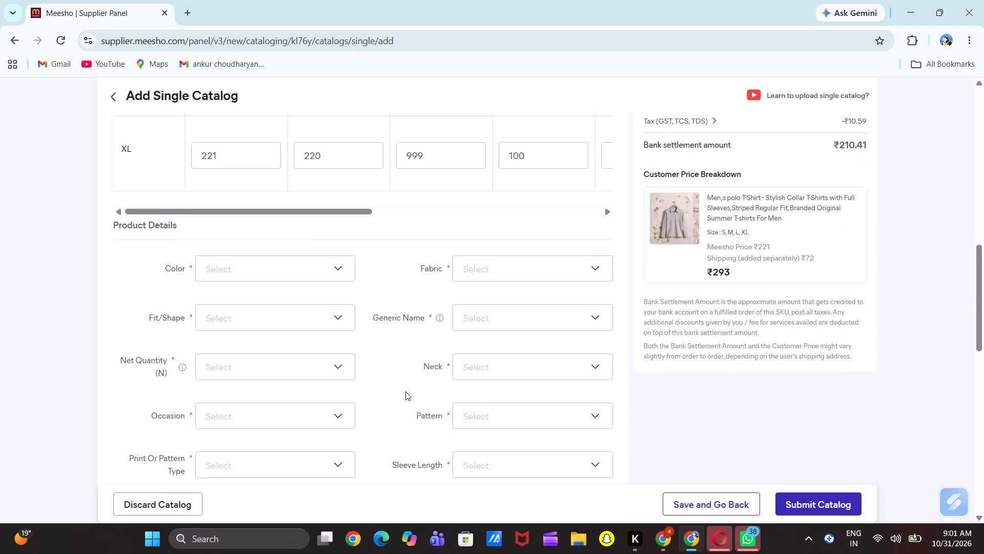
left_click(286, 276)
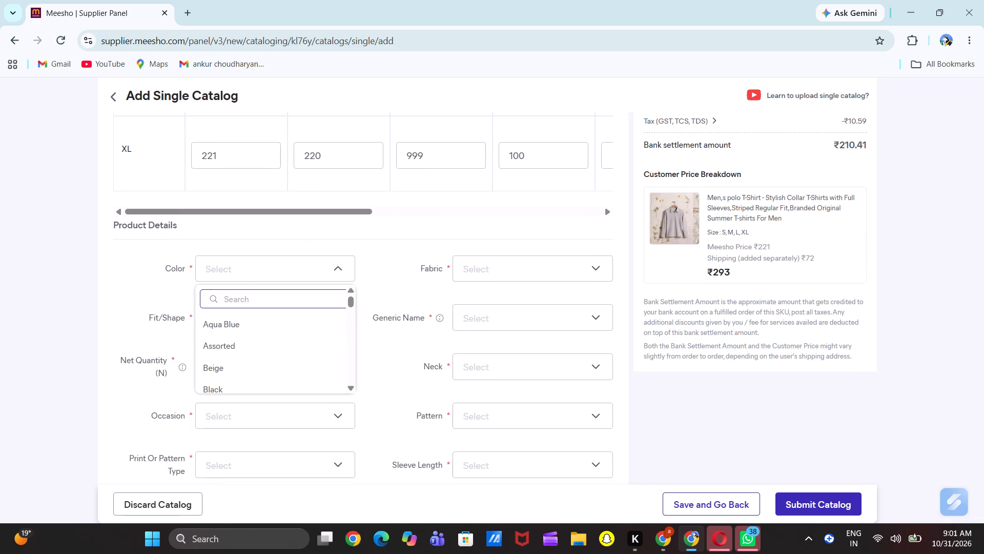
left_click(259, 299)
type("GR")
key("BackSpace")
key("e")
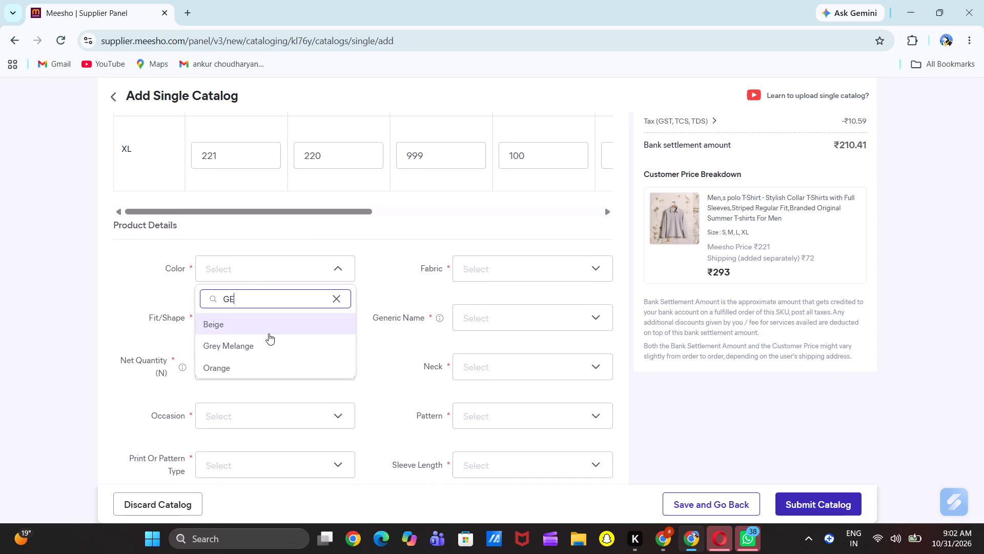
key("BackSpace")
type("RE")
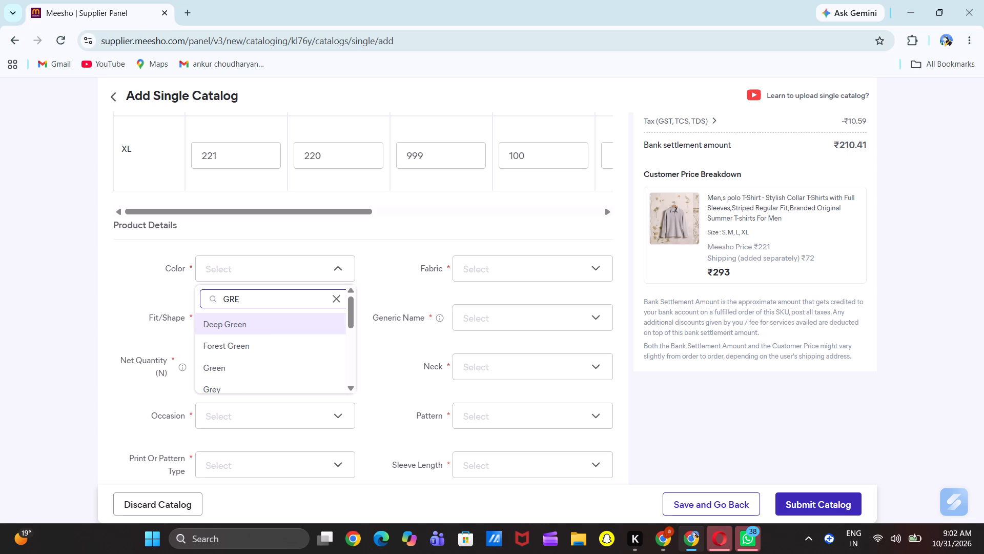
left_click(261, 380)
Set Product 3's fabric to Cotton Blend and its fit/shape to Regular.
left_click(491, 274)
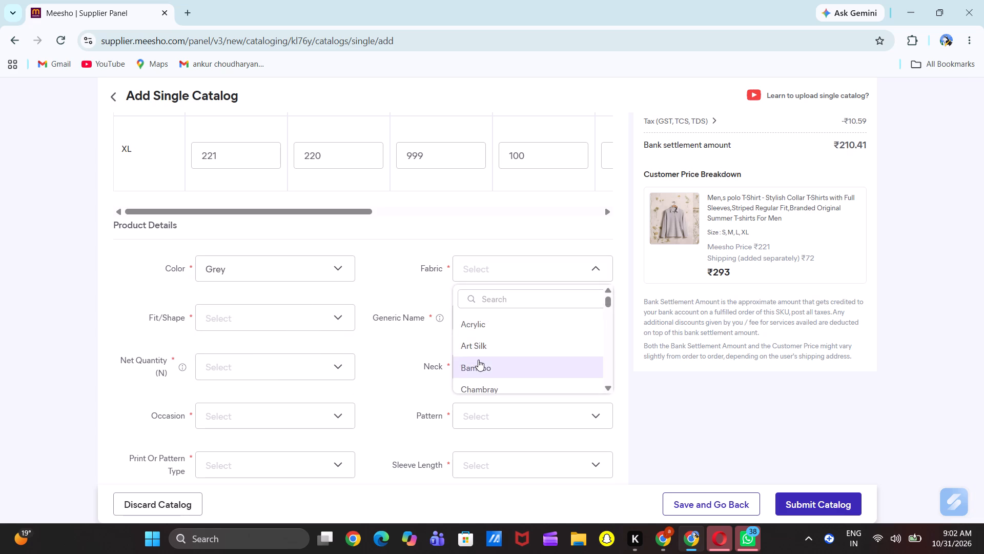
scroll(478, 360, "down", 2)
left_click(478, 360)
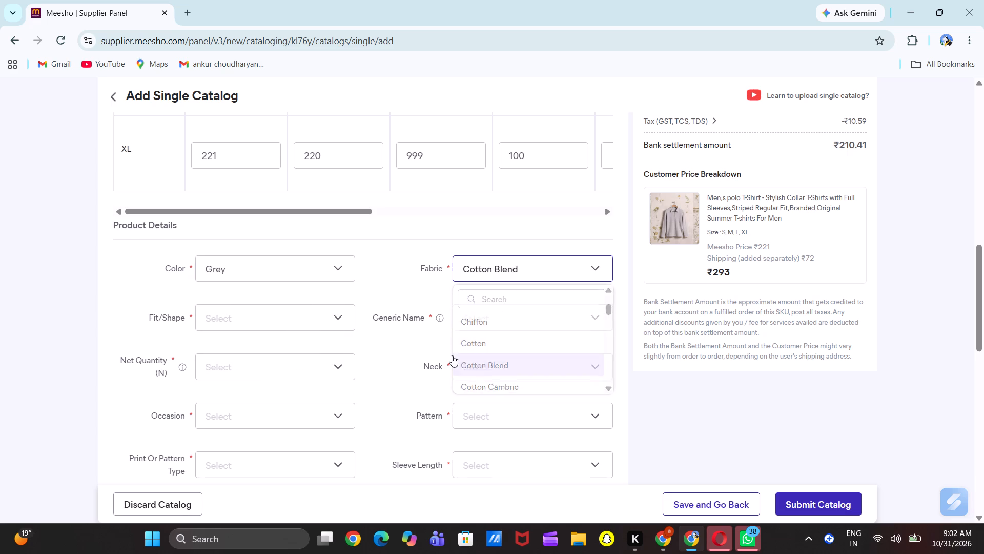
left_click(260, 322)
scroll(260, 405, "down", 1)
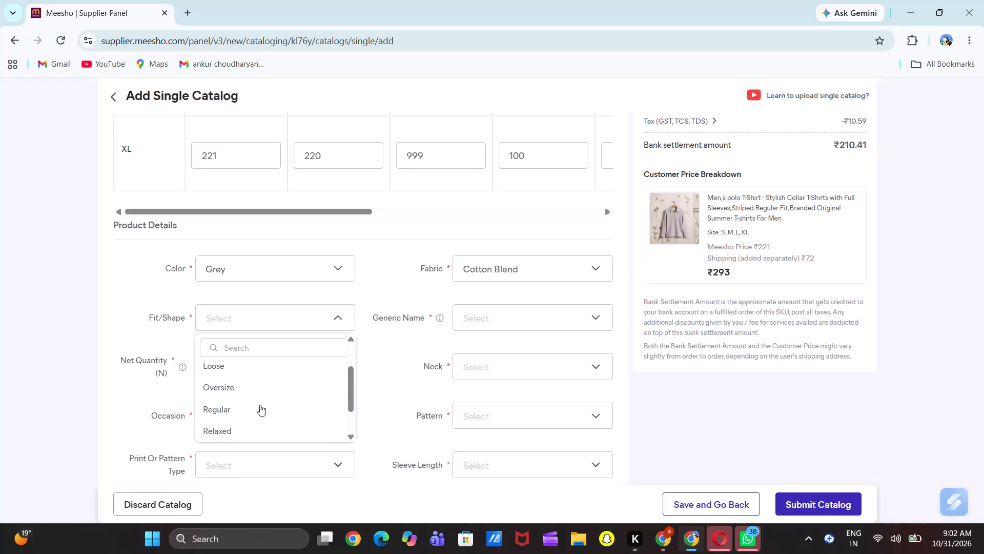
scroll(260, 405, "down", 1)
left_click(260, 405)
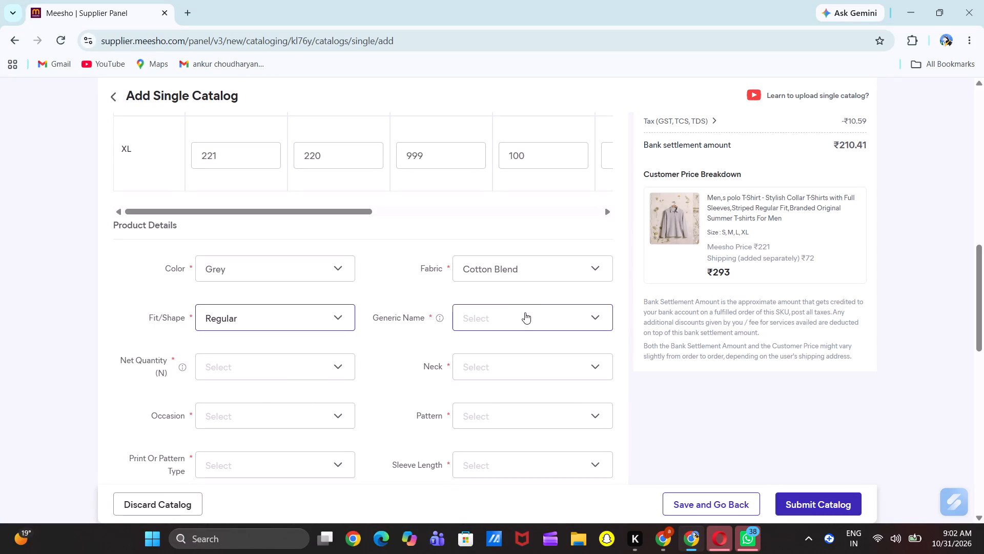
Set Product 3's generic name to Tshirts and its net quantity to 1.
left_click(525, 312)
scroll(532, 373, "down", 1)
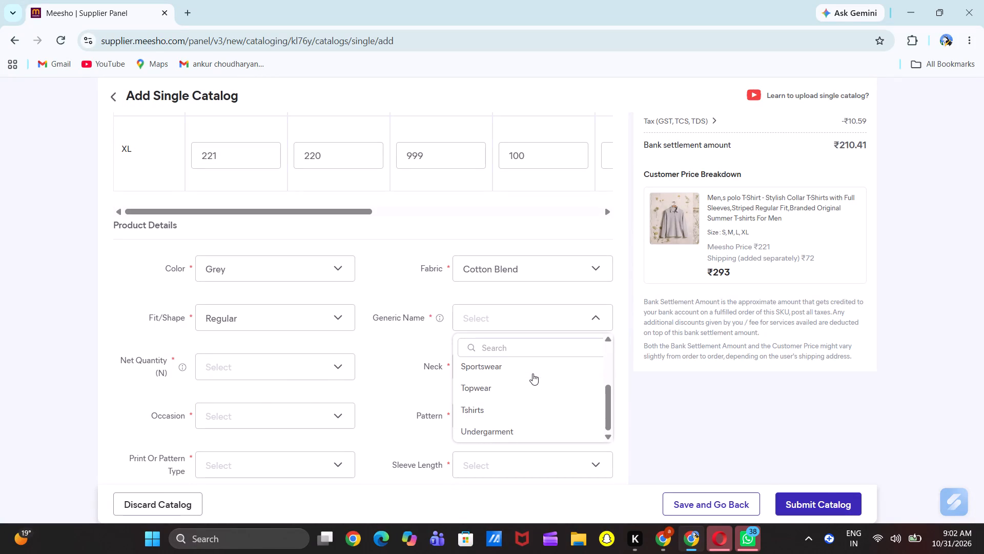
scroll(532, 373, "down", 2)
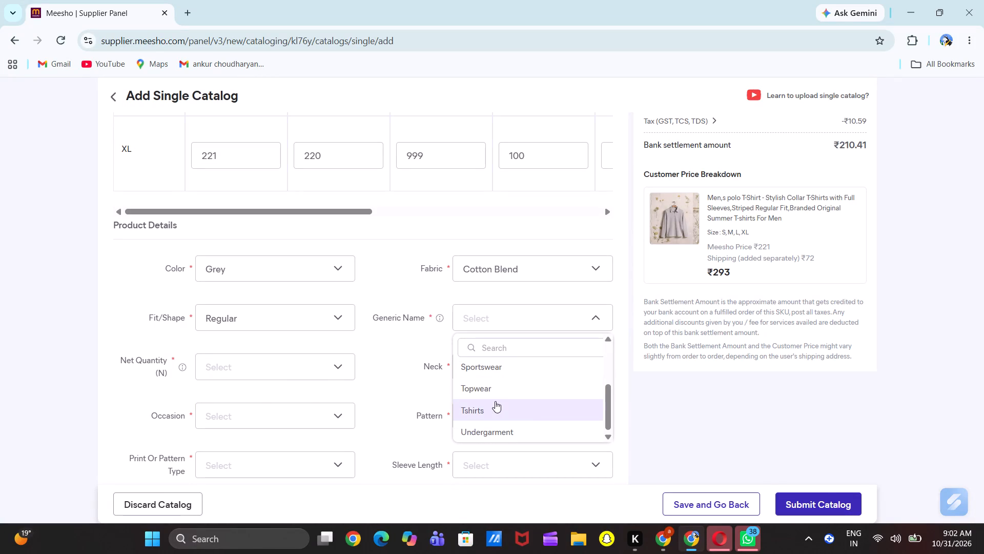
left_click(495, 401)
left_click(270, 357)
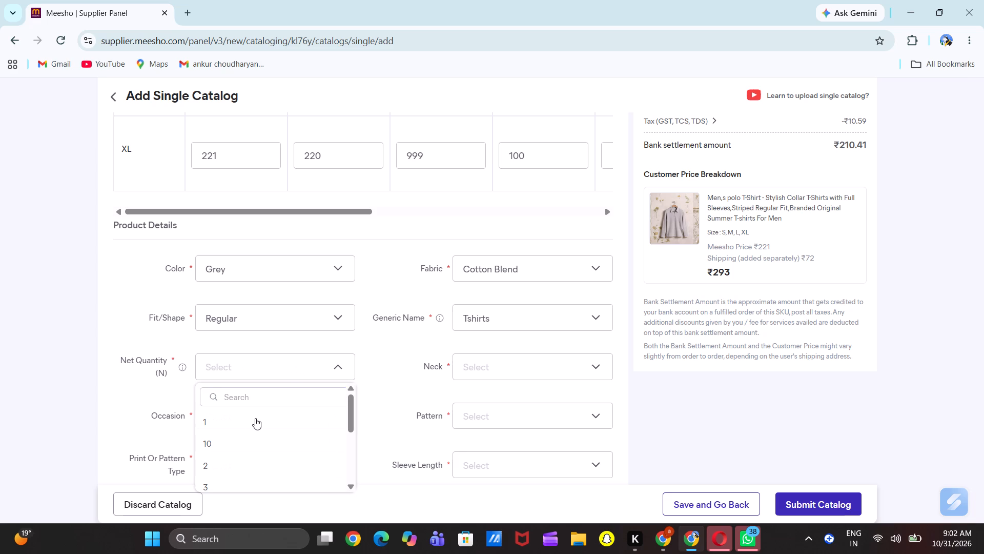
left_click(257, 418)
Set Product 3's neck to Polo and its occasion to Casual.
left_click(504, 358)
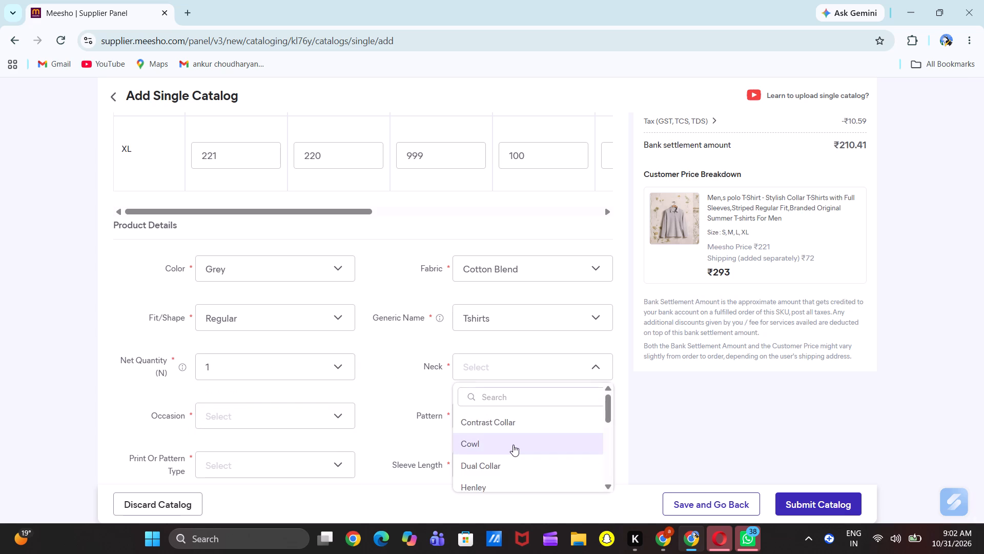
scroll(513, 445, "down", 2)
scroll(513, 445, "up", 1)
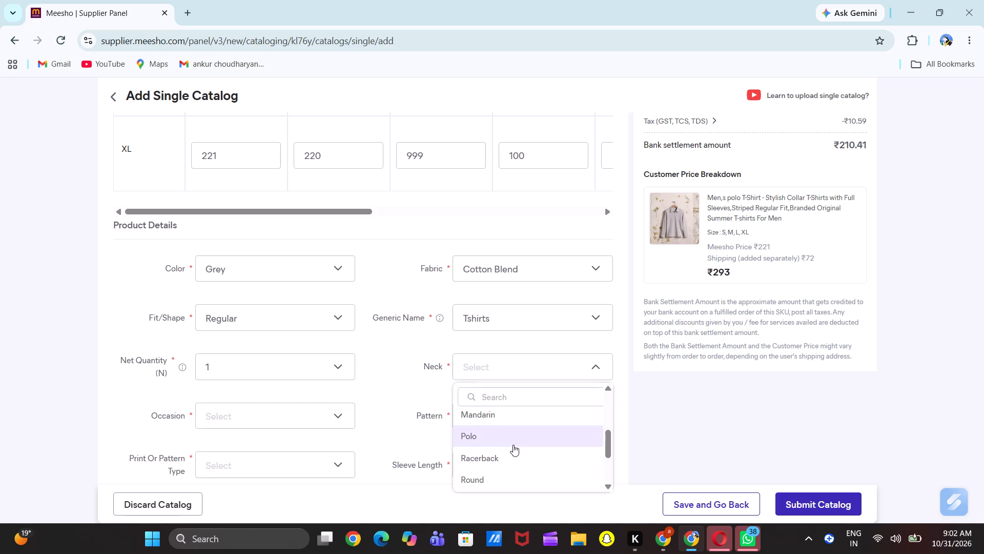
left_click(513, 445)
left_click(254, 402)
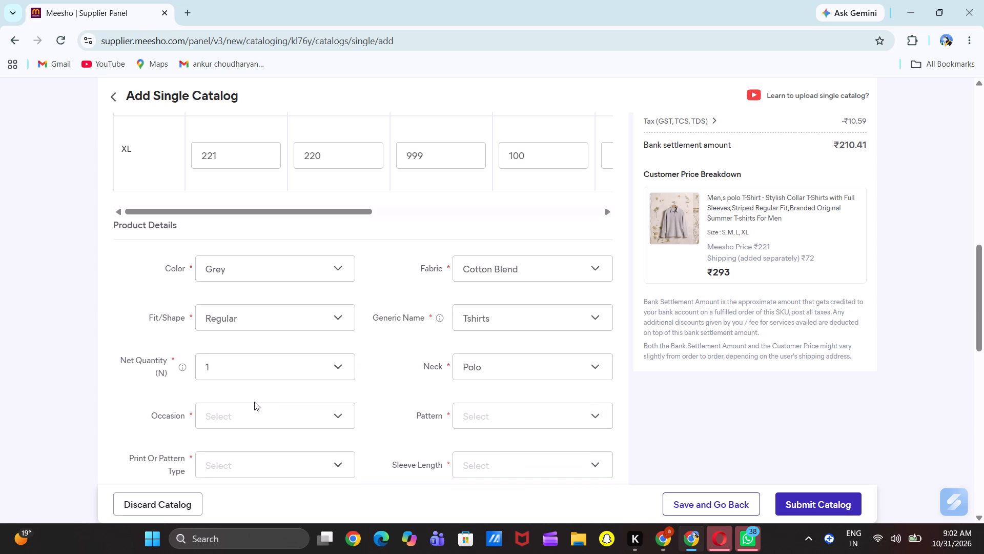
left_click(236, 417)
left_click(265, 468)
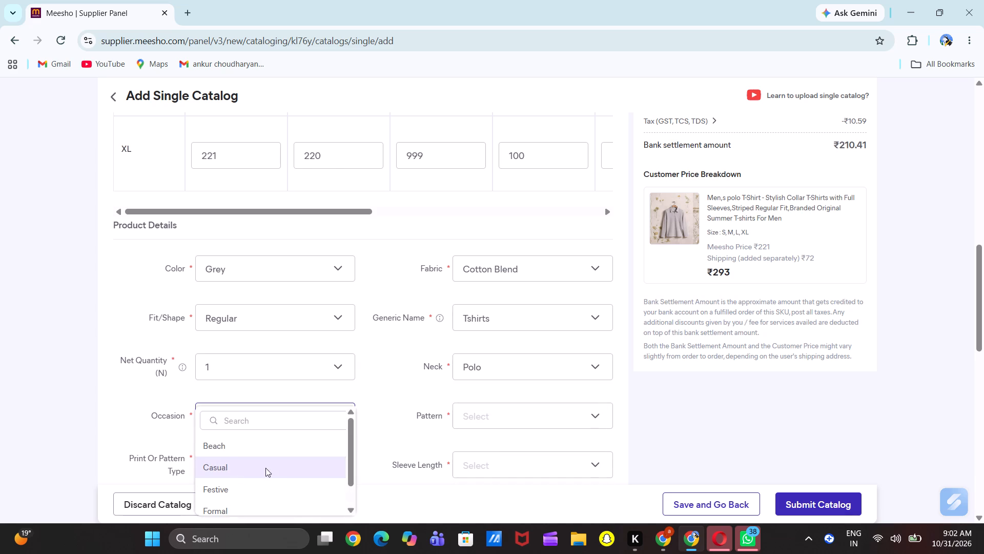
Set both Product 3's pattern and its print or pattern type to Solid.
scroll(434, 419, "down", 2)
left_click(507, 284)
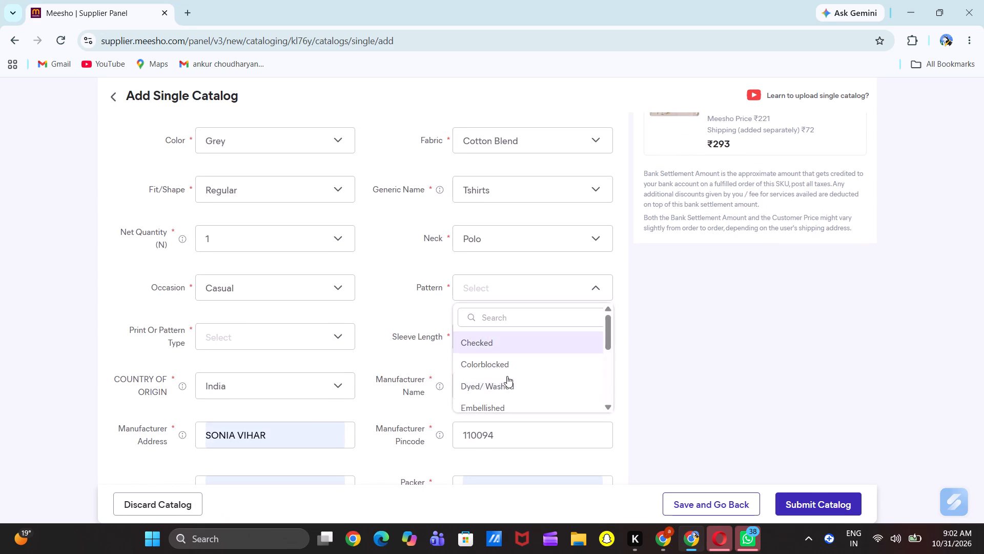
scroll(530, 384, "down", 2)
left_click(496, 367)
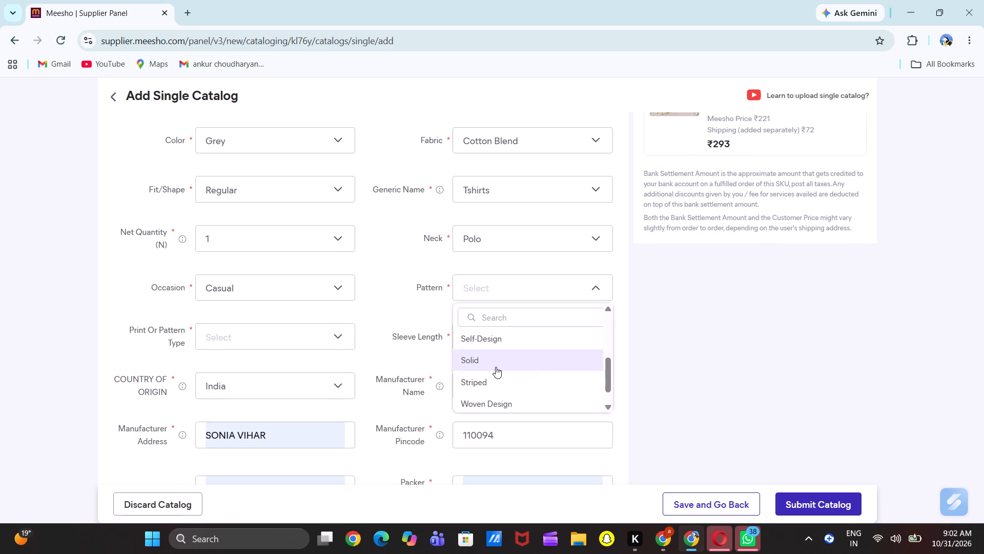
left_click(234, 332)
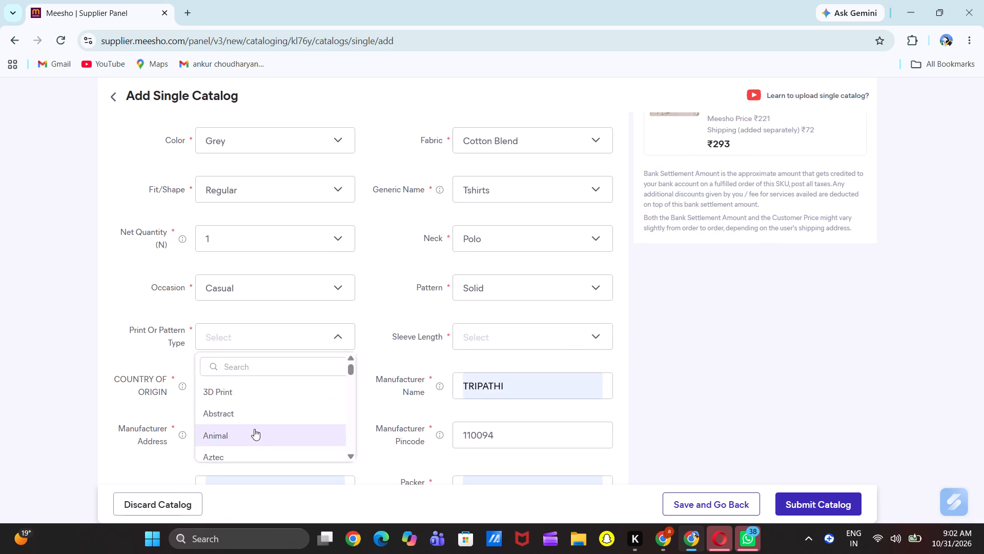
scroll(254, 429, "down", 1)
left_click(253, 370)
type("SO")
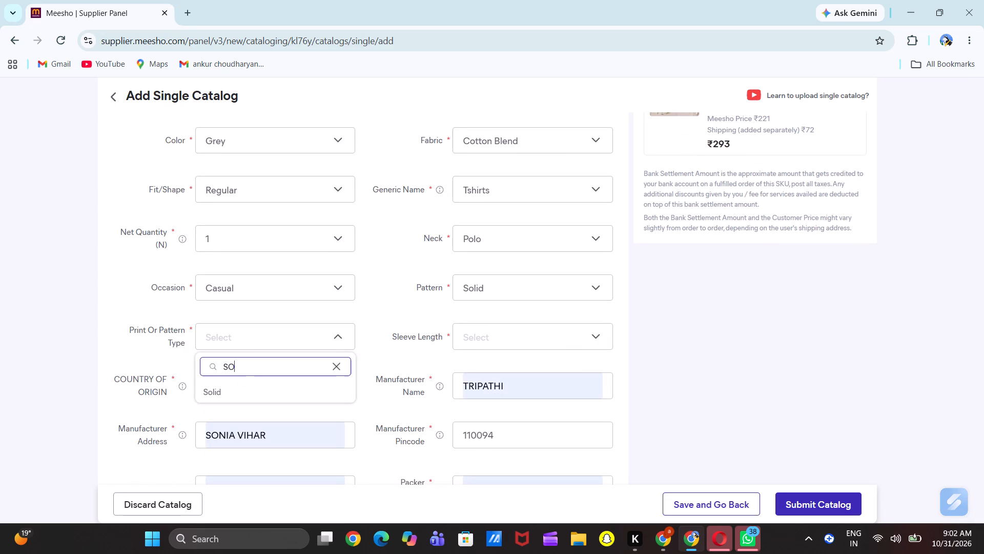
left_click(281, 392)
Set Product 3's sleeve length to Long Sleeves.
left_click(491, 339)
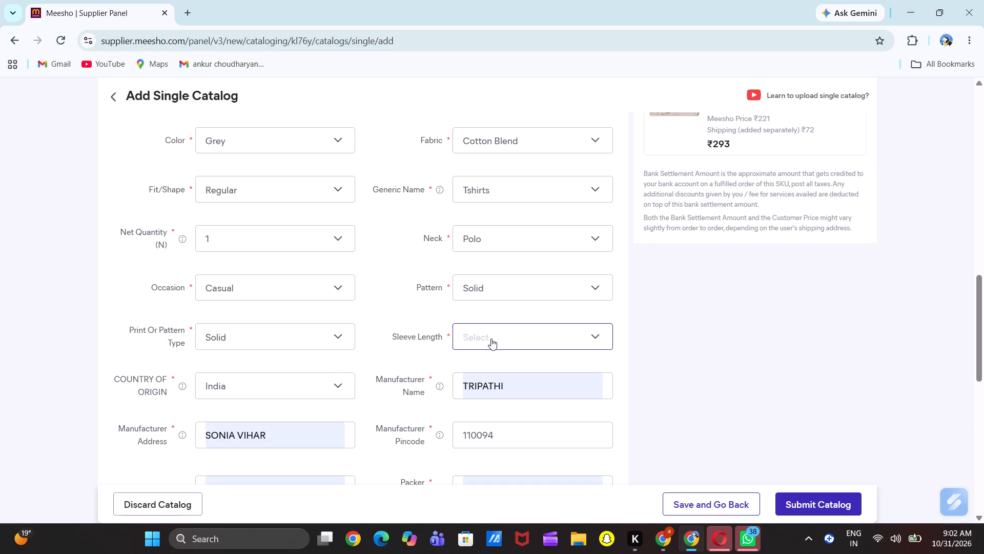
left_click(493, 387)
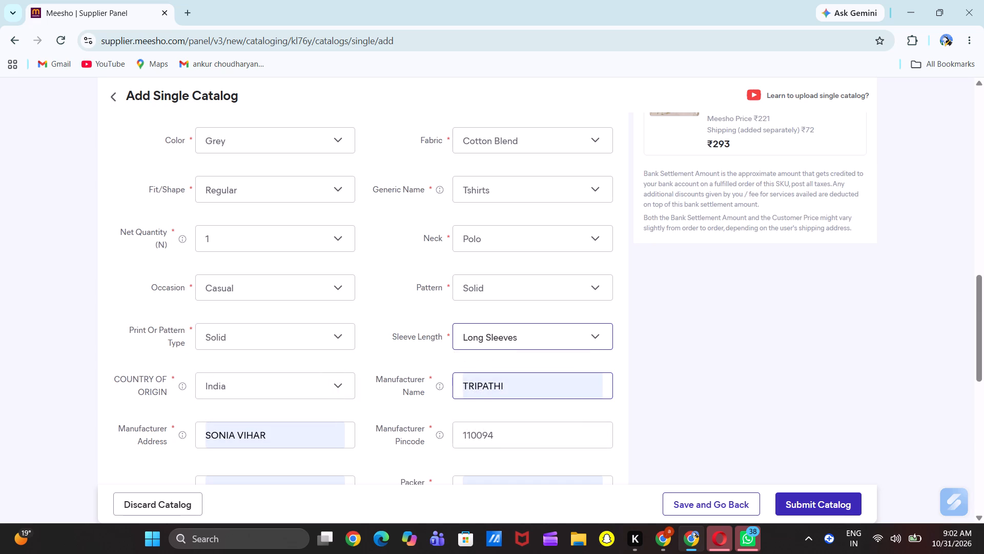
In Product 3's other attributes, set the length to Regular and the style to Korean.
scroll(388, 381, "down", 4)
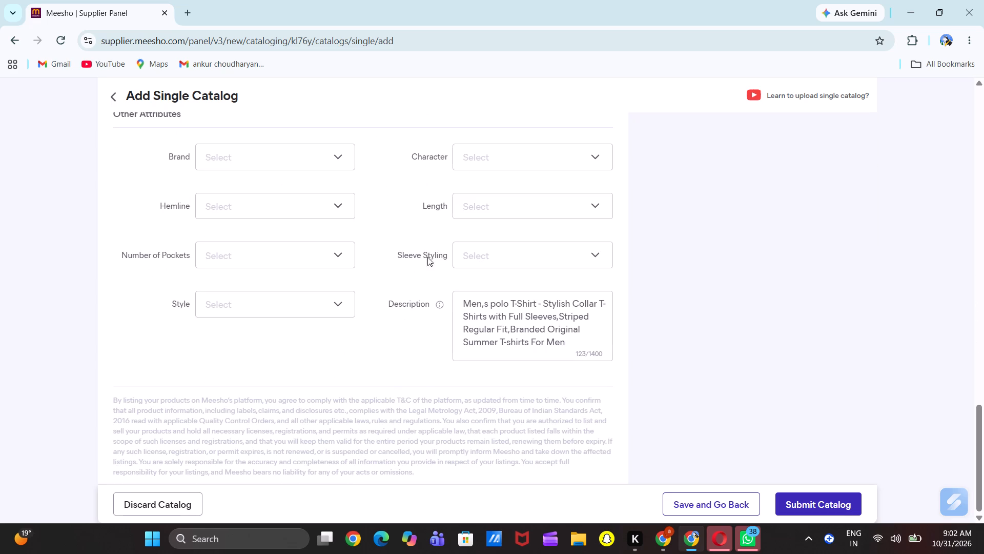
left_click(502, 208)
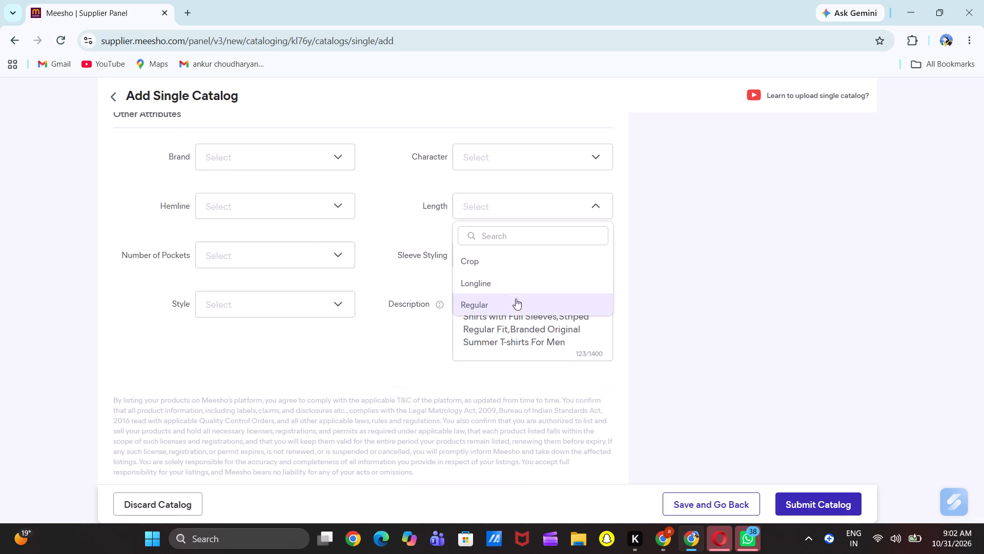
left_click(530, 300)
left_click(289, 307)
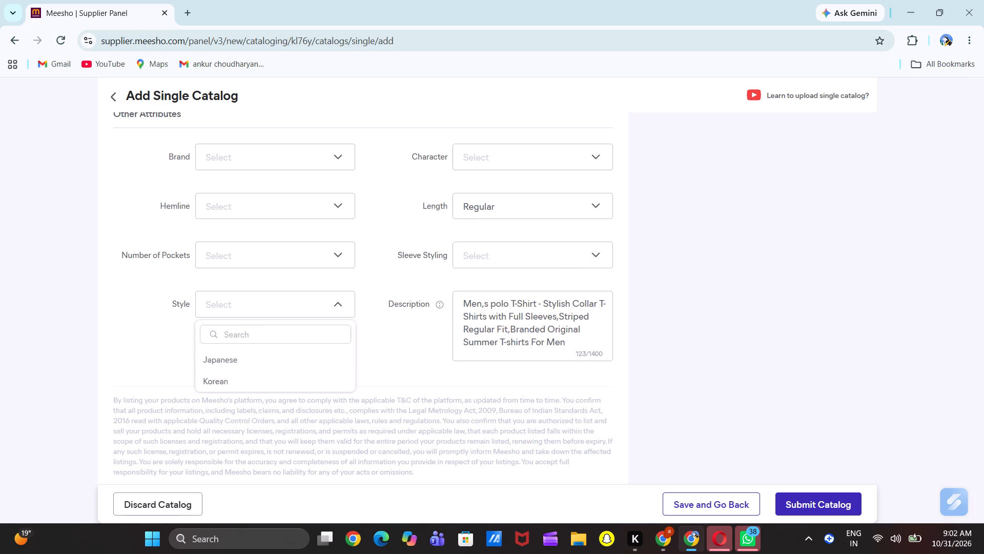
left_click(282, 381)
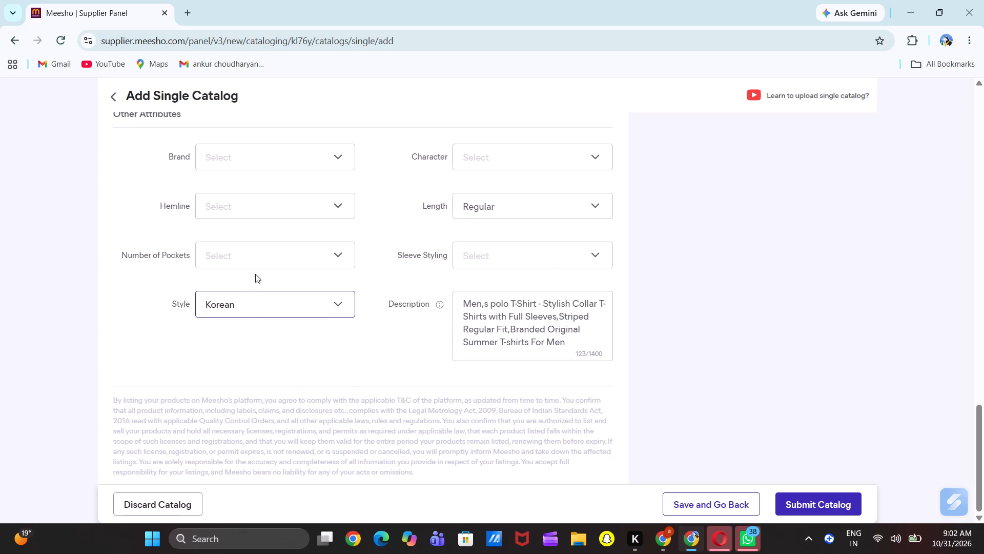
Set Product 3's number of pockets to No Pocket.
left_click(263, 269)
left_click(264, 257)
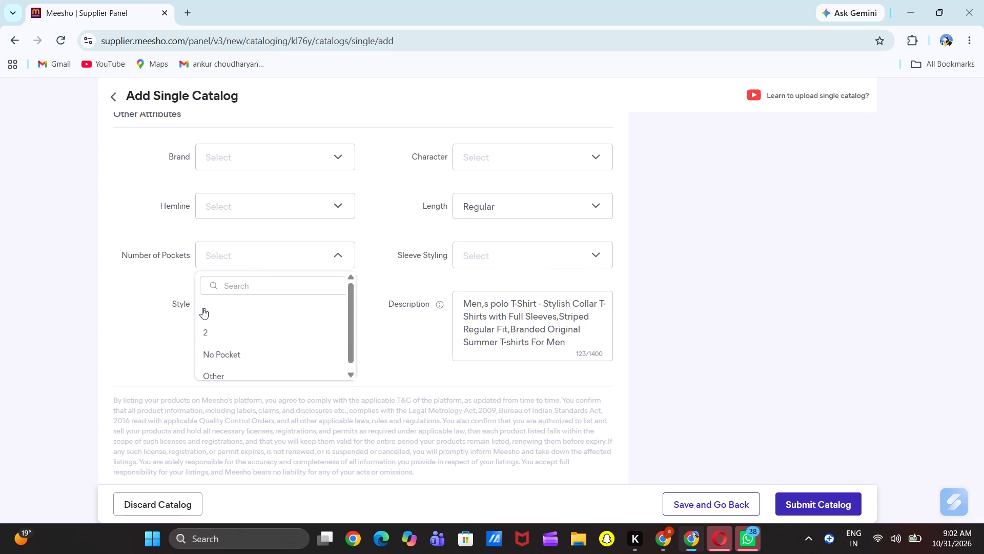
left_click(265, 347)
Switch to Product 4 and enter FULL=KARARA//.[MAROON] as its style code/product ID.
scroll(391, 302, "up", 5)
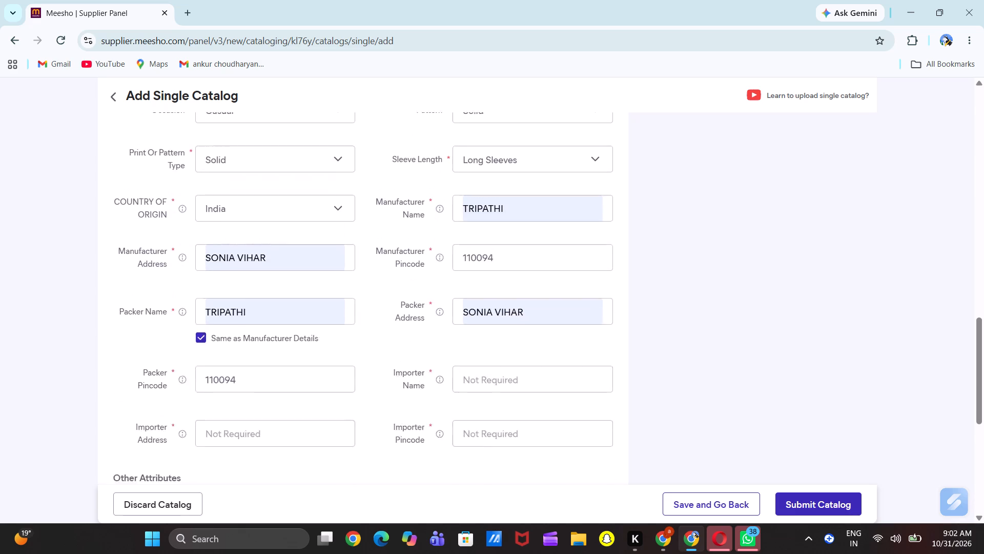
scroll(391, 302, "up", 5)
left_click(439, 167)
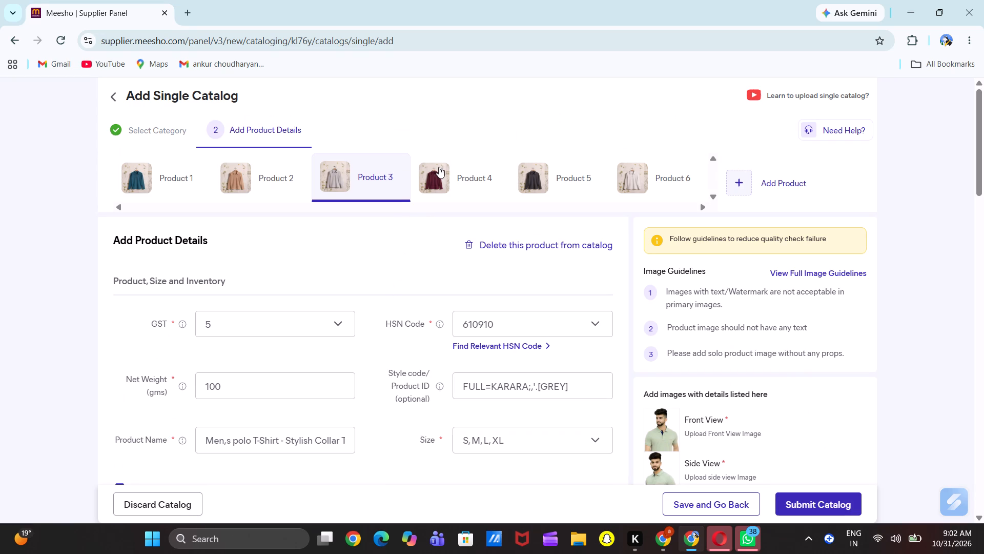
left_click(474, 389)
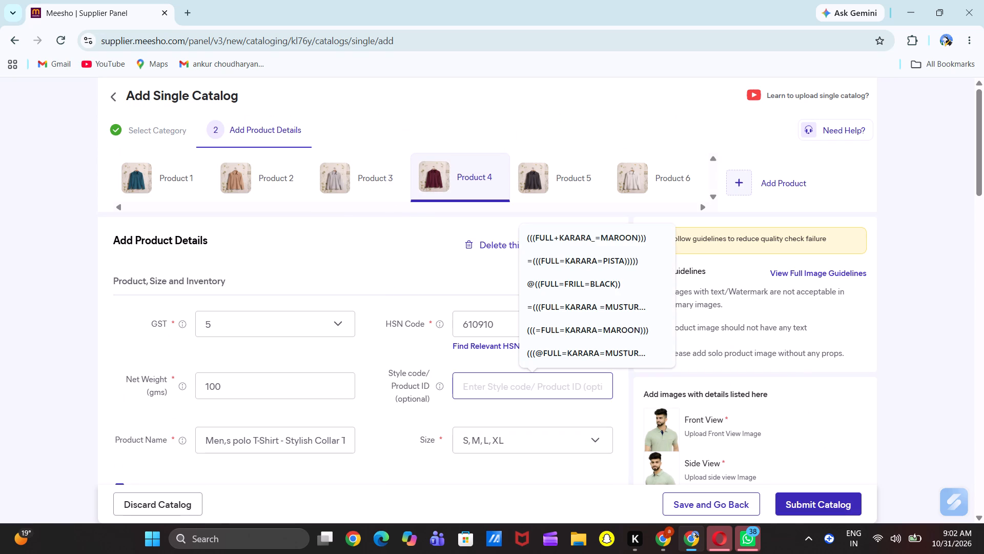
type("FULL")
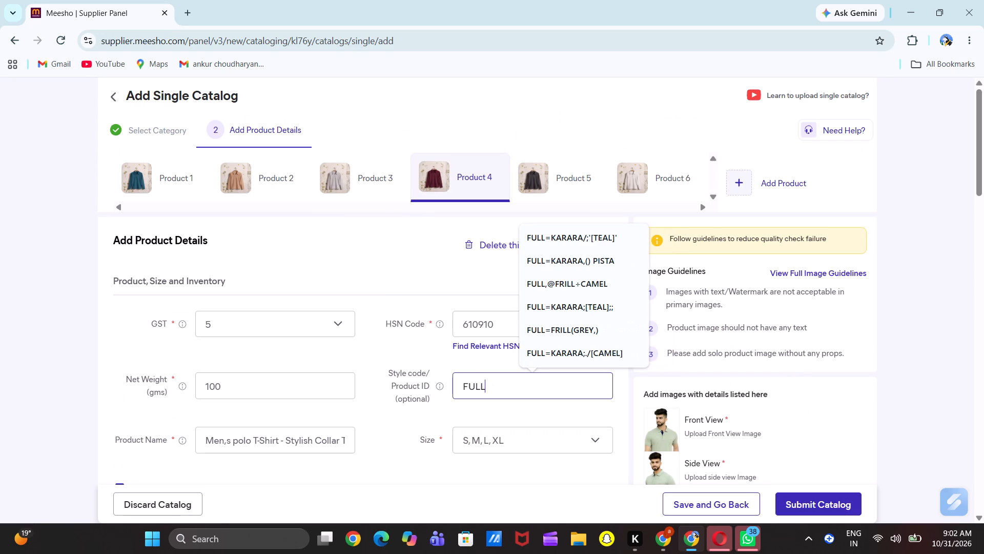
key("equal")
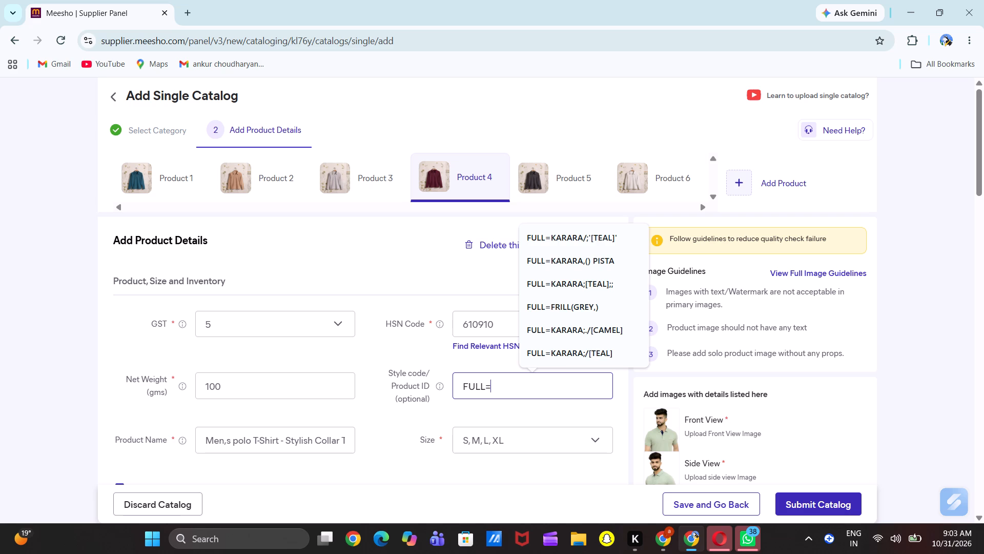
type(";.,")
key("BackSpace")
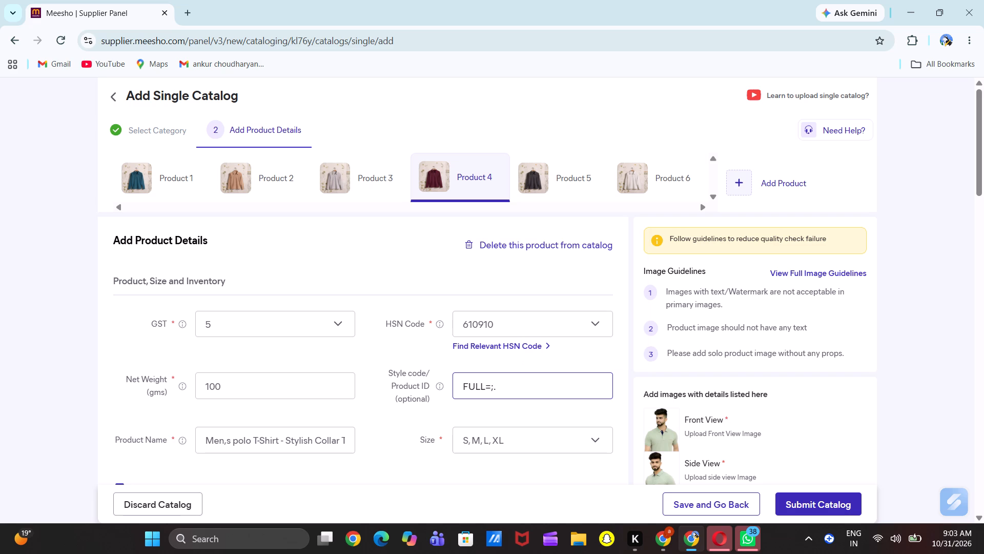
key("BackSpace")
key("BackSpace")
type("KA")
type("RARA")
type("/.")
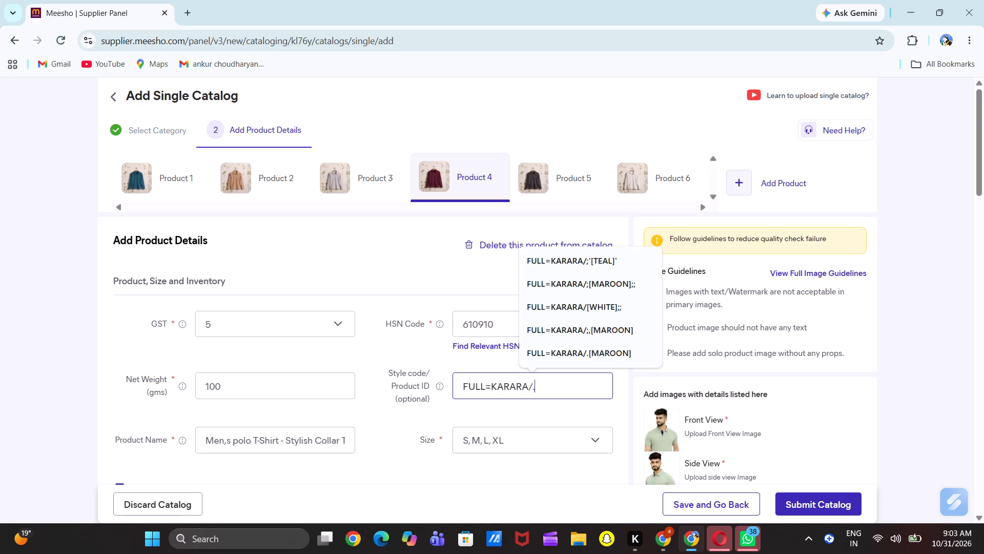
key("BackSpace")
type("/.")
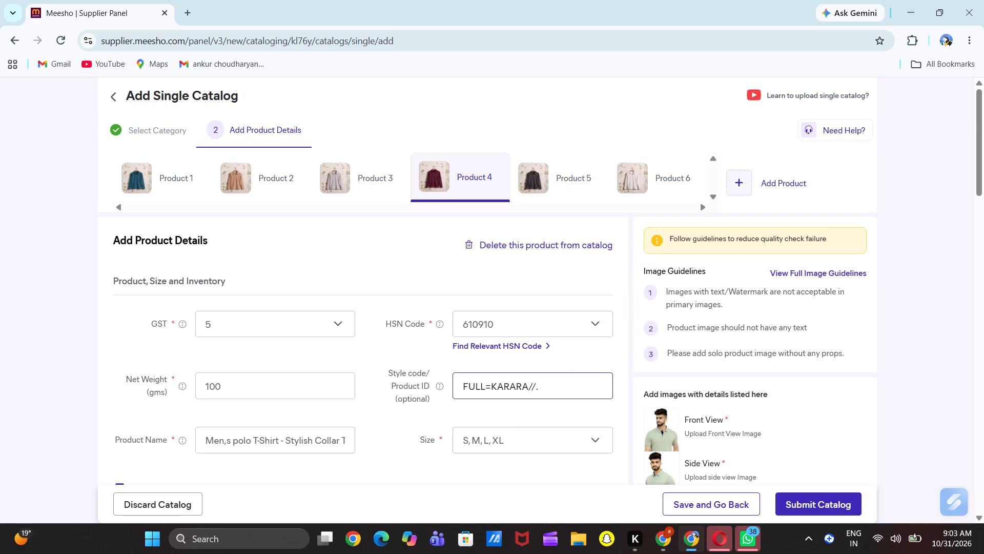
key("bracketleft")
type("MAROON")
key("bracketright")
Set Product 4's Meesho price to 221 and its wrong/defective returns price to 220 for all sizes.
scroll(404, 445, "down", 4)
left_click(228, 305)
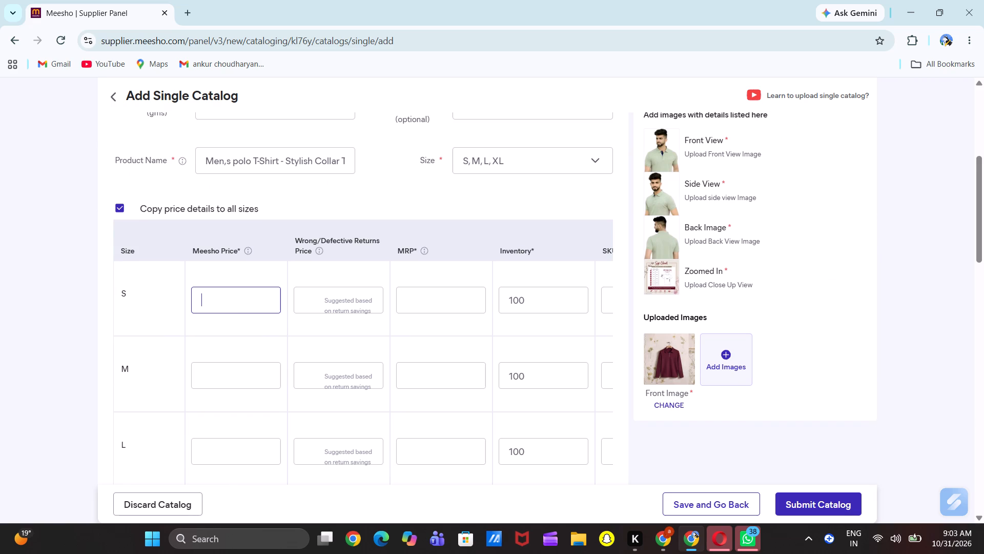
type("221")
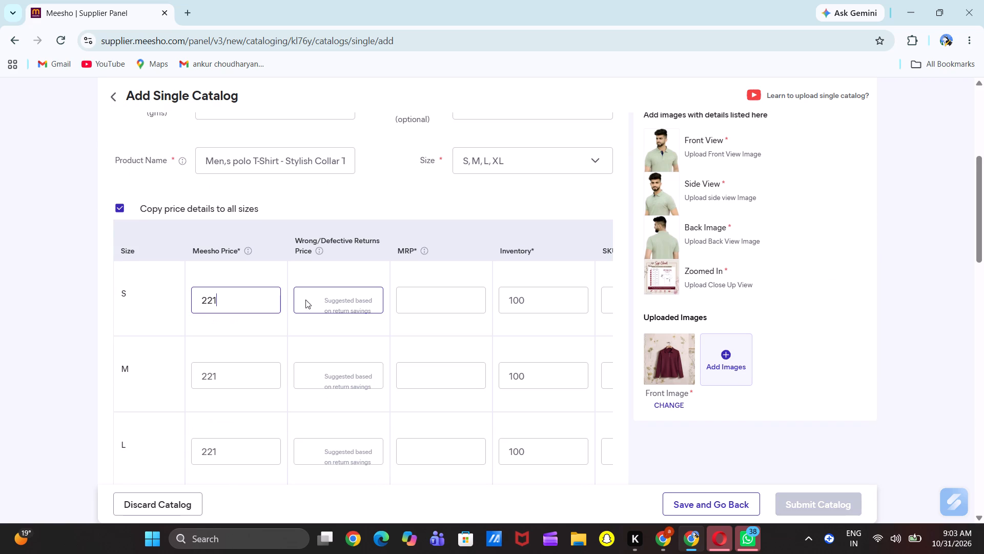
left_click(305, 300)
left_click(317, 300)
key("BackSpace")
key("BackSpace")
key("BackSpace")
key("BackSpace")
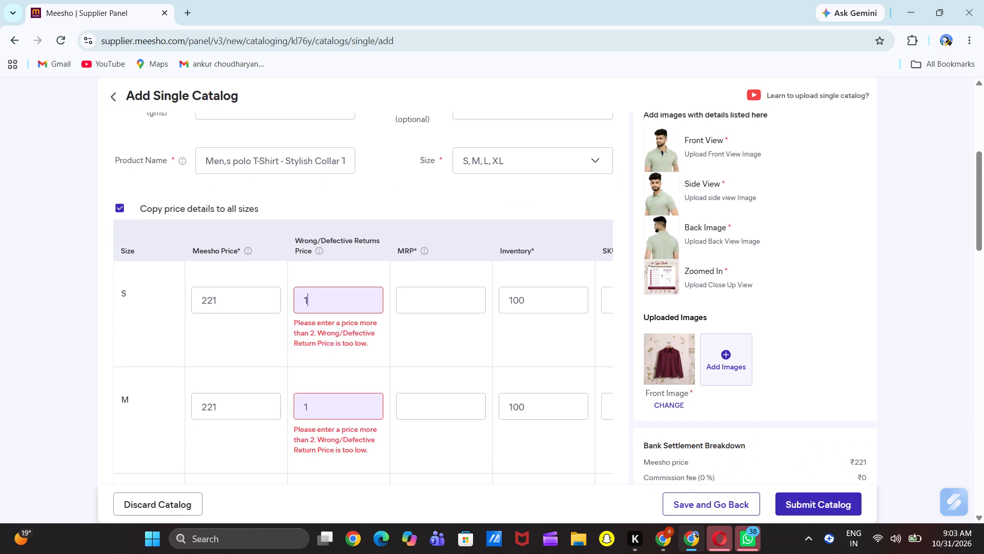
type("220")
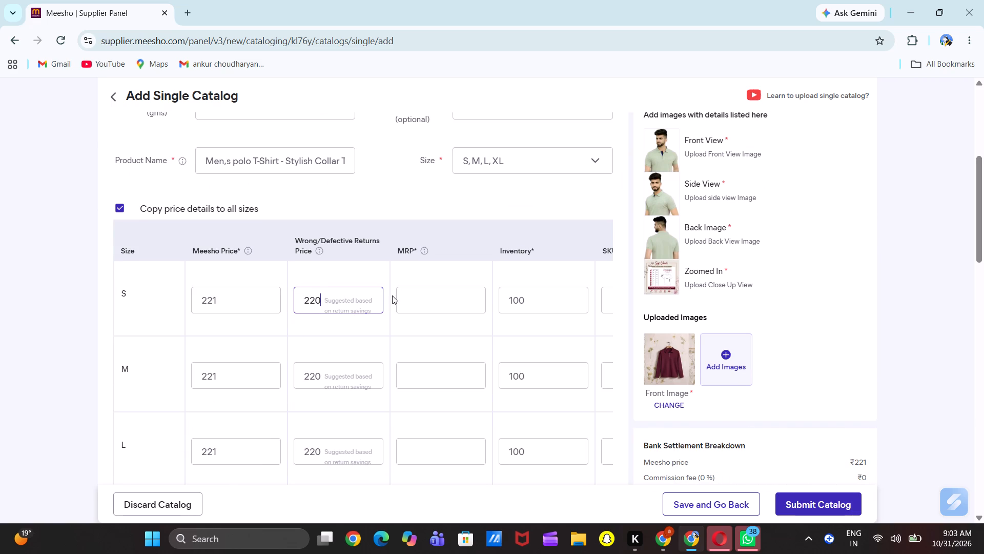
Set Product 4's MRP to 999 for all sizes.
left_click(417, 298)
type("99")
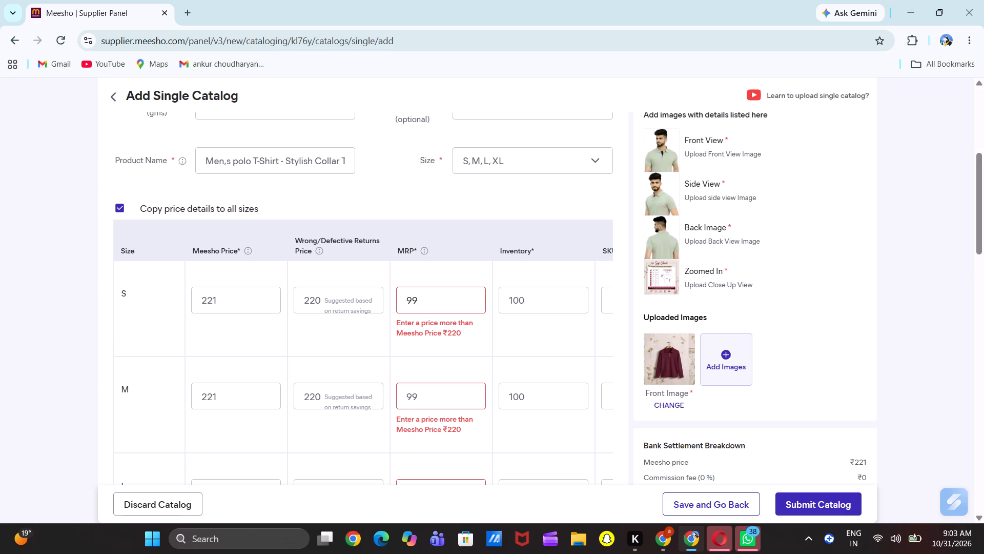
key("9")
Set Product 4's shoulder size to 14.5 inches for size S and 15.5 inches for size M.
scroll(539, 318, "left", 2)
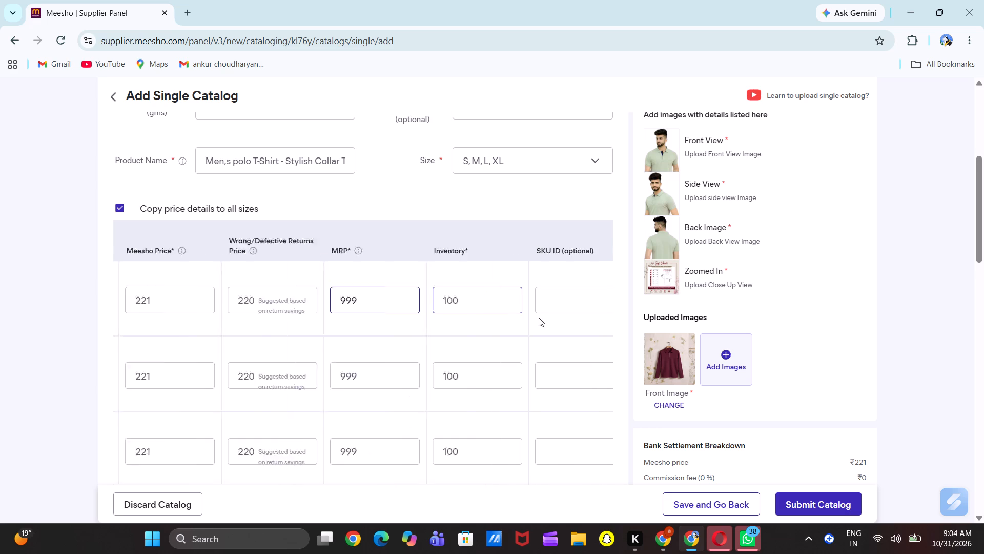
scroll(539, 318, "left", 3)
left_click(494, 293)
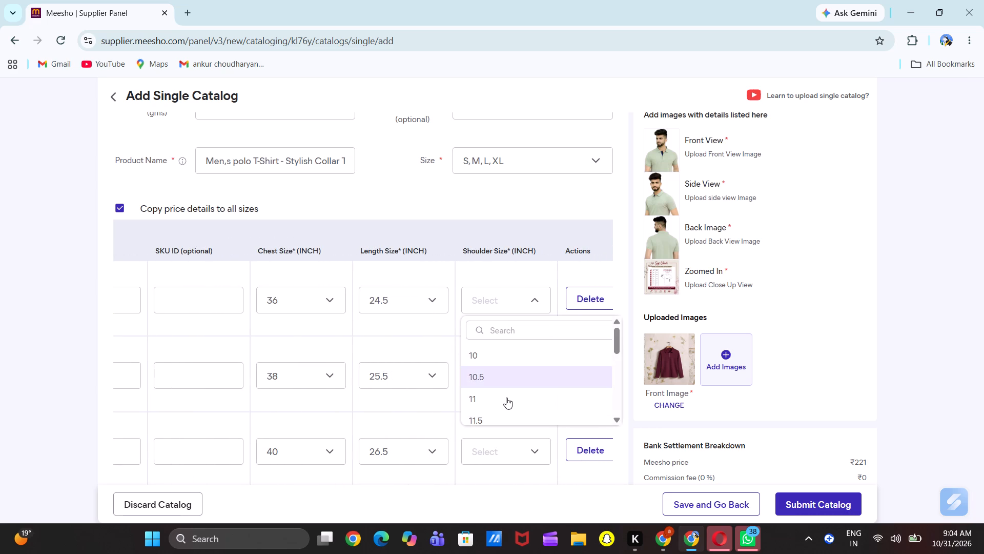
scroll(506, 398, "down", 3)
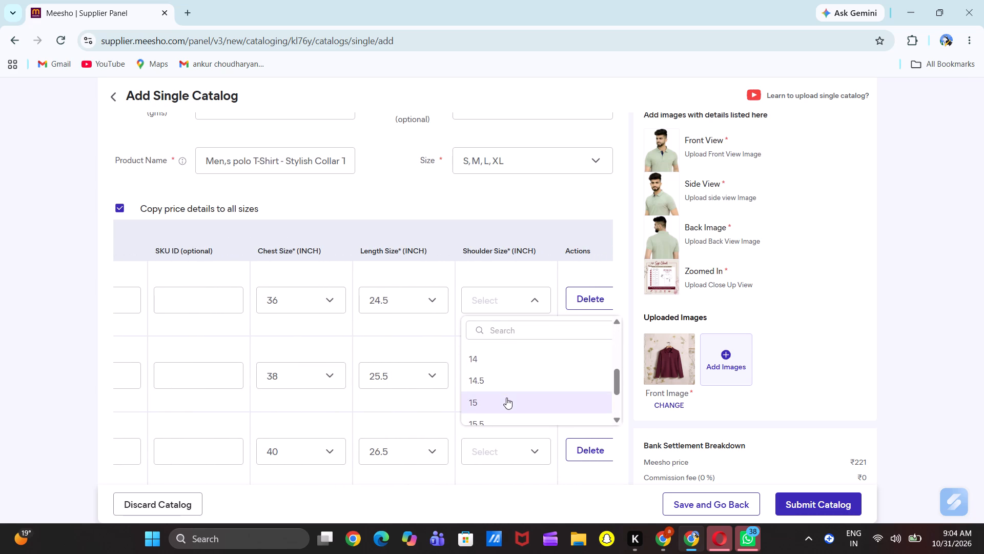
left_click(489, 378)
left_click_drag(497, 381, 447, 390)
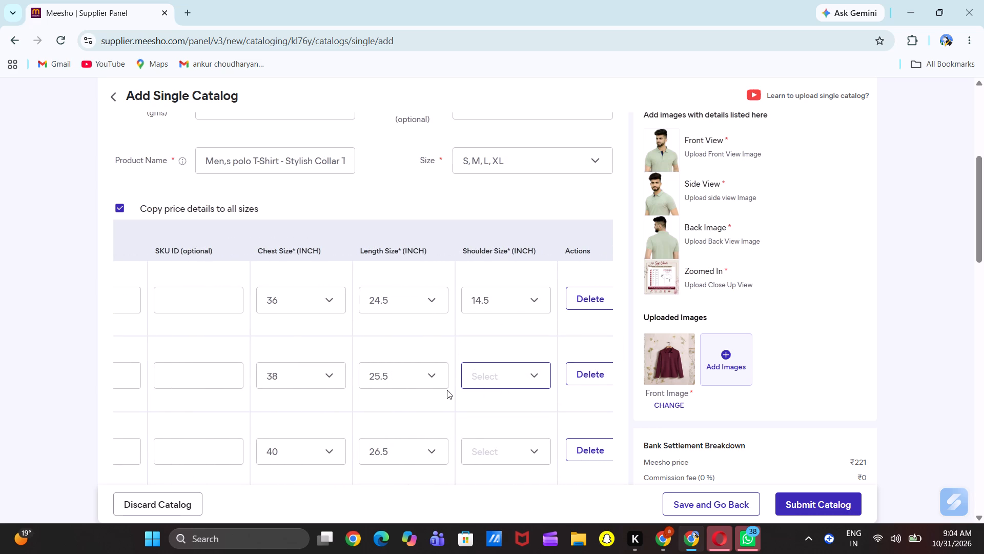
left_click_drag(447, 390, 491, 431)
left_click(522, 377)
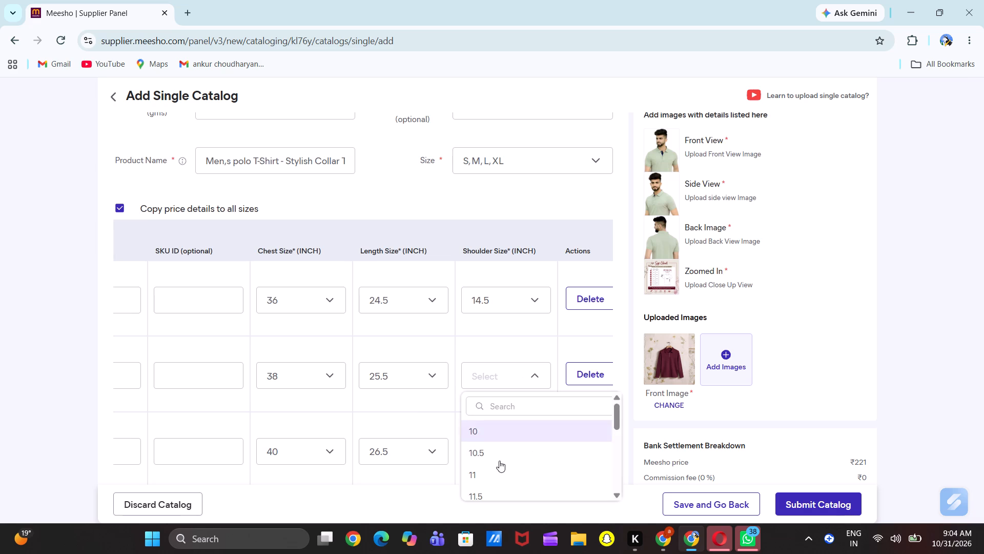
scroll(499, 461, "down", 3)
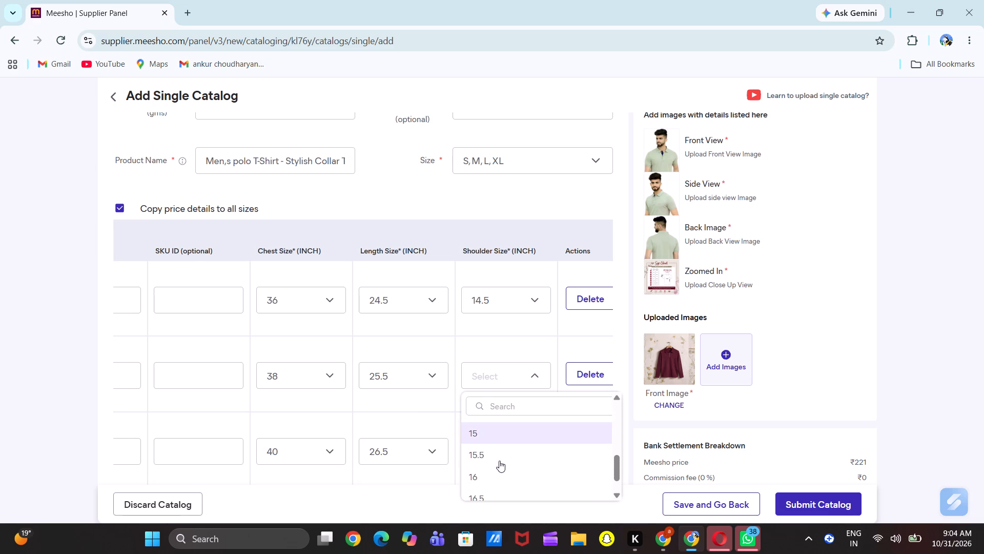
scroll(499, 461, "down", 1)
left_click(499, 461)
Set Product 4's shoulder size to 16.5 inches for size L and 17.5 inches for size XL.
left_click(496, 451)
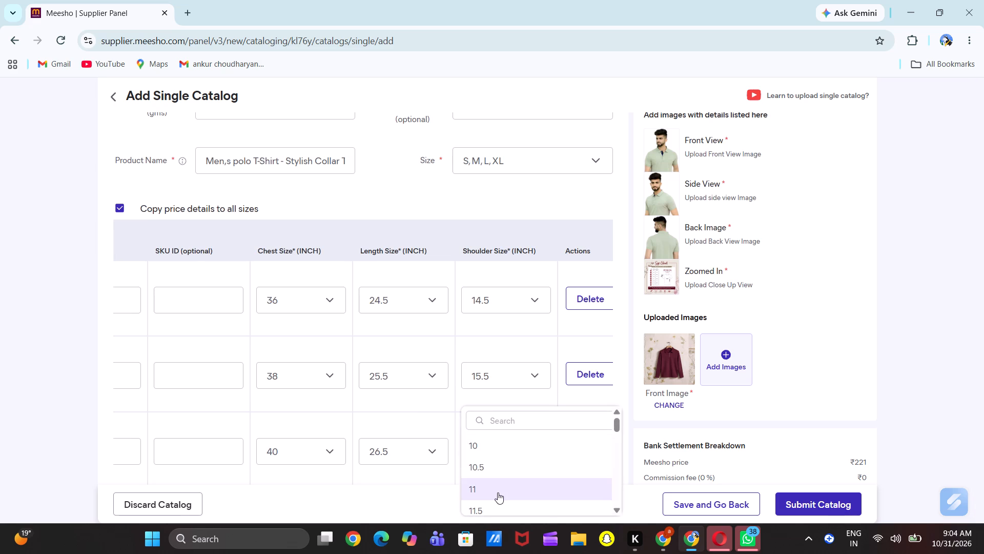
scroll(498, 492, "down", 3)
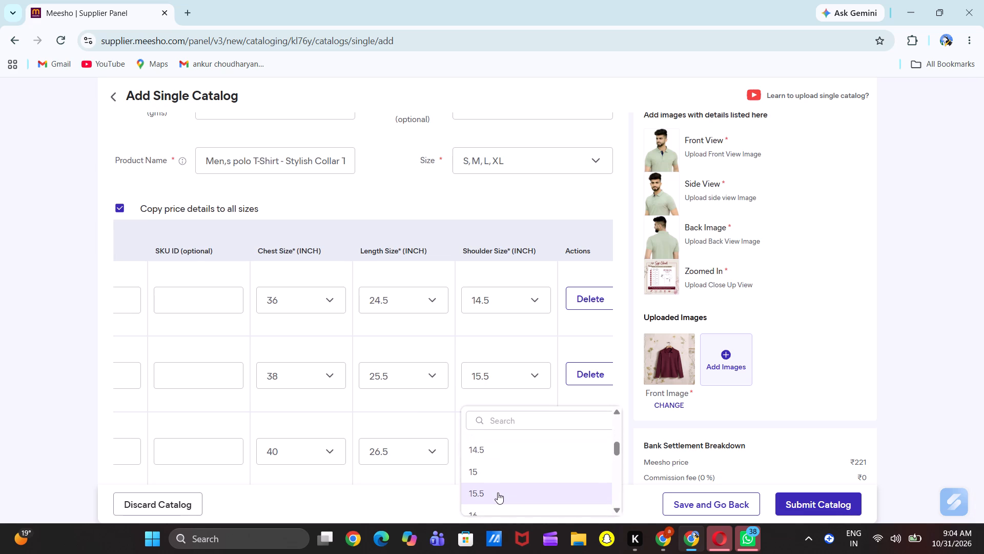
scroll(498, 492, "down", 2)
left_click(498, 492)
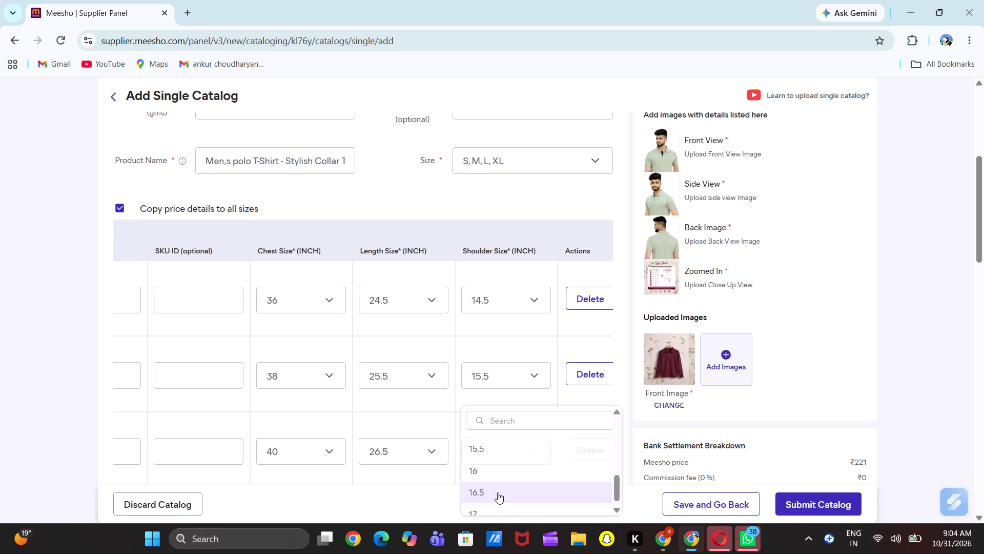
scroll(426, 453, "down", 2)
left_click(498, 417)
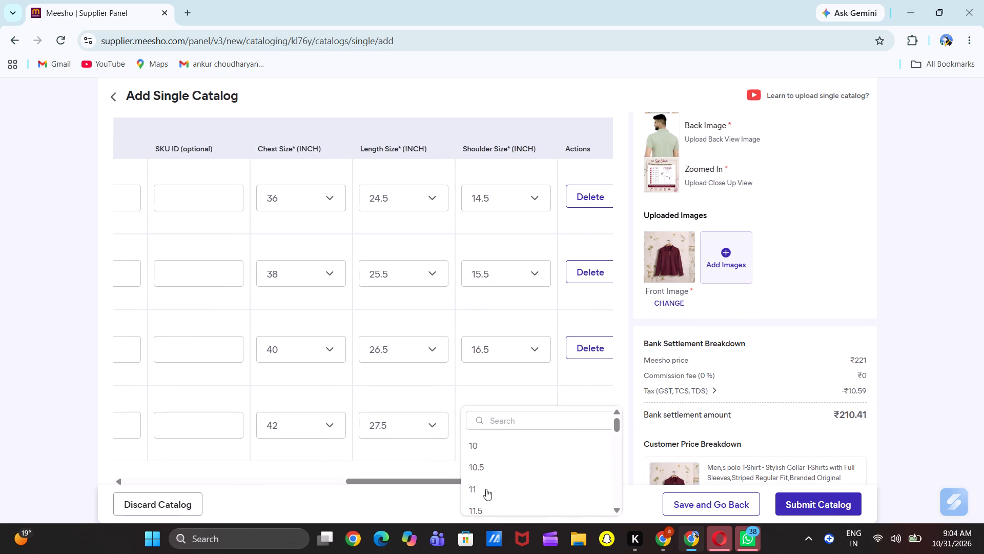
scroll(505, 485, "down", 3)
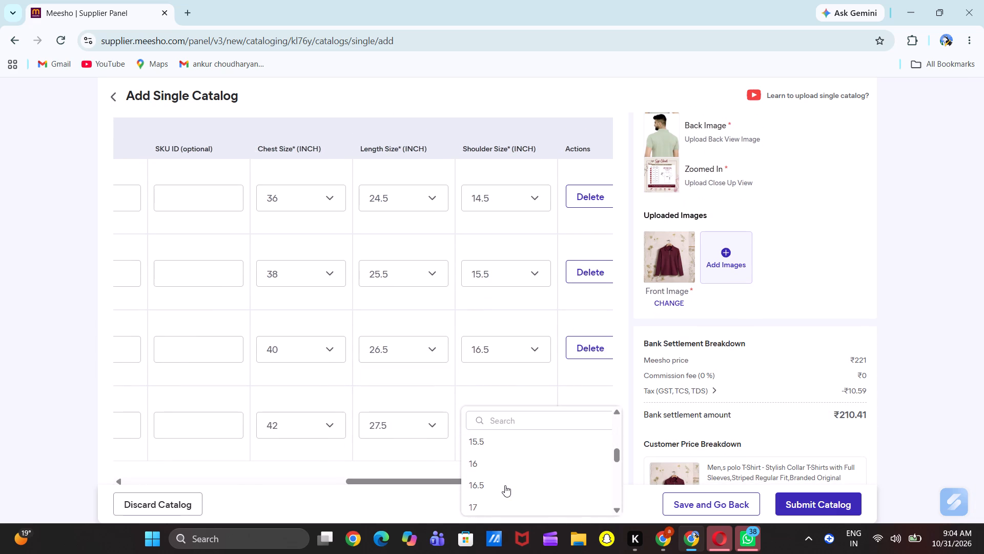
scroll(505, 485, "down", 1)
left_click(505, 485)
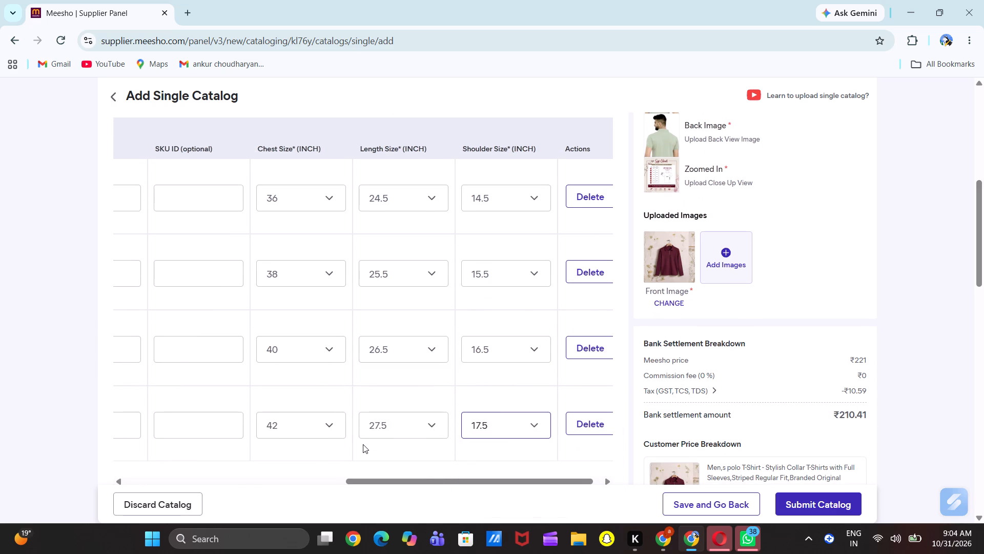
Set Product 4's color to Maroon and its fabric to Cotton Blend in the product details.
scroll(363, 444, "right", 3)
scroll(363, 444, "down", 3)
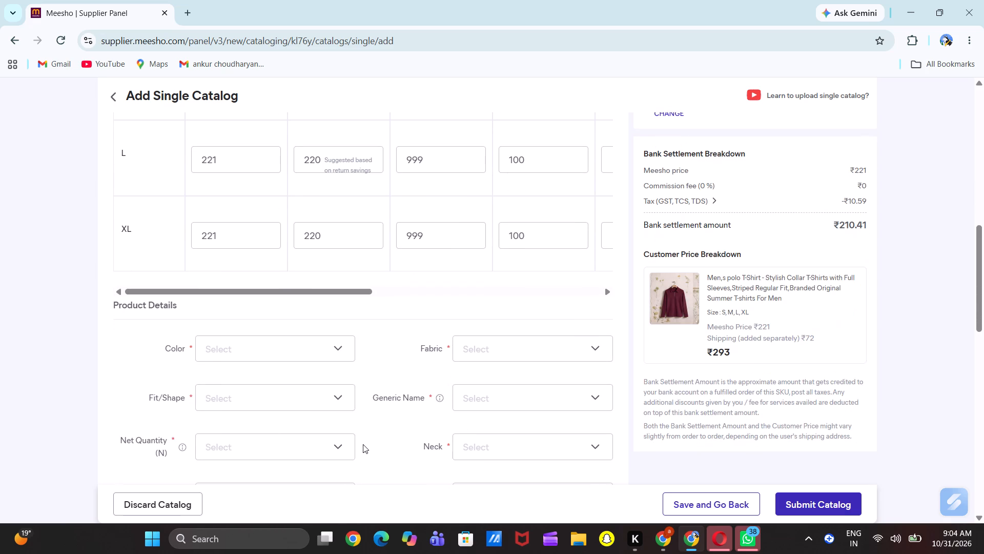
left_click(257, 341)
left_click(255, 381)
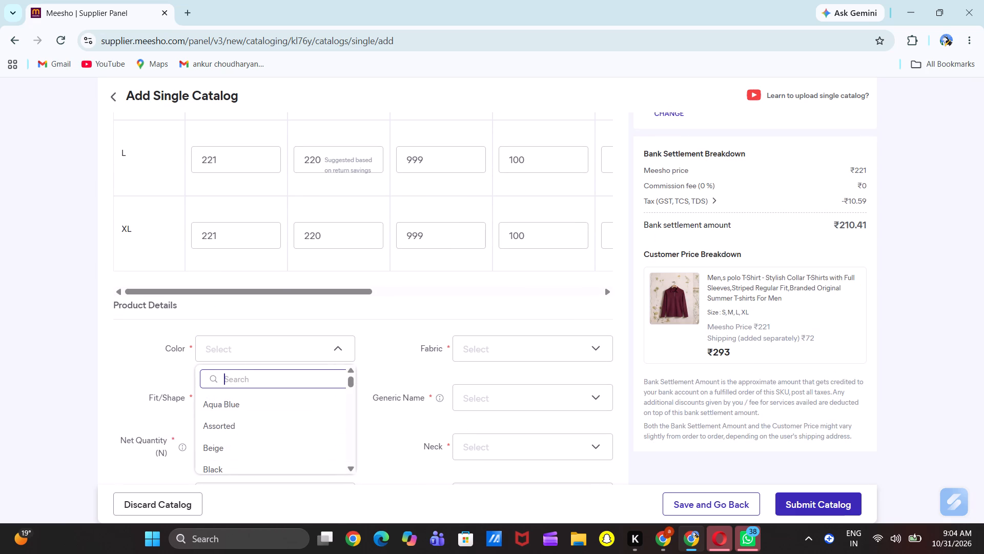
type("MAR")
left_click(235, 453)
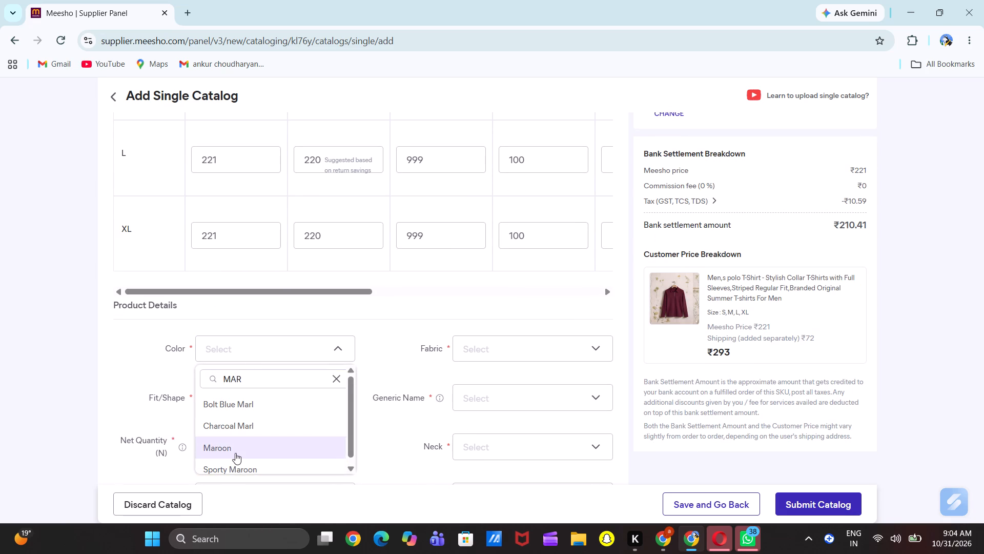
left_click(511, 350)
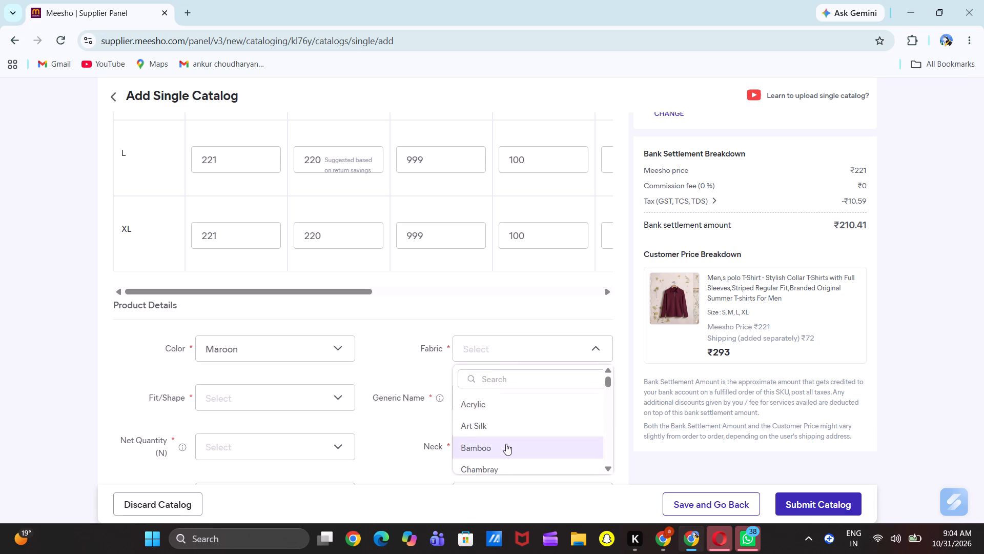
scroll(506, 444, "down", 2)
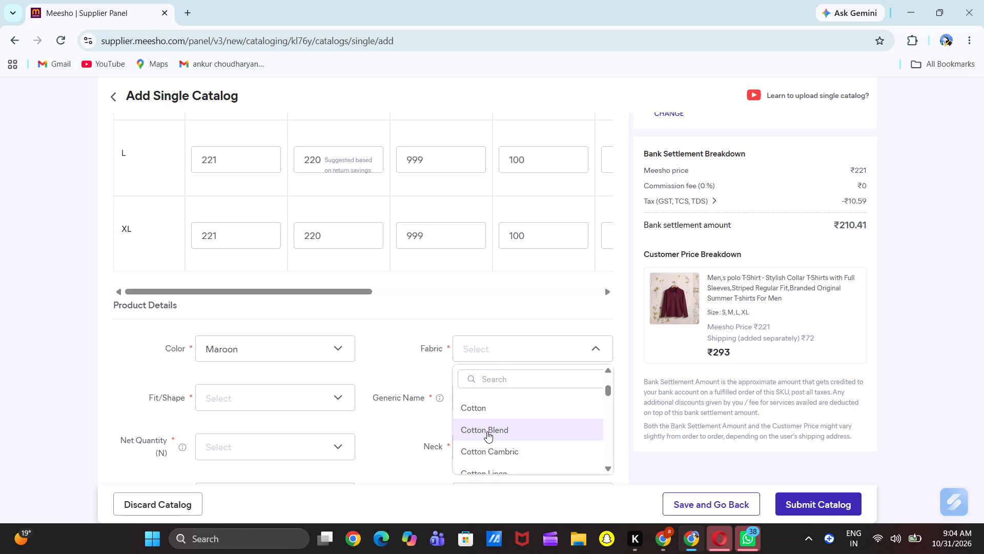
left_click(487, 431)
Set Product 4's fit/shape to Regular and its generic name to Tshirts.
left_click(269, 398)
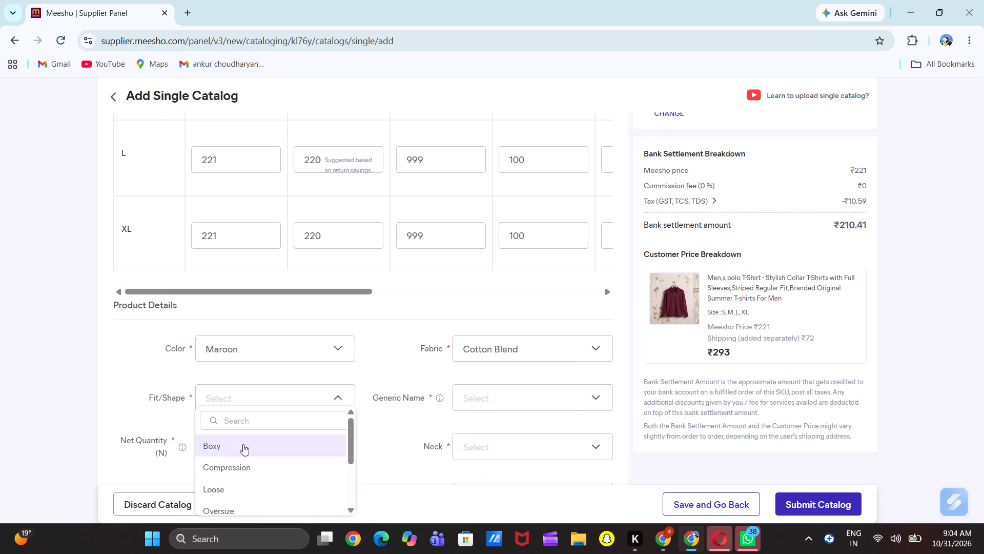
left_click(263, 424)
scroll(262, 458, "down", 1)
left_click(243, 447)
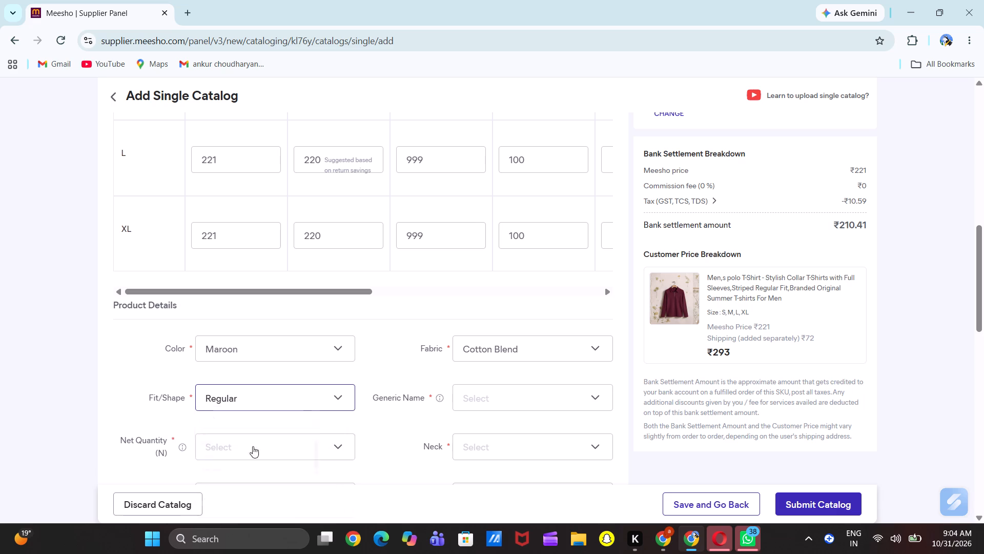
left_click(487, 392)
scroll(528, 460, "down", 1)
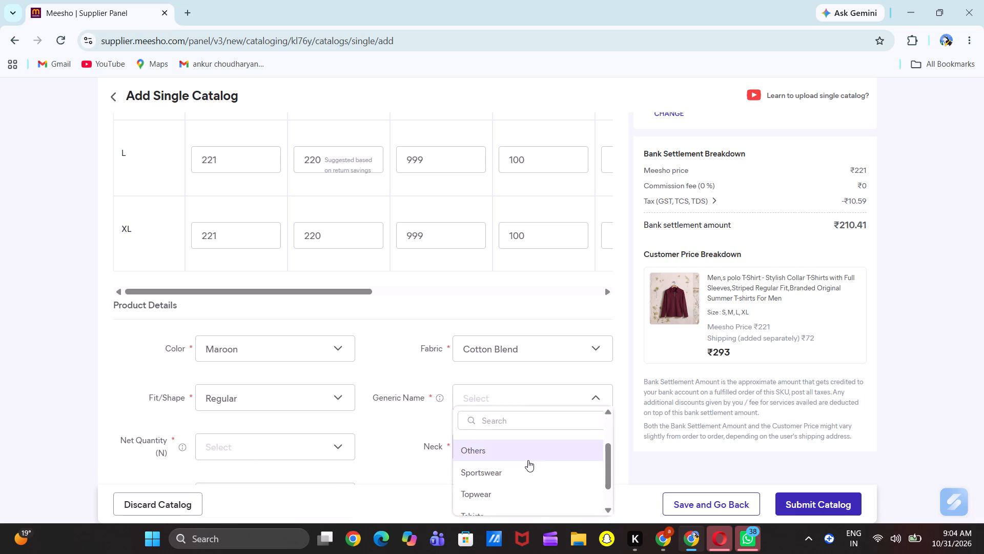
scroll(528, 460, "left", 1)
left_click(494, 474)
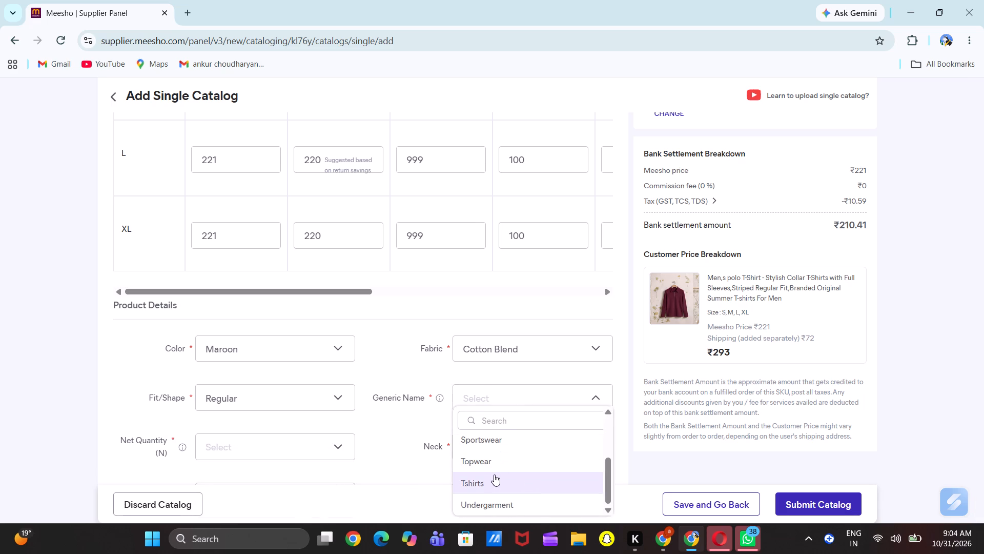
Set Product 4's net quantity to 1 and its neck to Polo.
left_click(242, 449)
left_click(227, 443)
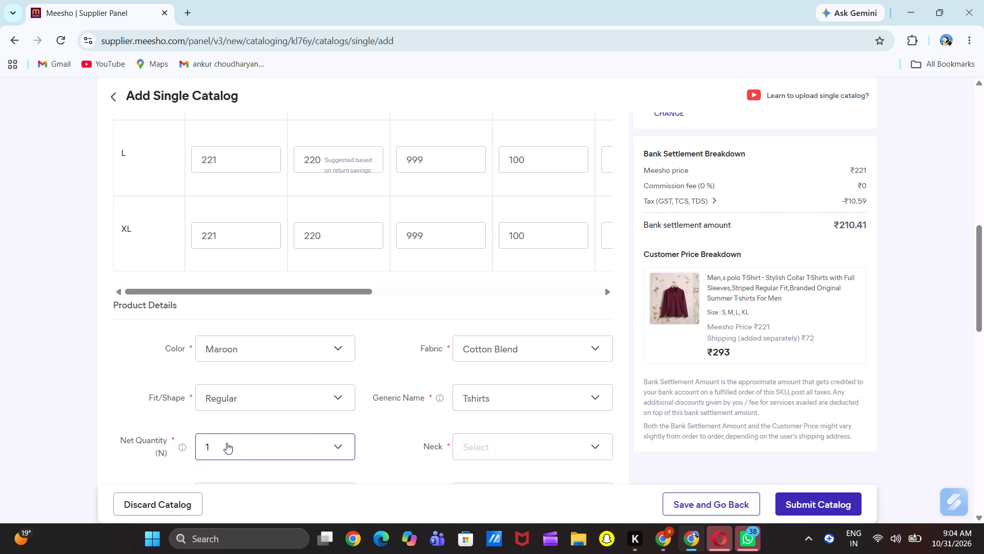
left_click(544, 445)
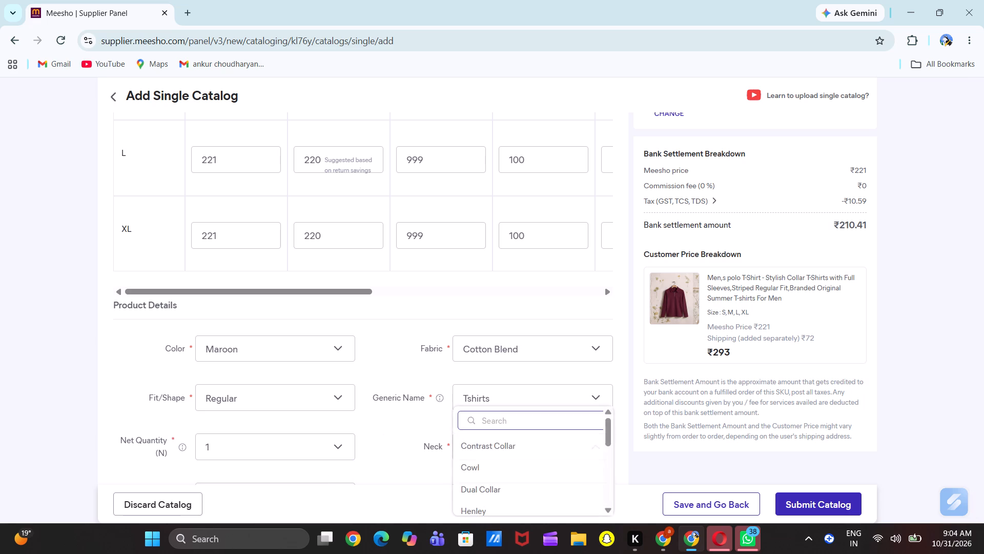
scroll(483, 445, "down", 2)
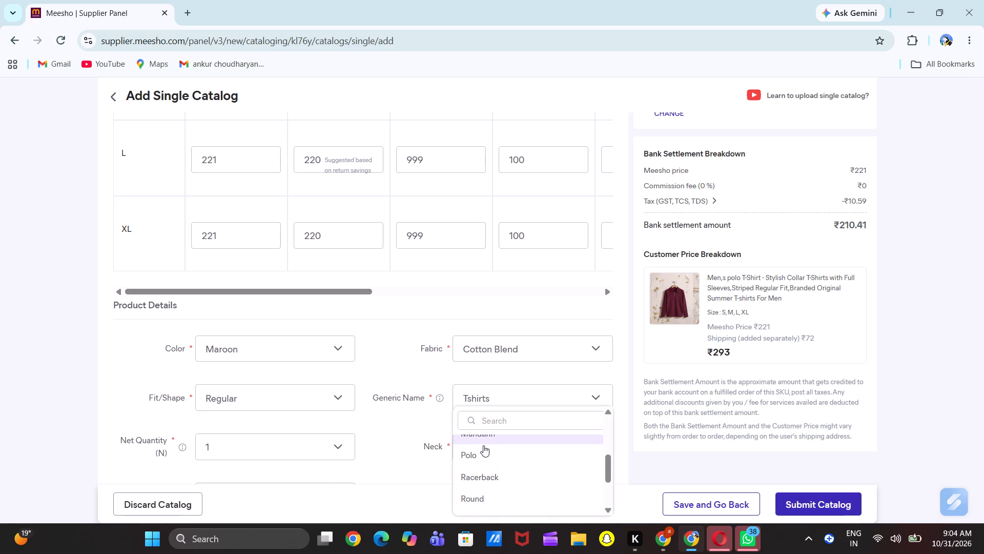
scroll(483, 445, "down", 1)
left_click(483, 445)
Set Product 4's occasion to Casual and its pattern to Solid.
scroll(382, 434, "down", 3)
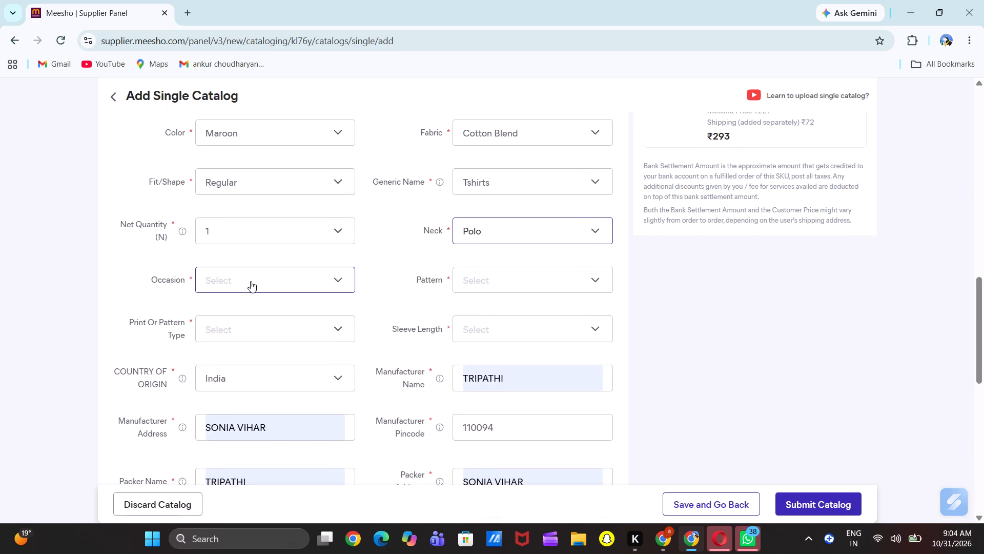
left_click(251, 281)
left_click(244, 352)
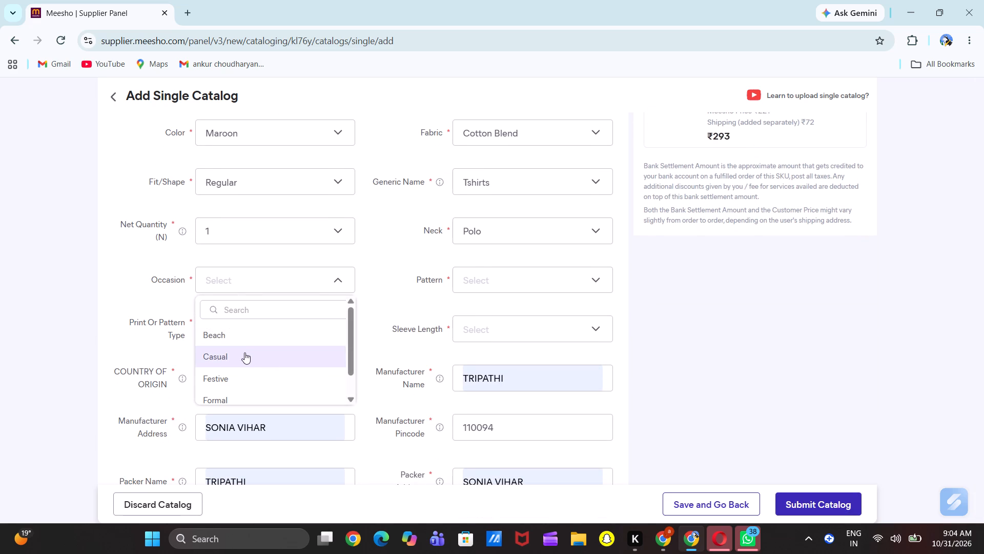
left_click(492, 275)
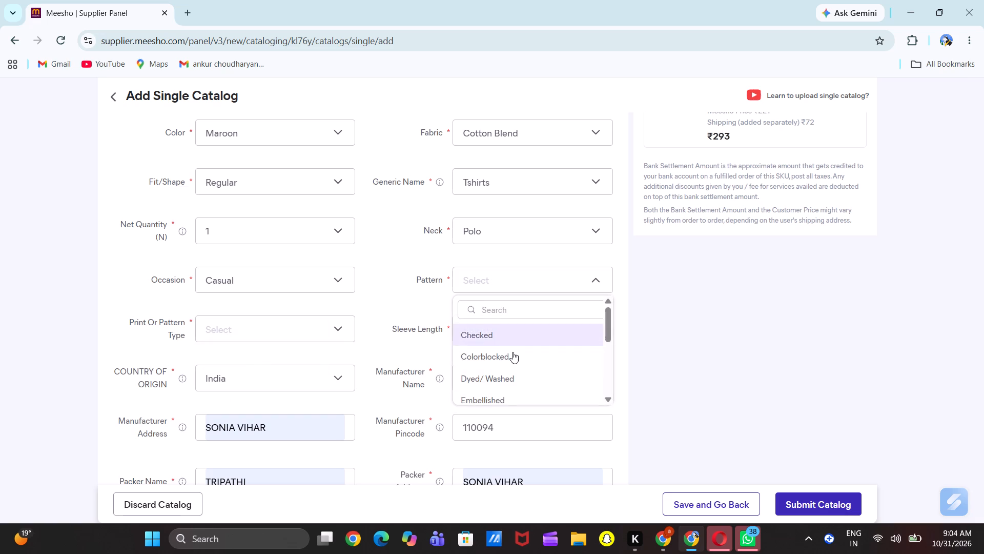
scroll(512, 352, "down", 2)
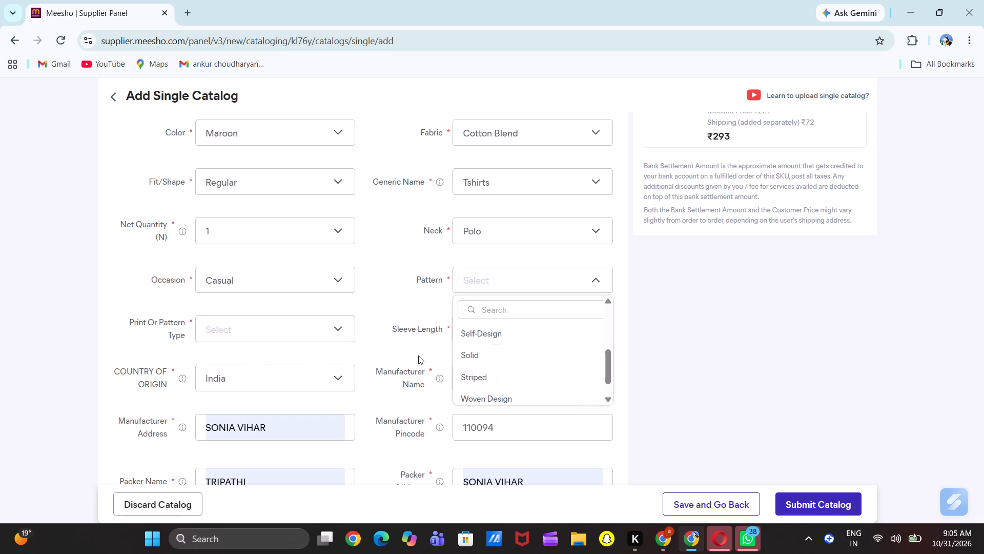
left_click(504, 347)
Set Product 4's print or pattern type to Solid and its sleeve length to Long Sleeves.
left_click(281, 329)
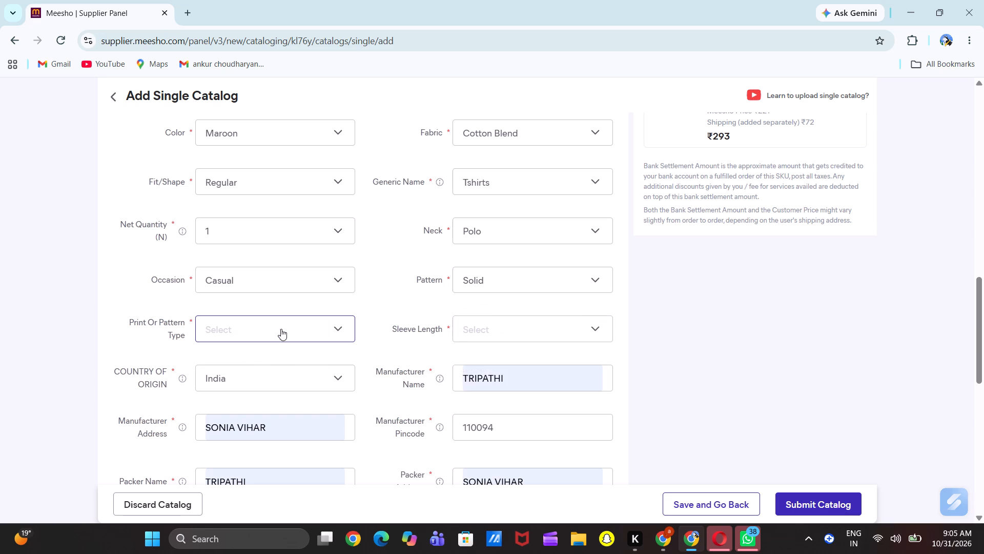
left_click(264, 358)
type("SO")
left_click(268, 387)
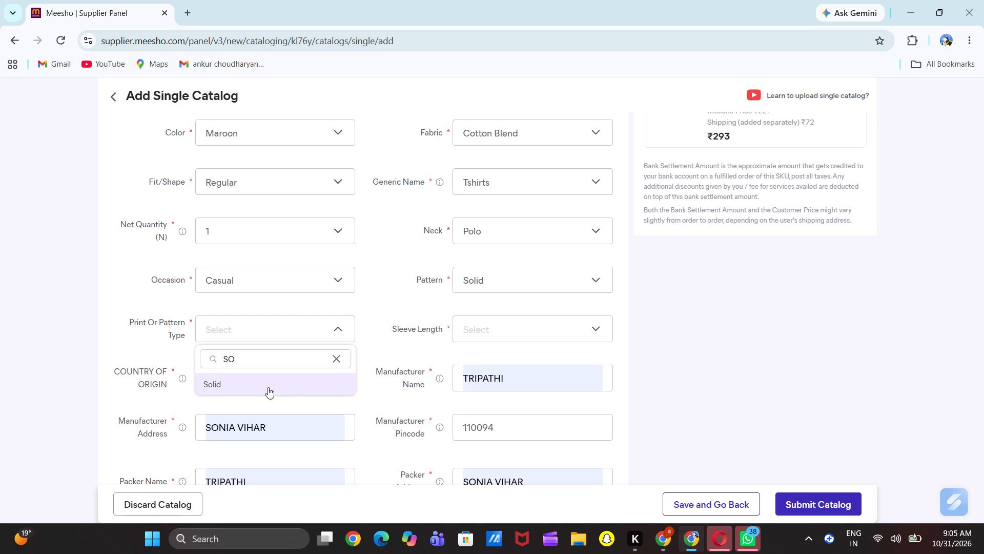
left_click(549, 326)
left_click(515, 380)
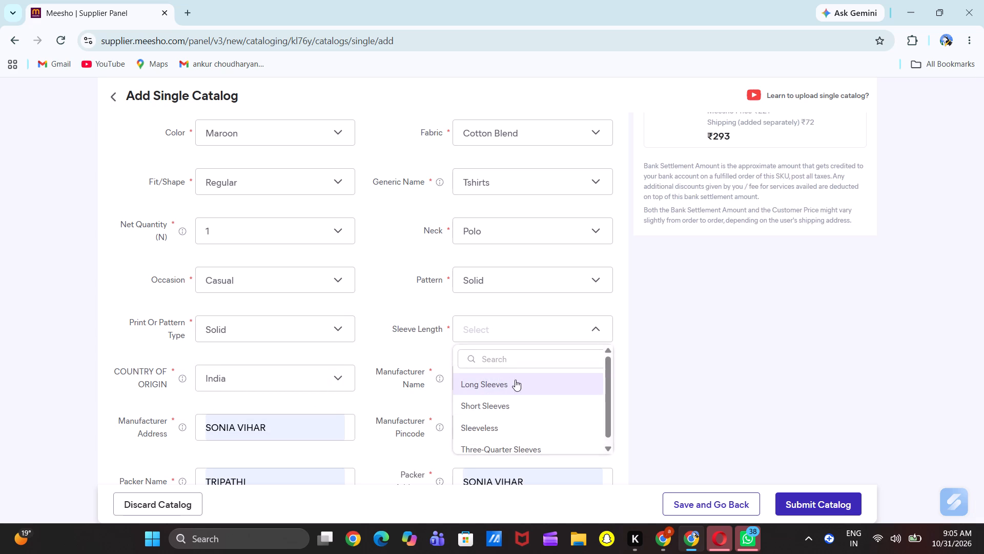
Set Product 4's length to Regular in the other attributes.
scroll(411, 414, "down", 5)
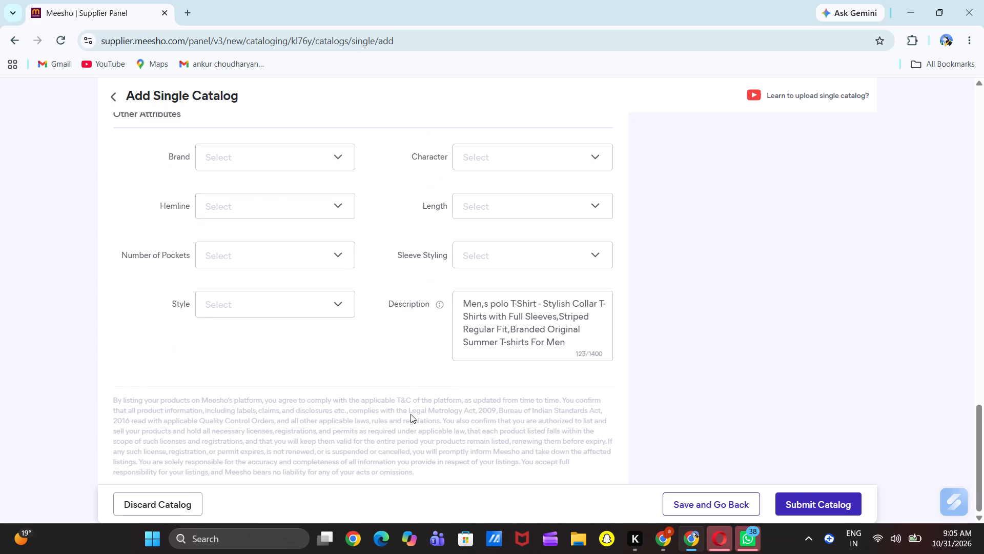
left_click(508, 205)
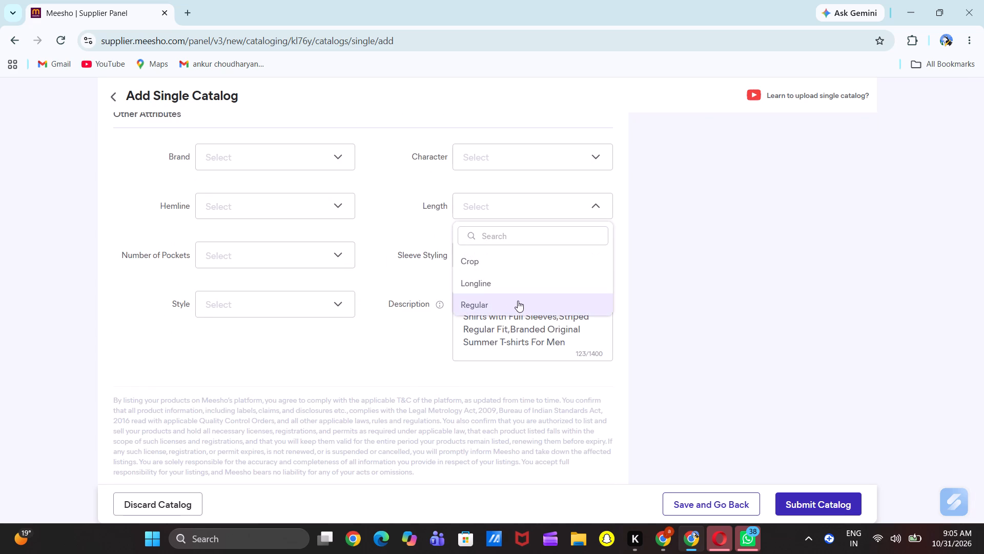
left_click(518, 301)
Set Product 4's style to Korean and its number of pockets to No Pocket.
left_click(281, 297)
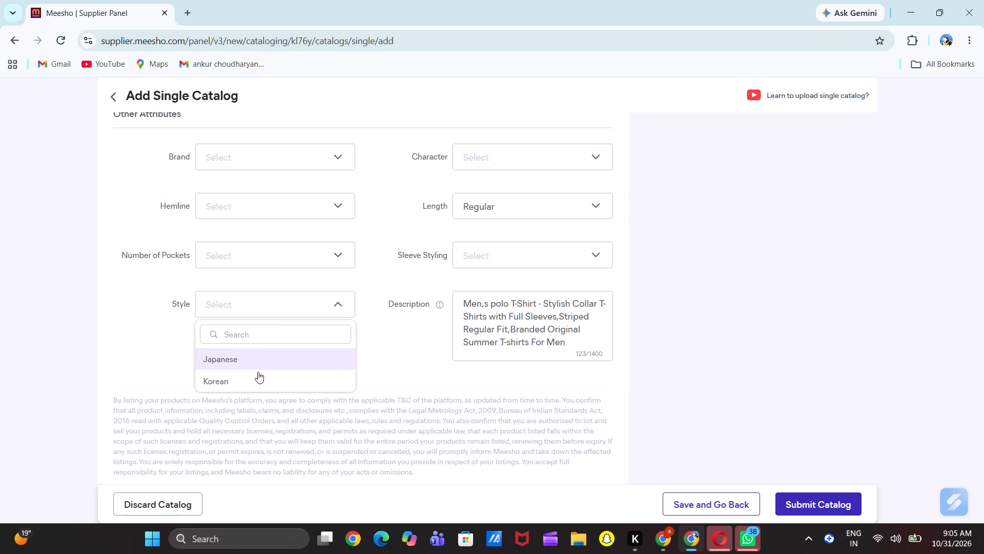
left_click(242, 381)
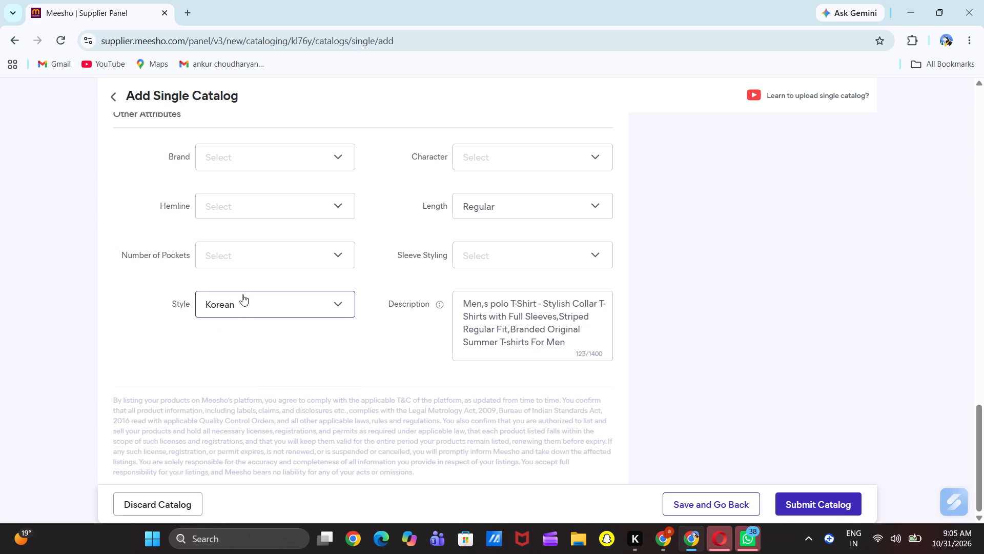
left_click(249, 244)
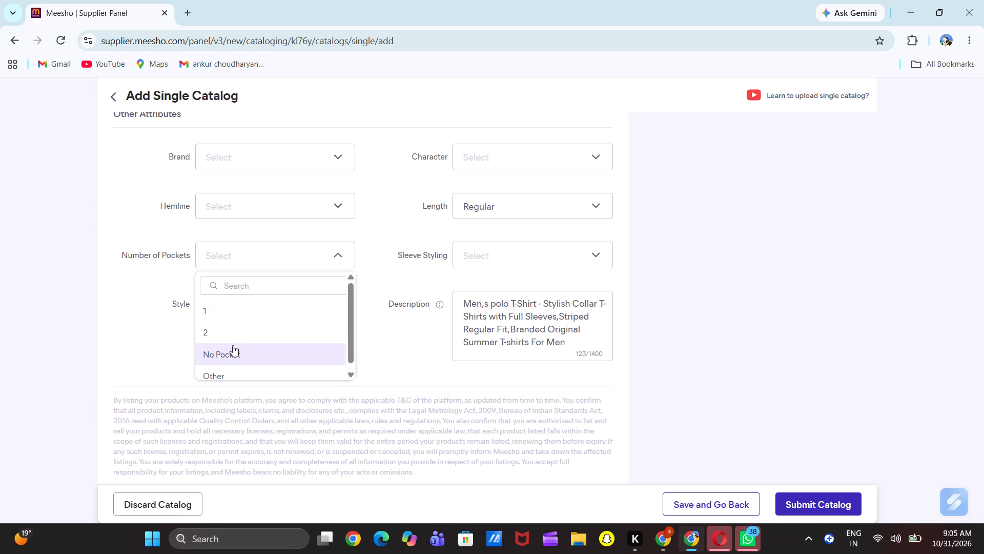
left_click(251, 348)
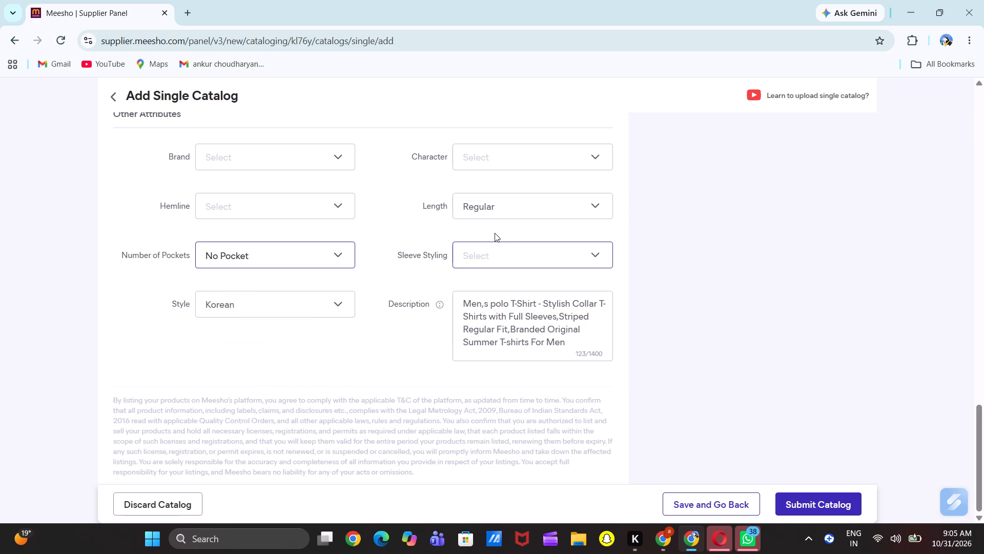
Switch to Product 5 and enter FULL=KARARA;./,[BLACK] as its style code.
scroll(387, 221, "up", 10)
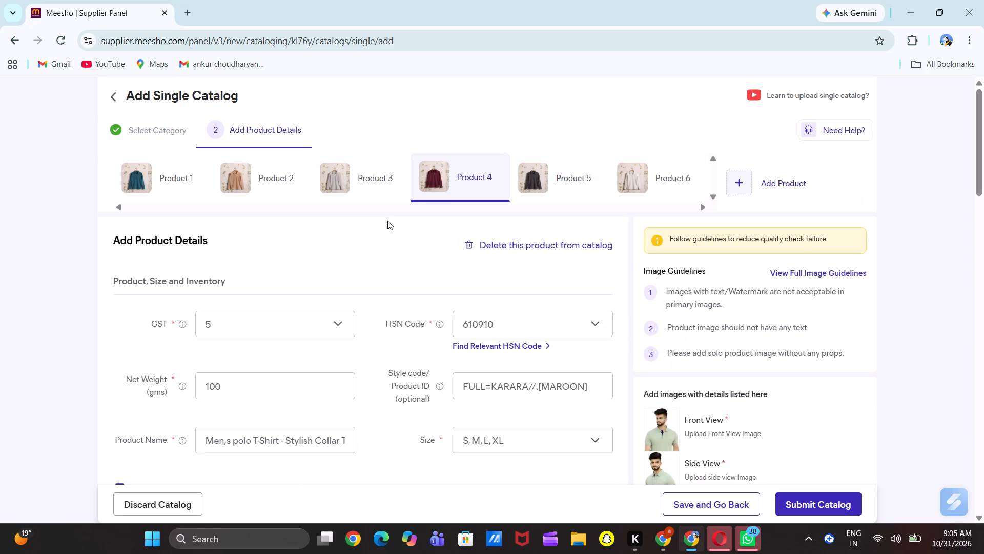
left_click(523, 172)
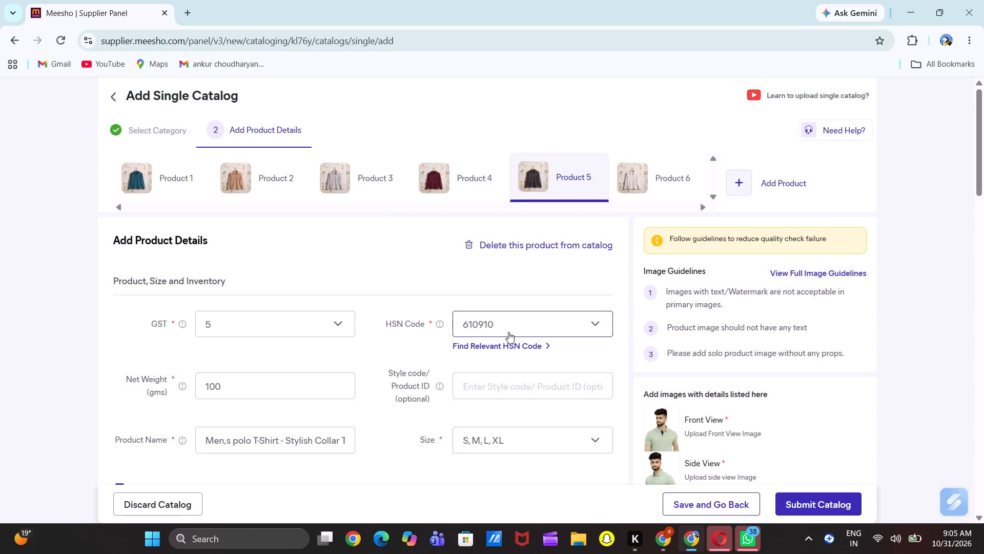
left_click(476, 385)
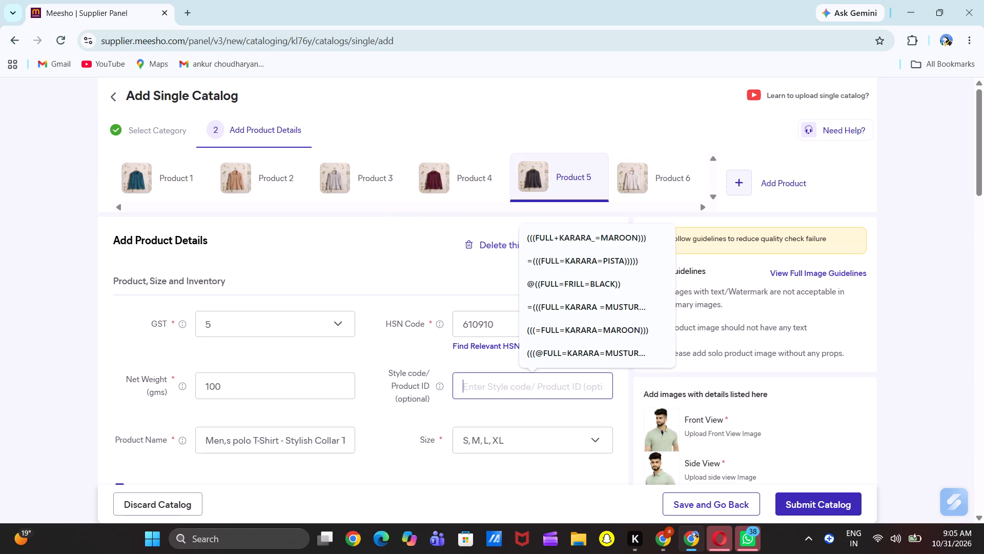
type("FU")
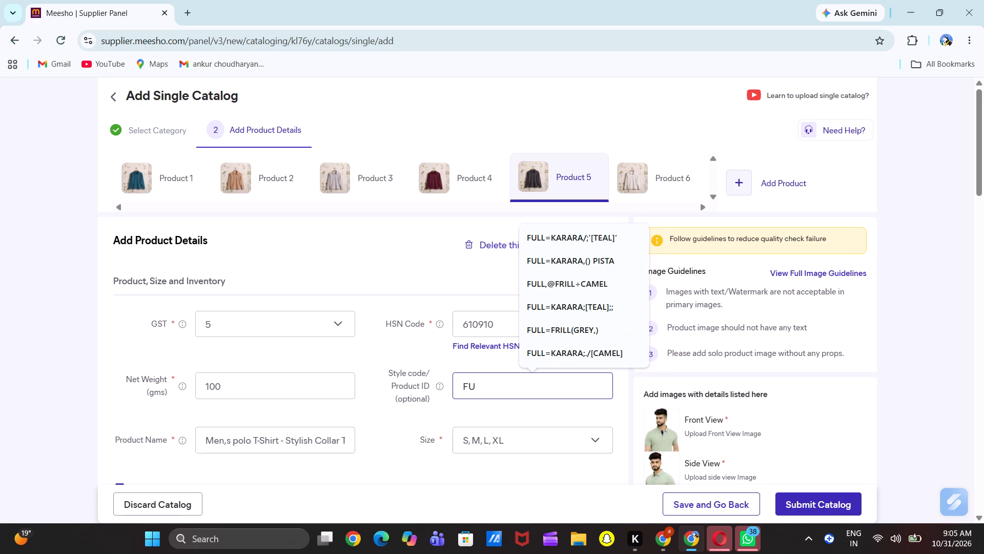
type("LL")
key("equal")
type("KARARA")
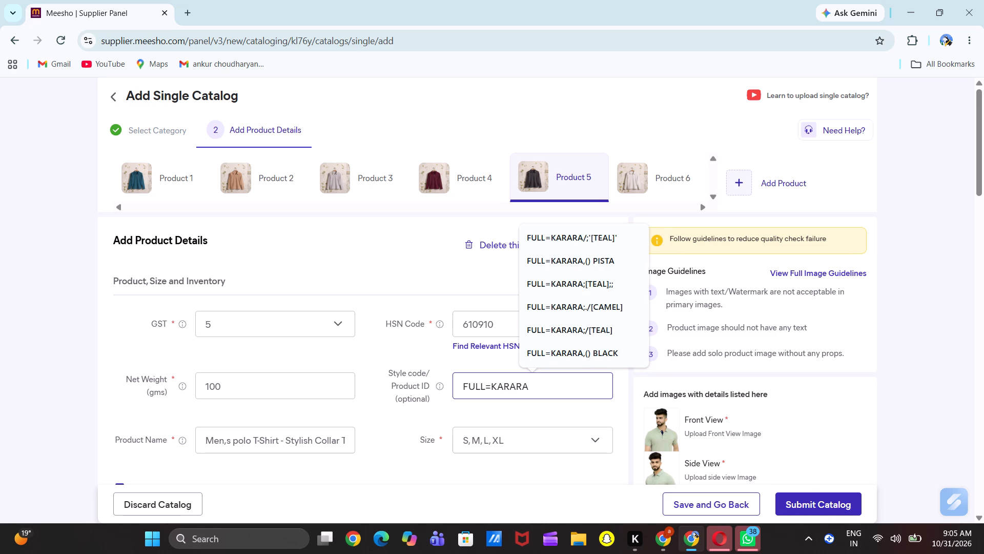
type(";.")
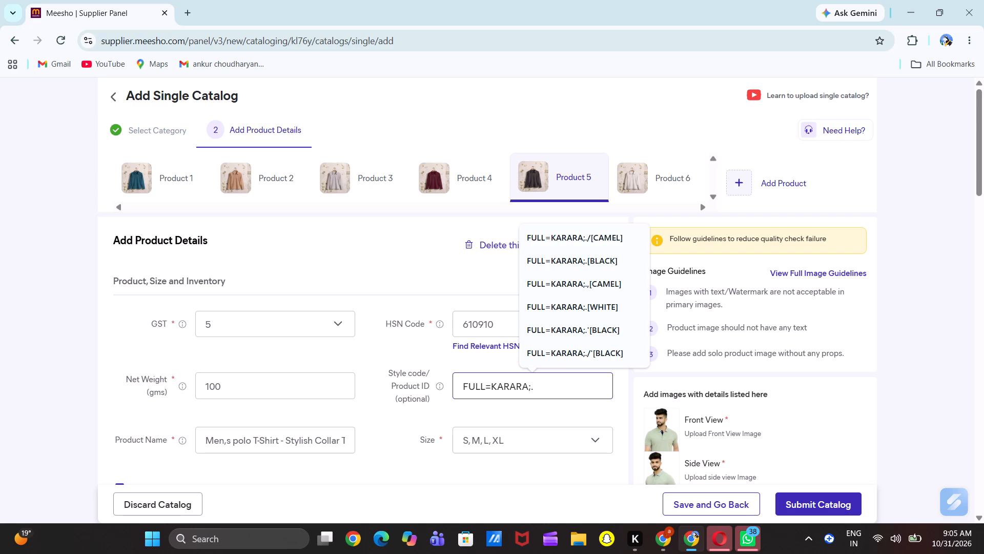
key("slash")
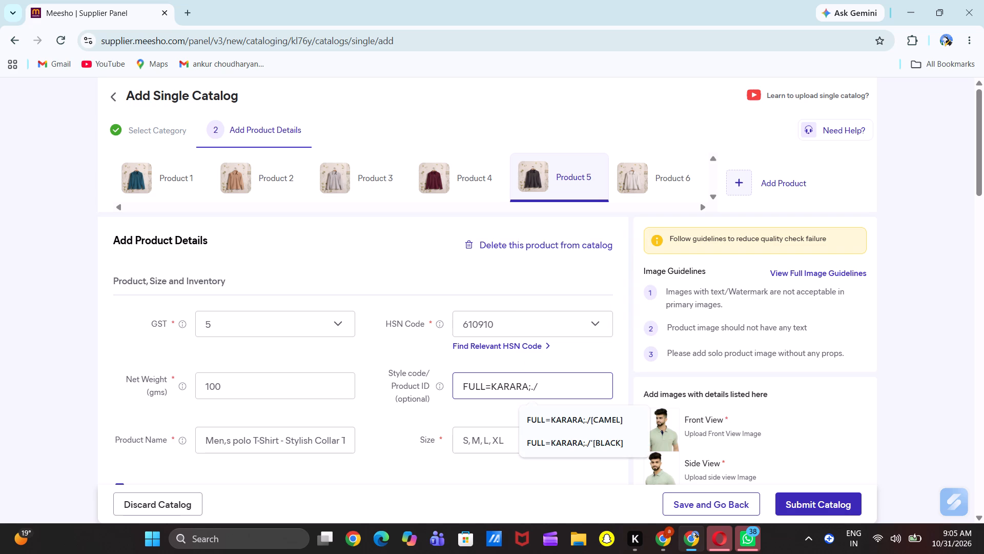
key("comma")
key("bracketleft")
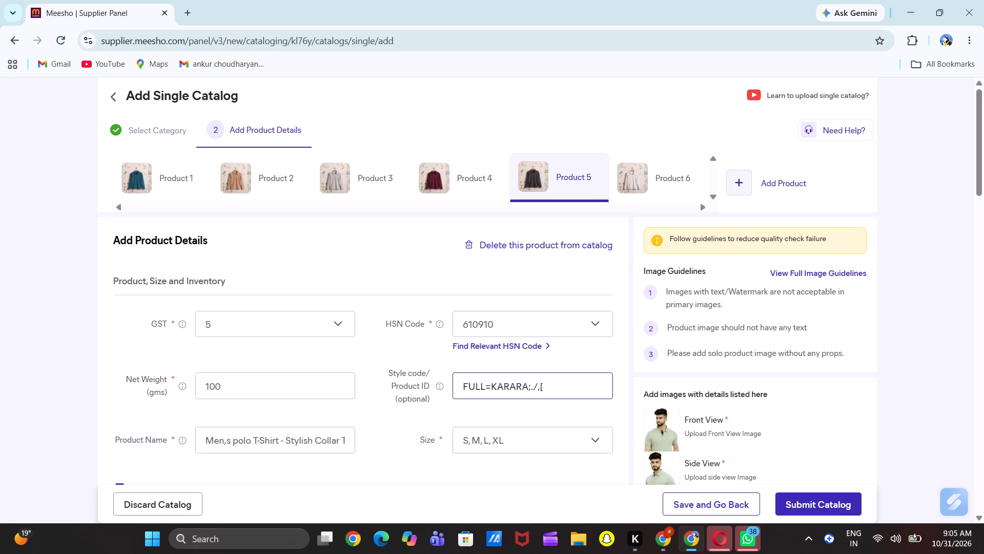
type("BLACK")
key("bracketright")
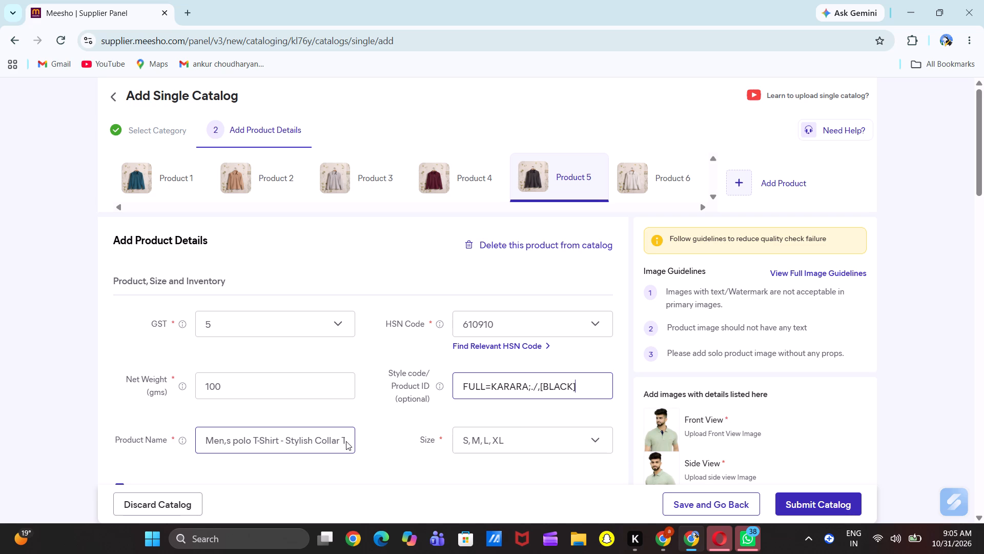
Set Product 5's Meesho price to 221, wrong/defective returns price to 220 and MRP to 999 in the size S row.
scroll(421, 392, "down", 4)
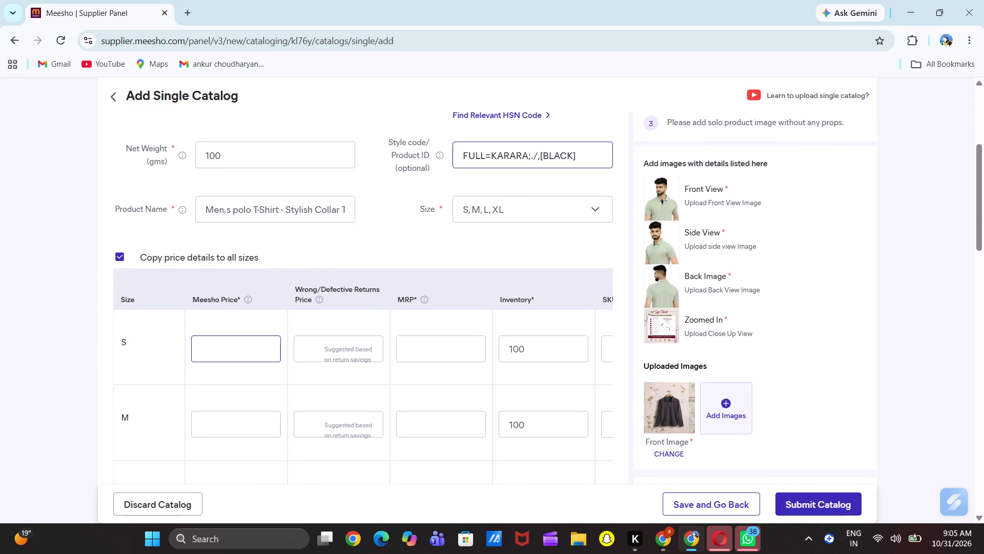
left_click(225, 353)
type("221")
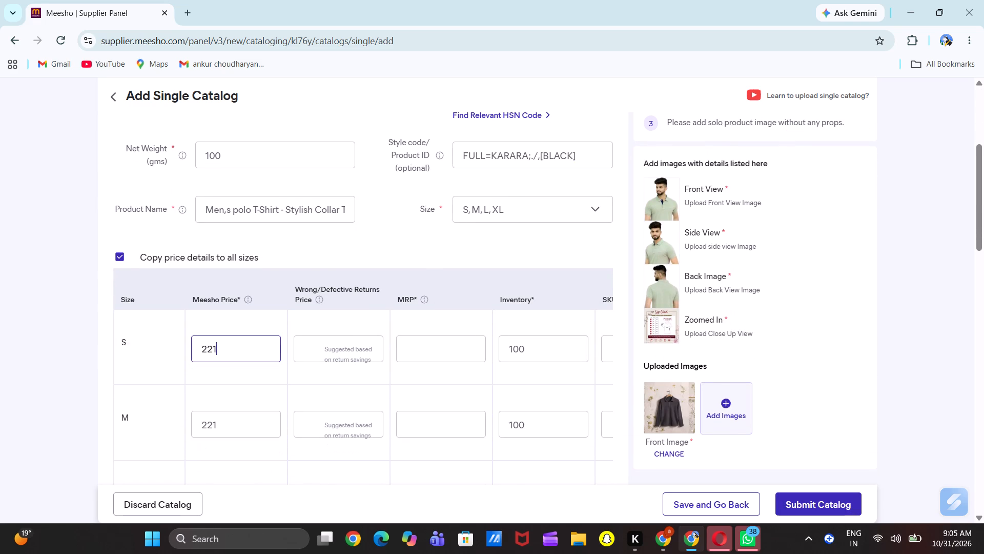
left_click(316, 343)
key("BackSpace")
key("BackSpace")
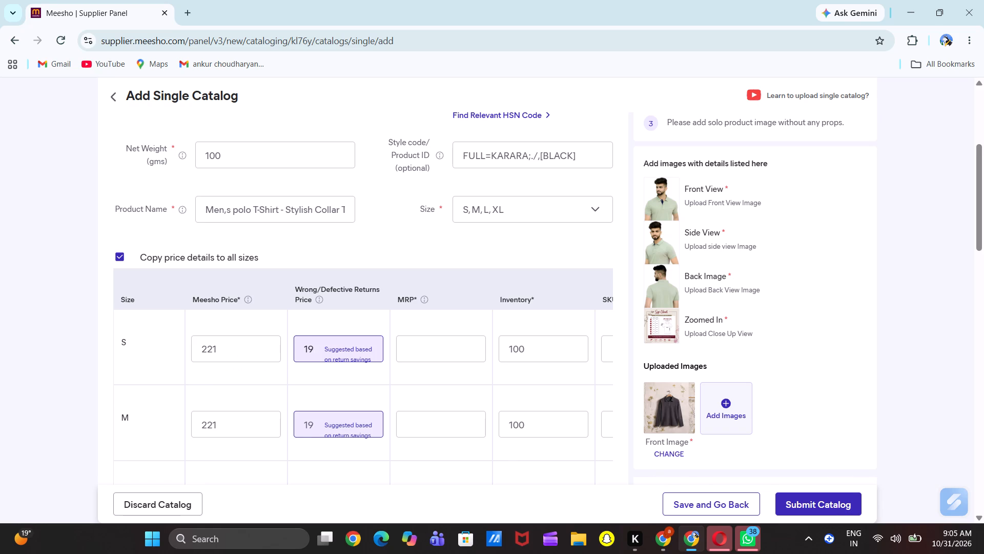
key("BackSpace")
type("220")
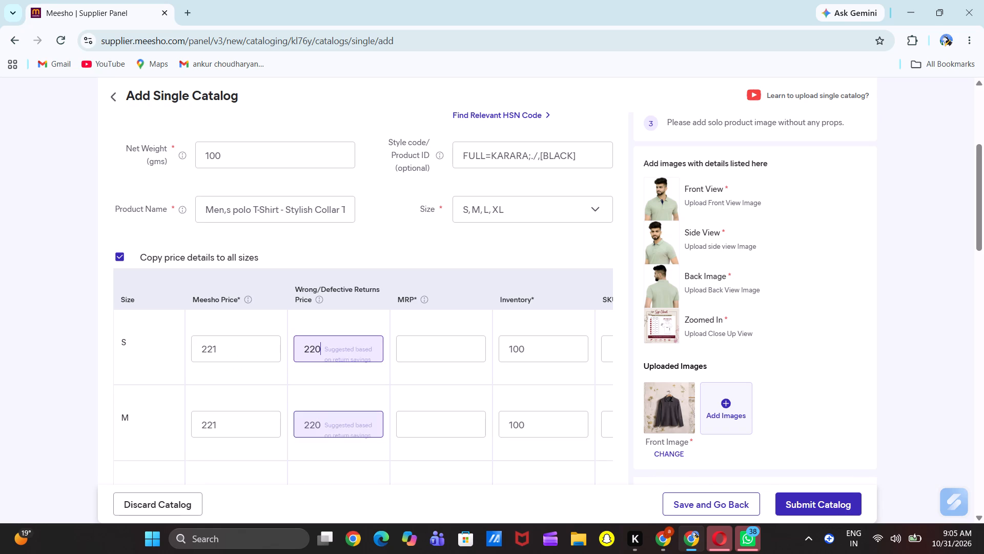
left_click(420, 351)
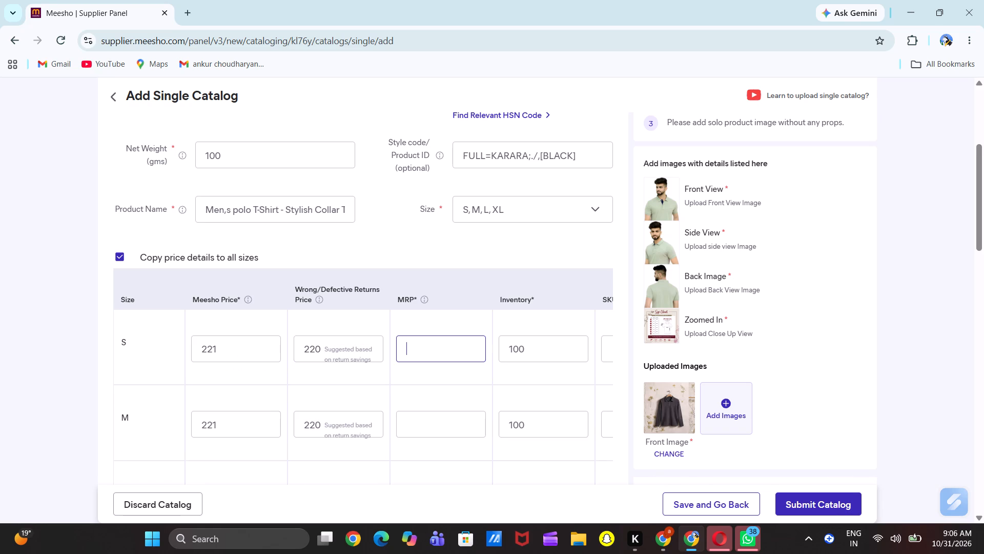
type("999")
Set the shoulder size of Product 5's size S to 14.5 inches.
scroll(468, 381, "left", 4)
left_click(456, 355)
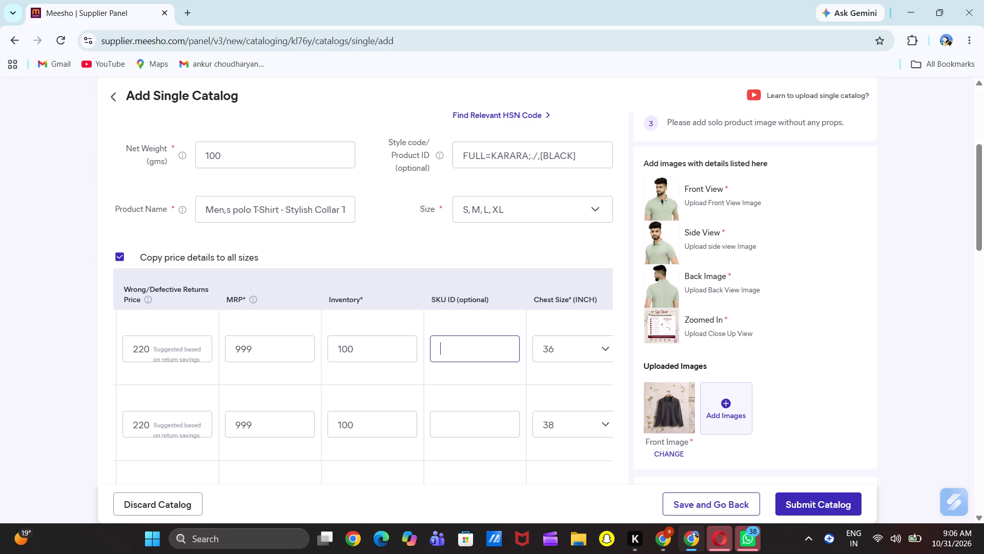
scroll(543, 363, "left", 7)
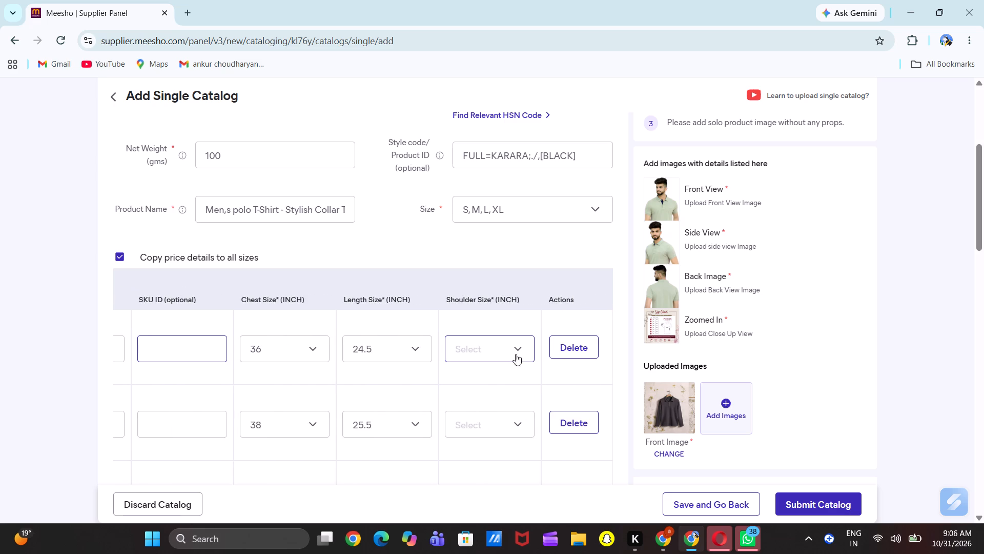
left_click(502, 349)
scroll(508, 436, "down", 2)
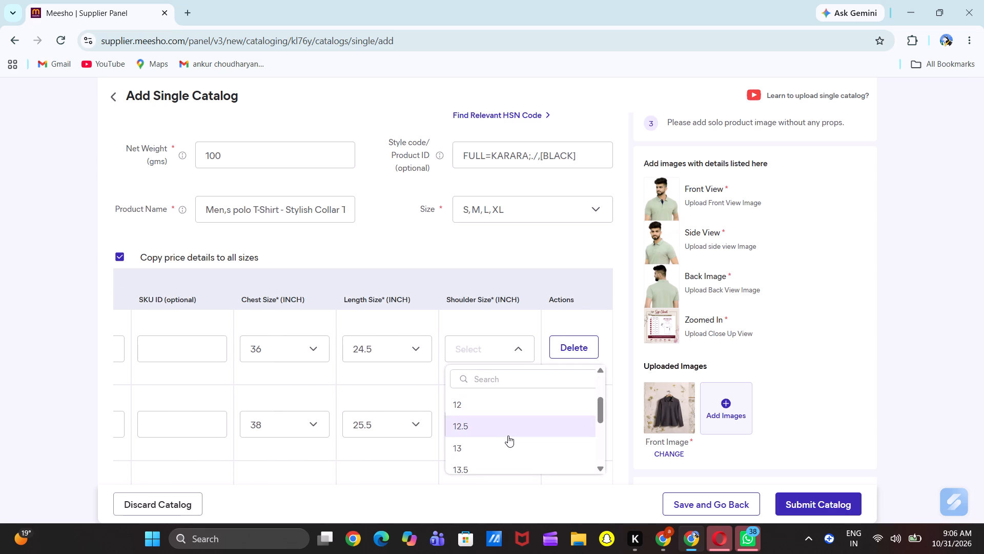
scroll(508, 436, "down", 2)
scroll(508, 436, "up", 1)
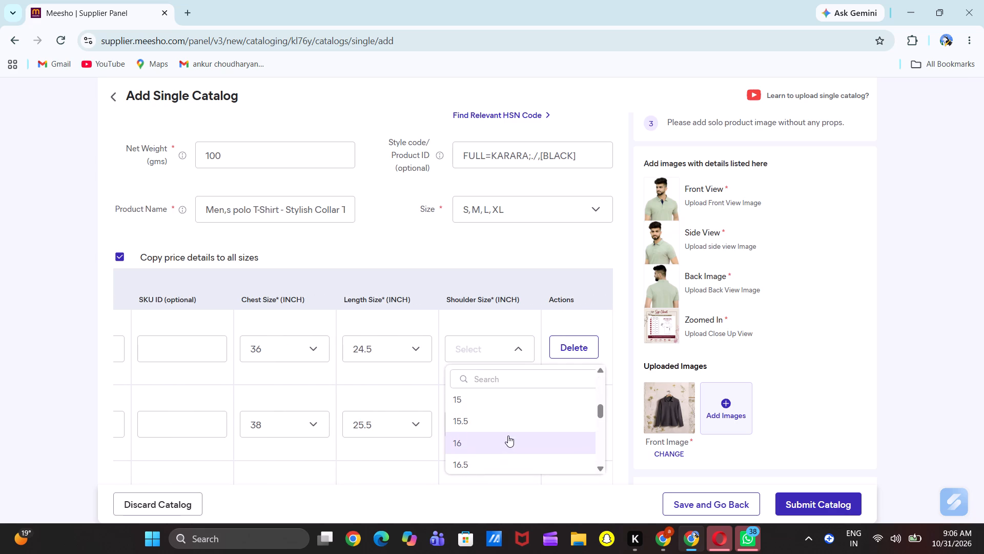
scroll(508, 436, "up", 2)
left_click(490, 427)
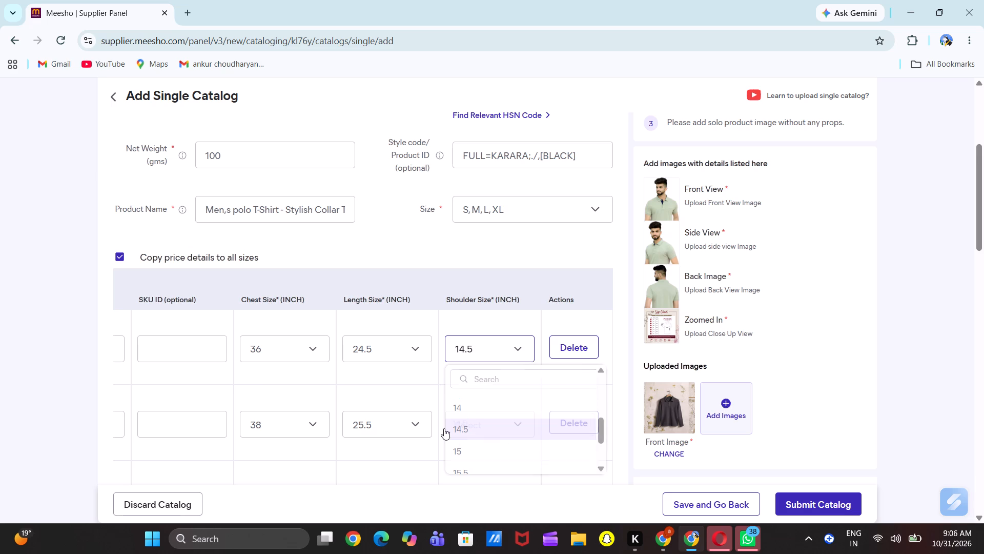
Set the shoulder size of Product 5's size M to 15.5 inches.
scroll(444, 381, "down", 2)
left_click(477, 299)
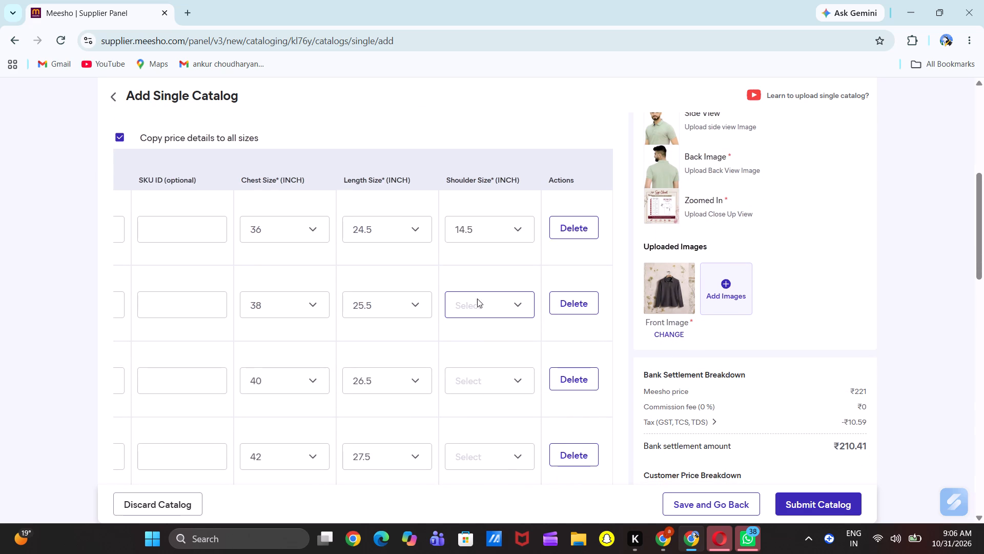
scroll(502, 397, "down", 2)
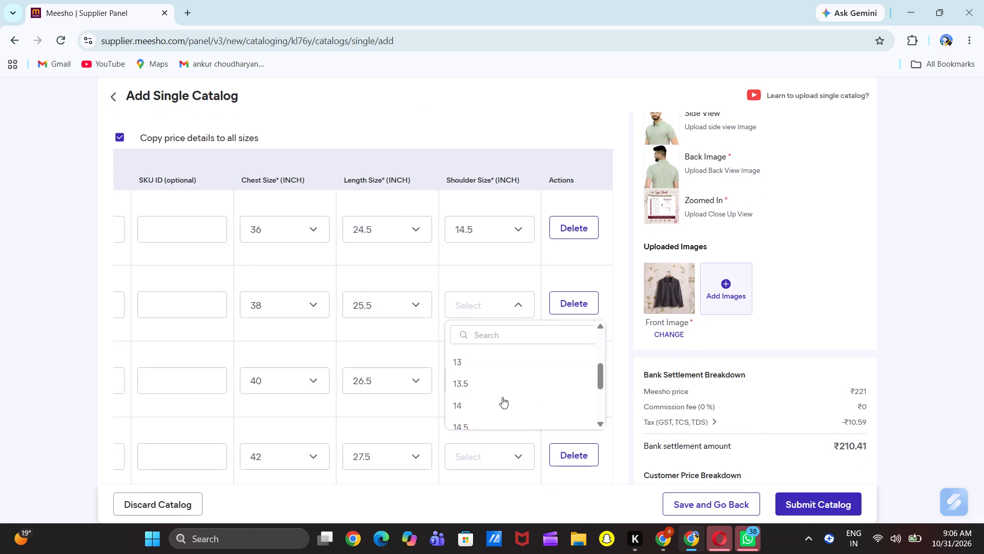
scroll(502, 397, "down", 2)
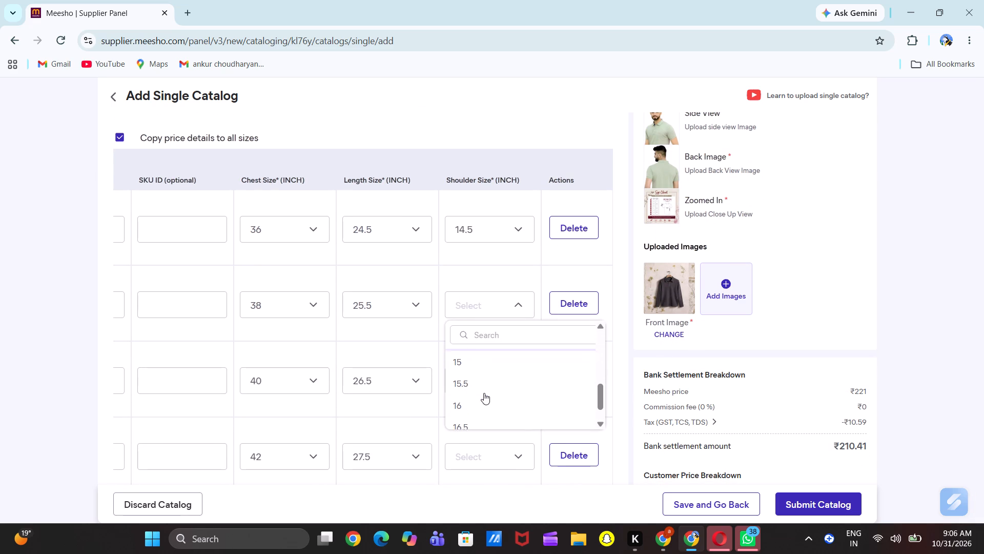
scroll(484, 393, "down", 1)
scroll(484, 393, "up", 1)
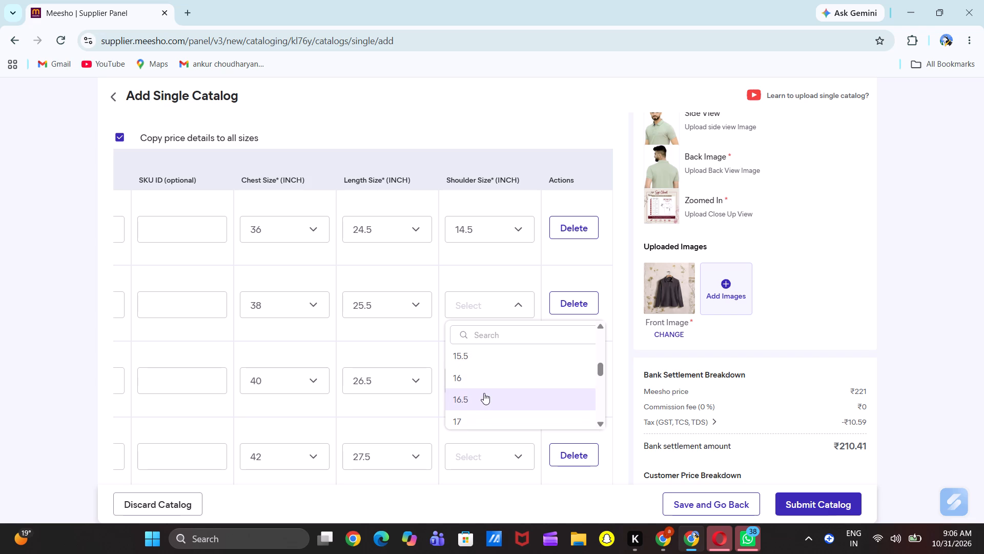
scroll(484, 393, "up", 1)
left_click(469, 357)
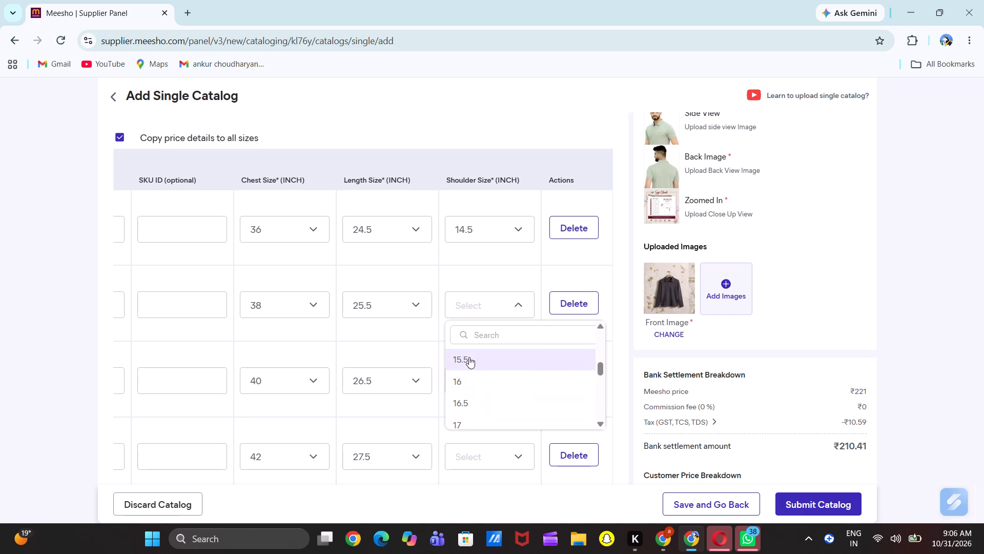
Set the shoulder size of Product 5's size L to 16.5 inches.
left_click(476, 384)
scroll(506, 452, "down", 1)
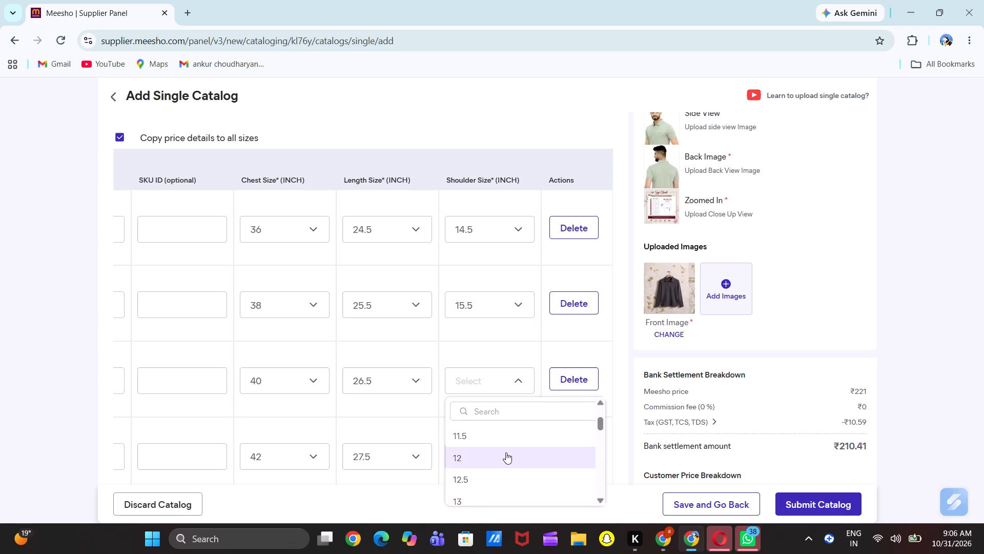
scroll(506, 452, "down", 2)
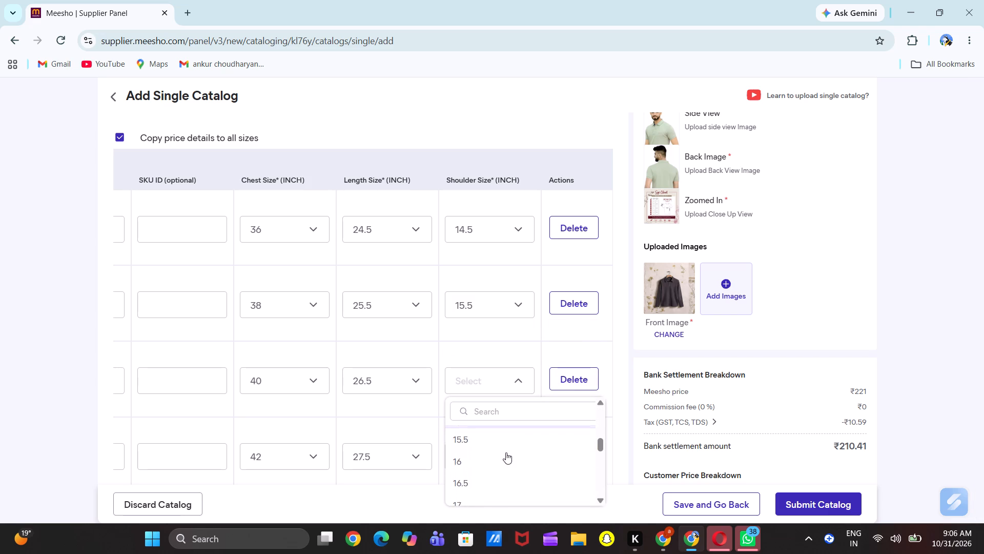
scroll(506, 452, "down", 2)
left_click(506, 452)
Set the shoulder size of Product 5's size XL to 17.5 inches.
left_click(485, 453)
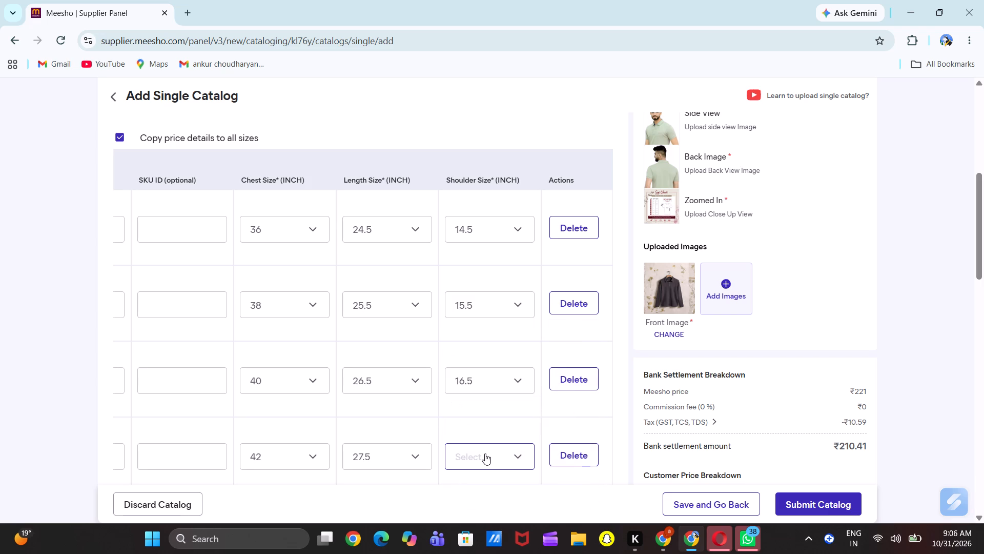
scroll(485, 494, "down", 1)
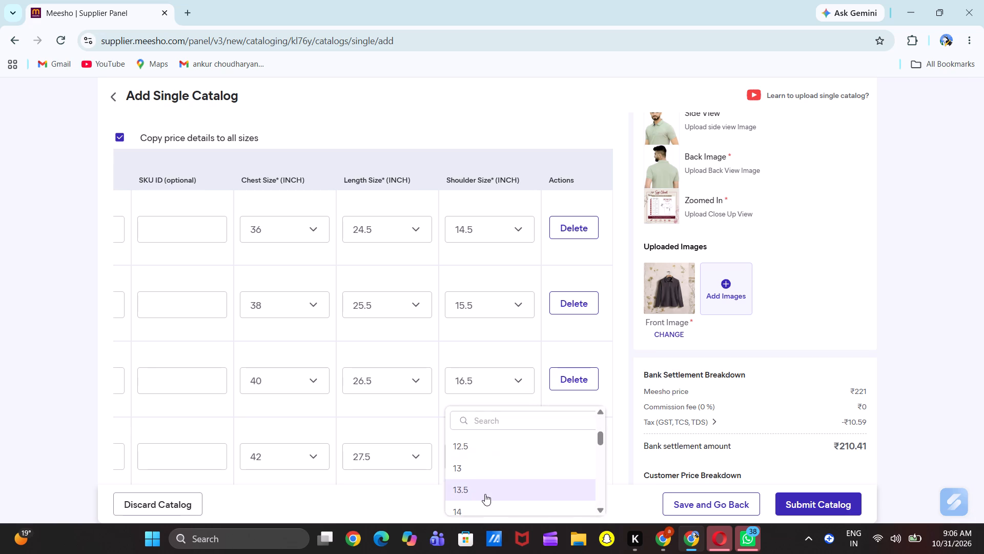
scroll(485, 494, "down", 2)
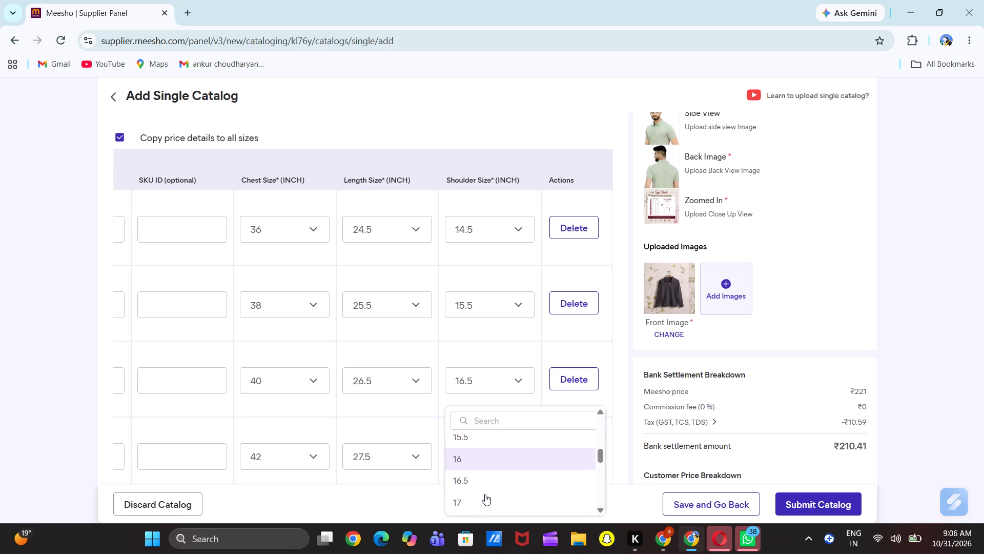
scroll(485, 494, "down", 2)
left_click(474, 483)
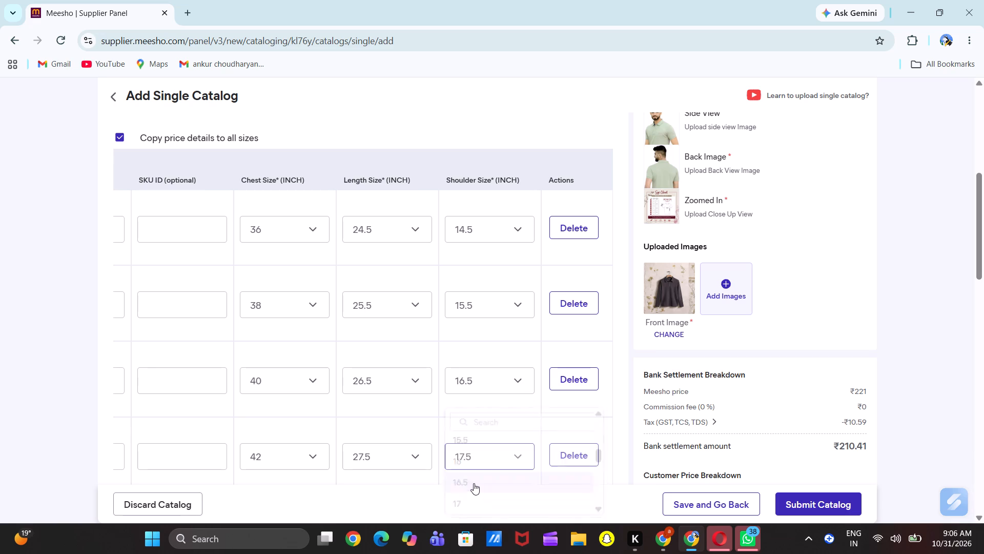
Set Product 5's color to Black in the product details.
scroll(415, 479, "down", 4)
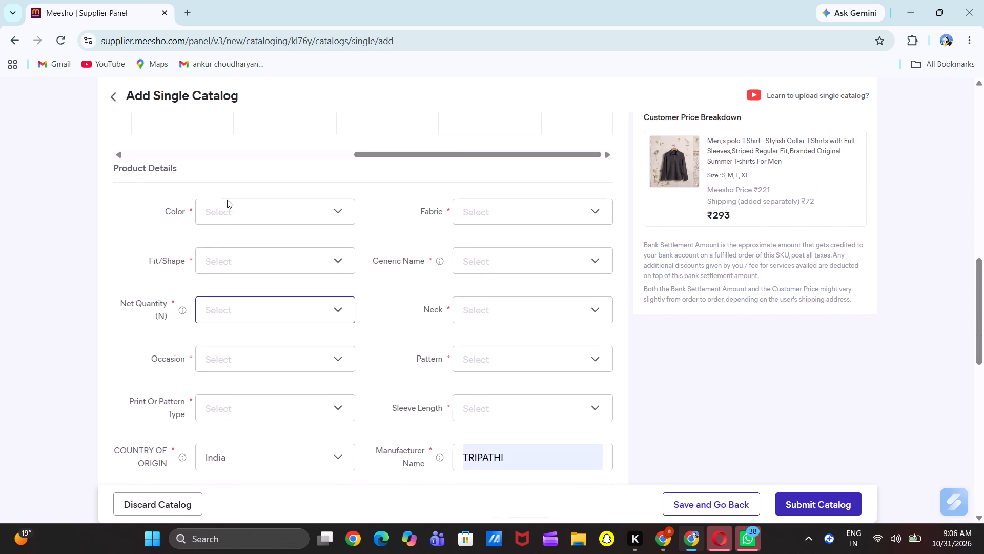
left_click(242, 208)
left_click(274, 242)
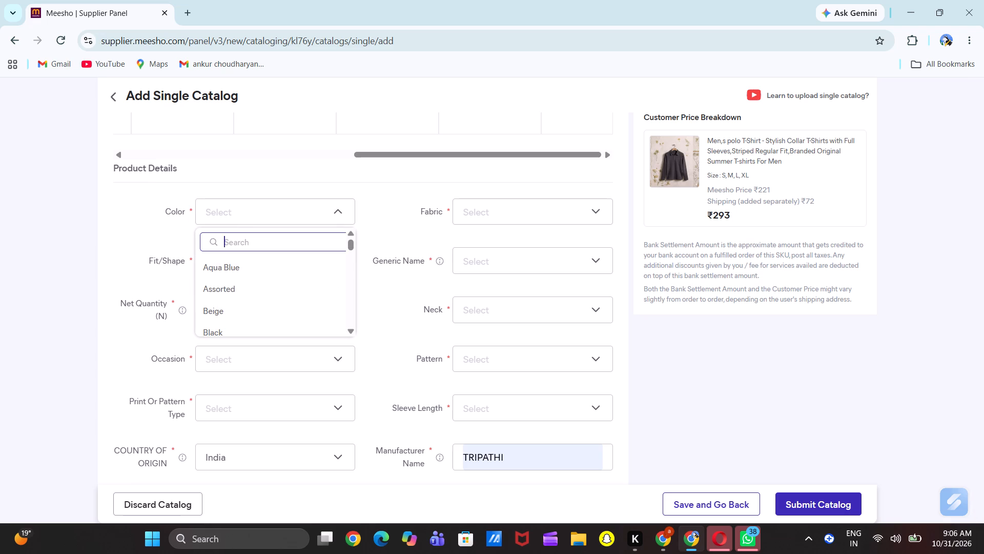
type("SO")
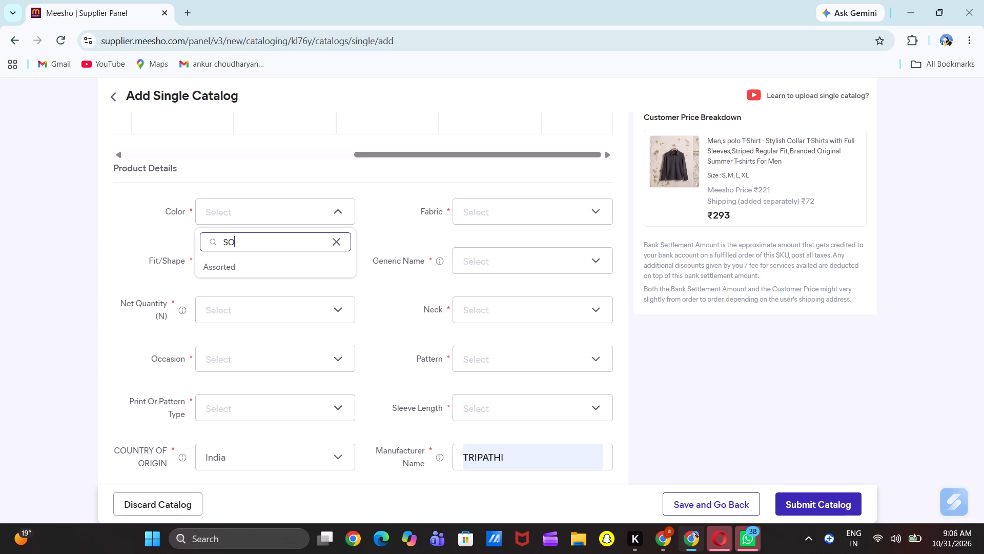
key("l")
key("BackSpace")
key("BackSpace")
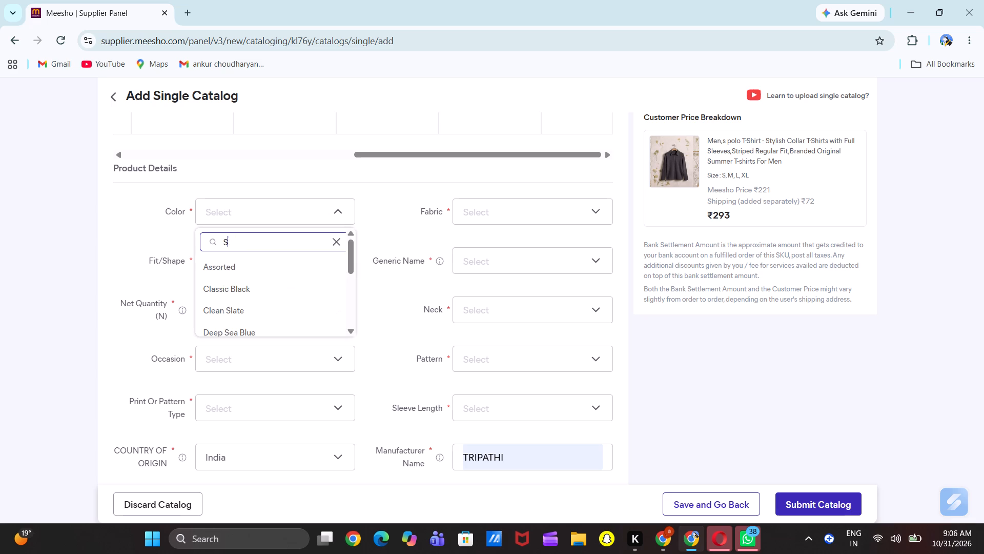
key("BackSpace")
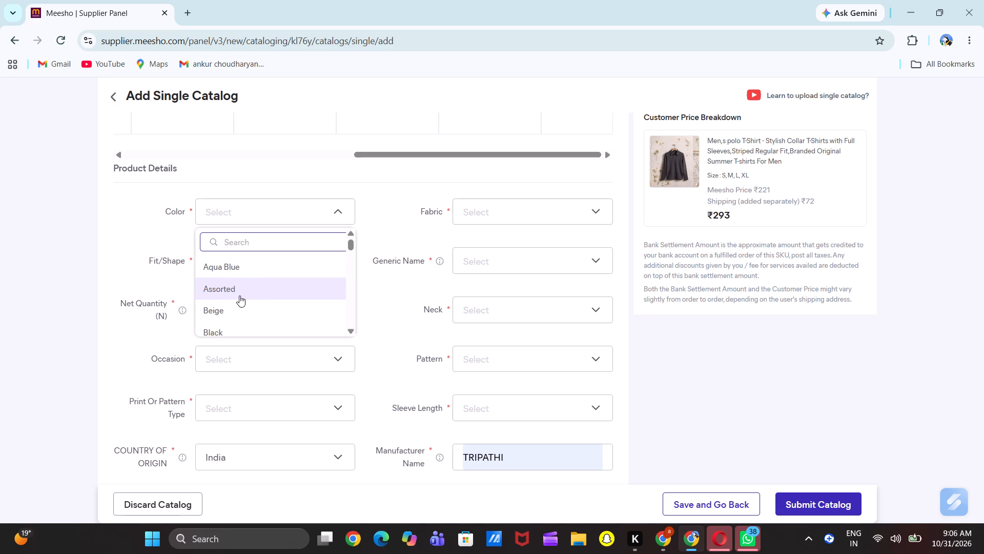
scroll(239, 295, "down", 2)
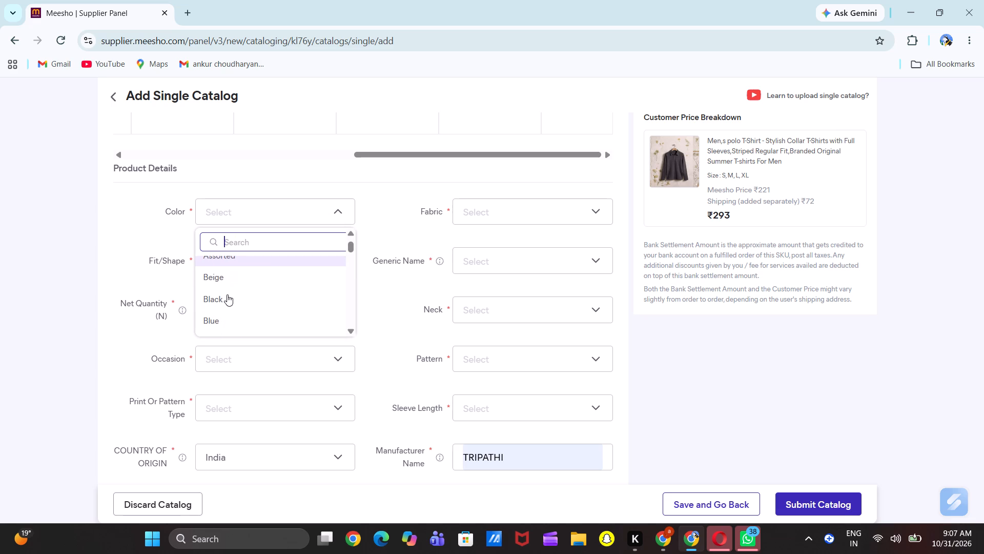
left_click(227, 294)
Set Product 5's fabric to Cotton Blend and its fit/shape to Regular.
left_click(508, 206)
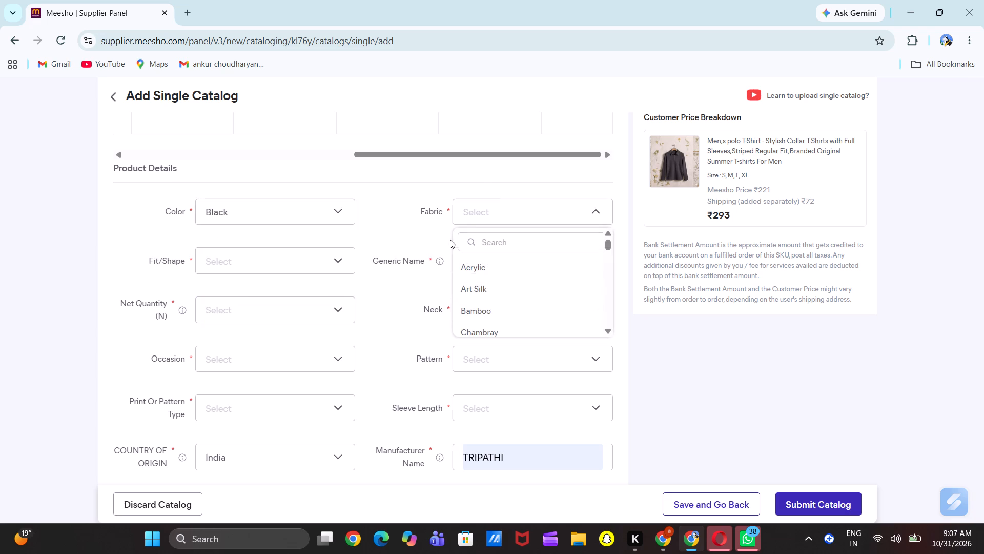
scroll(500, 283, "down", 2)
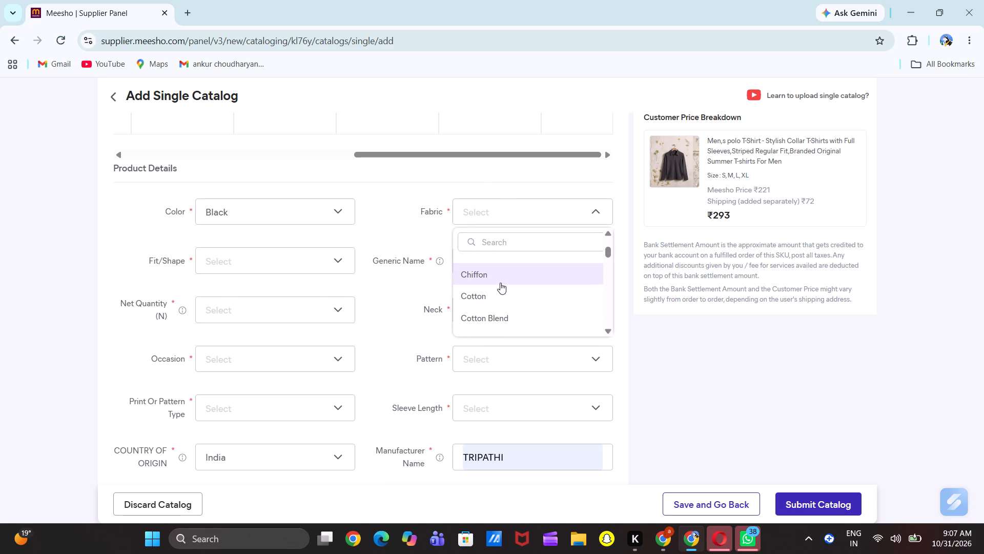
scroll(500, 283, "down", 1)
left_click(527, 311)
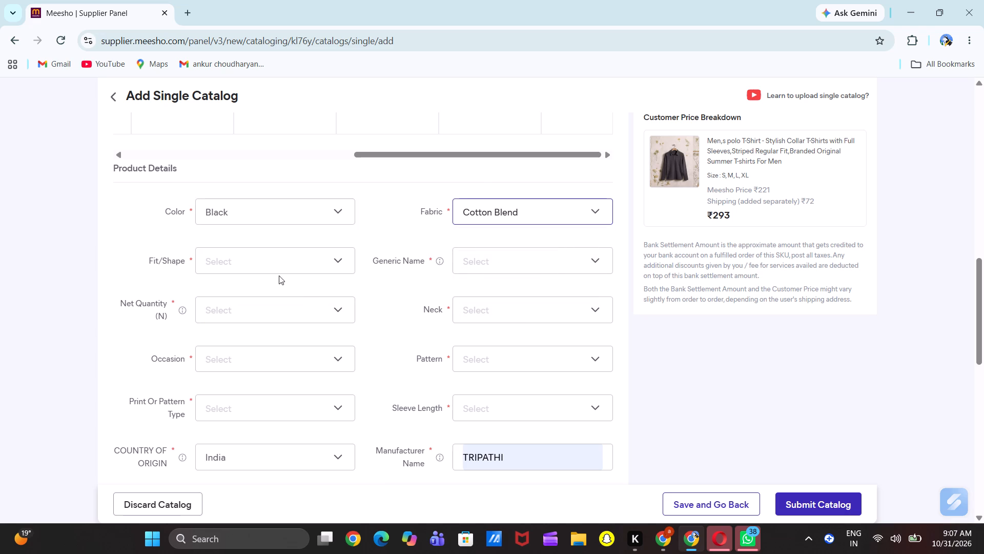
left_click(257, 263)
scroll(278, 356, "down", 1)
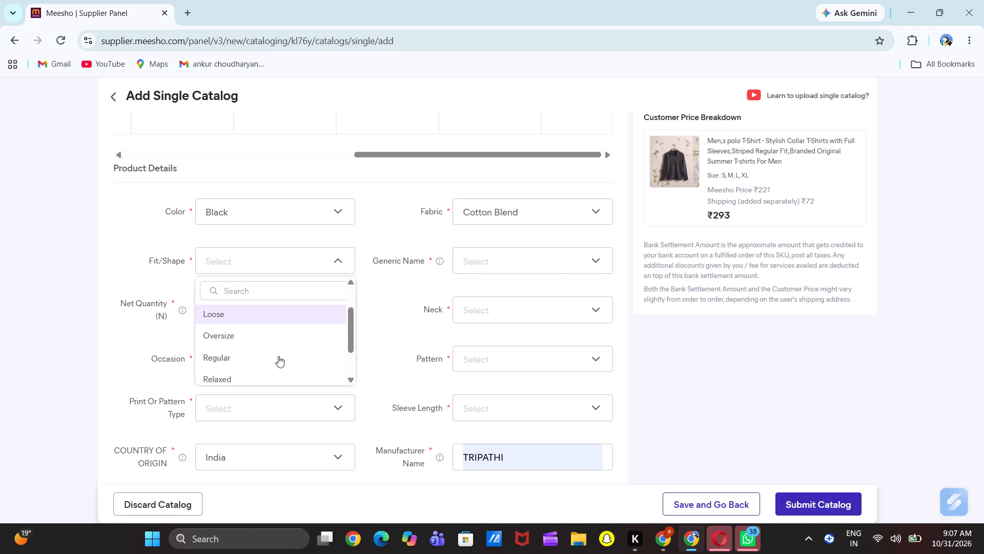
scroll(278, 356, "down", 1)
left_click(278, 356)
Set Product 5's generic name to Tshirts and its net quantity to 1.
left_click(503, 263)
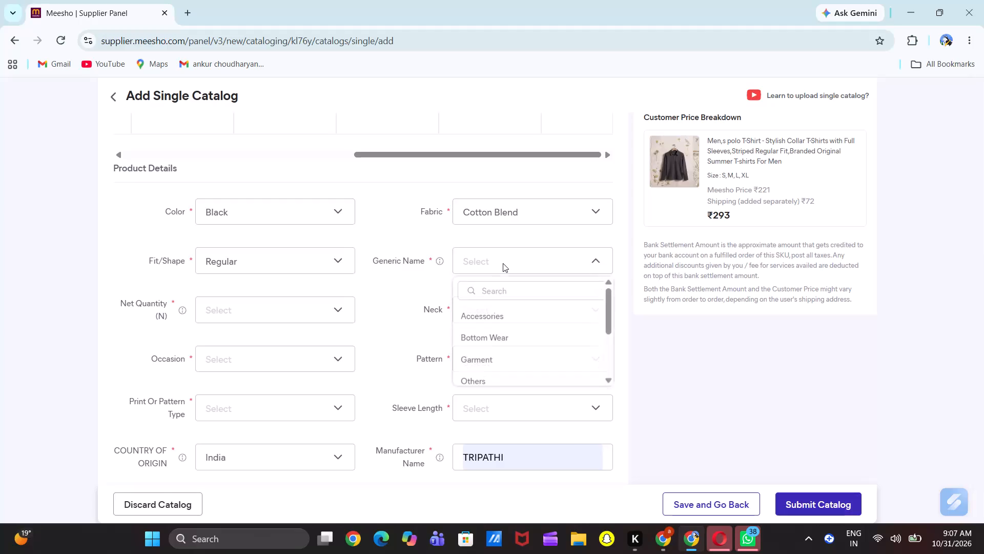
scroll(509, 341, "down", 1)
scroll(509, 341, "left", 1)
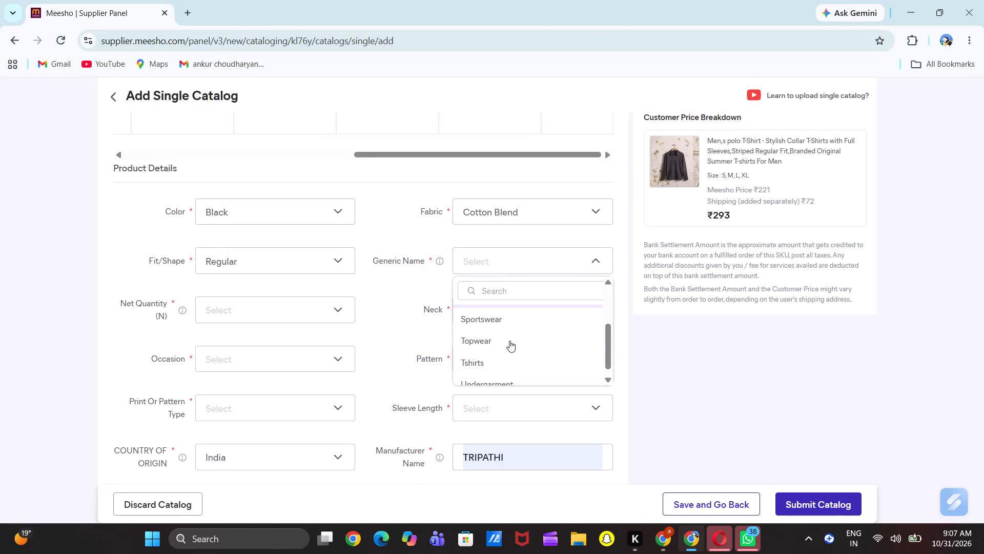
scroll(509, 341, "left", 1)
left_click(491, 355)
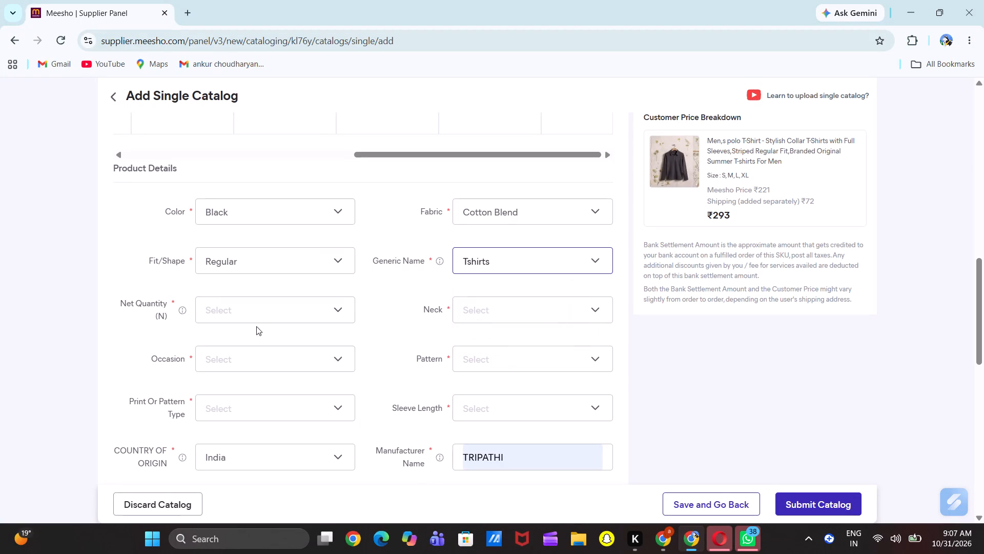
left_click(229, 308)
left_click(226, 362)
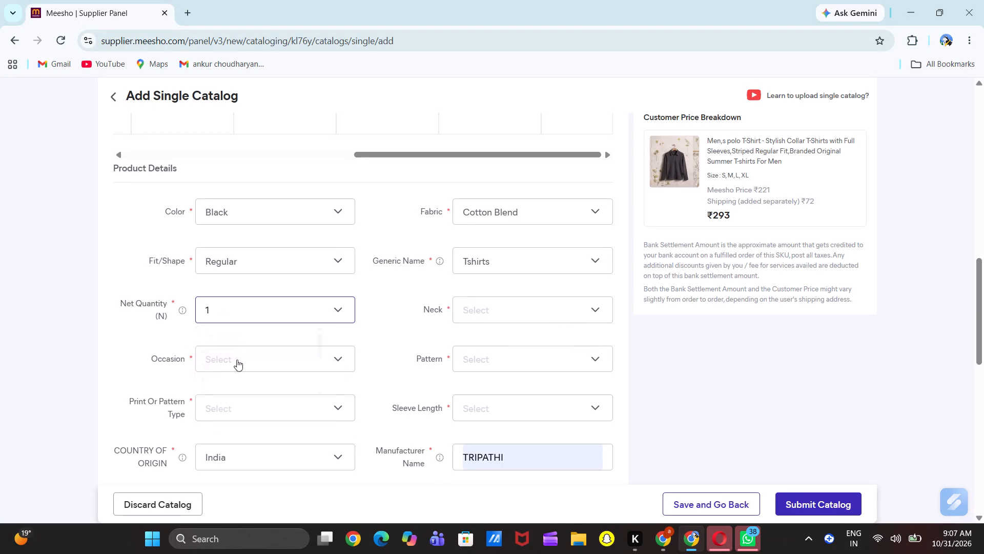
Set Product 5's neck to Polo and its occasion to Casual.
left_click(478, 309)
scroll(508, 409, "down", 1)
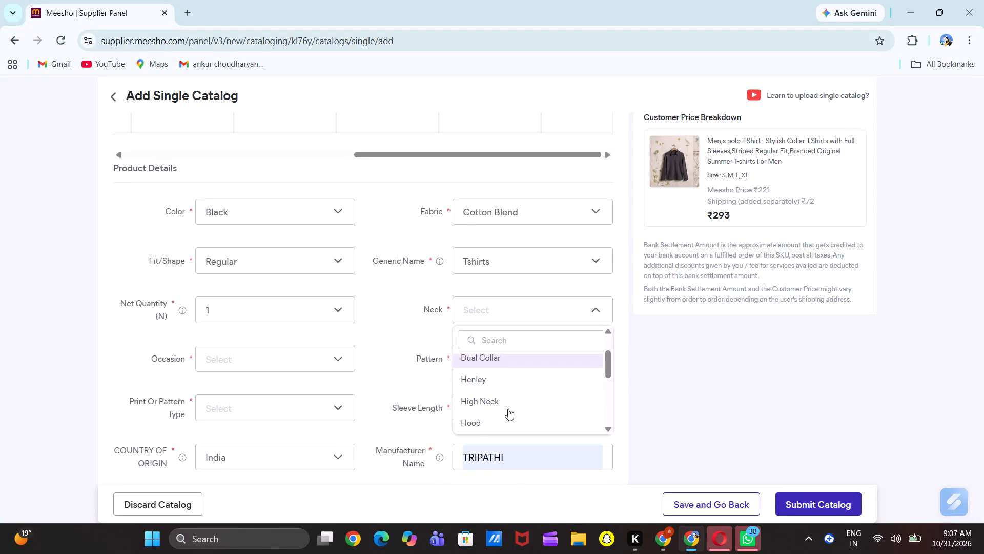
scroll(508, 409, "down", 2)
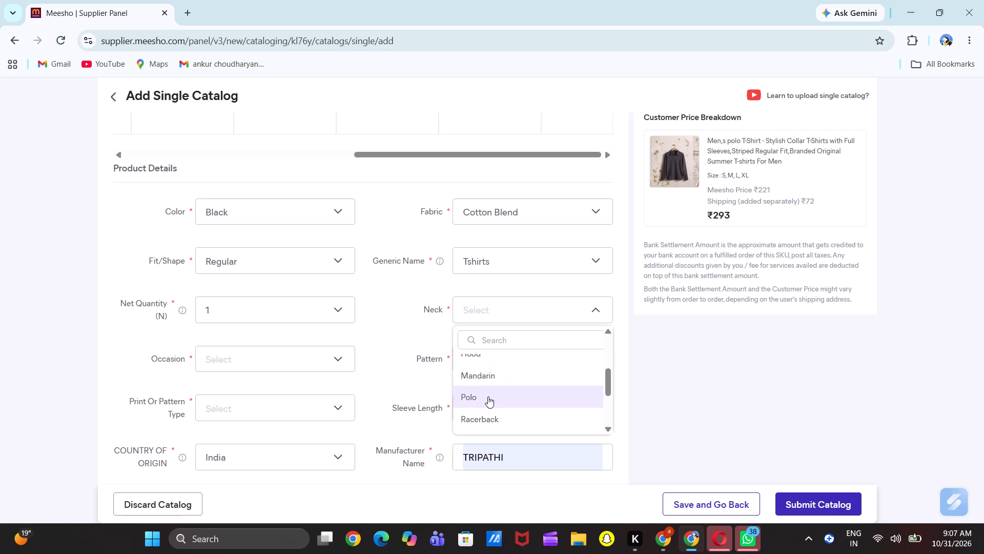
left_click(487, 395)
left_click(279, 356)
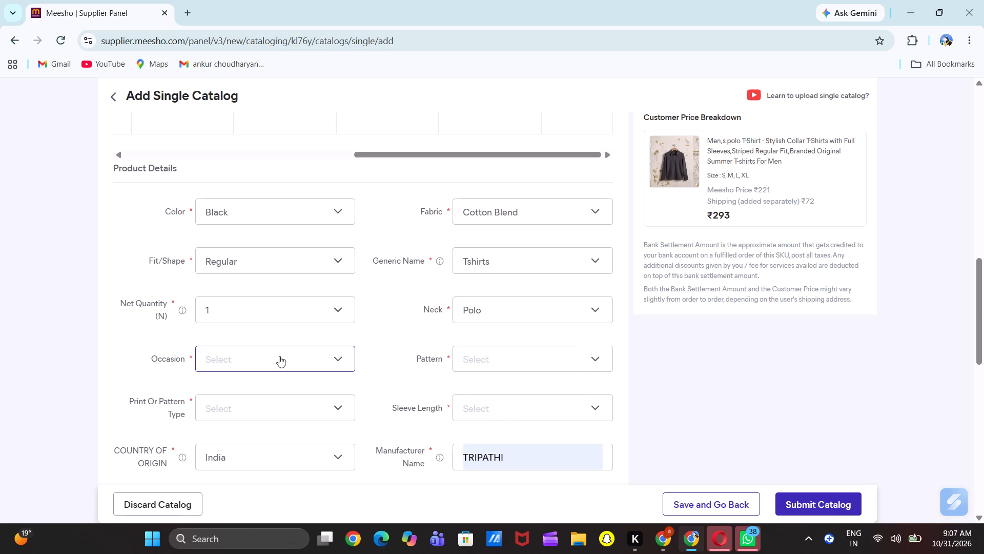
left_click(261, 438)
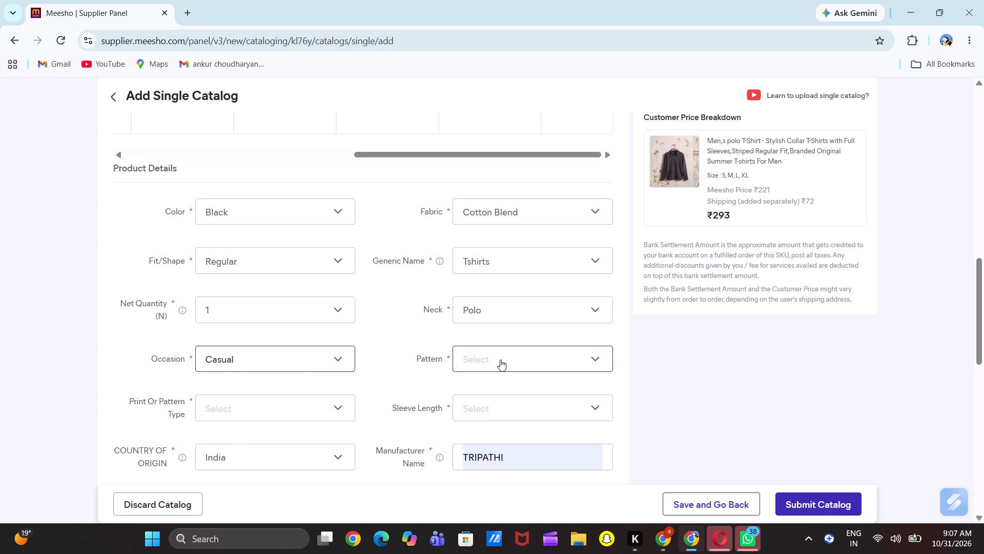
Set Product 5's pattern to Solid in the product details.
left_click_drag(500, 360, 509, 364)
left_click(509, 364)
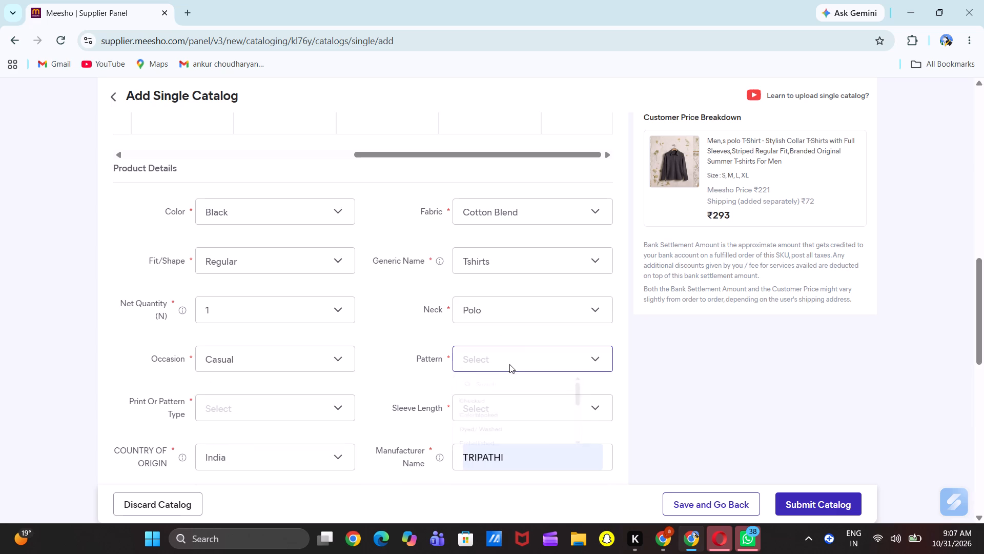
left_click(509, 364)
scroll(507, 446, "down", 1)
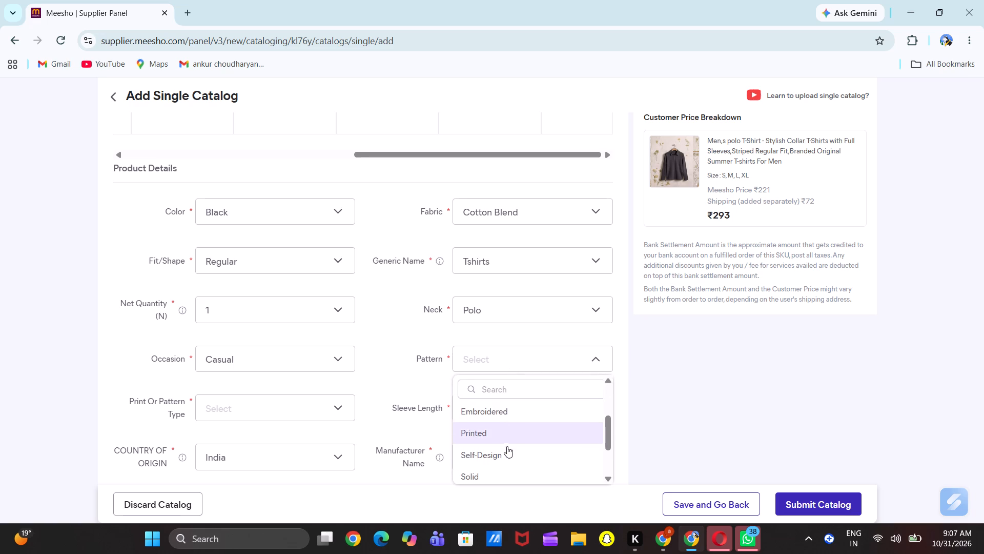
scroll(507, 446, "down", 1)
left_click(487, 469)
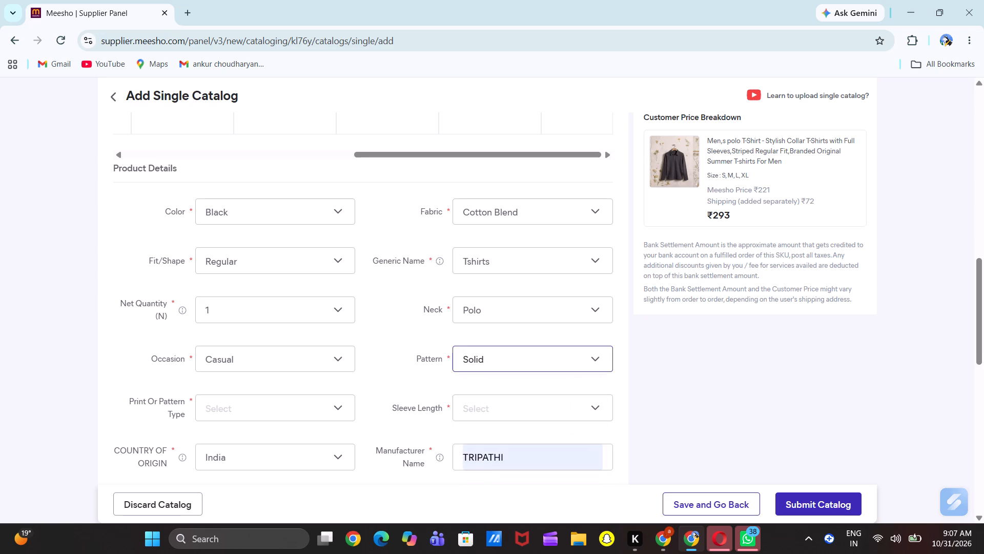
Set Product 5's print or pattern type to Solid and its sleeve length to Long Sleeves.
left_click(269, 402)
scroll(268, 462, "down", 1)
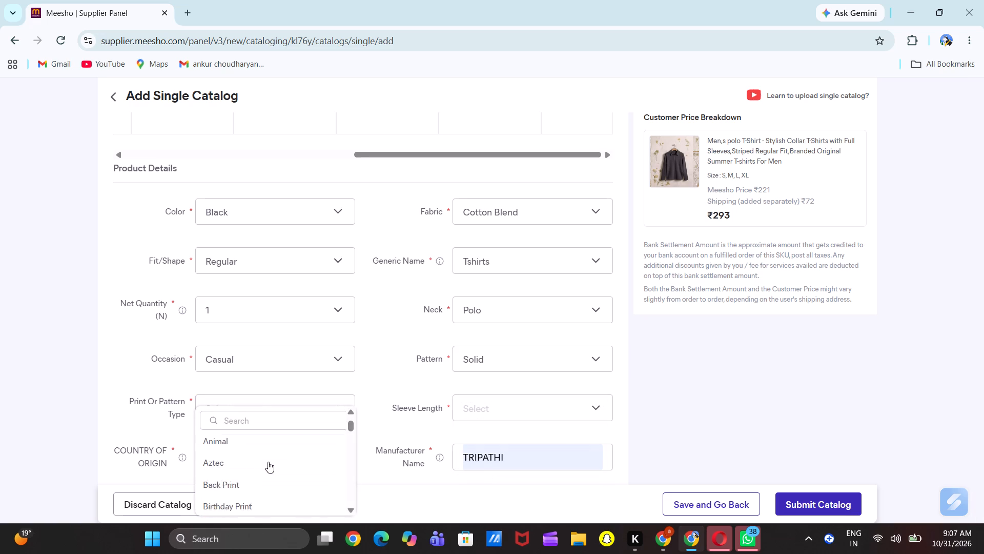
scroll(268, 462, "down", 1)
left_click(267, 418)
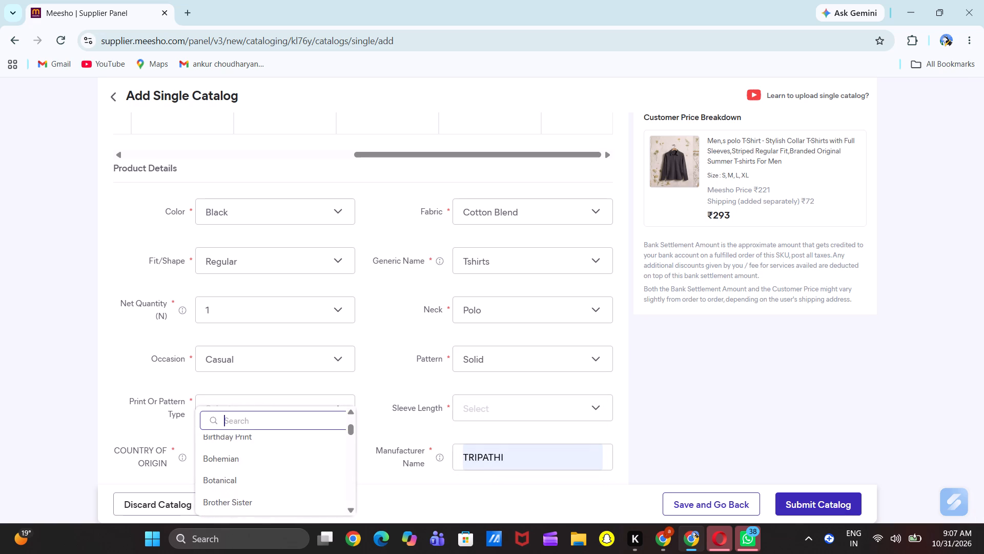
type("SO")
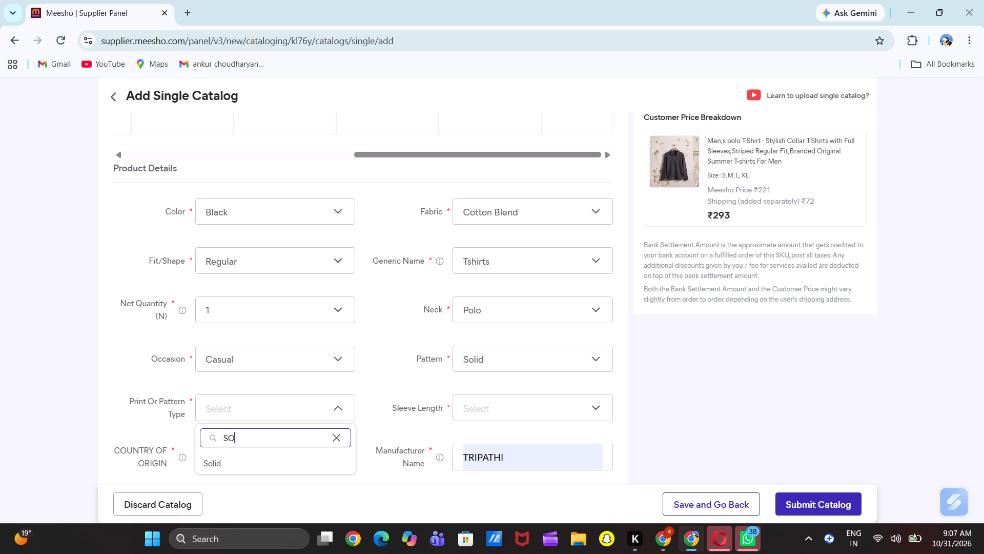
left_click(268, 460)
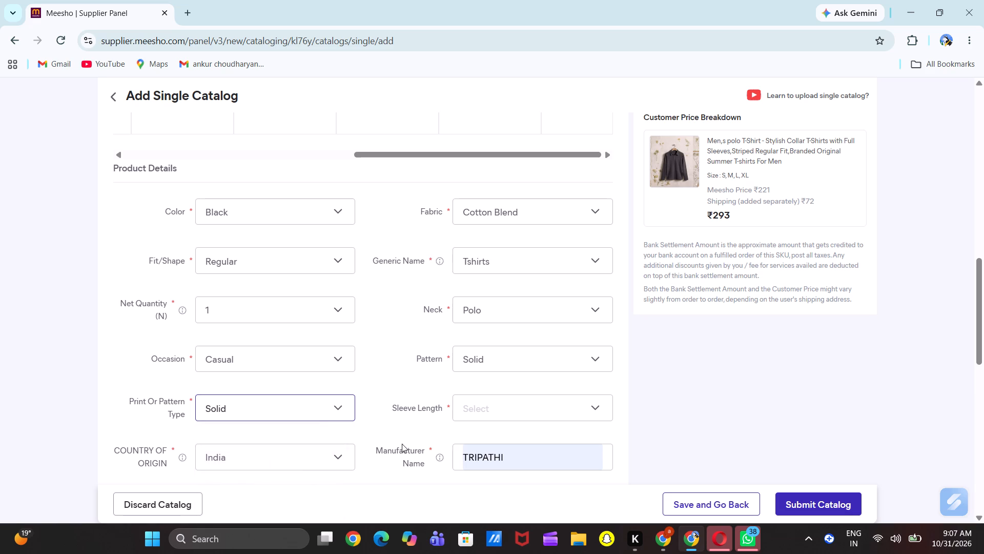
left_click(498, 412)
left_click(504, 447)
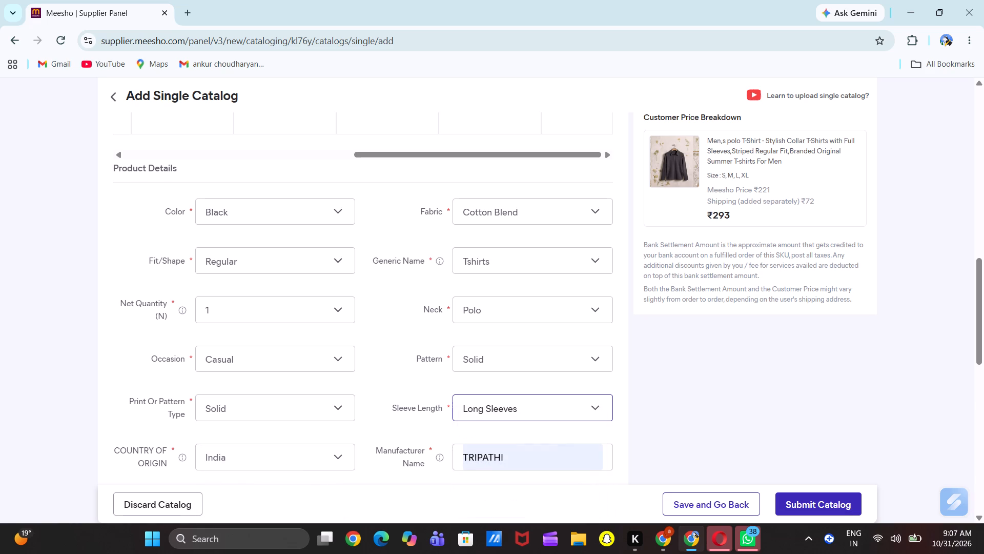
In Product 5's other attributes, set the length to Regular and the number of pockets to No Pocket.
scroll(420, 452, "down", 6)
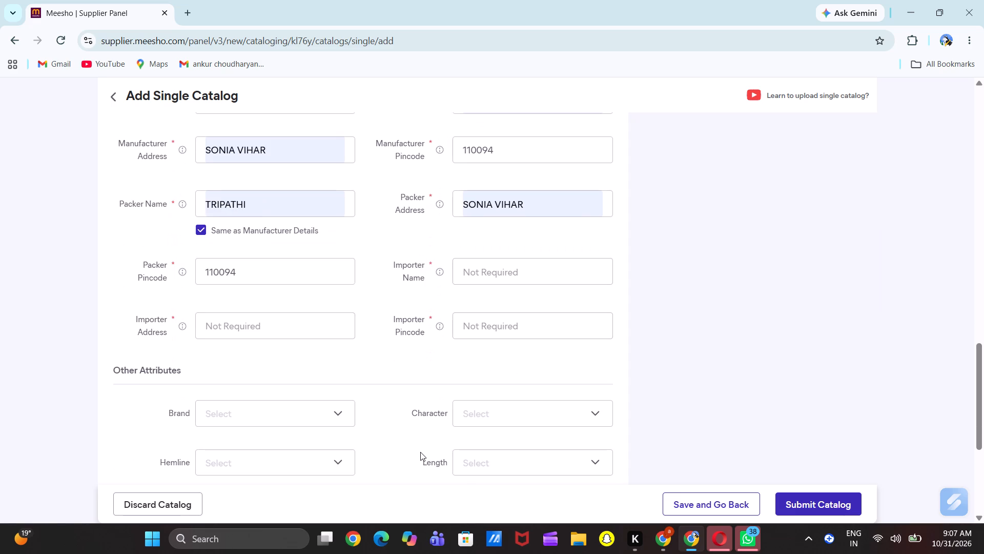
scroll(420, 452, "down", 1)
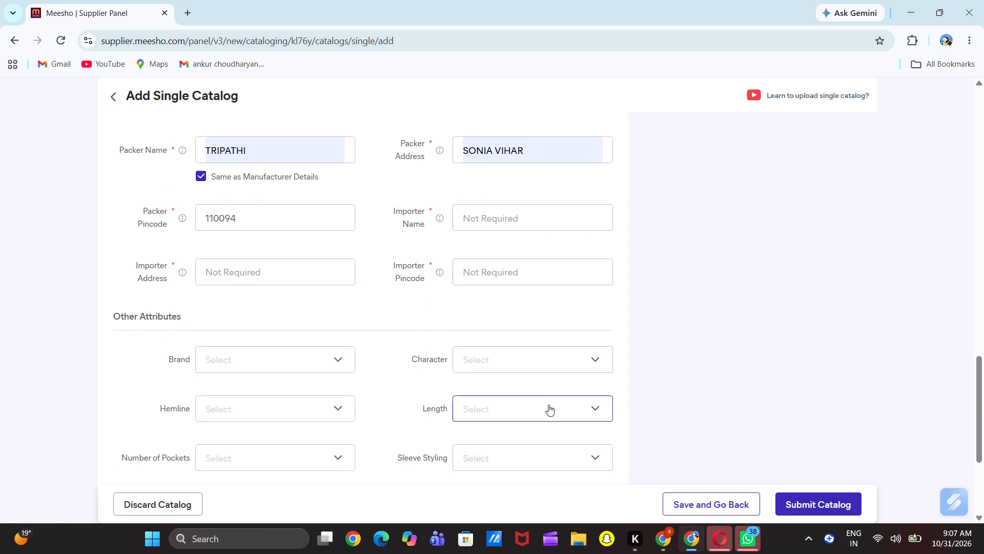
left_click(549, 405)
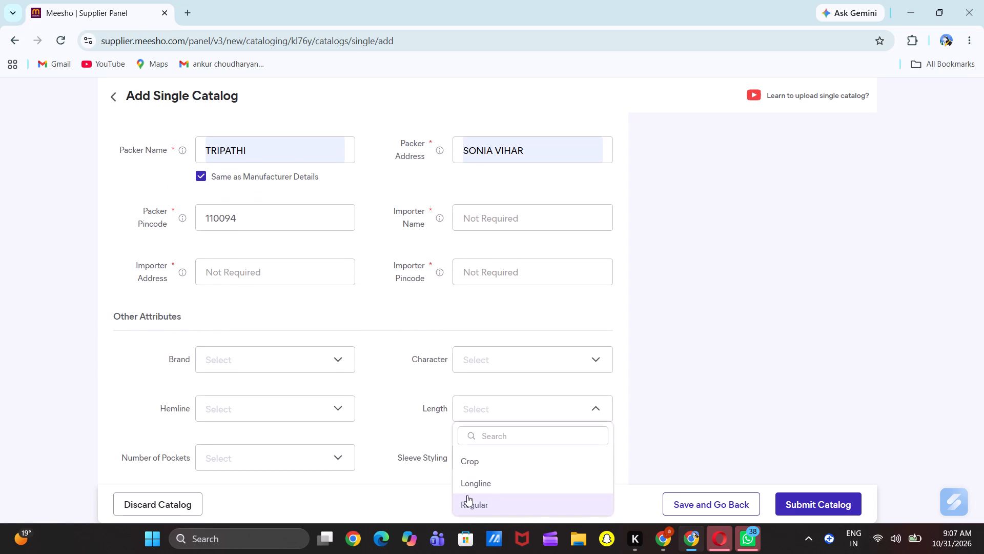
left_click(467, 495)
left_click(237, 455)
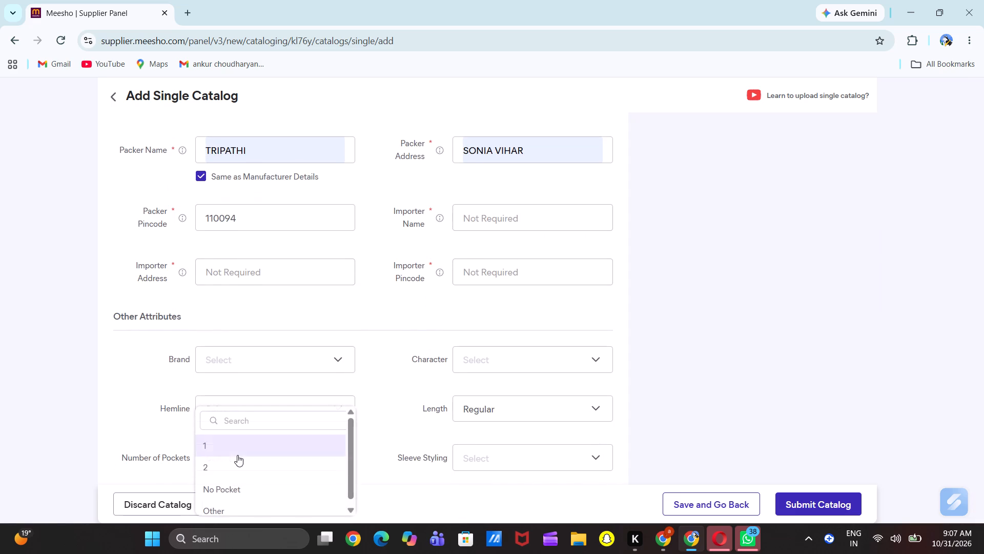
left_click(289, 490)
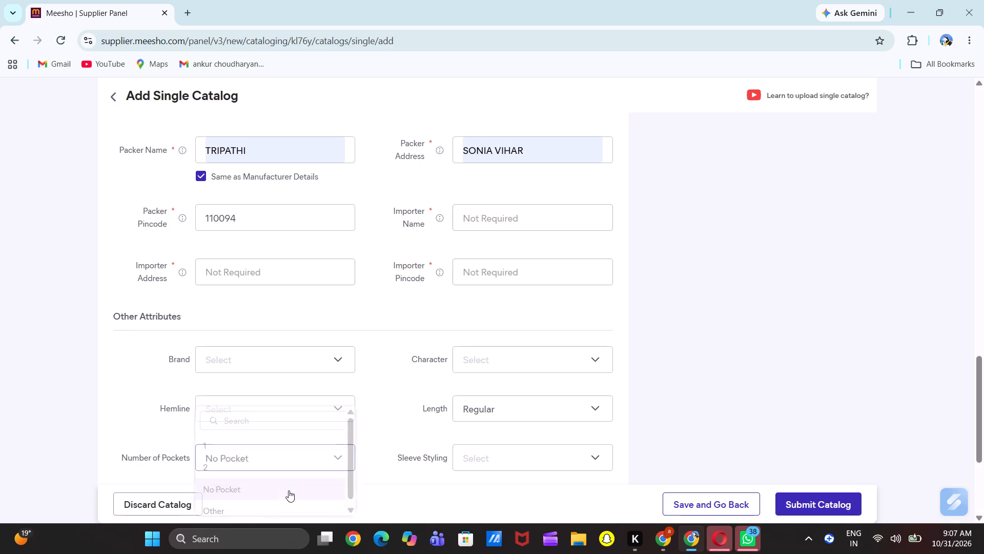
Set Product 5's style to Korean in the other attributes.
left_click(270, 404)
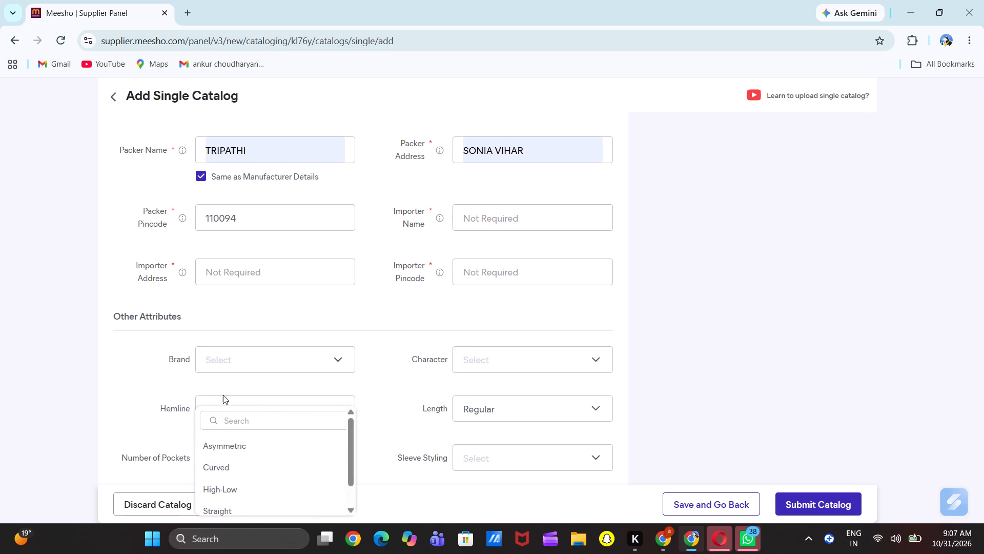
left_click(148, 388)
scroll(146, 432, "down", 2)
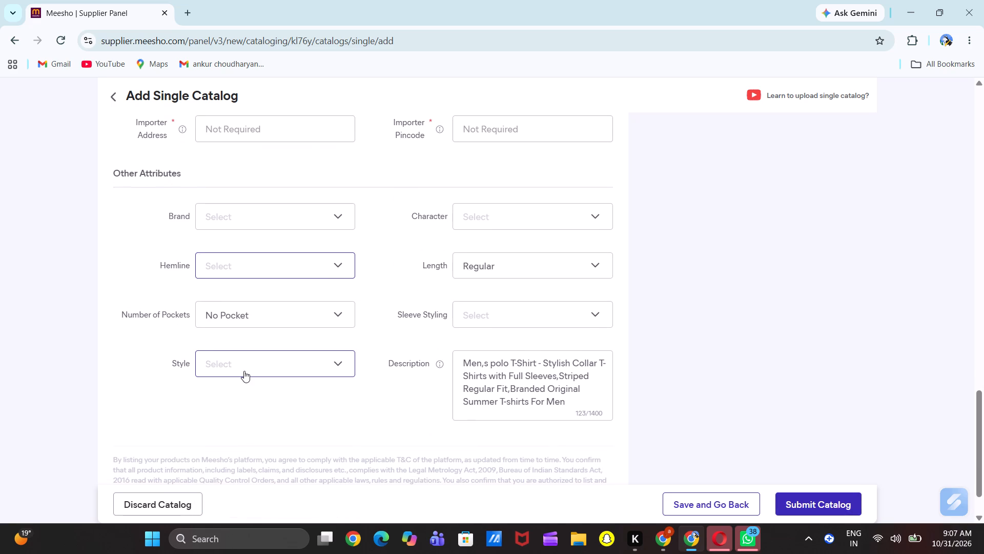
left_click(244, 371)
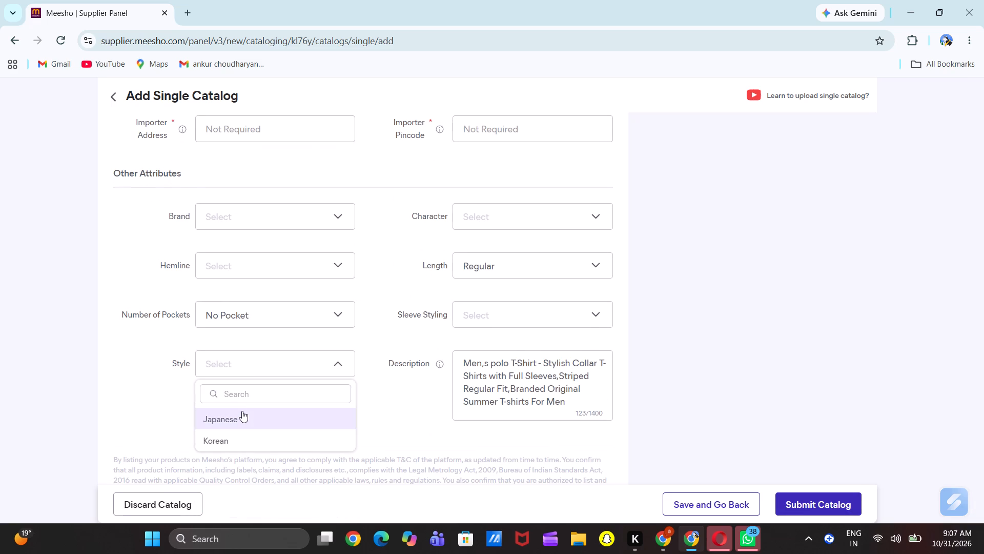
left_click(253, 441)
Switch to Product 6 and enter its style code as FULL=KARARA,;.'[WHITE].
scroll(395, 330, "up", 6)
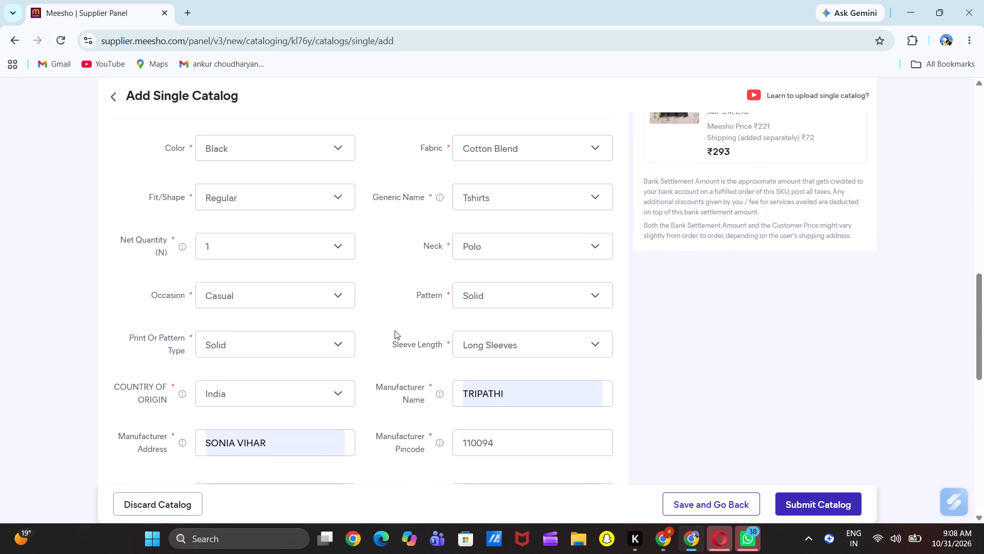
scroll(395, 330, "up", 5)
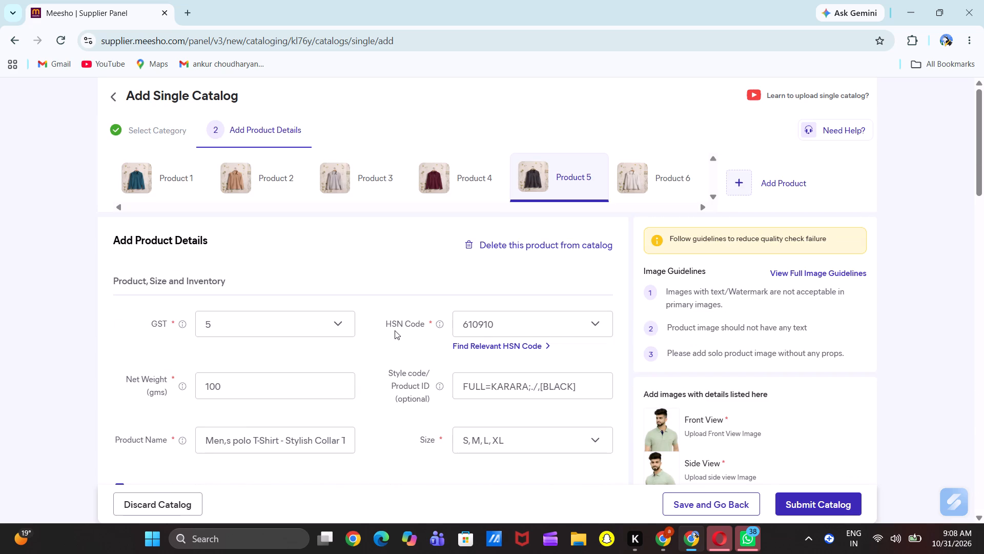
left_click(650, 181)
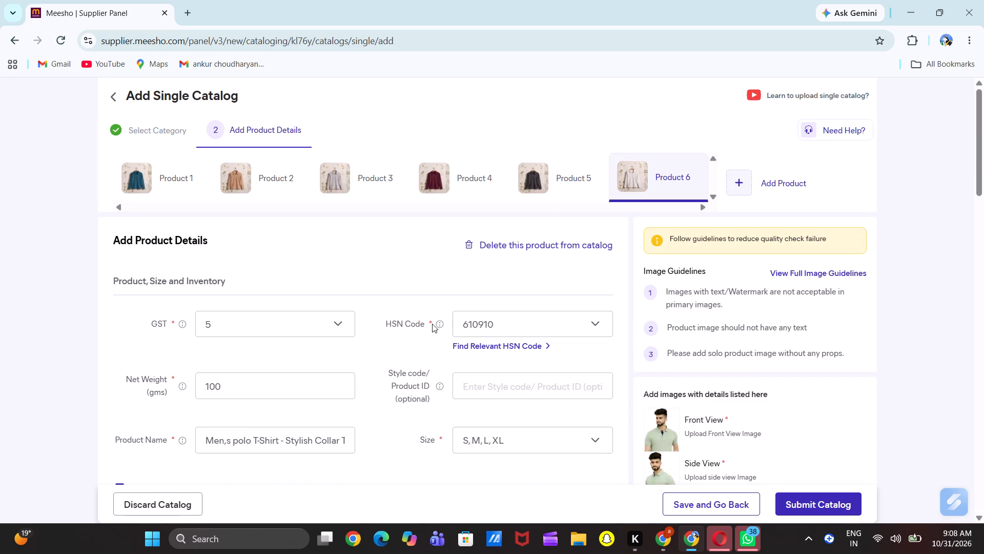
left_click(492, 382)
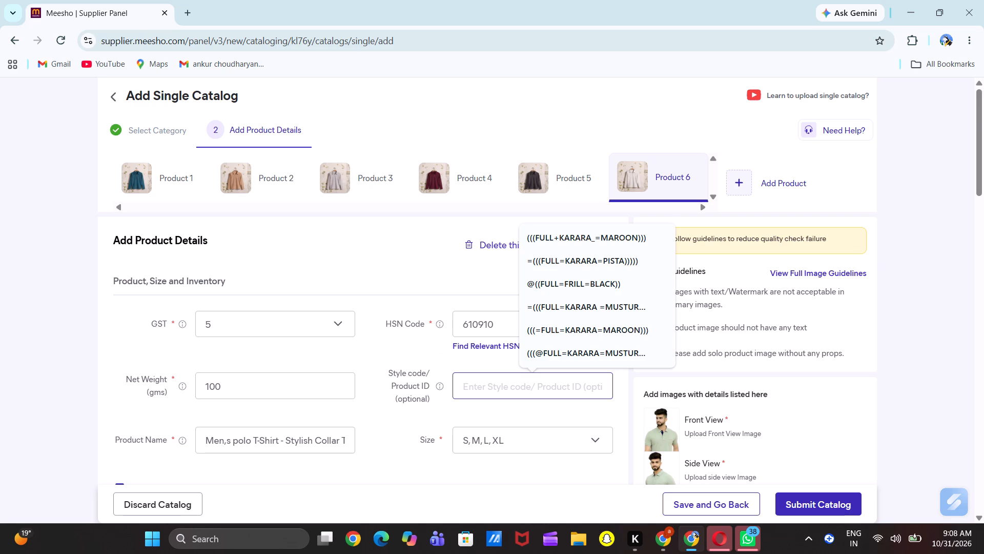
key("f")
type("UKK")
key("BackSpace")
key("BackSpace")
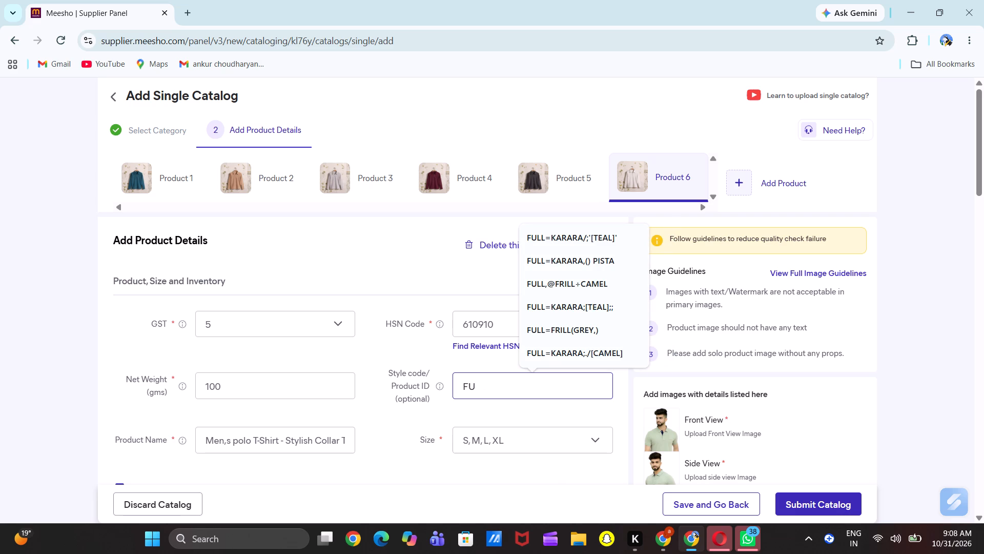
type("LL")
key("equal")
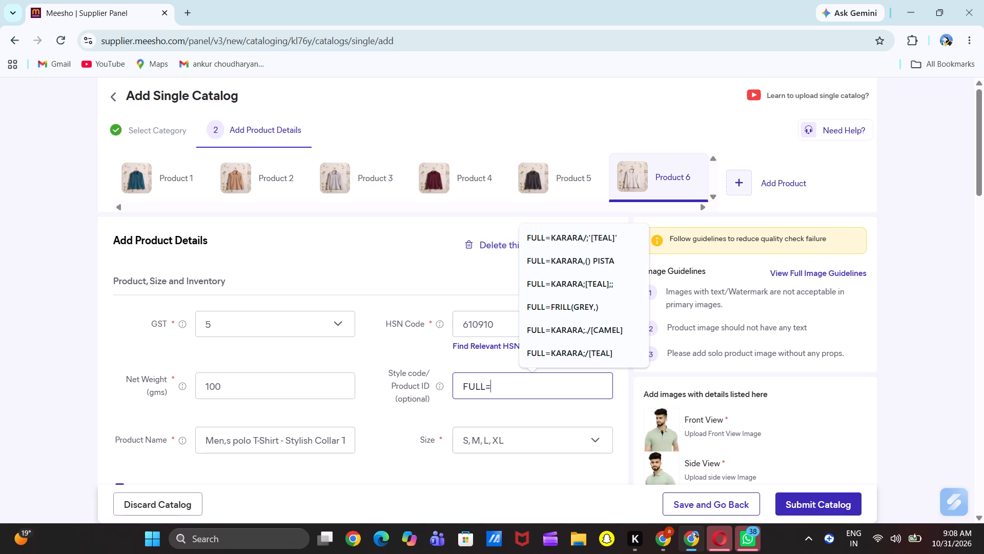
type("KARARA")
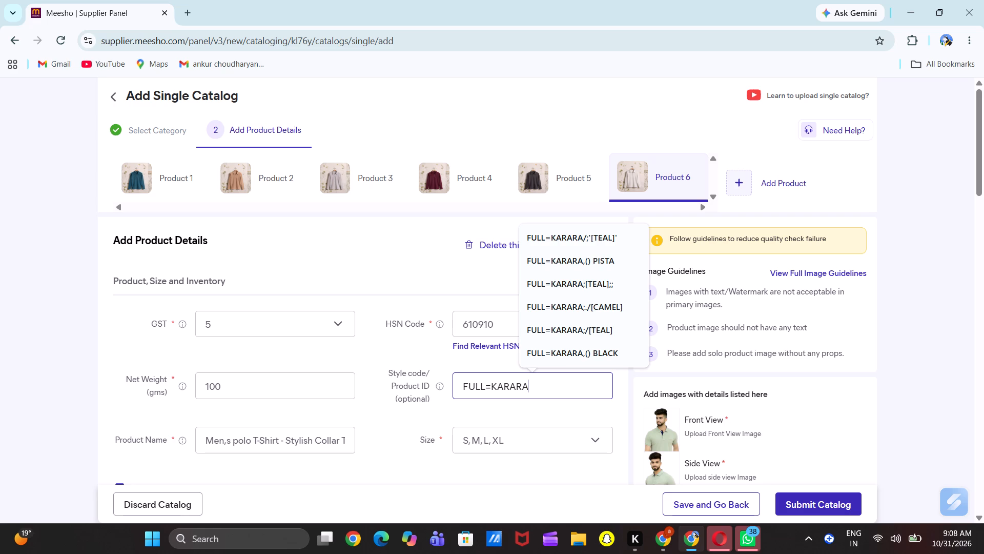
type(",;.'")
key("bracketleft")
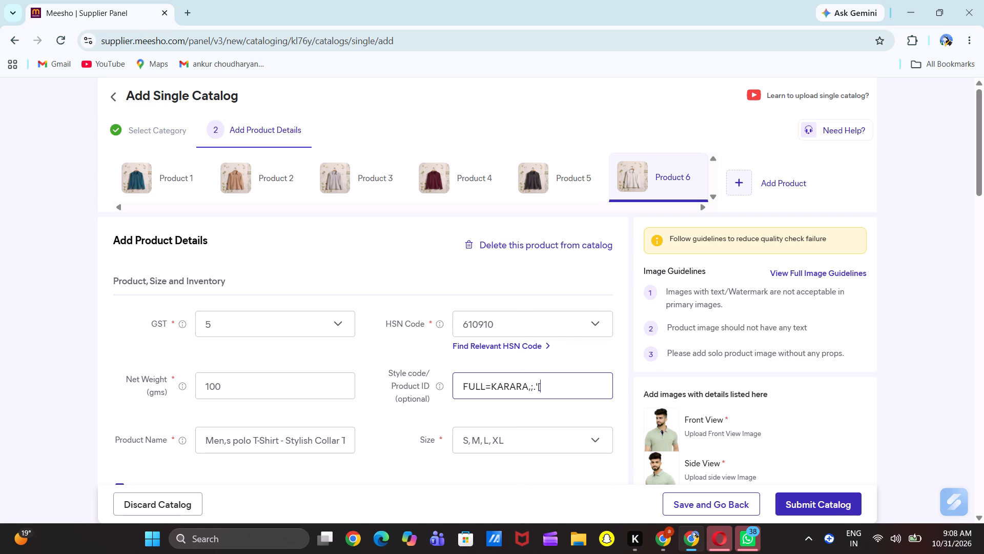
type("WHITE")
key("bracketleft")
key("BackSpace")
key("bracketright")
Set Product 6's Meesho price to 221, wrong/defective returns price to 220 and MRP to 999 for all sizes.
scroll(372, 432, "down", 5)
scroll(160, 332, "right", 7)
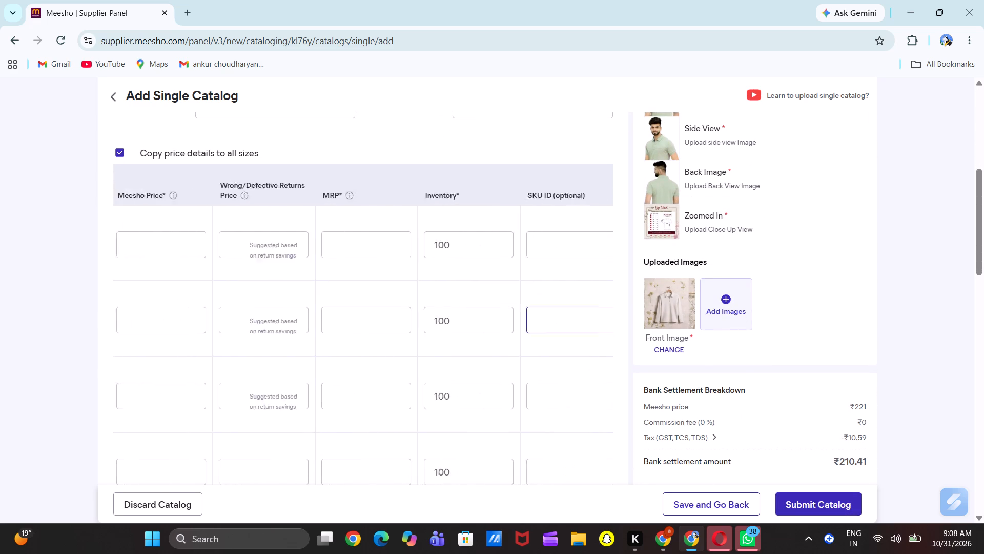
left_click(222, 233)
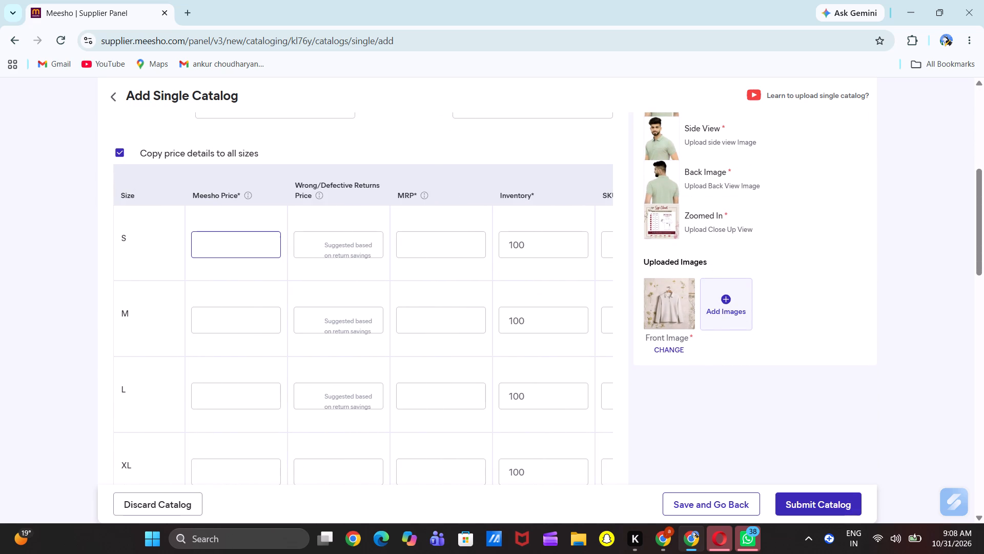
type("221")
left_click(303, 243)
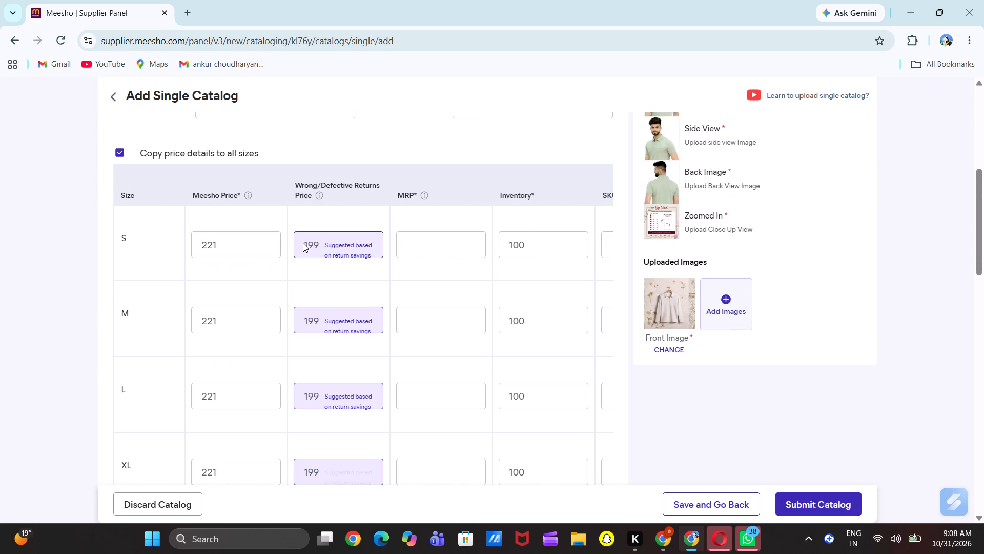
key("BackSpace")
key("BackSpace")
key("BackSpace")
key("BackSpace")
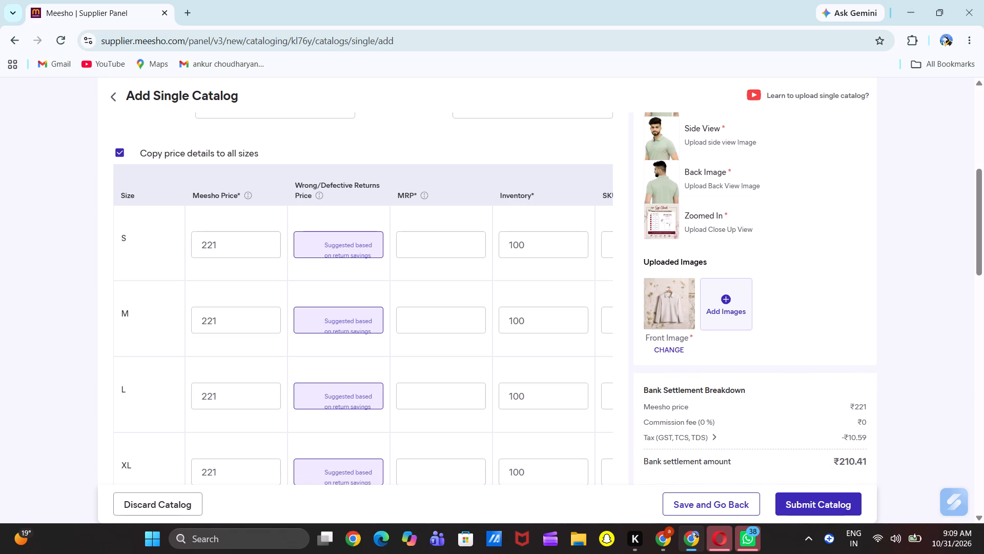
type("220")
left_click(429, 249)
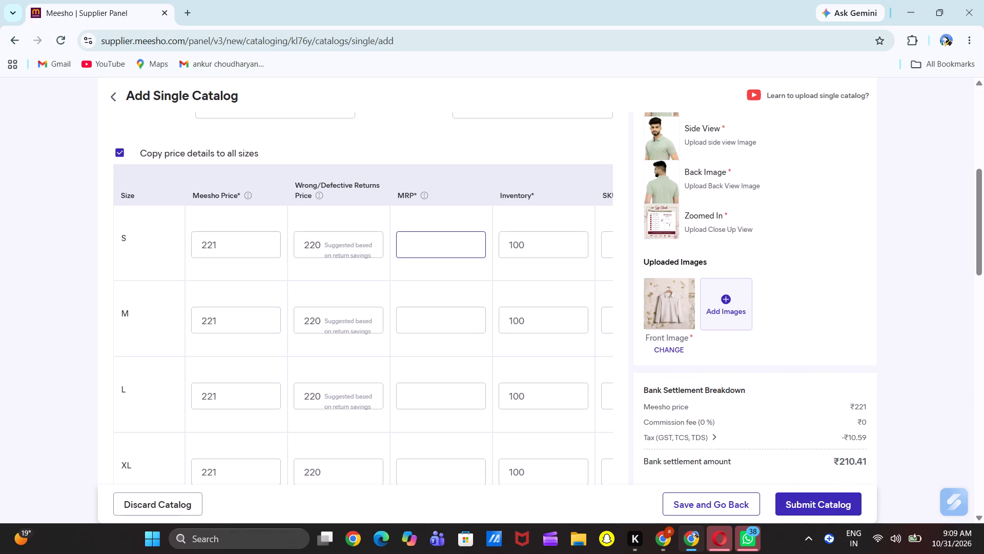
type("99")
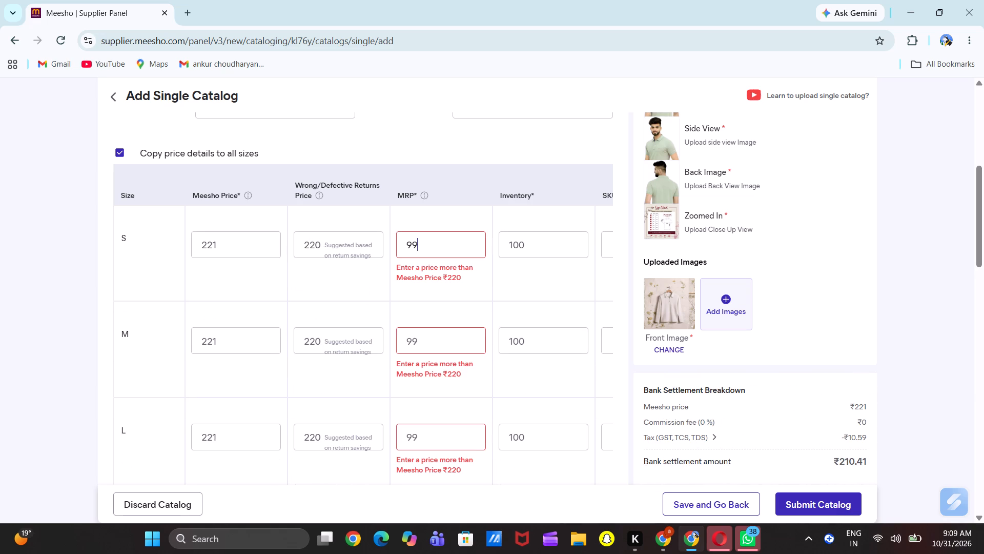
key("9")
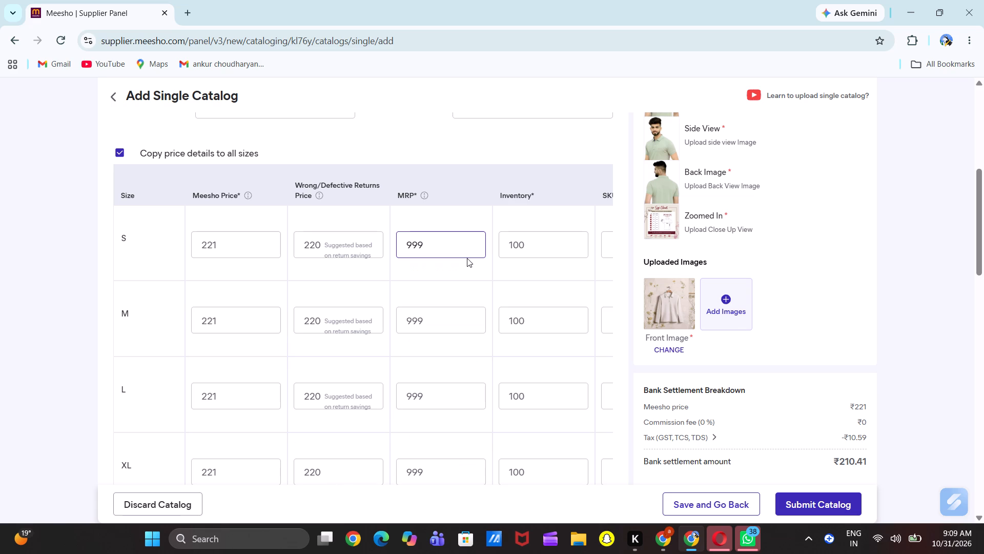
Set Product 6's shoulder size to 14.5 inches for size S and 15.5 inches for size M.
scroll(467, 258, "left", 9)
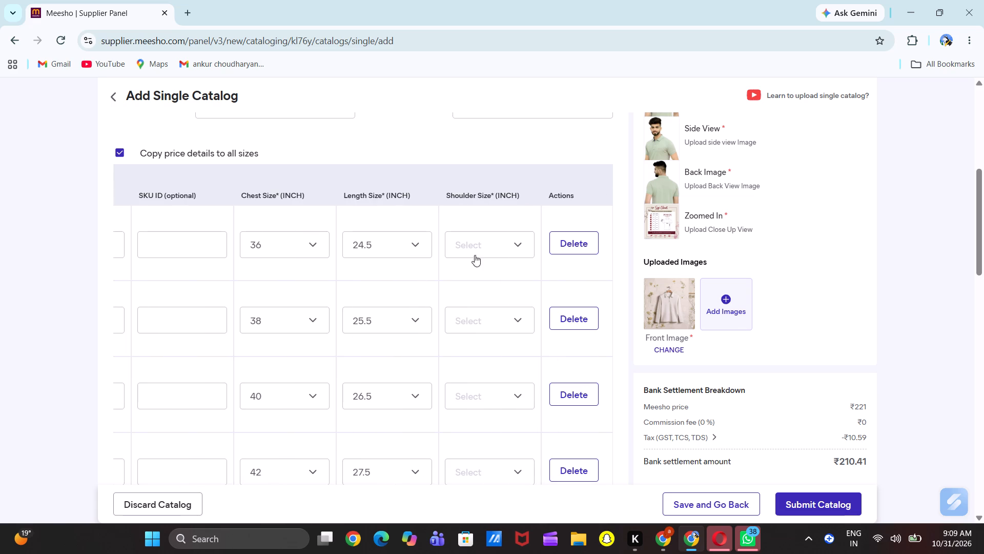
left_click(494, 239)
scroll(509, 342, "down", 2)
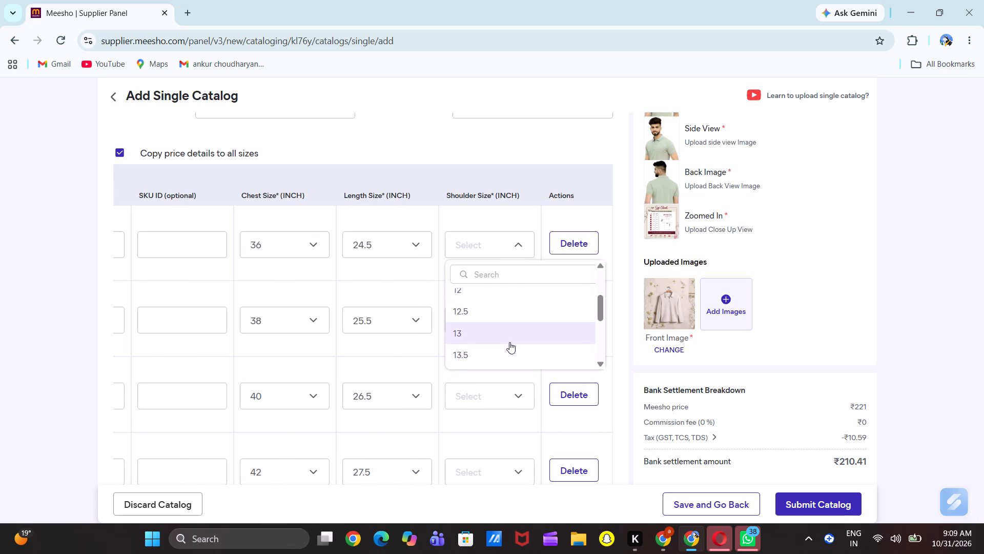
scroll(509, 342, "down", 1)
left_click(478, 358)
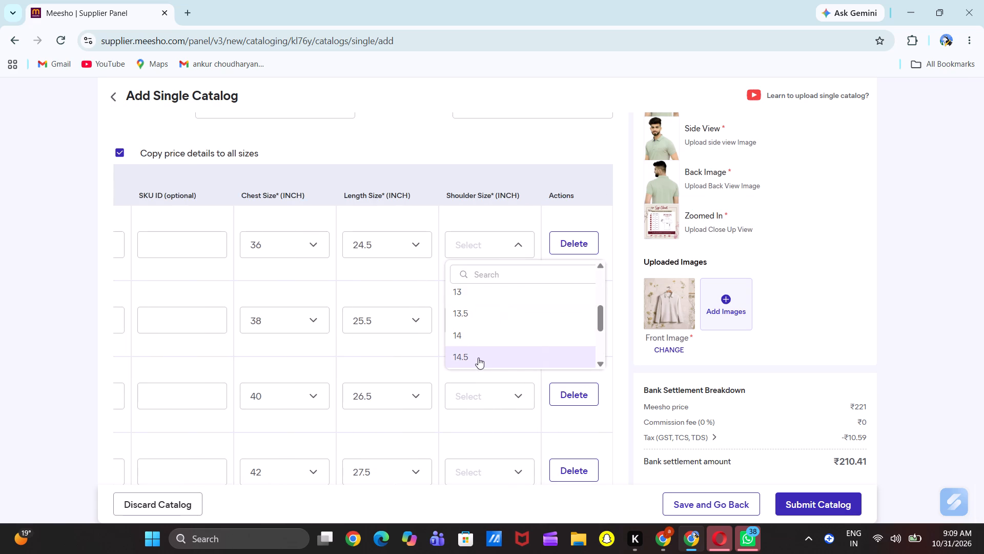
left_click(482, 319)
scroll(506, 378, "down", 2)
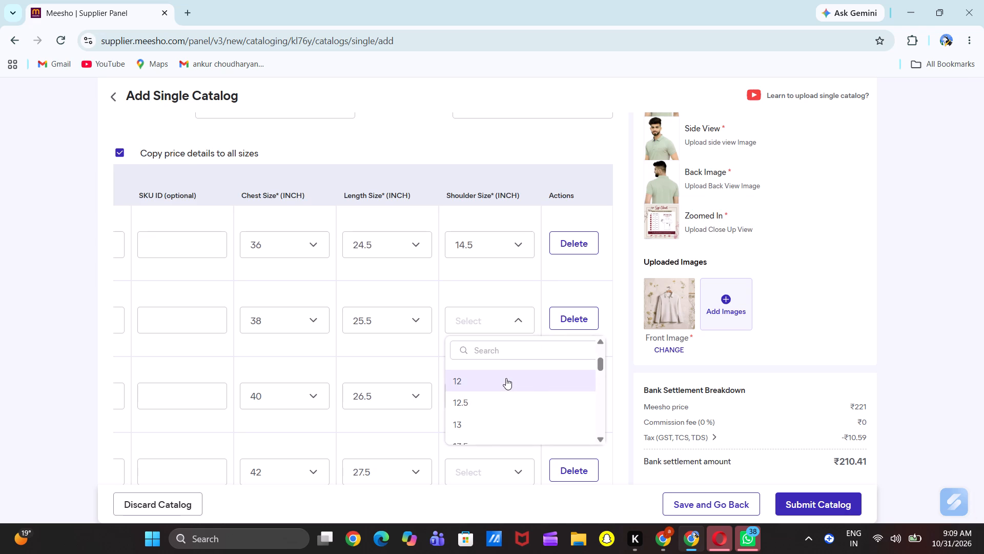
scroll(506, 378, "down", 2)
left_click(488, 391)
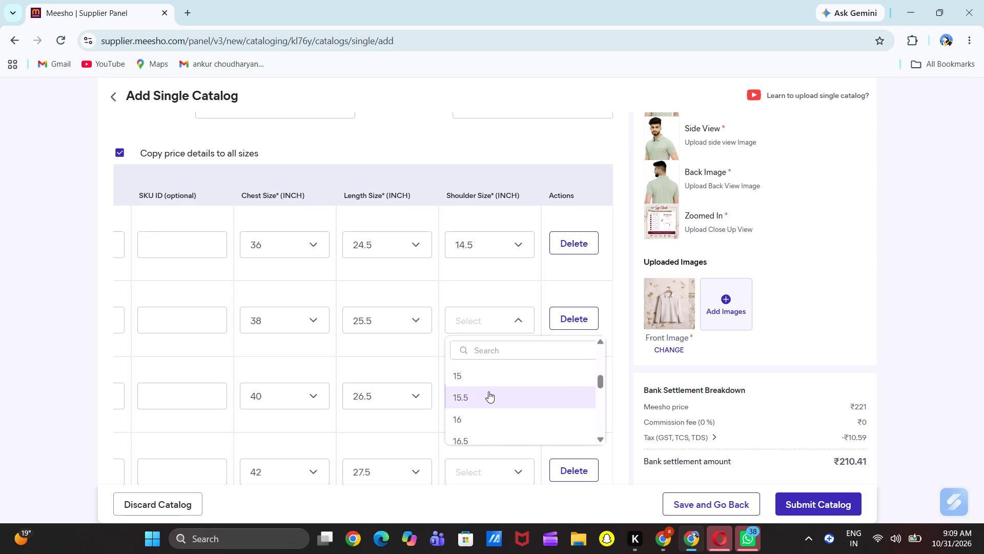
left_click_drag(487, 398, 502, 450)
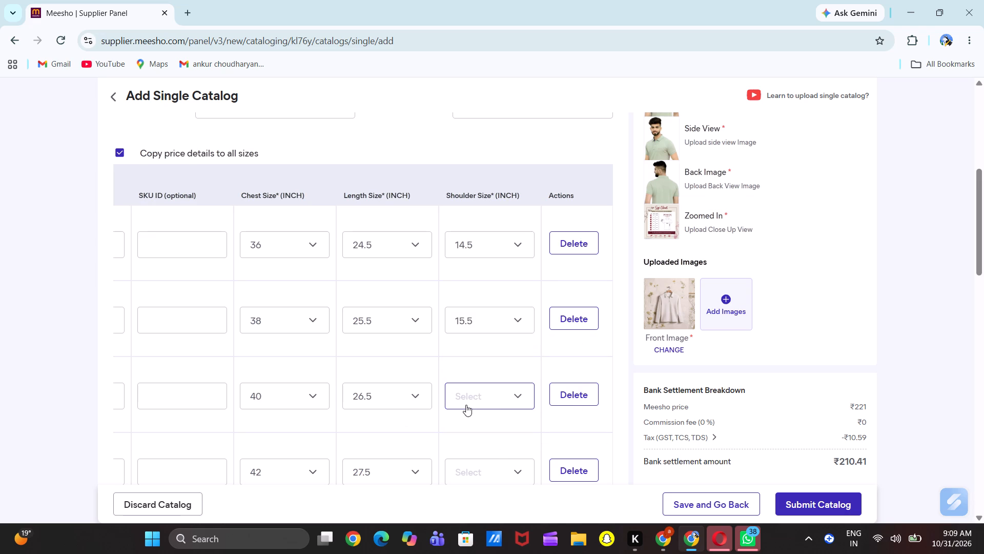
Set Product 6's shoulder size to 16.5 inches for size L and 17.5 inches for size XL.
left_click(466, 405)
scroll(501, 482, "down", 2)
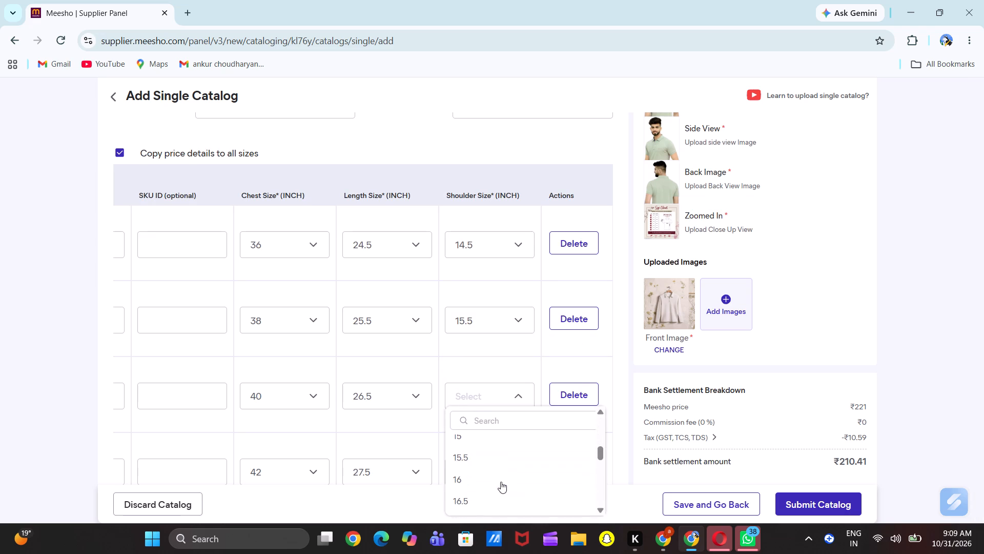
scroll(501, 482, "down", 1)
left_click(501, 482)
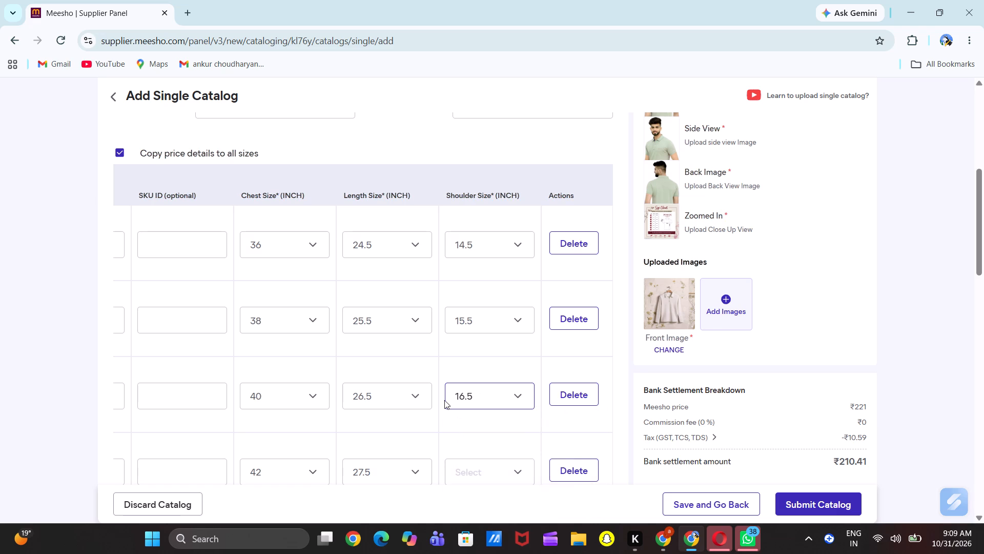
scroll(444, 400, "down", 2)
left_click_drag(472, 355, 503, 435)
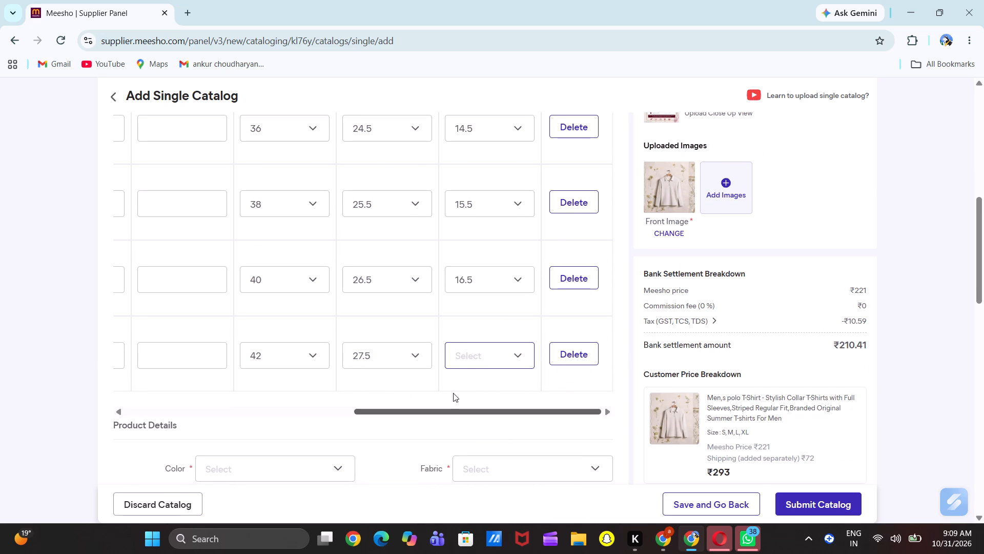
left_click(484, 352)
scroll(527, 460, "down", 2)
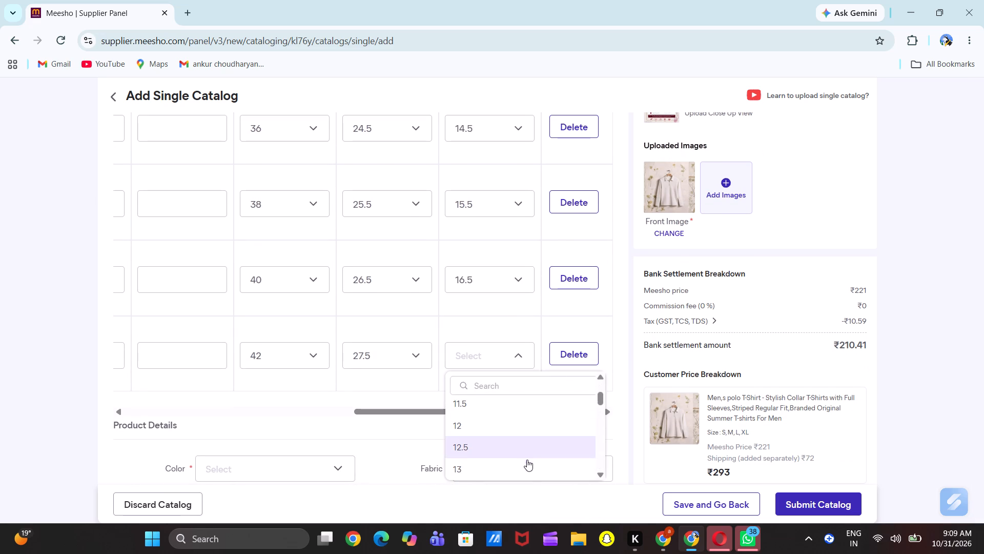
scroll(527, 460, "down", 3)
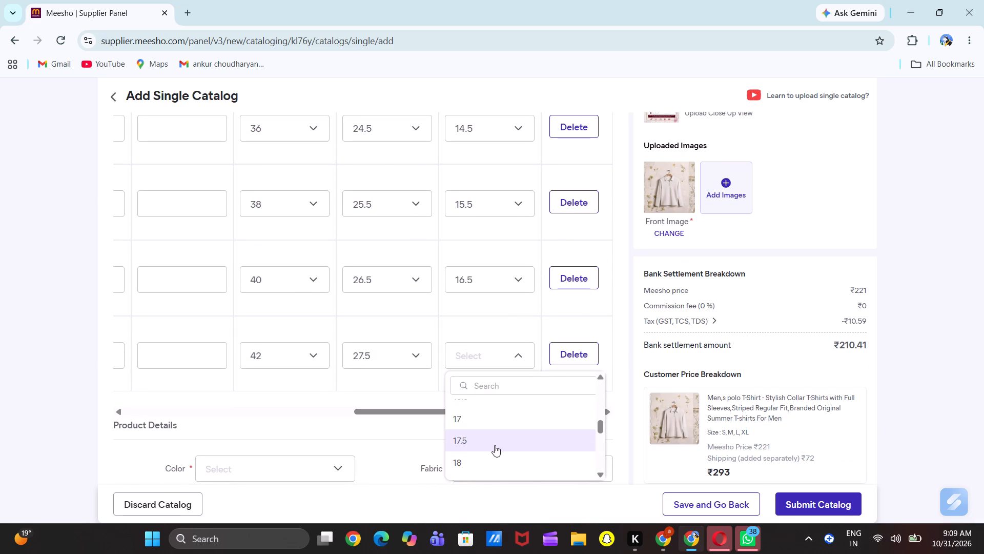
left_click(495, 445)
Set Product 6's color to White and its fabric to Cotton Blend in the product details.
scroll(376, 436, "down", 2)
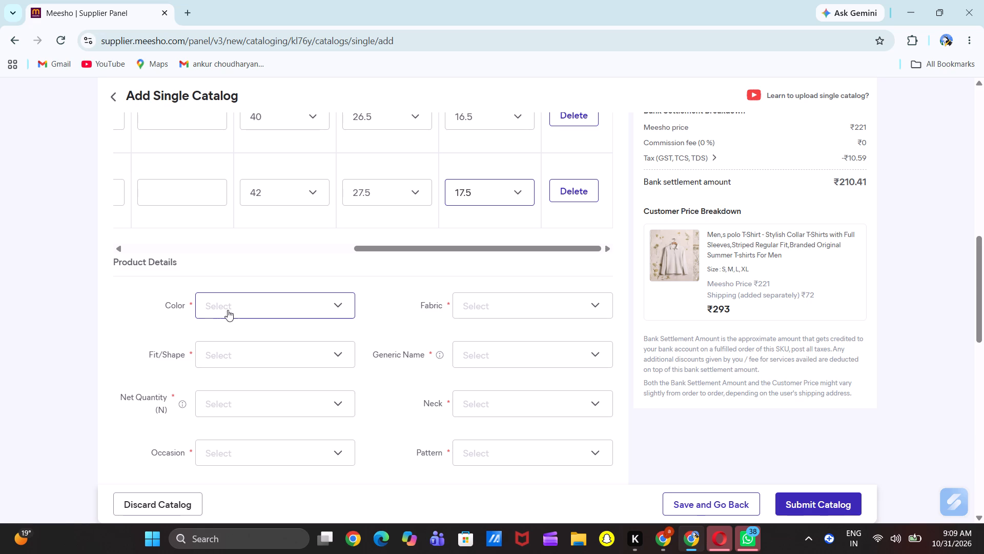
left_click(252, 301)
left_click(269, 330)
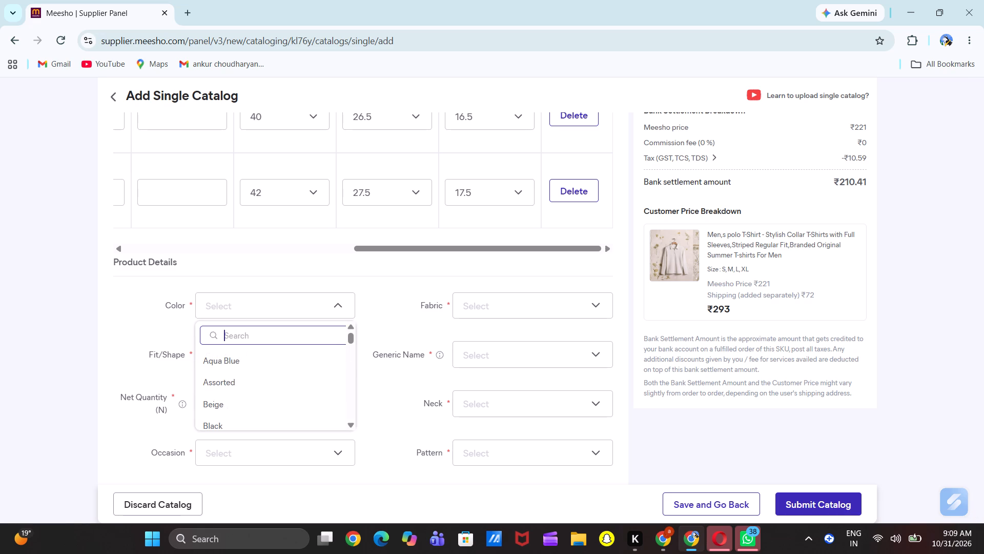
key("w")
type("HI")
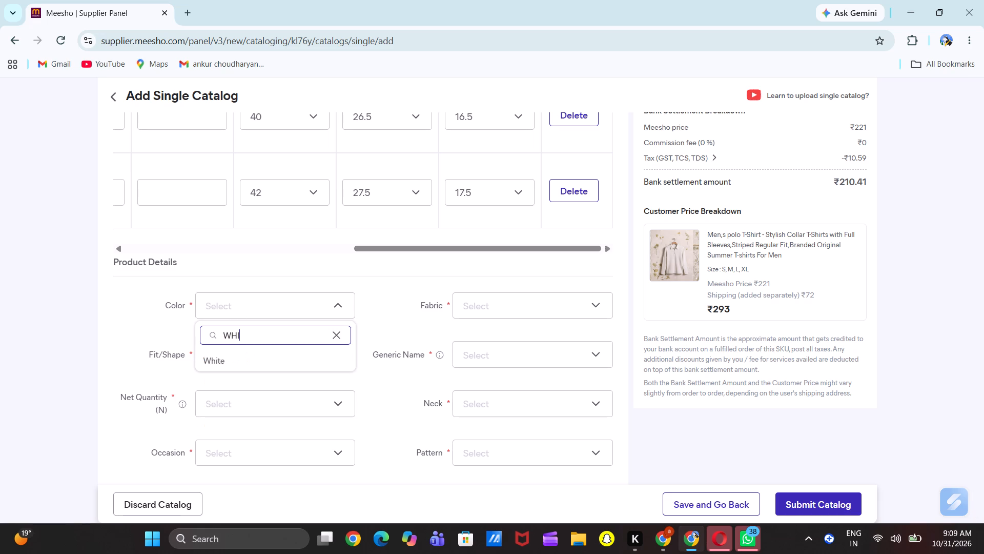
left_click(236, 358)
left_click(481, 302)
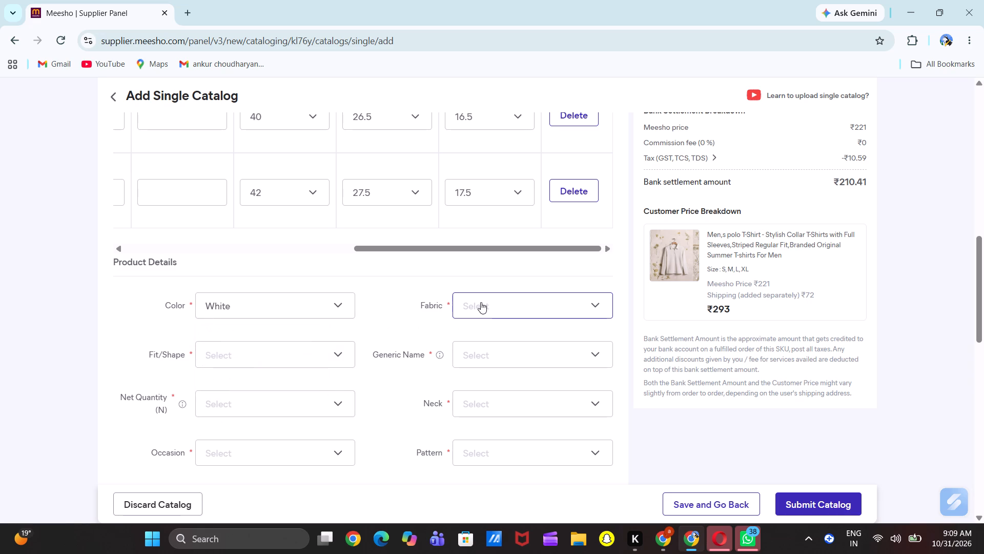
scroll(494, 397, "down", 1)
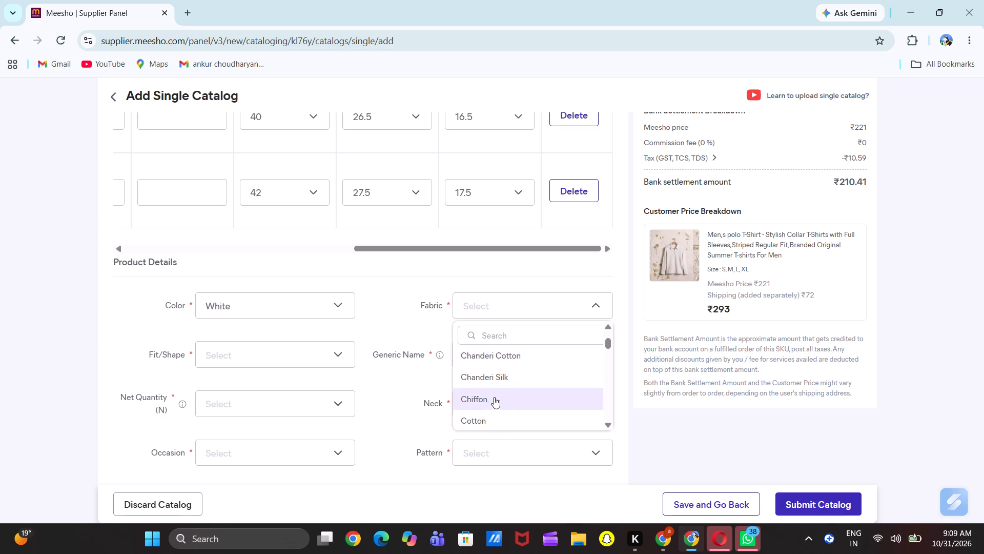
scroll(494, 397, "down", 1)
left_click(494, 397)
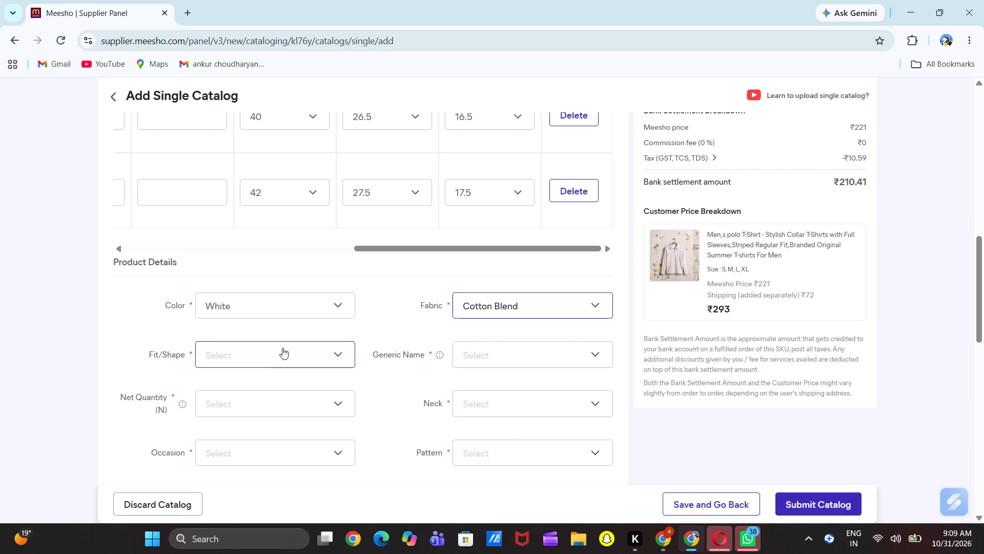
Set Product 6's fit/shape to Regular and its generic name to Tshirts.
left_click(280, 347)
scroll(263, 416, "down", 2)
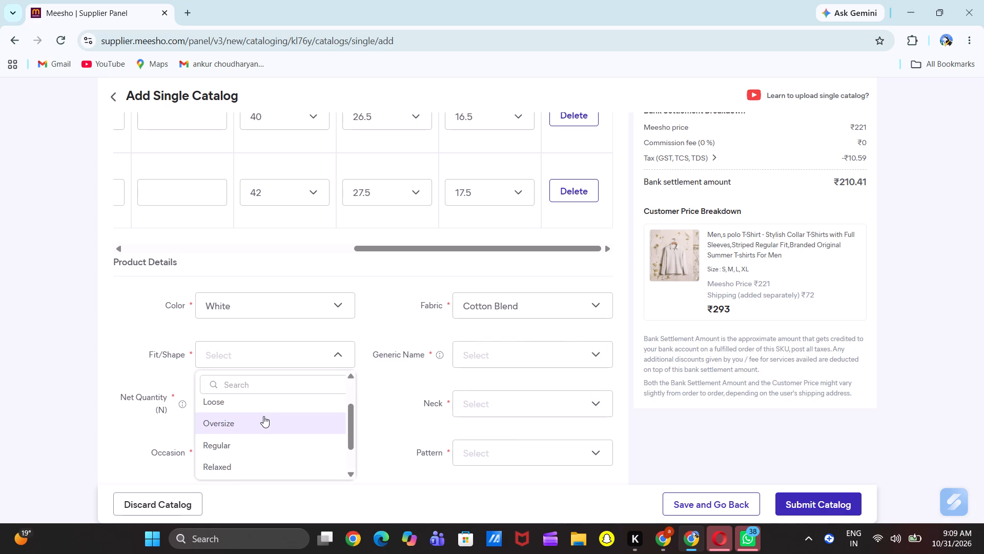
scroll(263, 416, "down", 1)
left_click(234, 429)
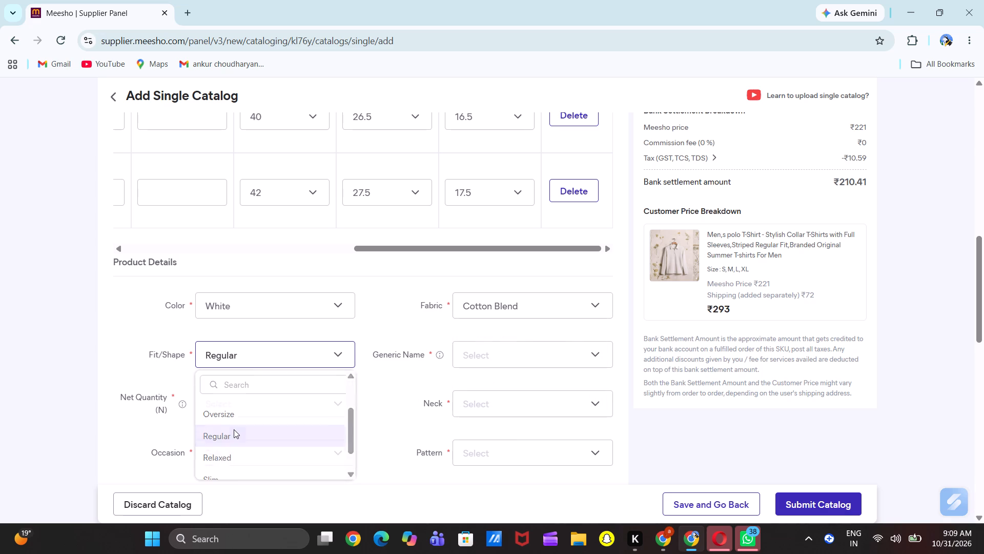
left_click(501, 350)
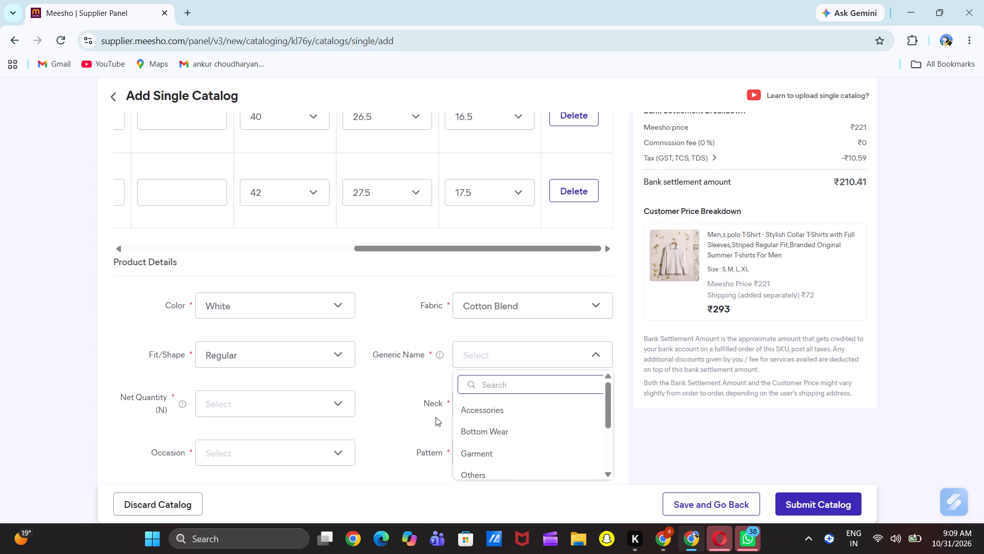
scroll(481, 435, "down", 1)
left_click(480, 443)
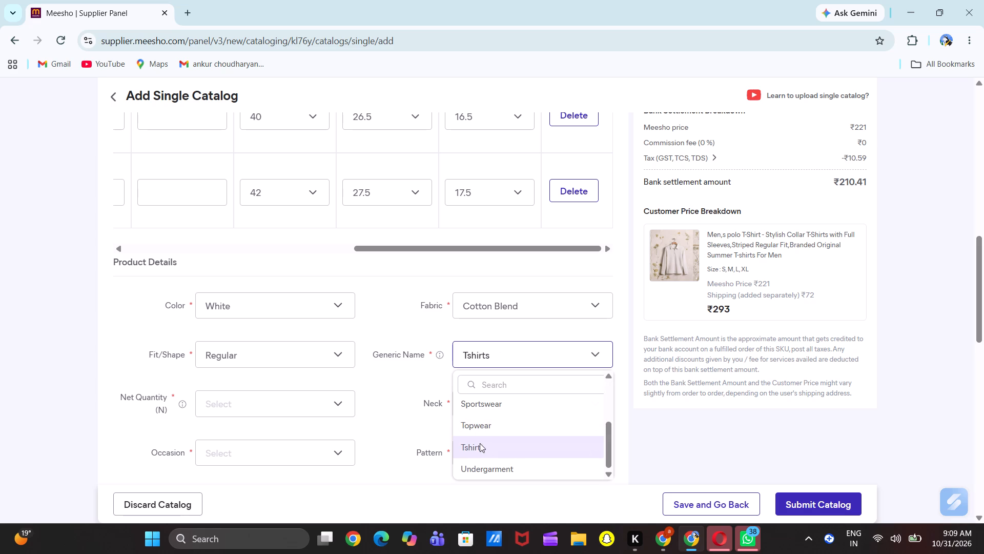
Set Product 6's net quantity to 1 and its neck to Polo.
left_click(257, 412)
left_click(254, 451)
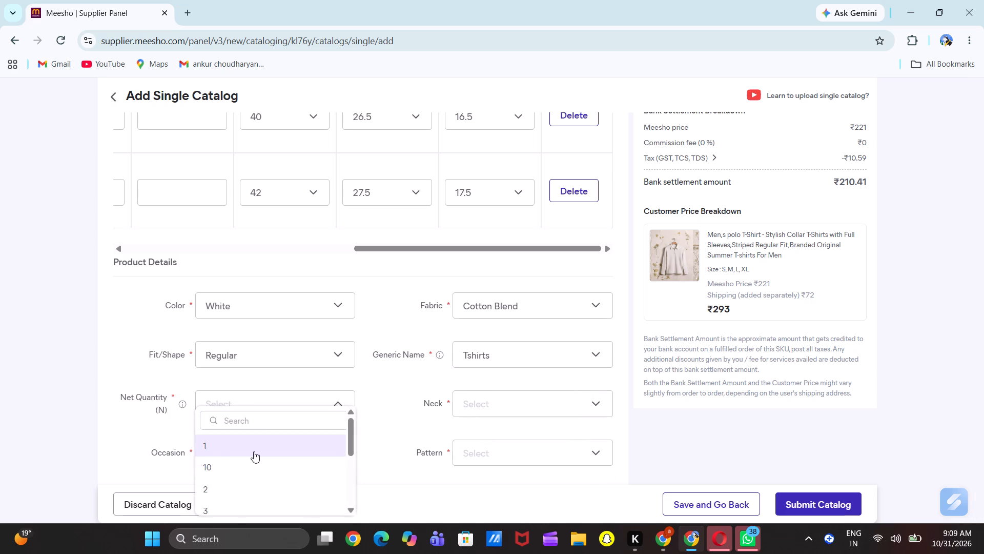
left_click(492, 405)
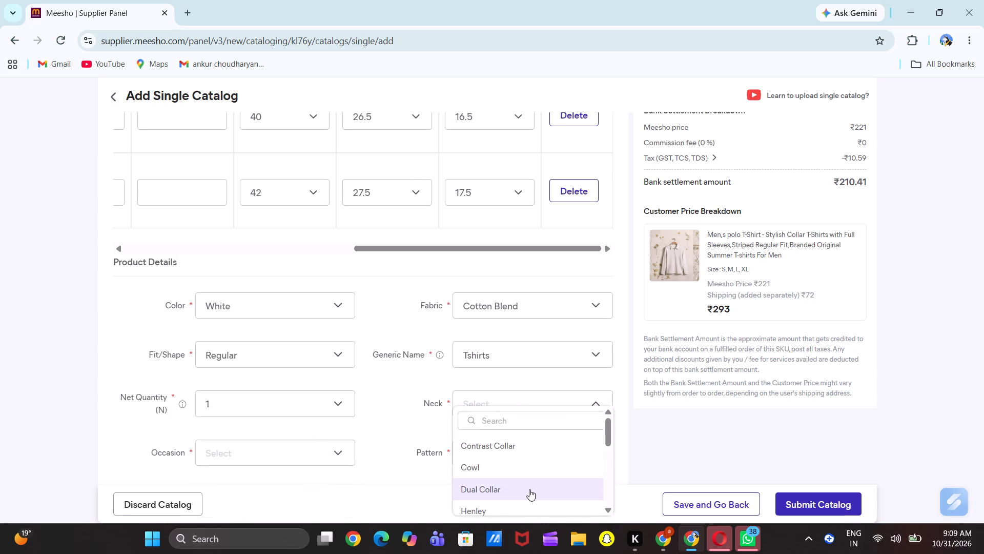
scroll(529, 489, "down", 2)
left_click(529, 489)
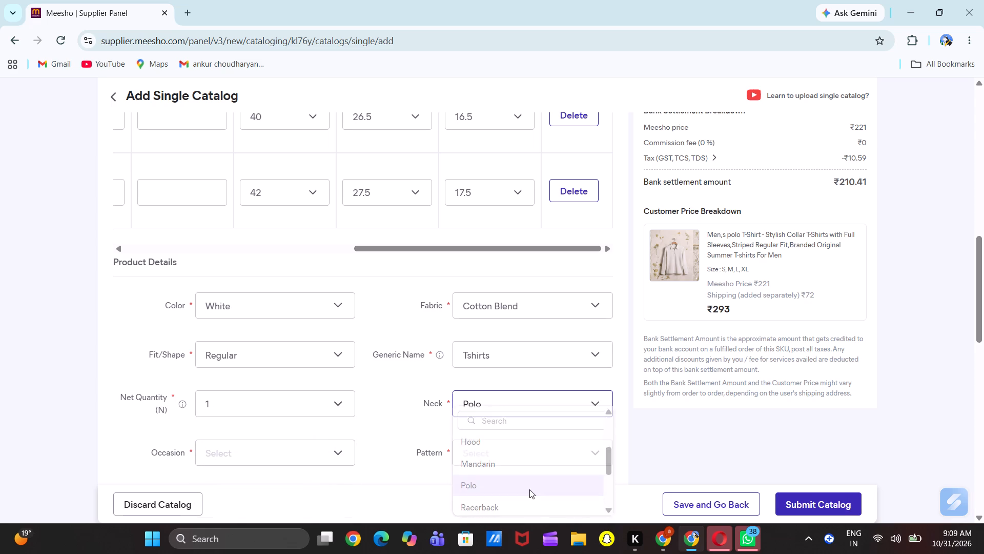
Set Product 6's occasion to Casual and its pattern to Solid.
left_click(282, 452)
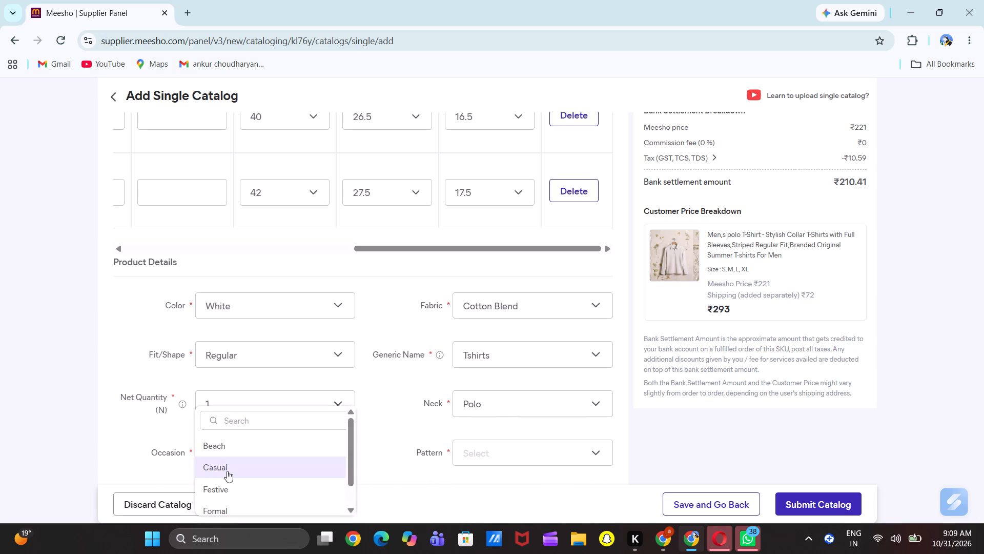
left_click(228, 471)
left_click(482, 448)
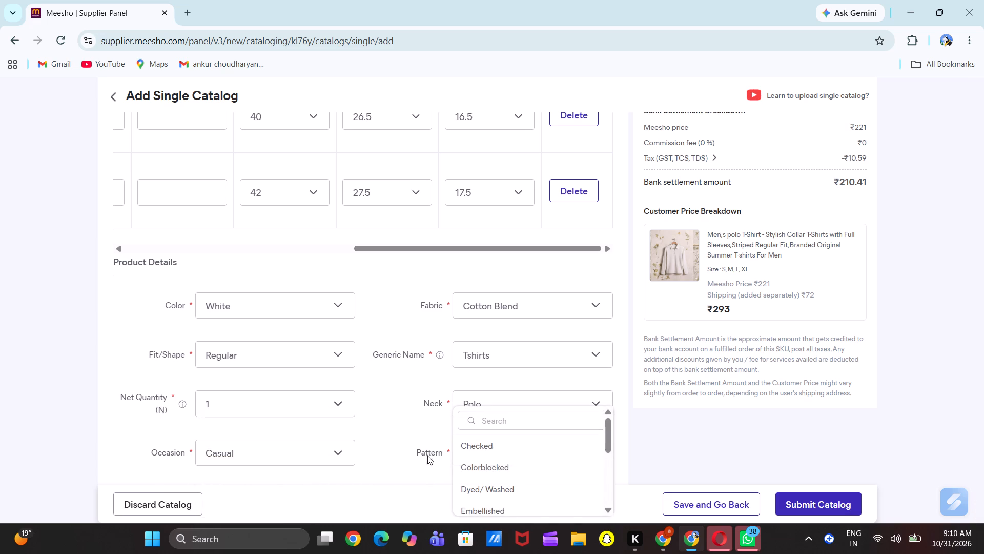
scroll(500, 472, "down", 2)
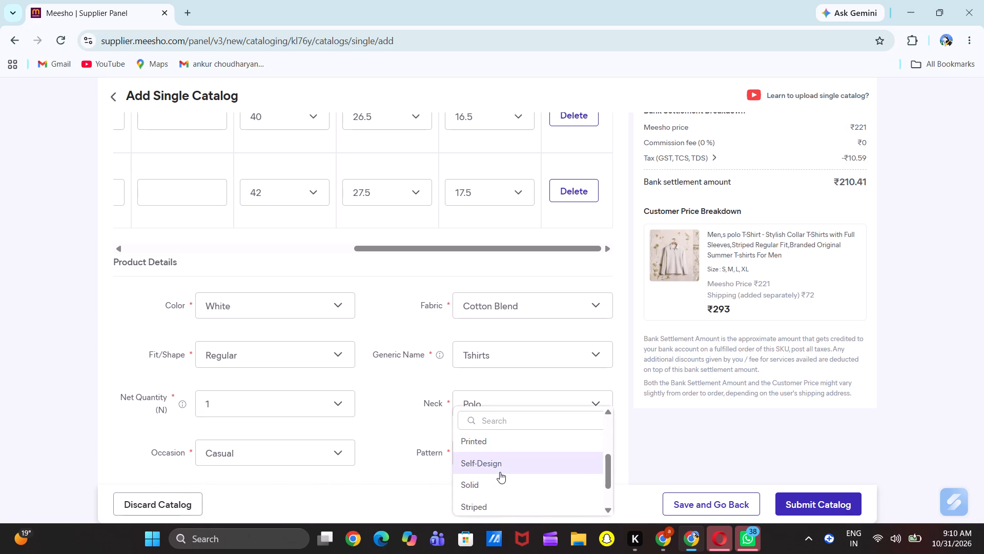
left_click(493, 486)
Set Product 6's sleeve length to Long Sleeves and its print or pattern type to Solid.
scroll(411, 473, "down", 3)
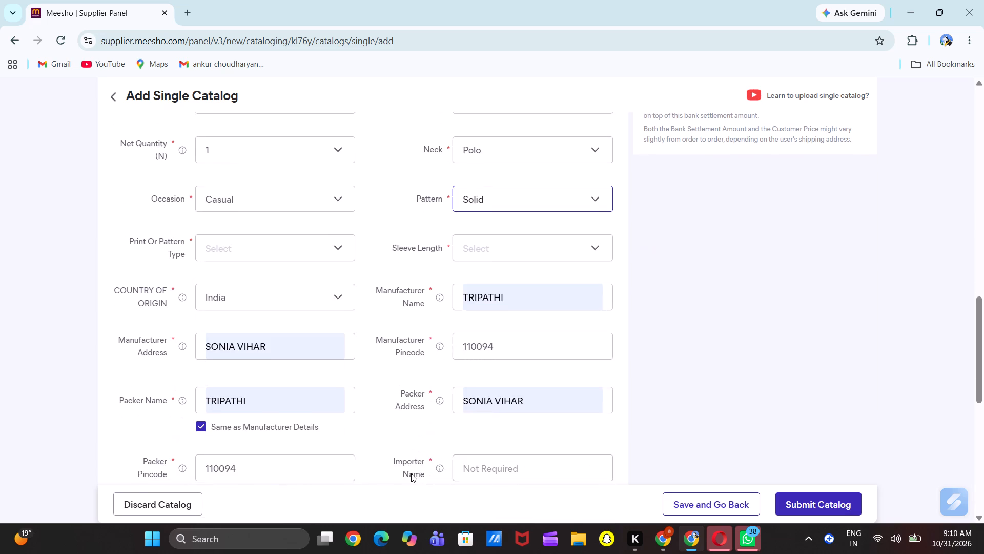
scroll(411, 473, "down", 1)
left_click(488, 235)
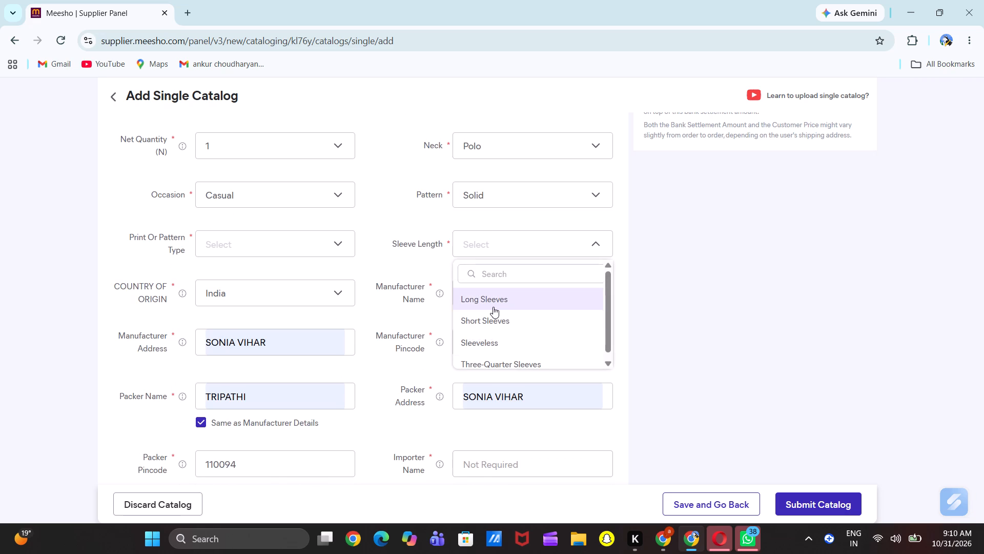
left_click(493, 307)
left_click(251, 250)
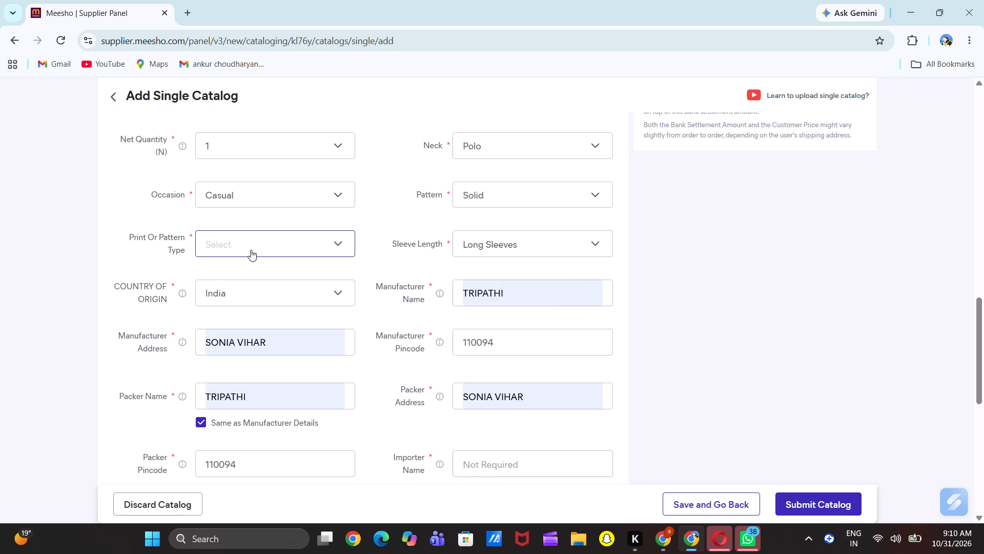
left_click(255, 277)
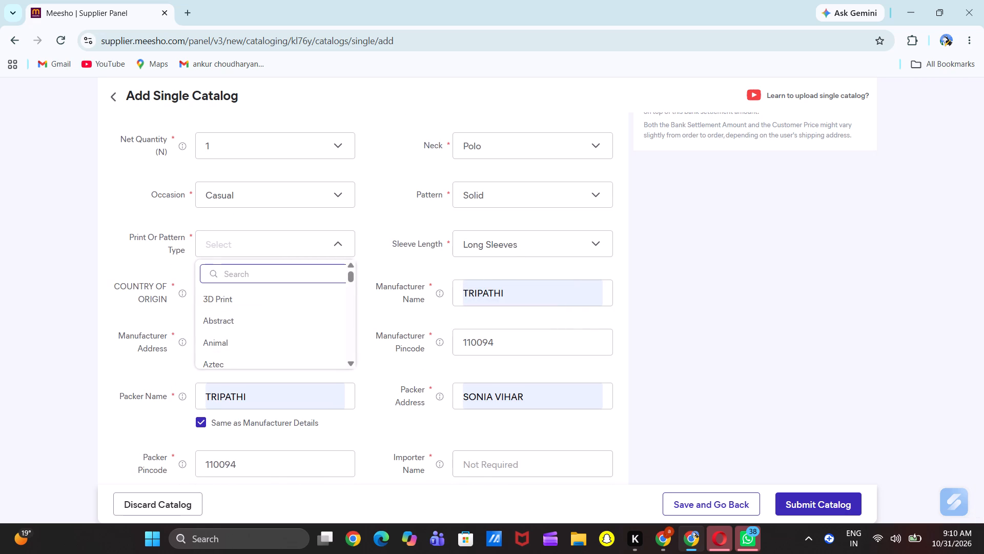
type("SO")
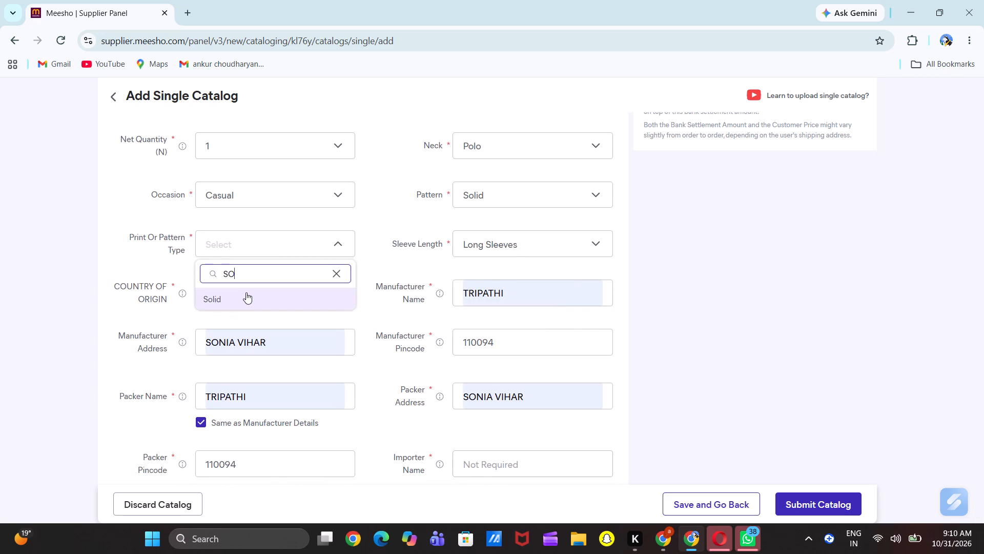
left_click(246, 292)
Set Product 6's length to Regular and its style to Korean in the other attributes.
scroll(385, 396, "down", 4)
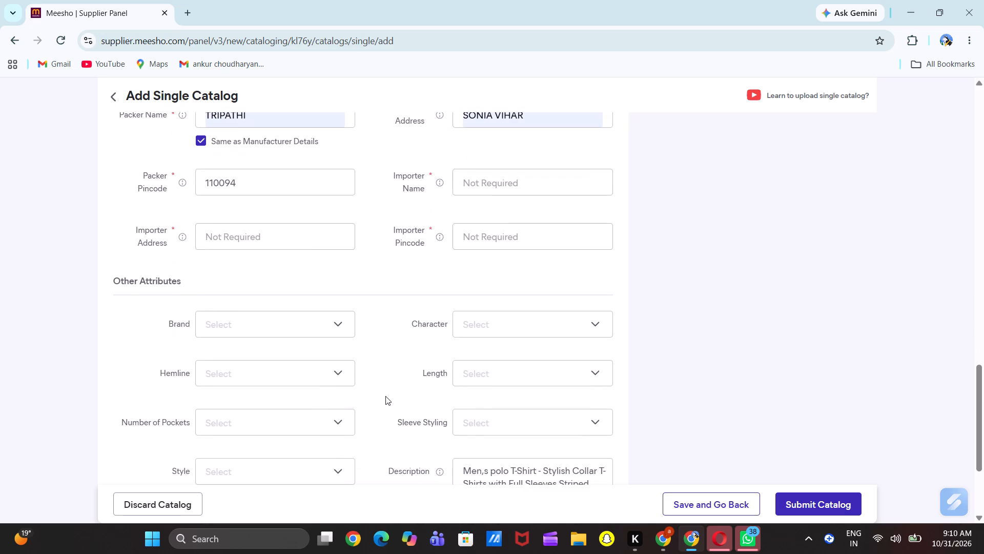
left_click(491, 372)
left_click(521, 467)
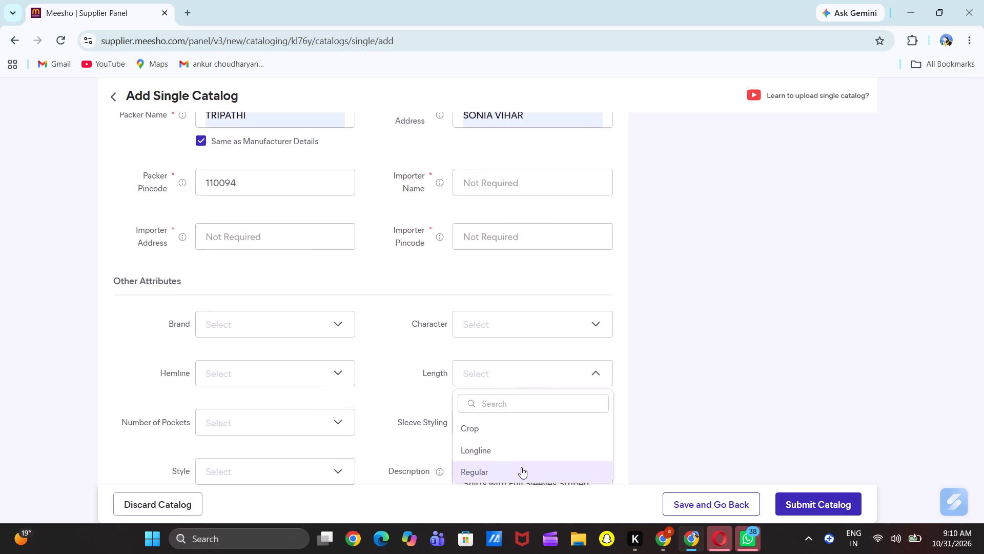
scroll(424, 473, "down", 2)
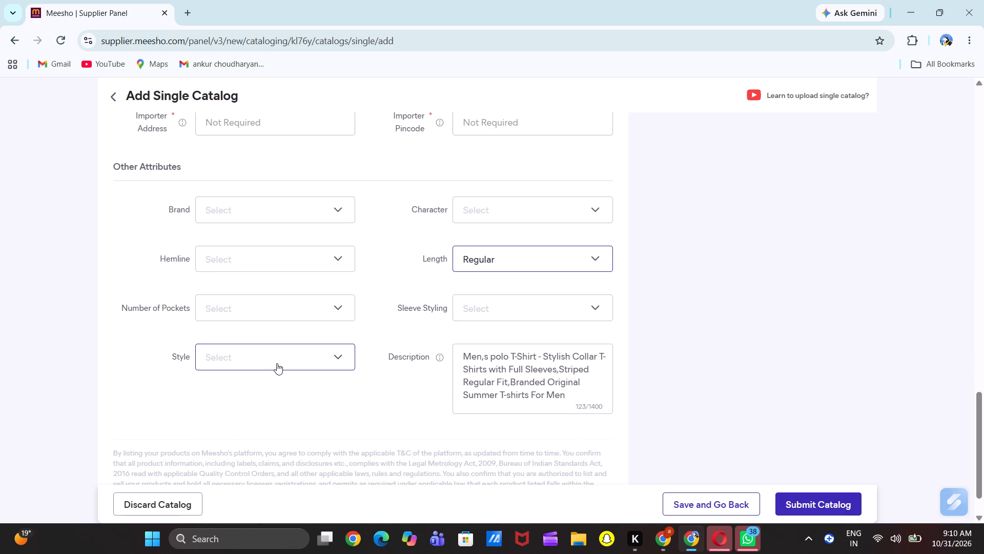
left_click(277, 363)
left_click(265, 432)
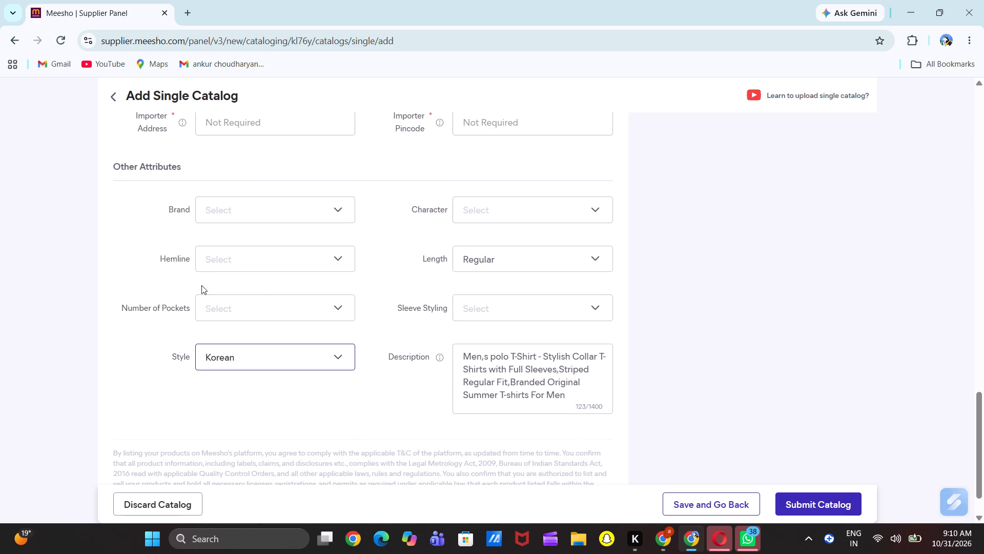
Set Product 6's number of pockets to No Pocket.
left_click(261, 294)
left_click(292, 395)
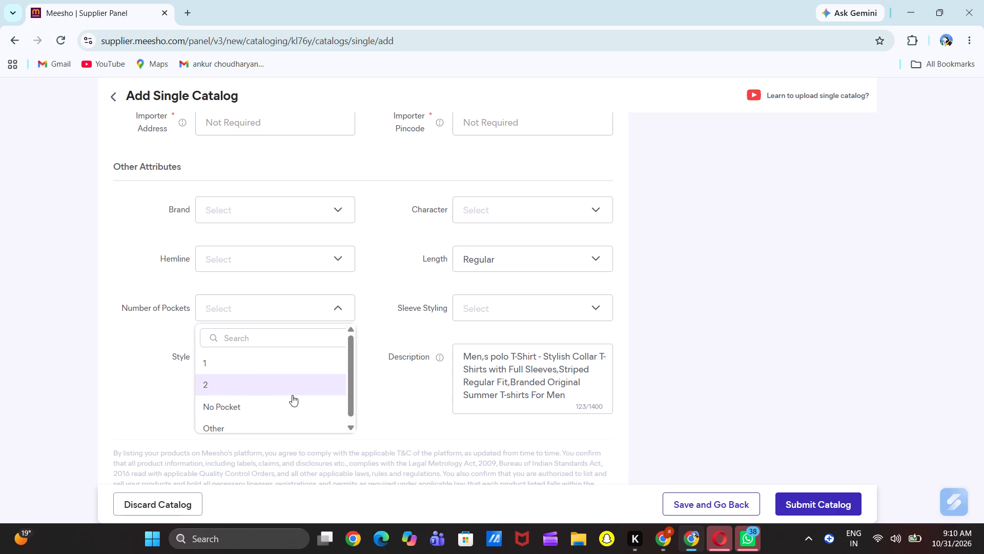
left_click(247, 305)
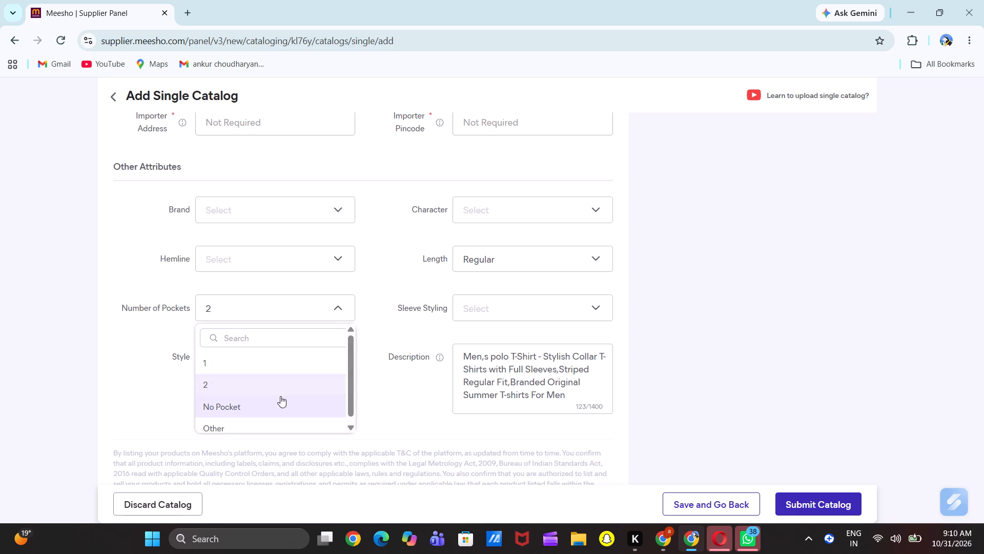
left_click(286, 397)
Submit the completed six-product catalog and dismiss the ad campaign offer for it.
scroll(384, 261, "up", 4)
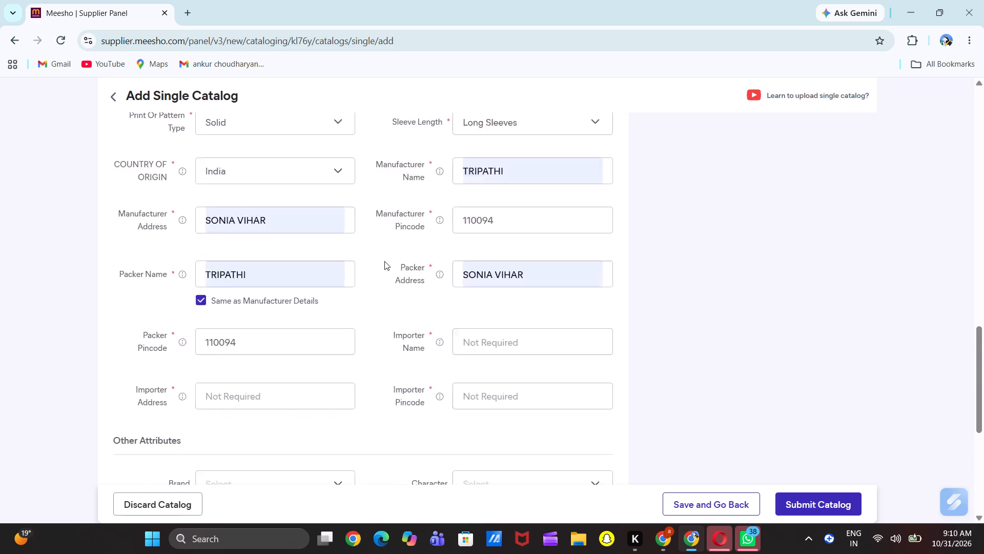
scroll(384, 261, "up", 5)
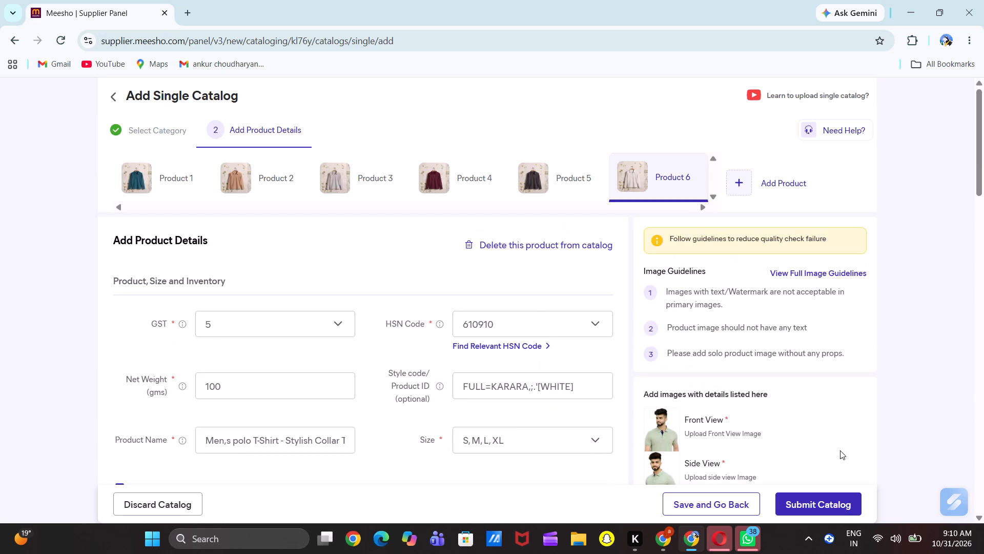
left_click(826, 496)
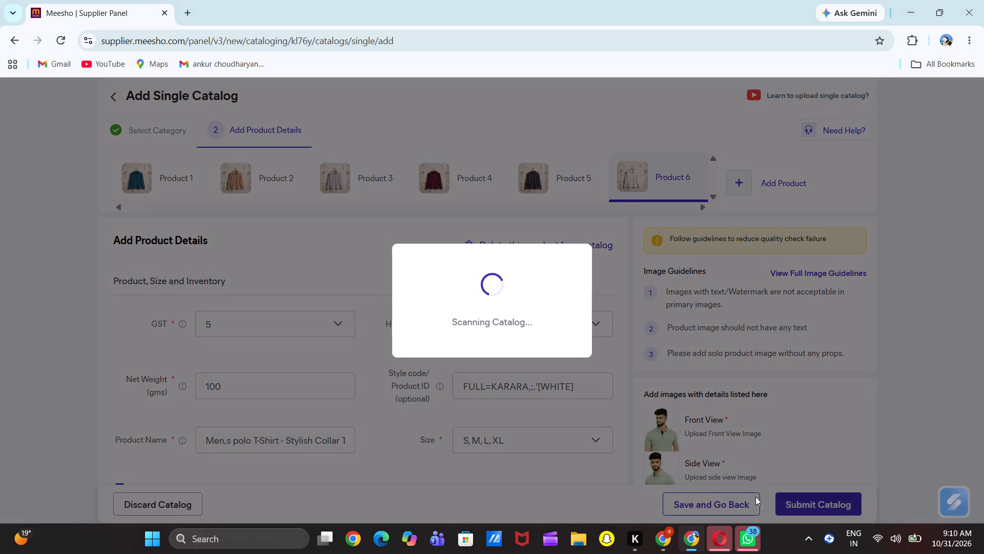
left_click(588, 324)
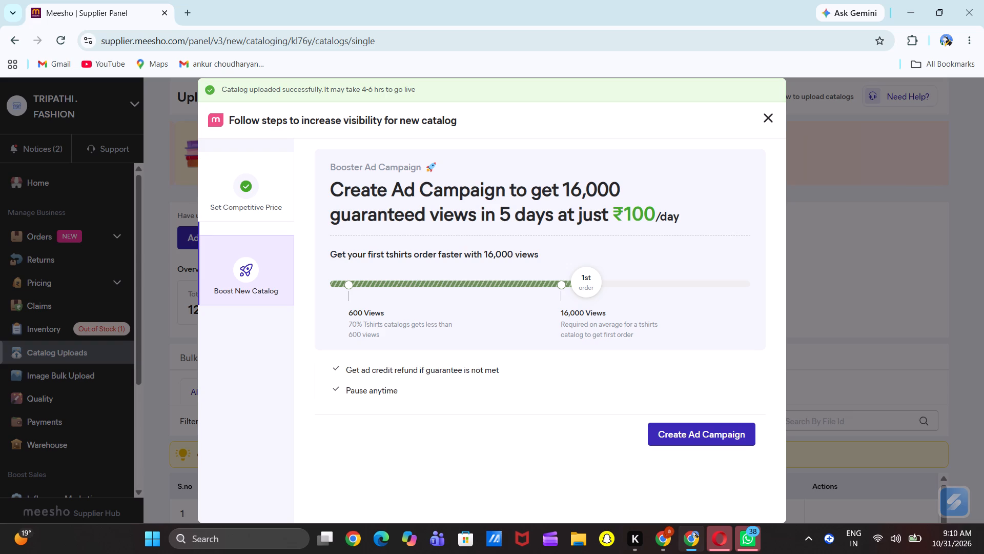
left_click(768, 116)
Filter the single uploads to drafts and open the T-shirt catalog created 30 Oct '26 at 10:39 PM for editing.
scroll(676, 266, "down", 4)
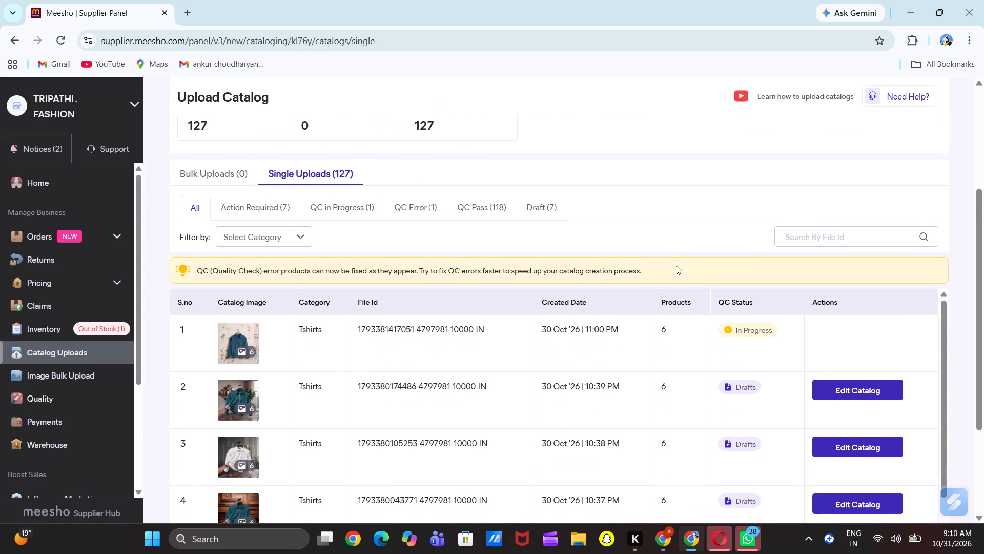
scroll(676, 266, "down", 1)
left_click(538, 147)
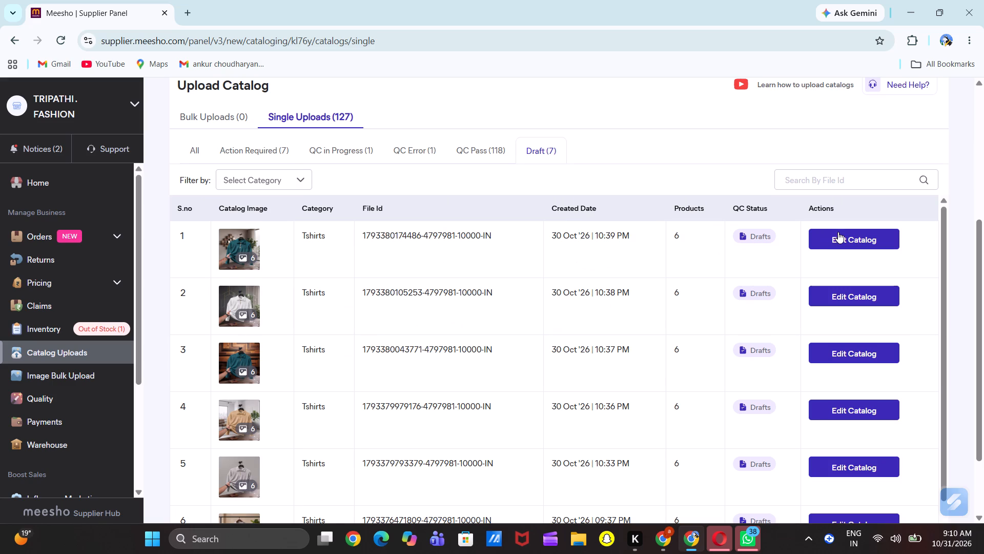
left_click(838, 232)
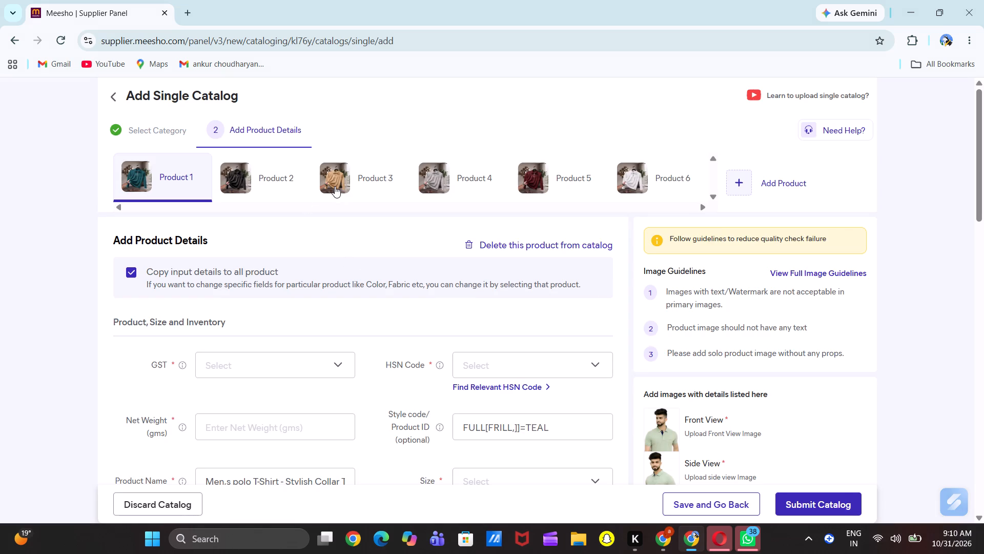
Set Product 1's GST to 5, HSN code to 610910 and net weight to 100 gms.
left_click(246, 365)
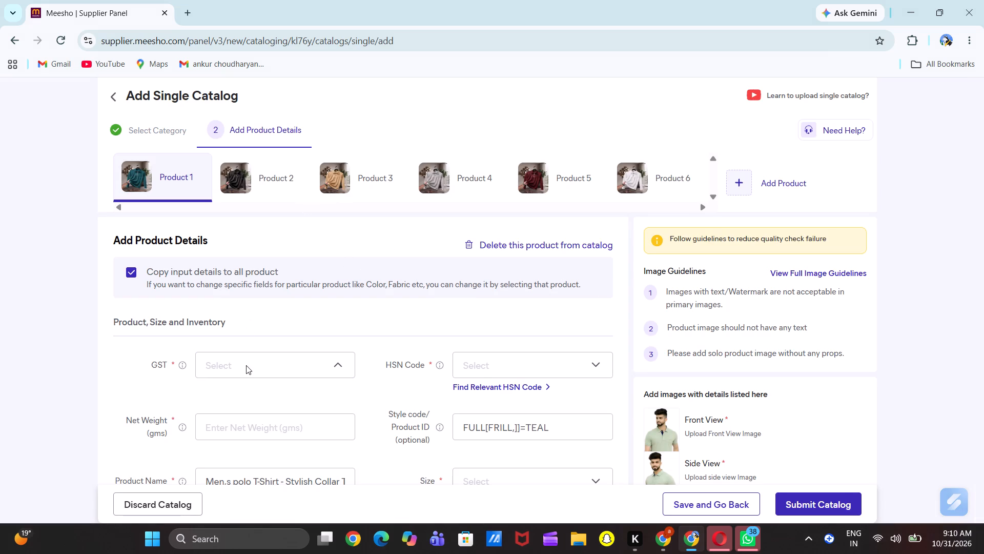
left_click(217, 424)
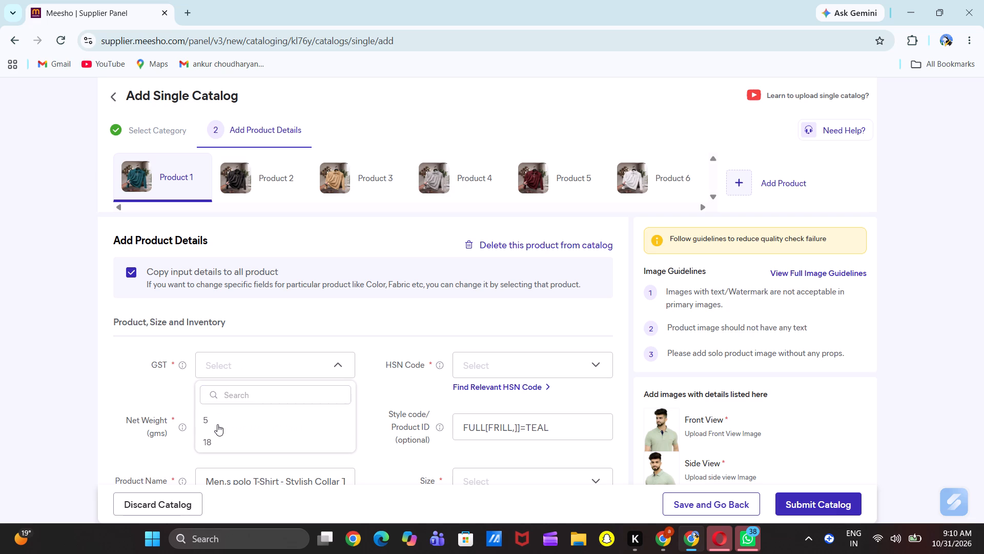
left_click(532, 373)
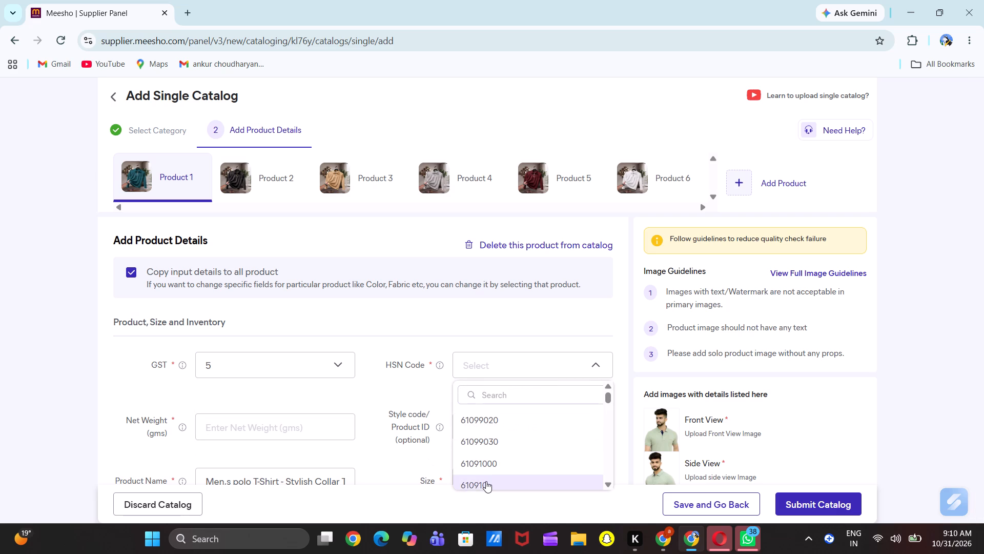
left_click(486, 481)
scroll(377, 414, "down", 3)
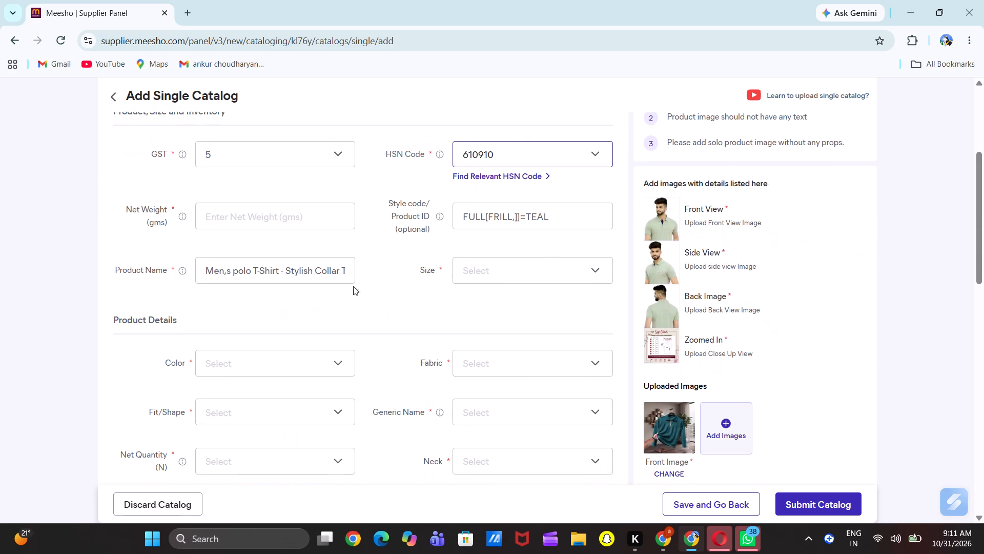
left_click(230, 210)
type("100")
Select sizes S, M, L and XL for Product 1 and apply them.
left_click(477, 261)
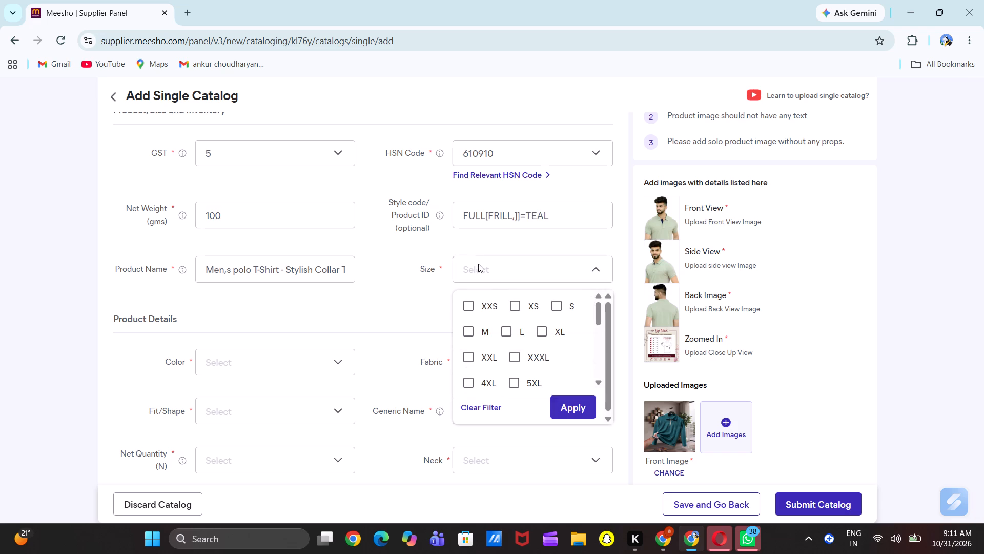
left_click(558, 304)
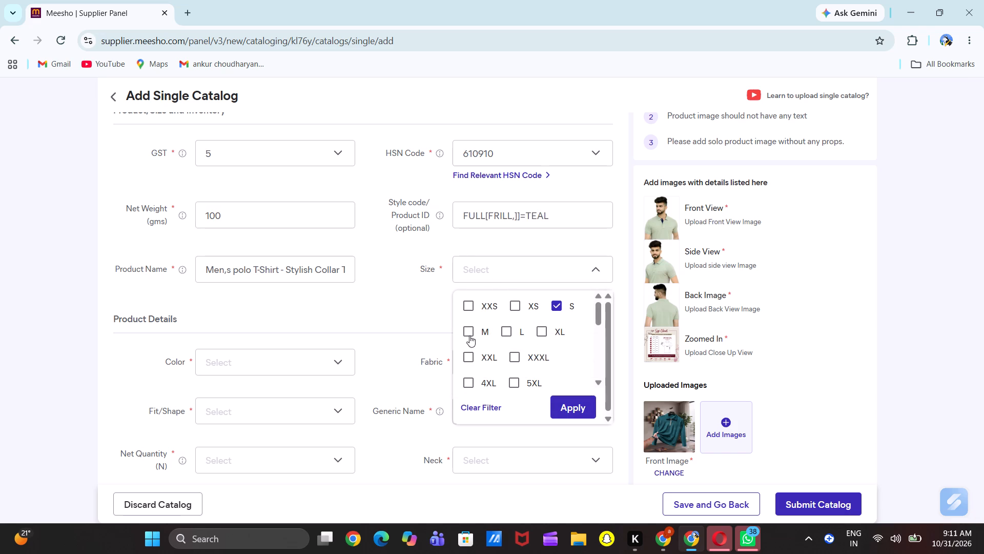
left_click(469, 335)
left_click(506, 331)
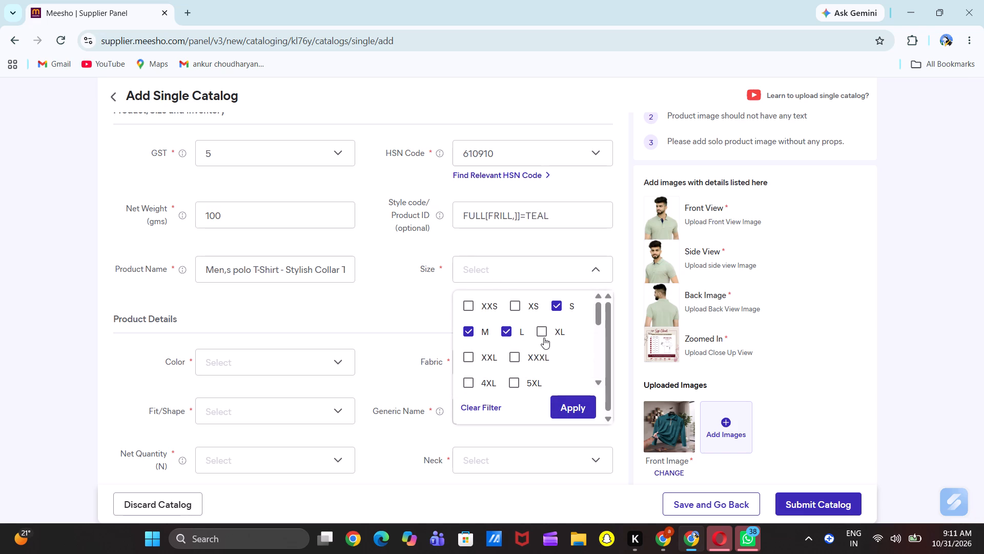
left_click(544, 338)
left_click(573, 412)
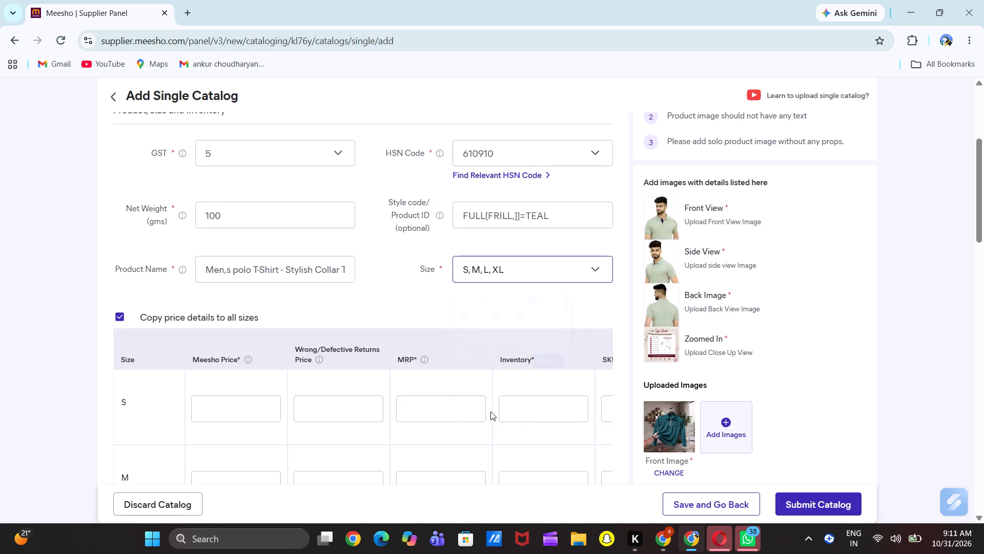
Set Product 1's Meesho price to 220, wrong/defective returns price to 219 and MRP to 1099 for all sizes.
scroll(396, 338, "down", 3)
left_click(230, 226)
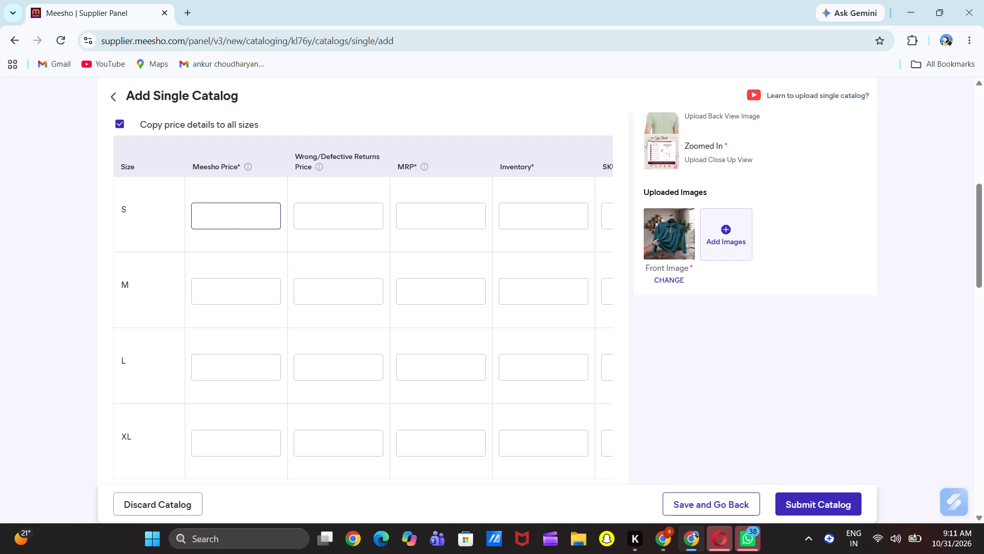
type("22")
key("0")
left_click(330, 211)
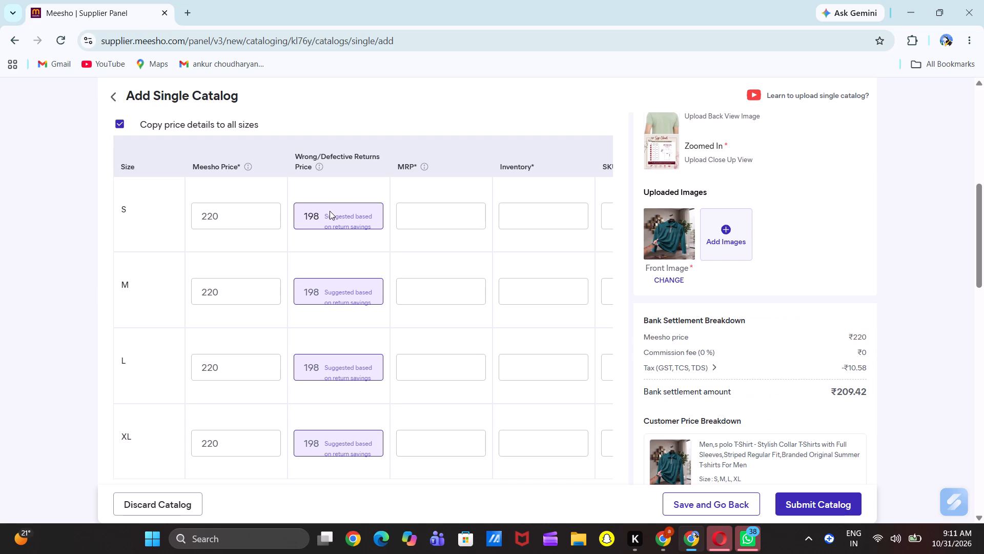
key("BackSpace")
key("BackSpace")
key("BackSpace")
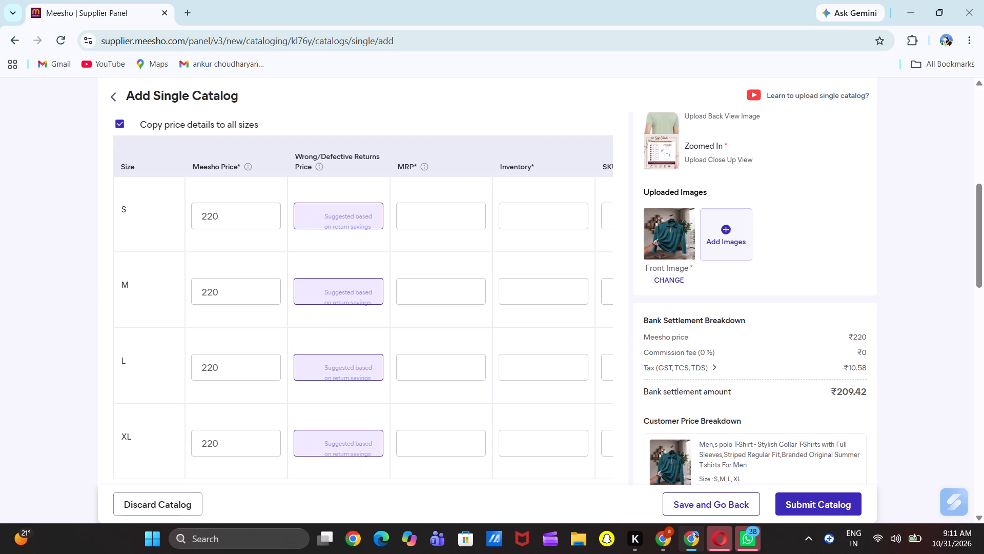
type("218")
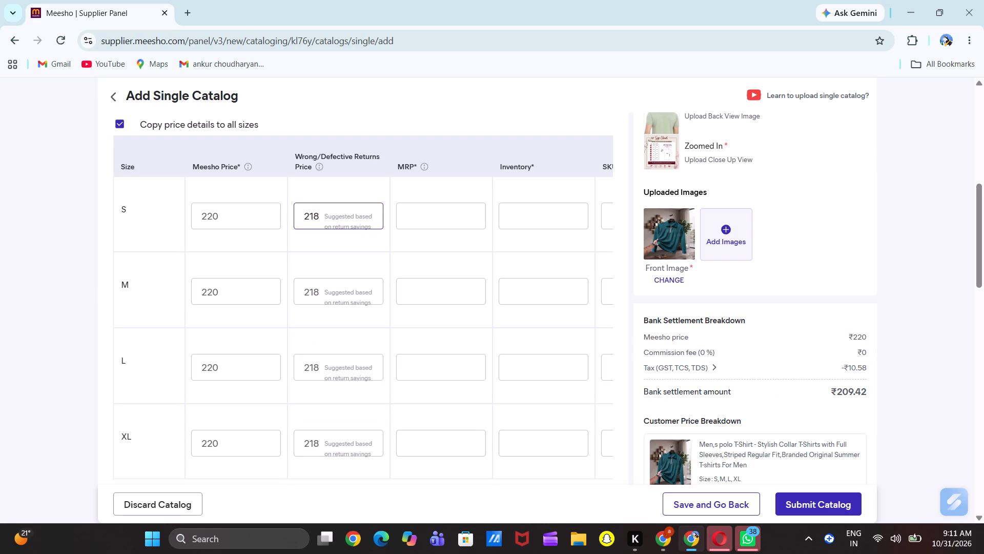
key("BackSpace")
key("9")
left_click(425, 213)
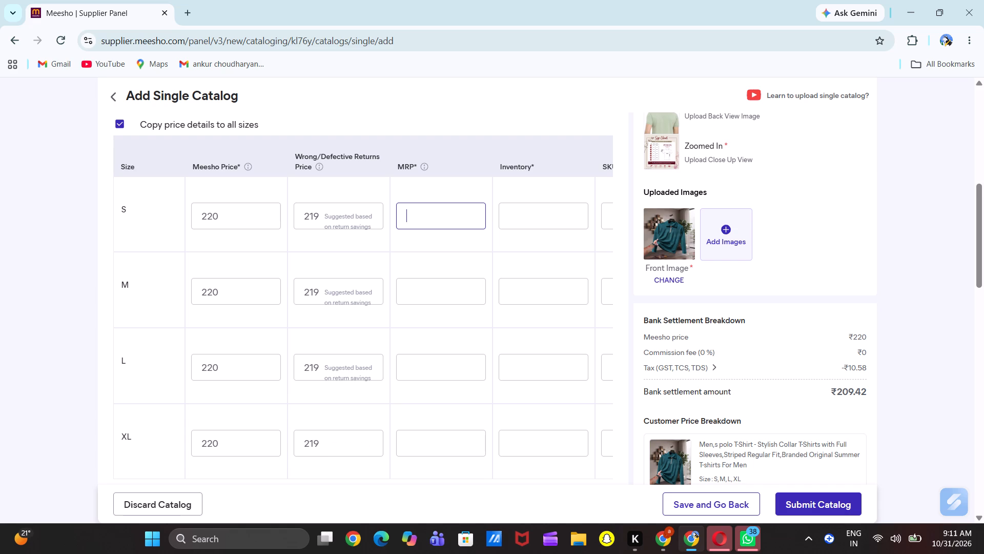
type("1099")
Enter an inventory of 100 for each of Product 1's sizes S, M, L and XL.
left_click(519, 212)
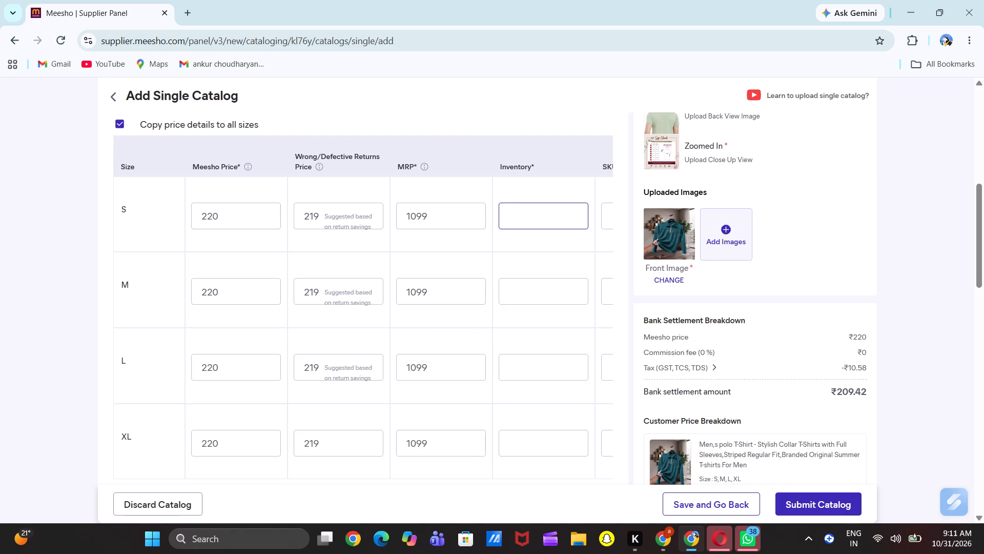
type("100")
left_click(540, 293)
type("1-")
type("00")
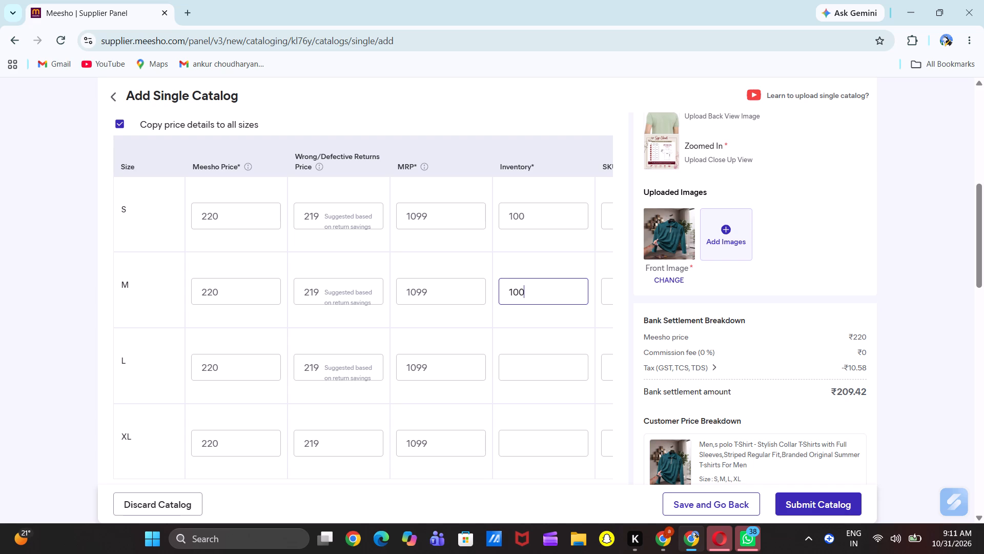
left_click(556, 361)
type("100")
left_click(534, 438)
type("100")
Set Product 1's chest size to 36 inches for size S and 38 inches for size M.
scroll(515, 422, "left", 4)
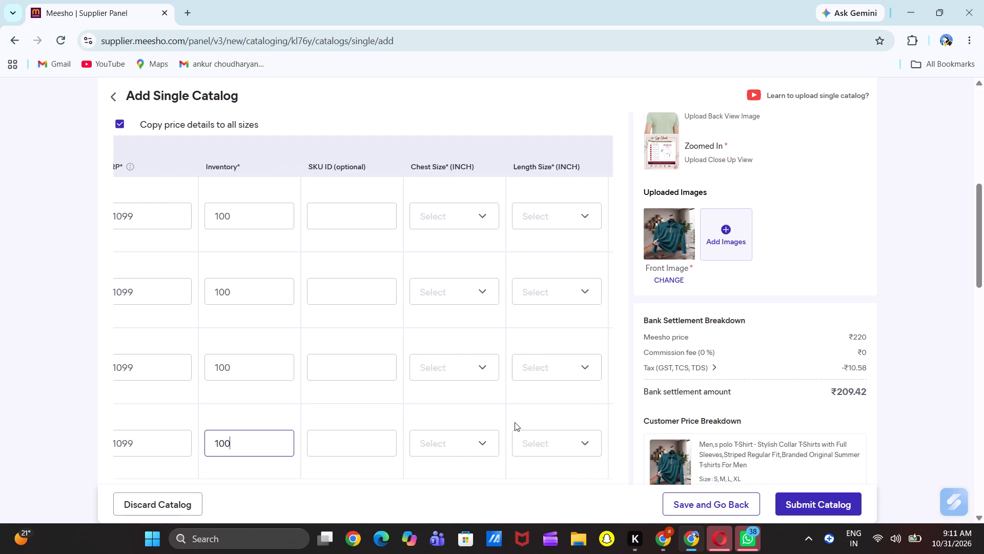
scroll(515, 422, "down", 1)
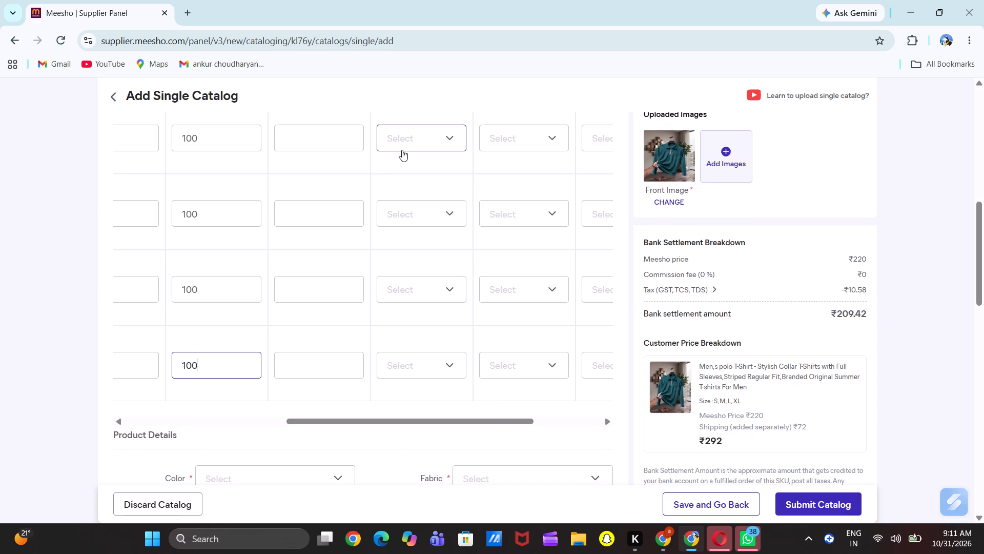
left_click(402, 150)
scroll(425, 234, "down", 2)
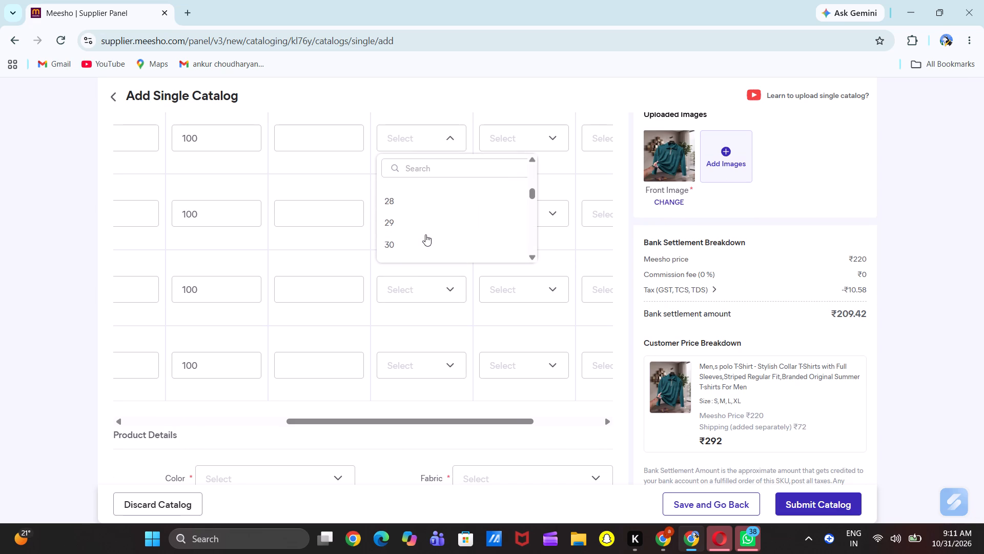
scroll(425, 234, "down", 4)
left_click(425, 234)
left_click(401, 208)
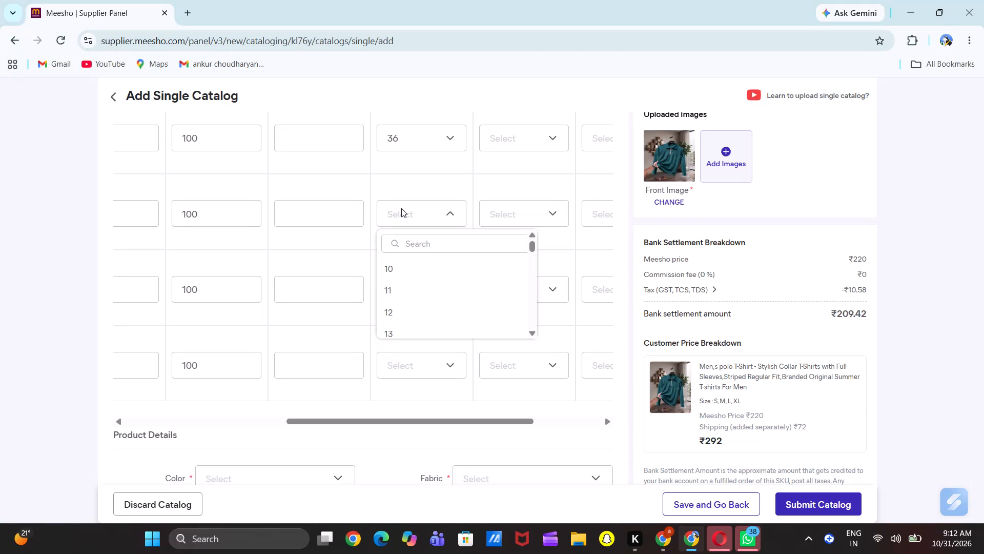
scroll(435, 308, "down", 2)
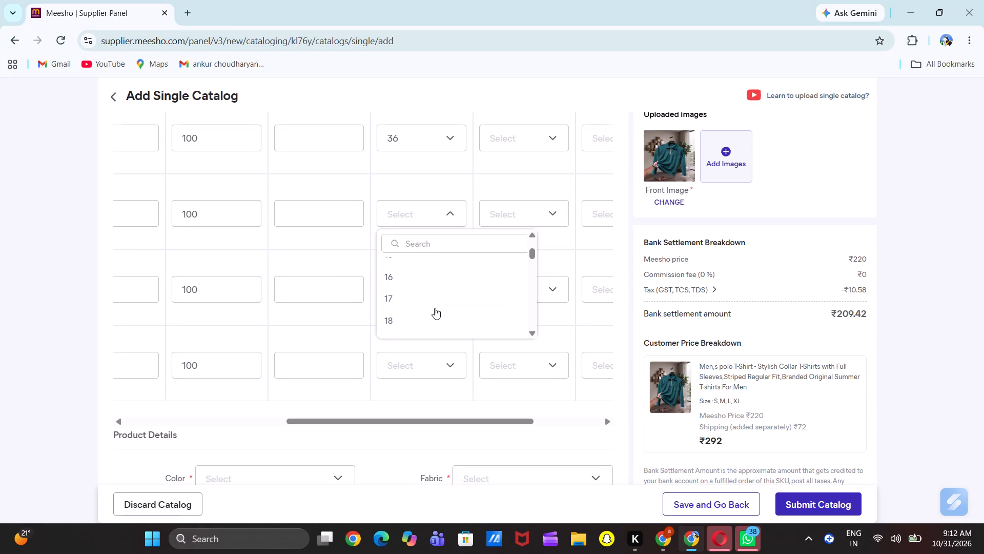
scroll(435, 308, "down", 4)
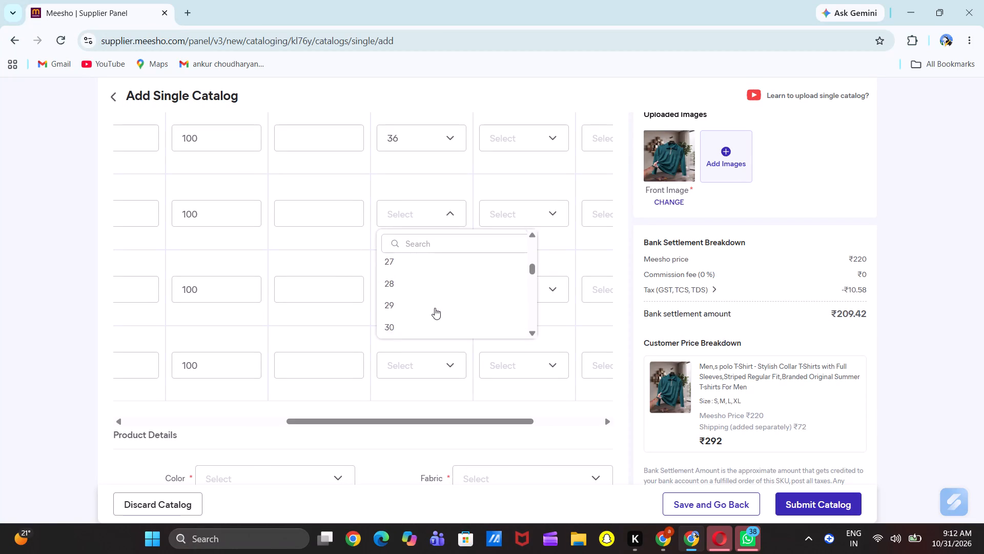
scroll(435, 308, "down", 3)
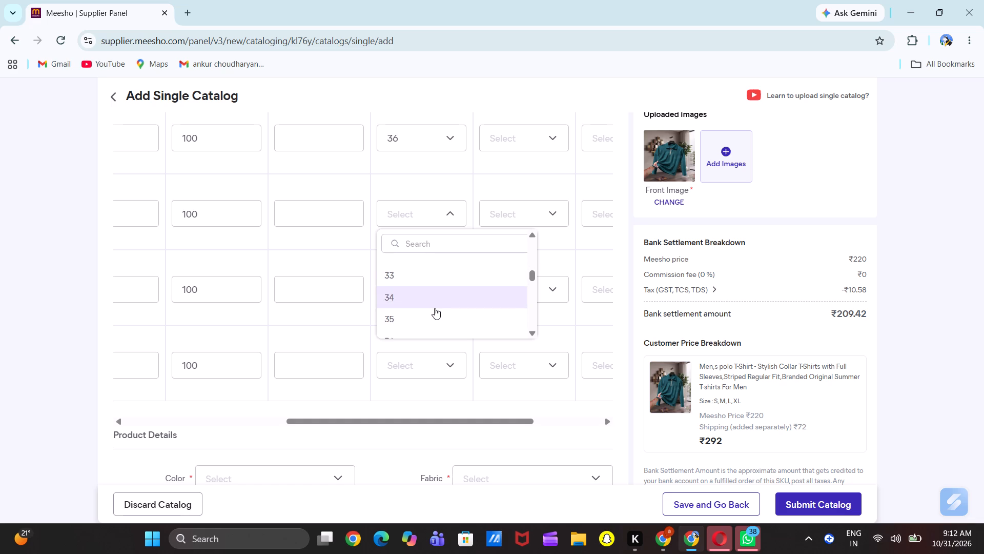
scroll(435, 308, "down", 2)
left_click(435, 308)
Set Product 1's chest size to 40 inches for size L and 42 inches for size XL.
left_click(395, 294)
scroll(398, 366, "down", 1)
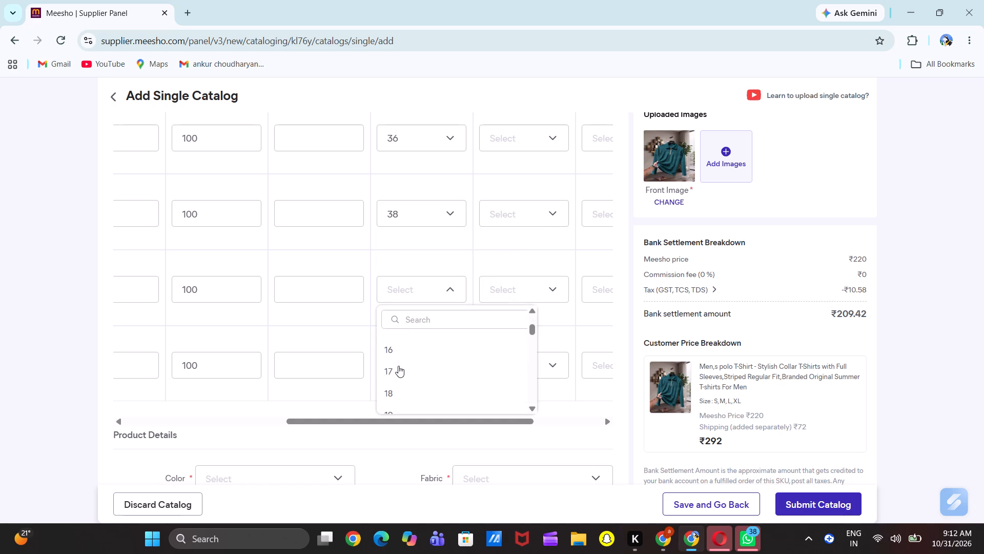
scroll(398, 366, "down", 4)
scroll(398, 366, "up", 2)
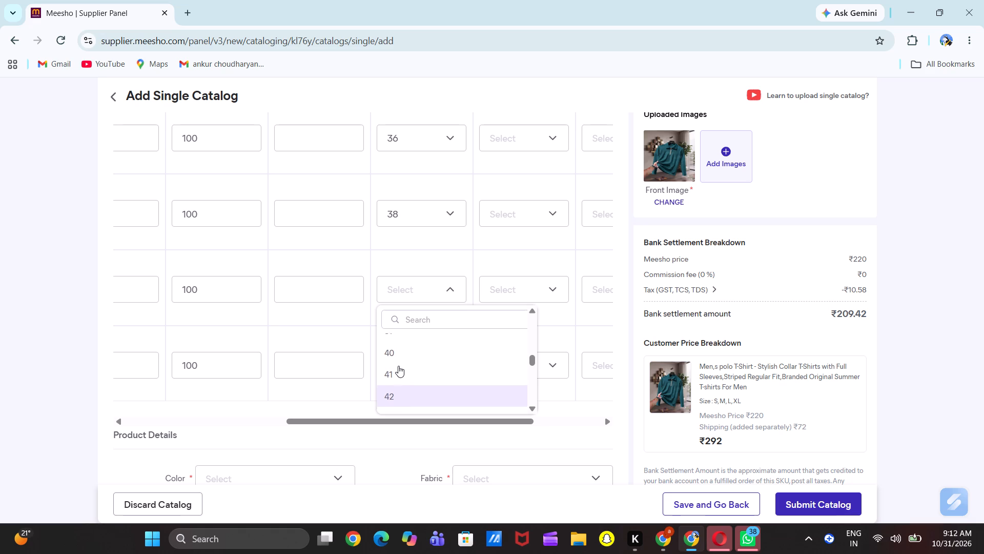
scroll(398, 366, "up", 1)
left_click(398, 366)
left_click(402, 365)
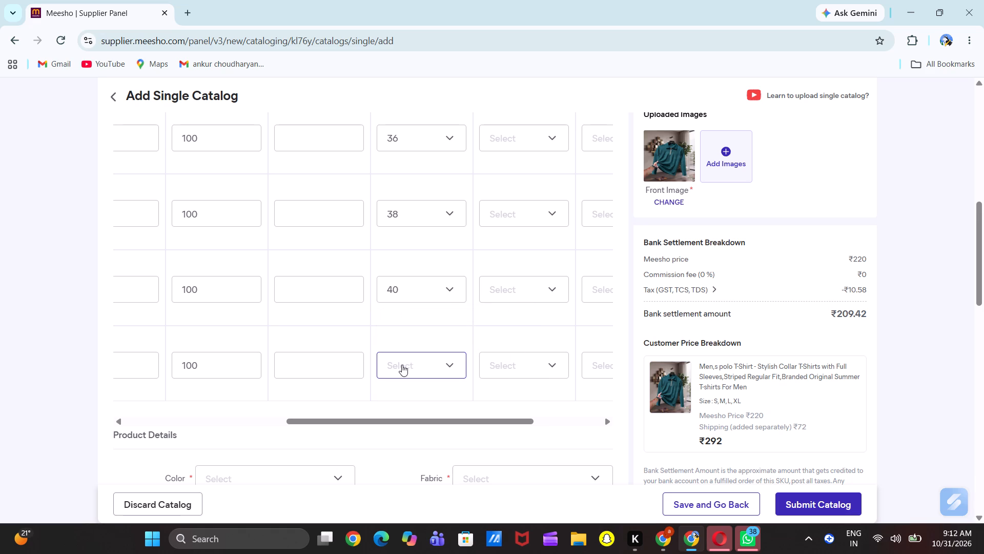
scroll(429, 452, "down", 3)
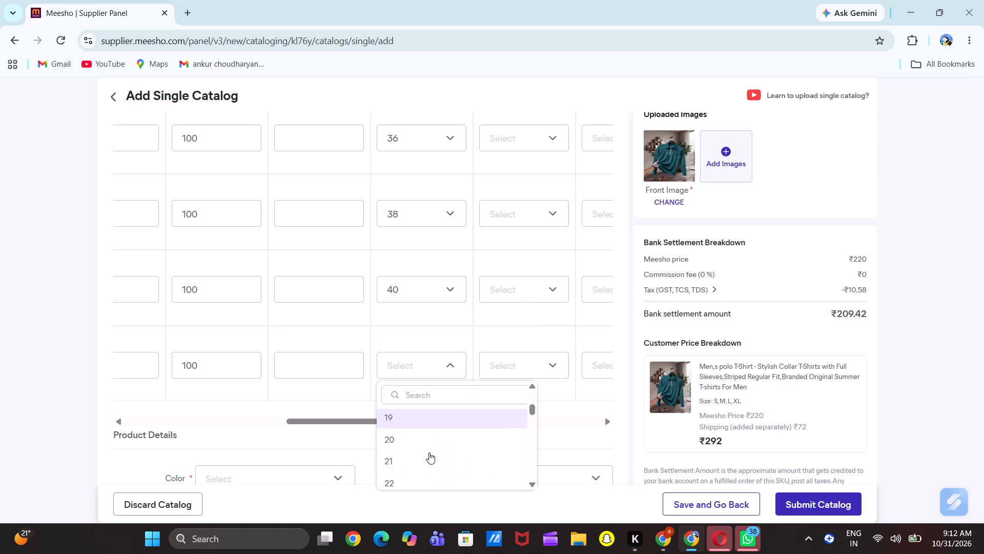
scroll(429, 452, "down", 4)
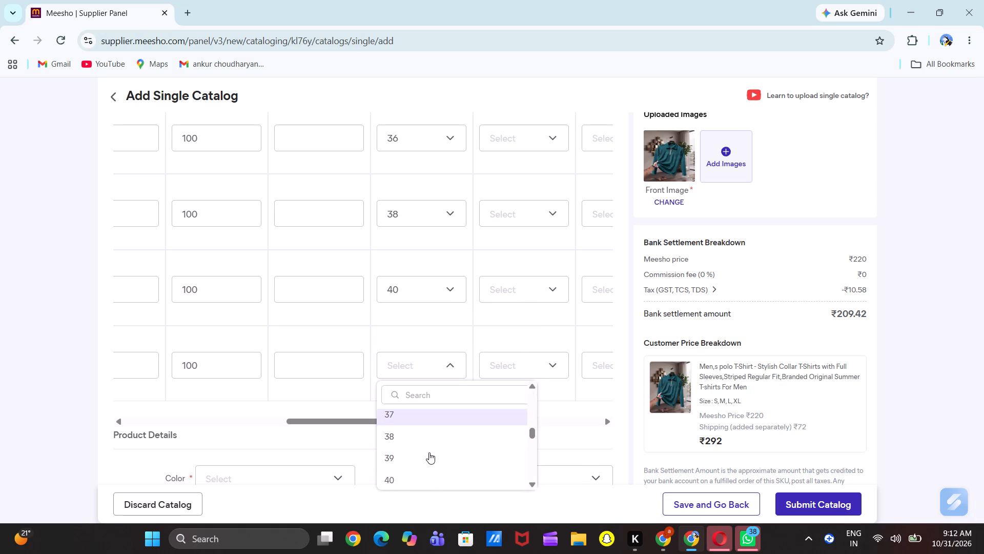
scroll(429, 452, "down", 2)
left_click(429, 452)
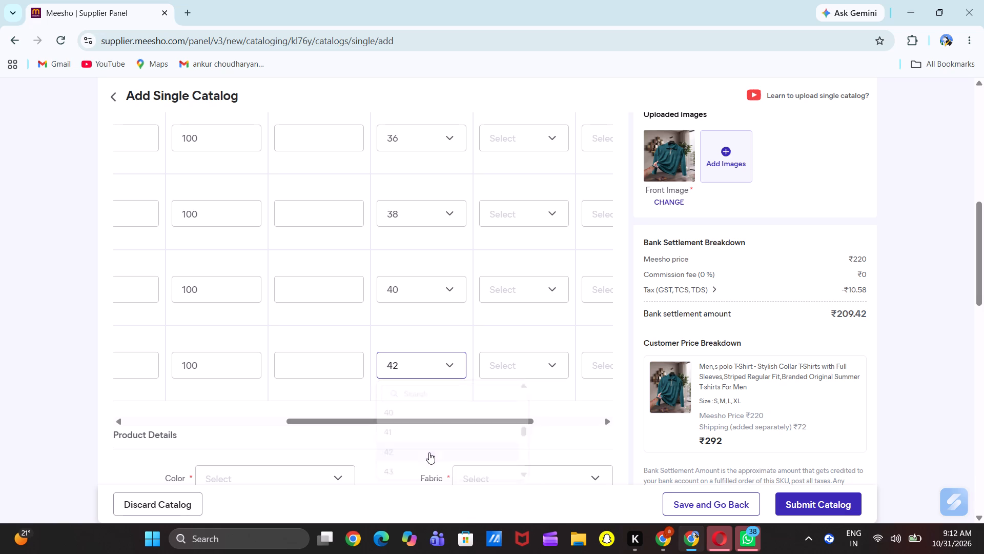
Set Product 1's length size to 24.5 inches for size S and 25.5 inches for size M.
scroll(474, 301, "left", 2)
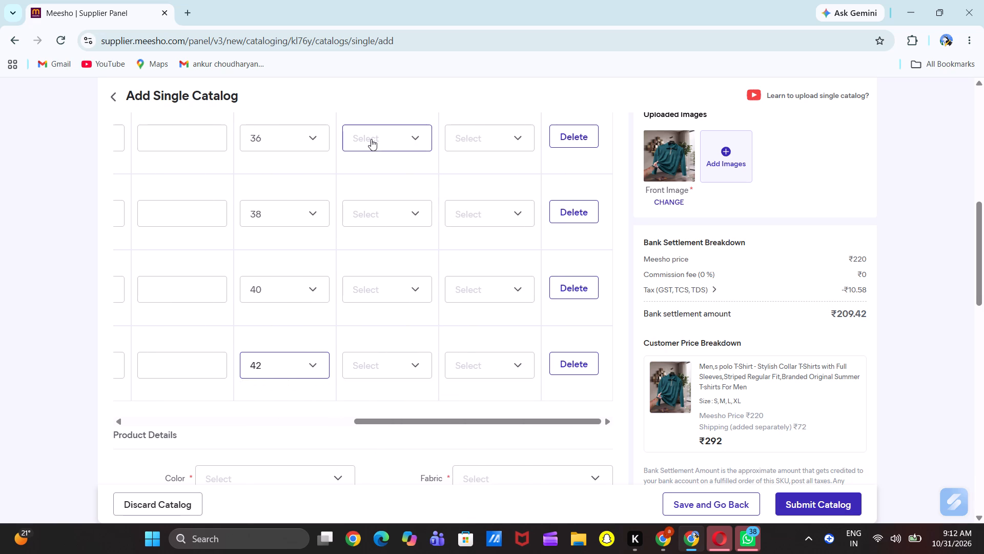
left_click(371, 138)
scroll(391, 221, "down", 3)
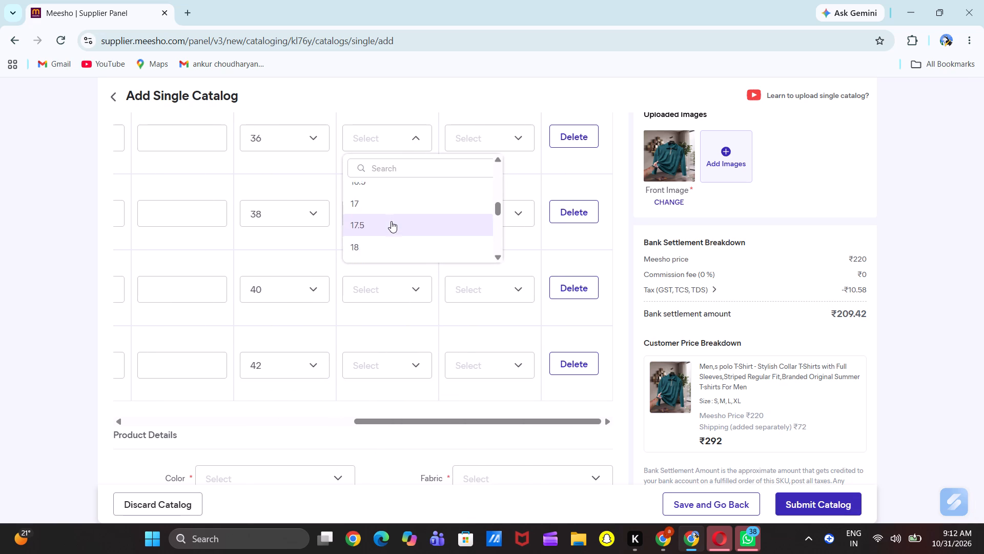
scroll(391, 221, "down", 3)
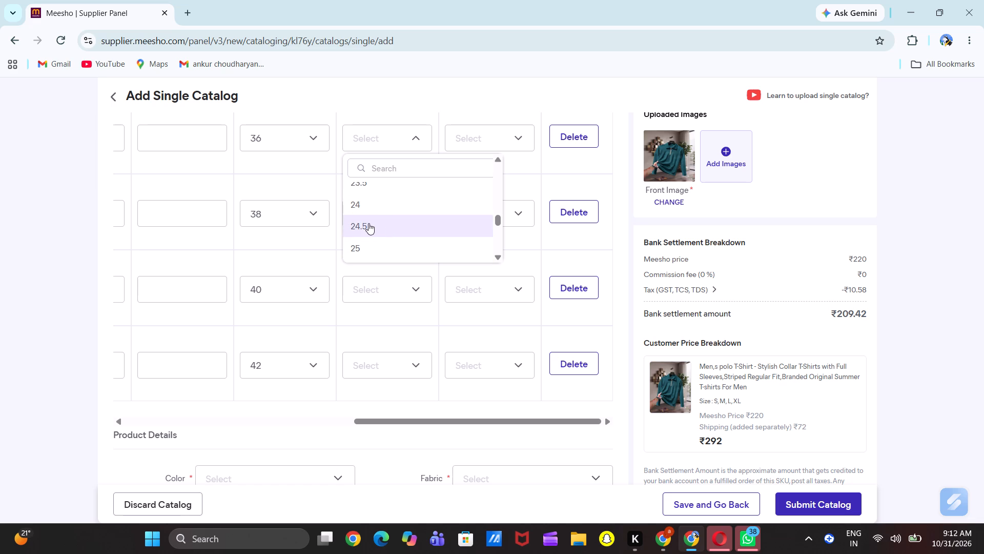
left_click(368, 223)
left_click(360, 207)
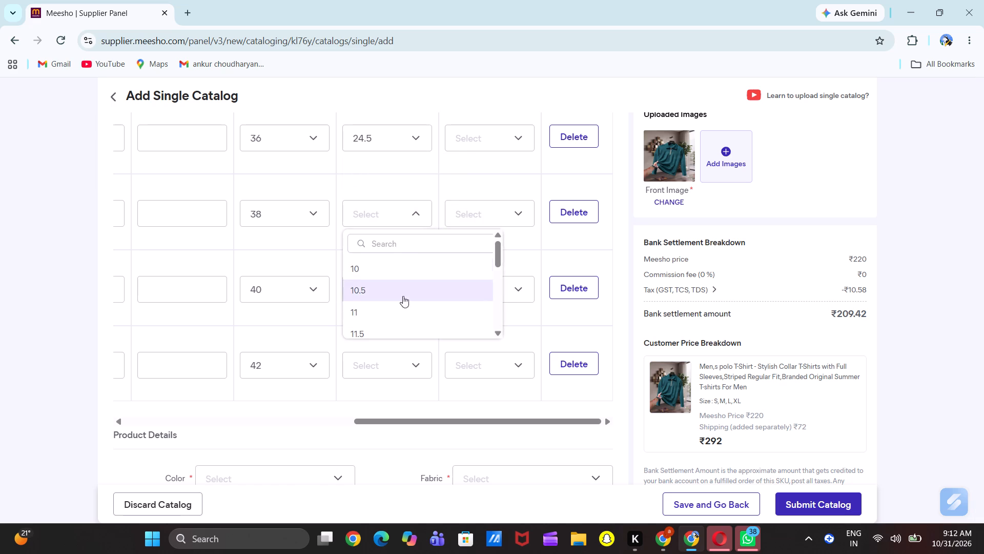
scroll(410, 303, "down", 4)
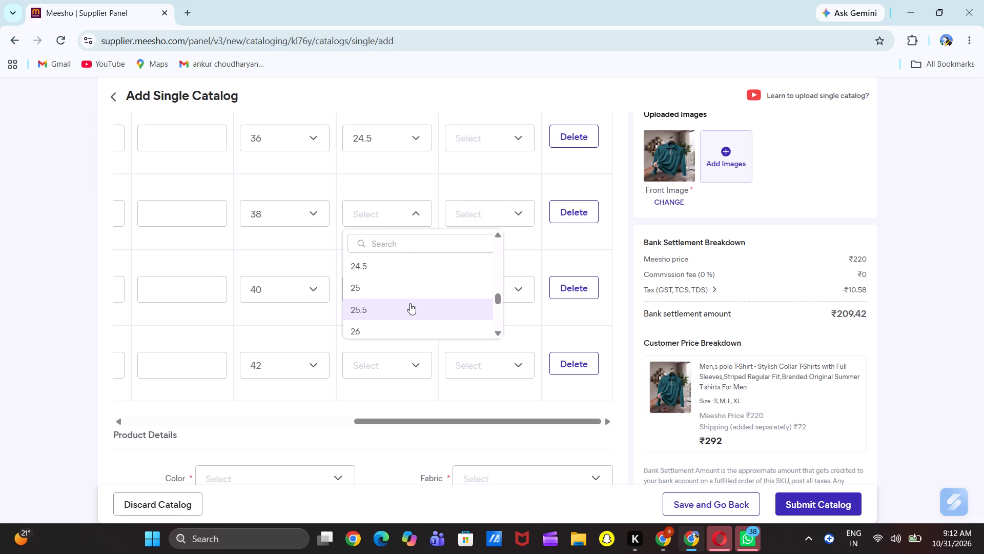
left_click(410, 303)
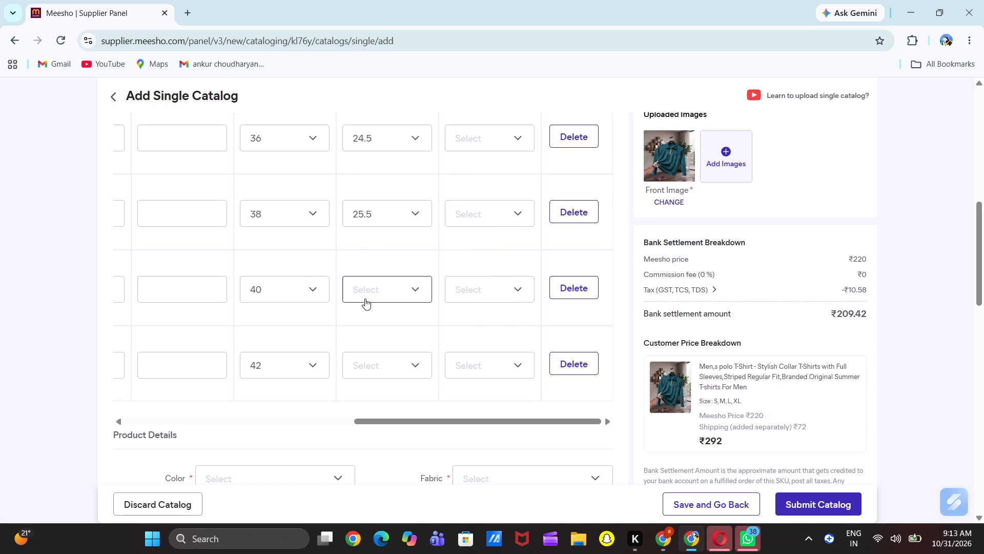
Set Product 1's length size to 26.5 inches for size L and 27.5 inches for size XL.
left_click(365, 299)
scroll(396, 377, "down", 2)
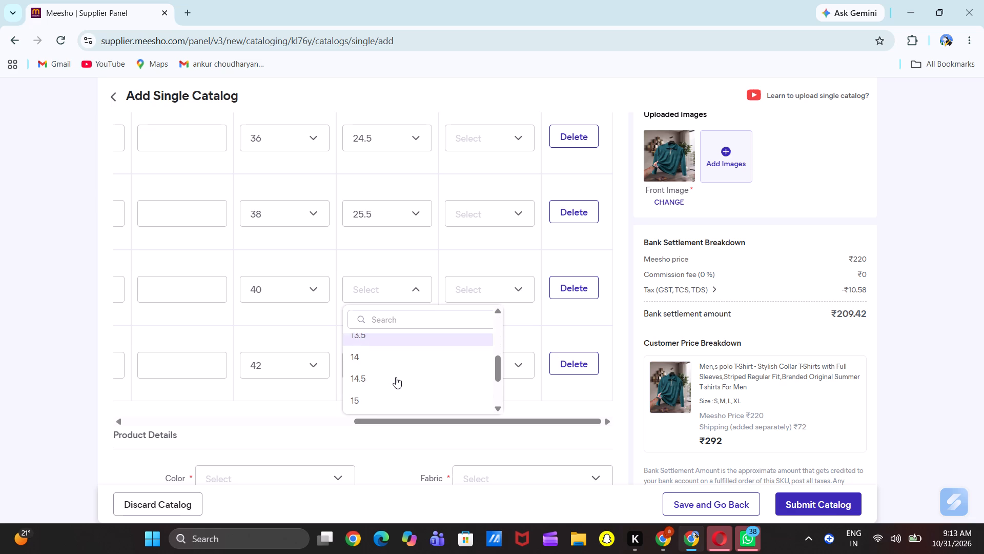
scroll(396, 377, "down", 5)
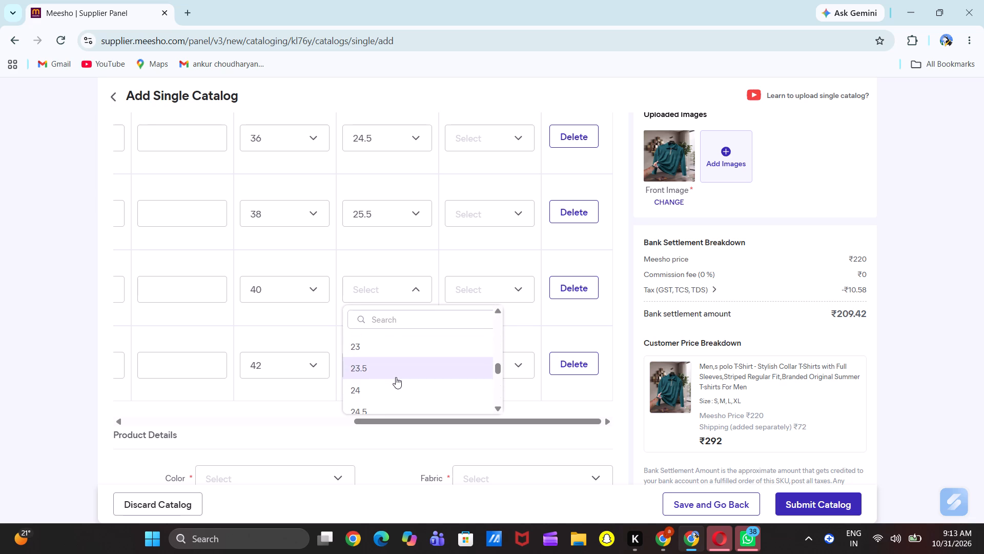
scroll(396, 377, "down", 2)
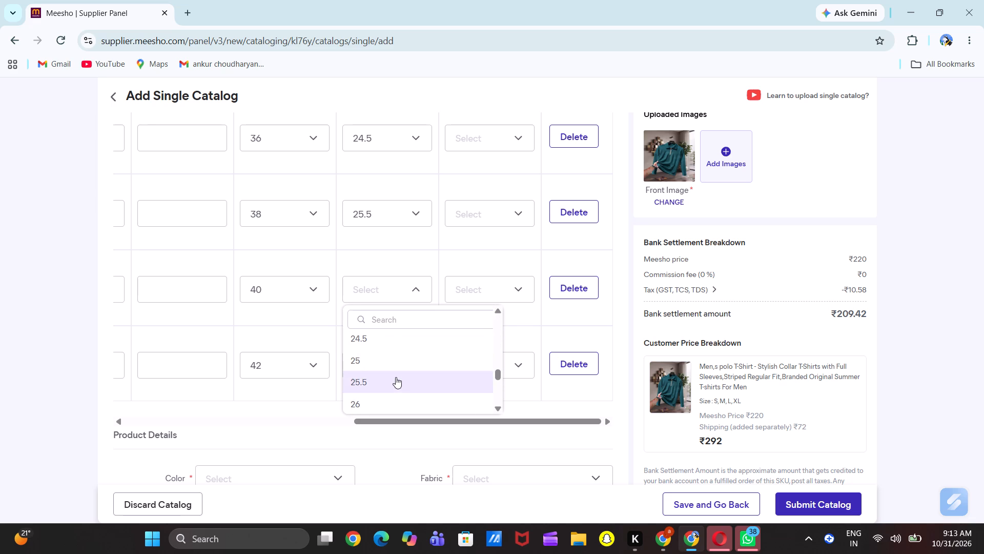
scroll(396, 377, "down", 1)
left_click(396, 377)
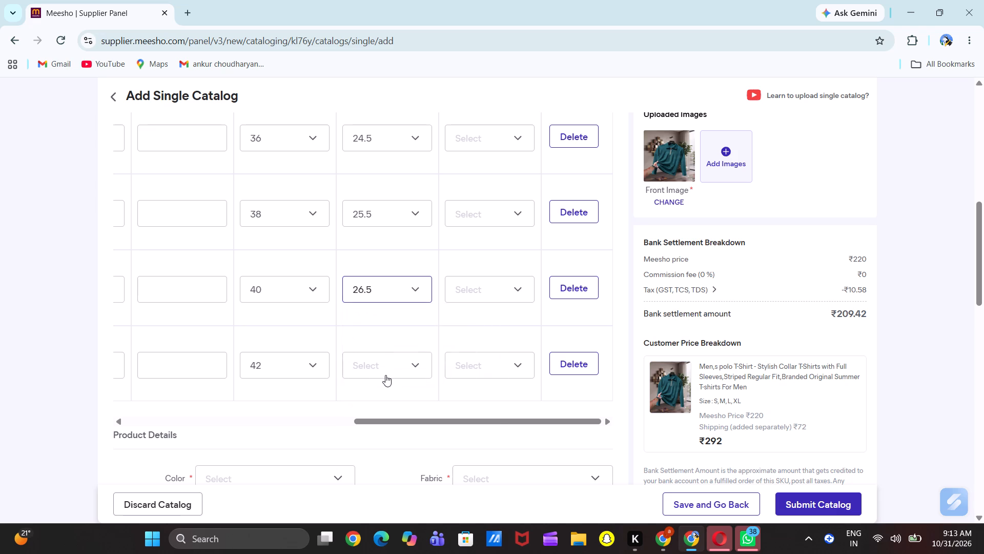
left_click(385, 375)
scroll(411, 459, "down", 2)
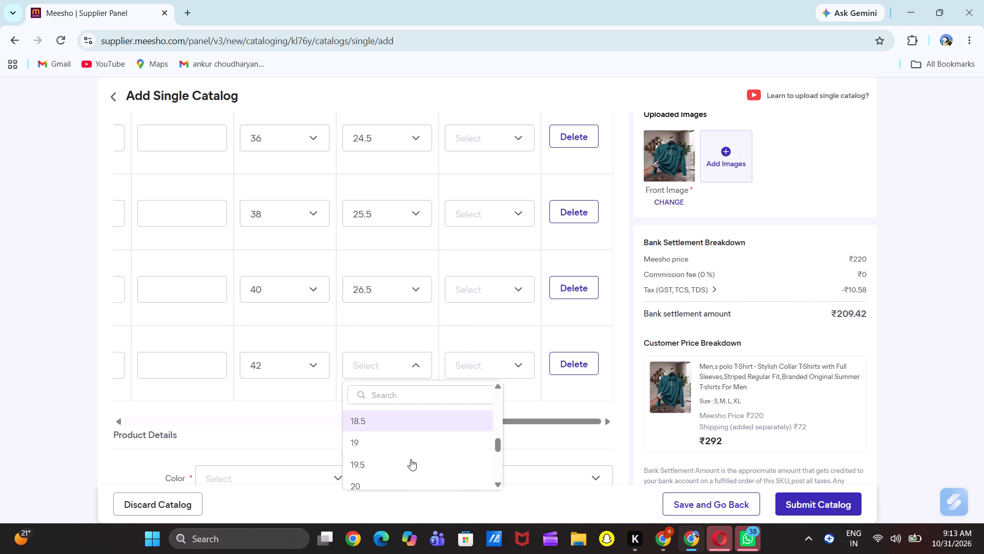
scroll(411, 459, "down", 3)
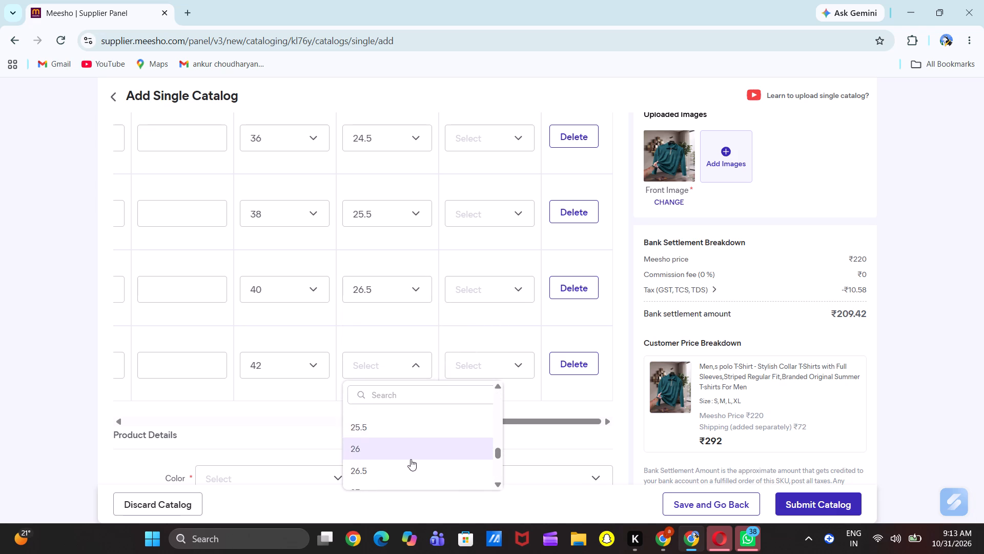
scroll(411, 459, "down", 3)
left_click(411, 459)
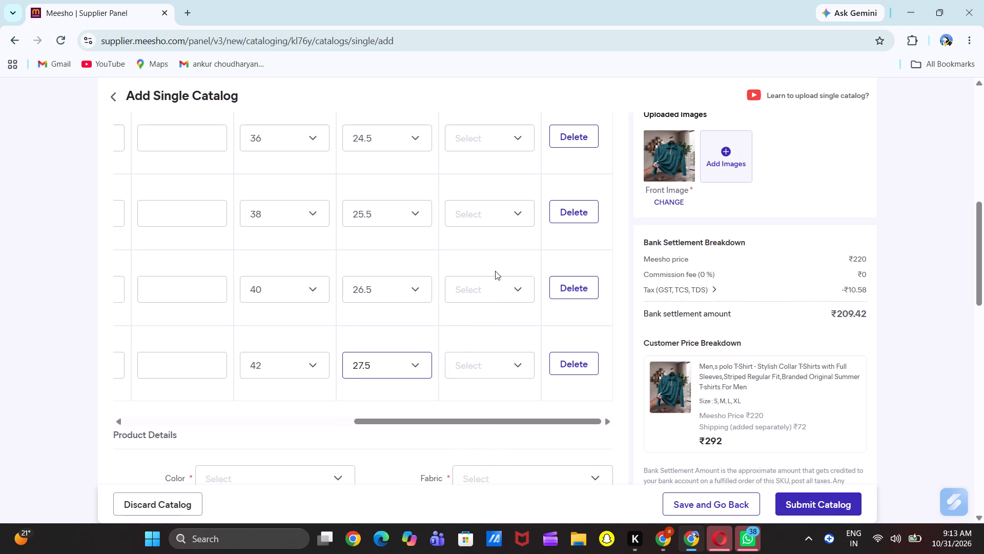
Set Product 1's shoulder size to 14.5 inches for size S and 15.5 inches for size M.
left_click(477, 141)
scroll(476, 233, "down", 1)
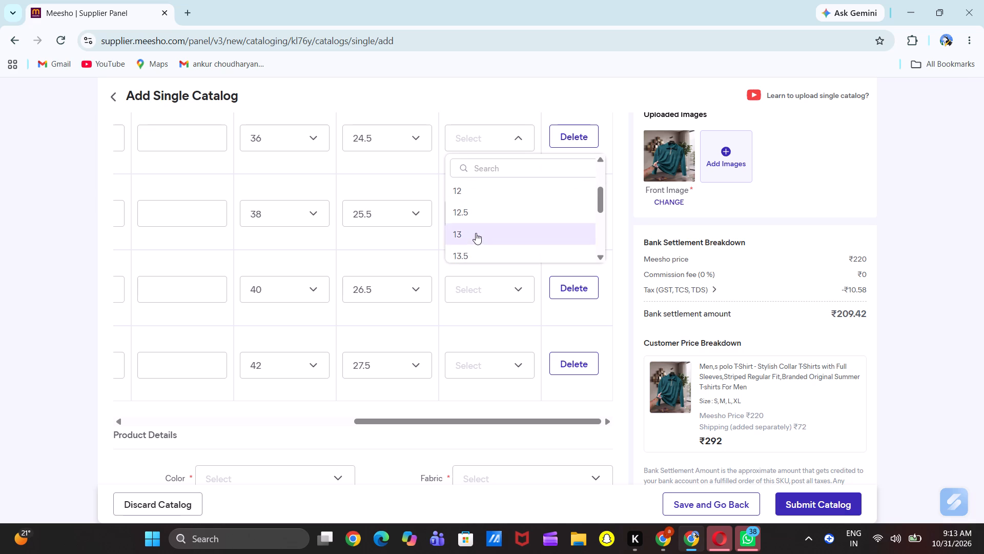
scroll(476, 233, "down", 2)
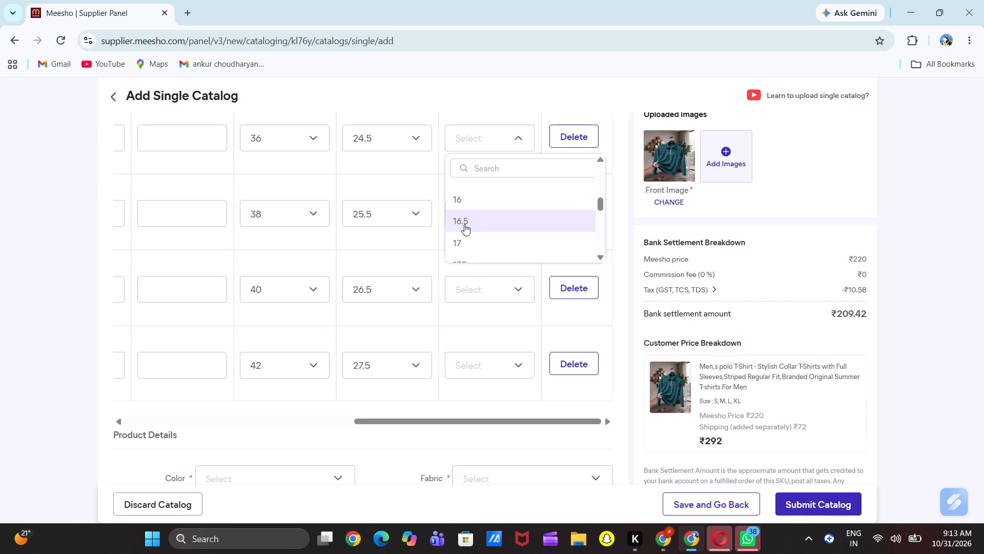
scroll(464, 224, "up", 1)
left_click(464, 224)
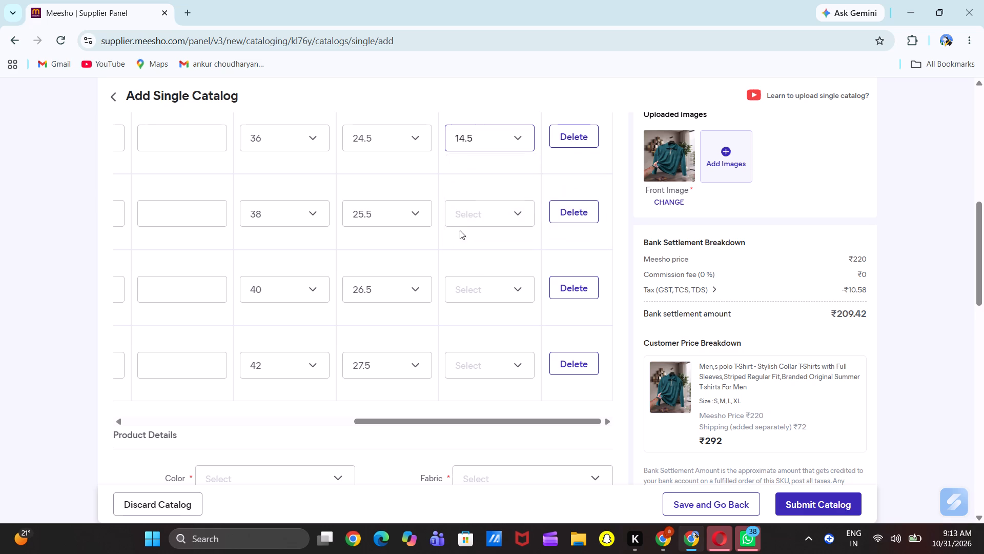
left_click(467, 216)
scroll(490, 281, "down", 1)
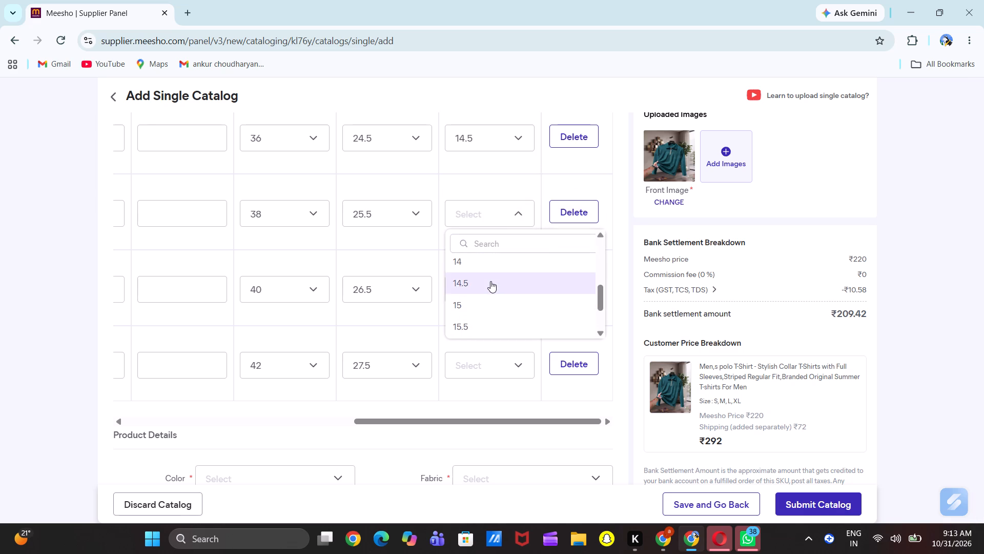
scroll(490, 281, "down", 2)
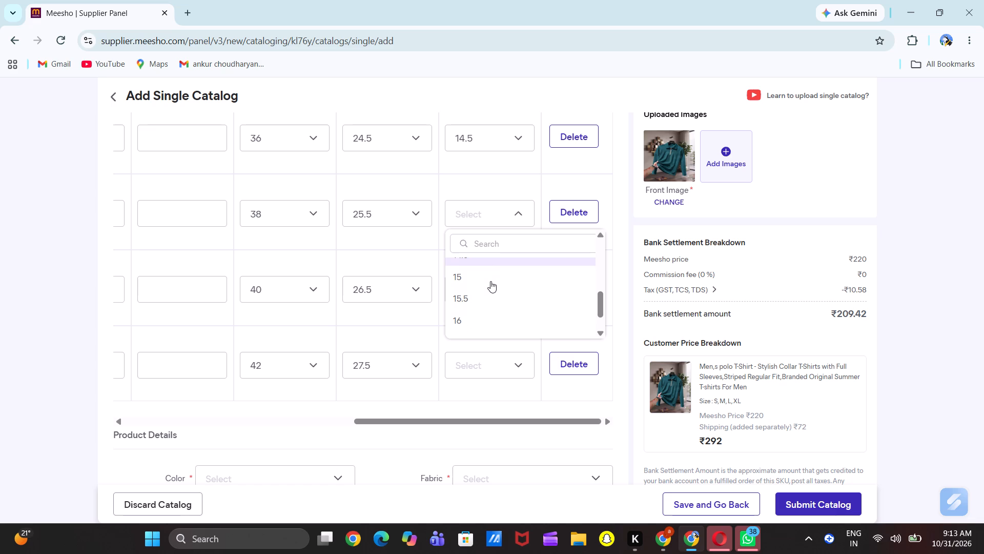
scroll(490, 281, "down", 1)
left_click(485, 292)
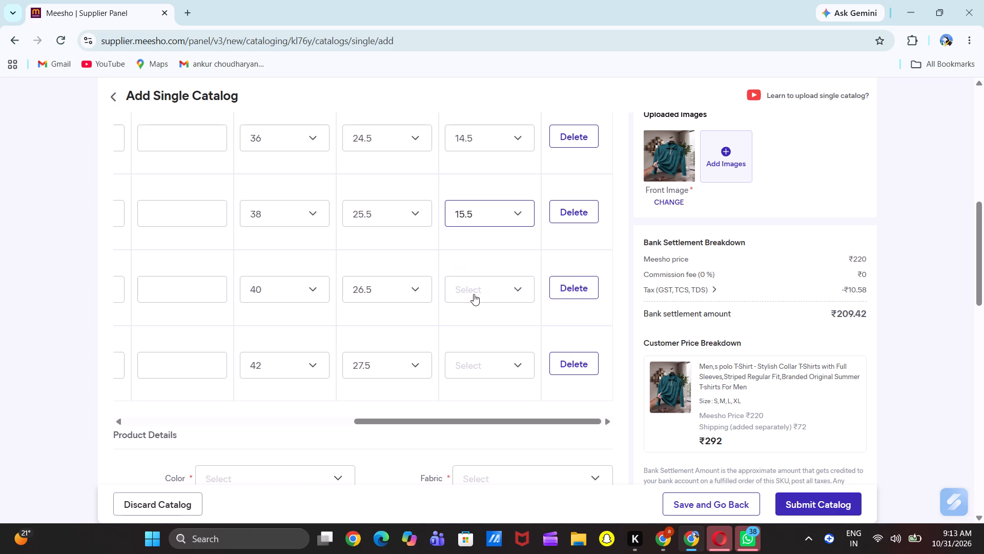
Set Product 1's shoulder size to 16.5 inches for size L and 17.5 inches for size XL.
left_click(474, 294)
scroll(477, 344, "down", 1)
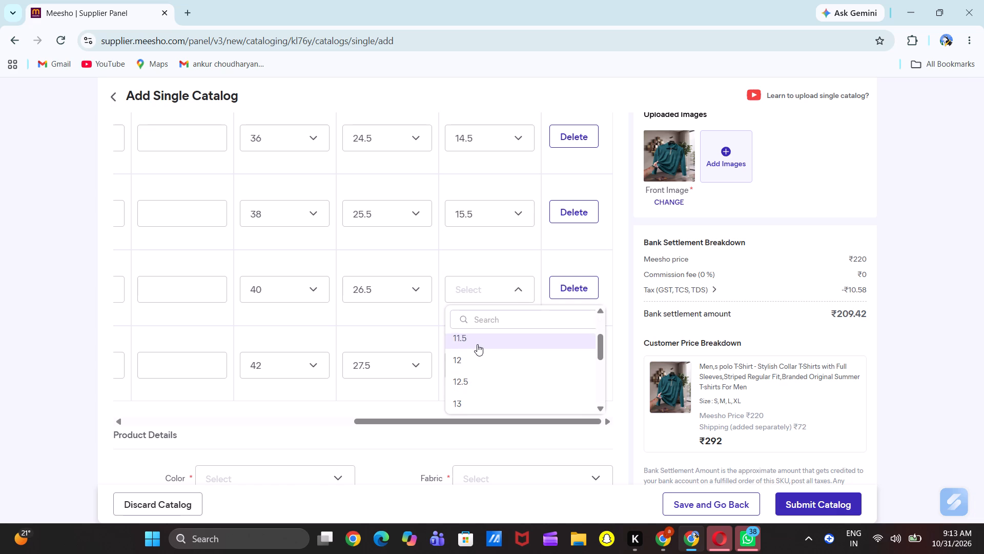
scroll(477, 344, "down", 1)
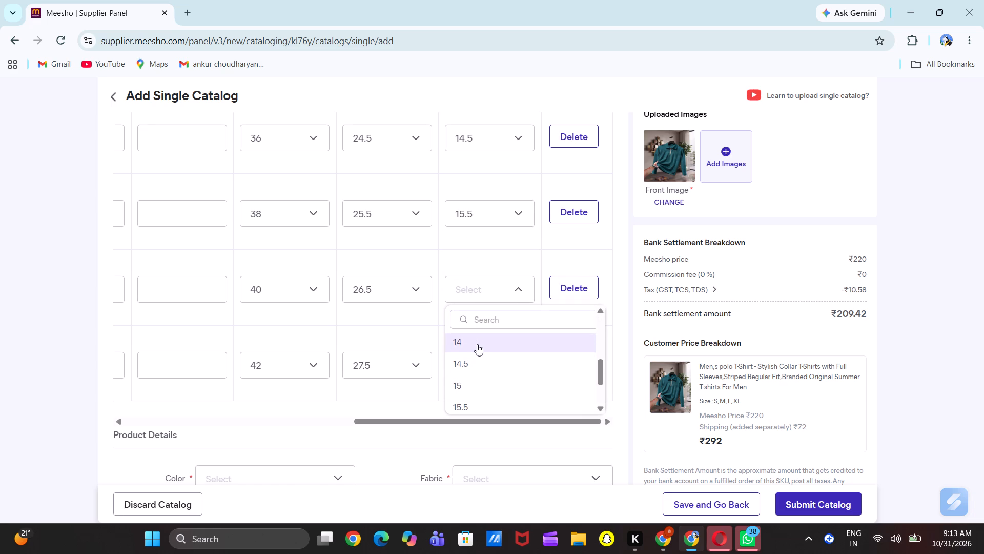
scroll(477, 344, "down", 2)
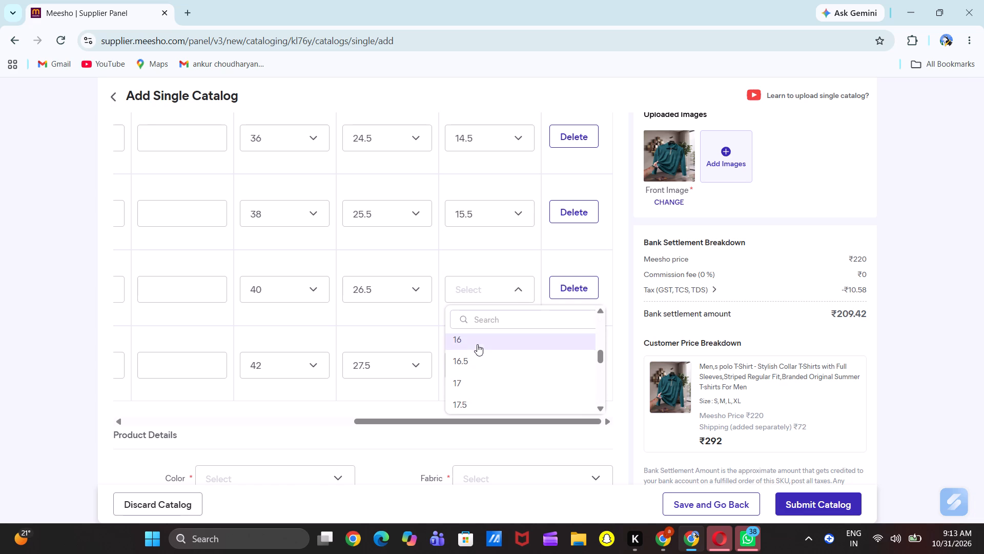
left_click(477, 344)
left_click(473, 359)
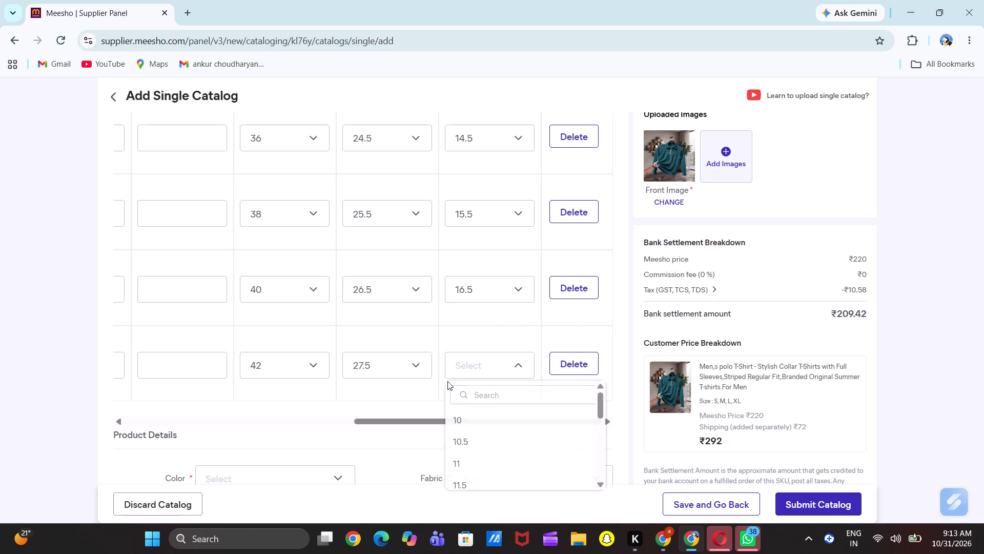
scroll(484, 429, "down", 2)
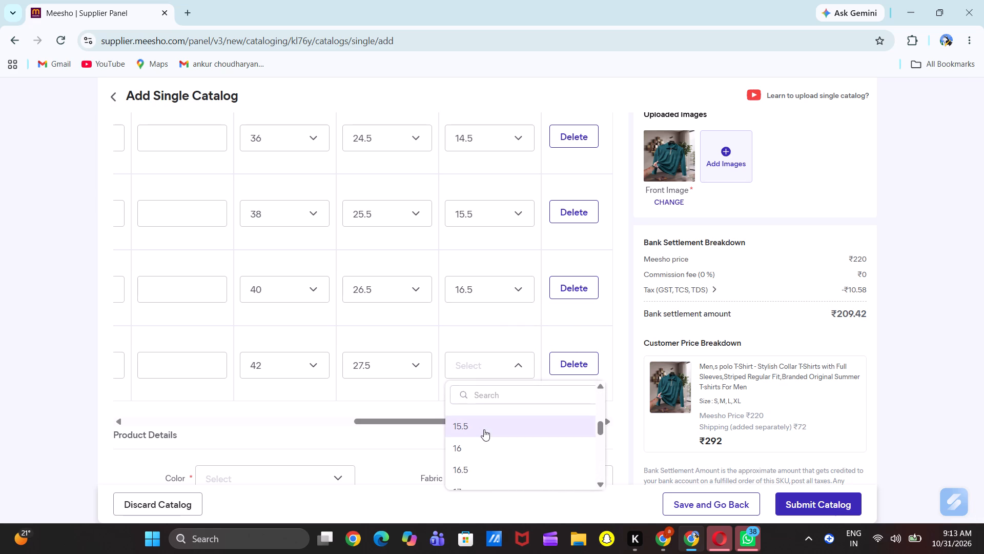
scroll(484, 429, "down", 3)
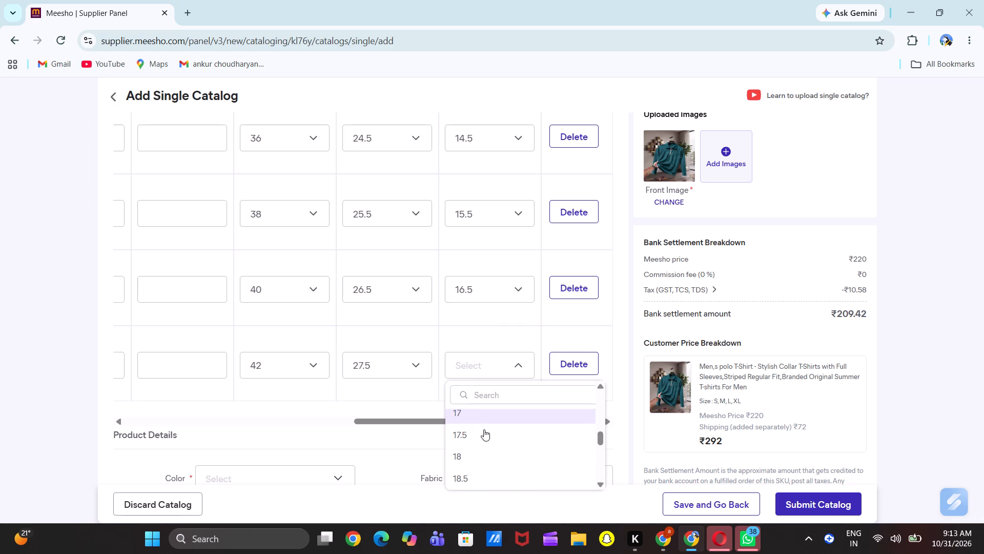
left_click(484, 429)
In Product 1's details, set the color to Teal and the fabric to Cotton Blend.
scroll(365, 402, "down", 2)
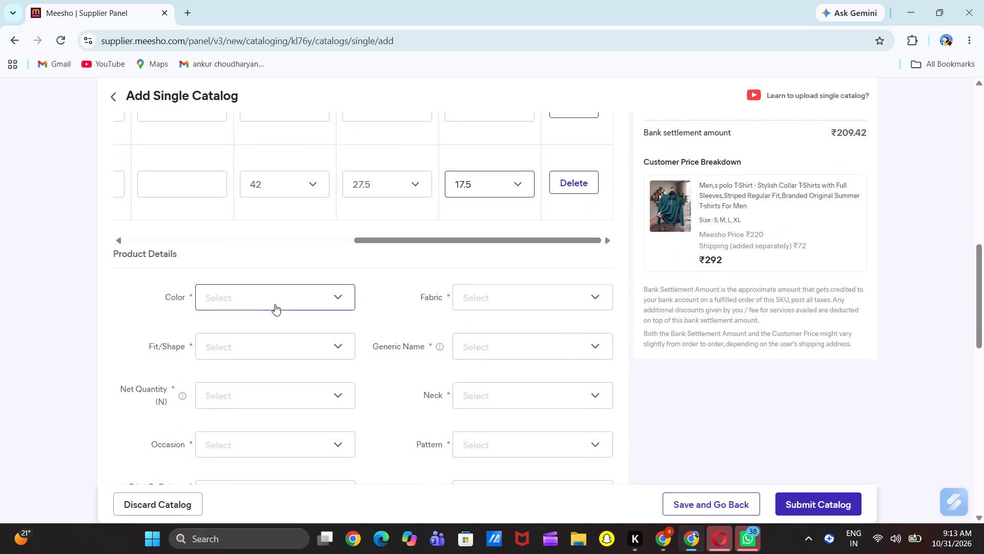
left_click(272, 304)
left_click(257, 327)
type("TE")
key("a")
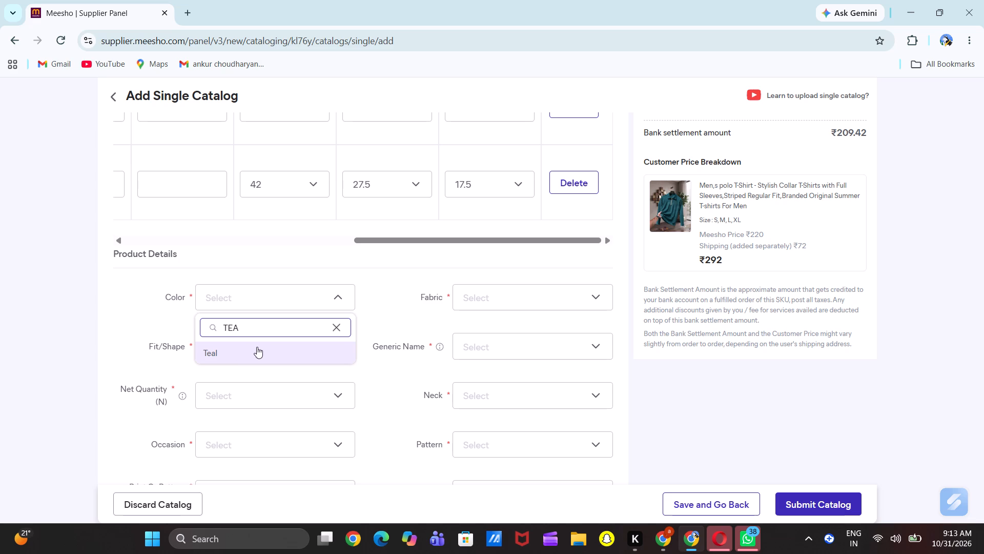
left_click(224, 343)
left_click(494, 296)
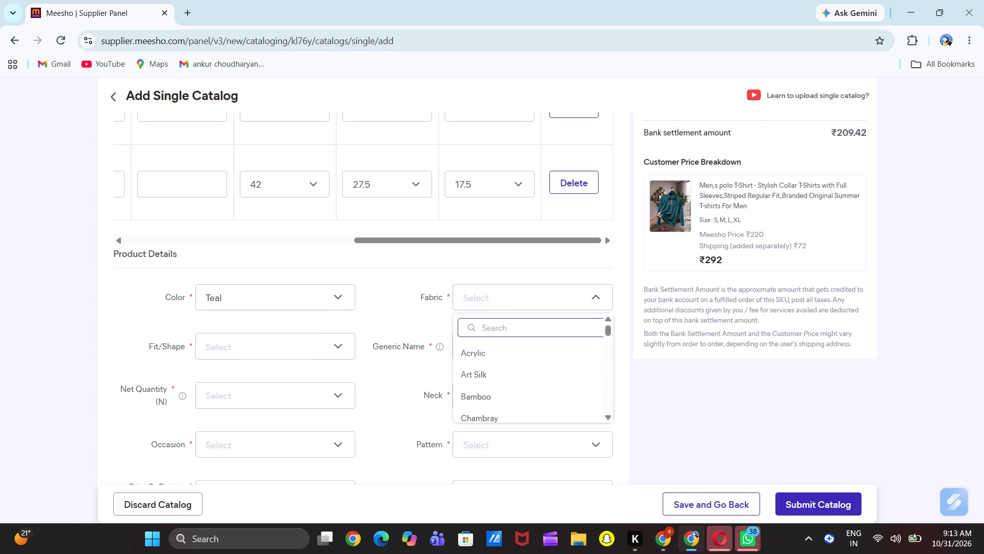
scroll(505, 383, "down", 2)
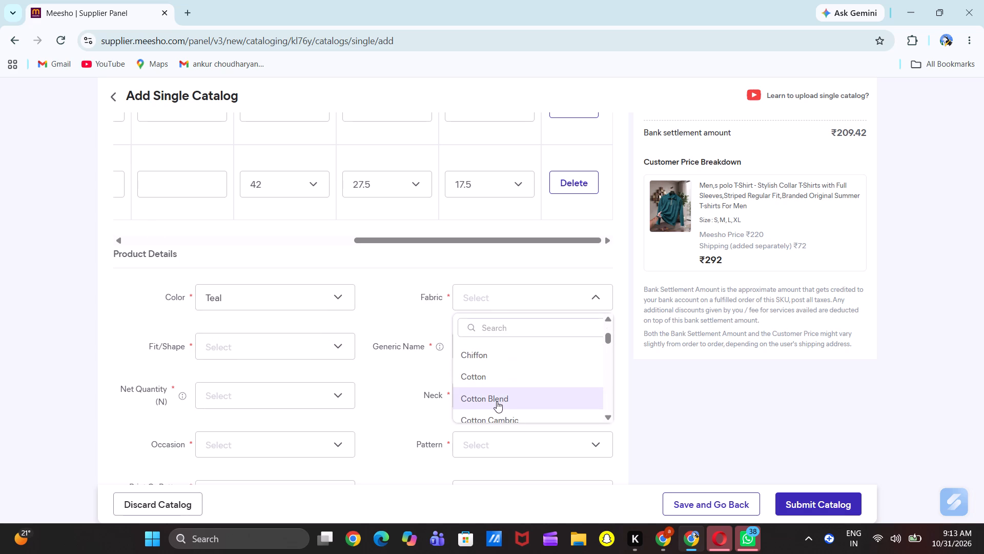
left_click(497, 401)
Set the Fit/Shape in Product 1's details to Regular.
scroll(497, 401, "down", 1)
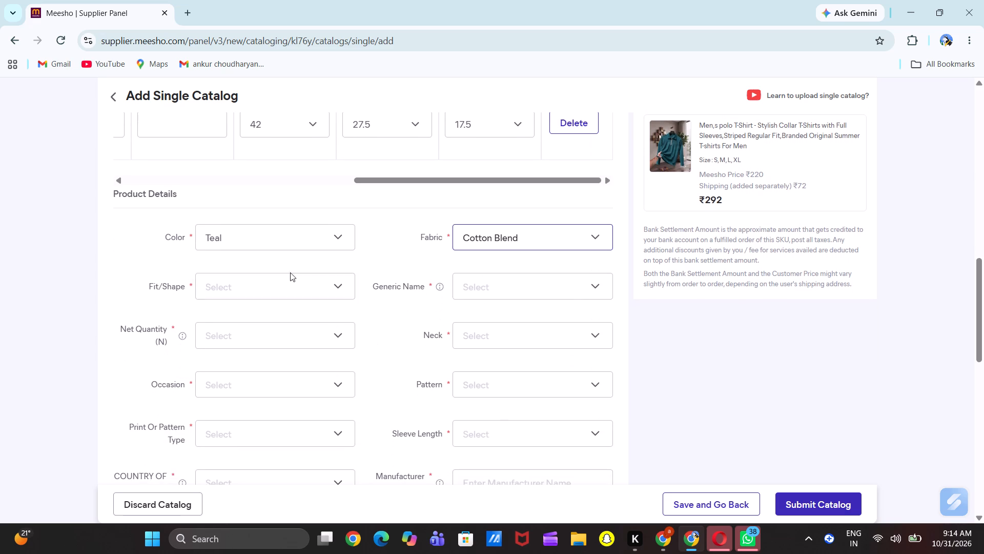
left_click(288, 275)
scroll(310, 360, "down", 1)
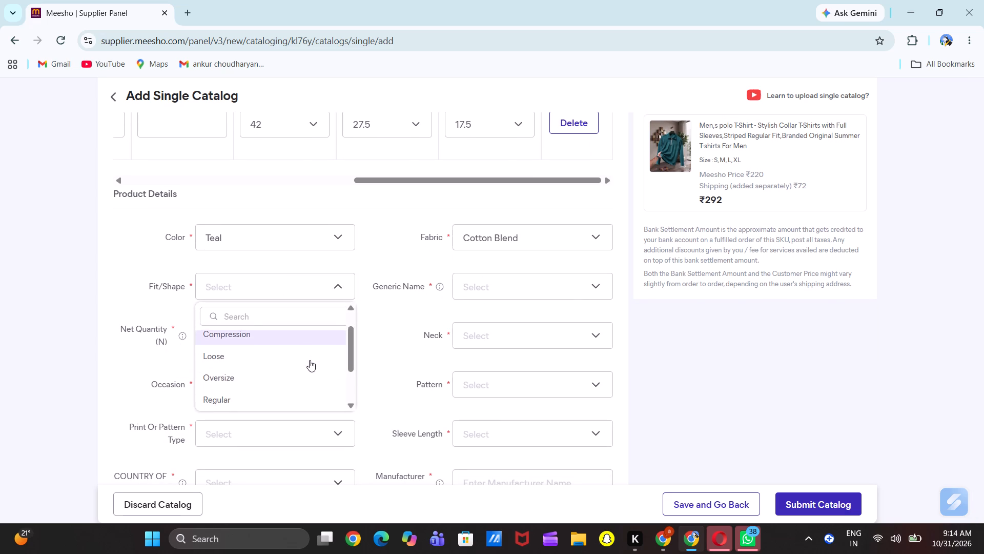
scroll(310, 360, "down", 1)
left_click(276, 350)
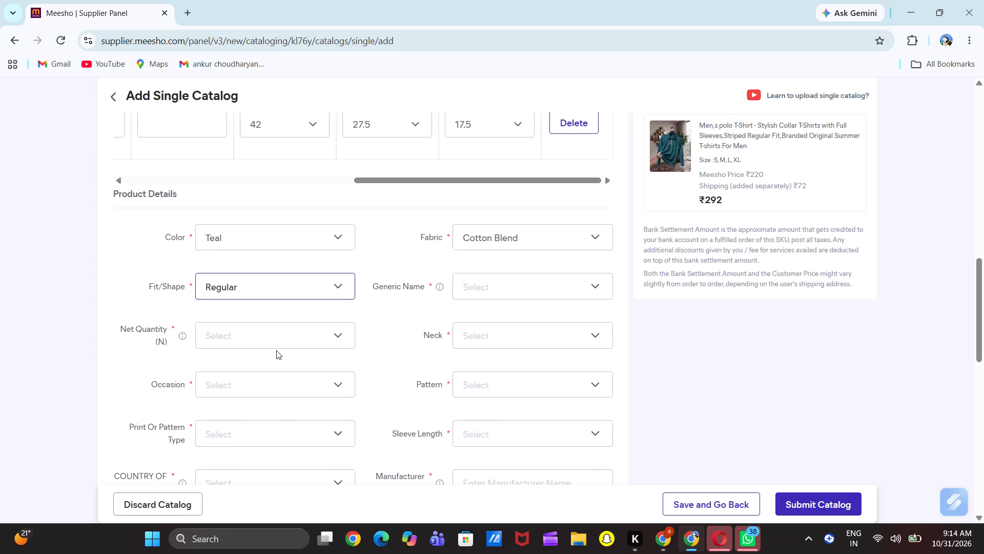
In Product 1's details, set the Generic Name to Tshirts and the Net Quantity (N) to 1.
left_click(476, 289)
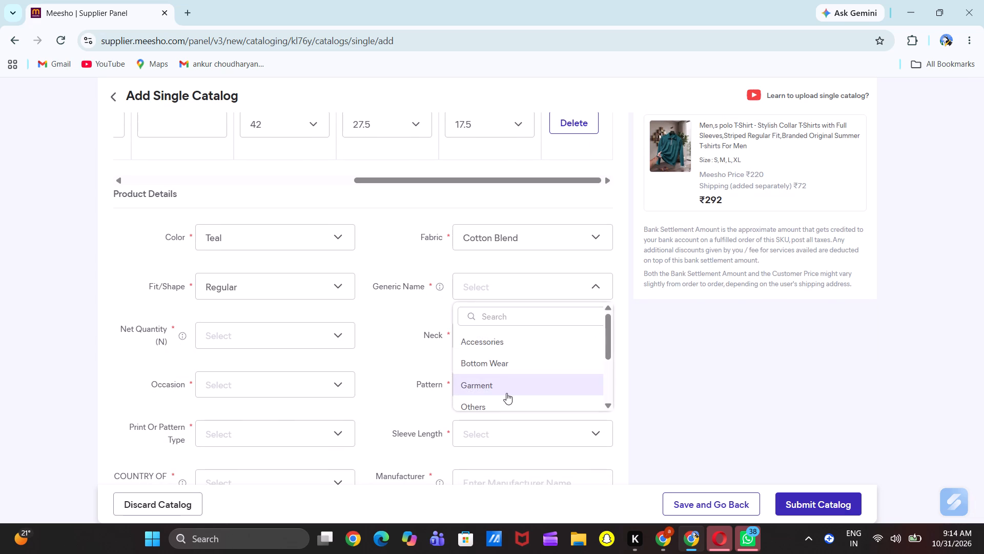
scroll(506, 393, "down", 2)
left_click(506, 393)
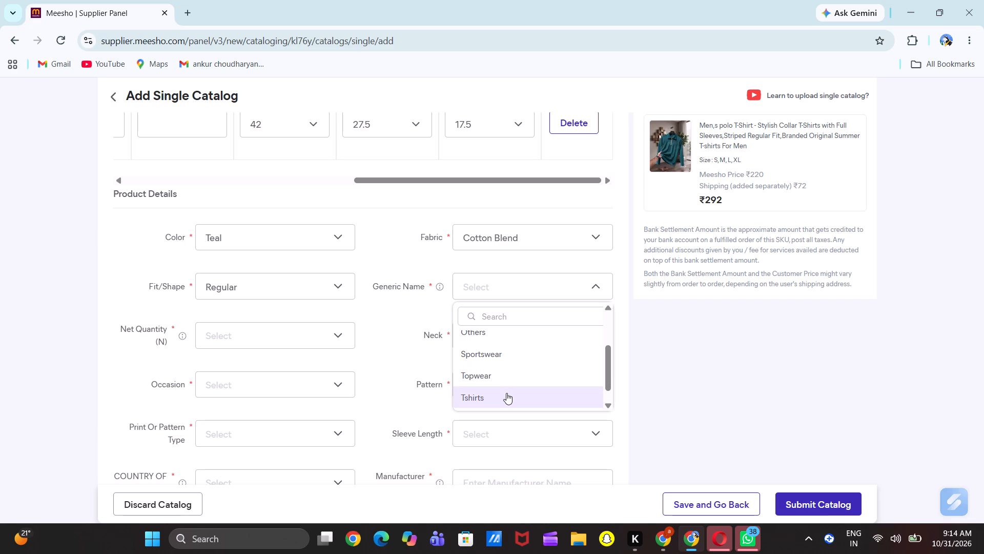
left_click(292, 340)
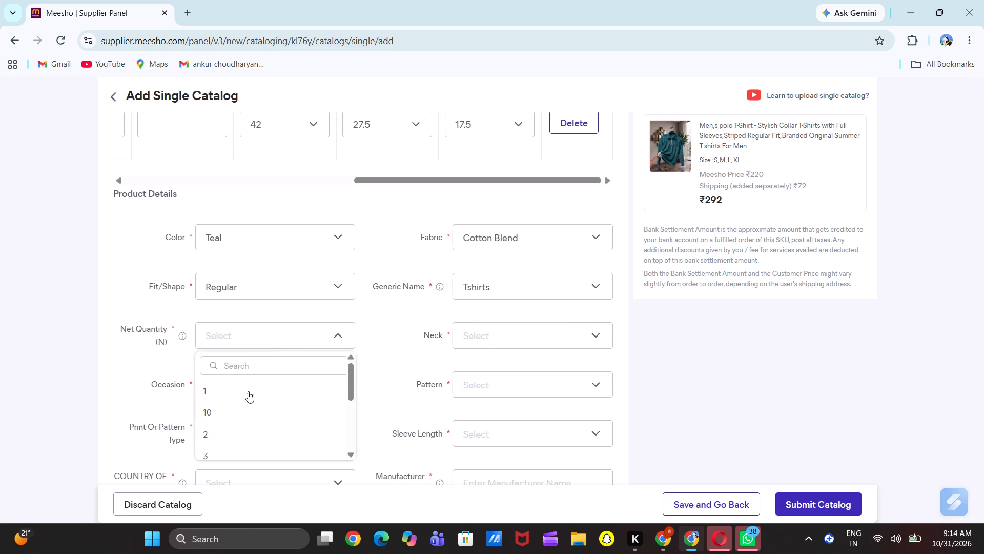
left_click(248, 391)
Set the Neck in Product 1's details to Polo.
left_click(497, 340)
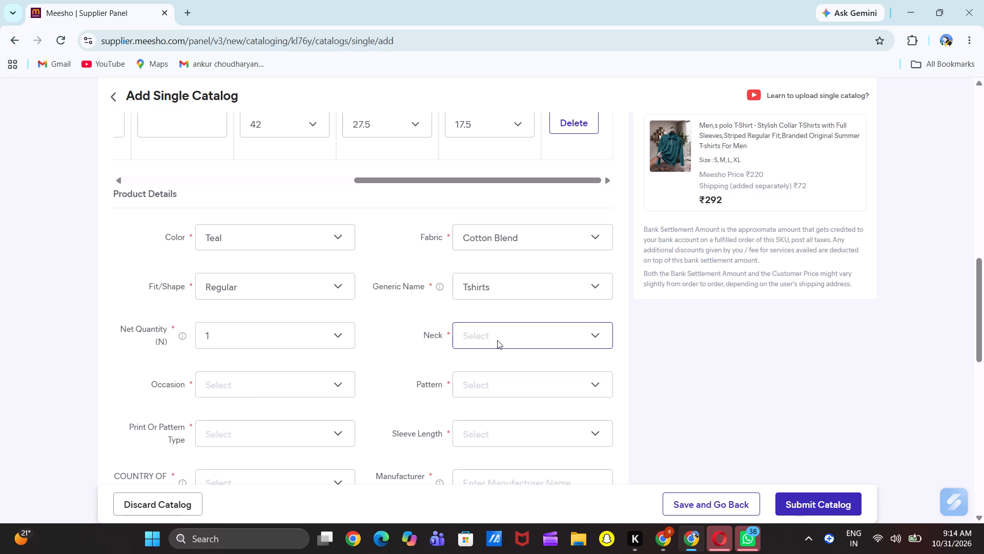
scroll(497, 422, "down", 2)
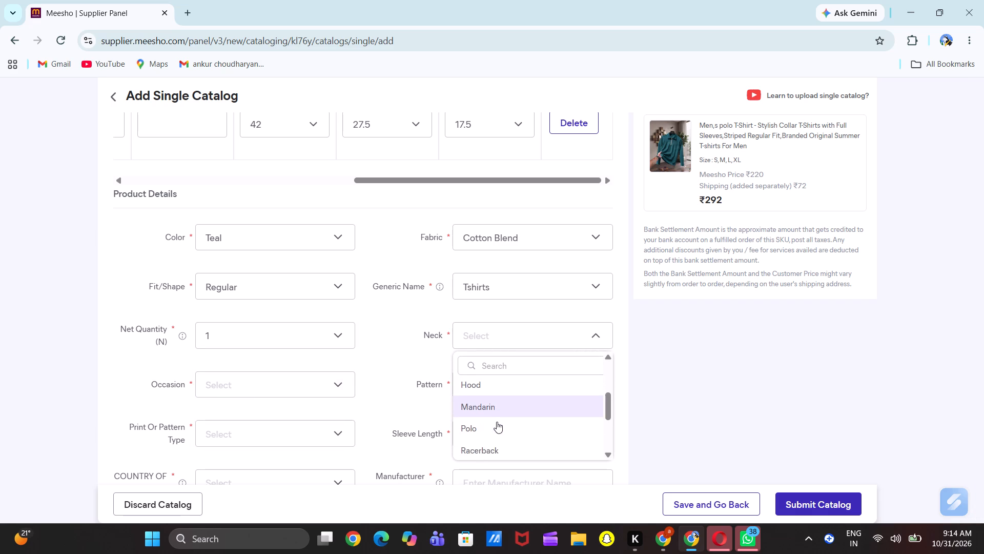
scroll(497, 422, "down", 1)
left_click(497, 422)
In Product 1's details, set the Occasion to Casual and the Pattern to Solid.
left_click(287, 380)
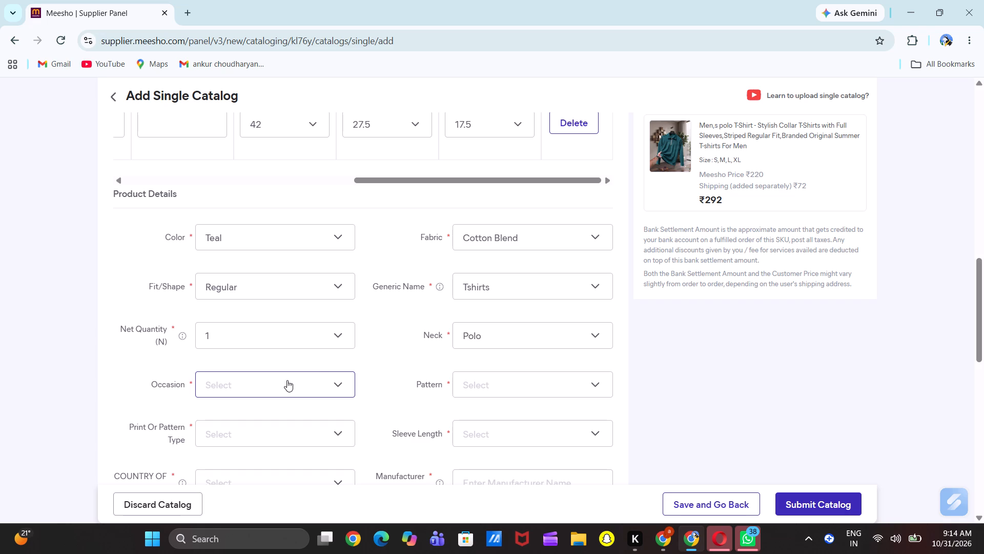
left_click(258, 462)
left_click(479, 389)
scroll(471, 452, "down", 1)
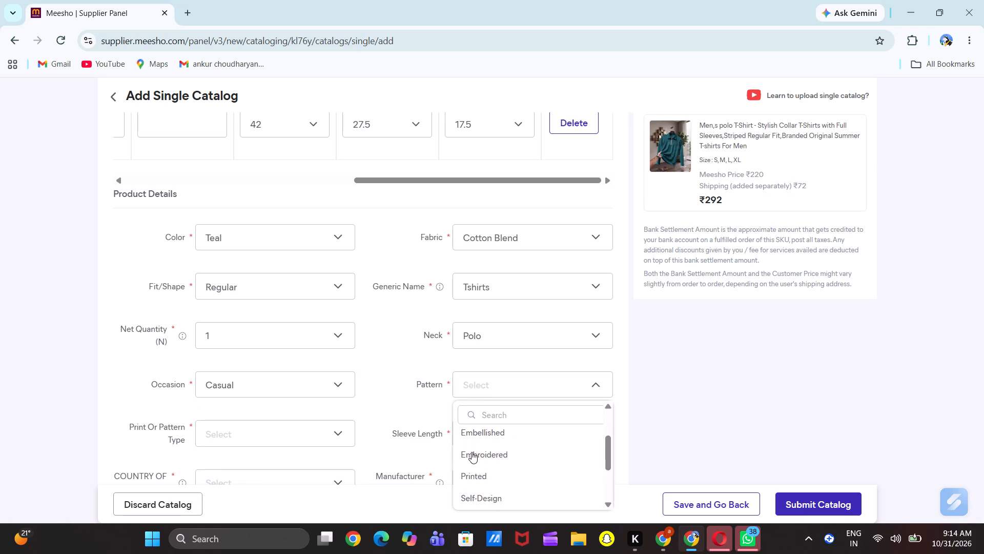
scroll(471, 452, "down", 2)
left_click(471, 452)
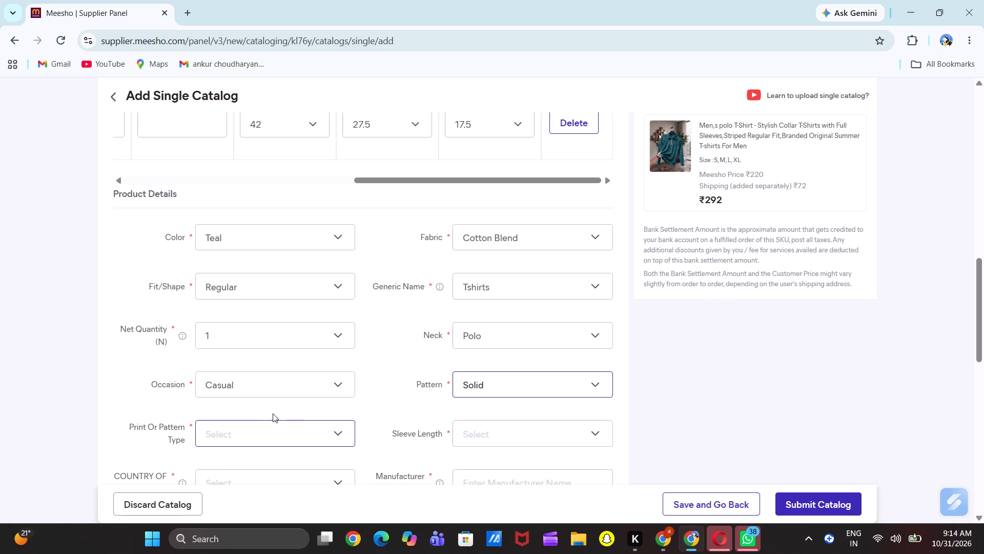
Open the Print Or Pattern Type options in Product 1's details, ready to search them.
left_click(269, 427)
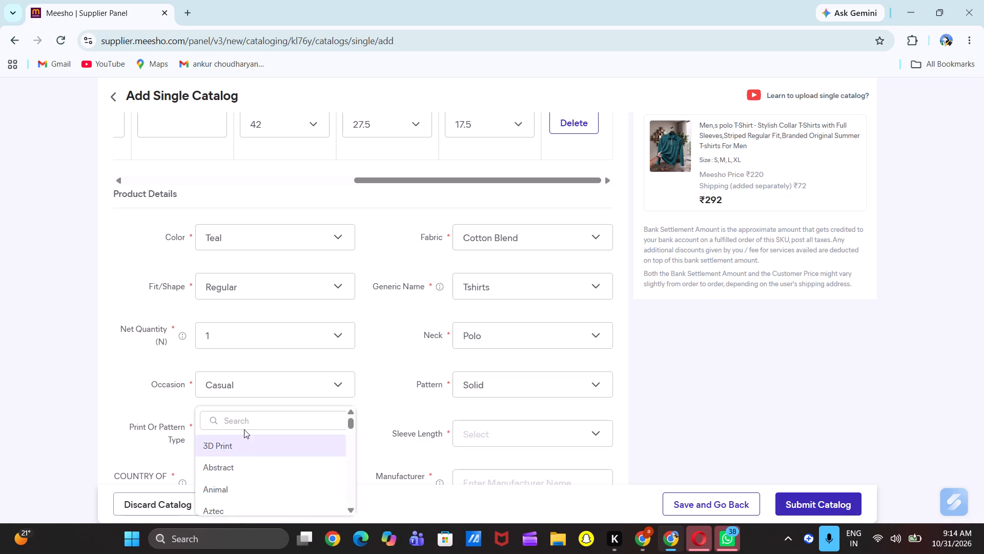
left_click(243, 422)
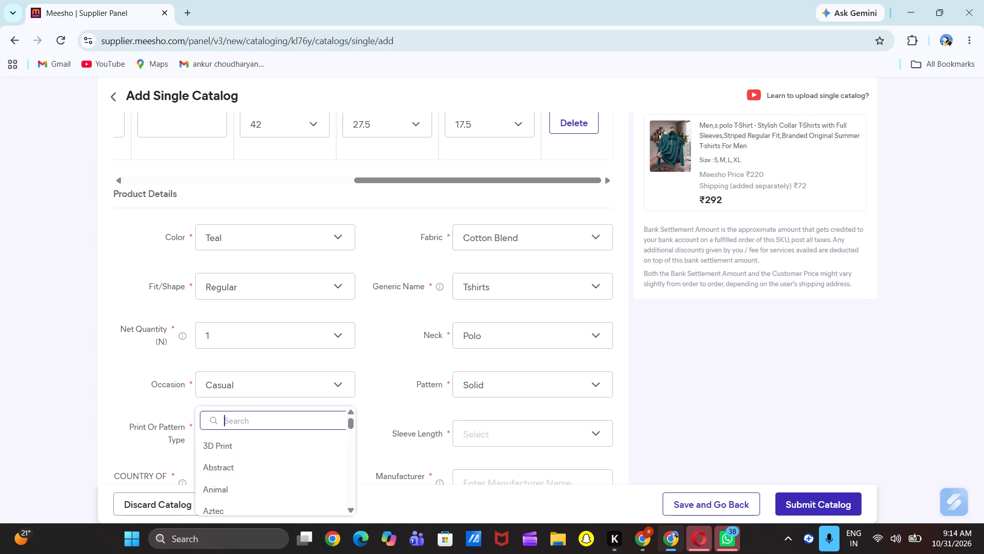
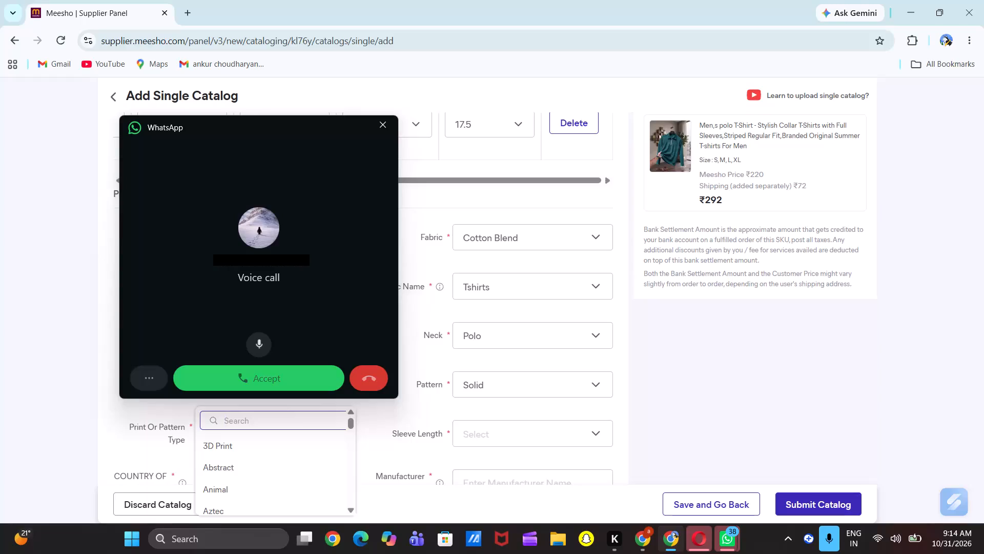
In the product details, set the Print or Pattern Type to Solid and the Sleeve Length to Long Sleeves.
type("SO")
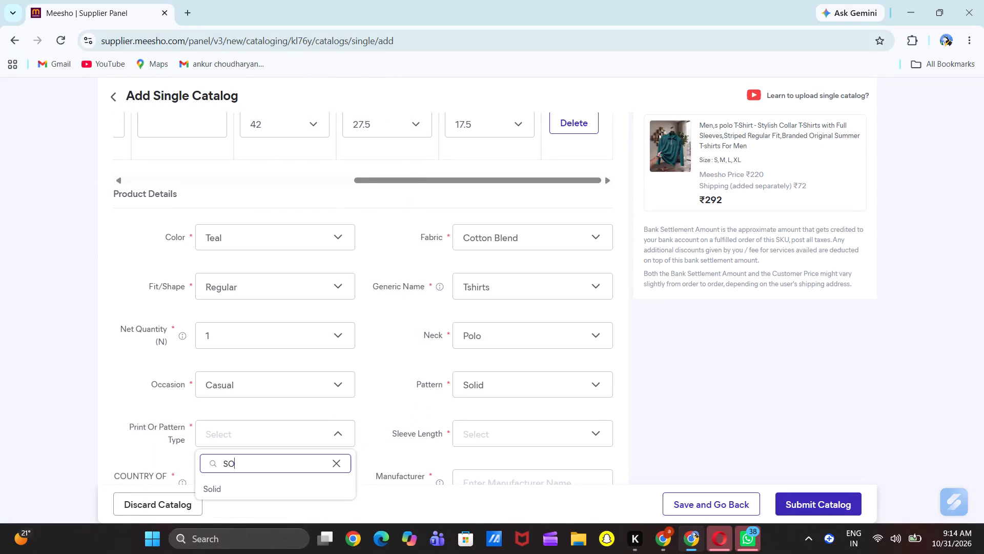
left_click(254, 491)
left_click(488, 435)
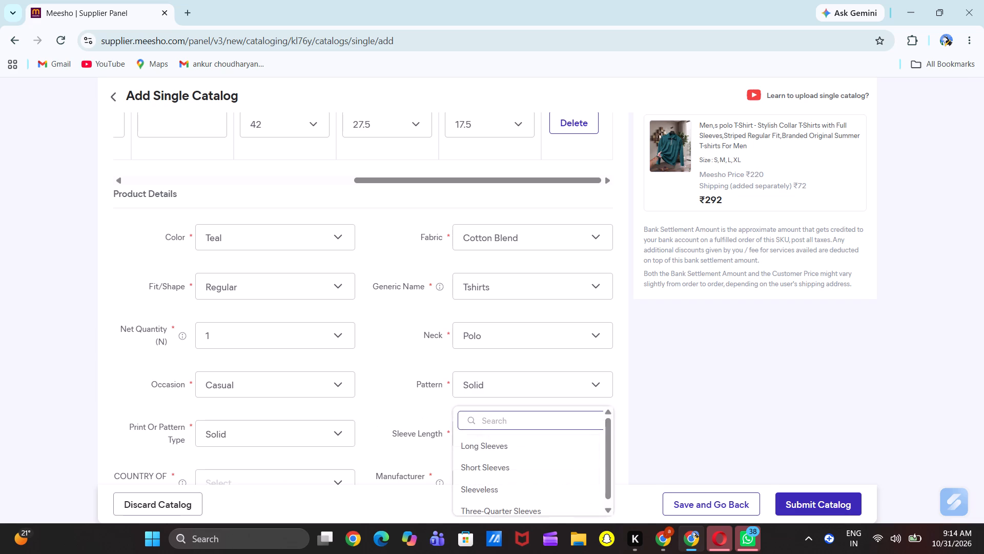
left_click(479, 442)
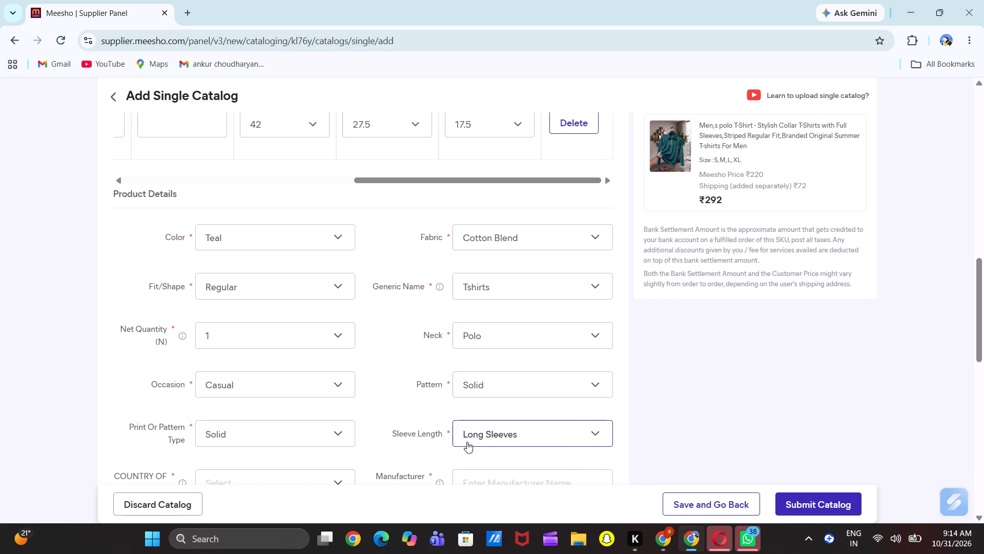
Set the Country of Origin to India and fill in the Manufacturer Name with the saved TRIPATHI entry.
scroll(417, 439, "down", 3)
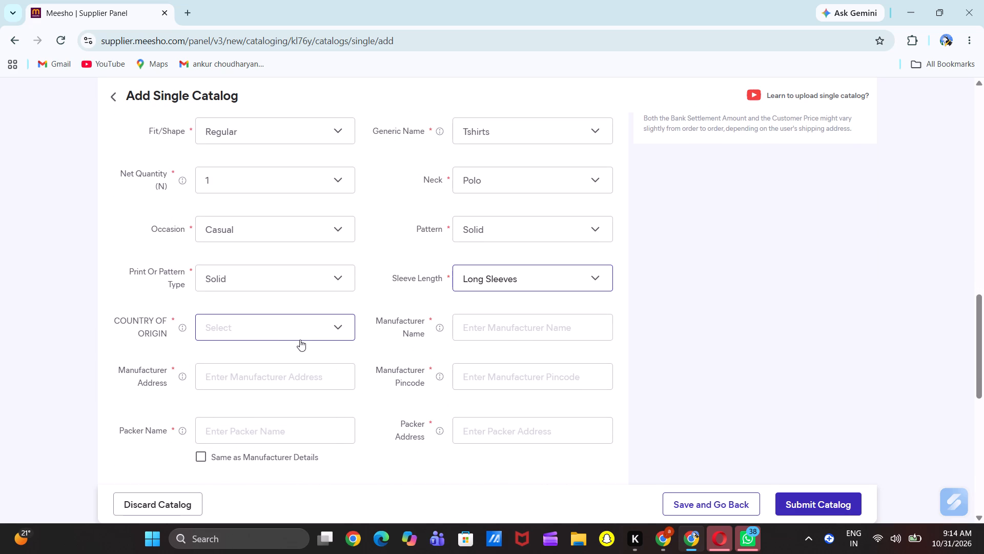
left_click(269, 324)
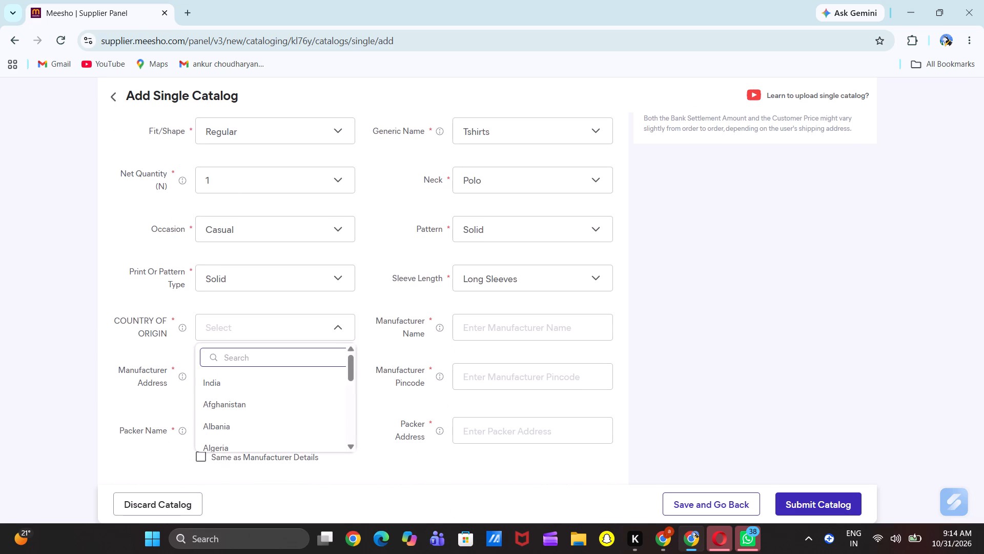
left_click(218, 382)
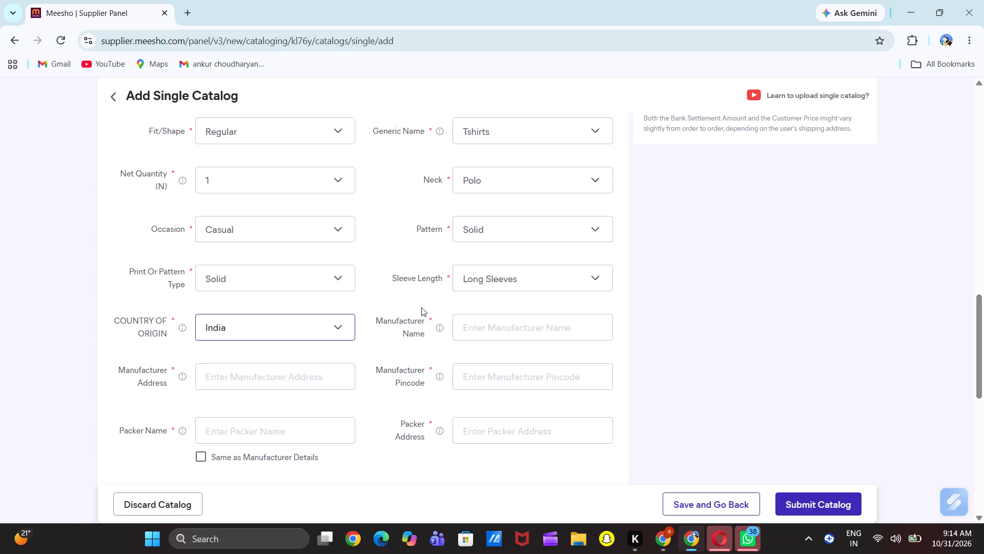
left_click(478, 318)
left_click(536, 356)
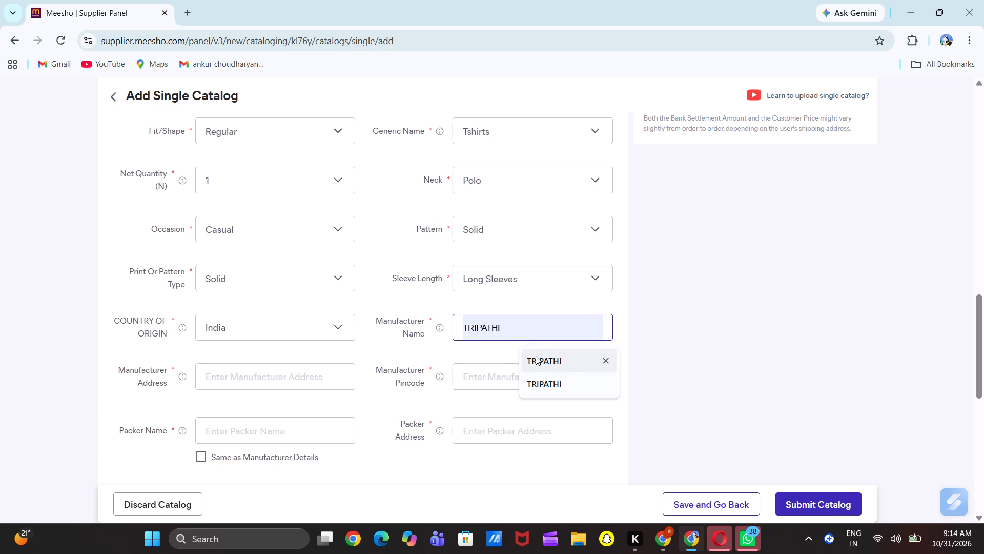
Fill in the Manufacturer Address in the product details.
left_click(294, 378)
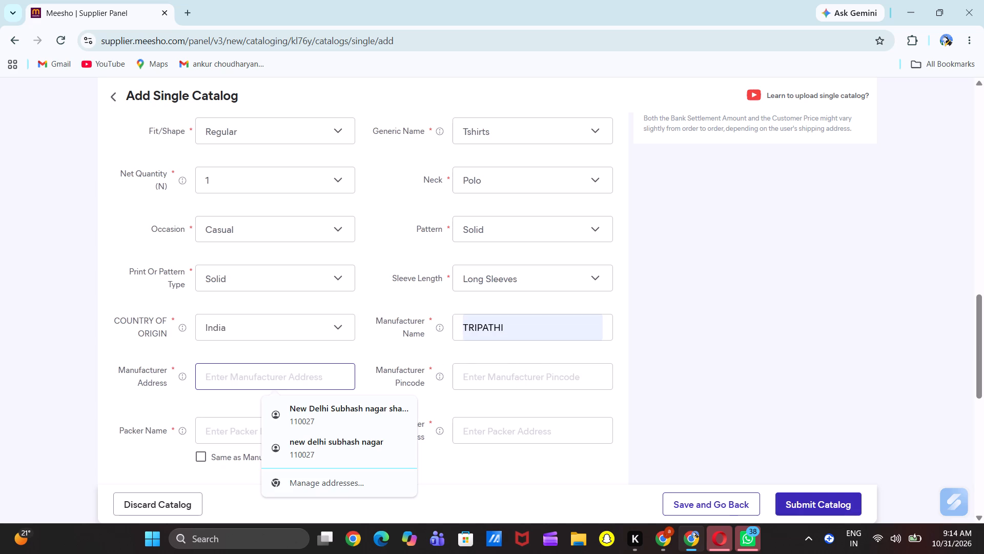
Fill in the manufacturer address with the previously used entry and enter the manufacturer pincode in Product 1's details.
key("s")
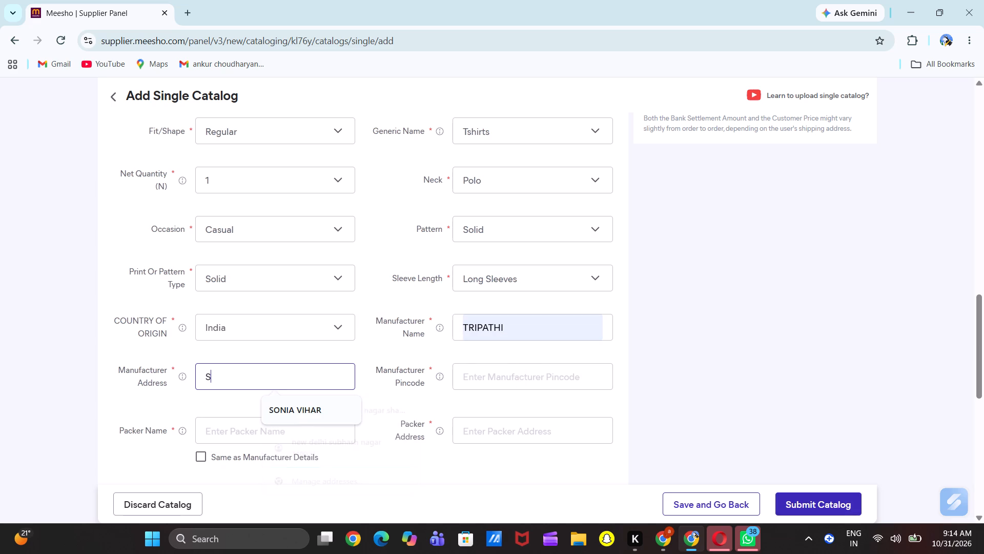
left_click(296, 409)
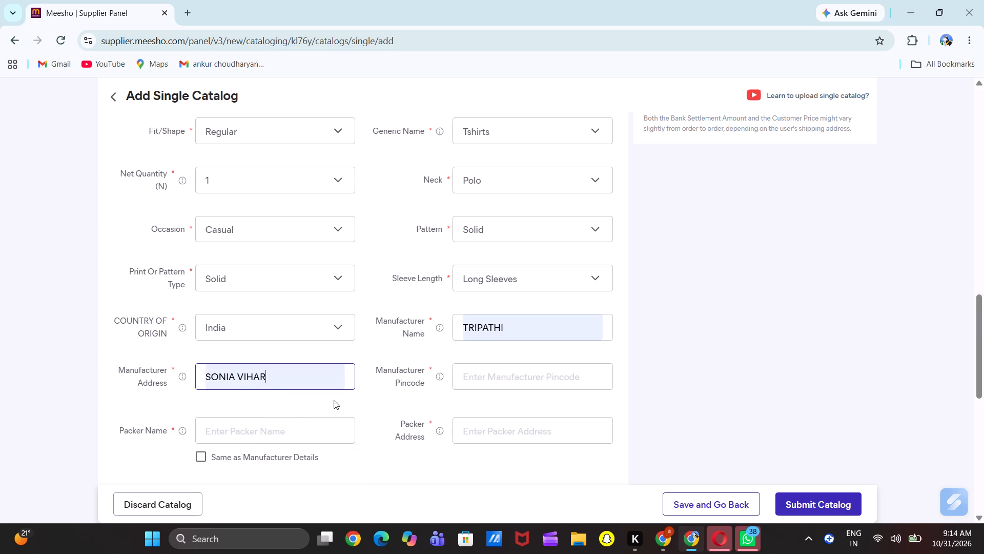
left_click(489, 381)
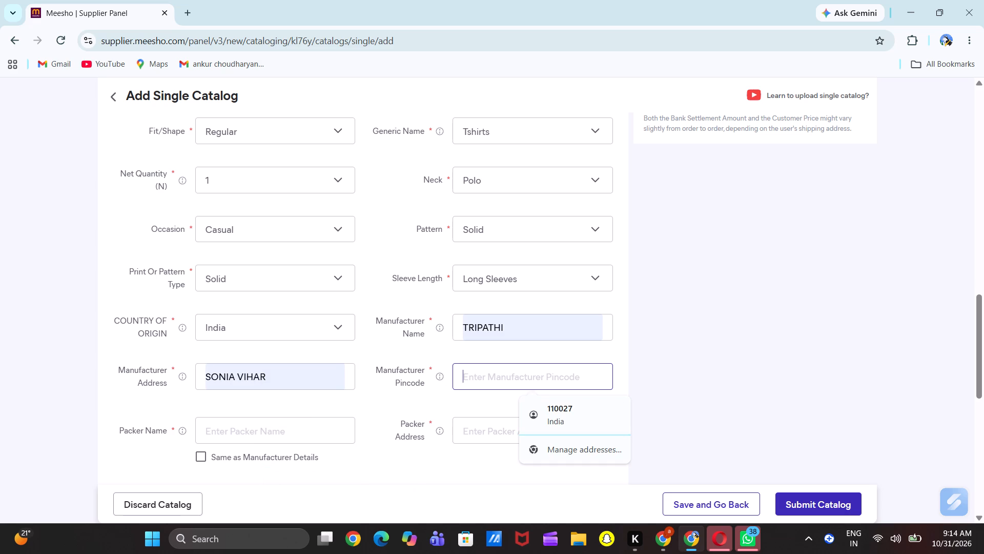
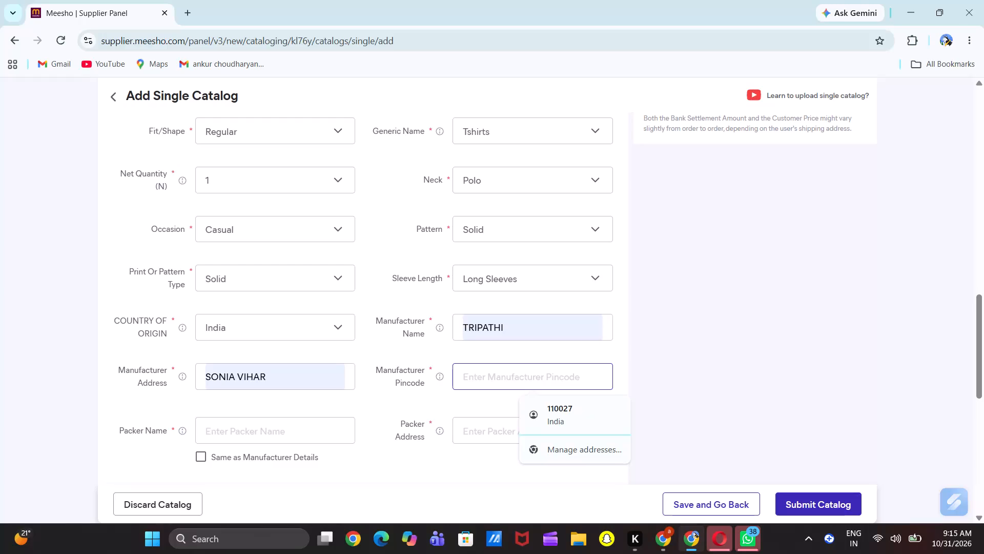
Enter the manufacturer pincode in Product 1's details.
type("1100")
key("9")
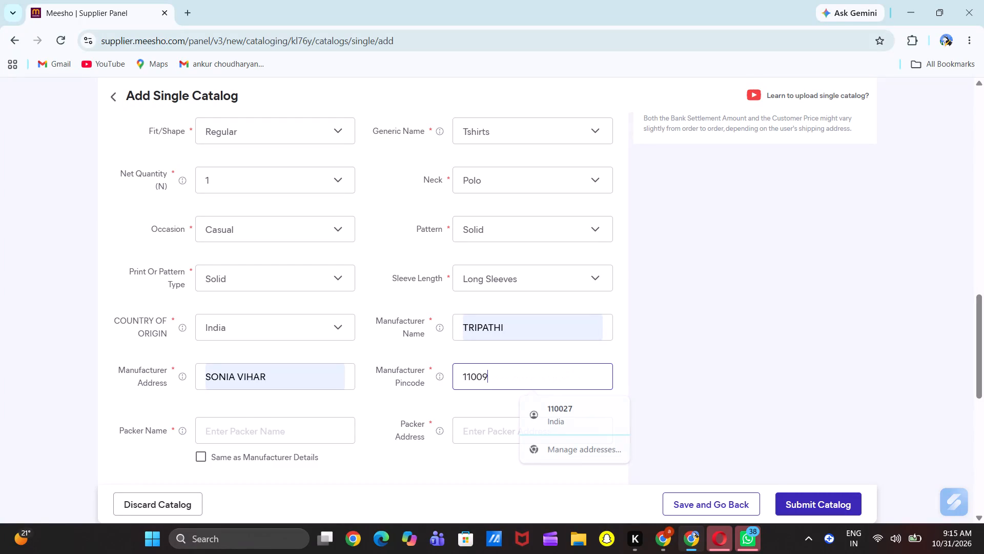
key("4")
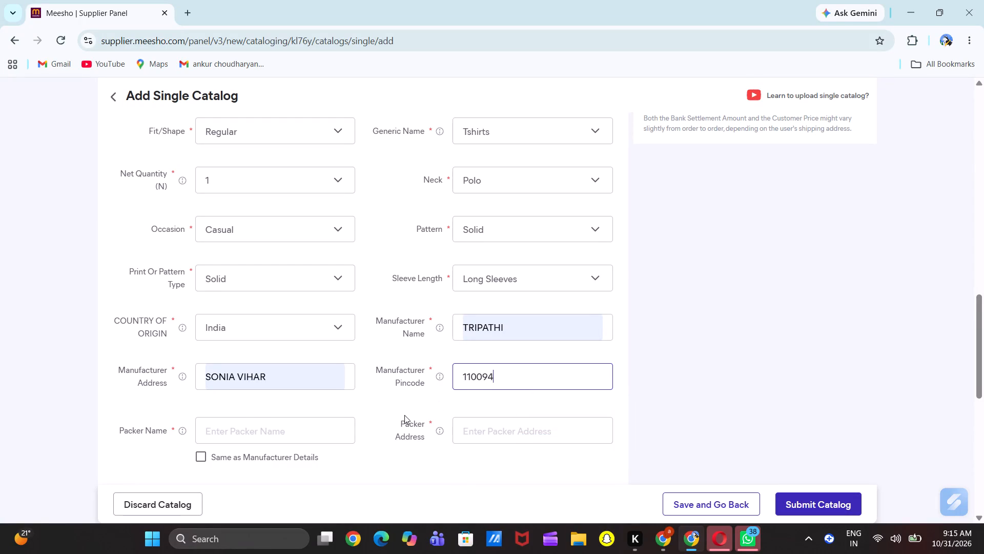
Fill in the packer name and address from previously used entries, enter the packer pincode, and mark the packer as same as the manufacturer.
scroll(399, 417, "down", 2)
left_click(253, 314)
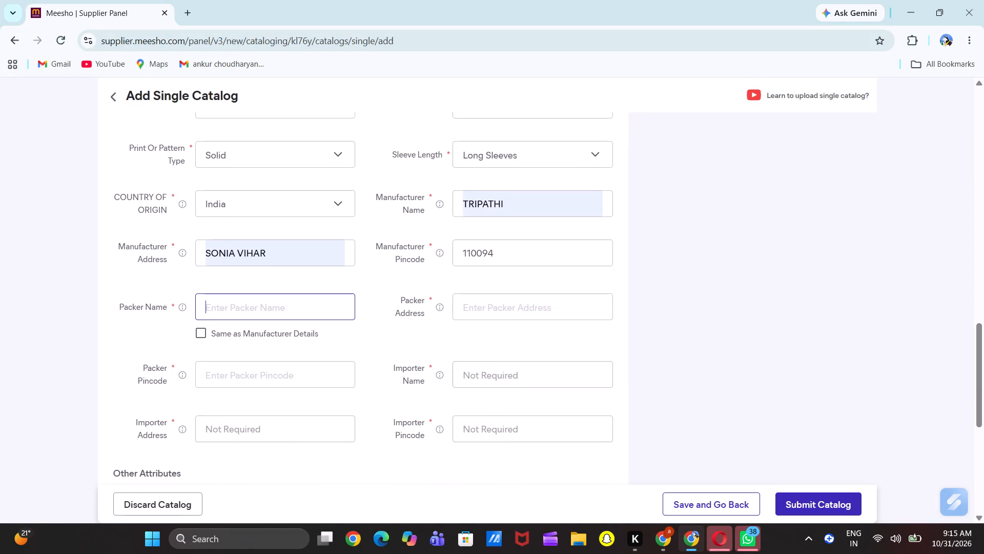
left_click(279, 340)
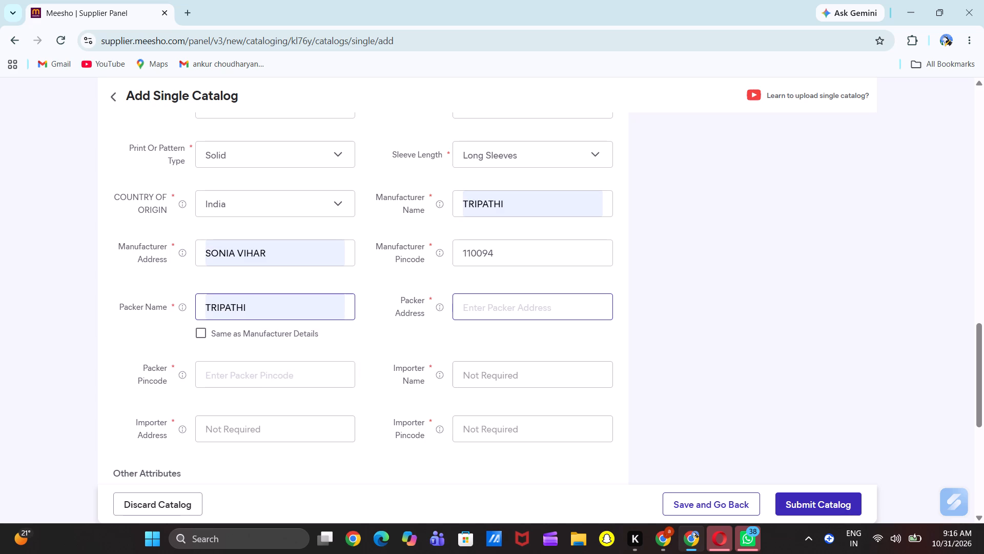
left_click(482, 308)
key("s")
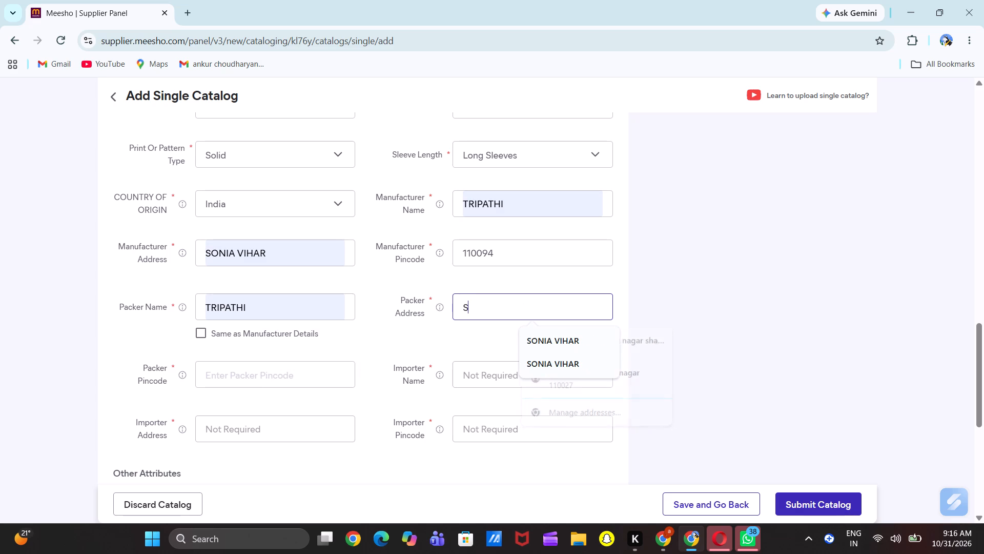
left_click(529, 340)
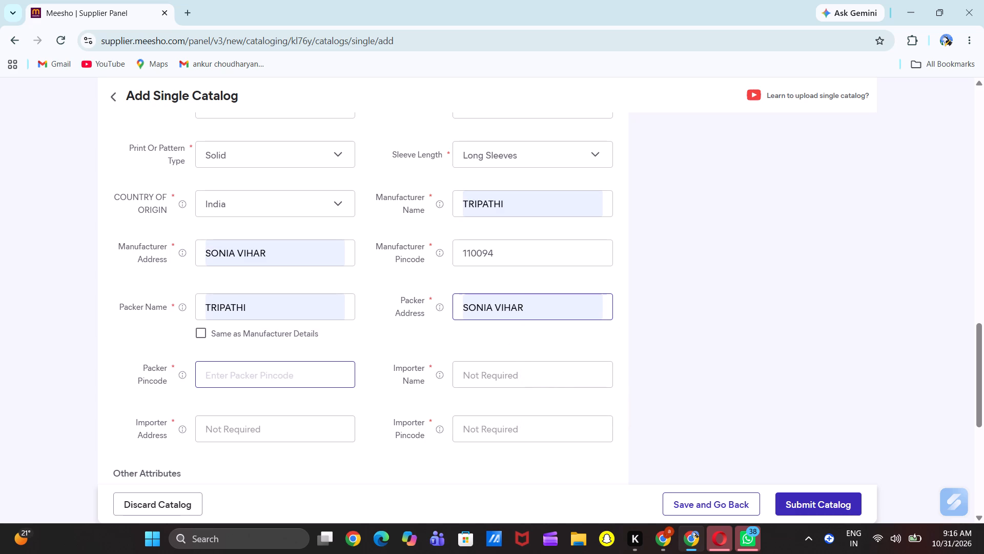
left_click(266, 373)
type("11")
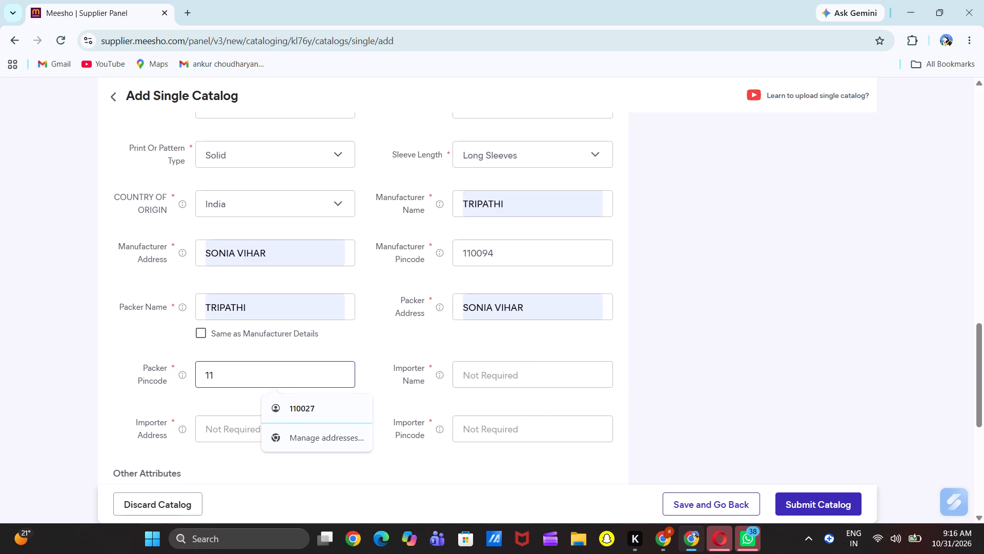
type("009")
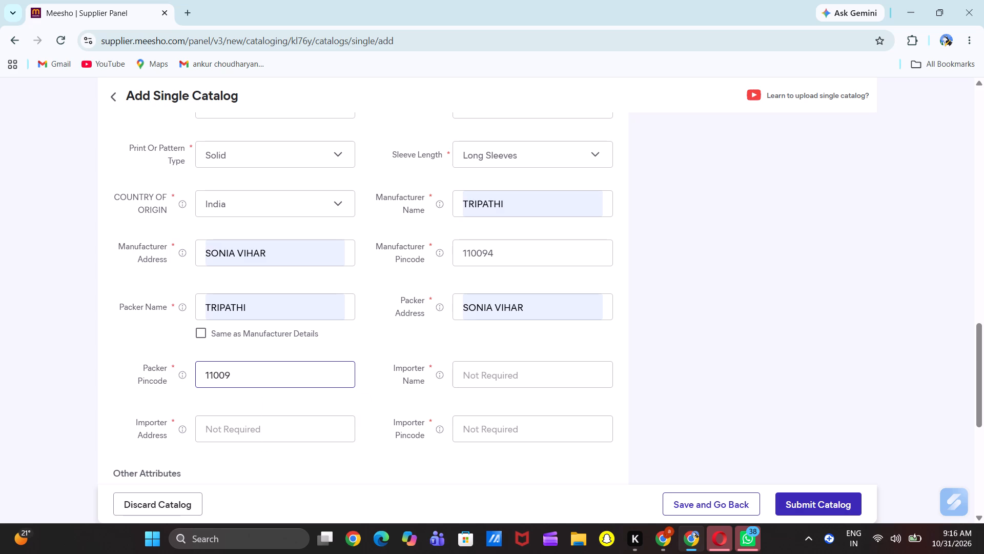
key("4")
scroll(415, 395, "down", 2)
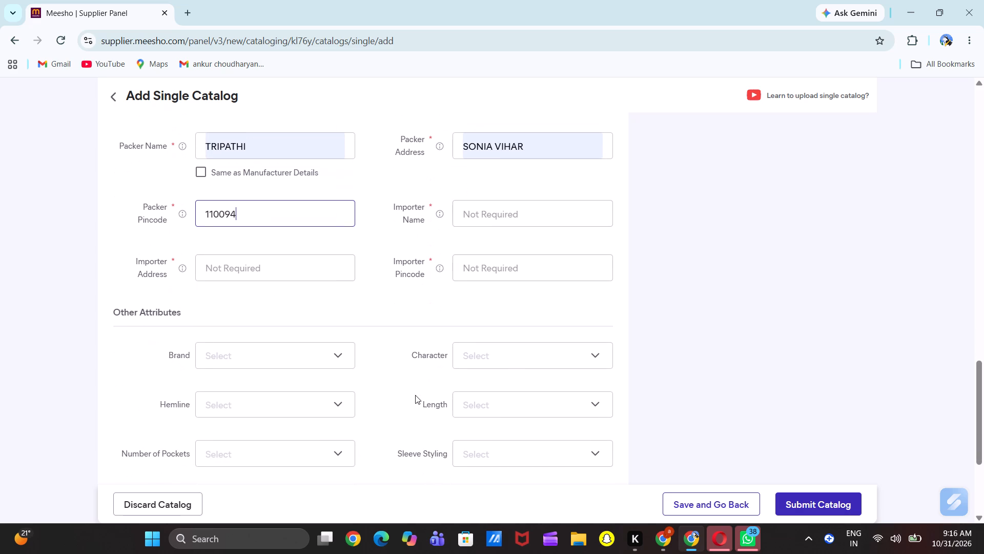
left_click(198, 169)
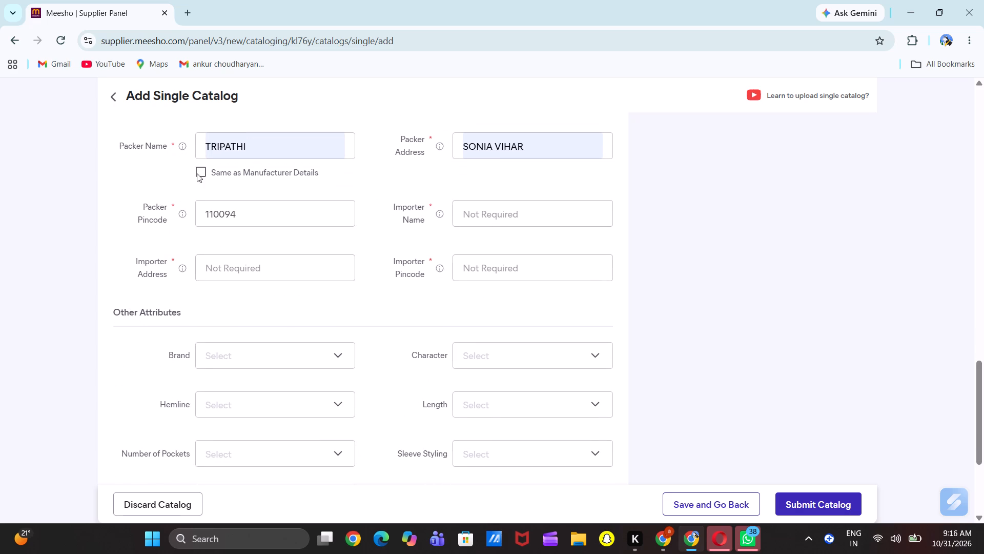
left_click(196, 173)
In Product 1's other attributes, set Length to Regular, Number of Pockets to No Pocket and Style to Korean.
scroll(344, 298, "down", 3)
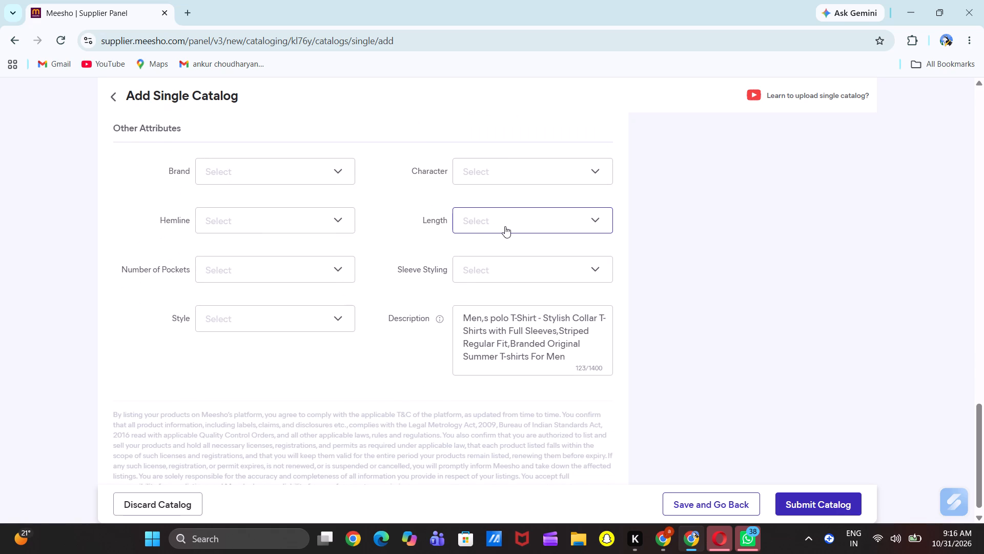
left_click(505, 226)
left_click(504, 315)
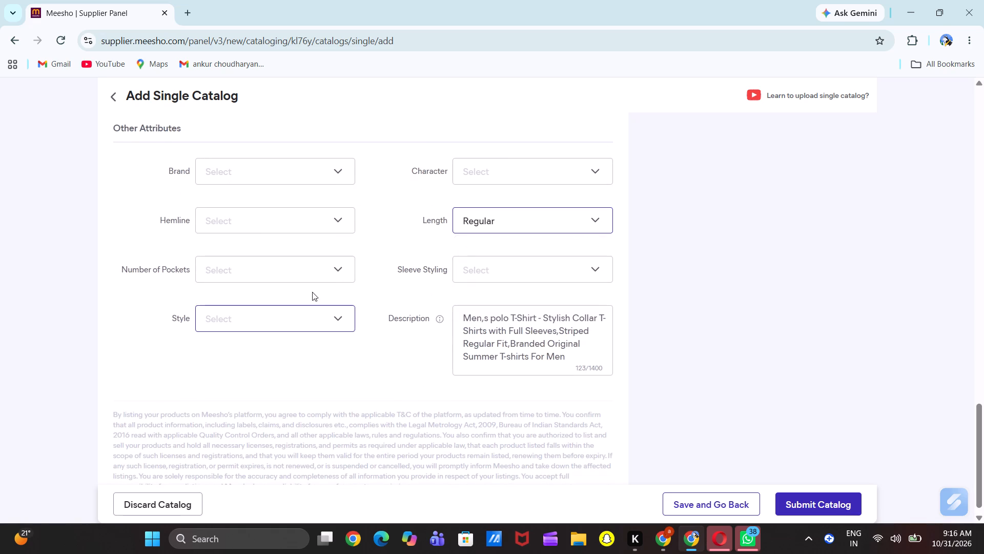
left_click(274, 275)
left_click(259, 366)
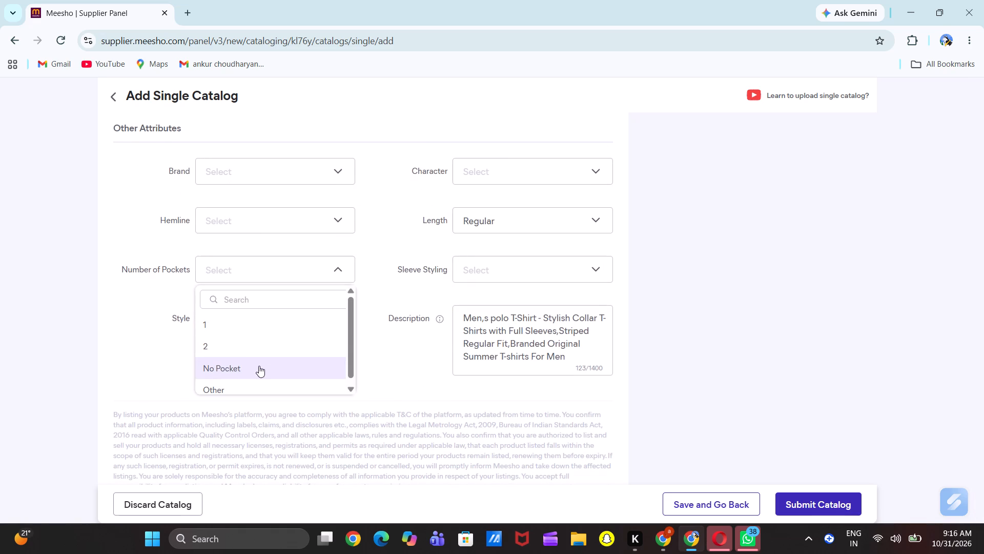
left_click(239, 323)
left_click(233, 401)
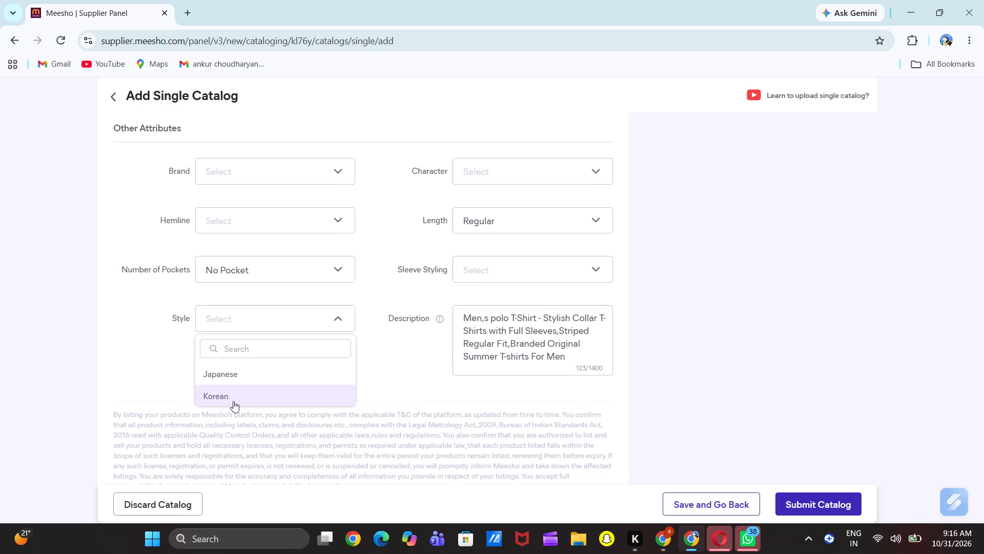
Switch to Product 2's details and open its style code/product ID for entry.
scroll(379, 330, "up", 6)
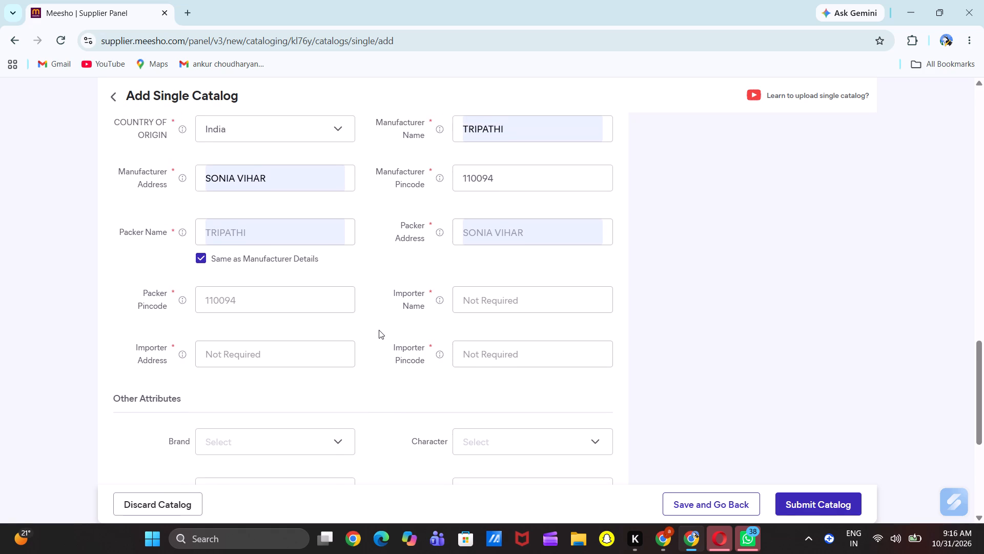
scroll(379, 330, "up", 6)
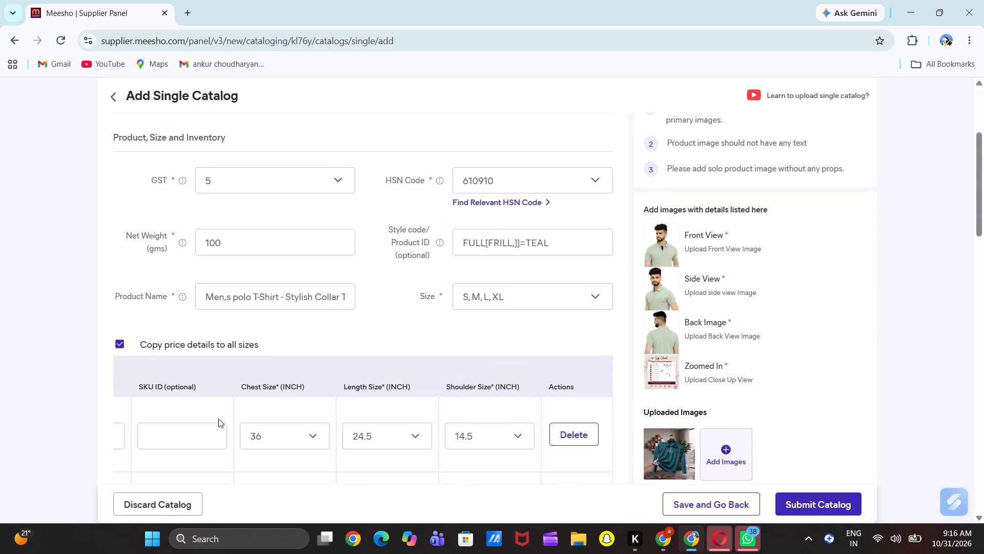
scroll(243, 430, "down", 2)
scroll(243, 430, "right", 6)
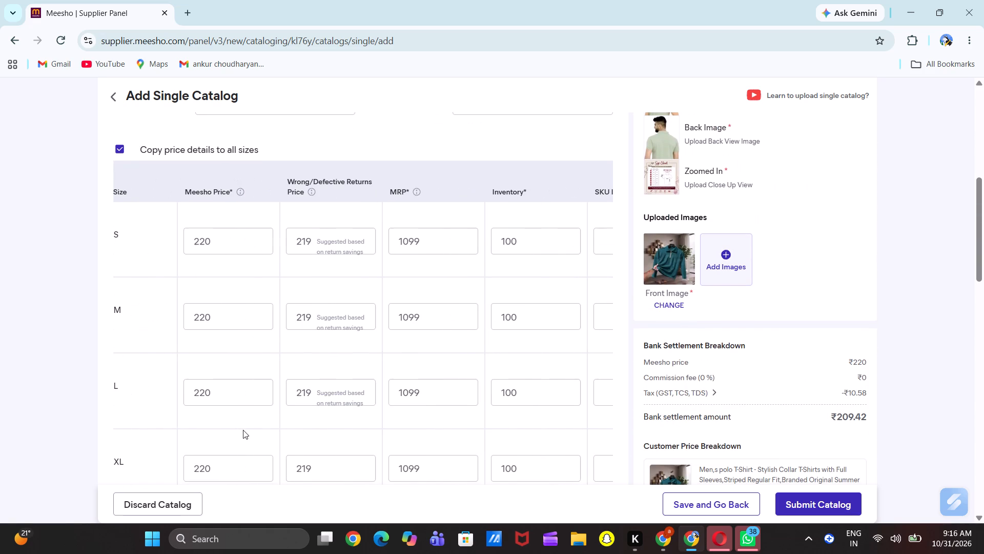
scroll(350, 283, "up", 3)
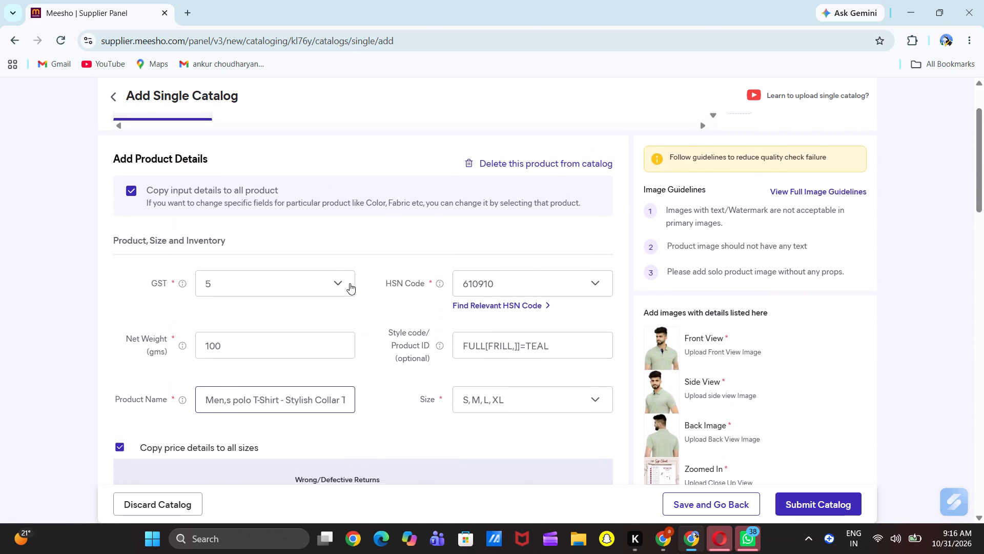
scroll(406, 241, "up", 2)
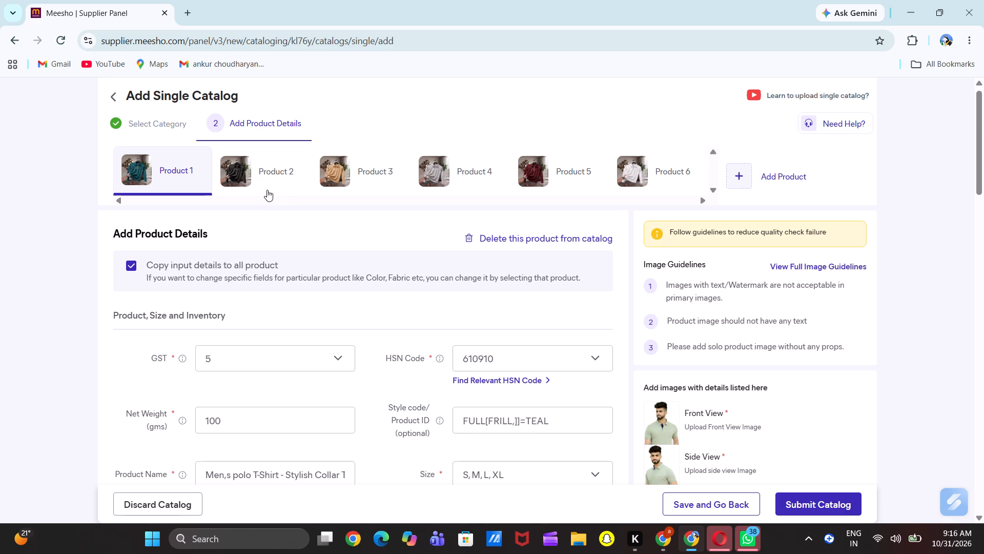
left_click(263, 186)
scroll(424, 274, "down", 1)
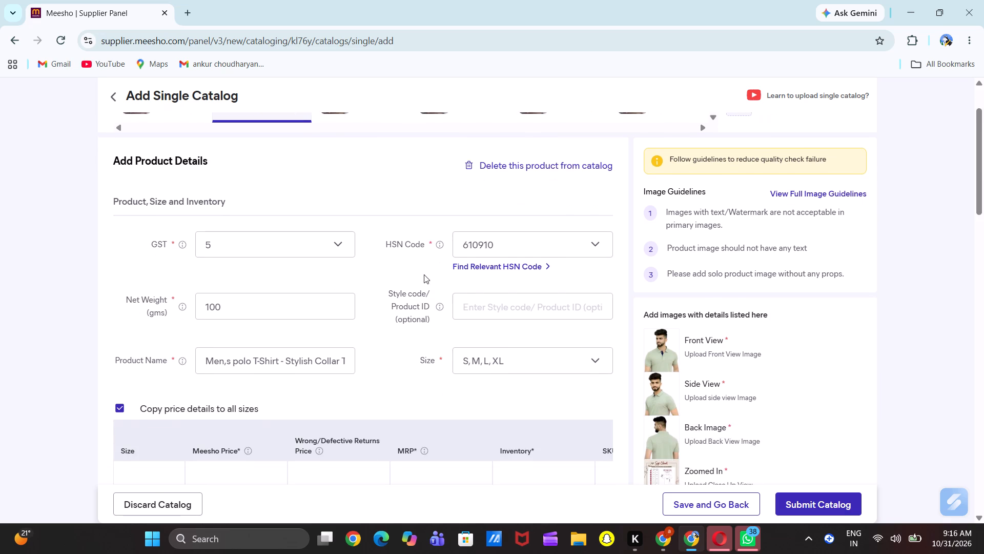
scroll(424, 274, "down", 1)
left_click(501, 249)
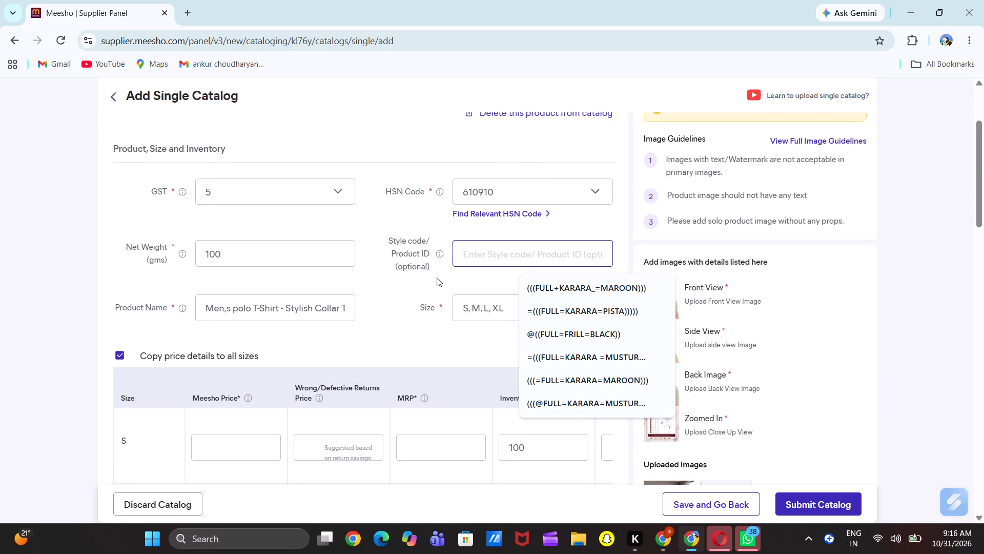
scroll(401, 269, "up", 1)
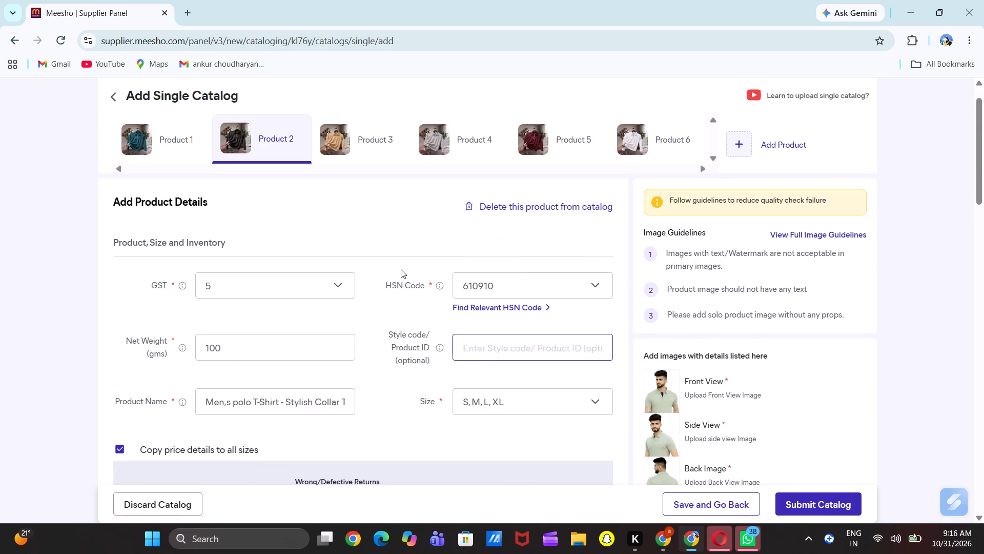
scroll(401, 269, "up", 1)
For all sizes of Product 2, set the Meesho Price to 220, Wrong/Defective Returns Price to 219 and MRP to 1099.
scroll(416, 394, "down", 4)
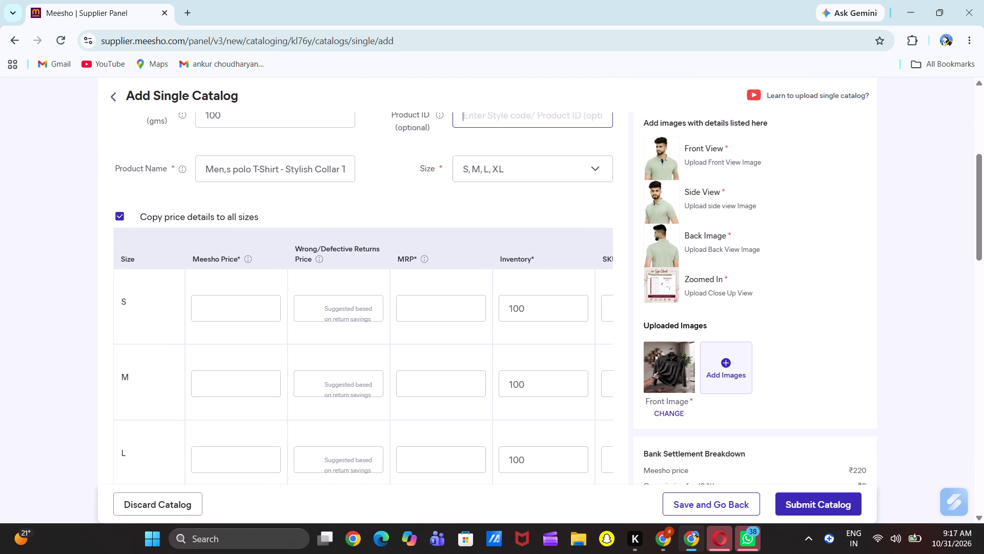
left_click(222, 306)
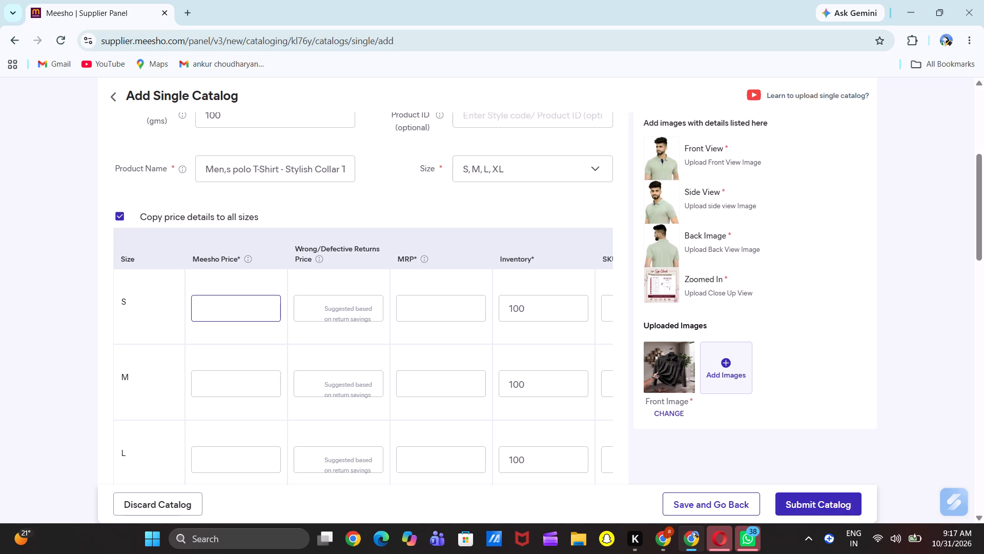
type("220")
left_click(307, 306)
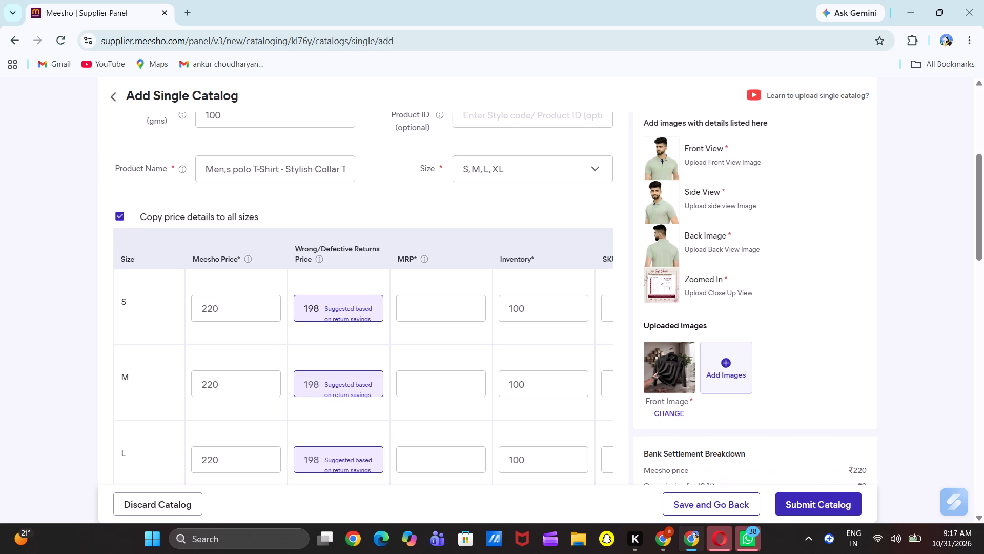
left_click(321, 307)
key("BackSpace")
key("BackSpace")
key("BackSpace")
type("219")
left_click(408, 318)
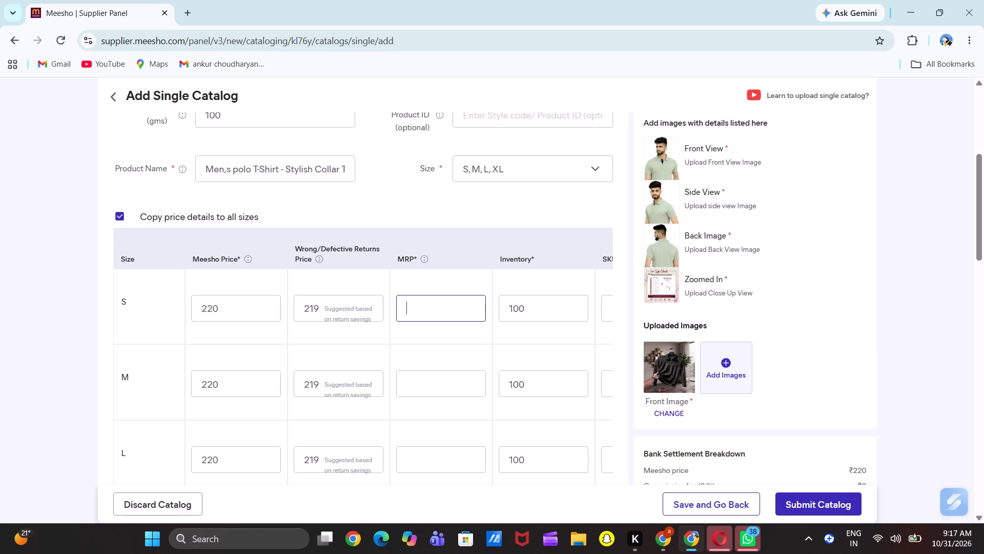
type("1099")
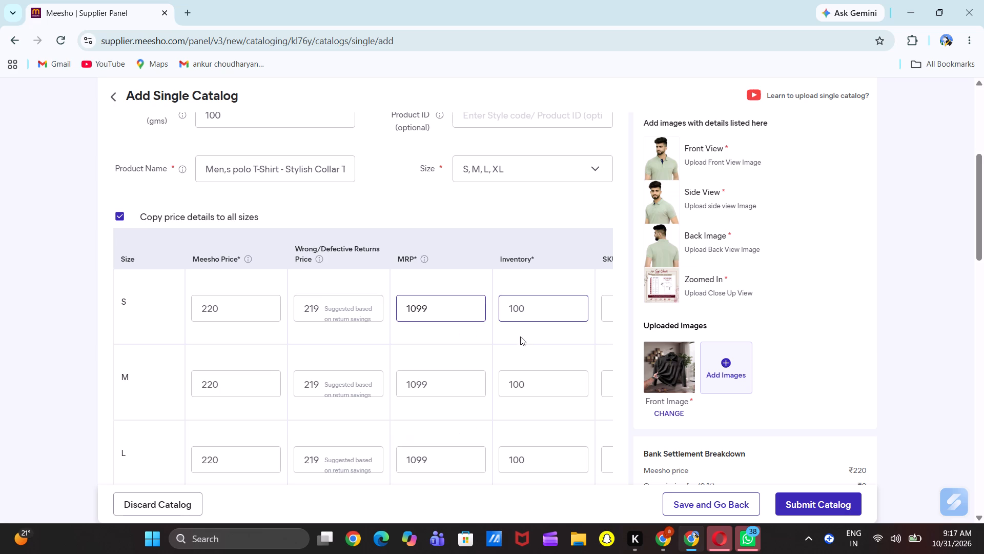
Set the shoulder size of Product 2's size S to 14.5 inches.
scroll(485, 345, "left", 5)
left_click(466, 308)
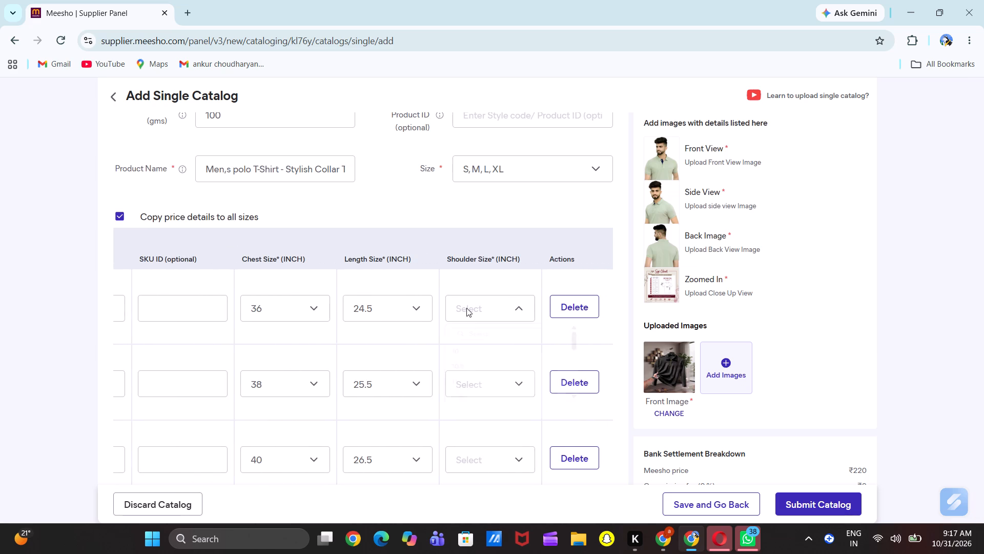
scroll(497, 366, "down", 2)
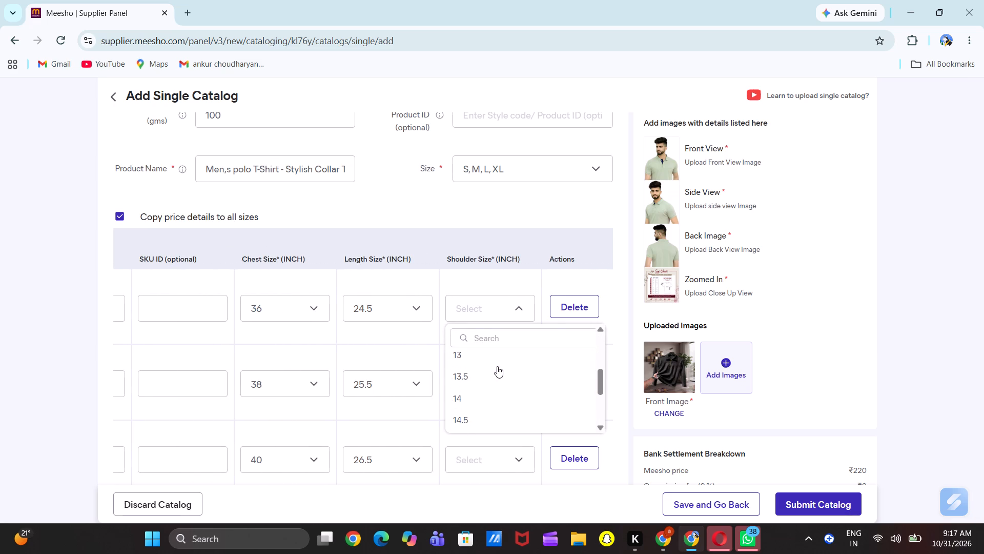
scroll(497, 366, "down", 2)
left_click(482, 375)
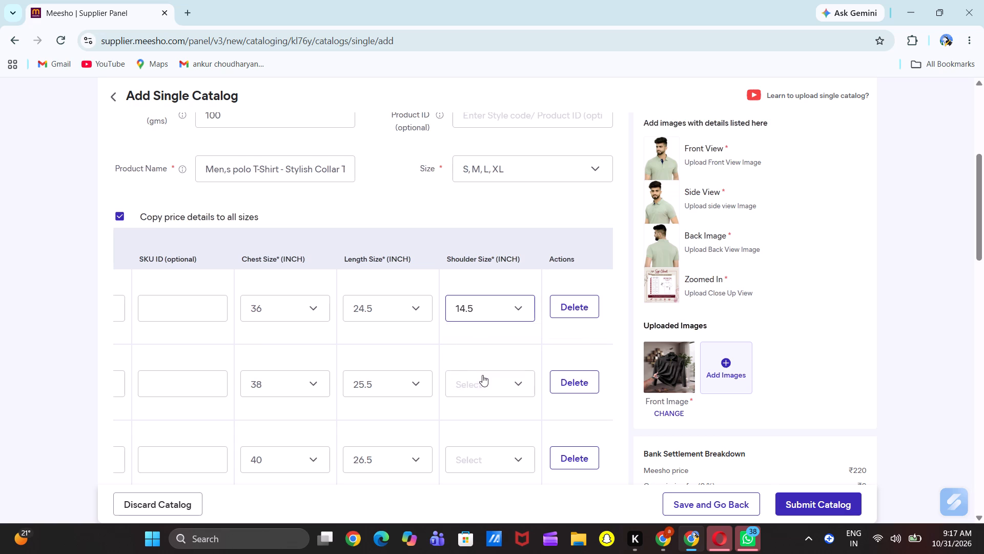
Set the shoulder size of Product 2's size M to 15.5 inches.
left_click(470, 381)
scroll(481, 459, "down", 1)
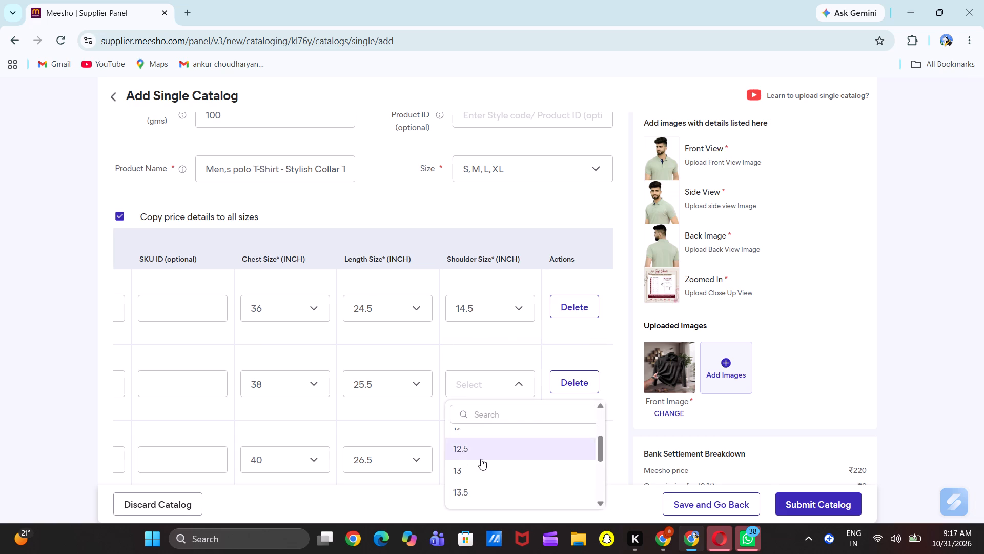
scroll(481, 459, "down", 2)
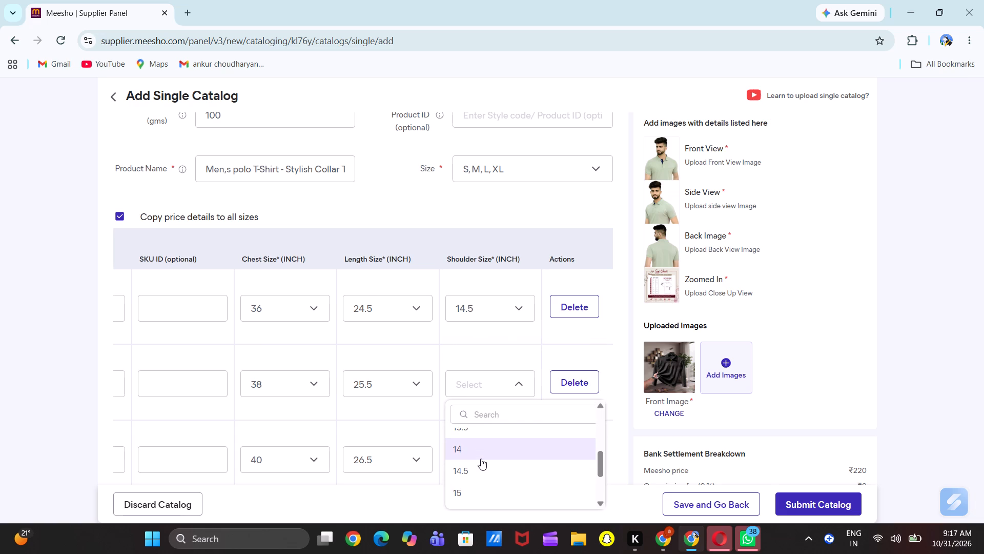
scroll(481, 459, "down", 2)
left_click(481, 459)
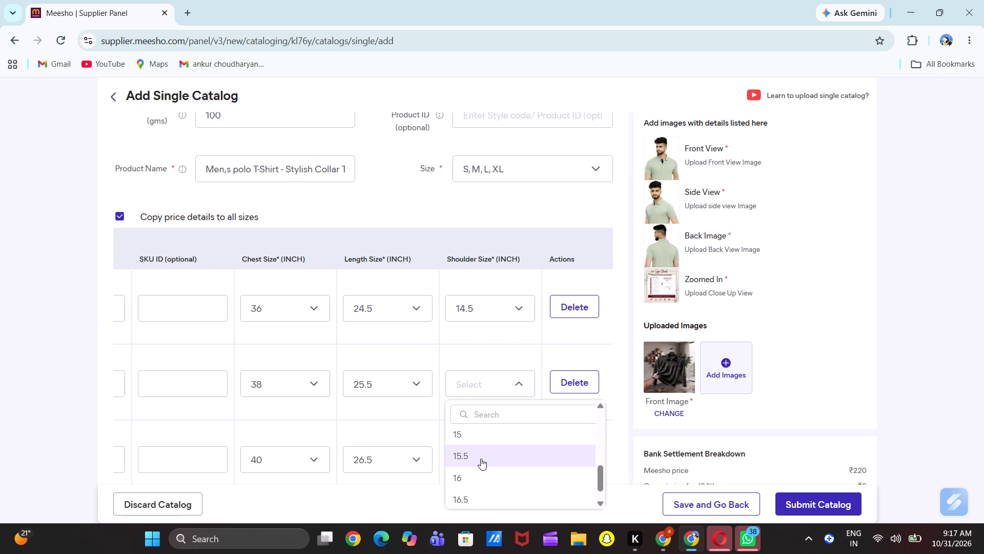
Set the shoulder size of Product 2's size L to 16.5 inches.
left_click(474, 456)
scroll(479, 506, "down", 1)
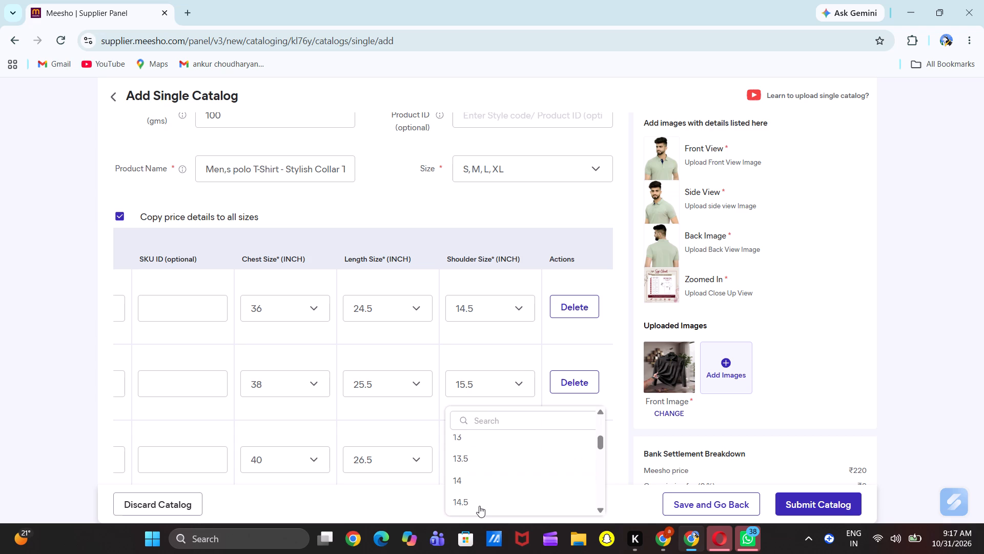
scroll(479, 506, "down", 3)
scroll(479, 506, "up", 1)
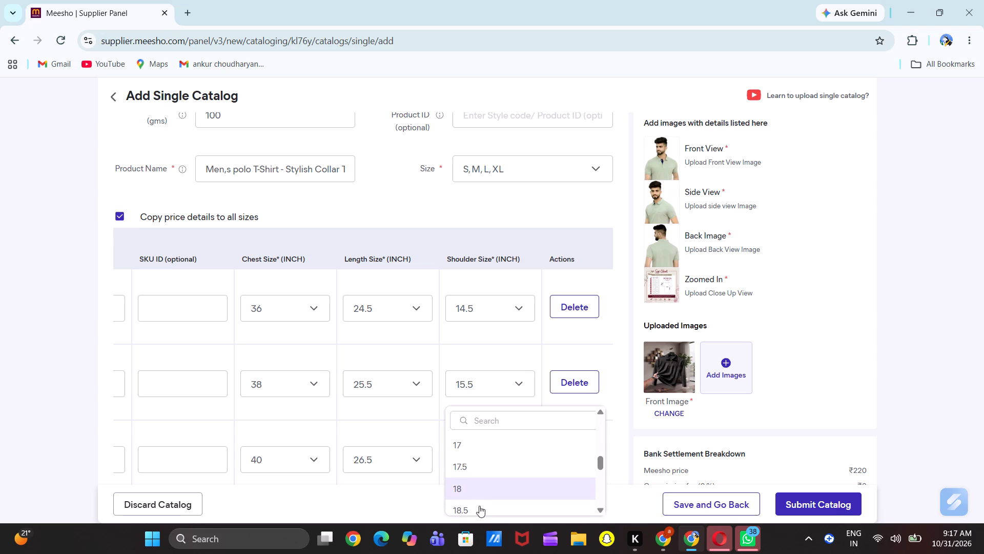
scroll(479, 506, "up", 3)
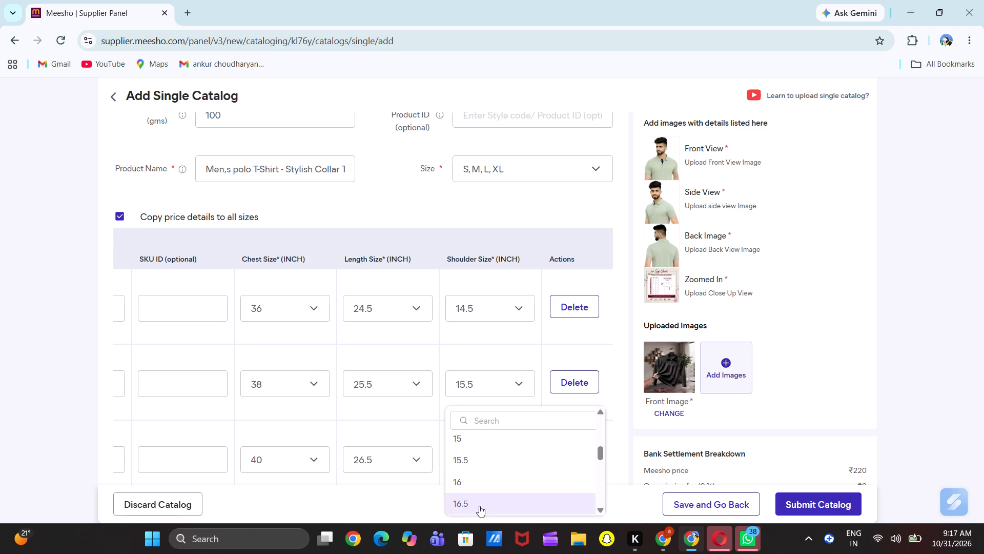
left_click(479, 506)
Set the shoulder size of Product 2's size XL to 17.5 inches.
scroll(485, 457, "down", 3)
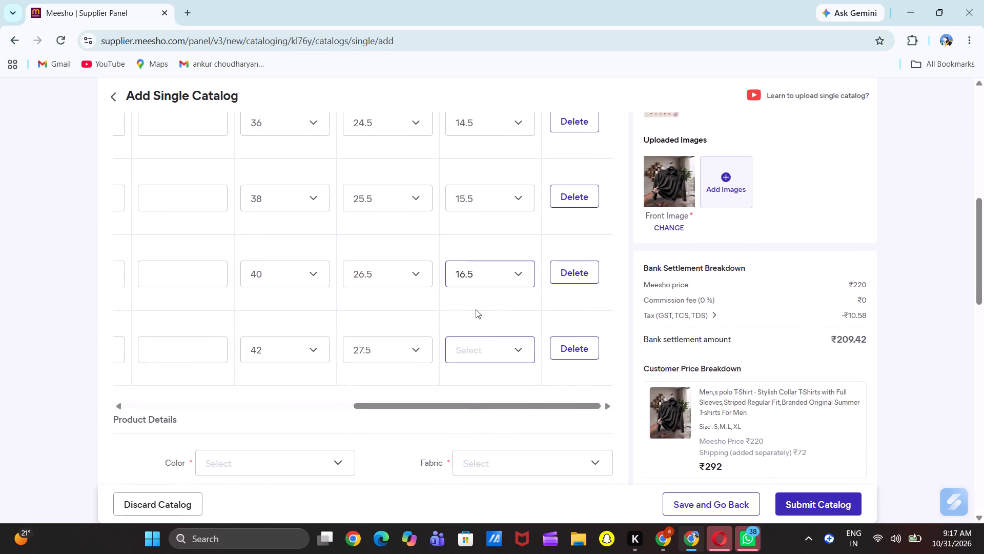
left_click(487, 340)
scroll(502, 434, "down", 1)
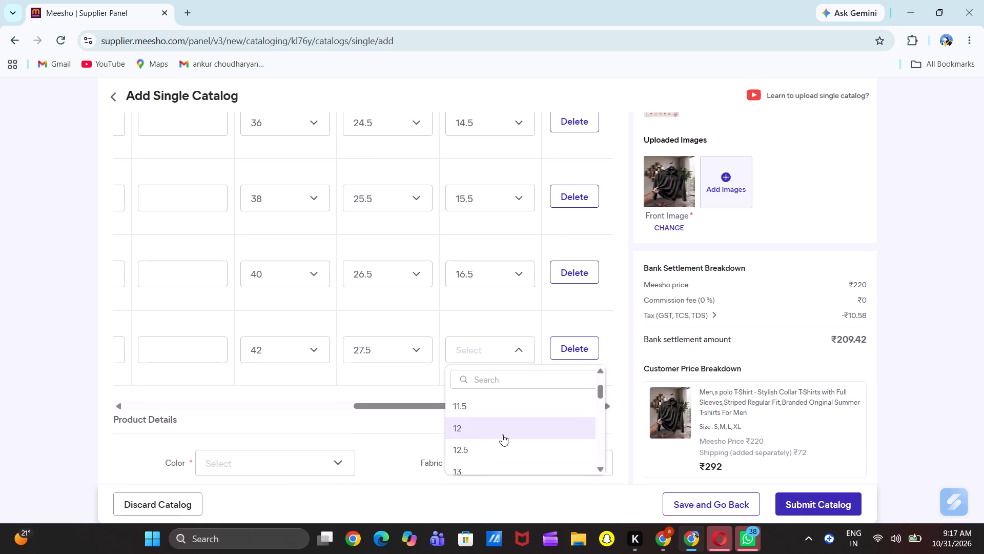
scroll(502, 434, "down", 2)
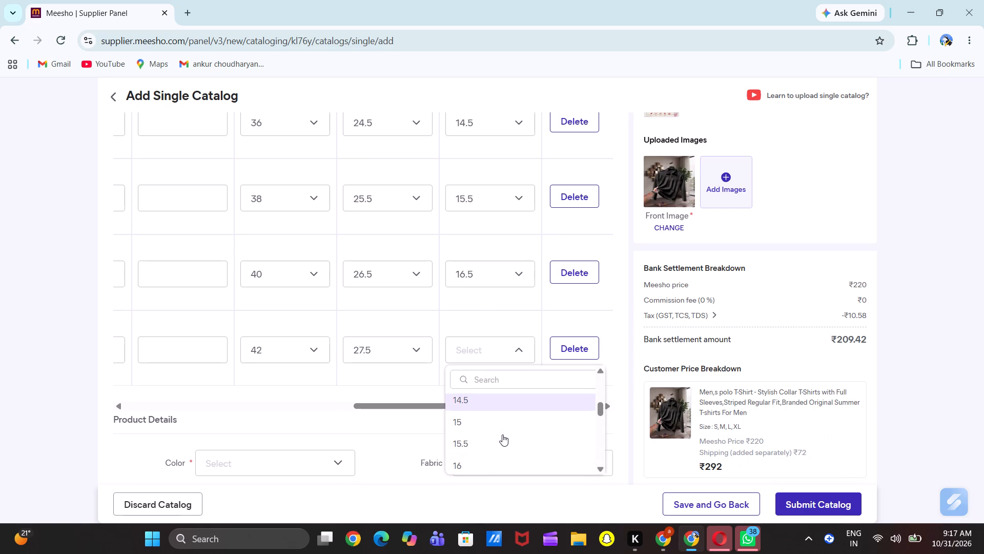
scroll(502, 434, "down", 2)
left_click(489, 448)
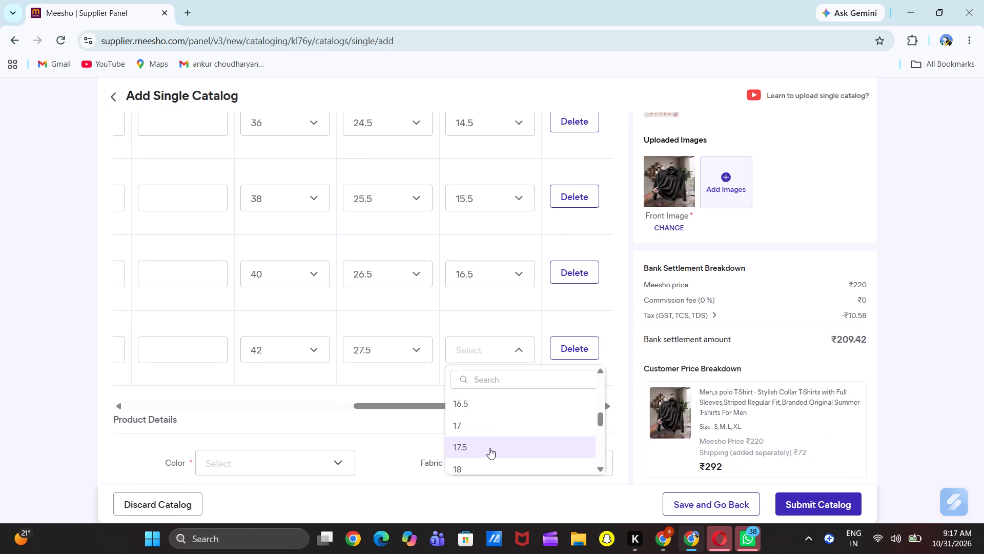
In Product 2's product details, set the Color to Black.
scroll(402, 447, "down", 2)
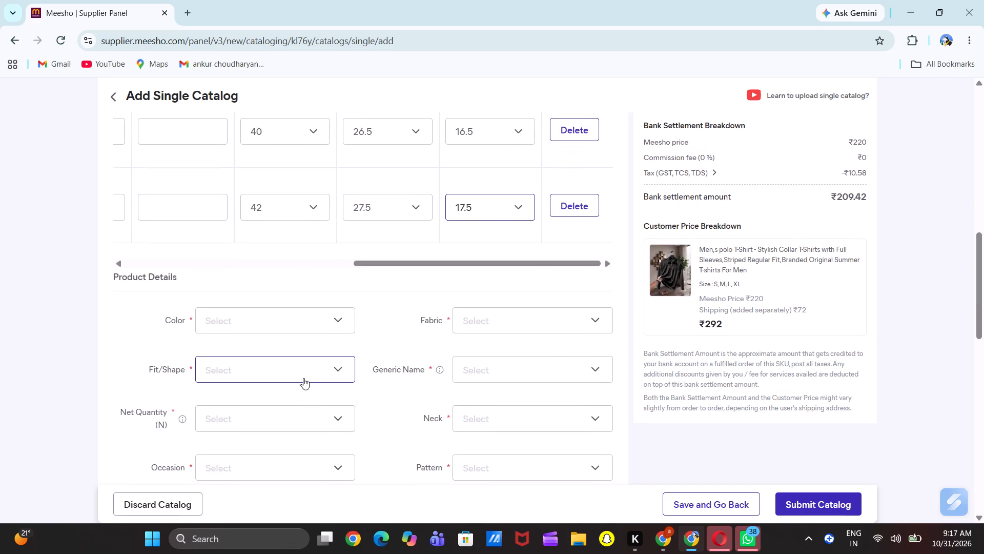
left_click(264, 329)
left_click(280, 349)
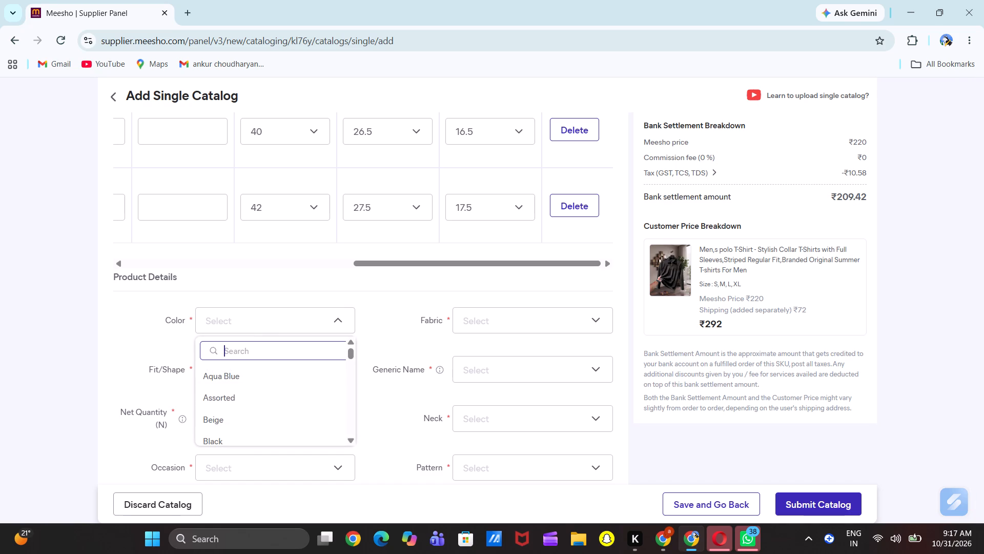
type("BL")
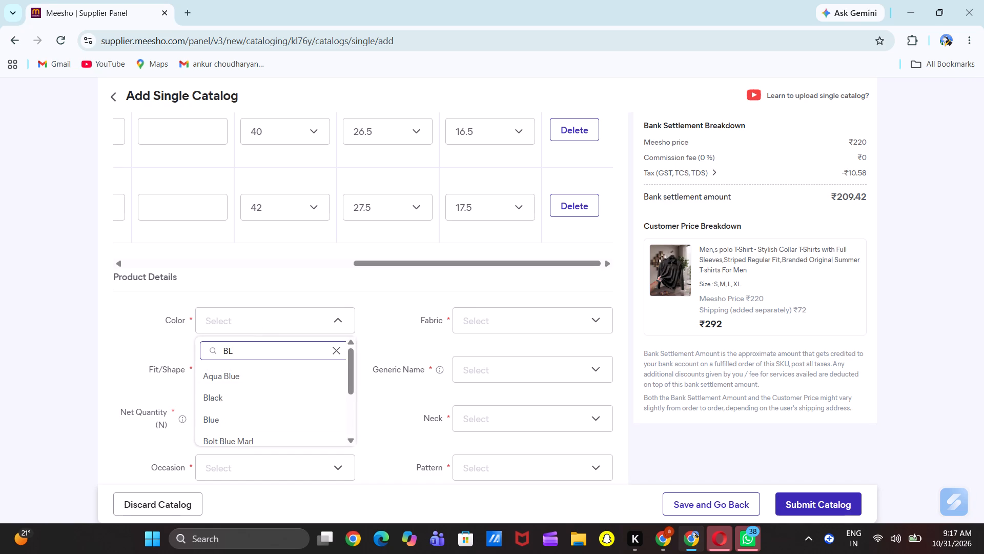
left_click(216, 397)
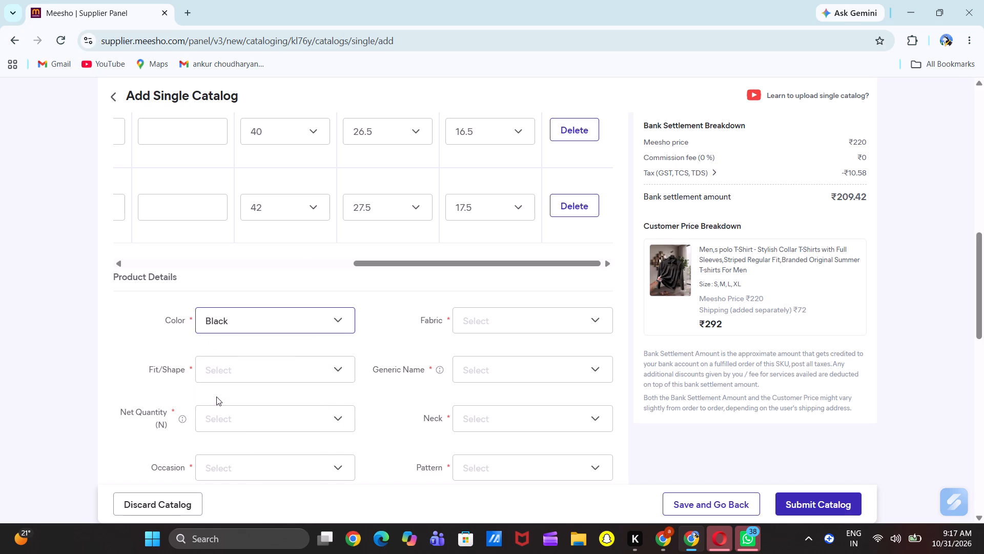
Set the Fabric of Product 2 to Cotton Blend in the product details.
left_click(496, 311)
left_click(496, 353)
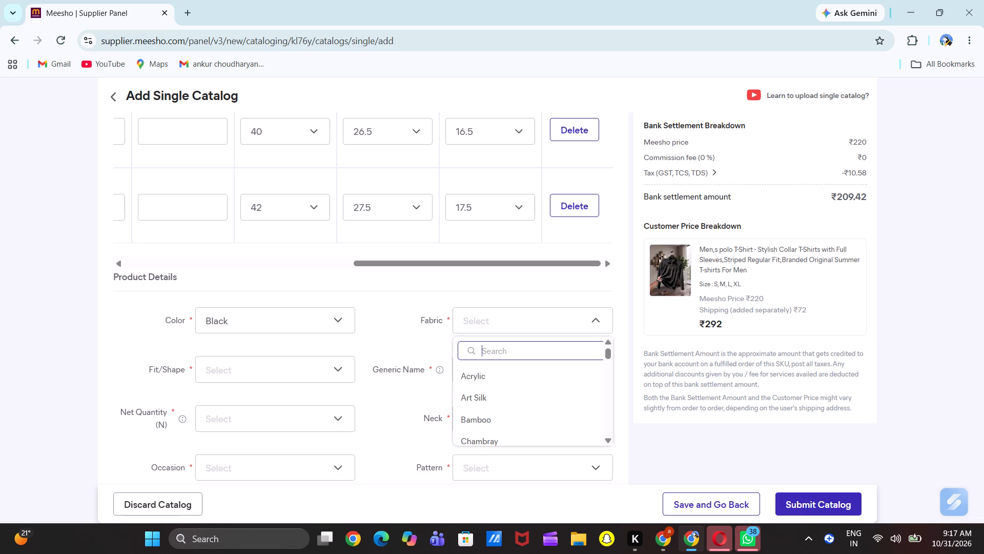
scroll(515, 407, "down", 1)
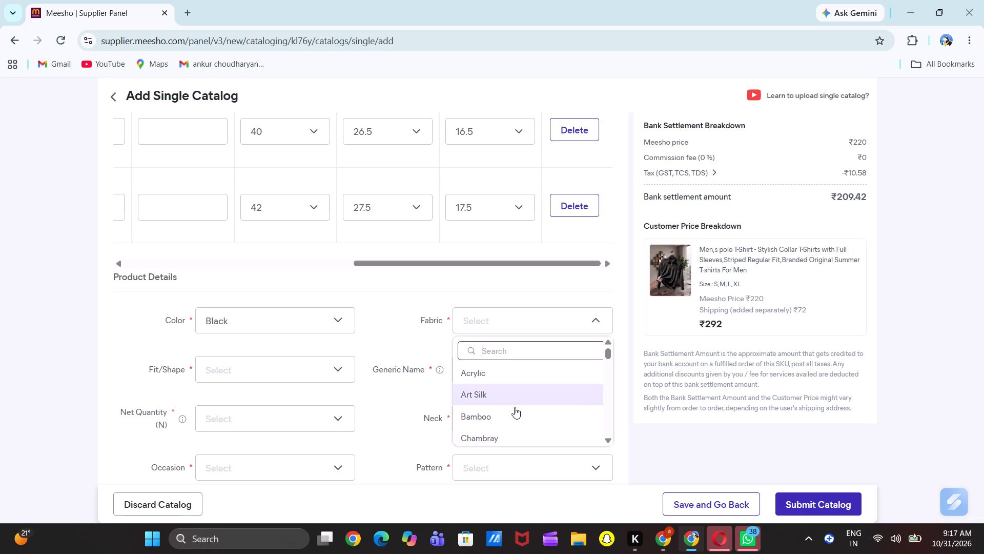
scroll(515, 407, "down", 2)
left_click(494, 391)
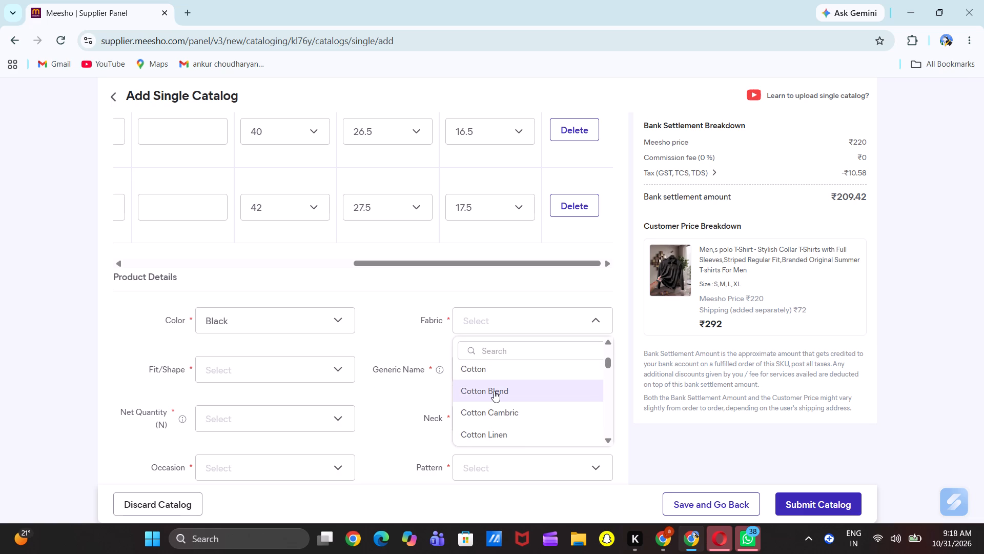
Set the Fit/Shape of Product 2 to Regular in the product details.
left_click(286, 375)
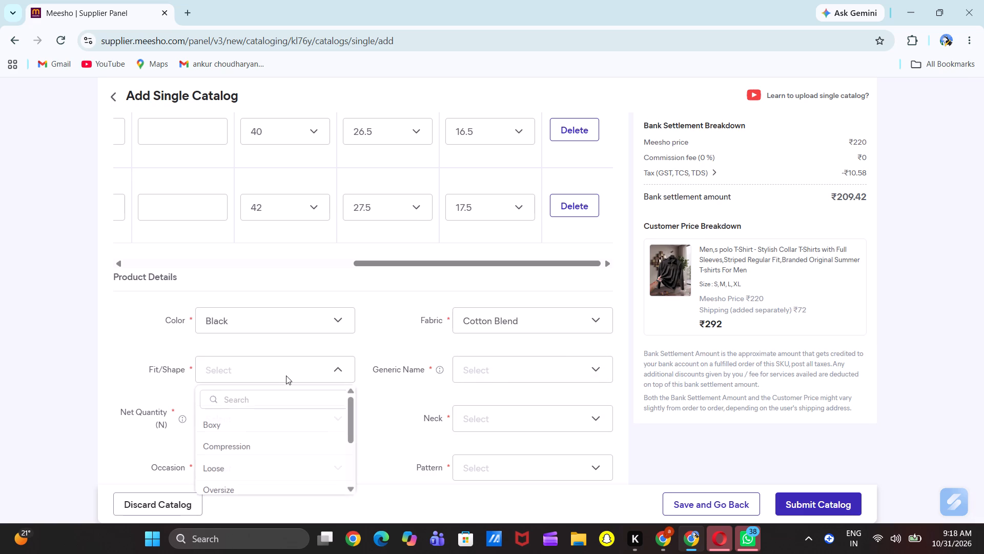
left_click(254, 399)
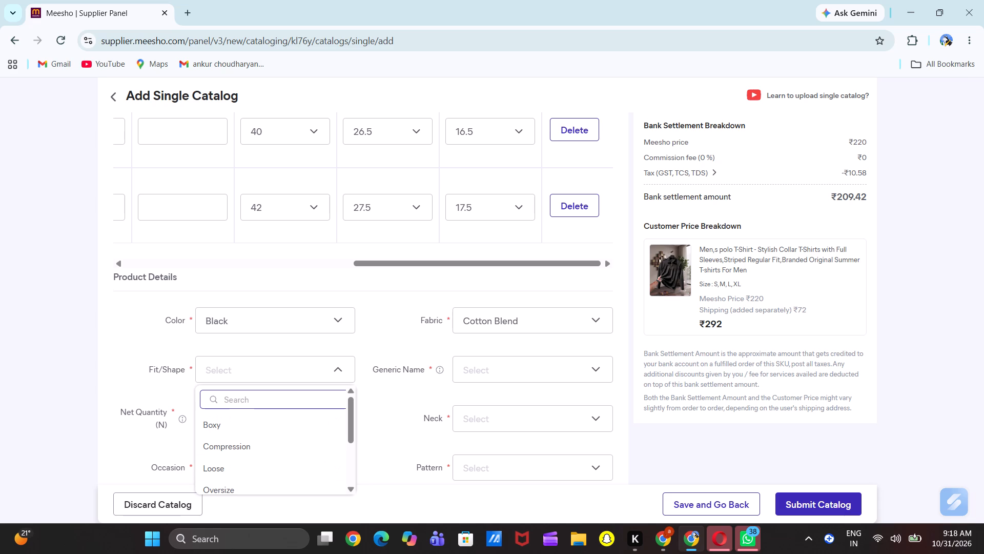
key("s")
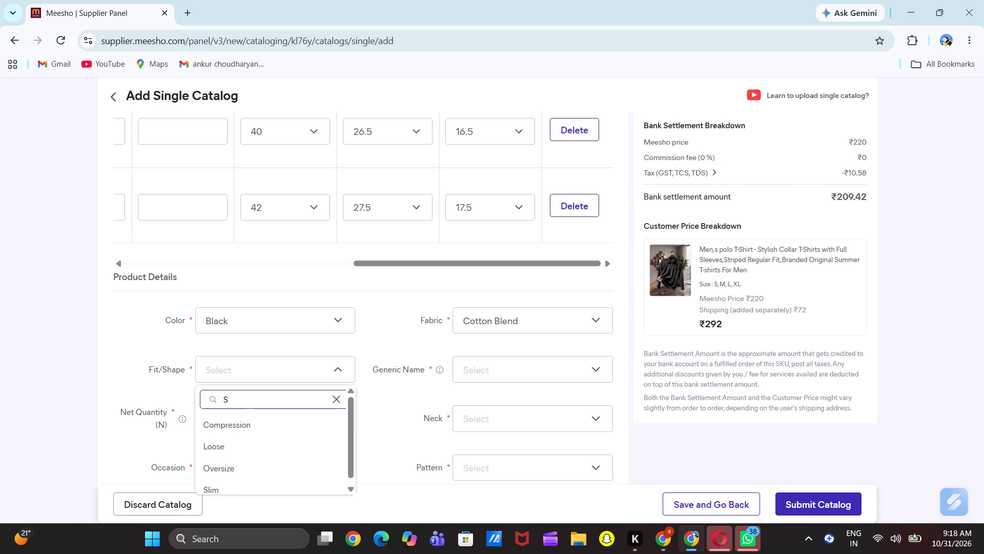
scroll(249, 465, "down", 1)
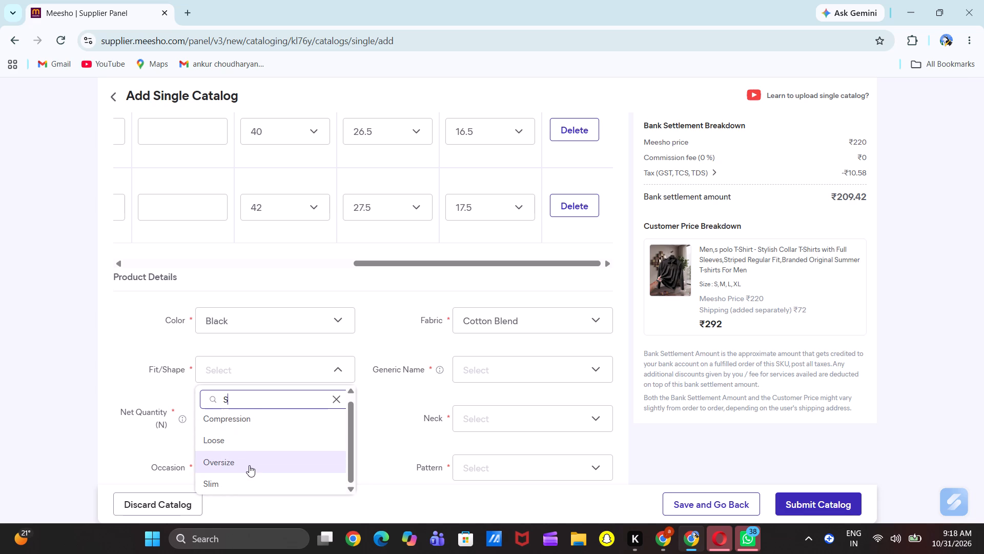
scroll(249, 465, "down", 1)
key("BackSpace")
scroll(210, 451, "down", 1)
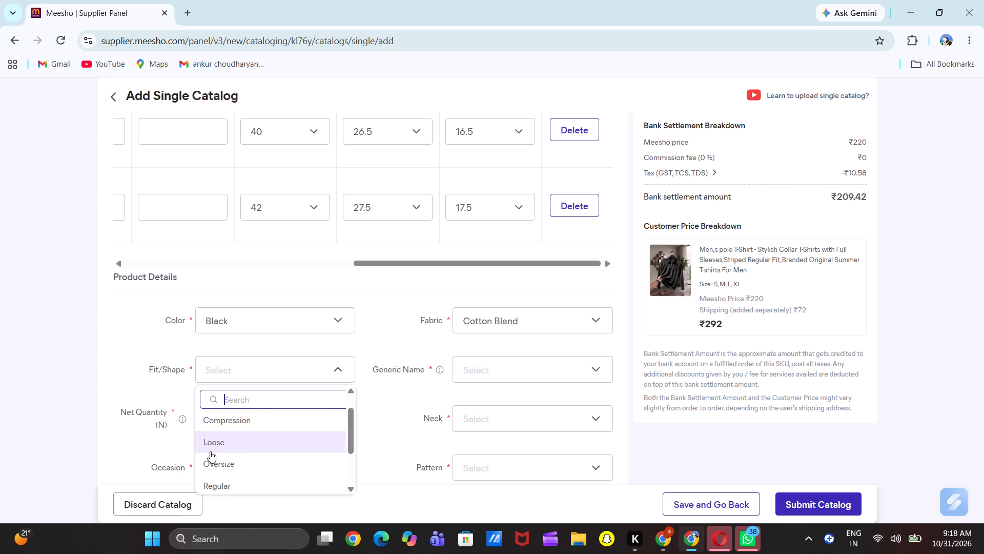
scroll(210, 451, "down", 1)
left_click(210, 451)
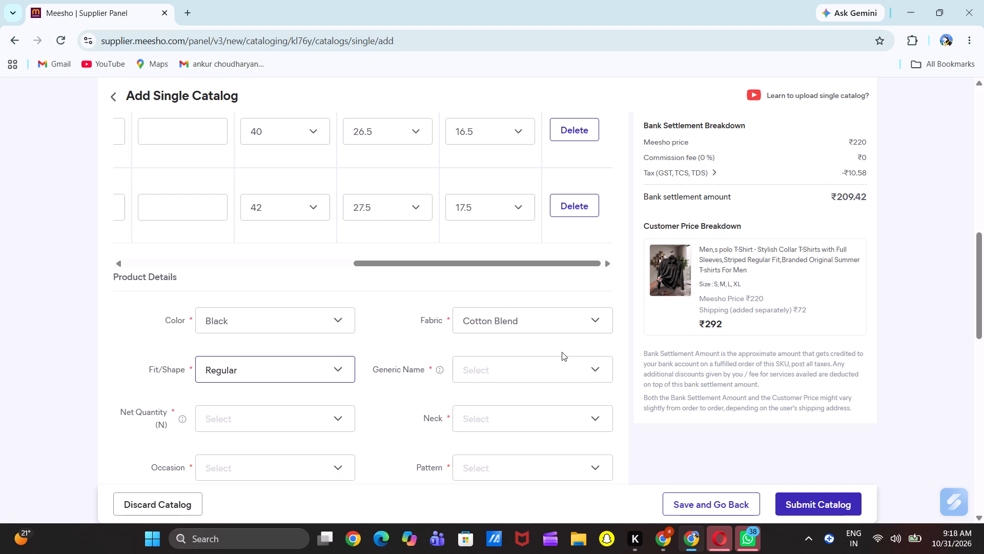
Set Product 2's Generic Name to Tshirts and its Net Quantity to 1.
left_click(565, 362)
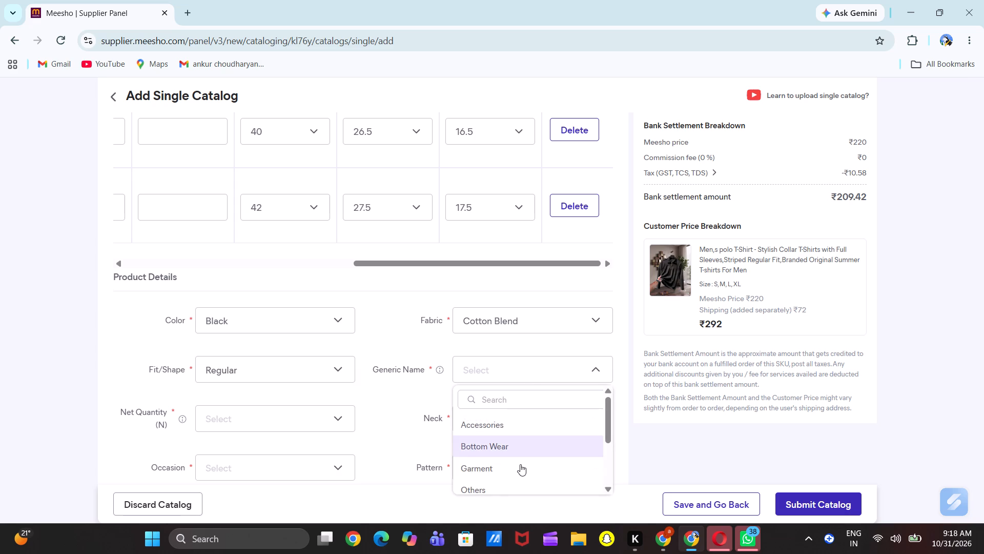
scroll(520, 464, "down", 2)
left_click(520, 464)
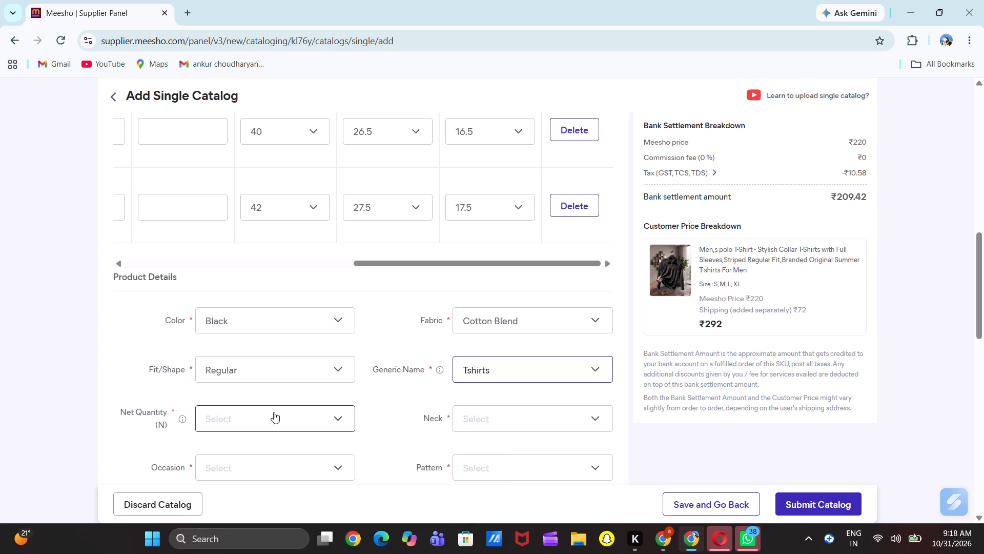
left_click(261, 418)
left_click(222, 452)
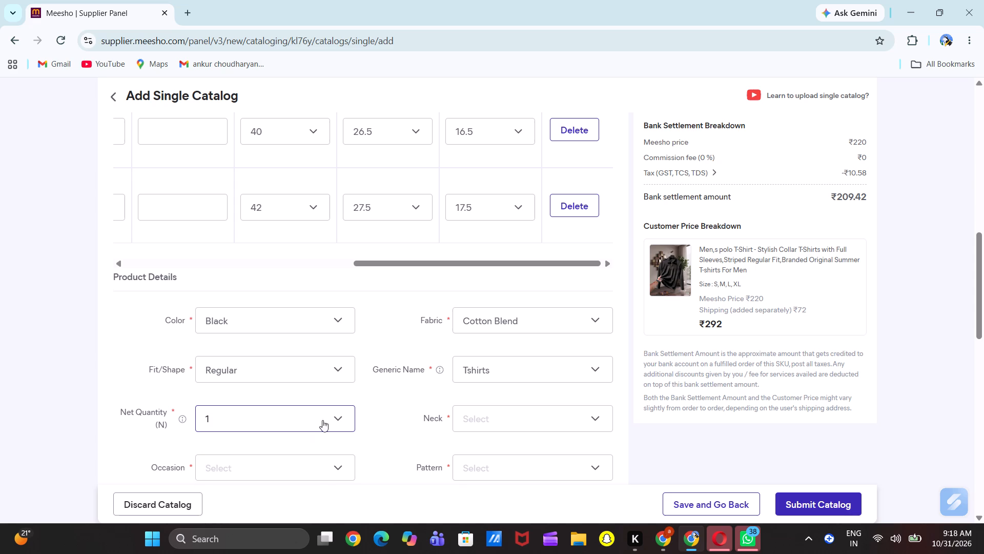
Review Product 2's basic details, the prices, inventory and measurements in its size table, and the product details.
scroll(358, 436, "down", 3)
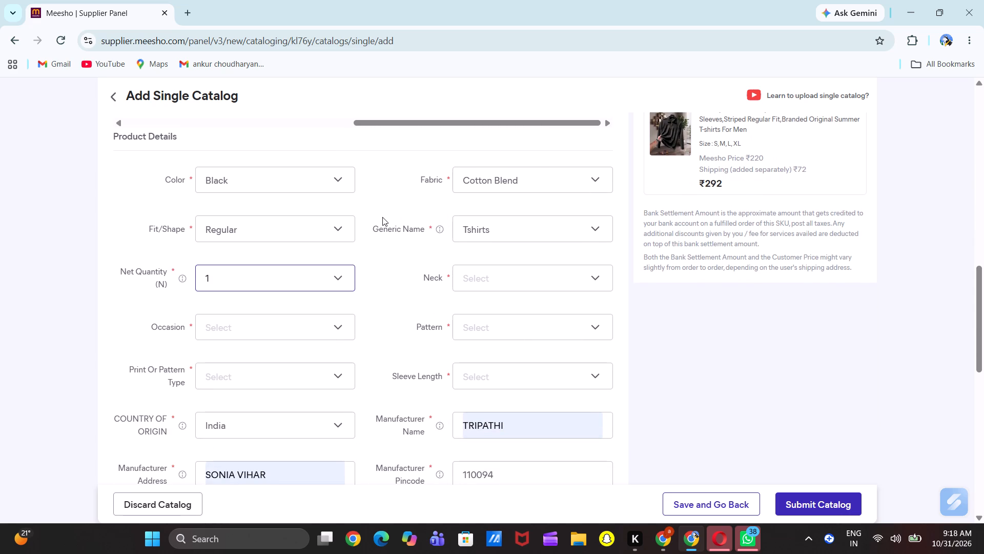
scroll(363, 213, "up", 6)
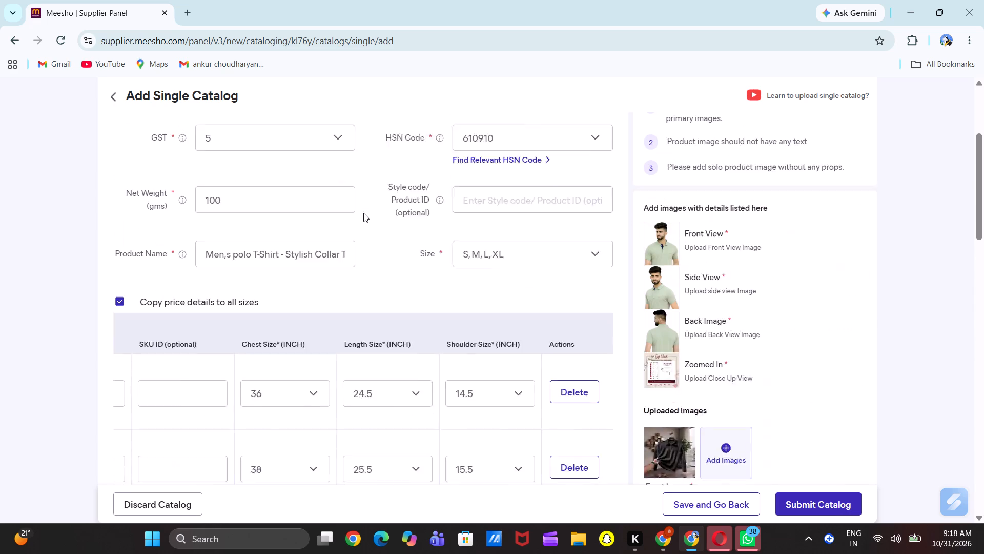
scroll(257, 273, "down", 2)
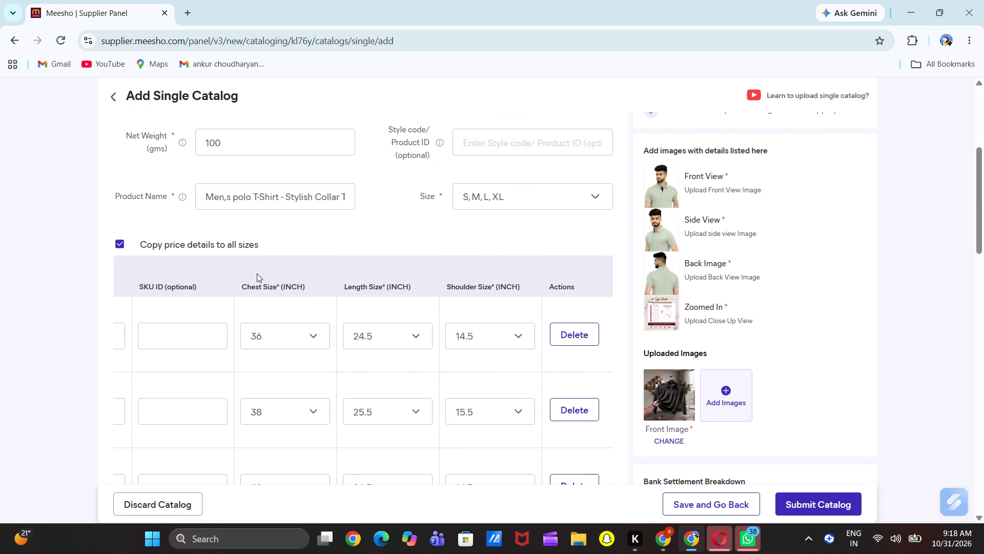
scroll(220, 367, "right", 5)
scroll(220, 367, "left", 1)
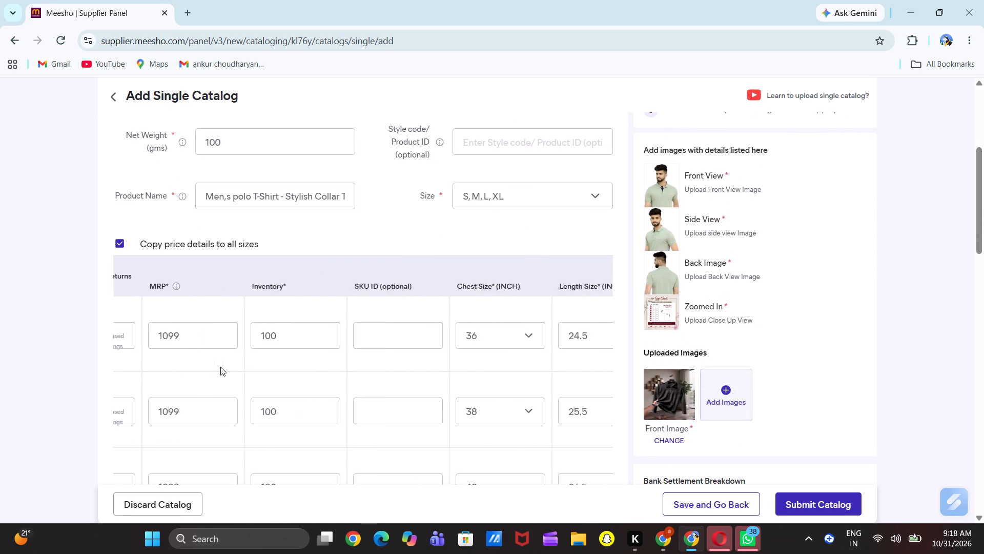
scroll(350, 375, "down", 3)
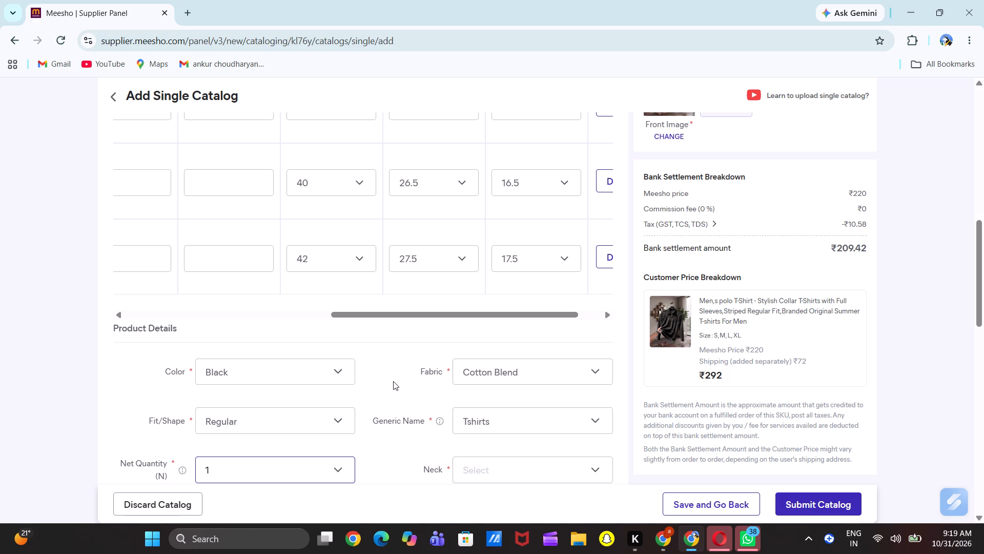
Set the Neck of Product 2 to Polo in the product details.
scroll(396, 384, "down", 4)
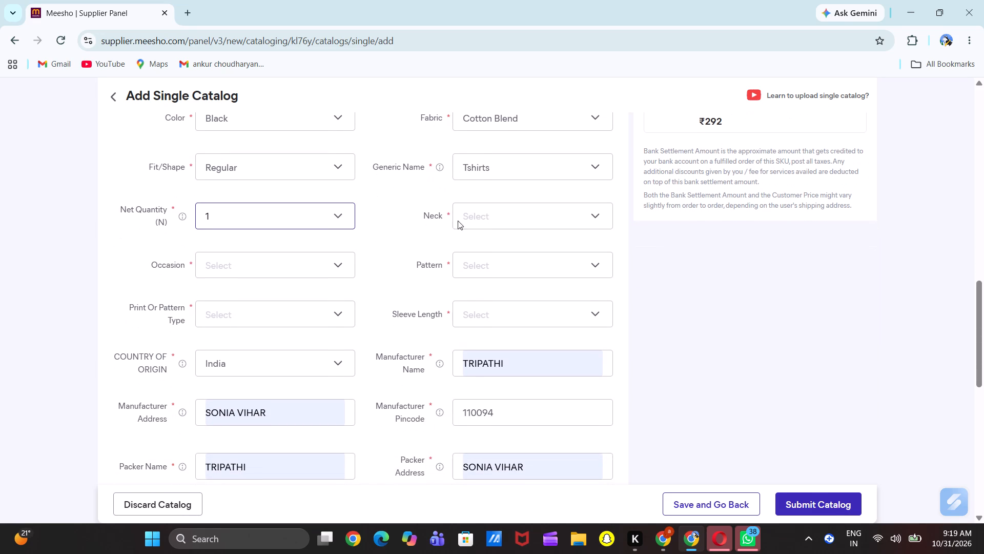
left_click(480, 216)
scroll(509, 332, "down", 1)
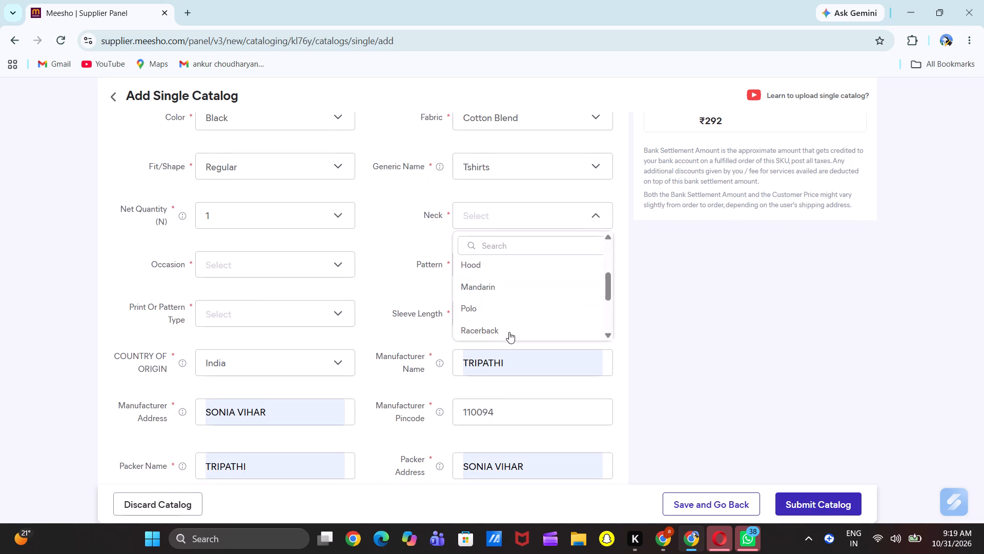
scroll(509, 332, "down", 1)
left_click(479, 288)
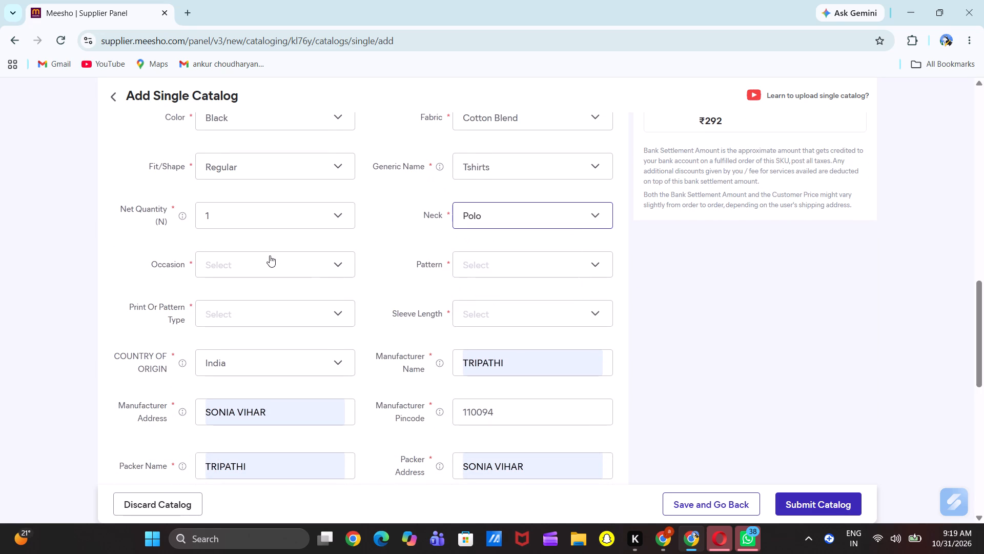
Set the Occasion of Product 2 to Casual and its Pattern to Solid in the product details.
left_click(270, 257)
left_click(233, 348)
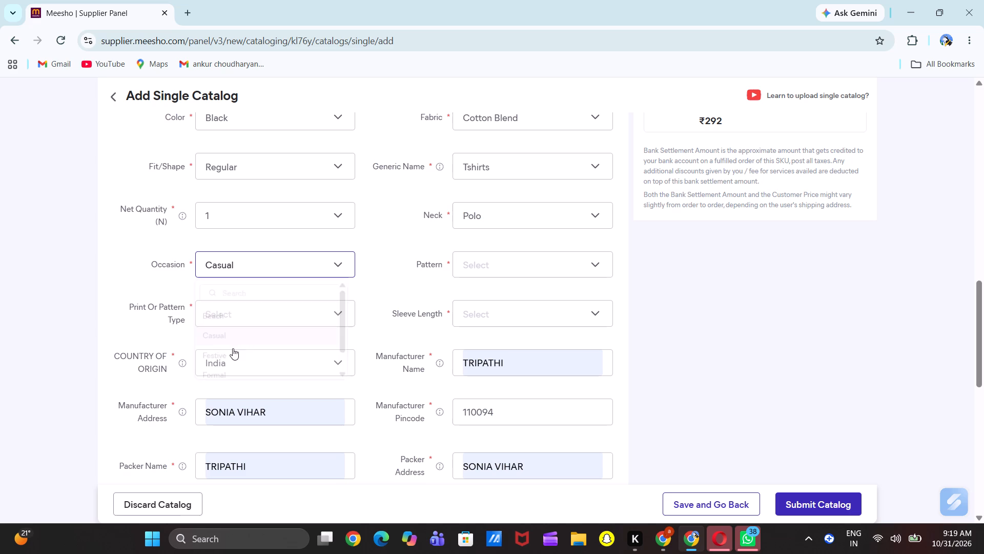
left_click(485, 276)
scroll(482, 351, "down", 1)
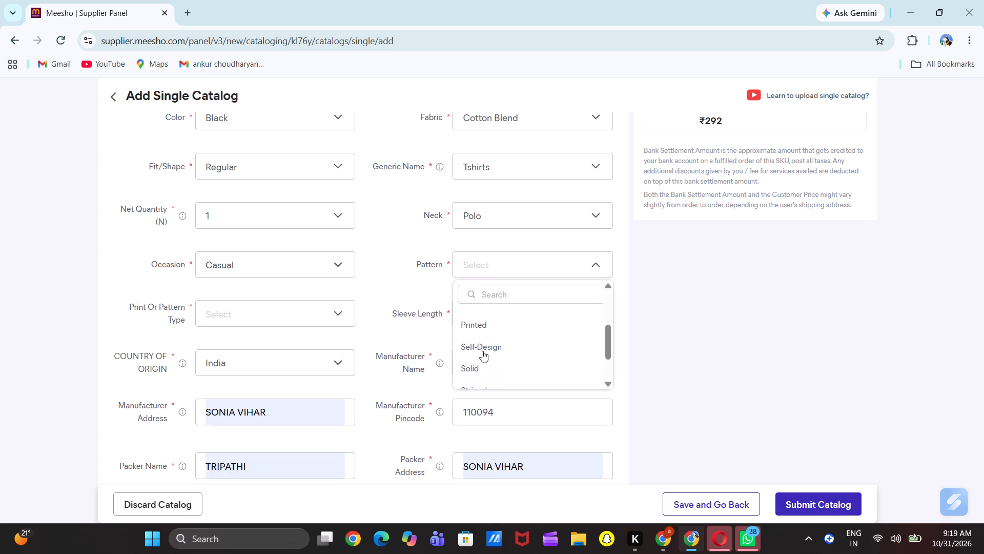
scroll(482, 351, "down", 1)
left_click(482, 351)
Set Product 2's Print Or Pattern Type to Solid and its Sleeve Length to Long Sleeves.
left_click(260, 315)
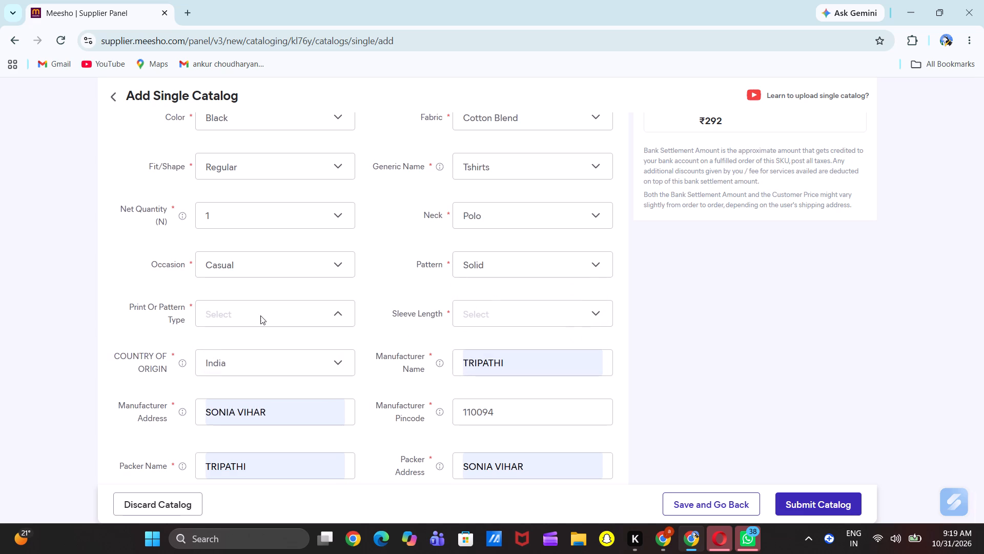
left_click(236, 351)
type("SO")
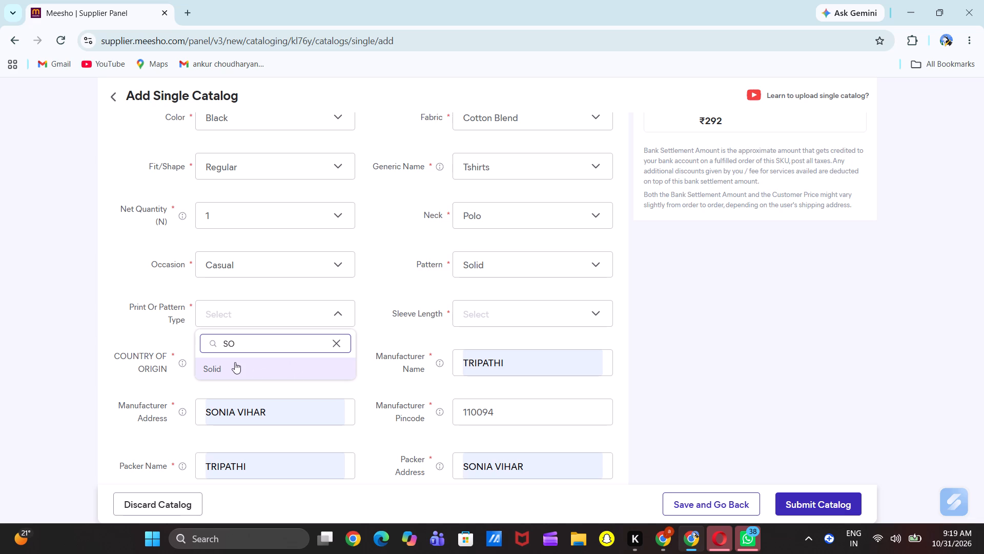
left_click(235, 362)
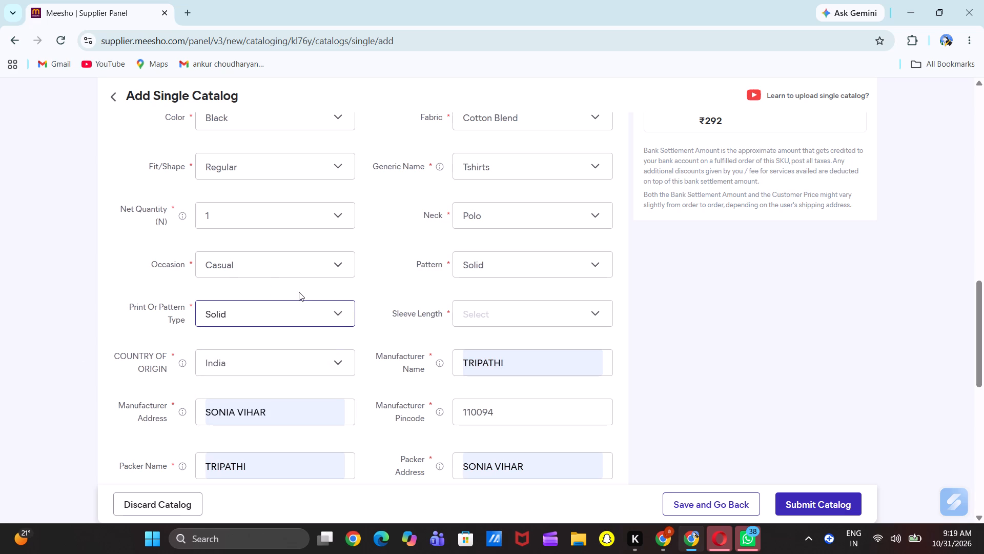
left_click(481, 308)
left_click(479, 368)
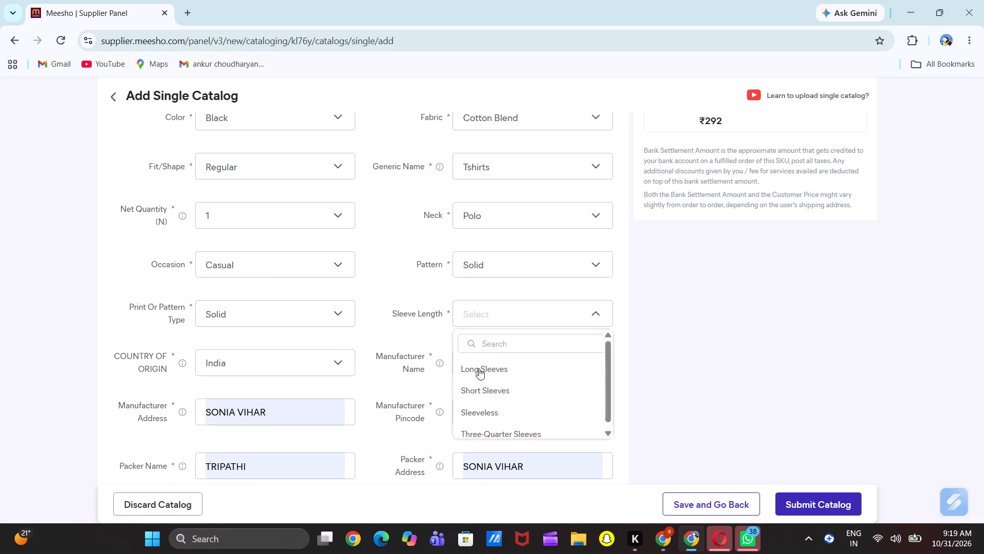
Fill Product 2's other attributes with Length Regular, Style Korean and Number of Pockets No Pocket.
scroll(416, 385, "down", 3)
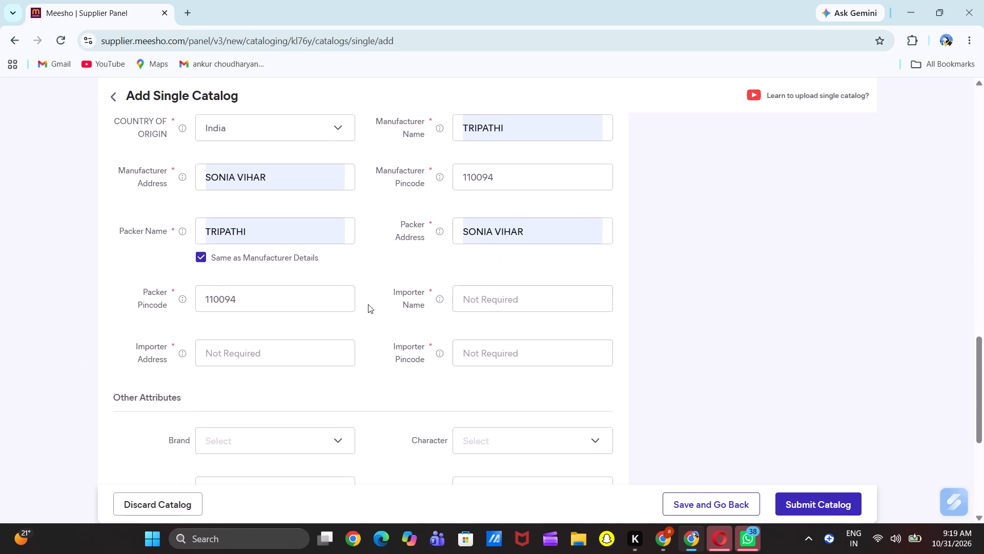
scroll(409, 359, "down", 1)
left_click(494, 384)
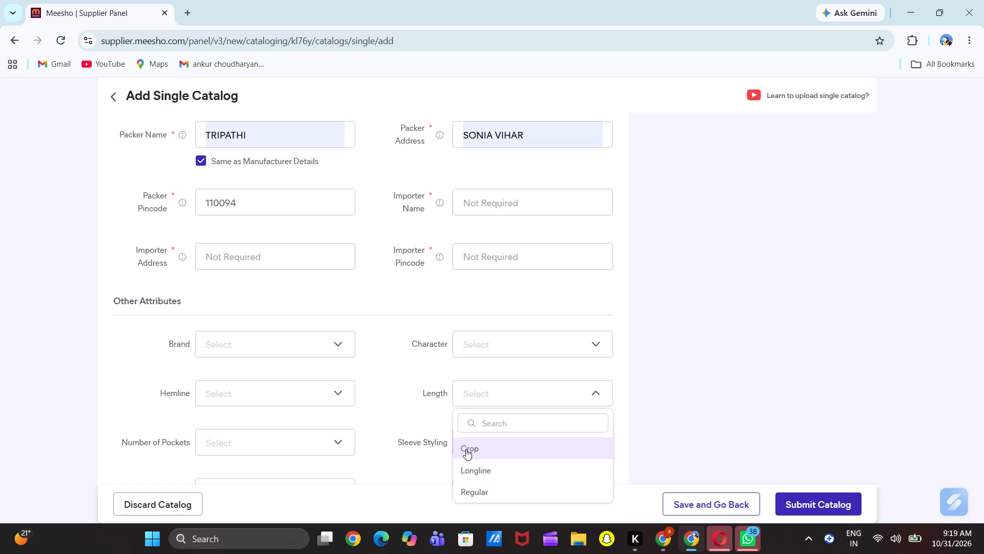
left_click(499, 487)
scroll(386, 444, "down", 2)
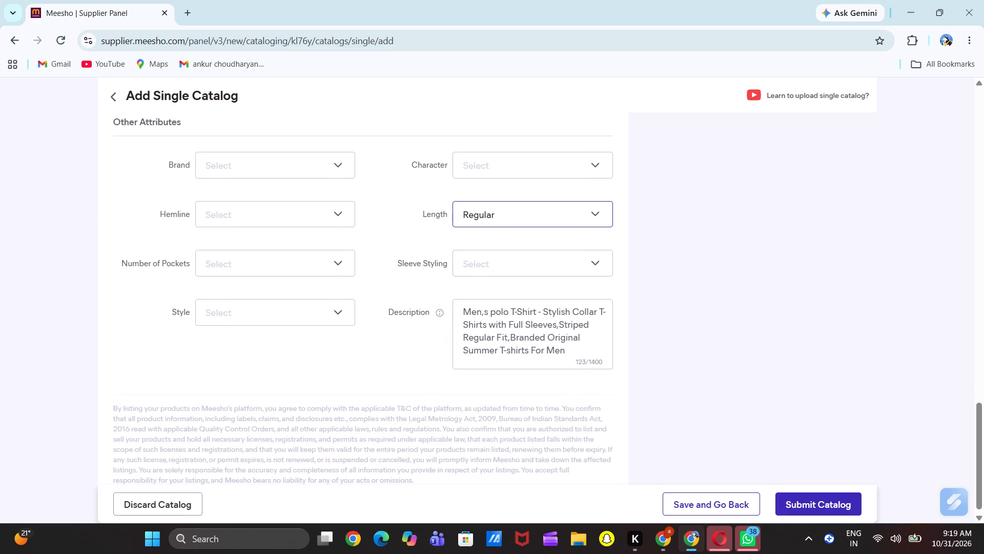
left_click(263, 321)
left_click(255, 383)
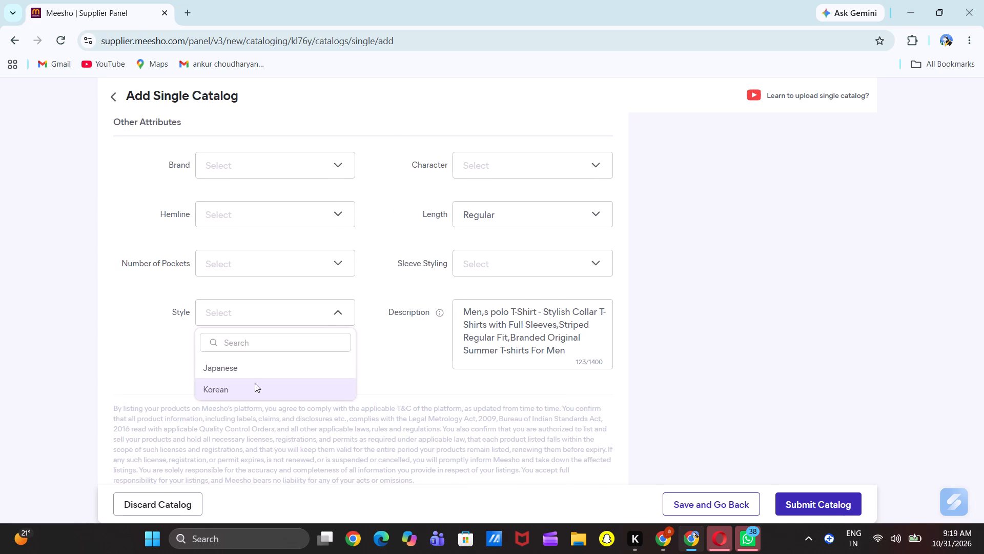
left_click(233, 273)
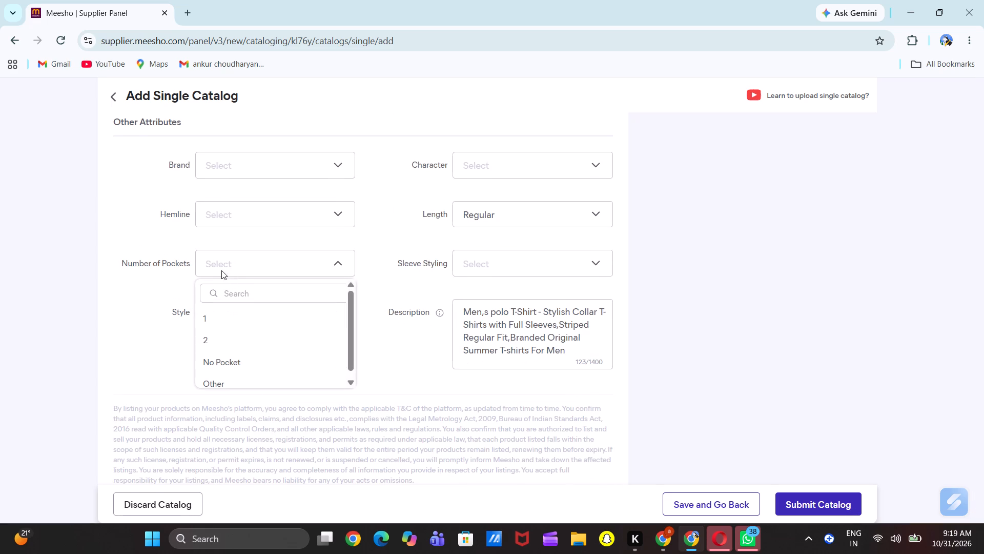
left_click(250, 356)
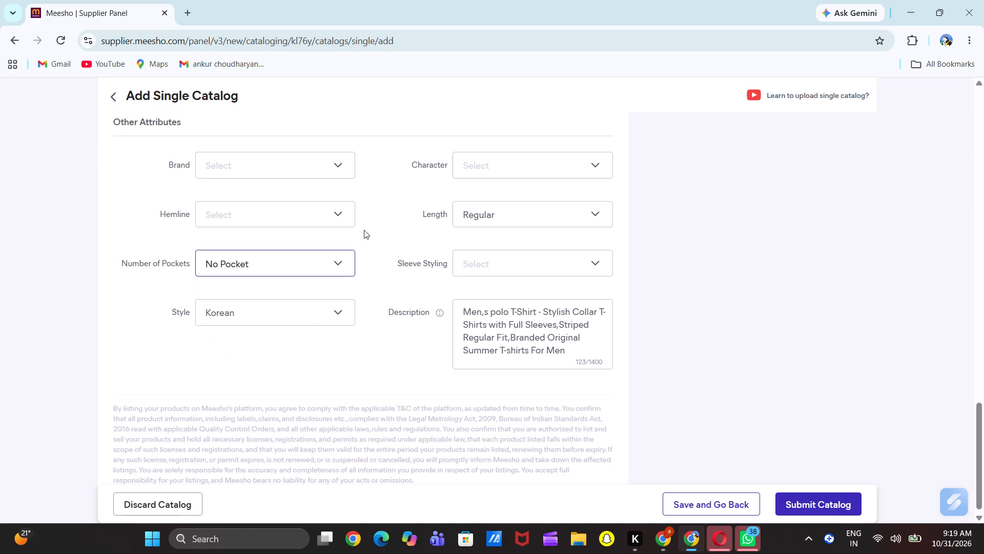
Review Product 2's manufacturer and packer details and the measurements, prices and inventory in its size table.
scroll(376, 208, "up", 5)
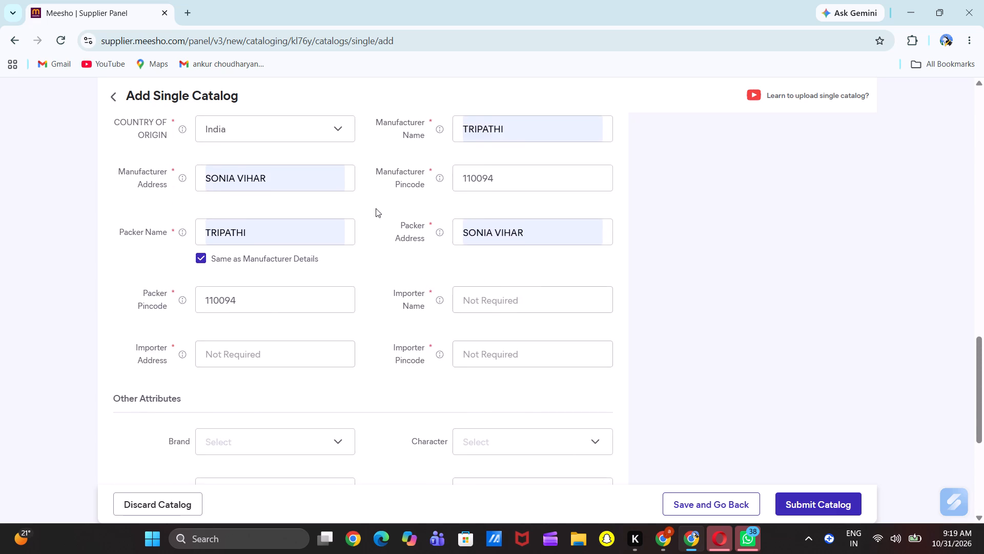
scroll(376, 208, "up", 5)
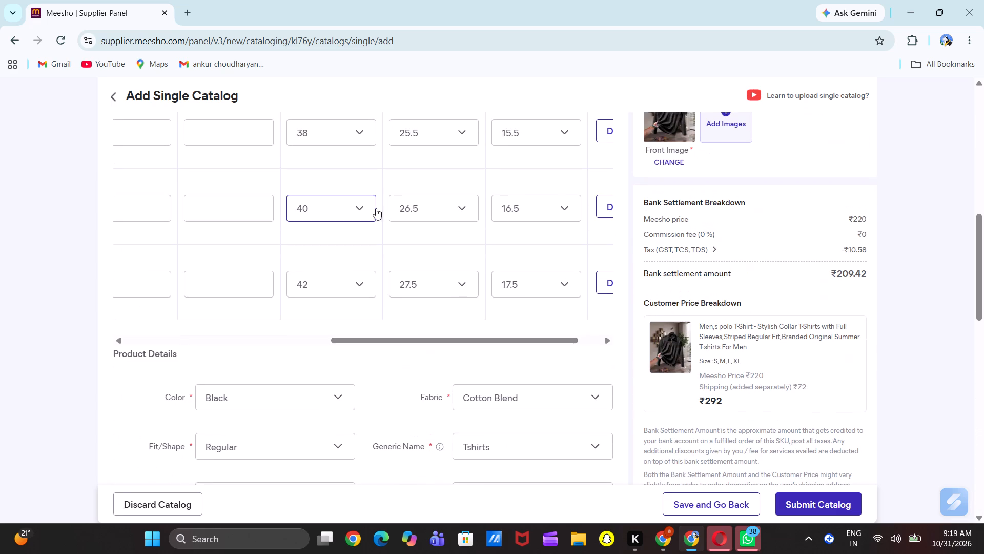
scroll(373, 172, "up", 2)
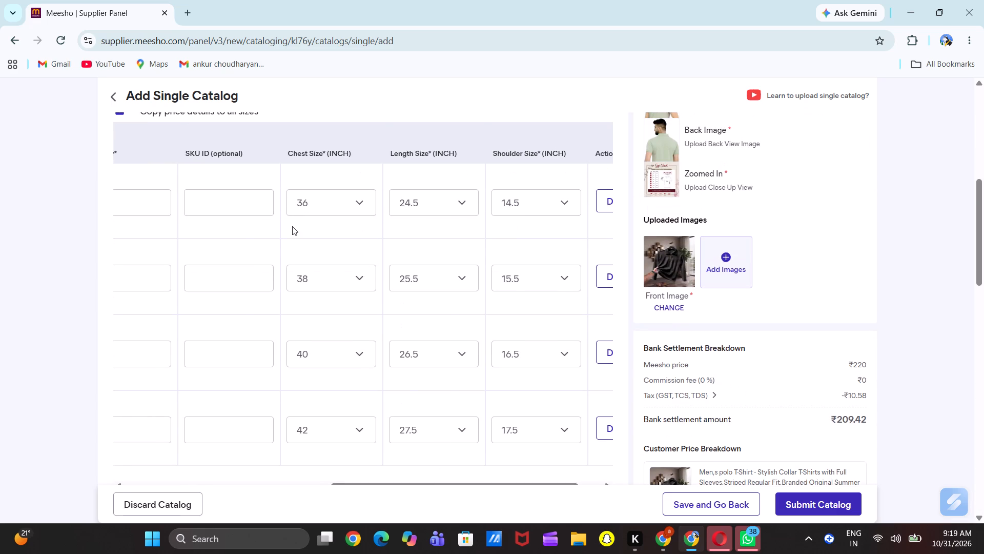
scroll(292, 226, "right", 7)
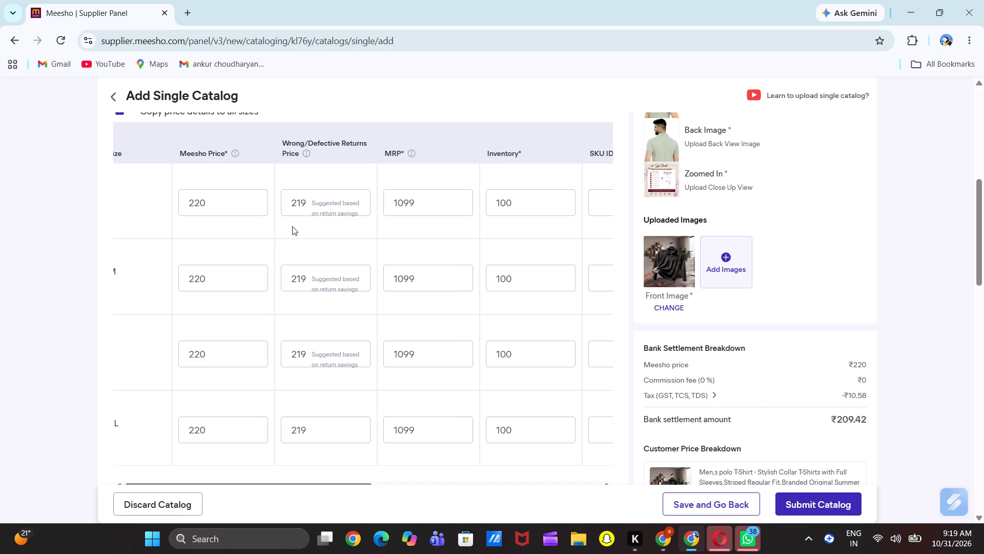
scroll(292, 226, "left", 4)
scroll(292, 226, "up", 3)
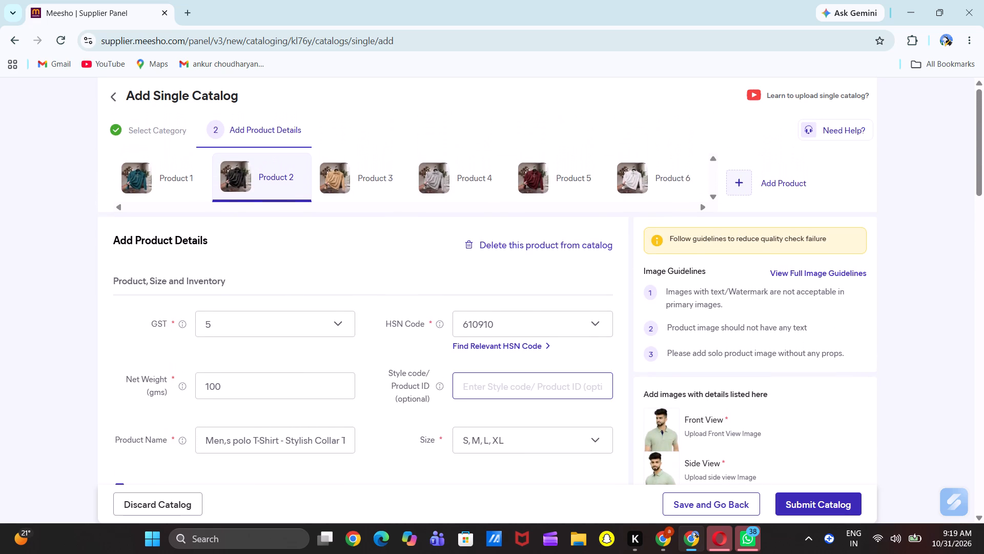
Enter FULL=KARARA;./,'[BLACK] as the Style code/Product ID of Product 2.
left_click(471, 385)
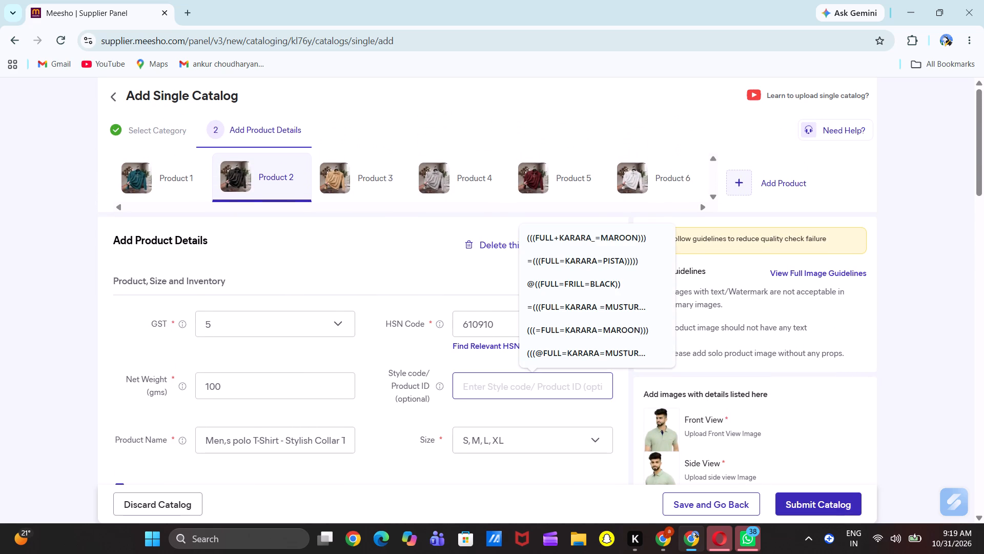
key("f")
type("ULL")
key("equal")
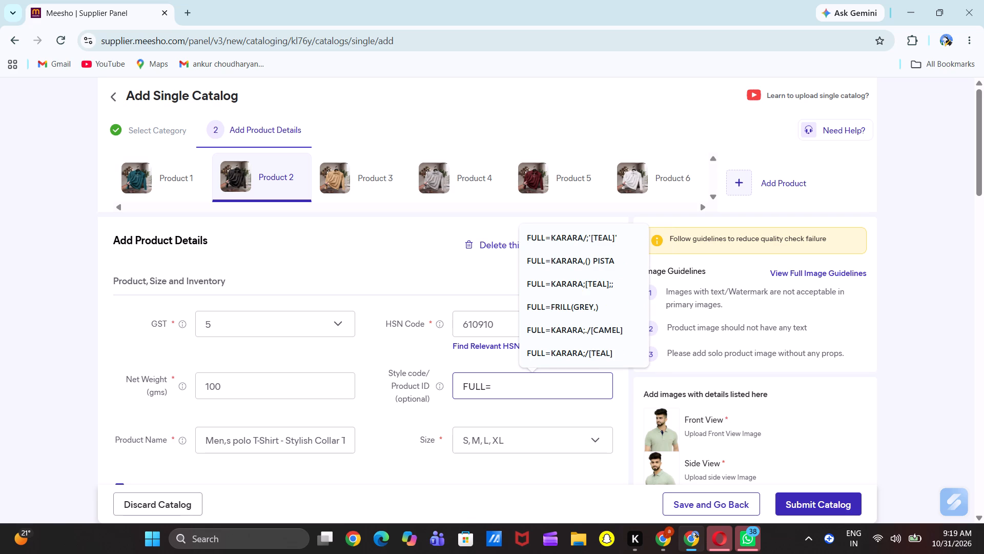
type("KARARA")
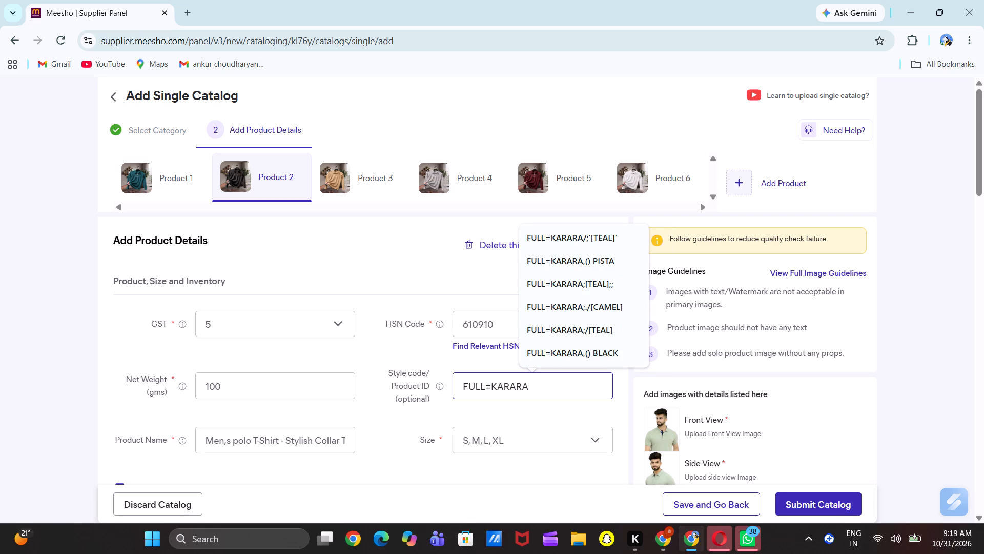
type(";./")
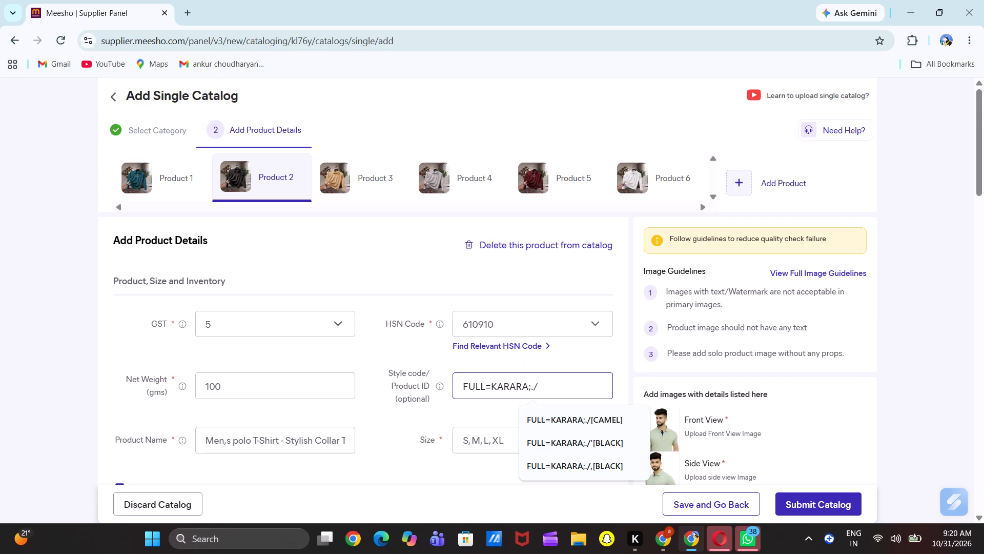
key("comma")
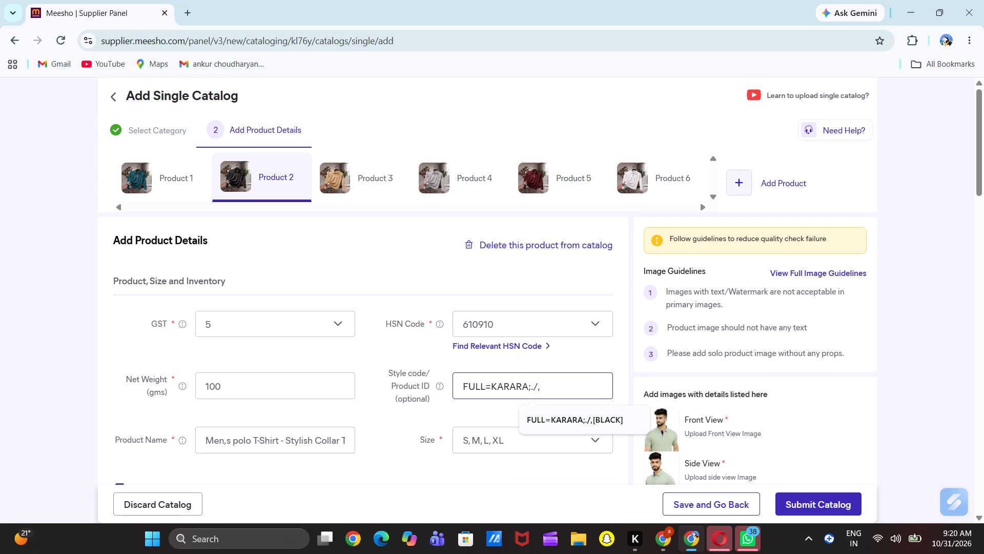
key("apostrophe")
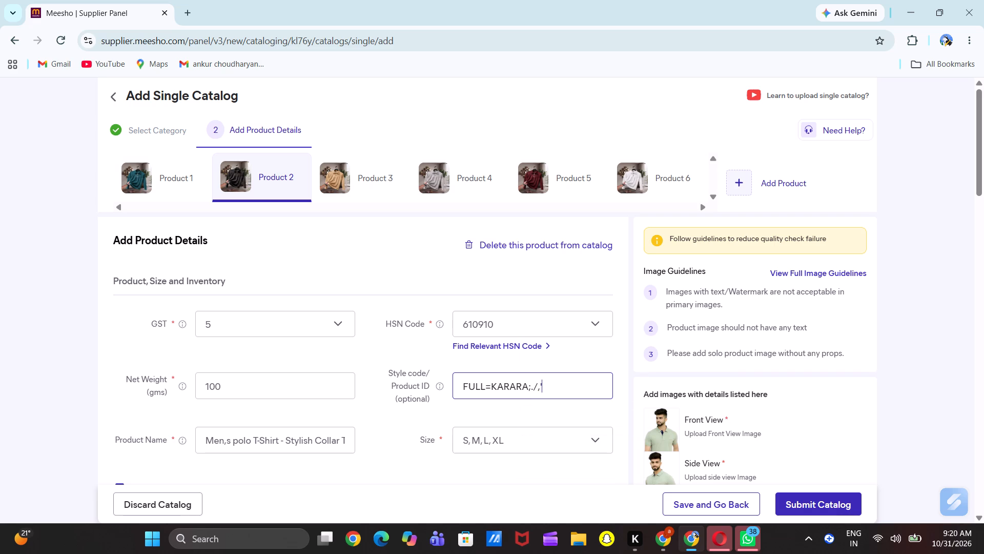
key("bracketleft")
key("b")
type("LACK")
key("bracketright")
Check the chest, length and shoulder sizes in Product 2's size table once more.
scroll(400, 382, "down", 3)
scroll(374, 323, "down", 2)
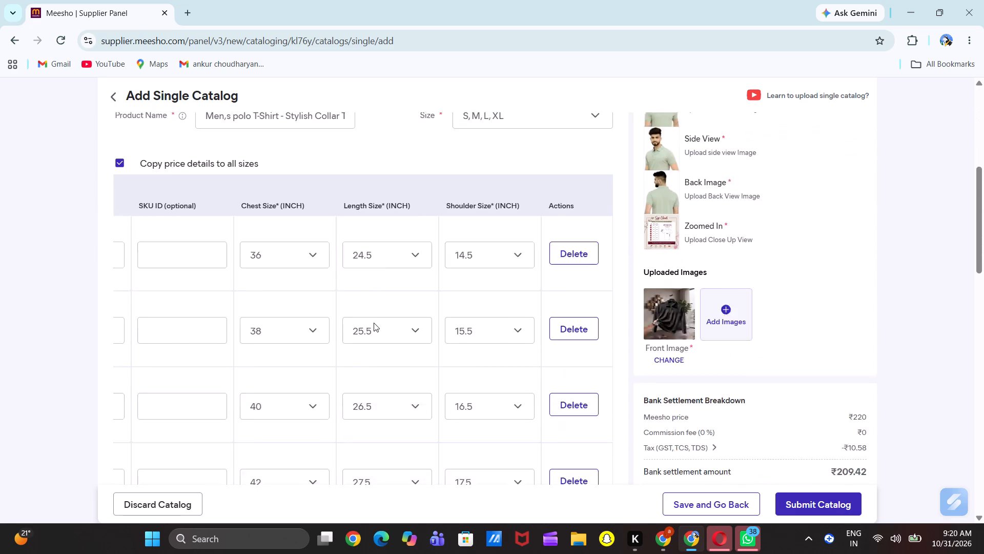
scroll(374, 323, "down", 4)
scroll(374, 323, "up", 5)
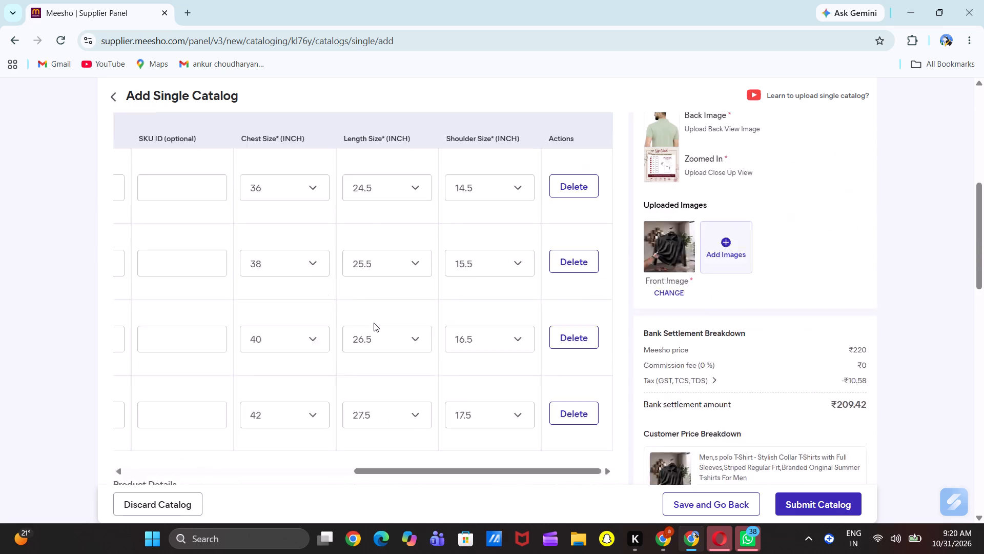
scroll(379, 244, "up", 3)
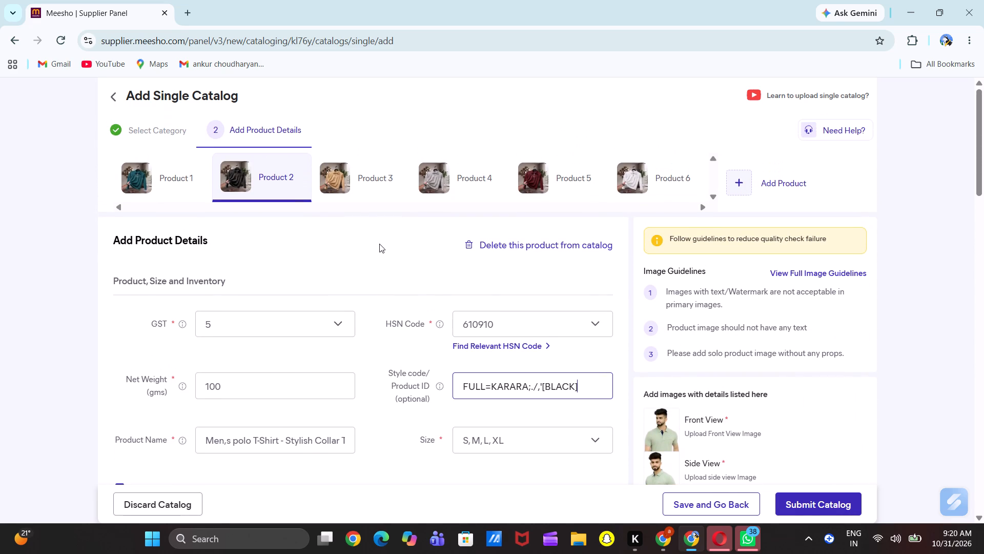
Switch to Product 3 and enter FULL=KARARA;./,'[BLACK as its Style code/Product ID.
left_click(336, 175)
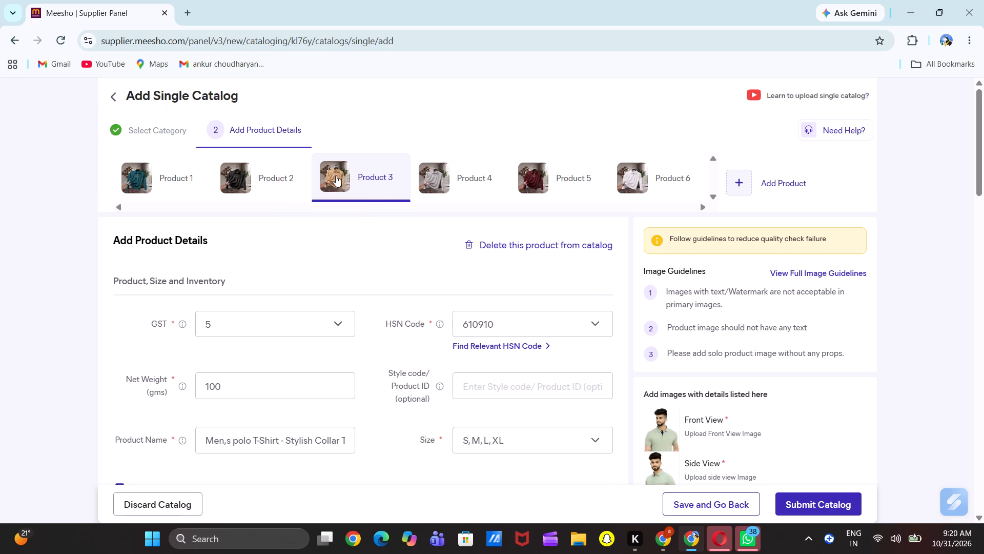
scroll(406, 281, "down", 1)
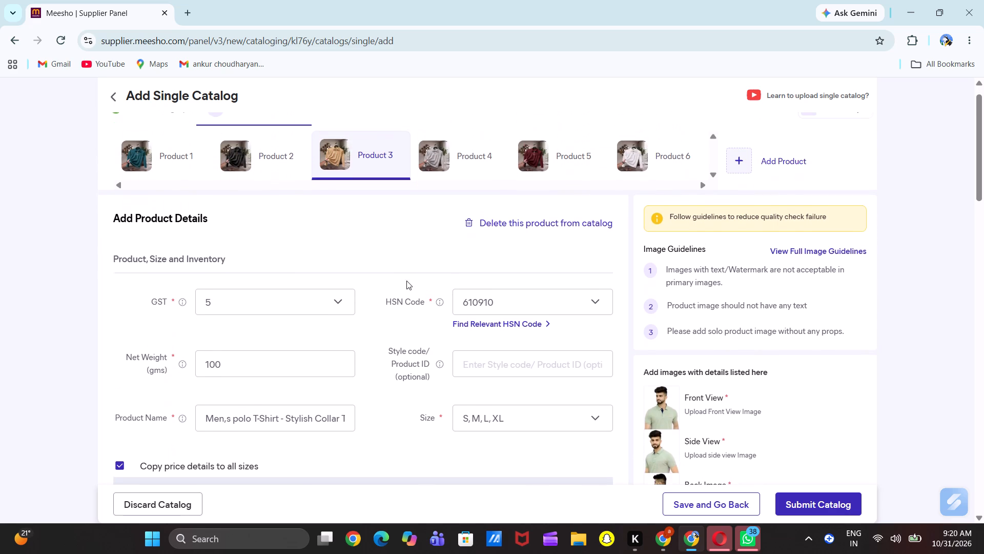
scroll(406, 281, "down", 1)
left_click(479, 283)
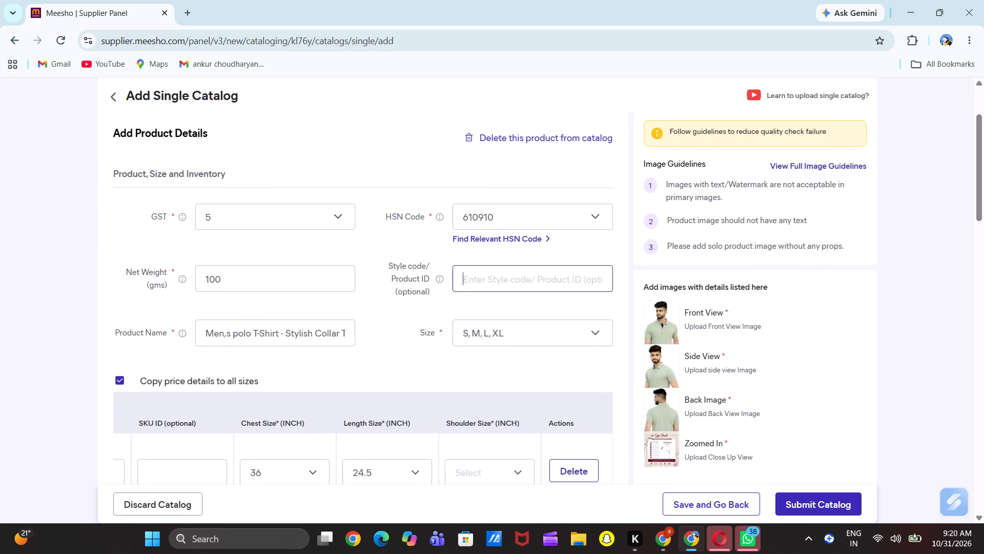
key("Insert")
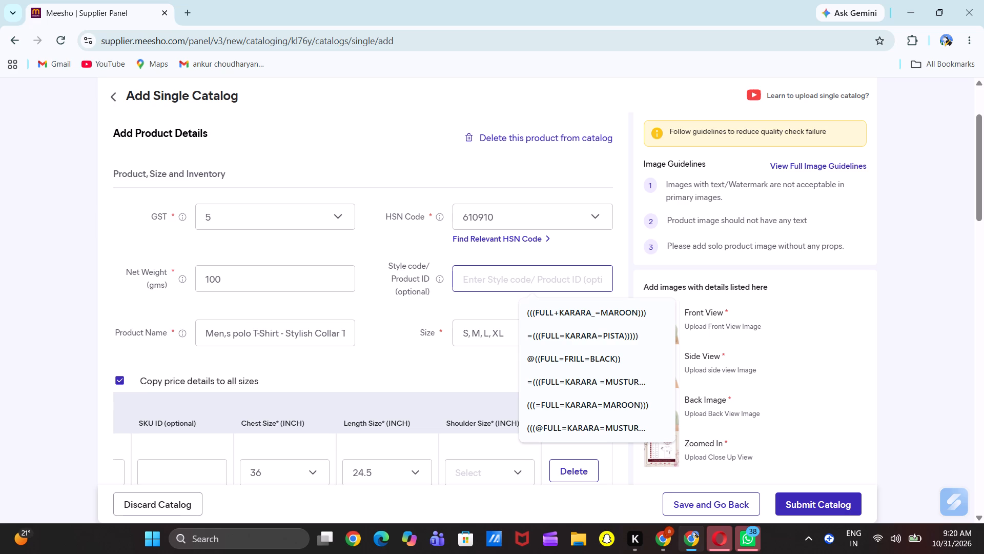
type("FULL")
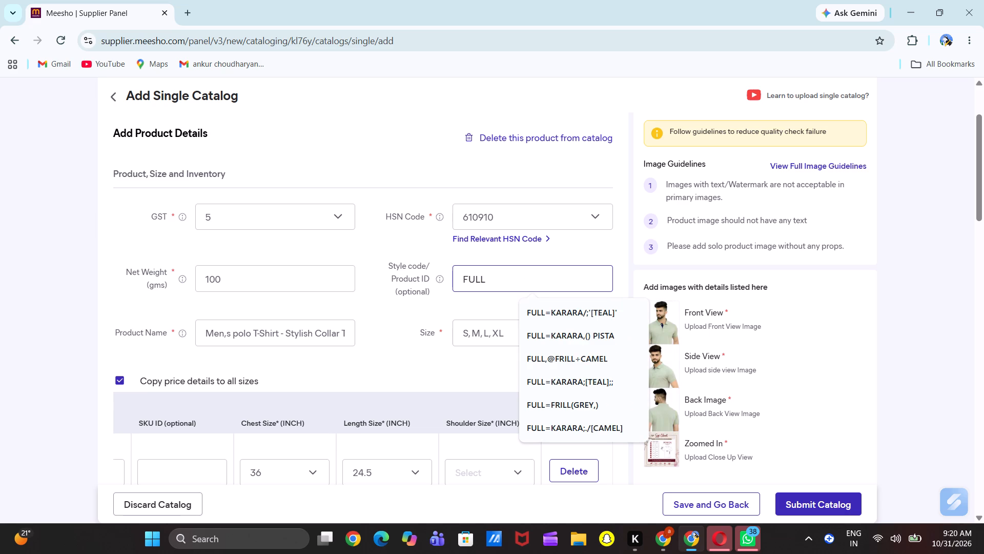
key("equal")
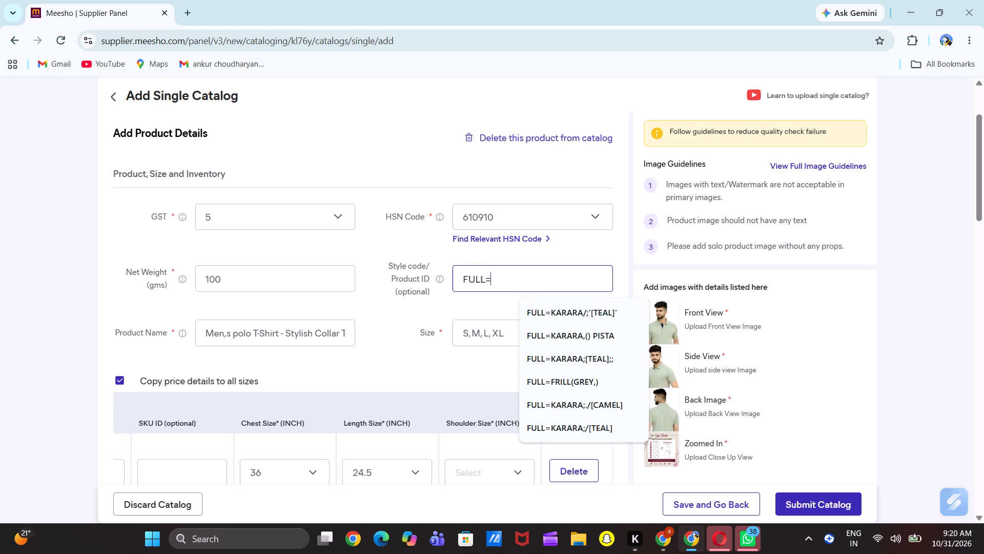
type("KA")
type("RARS")
key("BackSpace")
key("a")
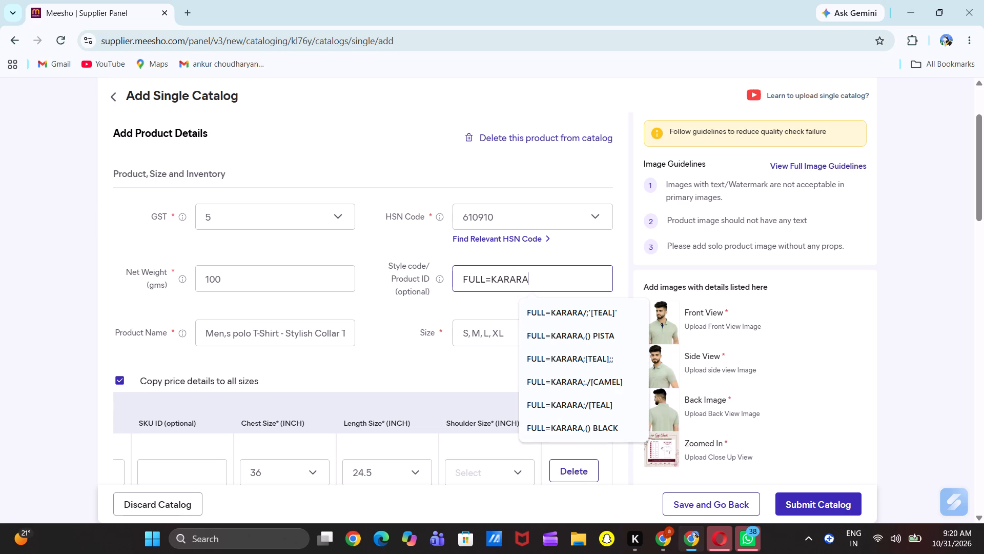
type(";./")
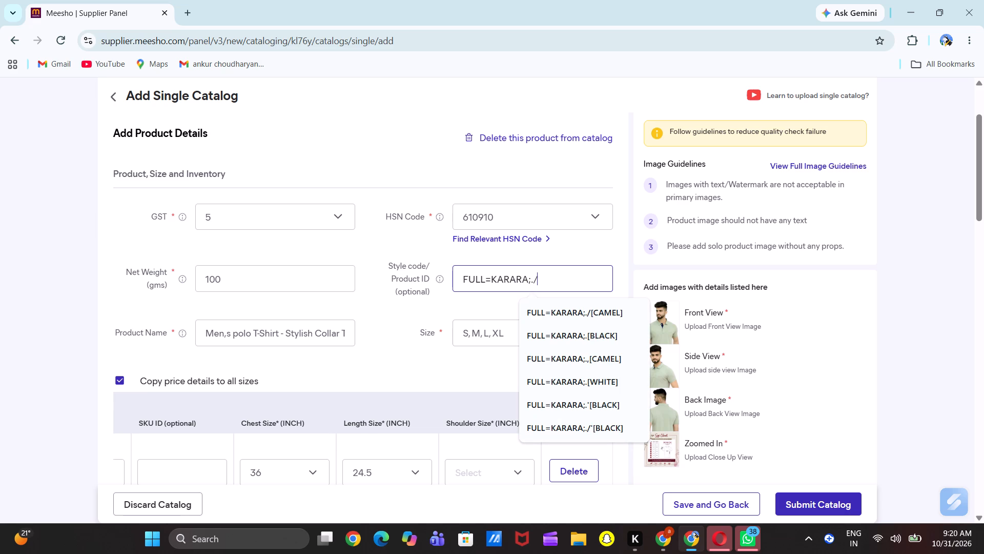
key("comma")
key("apostrophe")
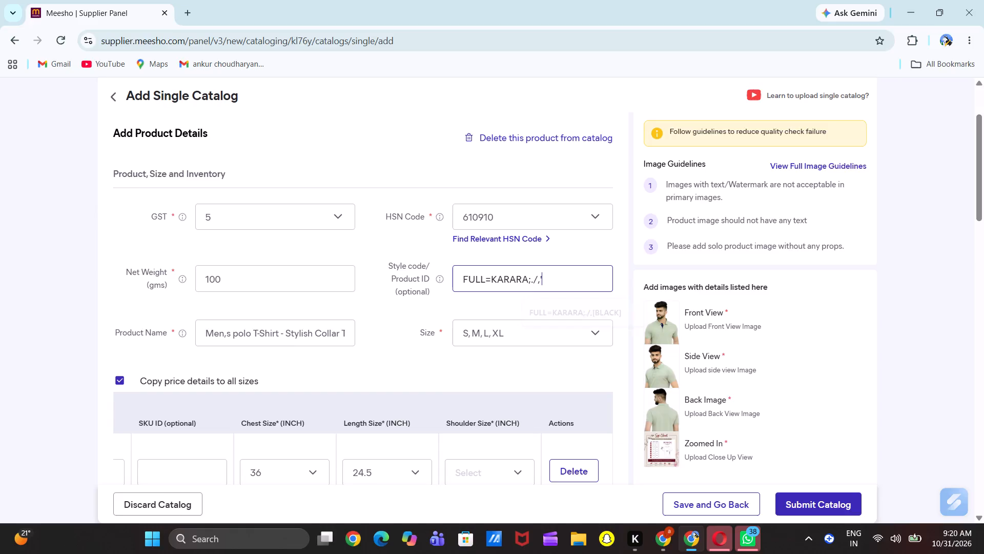
key("bracketleft")
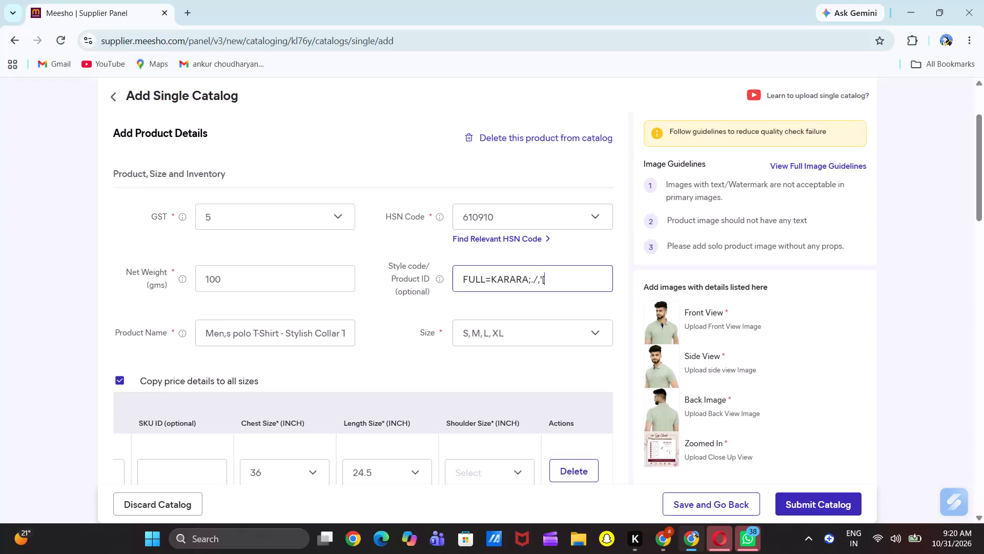
key("b")
type("LACK")
Correct the colour part of Product 3's Style code so that it reads FULL=KARARA;./,'[CAMEL].
scroll(370, 206, "up", 1)
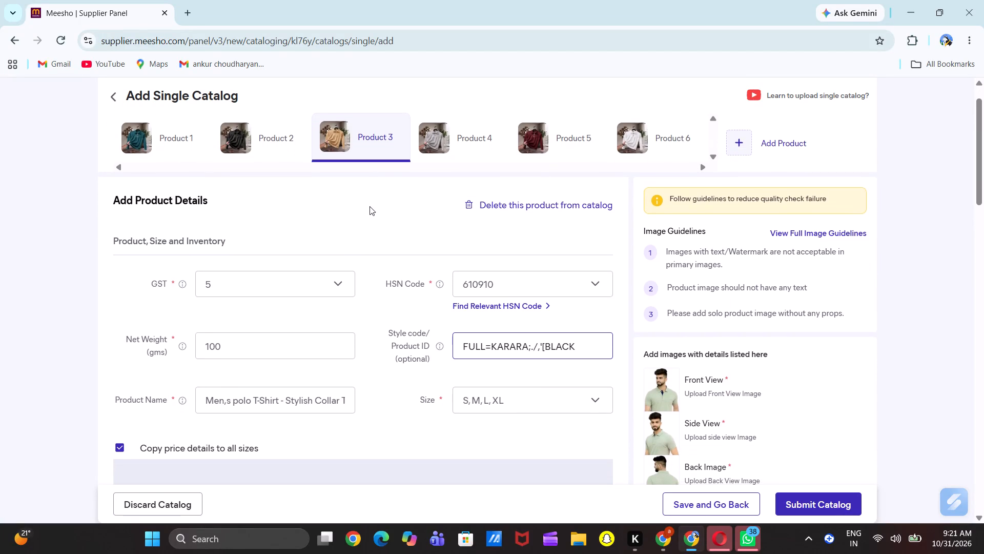
scroll(370, 206, "up", 1)
key("BackSpace")
key("BackSpace")
key("BackSpace")
key("BackSpace")
key("BackSpace")
type("CAMEL")
key("bracketright")
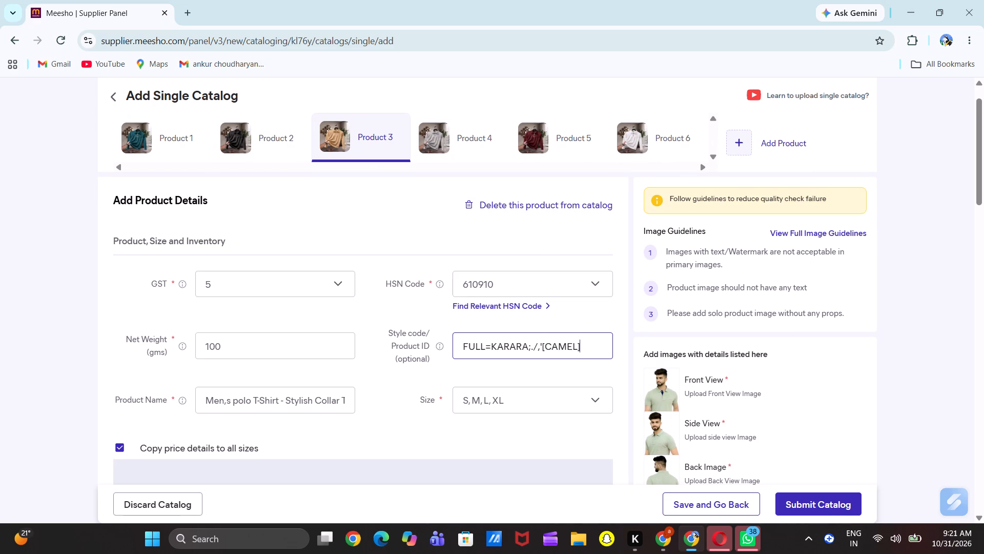
Set Product 3's Meesho Price to 220, Wrong/Defective Returns Price to 219 and MRP to 1099 in the S row.
scroll(585, 347, "down", 4)
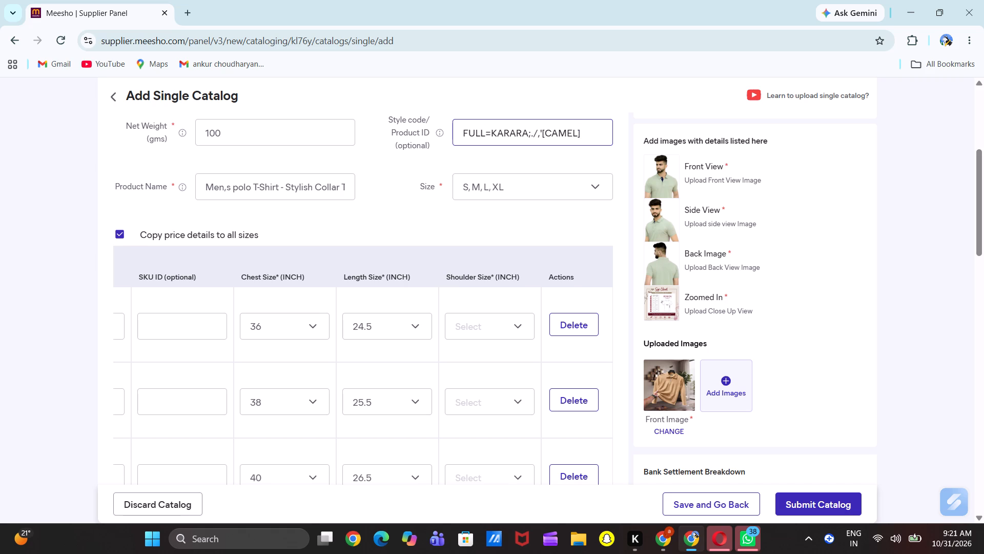
scroll(337, 360, "right", 3)
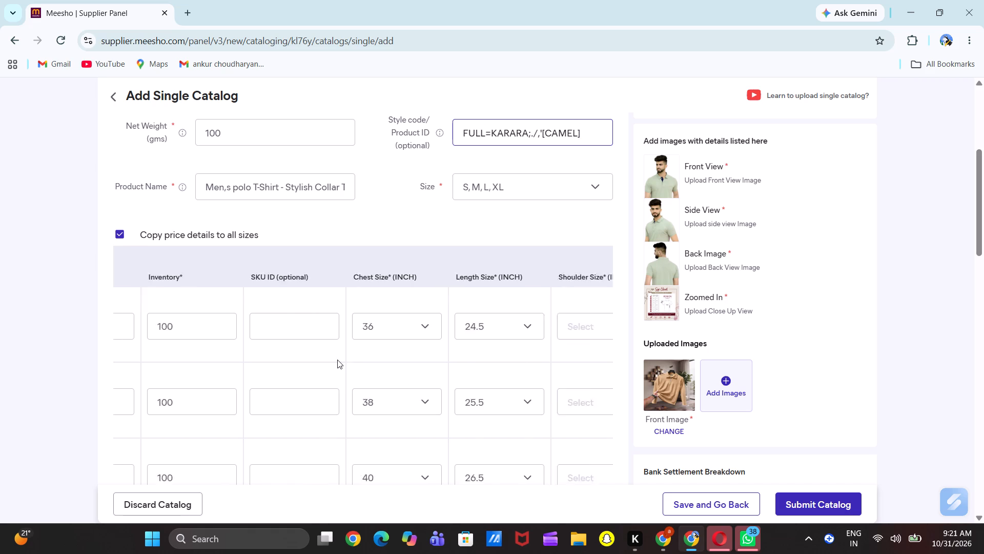
scroll(337, 360, "right", 6)
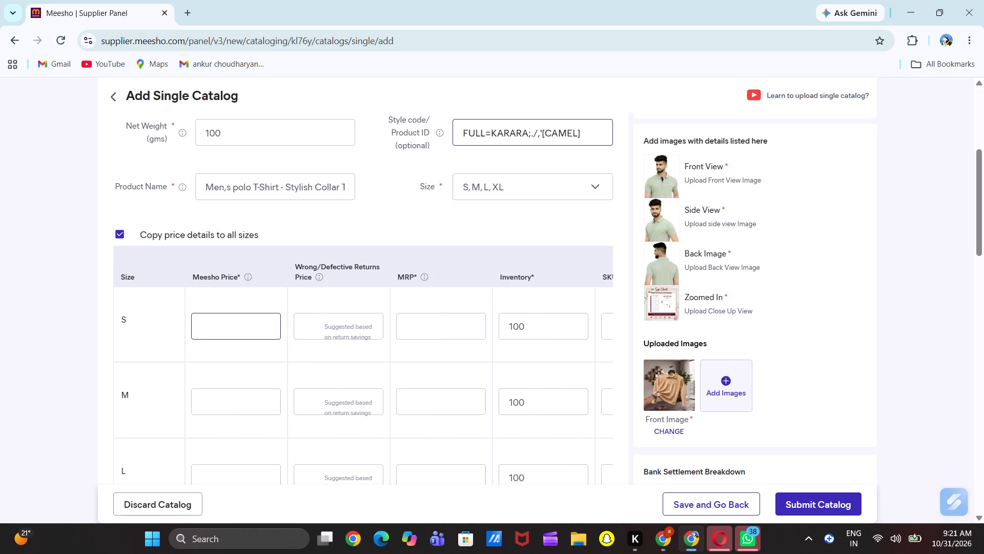
left_click(225, 327)
type("220")
left_click(310, 330)
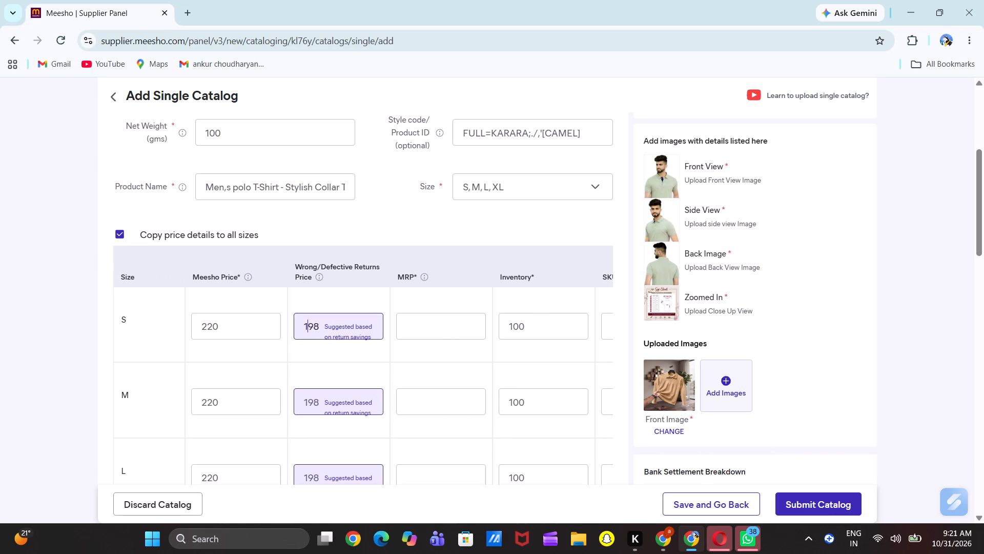
left_click(315, 320)
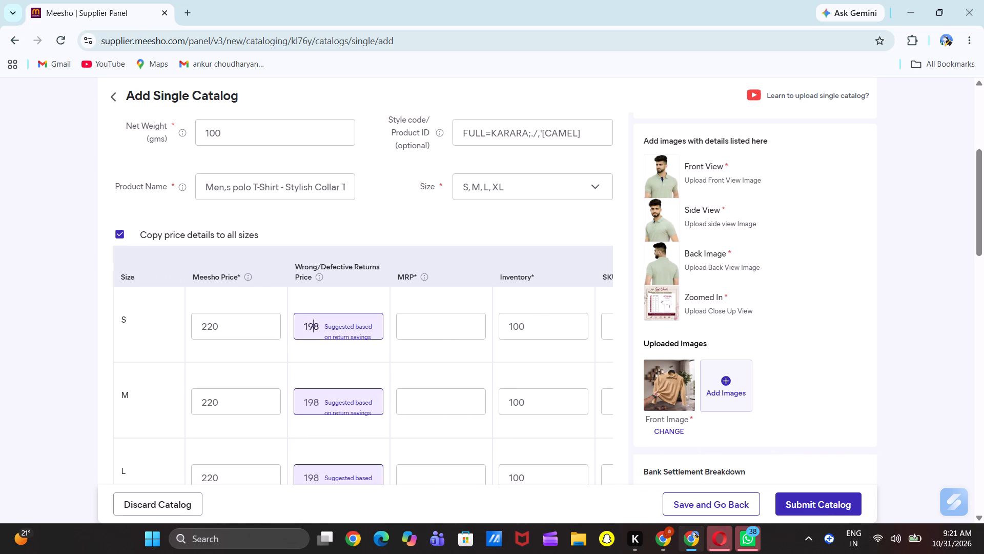
left_click(317, 328)
key("BackSpace")
key("BackSpace")
key("BackSpace")
key("BackSpace")
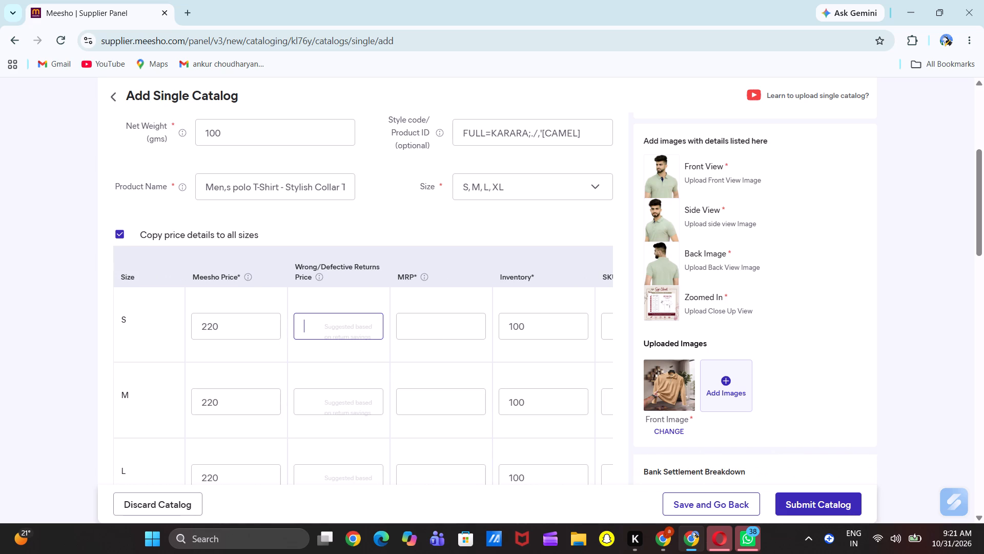
type("219")
left_click(439, 323)
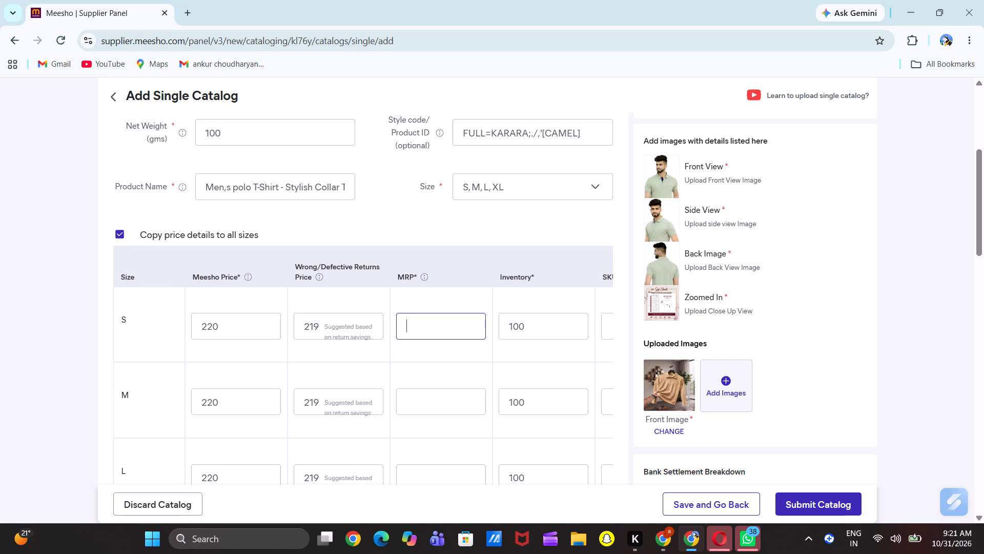
type("1099")
Set Product 3's Shoulder Size to 14.5 inches for size S and 15.5 inches for size M.
scroll(407, 358, "down", 1)
scroll(407, 358, "left", 4)
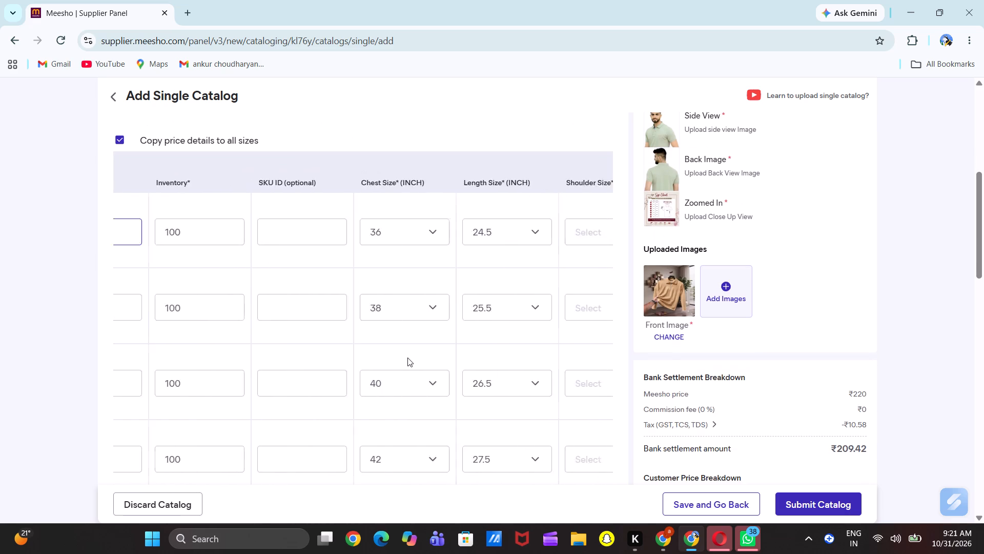
scroll(407, 358, "left", 3)
left_click(468, 231)
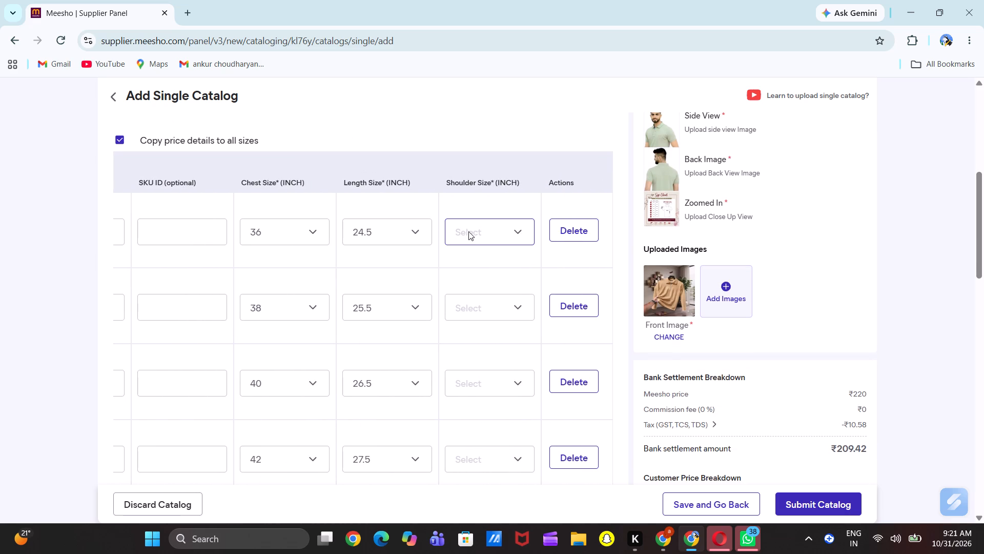
scroll(483, 305, "down", 3)
scroll(483, 305, "up", 1)
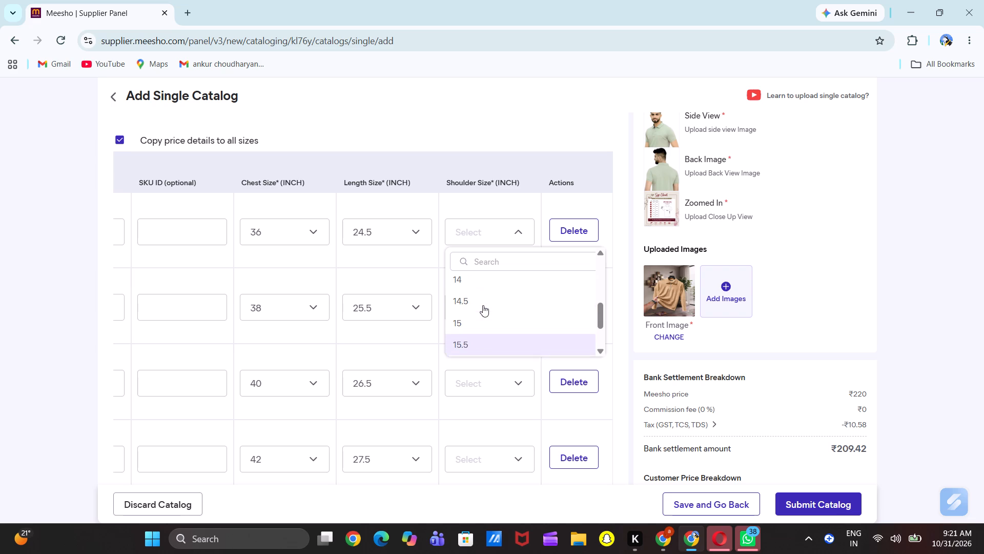
scroll(483, 305, "up", 1)
left_click(483, 305)
left_click(452, 309)
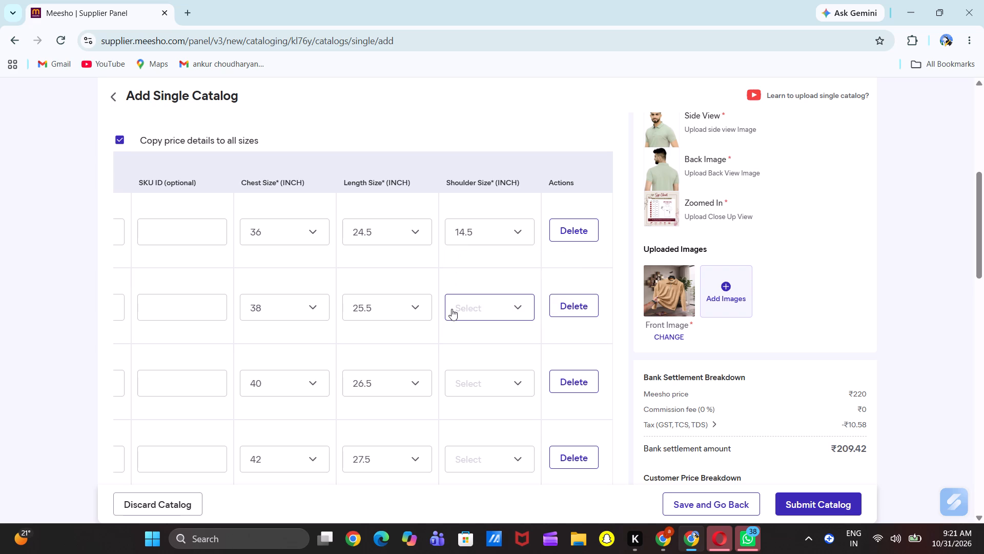
scroll(489, 367, "down", 2)
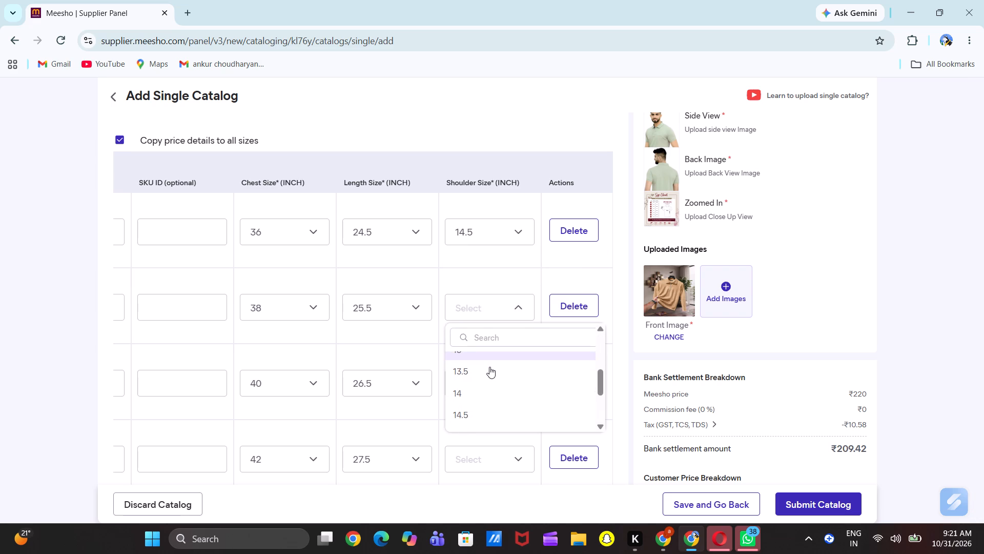
scroll(489, 367, "down", 1)
left_click(489, 367)
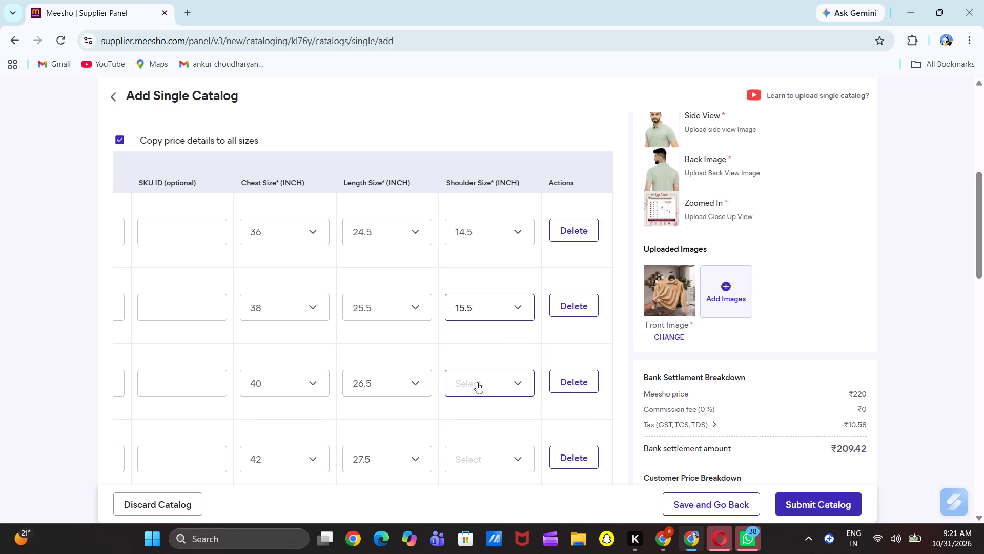
Set Product 3's Shoulder Size to 16.5 inches for size L and 17.5 inches for size XL.
left_click_drag(477, 382, 476, 447)
left_click(454, 381)
scroll(511, 462, "down", 2)
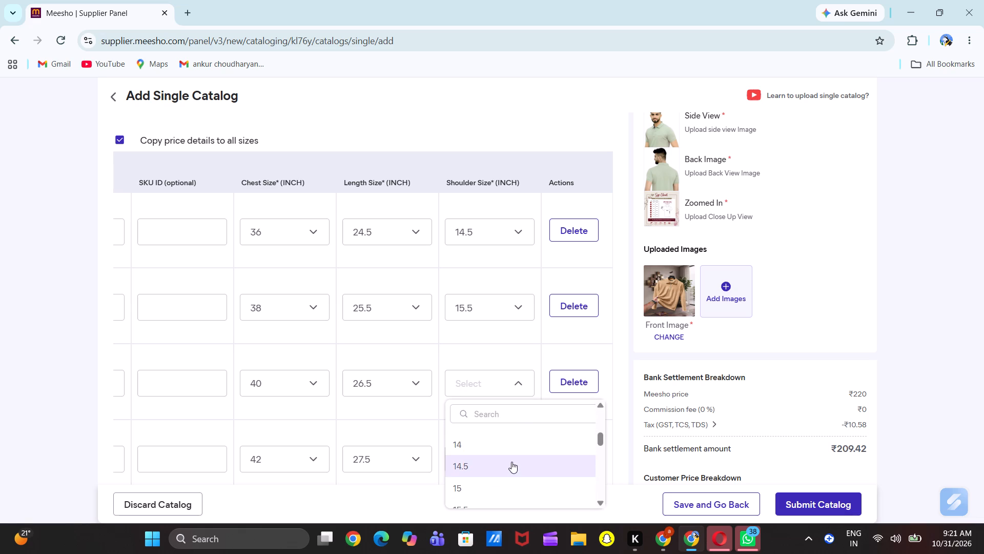
scroll(511, 462, "down", 3)
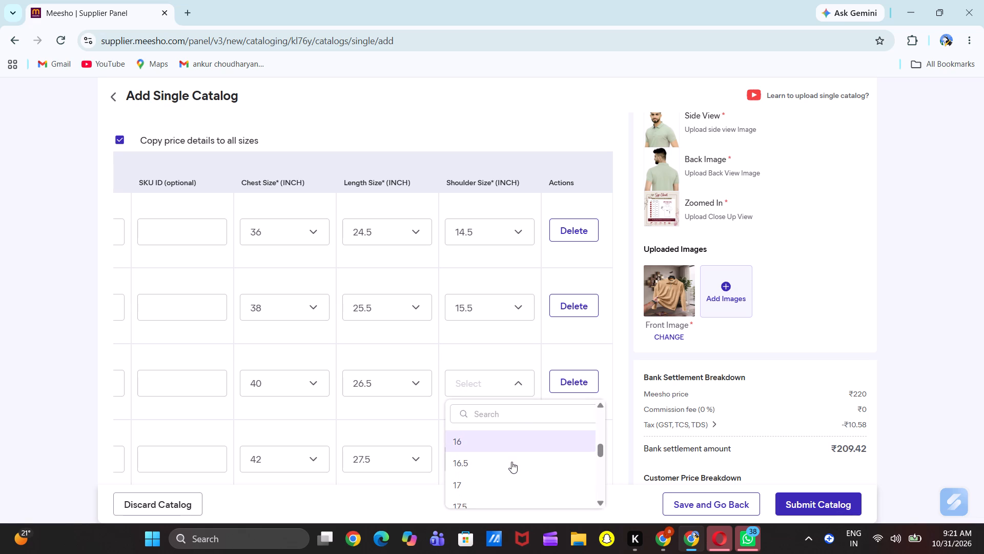
left_click(511, 462)
left_click(477, 449)
scroll(505, 522, "down", 1)
scroll(481, 478, "down", 2)
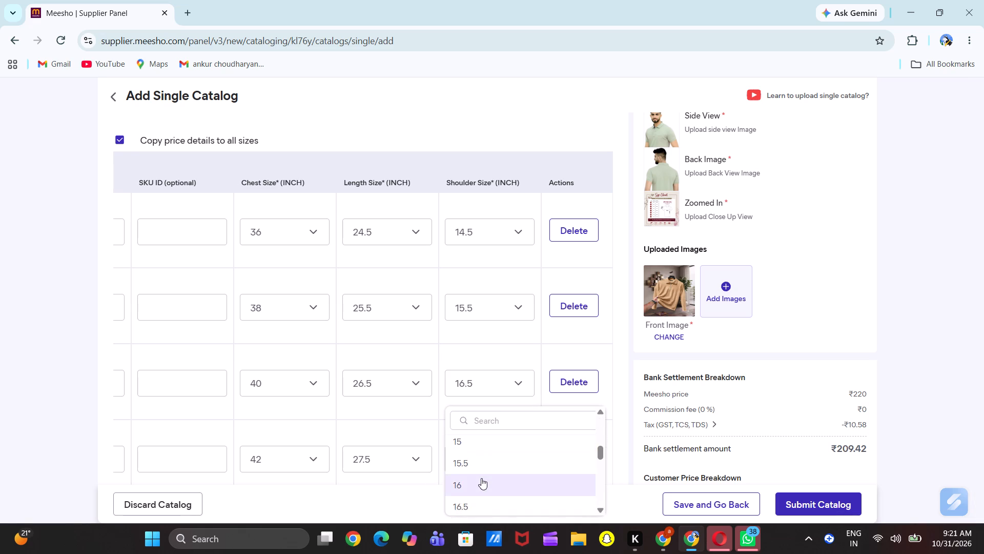
scroll(481, 478, "down", 2)
left_click(481, 478)
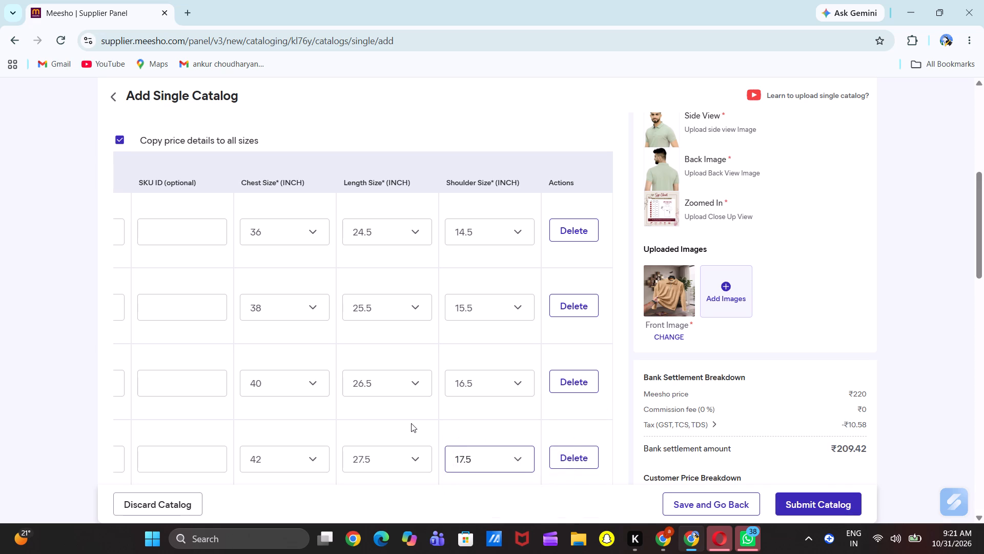
Search the colour options for Product 3 and set its Color to Caramel Brown.
scroll(411, 423, "down", 4)
left_click(257, 205)
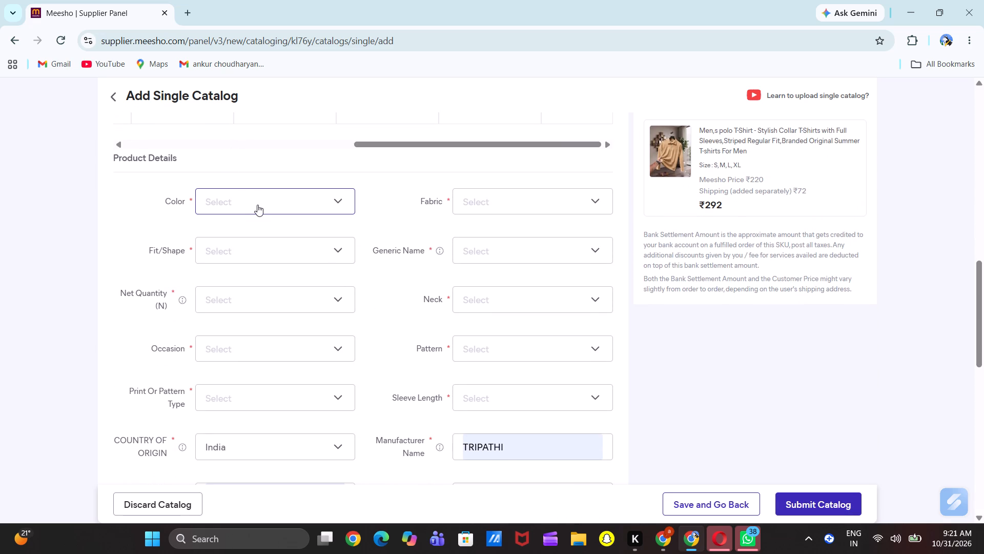
scroll(252, 265, "down", 1)
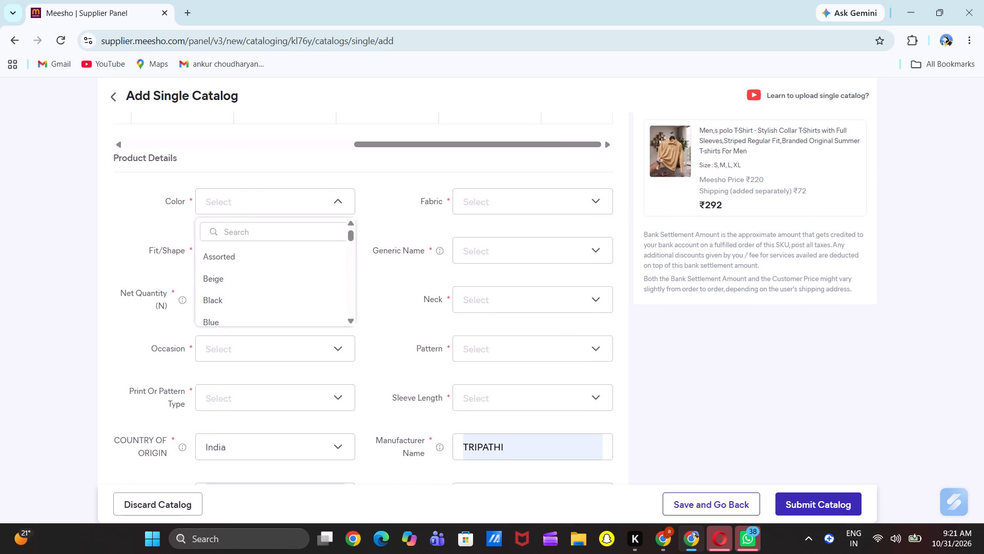
left_click(241, 232)
type("CAME")
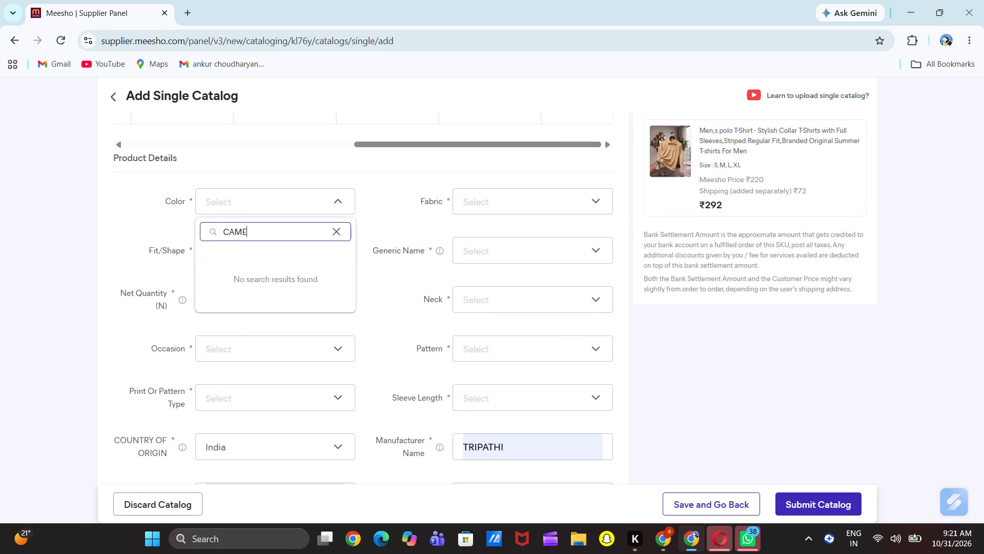
key("BackSpace")
key("BackSpace")
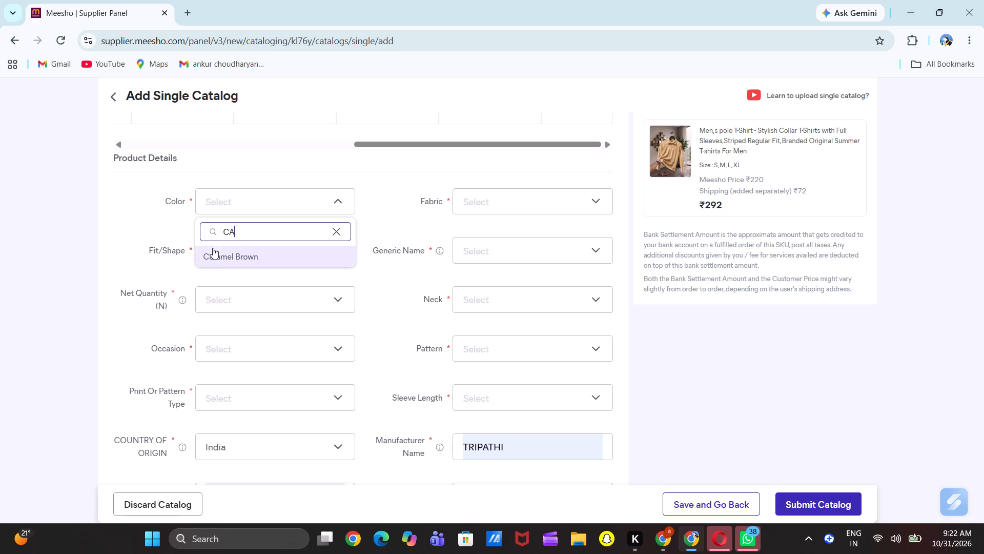
left_click(229, 256)
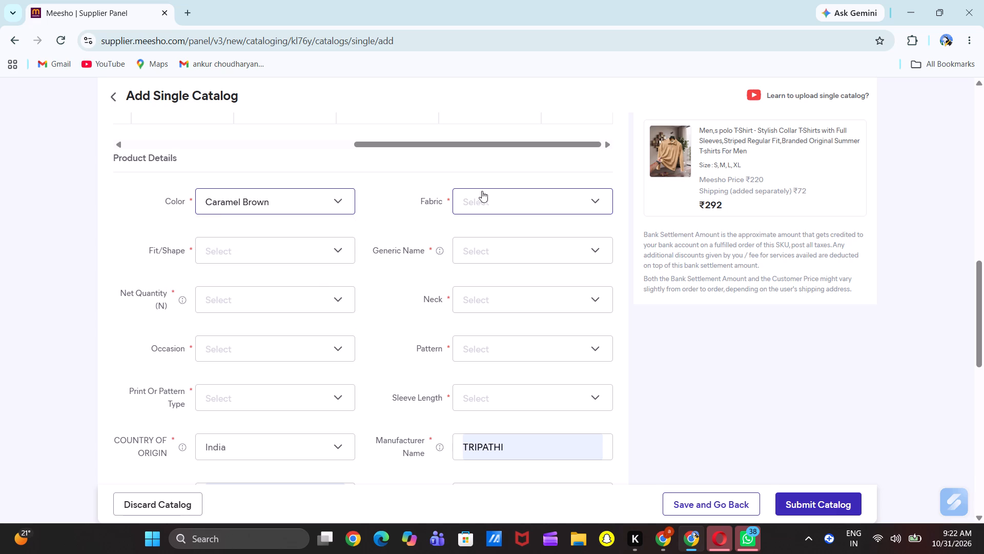
Set Product 3's Fabric to Cotton Blend and its Fit/Shape to Regular.
left_click(491, 195)
scroll(501, 272, "down", 1)
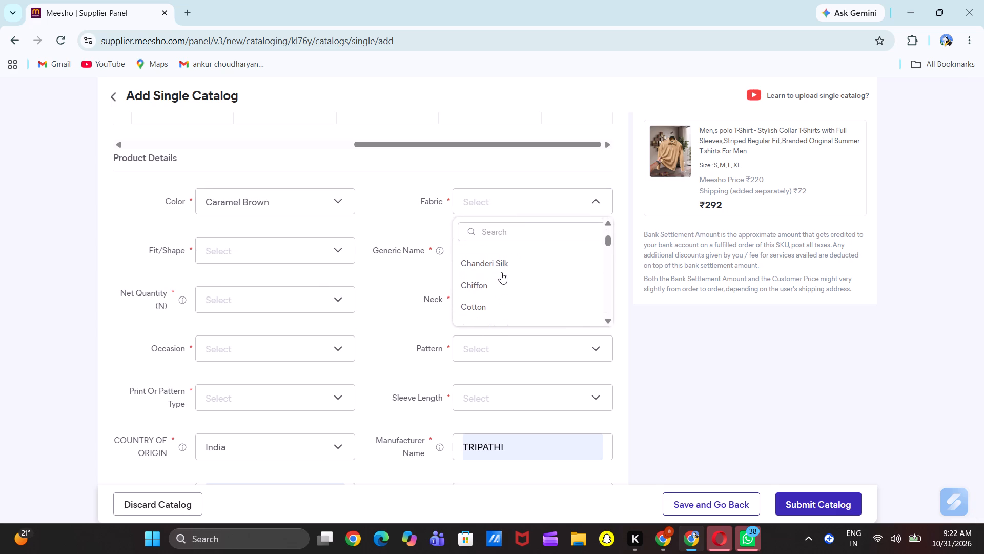
scroll(501, 272, "down", 1)
left_click(494, 289)
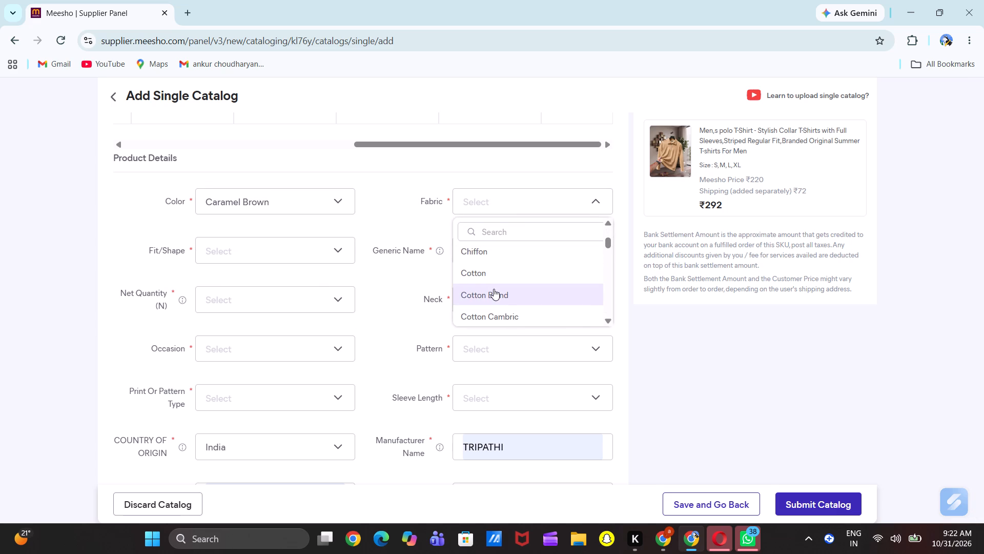
scroll(424, 278, "down", 1)
left_click(299, 177)
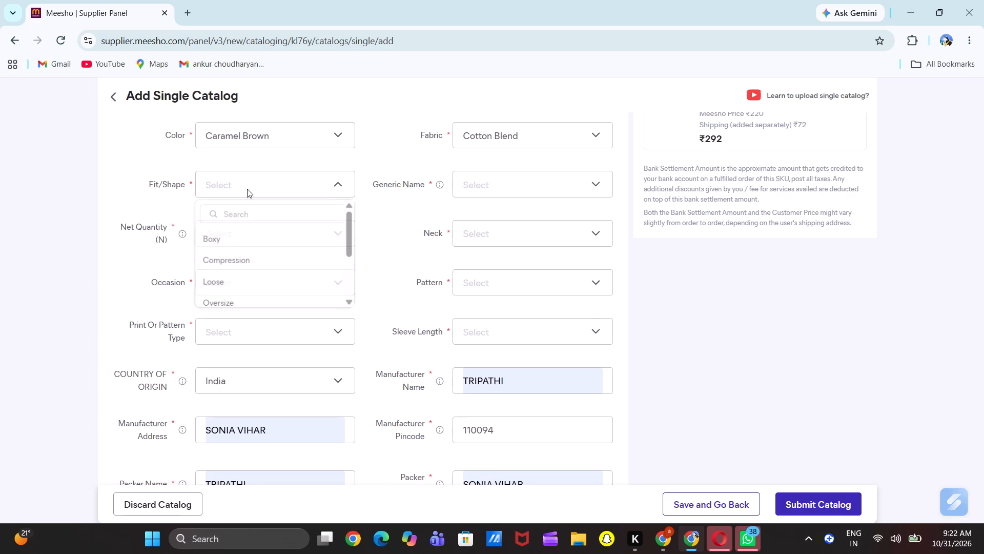
scroll(253, 270, "down", 1)
left_click(253, 270)
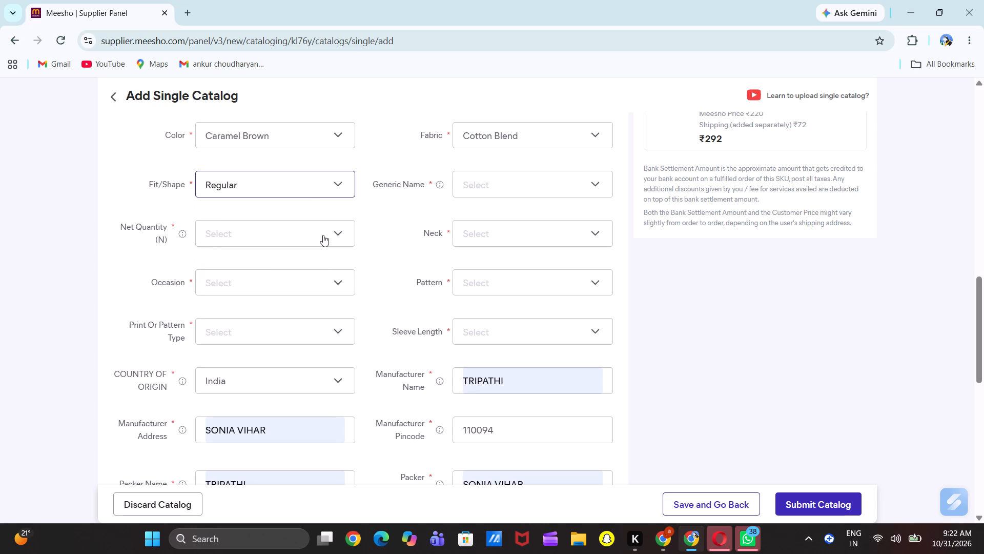
Set Product 3's Generic Name to Tshirts and its Net Quantity (N) to 1.
left_click(518, 189)
scroll(497, 244, "down", 1)
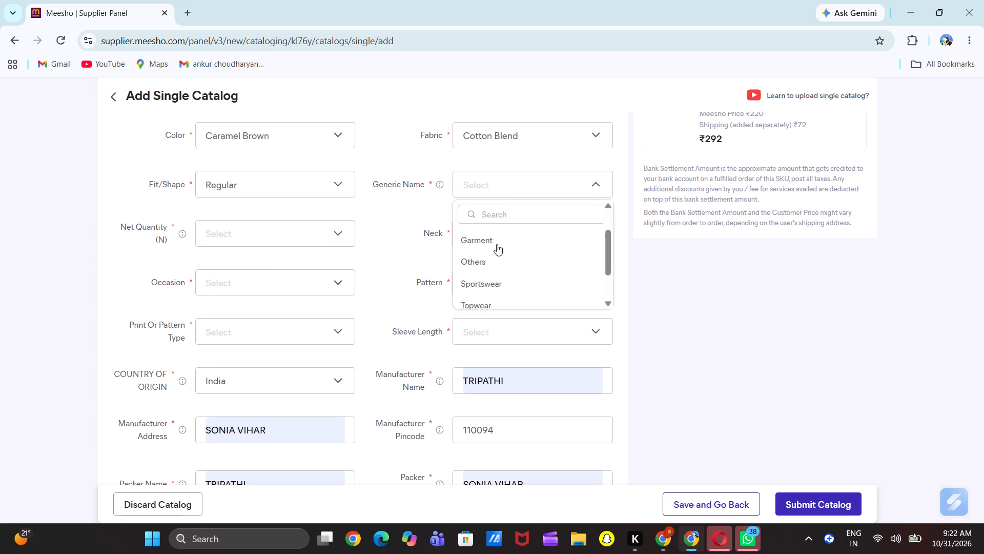
scroll(497, 244, "down", 1)
left_click(479, 272)
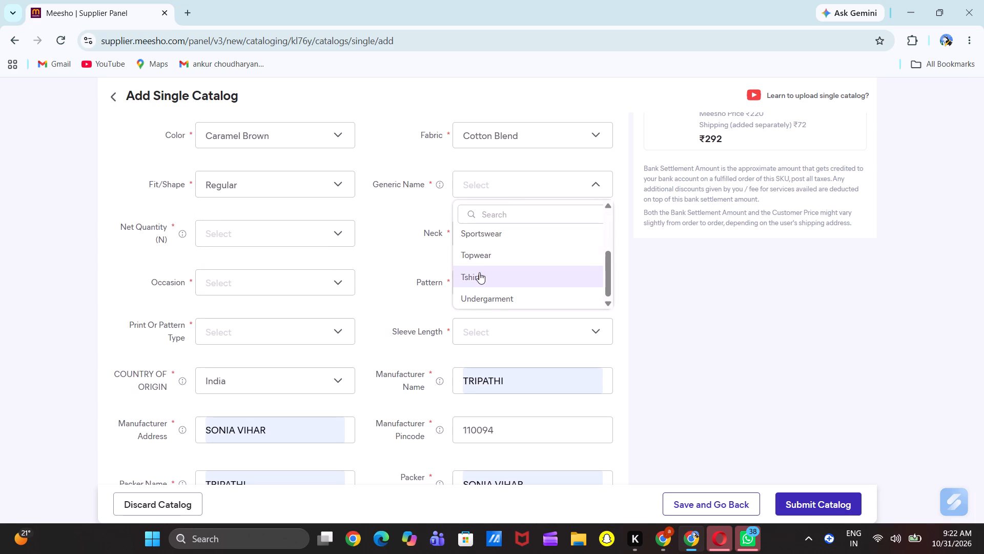
left_click(253, 229)
left_click(229, 285)
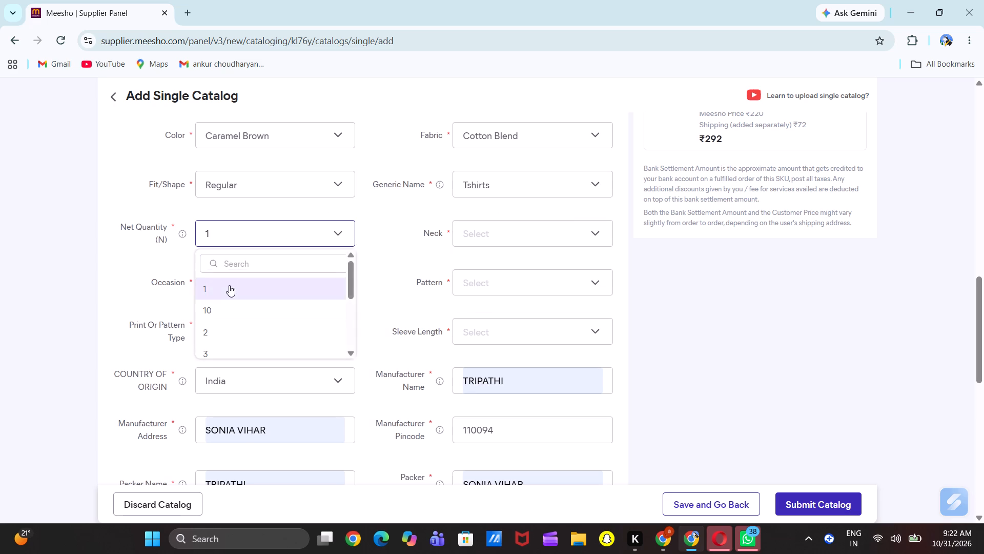
Set Product 3's Neck to Polo and its Occasion to Casual.
left_click(493, 232)
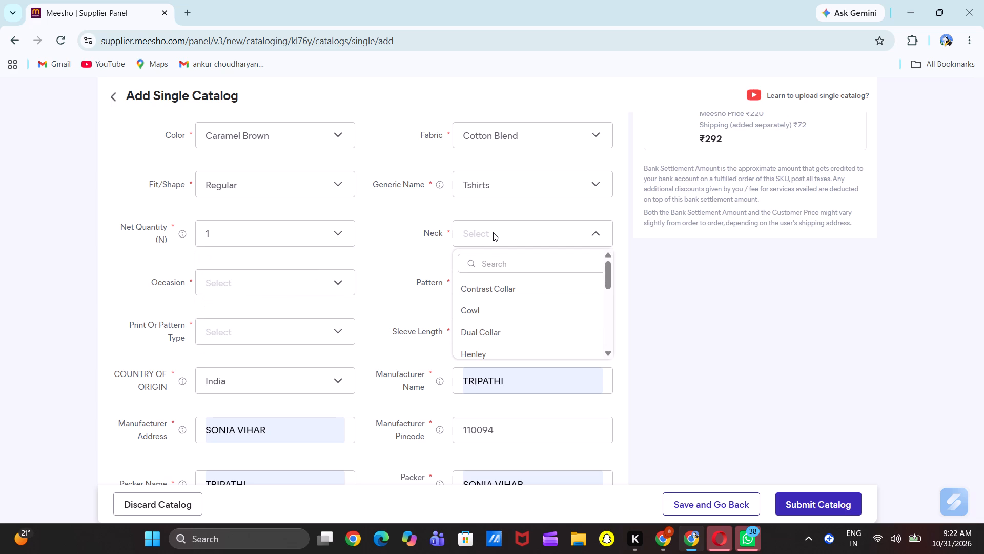
scroll(485, 320, "down", 1)
left_click(472, 347)
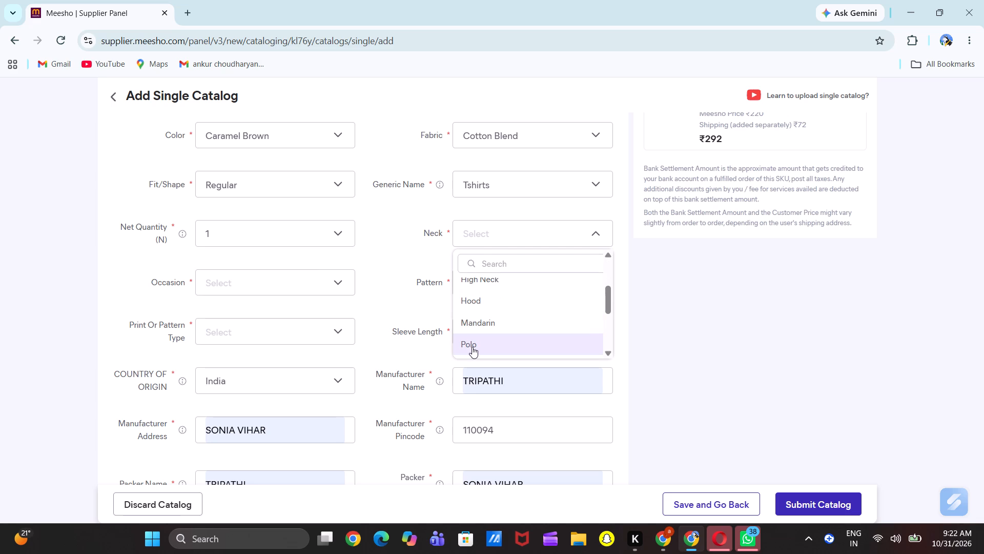
left_click(229, 273)
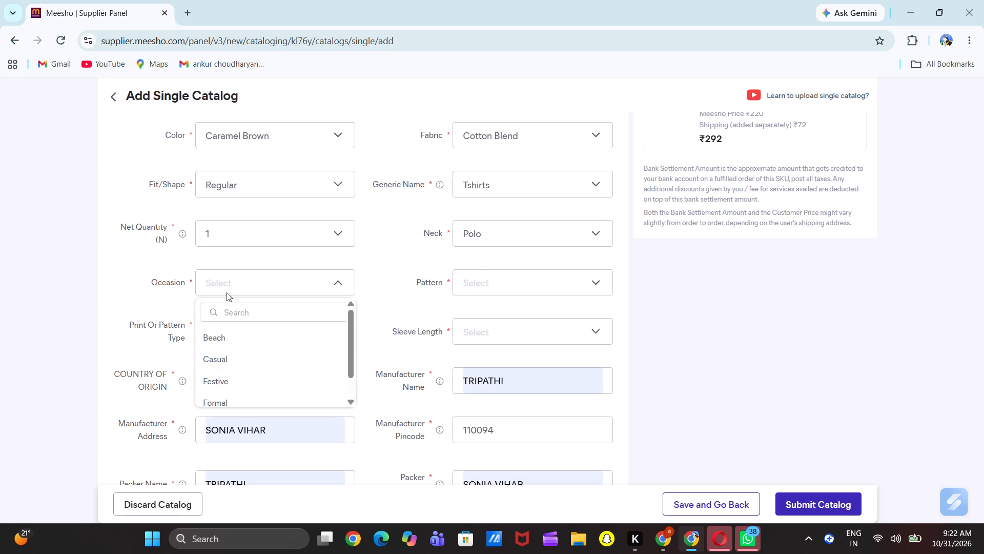
left_click(231, 360)
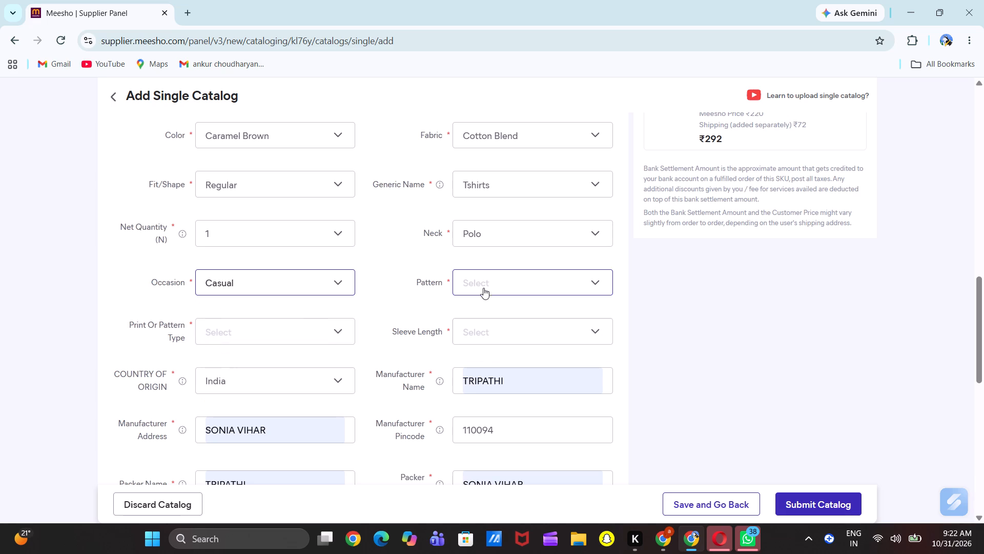
Set both Pattern and Print Or Pattern Type to Solid for Product 3.
left_click(484, 287)
scroll(466, 386, "down", 1)
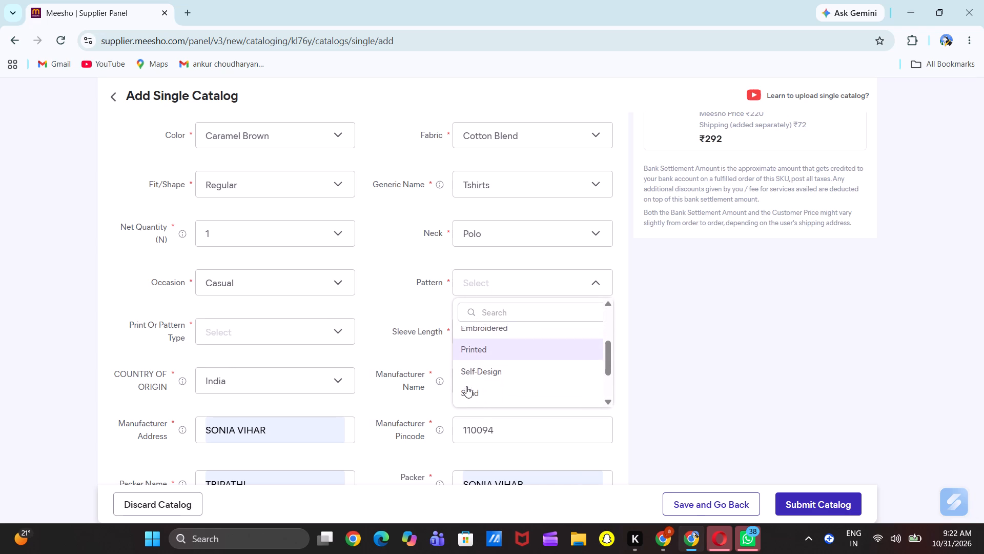
scroll(466, 386, "down", 1)
left_click(466, 386)
left_click(241, 319)
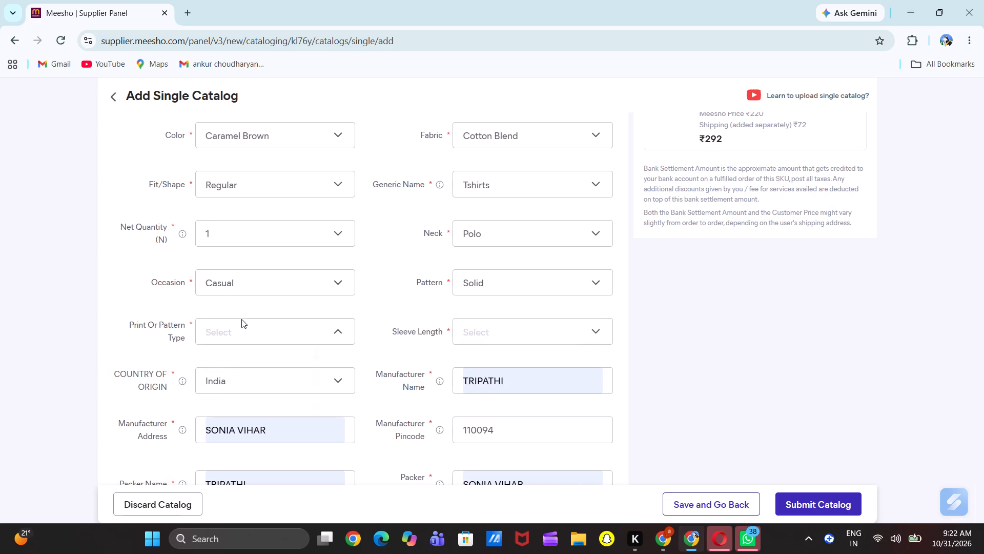
left_click(239, 354)
type("SP")
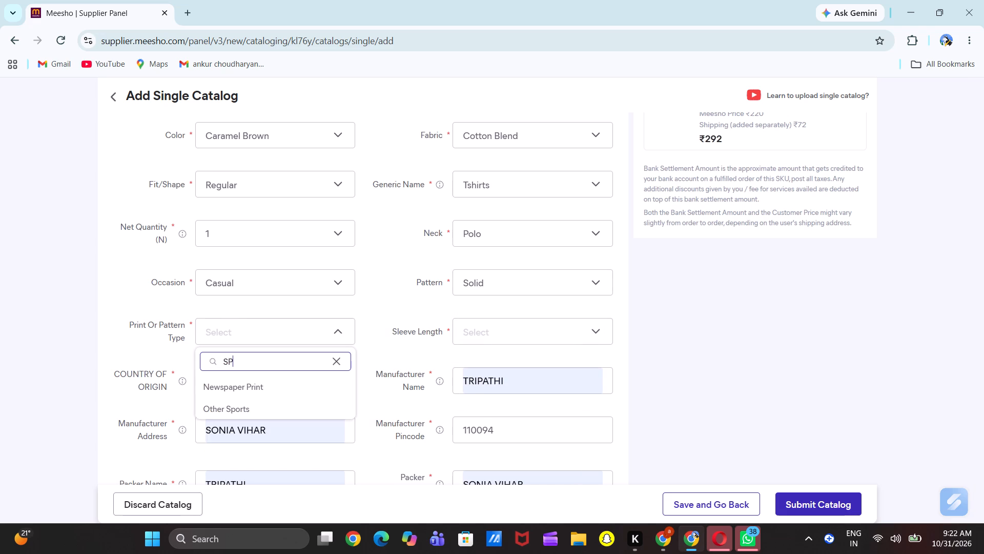
key("BackSpace")
key("o")
left_click(245, 393)
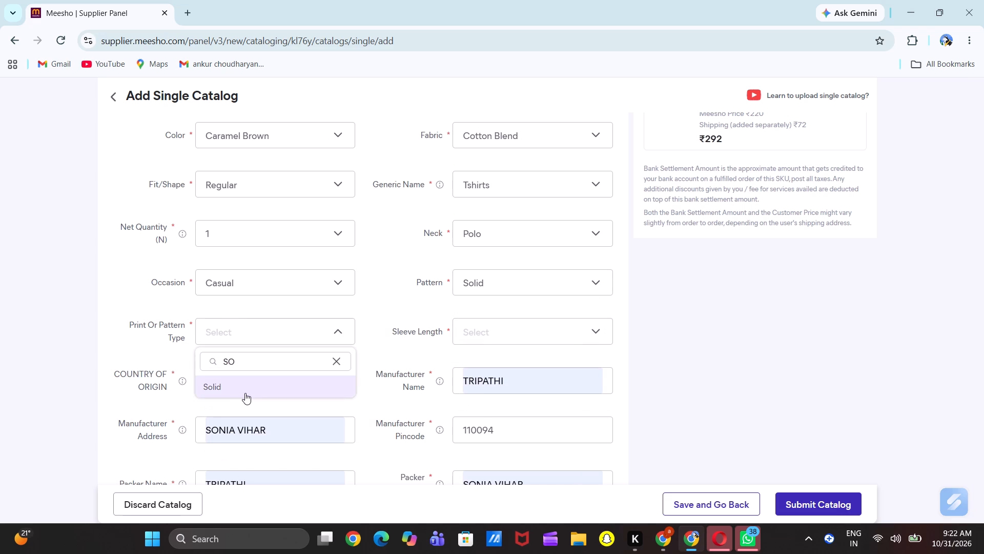
Set Product 3's Sleeve Length to Long Sleeves and, under Other Attributes, its Length to Regular.
left_click(524, 320)
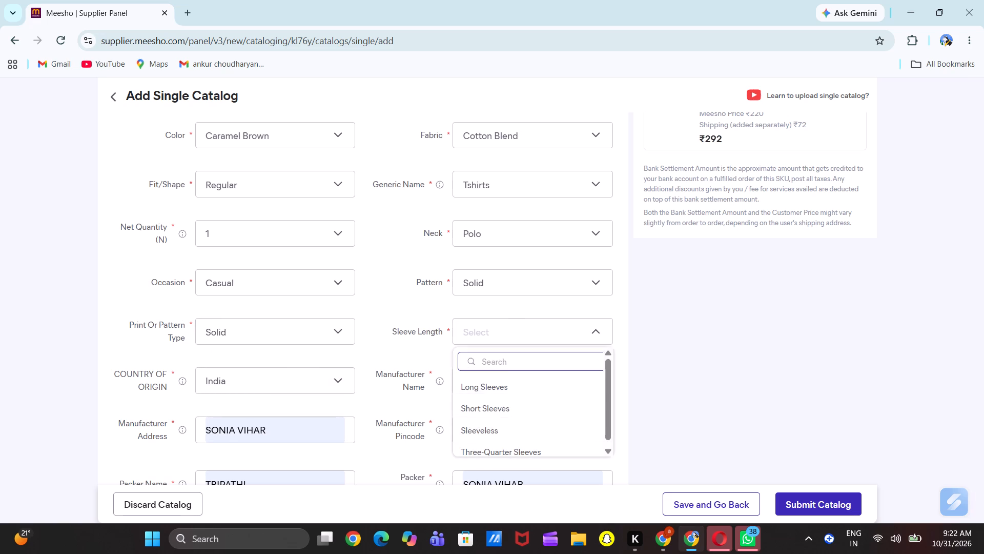
left_click(484, 389)
scroll(396, 385, "down", 4)
left_click(505, 345)
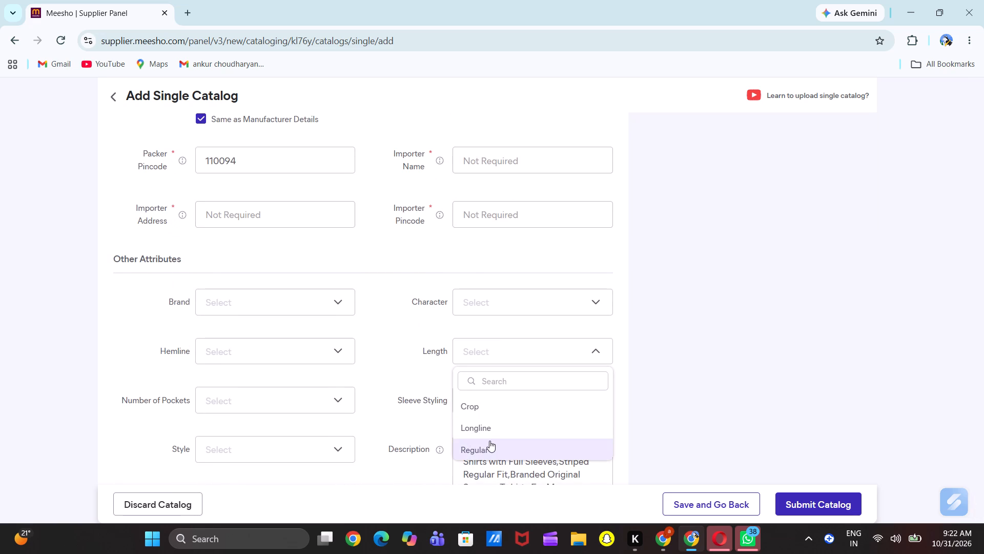
left_click(489, 441)
Set Product 3's Style to Korean and its Number of Pockets to No Pocket.
scroll(419, 433, "down", 2)
left_click(263, 327)
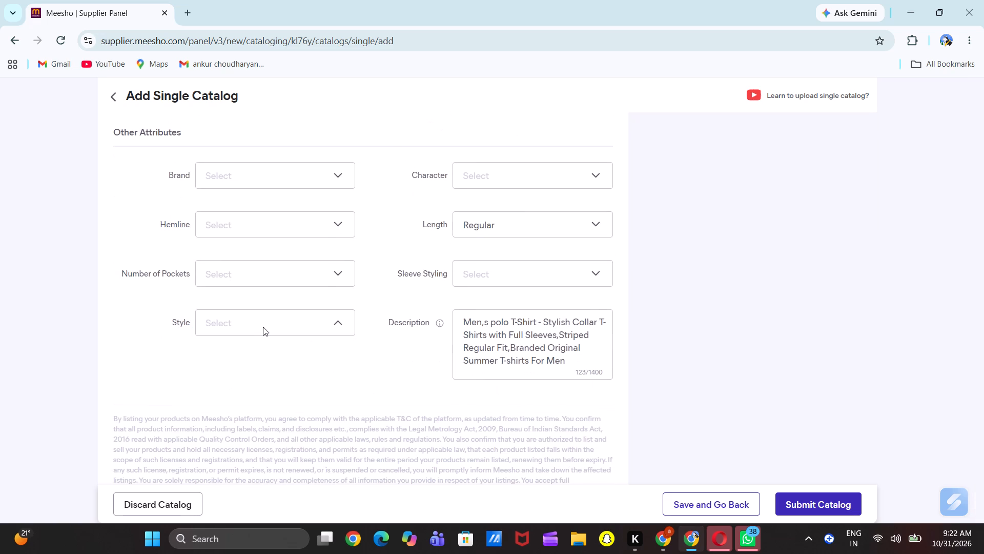
left_click(244, 402)
left_click(252, 267)
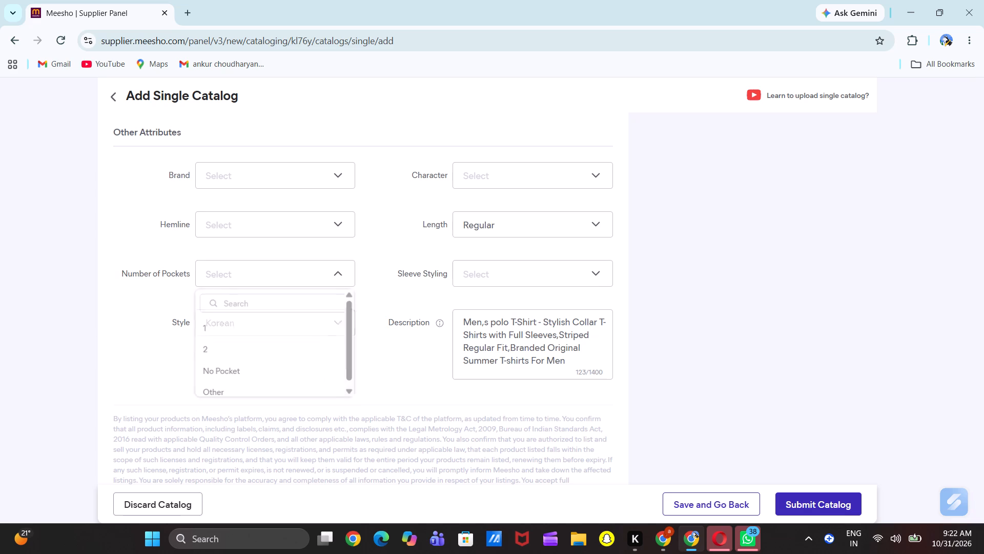
left_click(253, 369)
Review Product 3's completed attributes, manufacturer and packer details, size measurements, prices, inventory and style code.
scroll(349, 326, "up", 1)
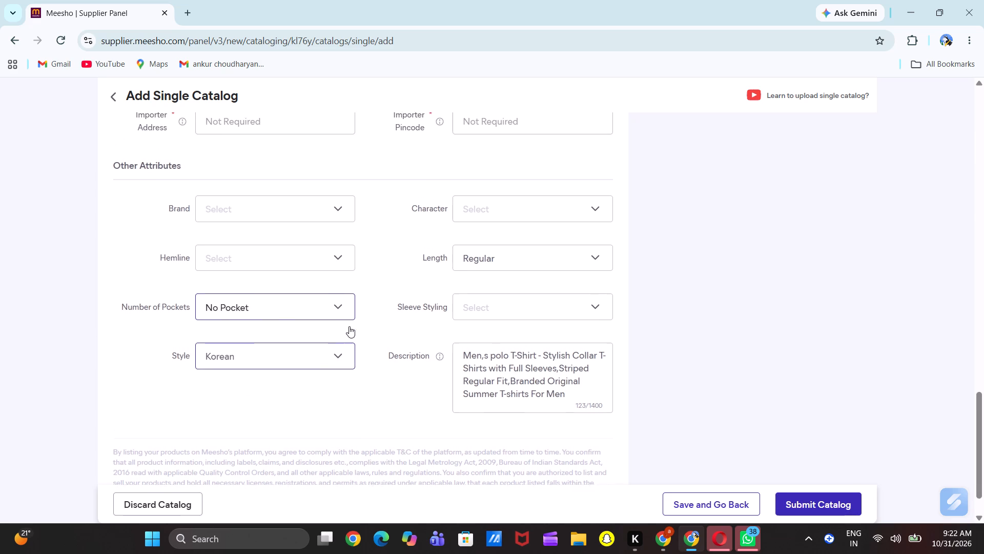
scroll(349, 326, "up", 1)
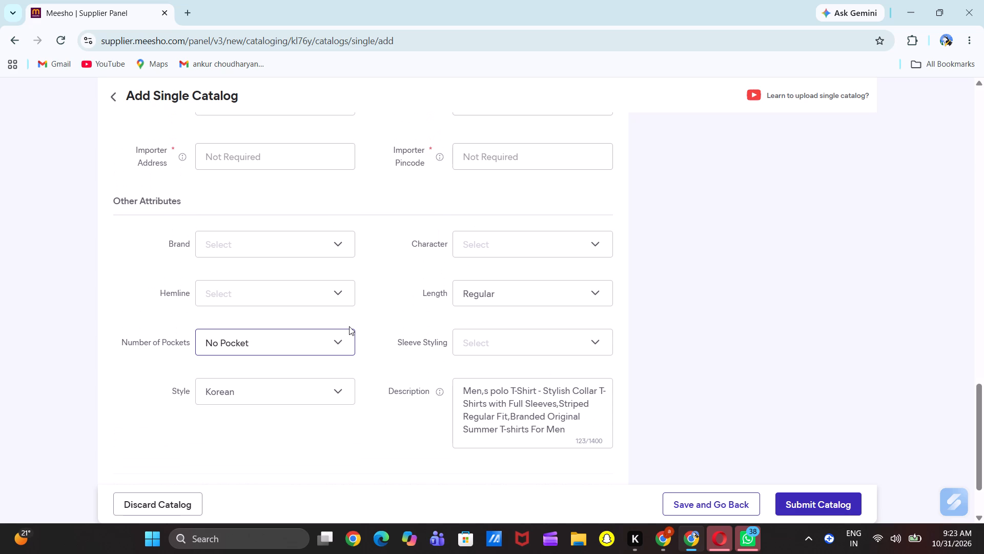
scroll(430, 316, "down", 2)
scroll(430, 316, "up", 2)
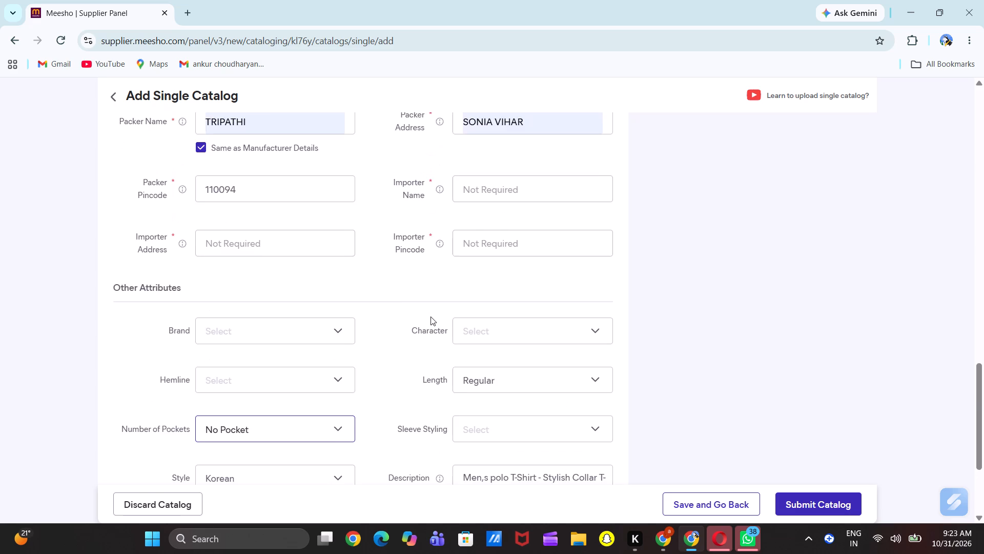
scroll(430, 316, "up", 3)
scroll(394, 282, "up", 2)
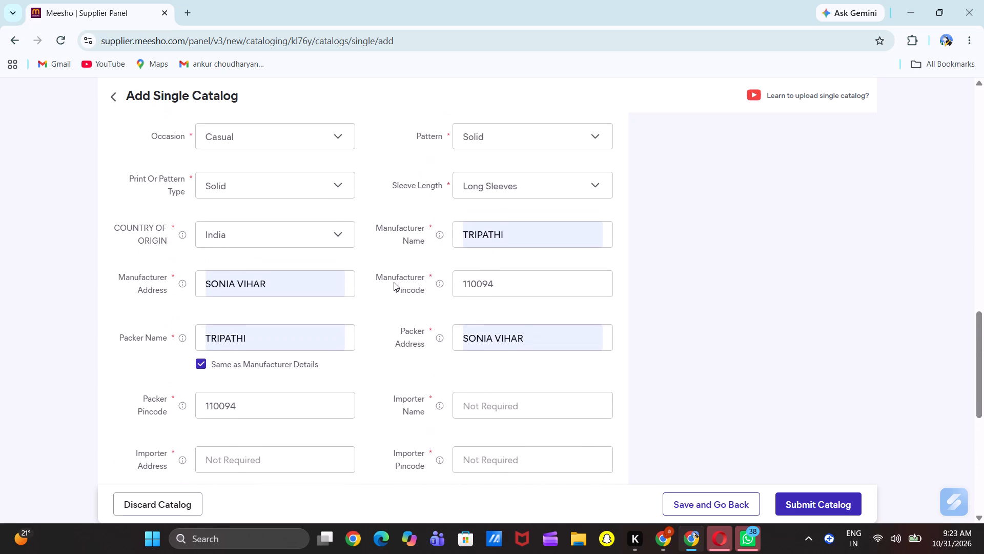
scroll(394, 282, "up", 6)
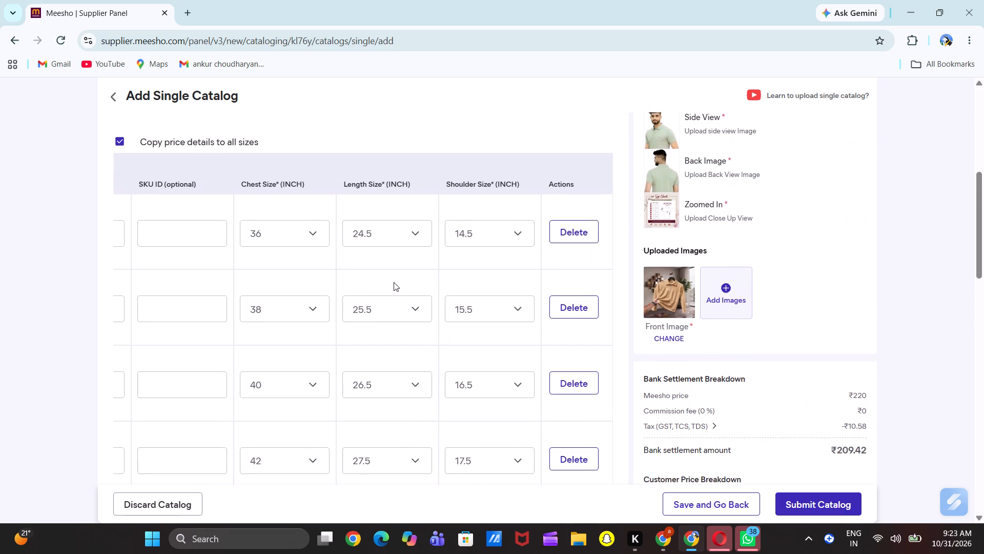
scroll(394, 282, "right", 6)
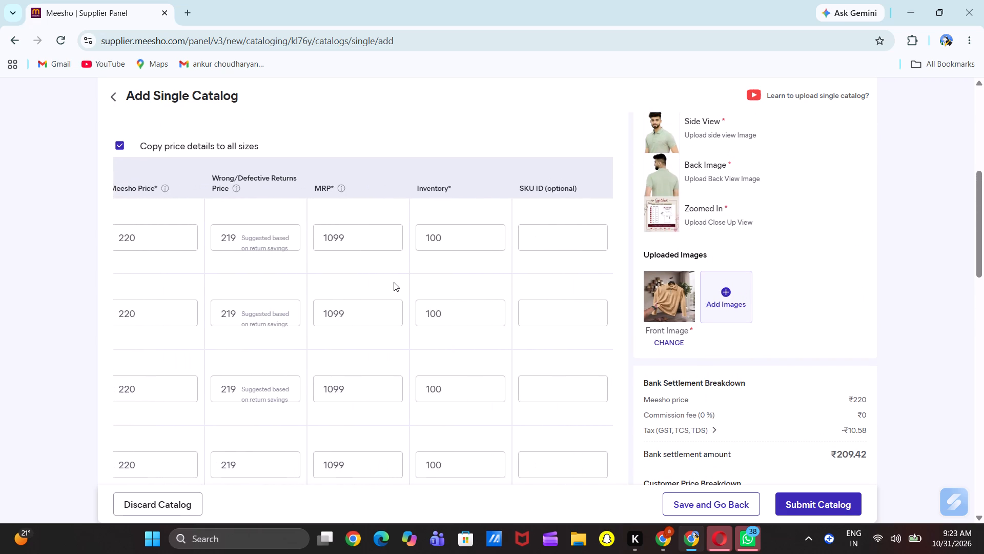
scroll(394, 282, "right", 1)
scroll(394, 282, "up", 4)
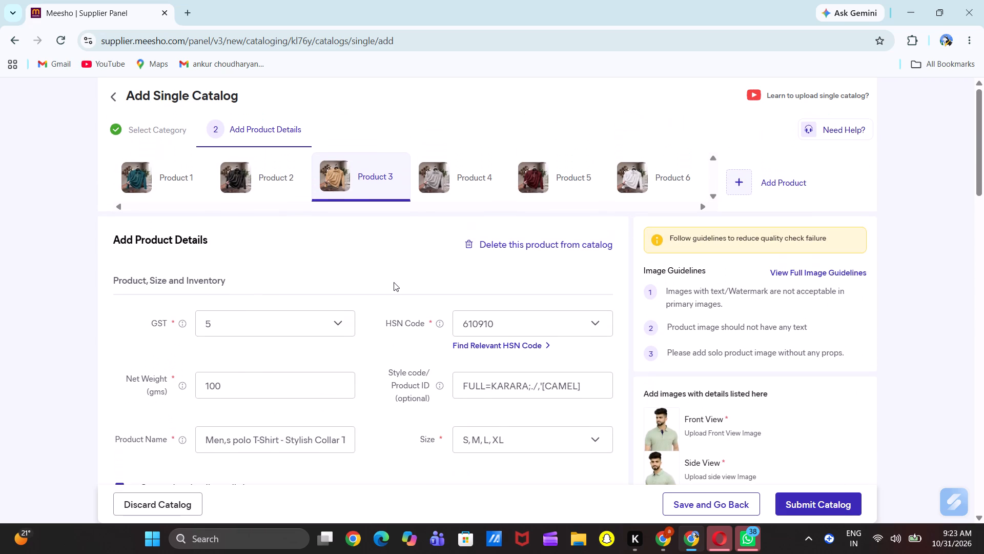
Open Product 4 and enter FULL=FRILL'/[GREY] as its style code.
left_click(435, 176)
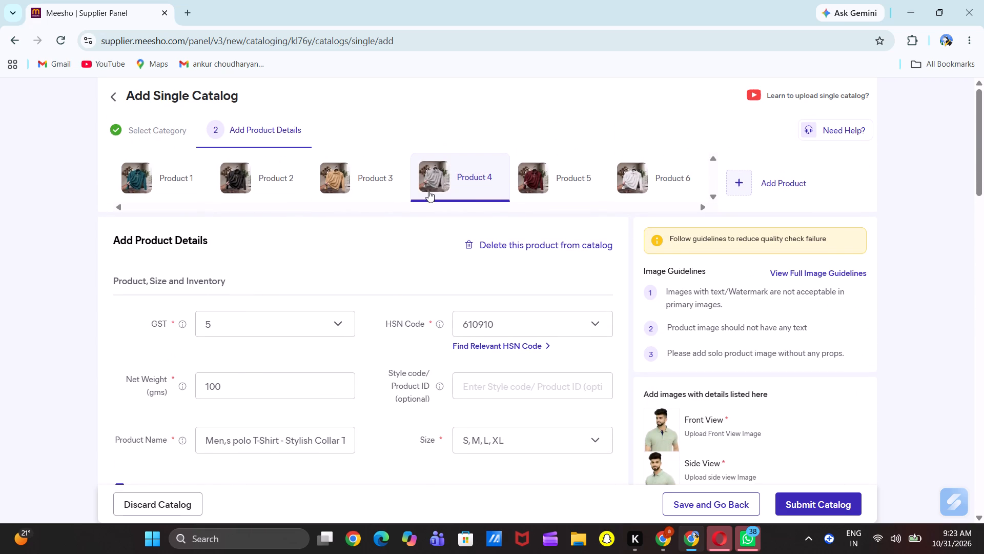
scroll(456, 354, "down", 1)
left_click(496, 335)
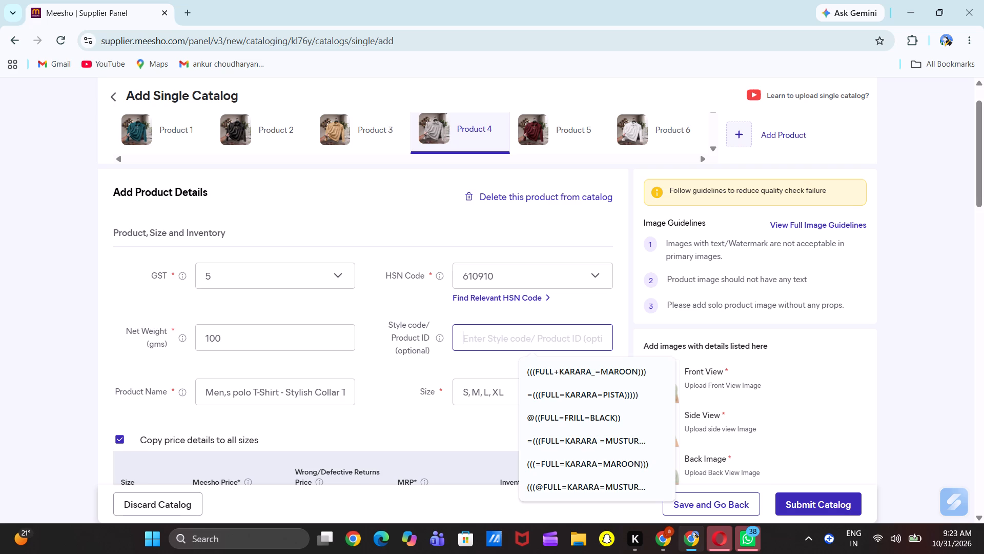
type("FULL")
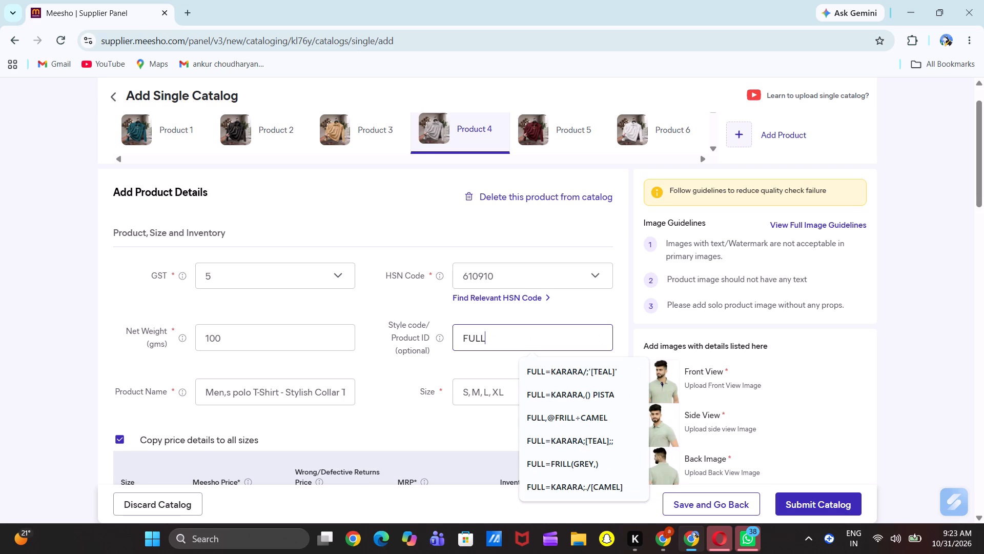
type("=;.?")
key("BackSpace")
key("BackSpace")
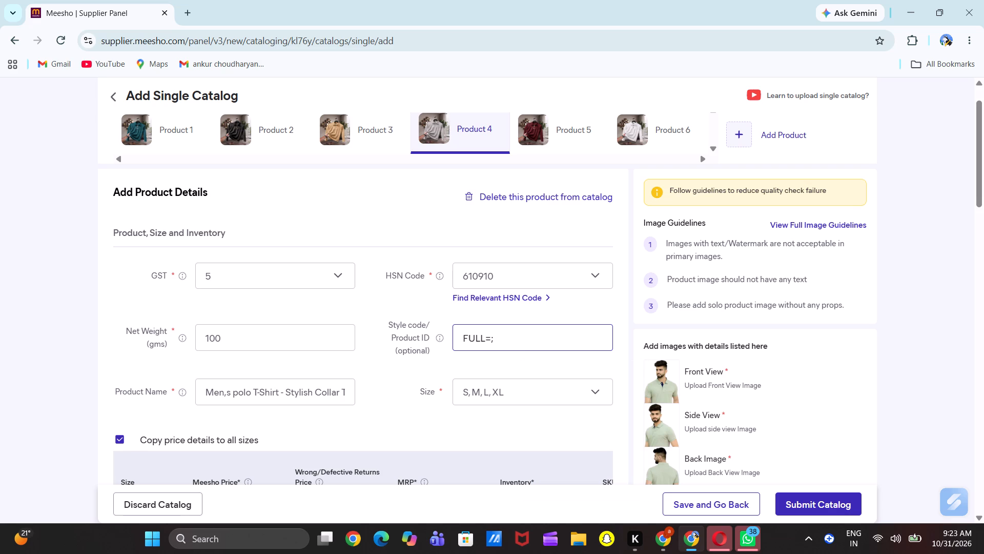
key("BackSpace")
type("FRILL")
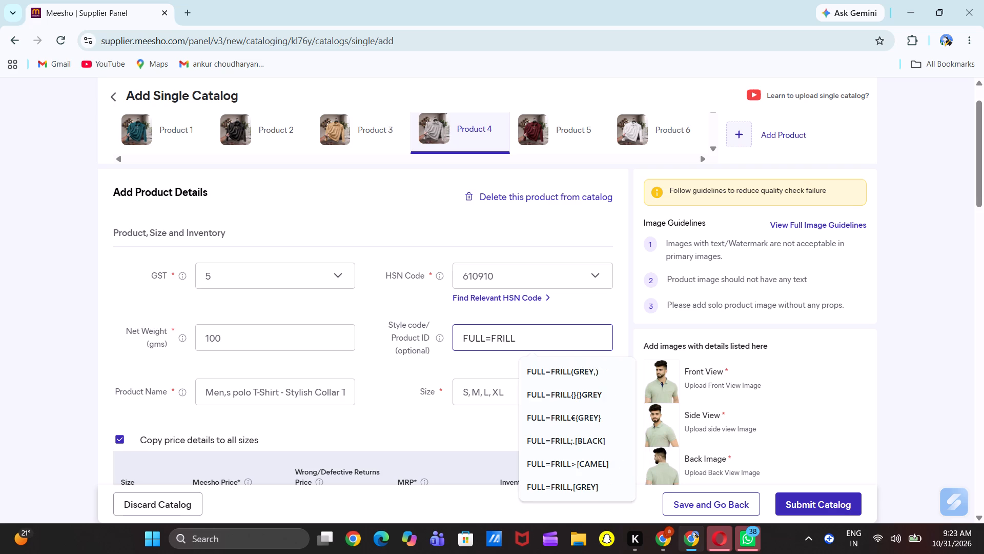
type("'/")
key("bracketleft")
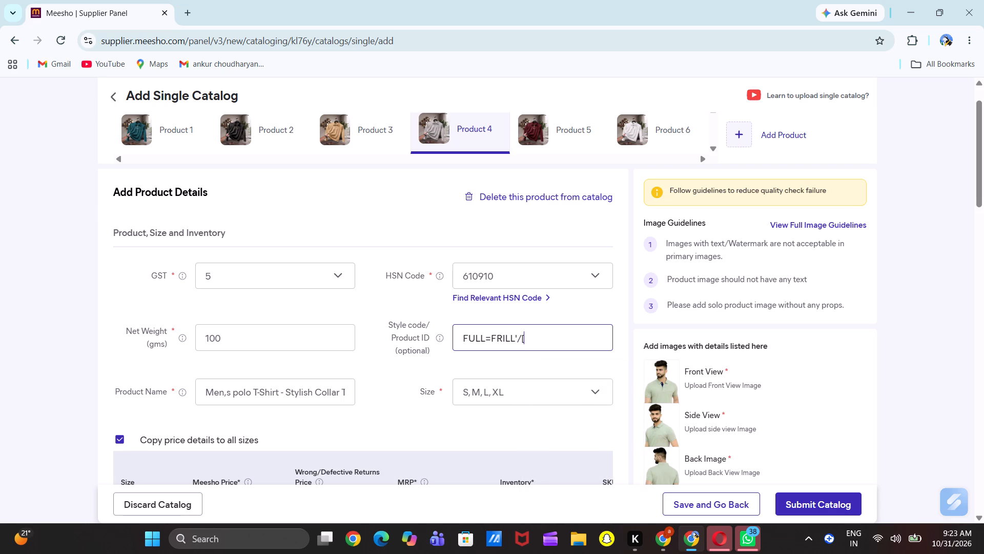
type("GE")
key("BackSpace")
type("REY")
key("backslash")
key("BackSpace")
key("bracketright")
Set Product 4's Meesho Price to 220, Wrong/Defective Returns Price to 219 and MRP to 1099 for all sizes.
scroll(412, 377, "down", 3)
left_click(228, 253)
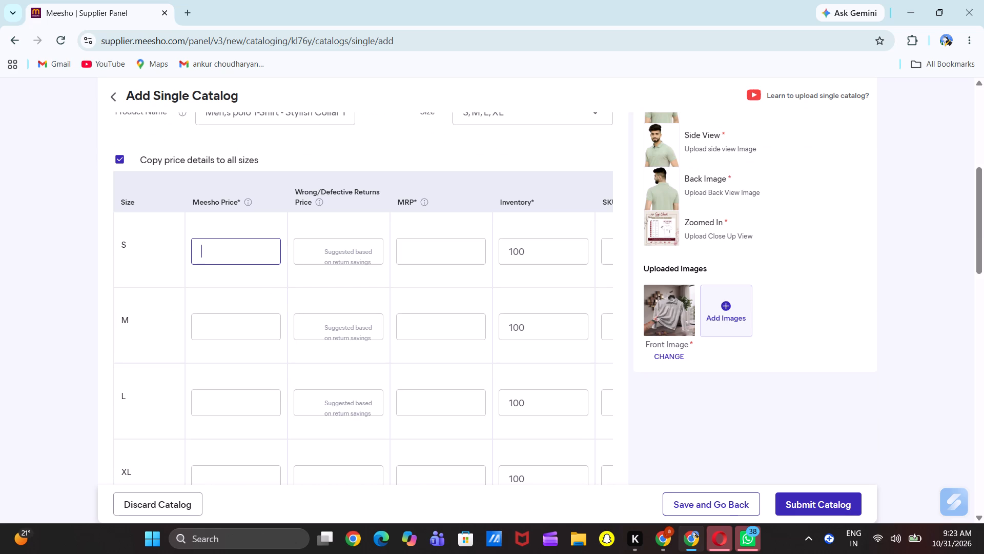
type("220")
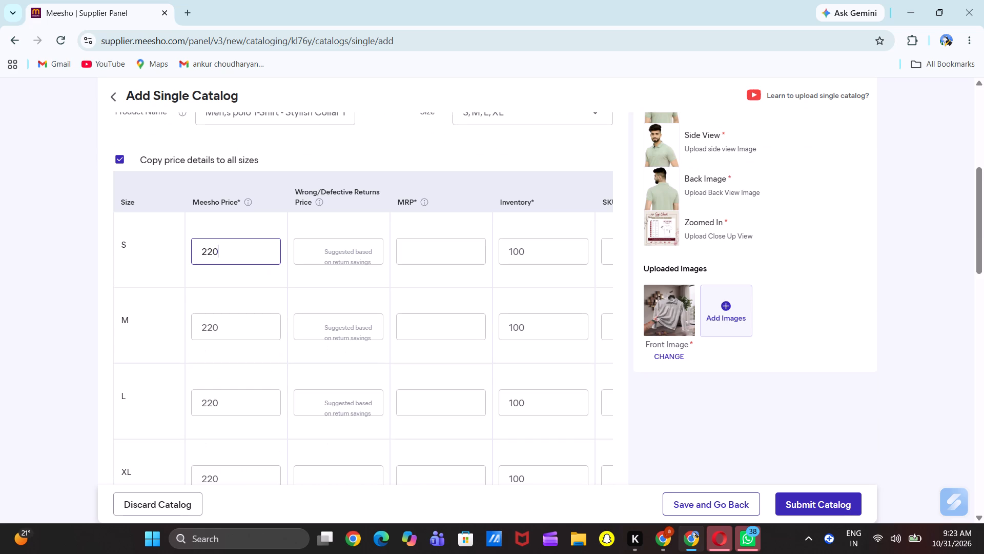
left_click(317, 240)
key("BackSpace")
key("BackSpace")
key("BackSpace")
key("BackSpace")
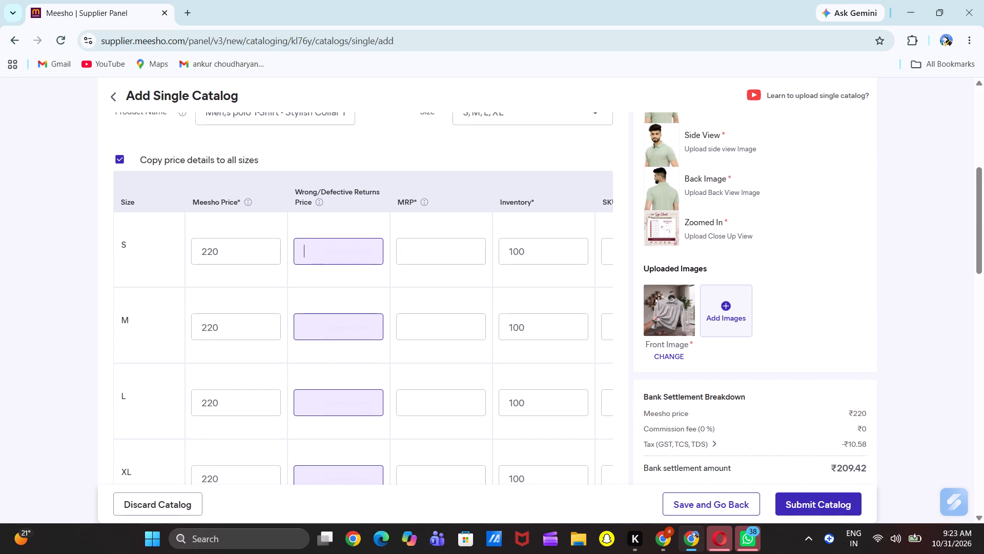
type("219")
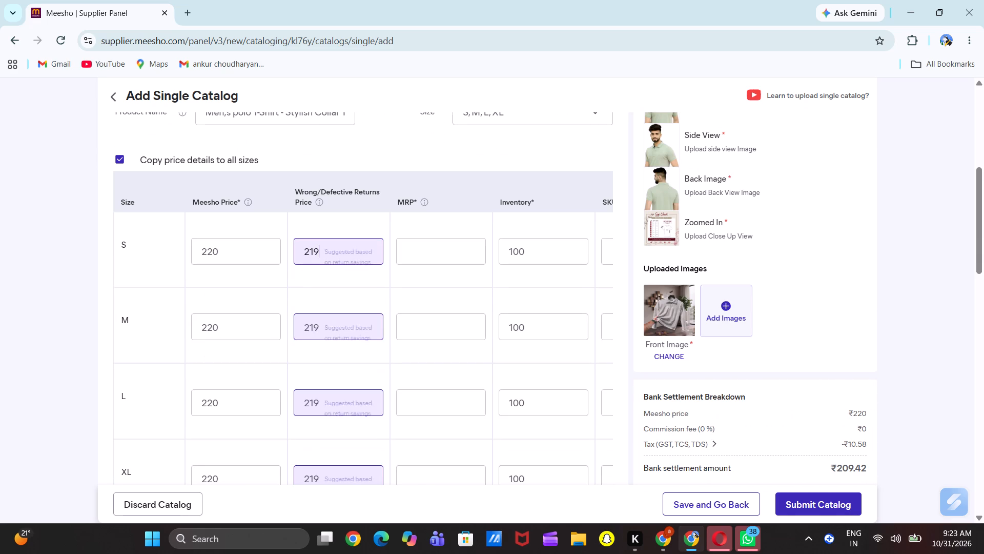
left_click(444, 250)
type("1099")
Set Product 4's Shoulder Size to 14.5 inches for size S and 15.5 inches for size M.
scroll(378, 262, "left", 5)
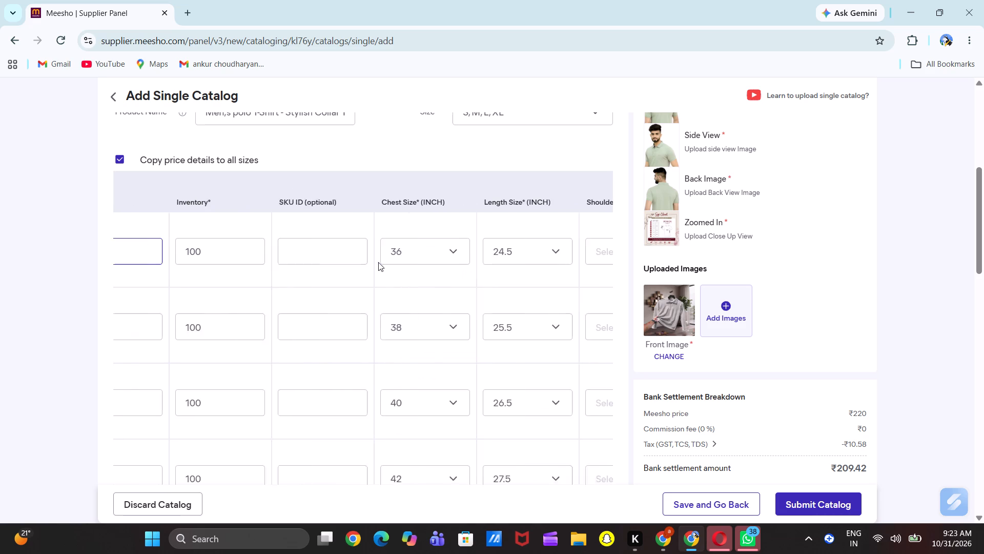
scroll(378, 262, "left", 2)
left_click(501, 244)
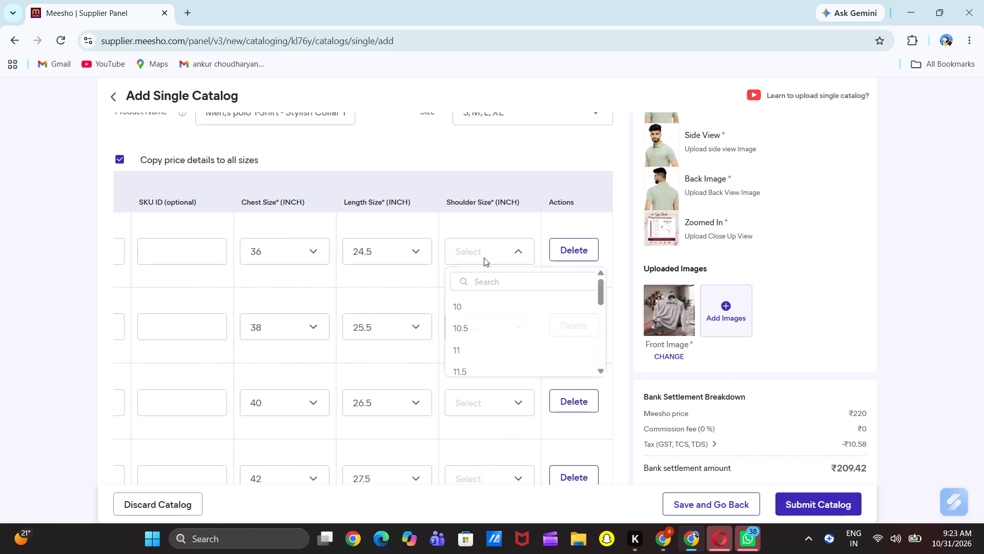
scroll(469, 307, "down", 3)
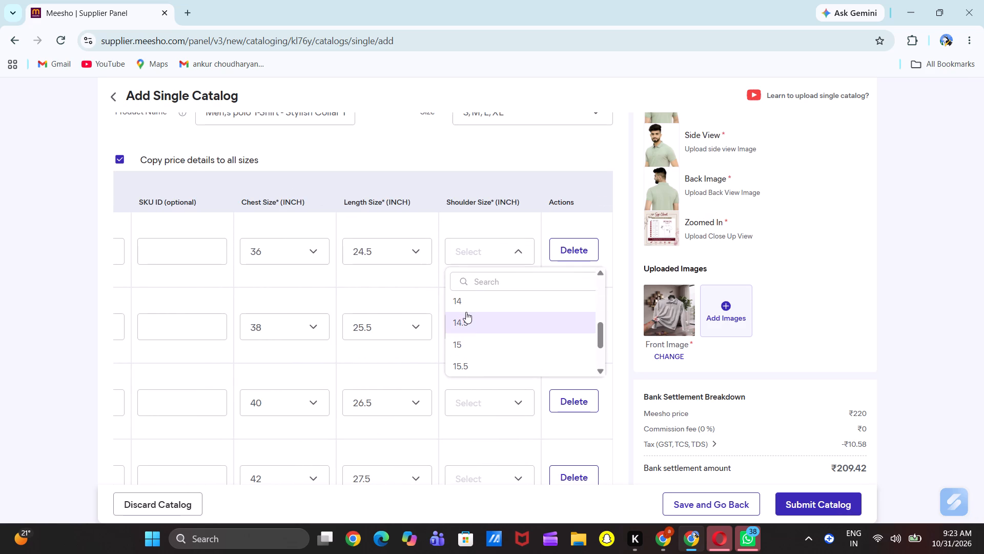
left_click(466, 312)
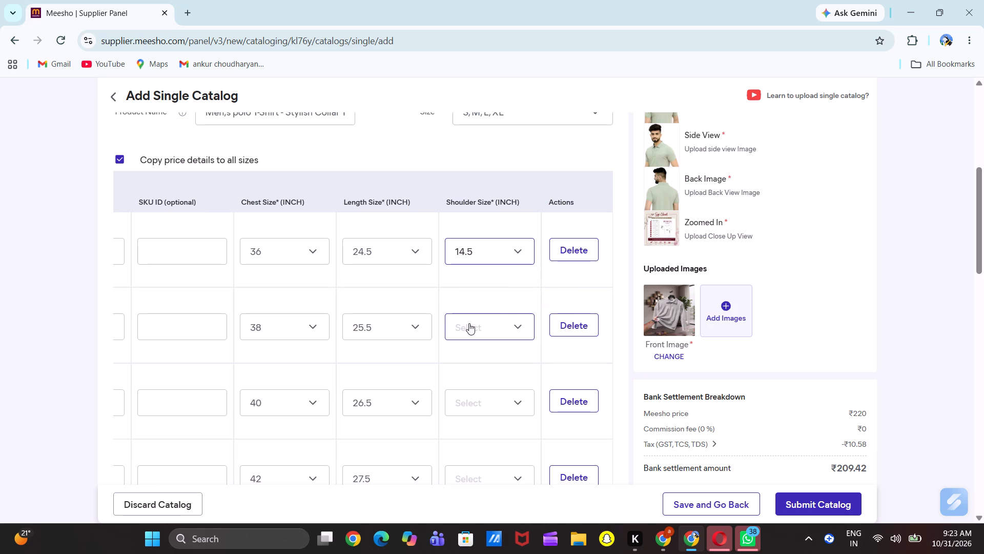
left_click(469, 323)
scroll(482, 393, "down", 2)
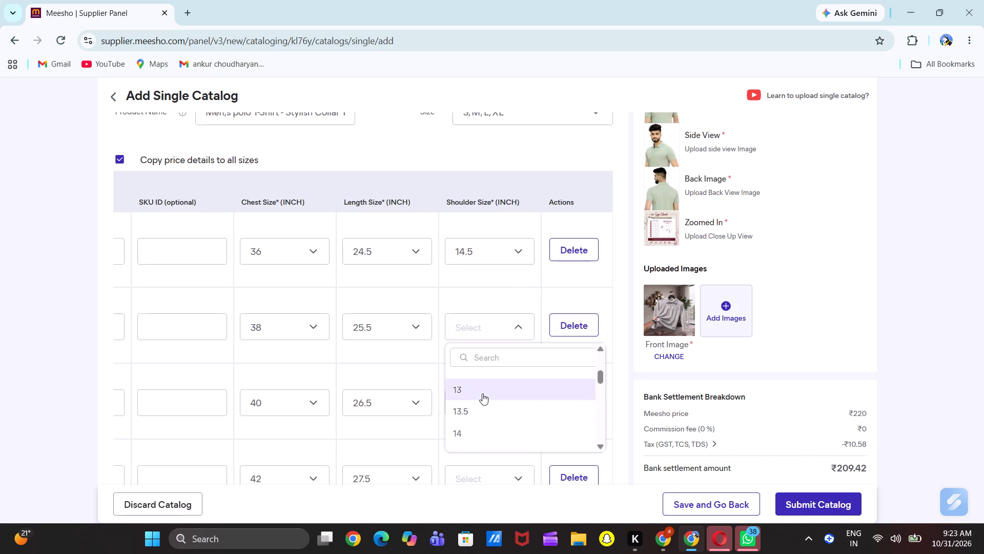
scroll(482, 393, "down", 3)
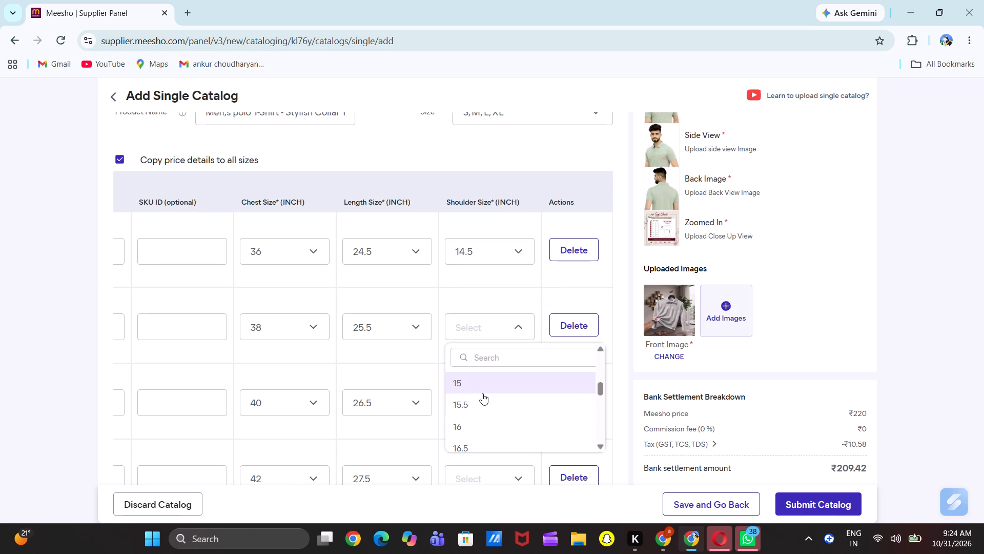
scroll(482, 393, "down", 1)
left_click(482, 393)
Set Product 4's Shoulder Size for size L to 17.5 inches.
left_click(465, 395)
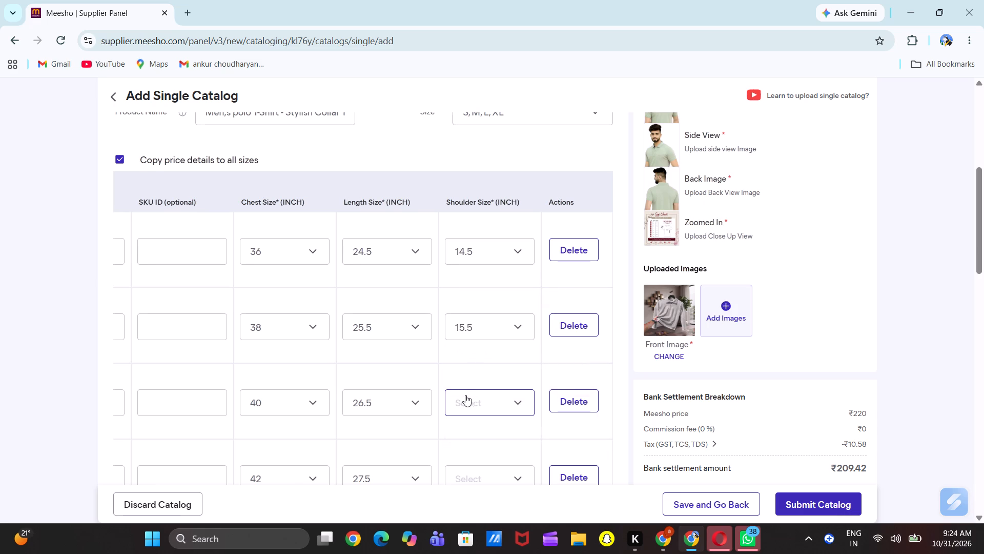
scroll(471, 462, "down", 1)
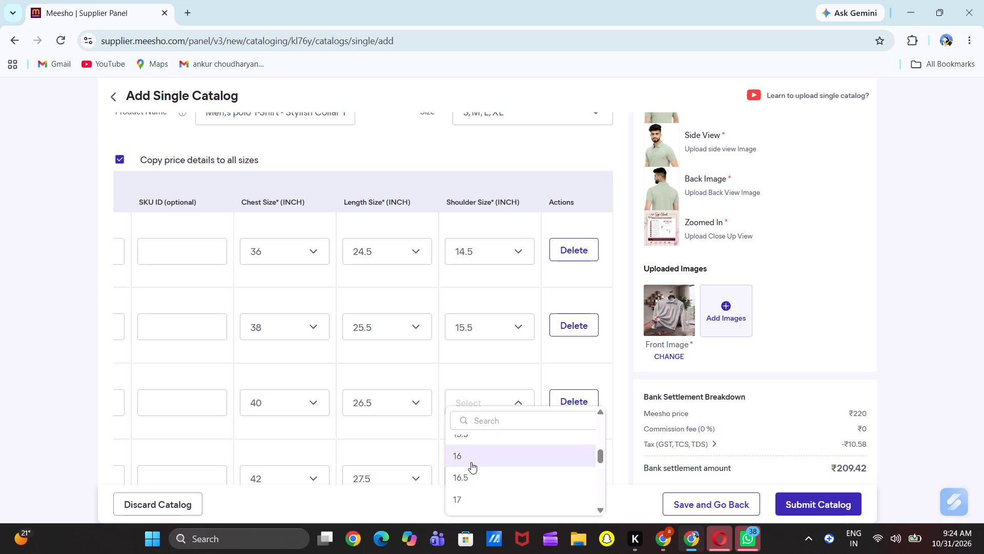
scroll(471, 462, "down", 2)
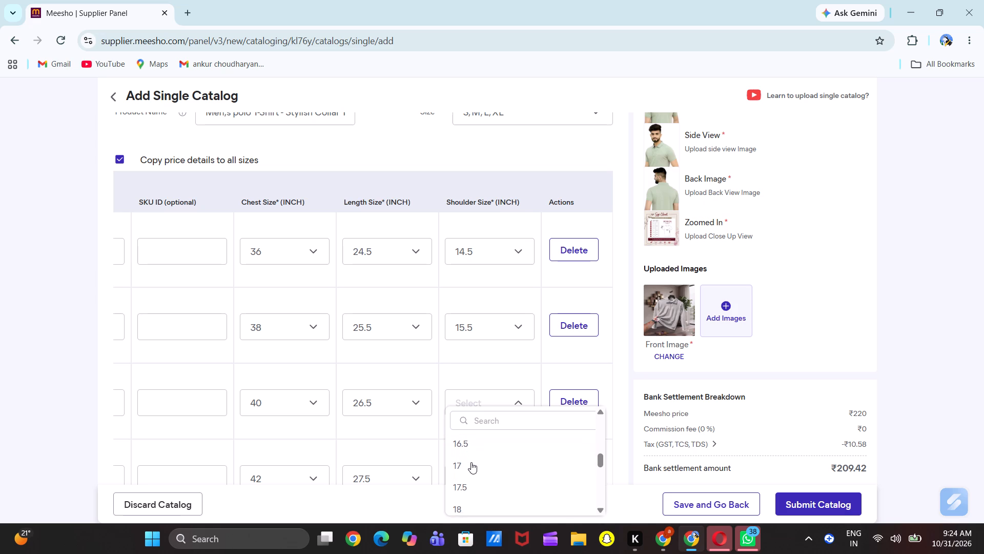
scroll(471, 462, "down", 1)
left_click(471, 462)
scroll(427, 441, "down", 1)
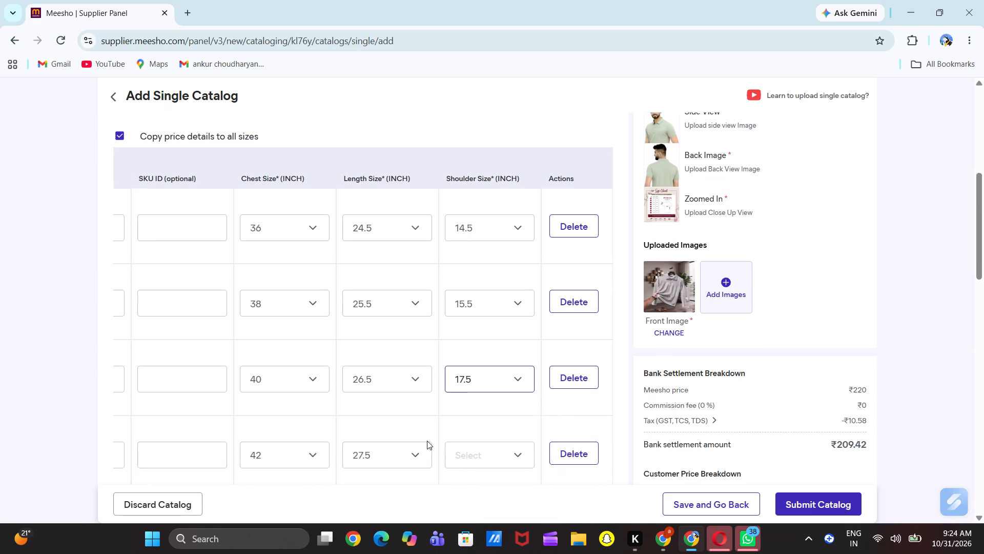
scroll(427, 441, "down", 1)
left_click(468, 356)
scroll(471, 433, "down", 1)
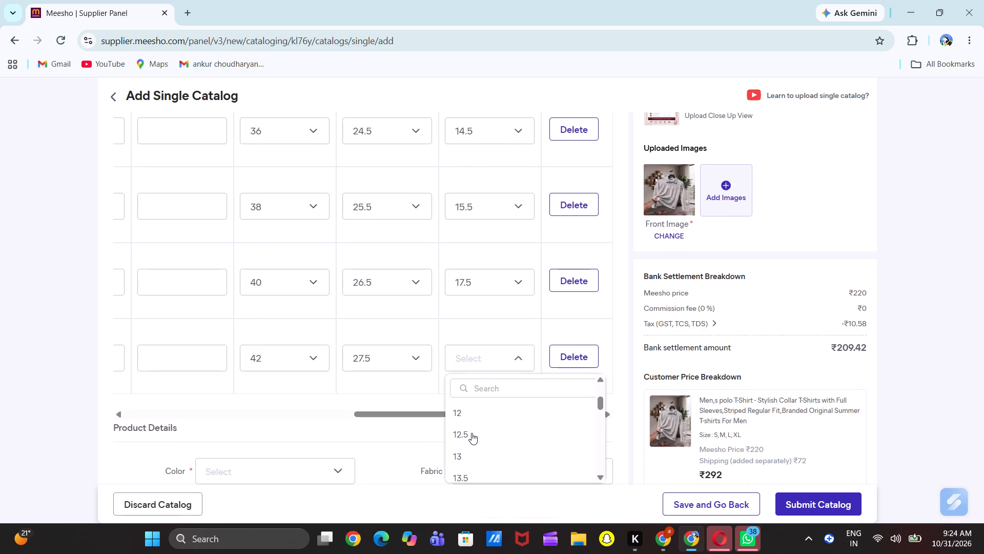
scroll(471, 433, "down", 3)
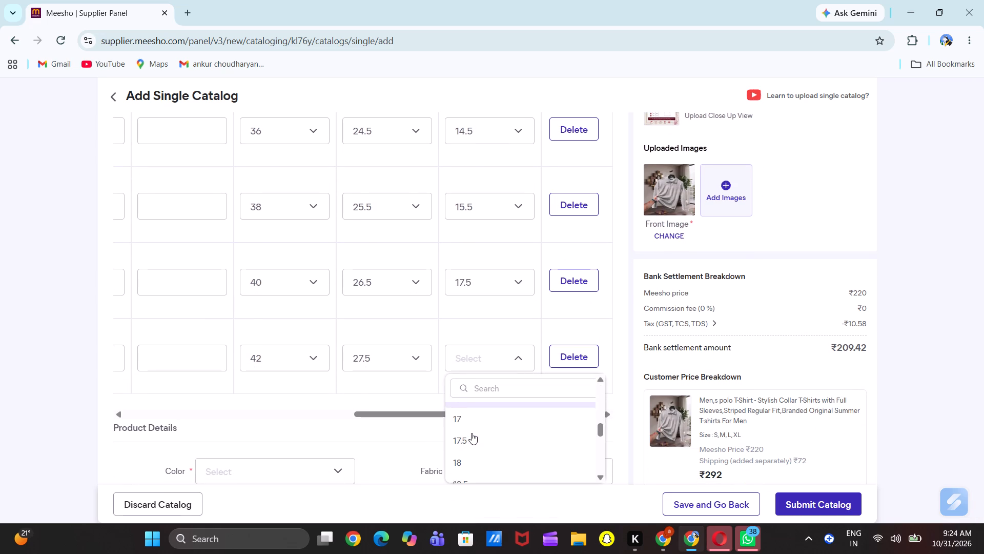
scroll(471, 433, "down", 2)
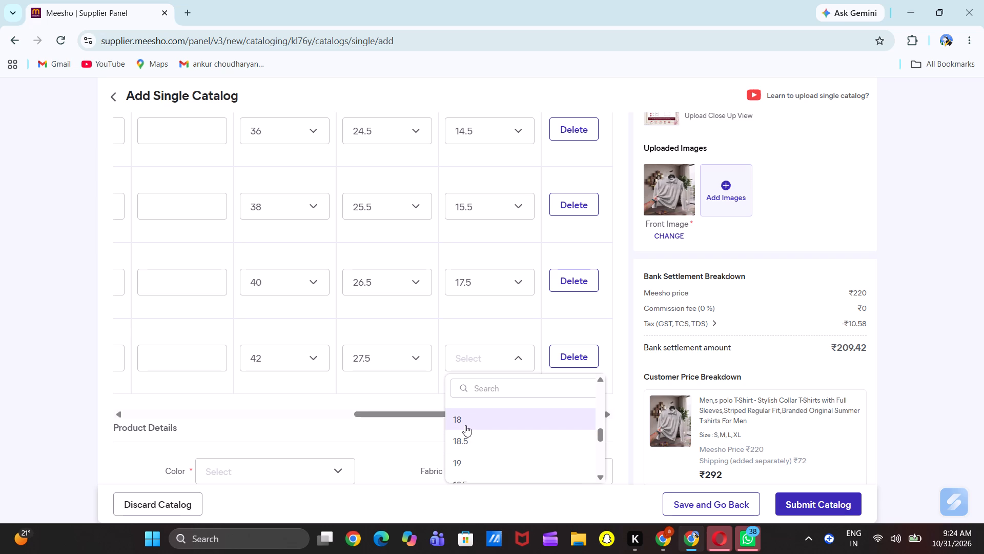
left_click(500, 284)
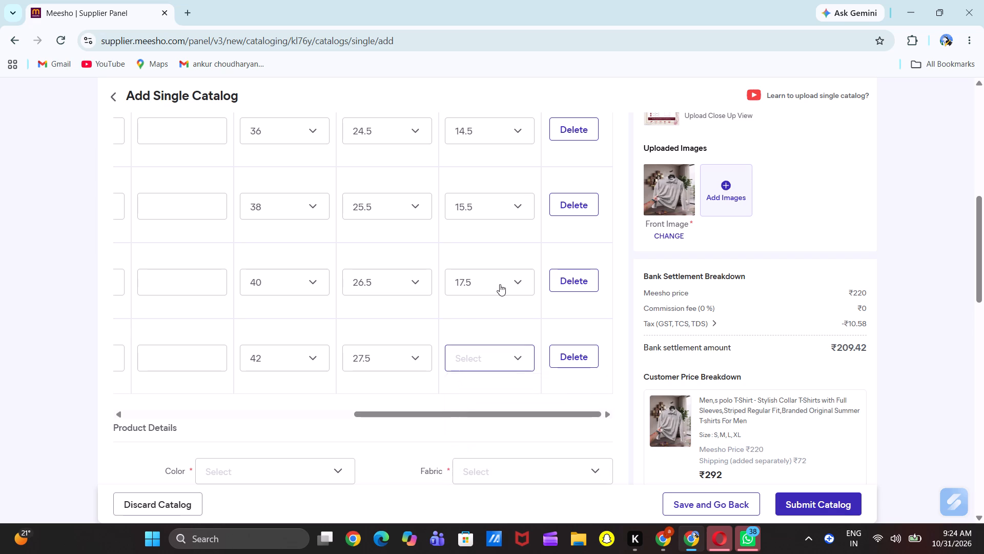
Change Product 4's Shoulder Size for size L to 16.5 inches.
left_click(500, 284)
scroll(485, 363, "down", 3)
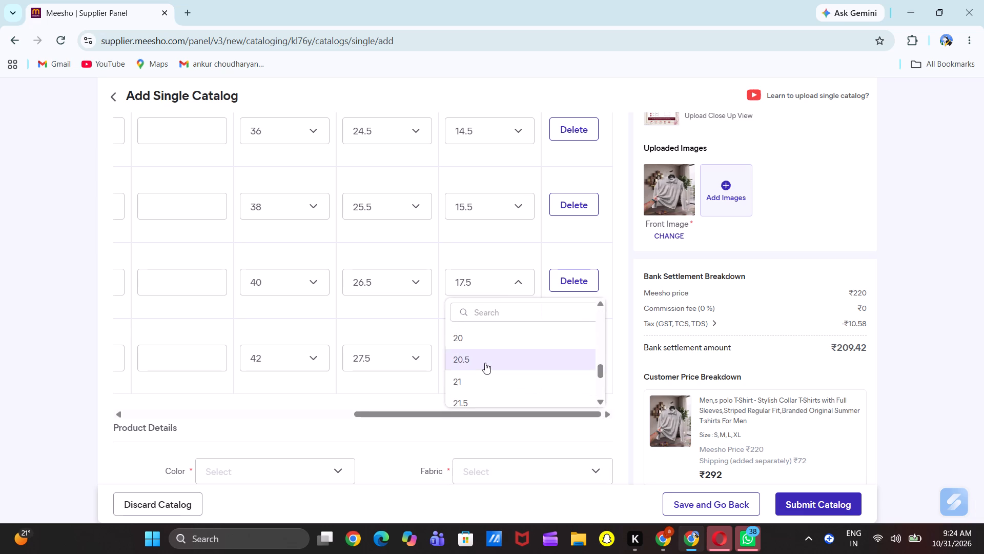
scroll(485, 363, "down", 4)
scroll(485, 363, "up", 1)
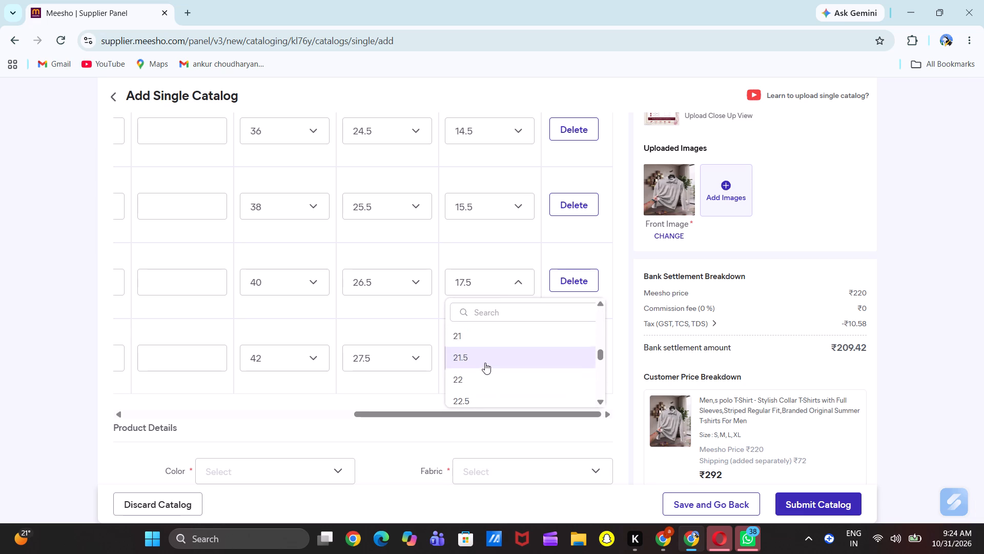
scroll(485, 363, "up", 2)
left_click(485, 363)
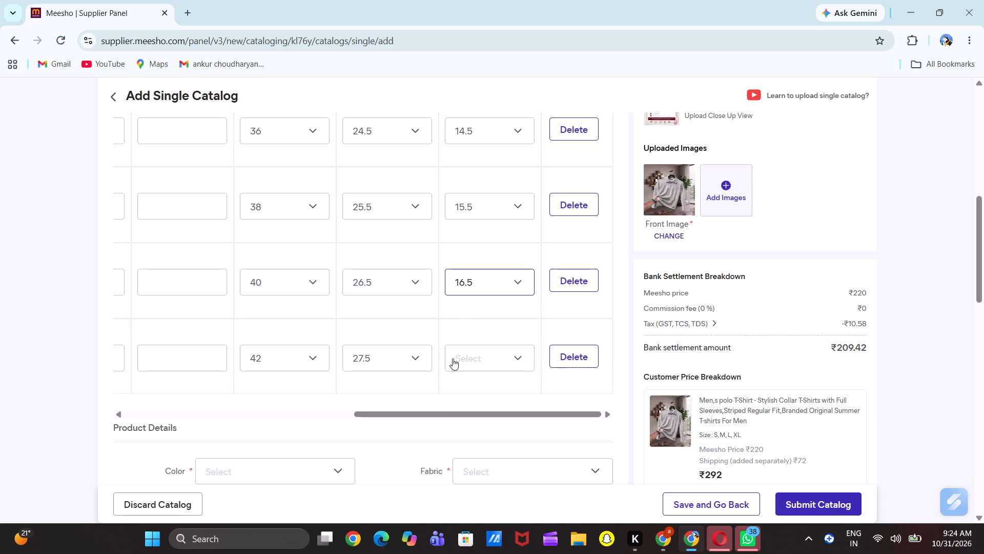
Set Product 4's Shoulder Size for size XL to 17.5 inches.
left_click(459, 359)
scroll(485, 434, "down", 2)
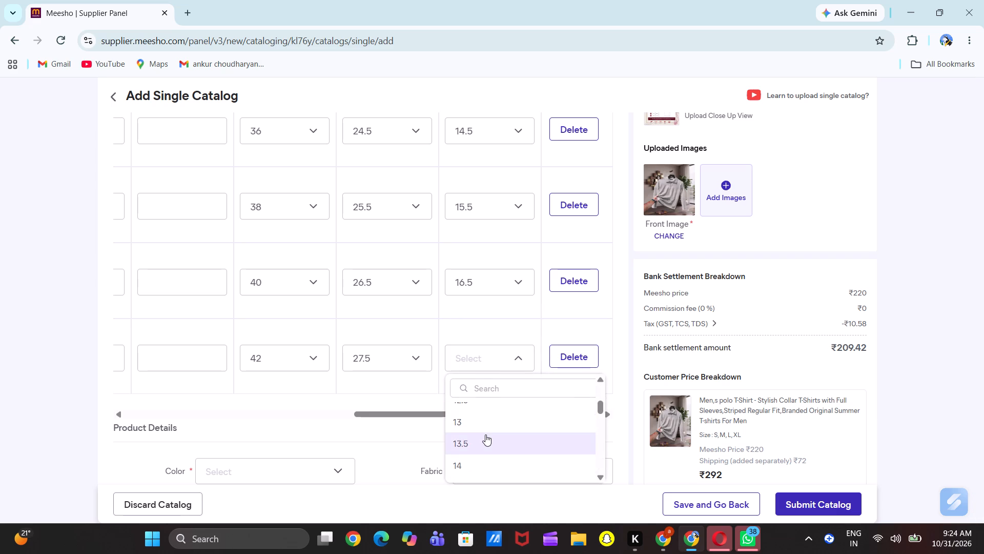
scroll(485, 434, "down", 2)
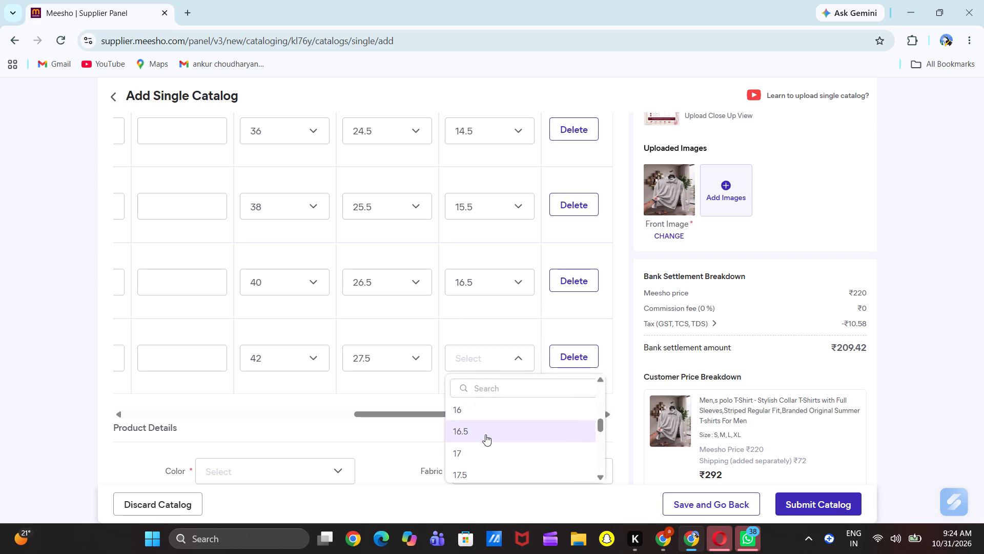
scroll(485, 434, "down", 1)
left_click(485, 434)
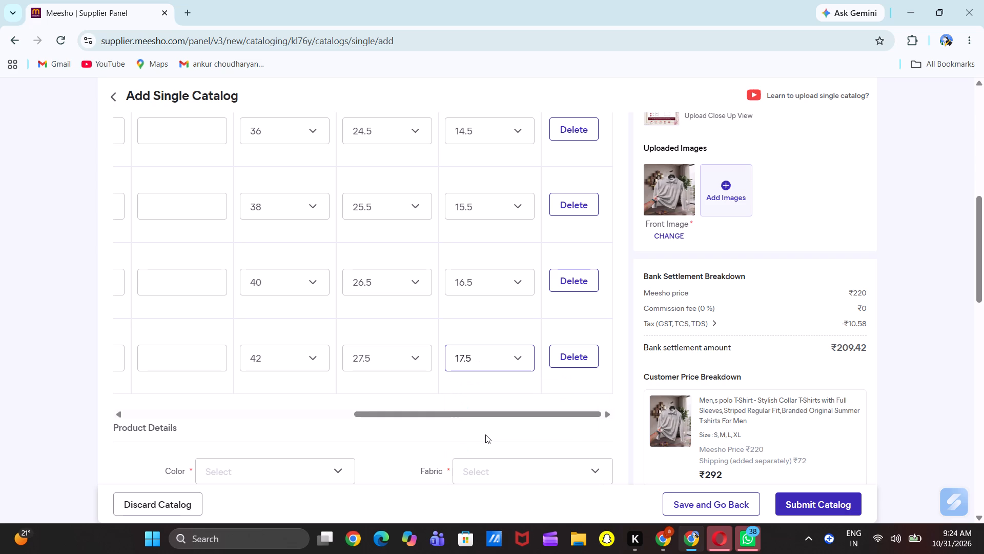
left_click(485, 434)
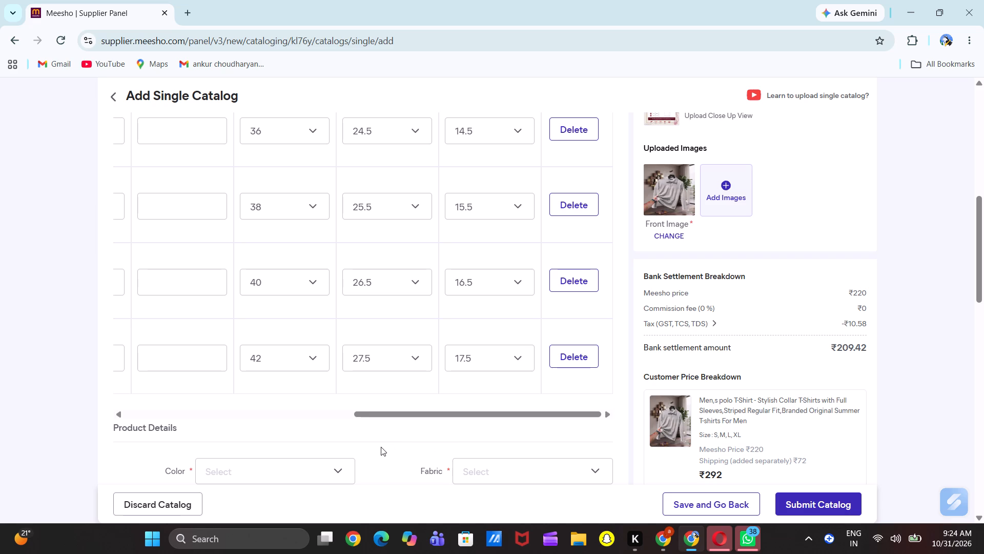
Set Product 4's Color to Grey and its Fabric to Cotton Blend in the product details.
scroll(377, 480, "down", 3)
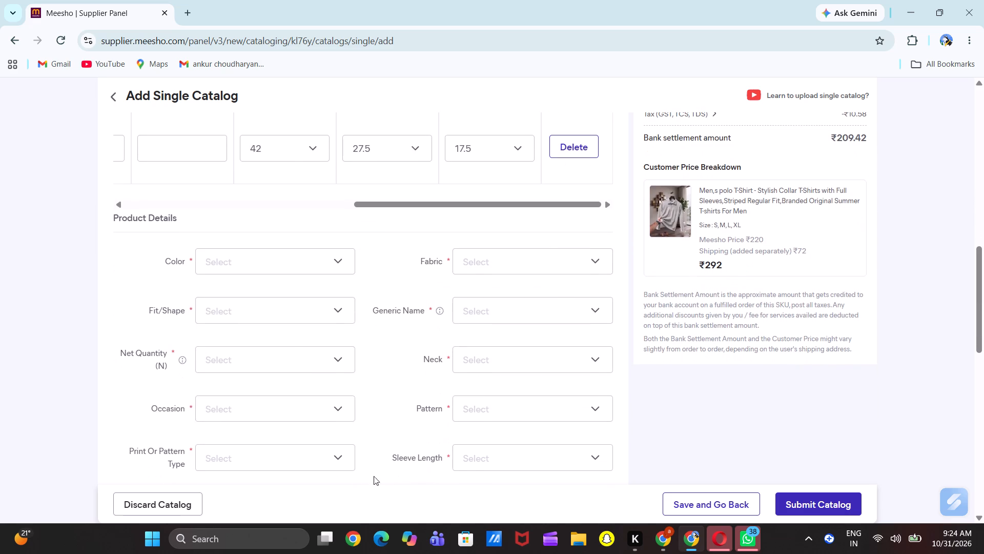
left_click(253, 262)
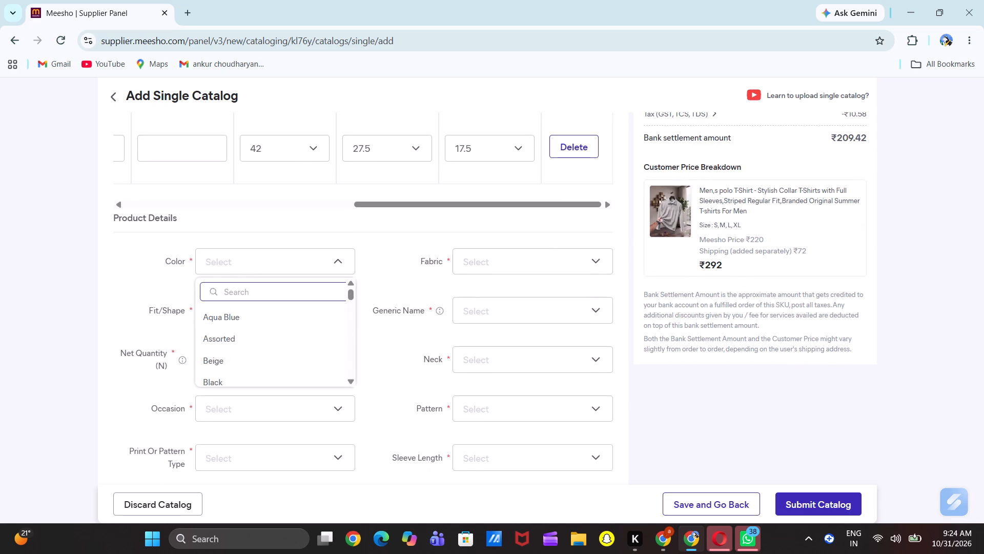
left_click(256, 290)
type("GRE")
left_click(257, 379)
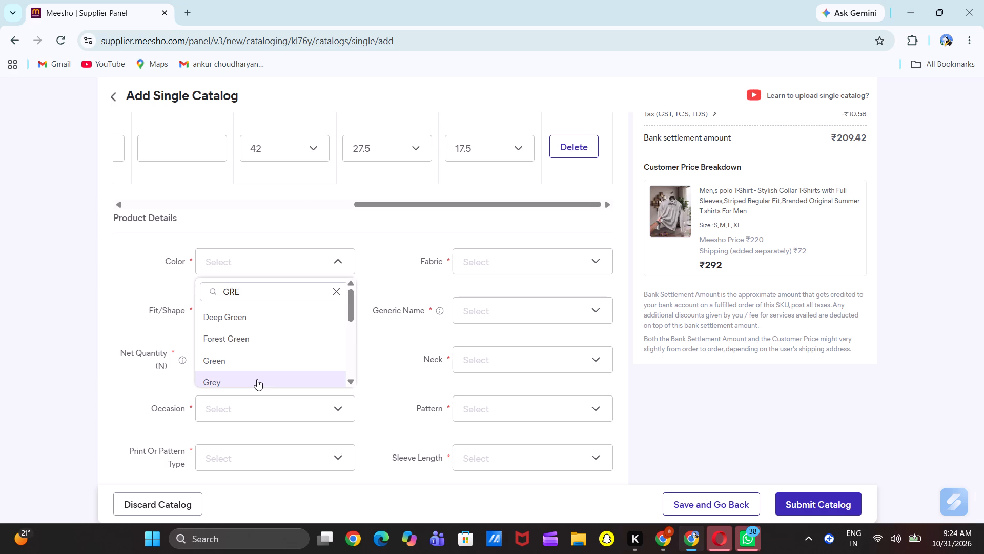
left_click(476, 263)
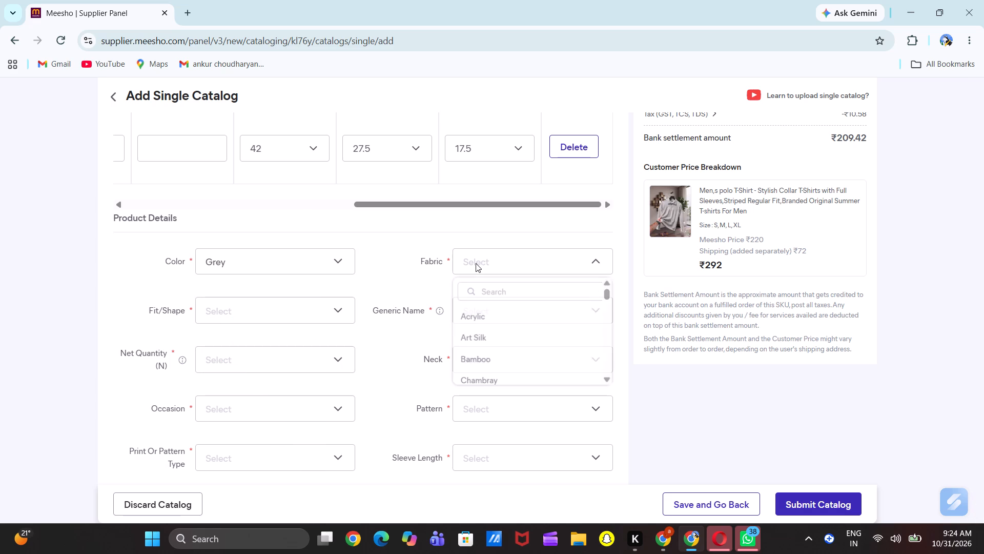
scroll(477, 322, "down", 1)
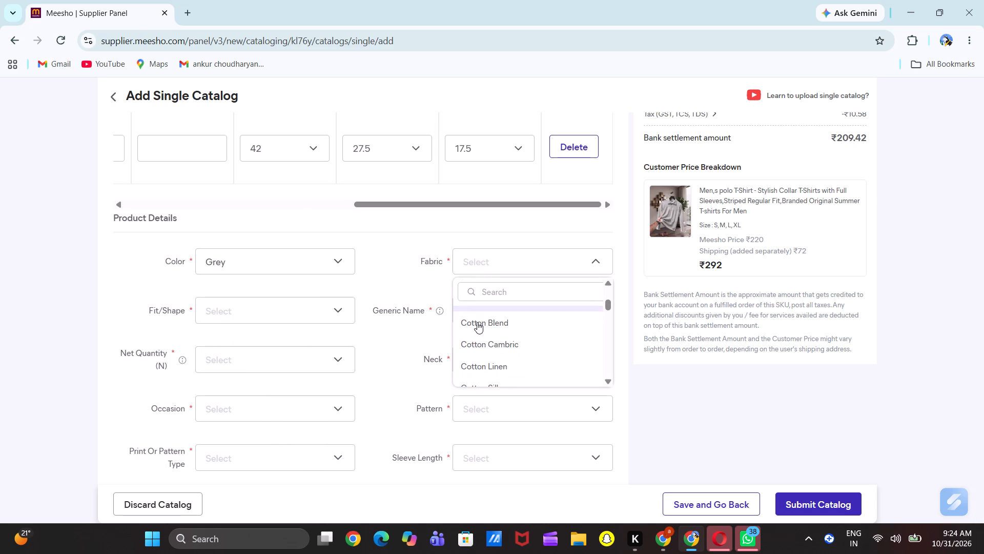
scroll(477, 322, "down", 1)
left_click(477, 322)
Set Product 4's Fit/Shape to Regular and its Generic Name to Tshirts.
left_click(272, 315)
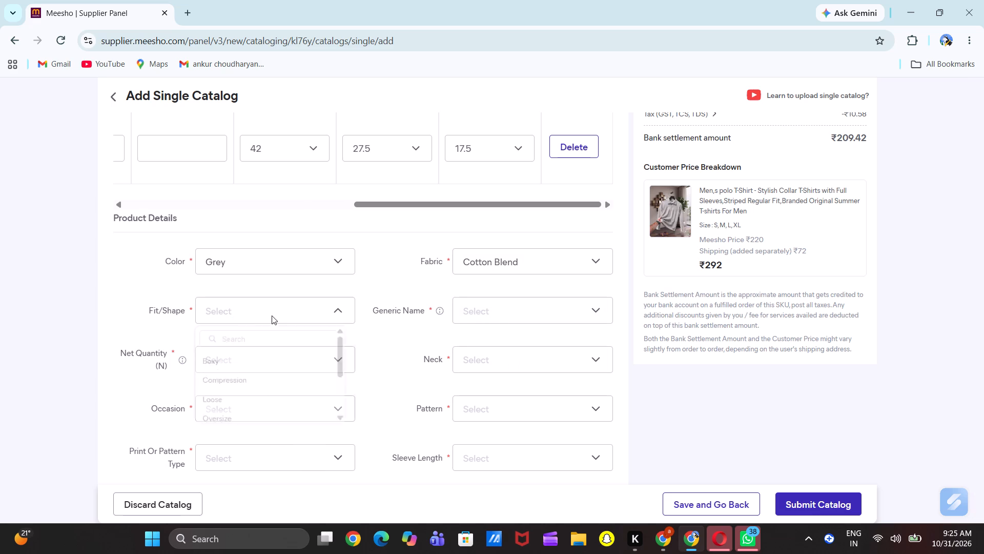
scroll(243, 408, "down", 1)
left_click(243, 408)
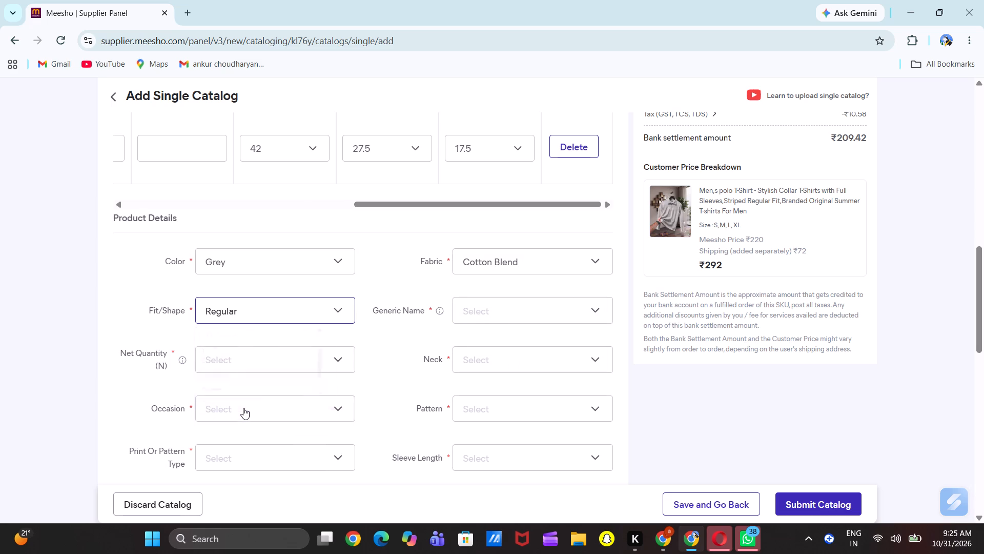
left_click(489, 311)
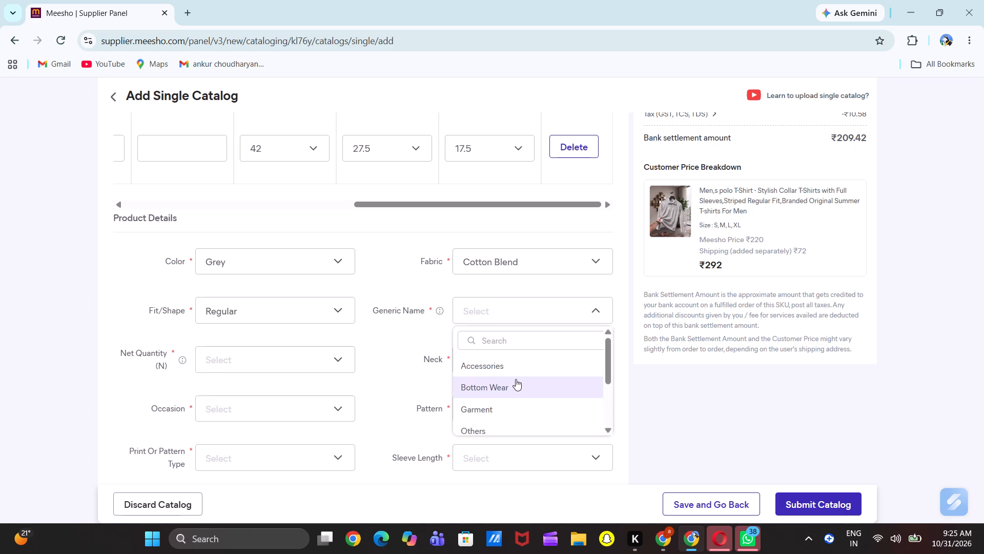
scroll(516, 379, "down", 2)
left_click(497, 397)
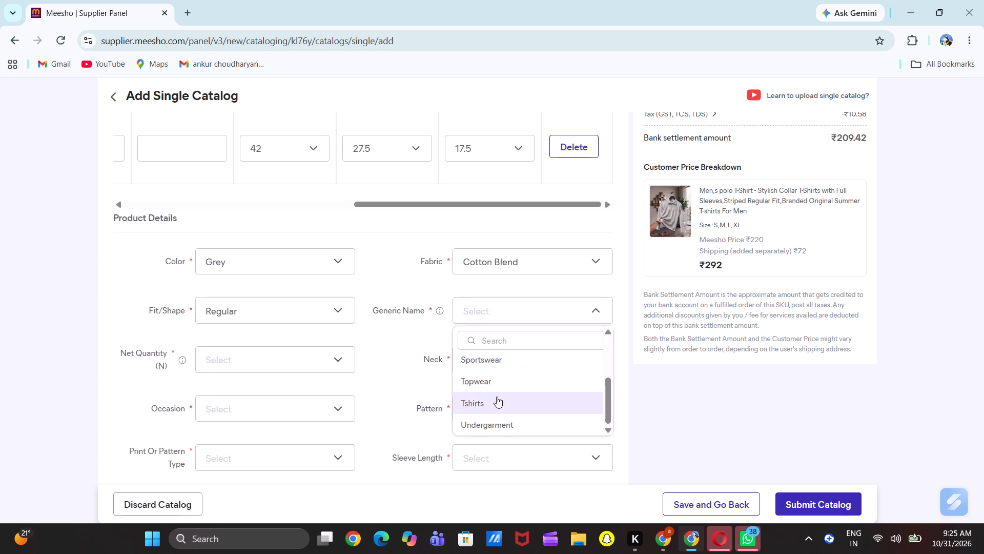
Set Product 4's Net Quantity to 1 and its Neck to Polo.
left_click(235, 364)
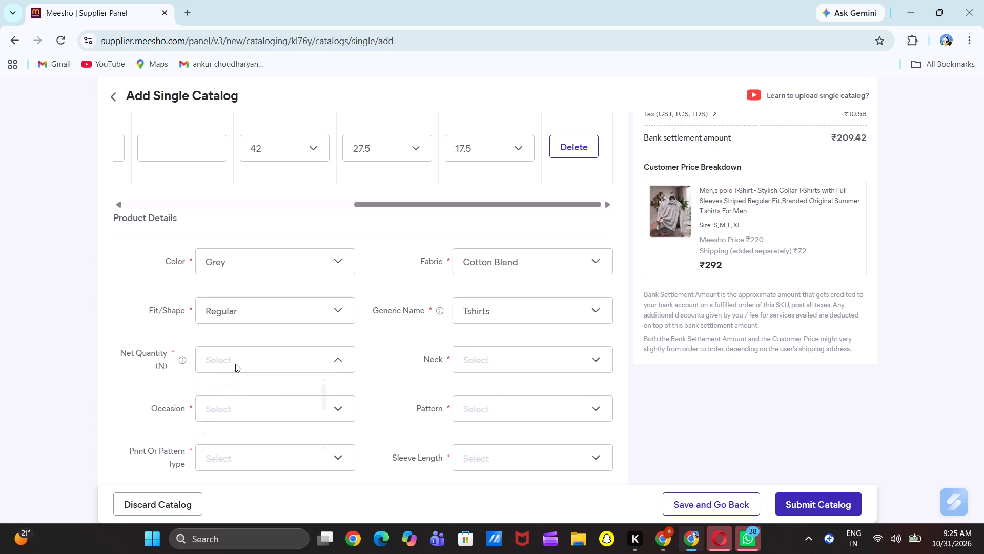
left_click(228, 402)
left_click(244, 404)
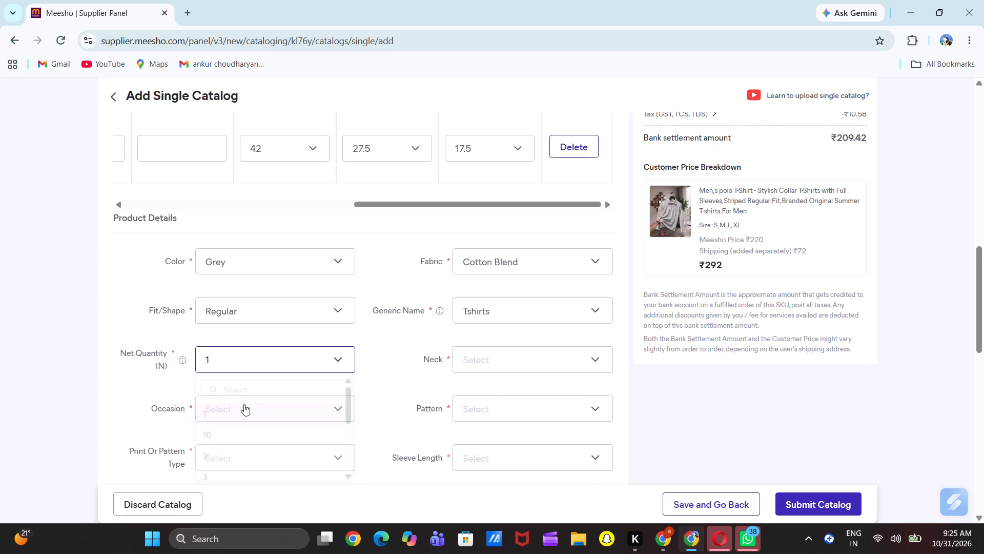
left_click(478, 349)
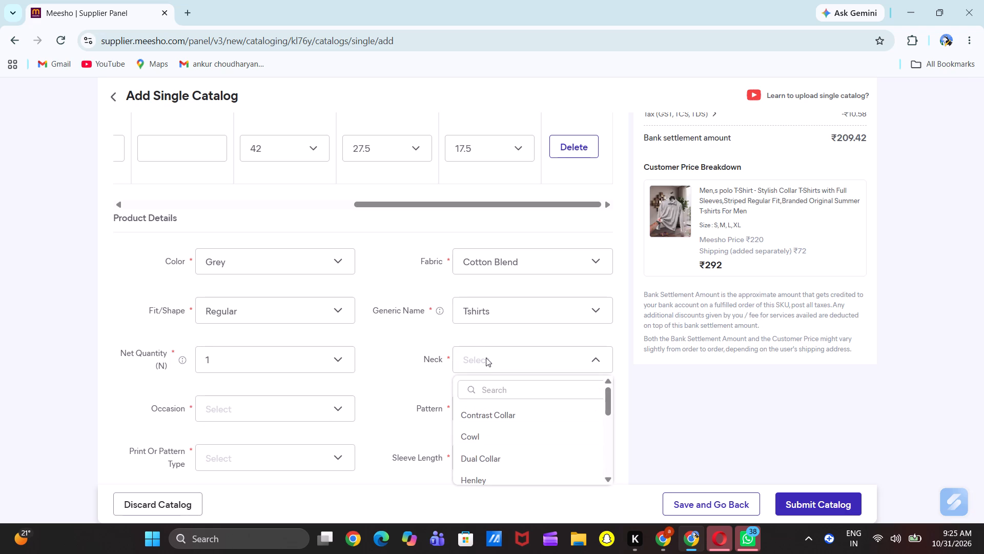
scroll(517, 459, "down", 2)
left_click(517, 459)
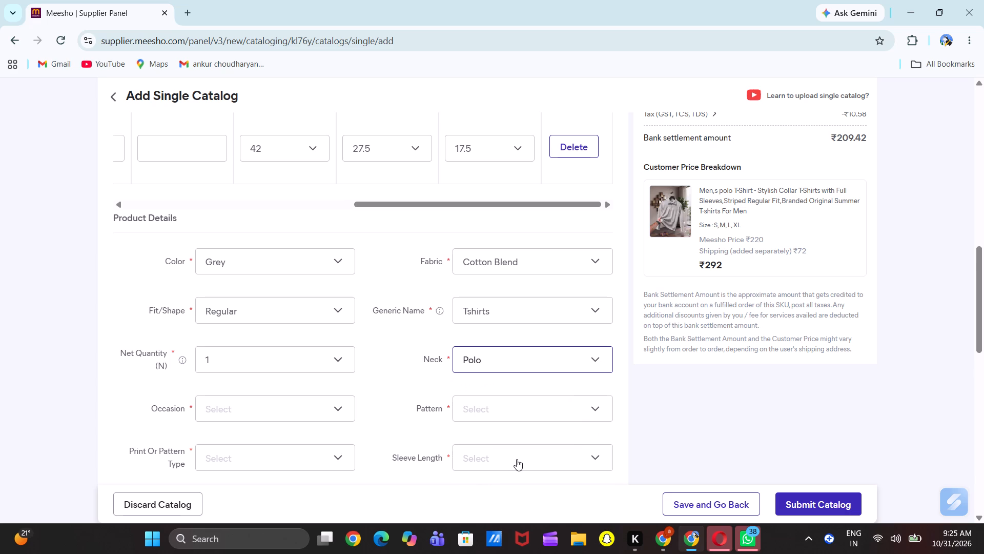
Set Product 4's Occasion to Casual and its Pattern to Solid.
scroll(517, 459, "down", 1)
left_click(293, 319)
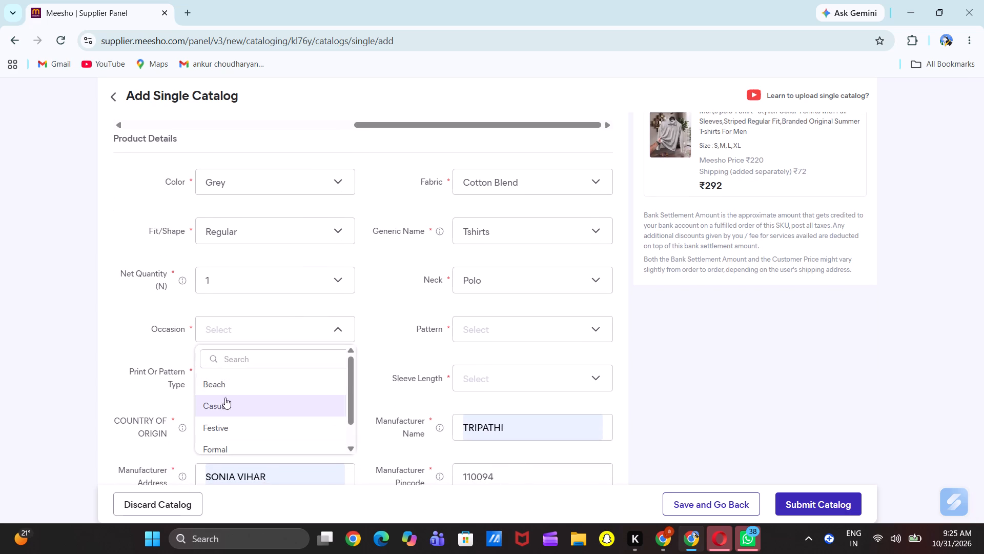
left_click(244, 406)
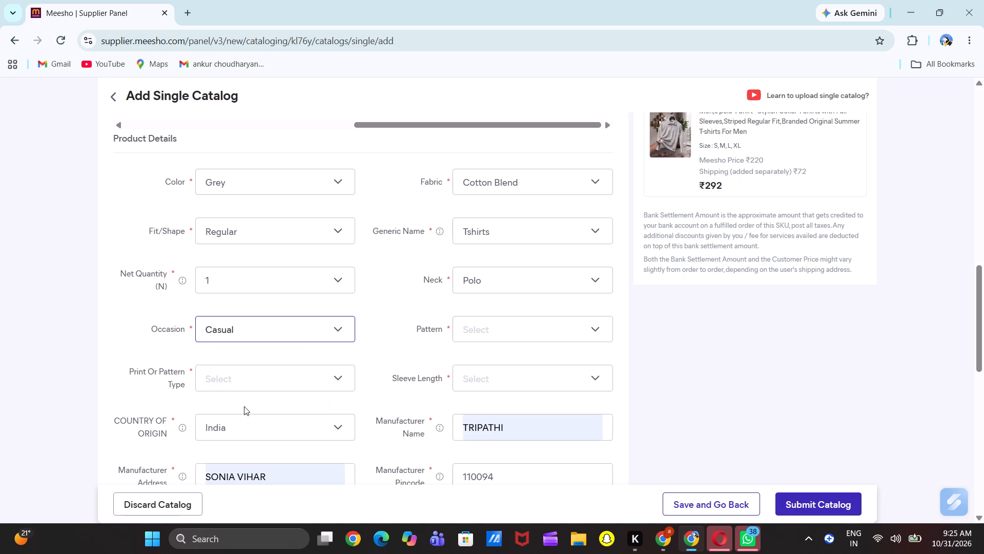
left_click(499, 329)
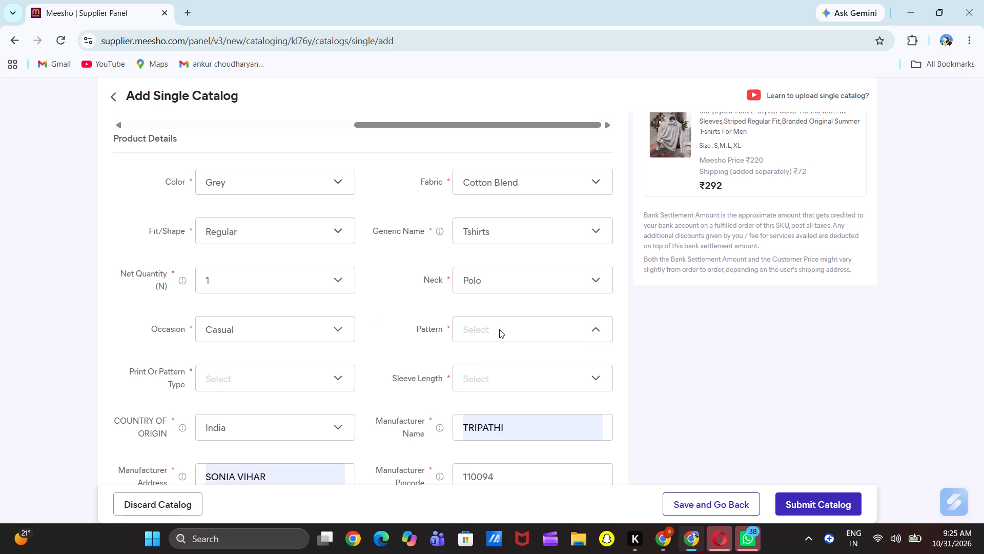
scroll(486, 412, "down", 2)
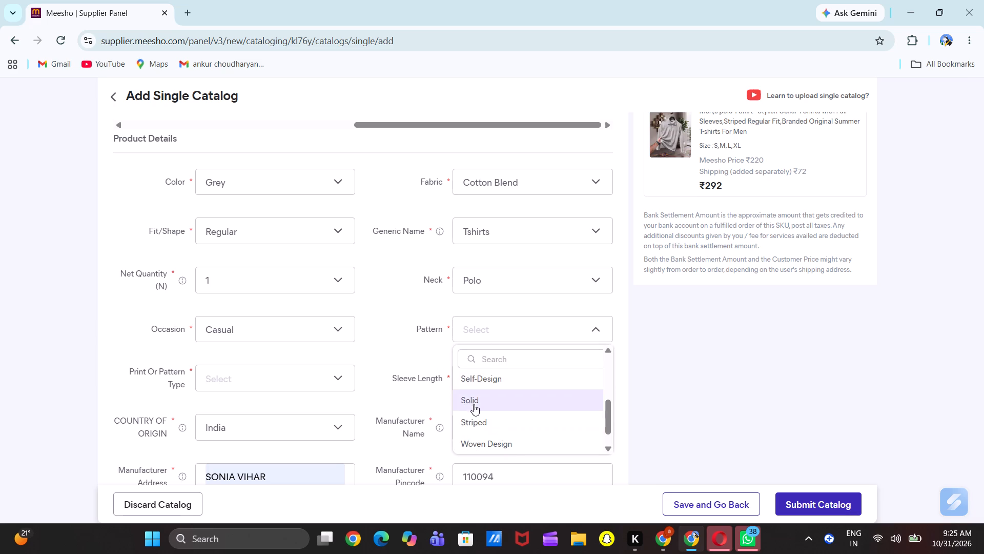
left_click(466, 397)
Set Product 4's Print Or Pattern Type to Solid and its Sleeve Length to Long Sleeves.
left_click(234, 362)
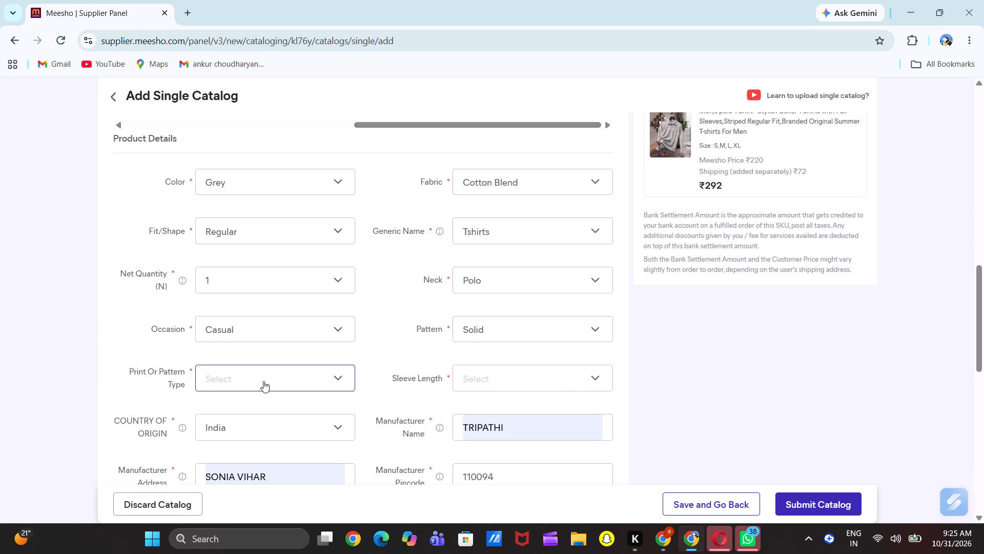
left_click(263, 381)
scroll(254, 452, "down", 1)
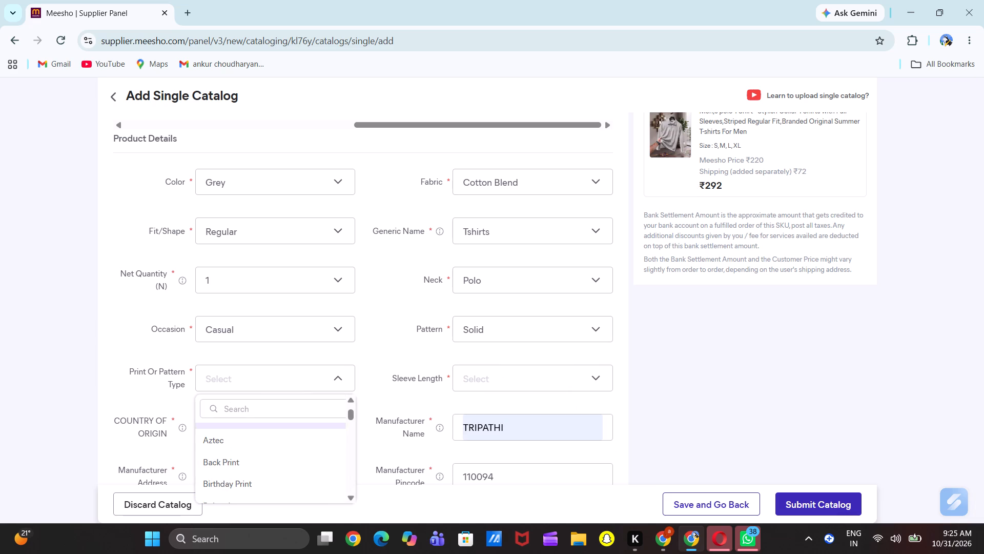
left_click(251, 406)
type("SO")
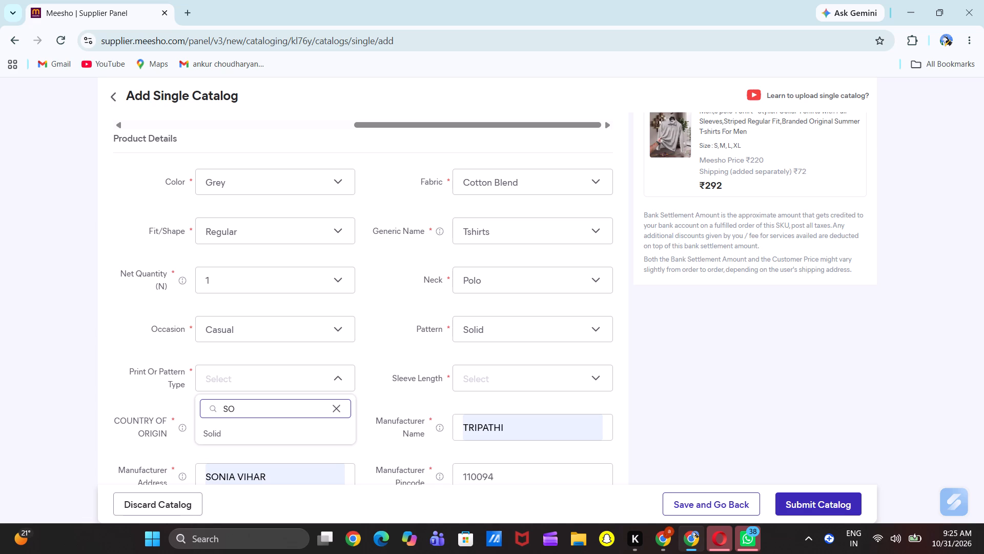
left_click(236, 425)
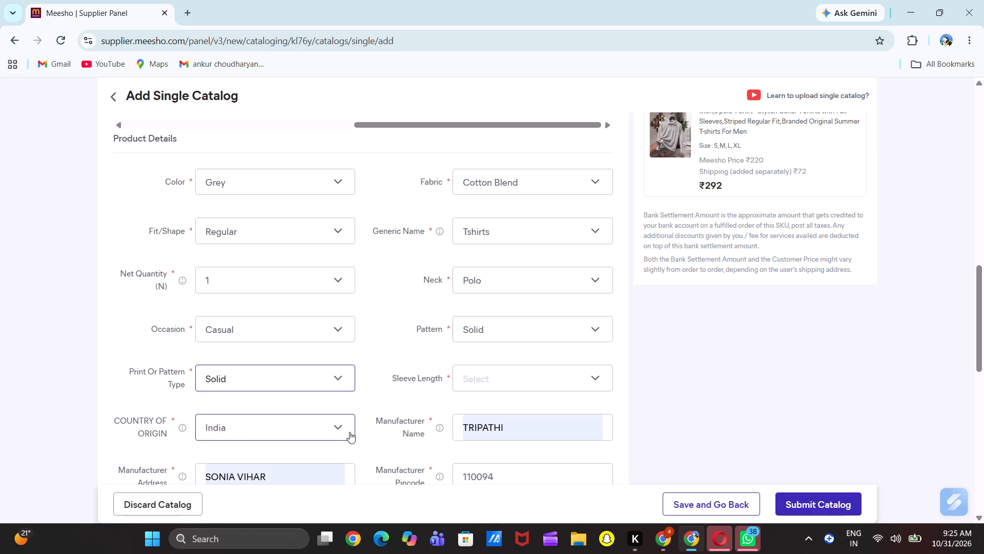
left_click(497, 390)
left_click(488, 438)
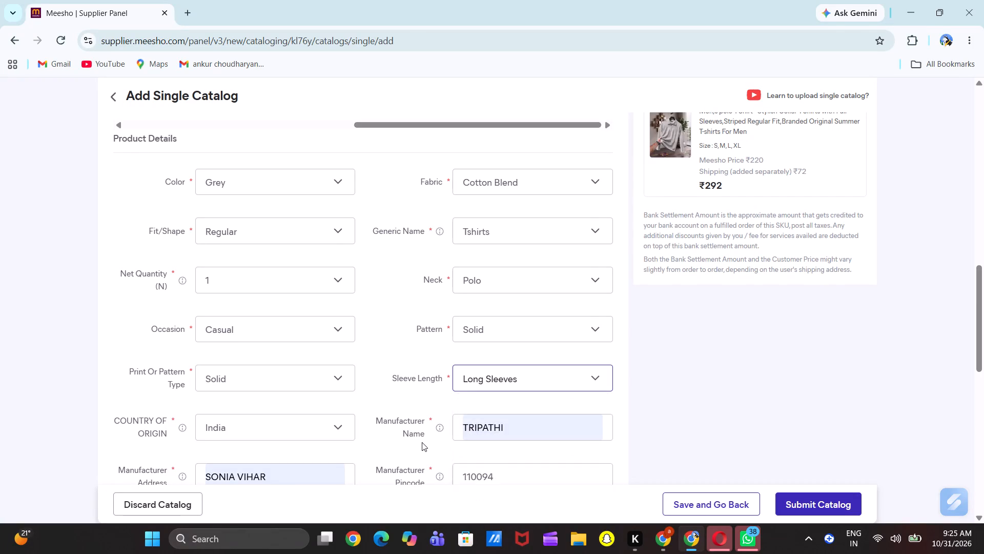
Fill in Product 4's Other Attributes with Regular length, No Pocket and Korean style.
scroll(422, 442, "down", 5)
left_click(501, 358)
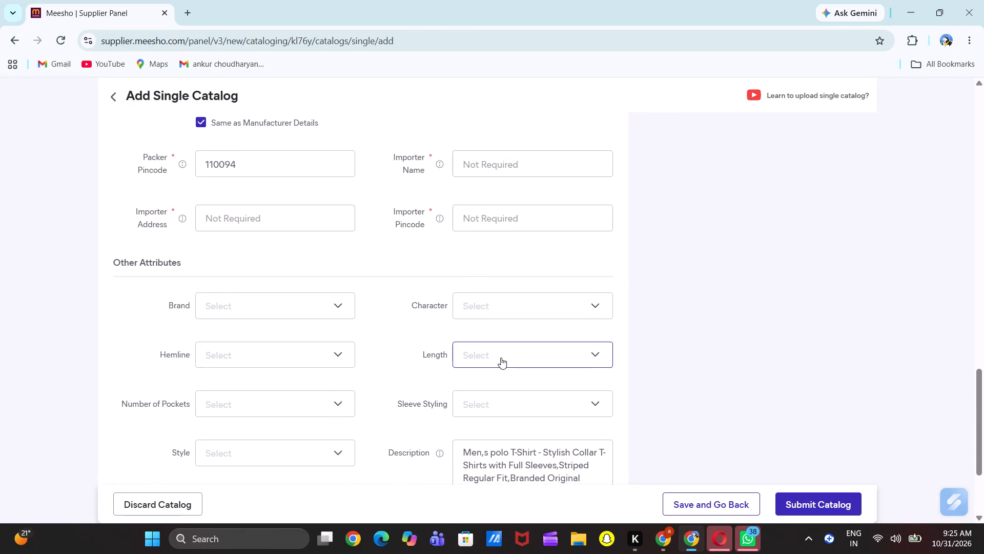
left_click(498, 443)
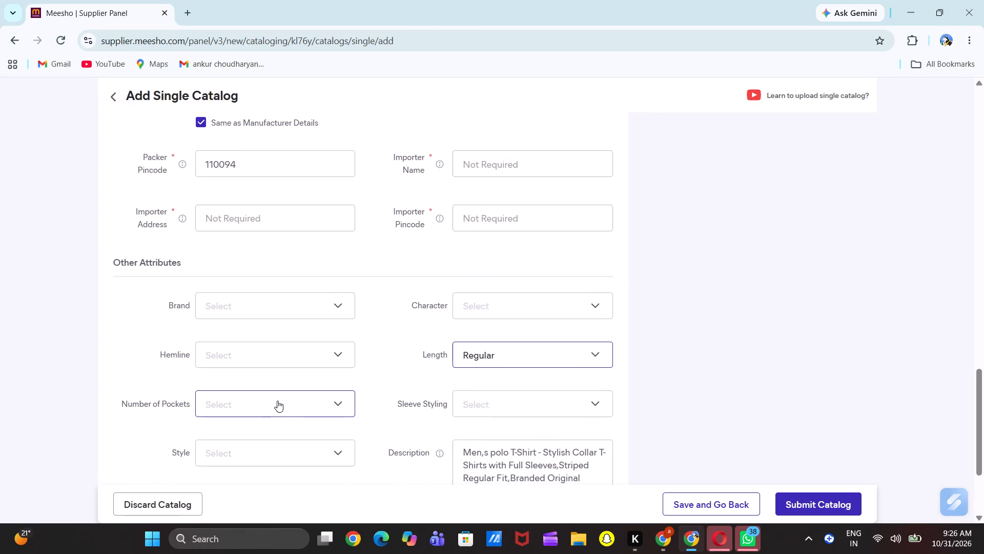
left_click(270, 400)
left_click(258, 485)
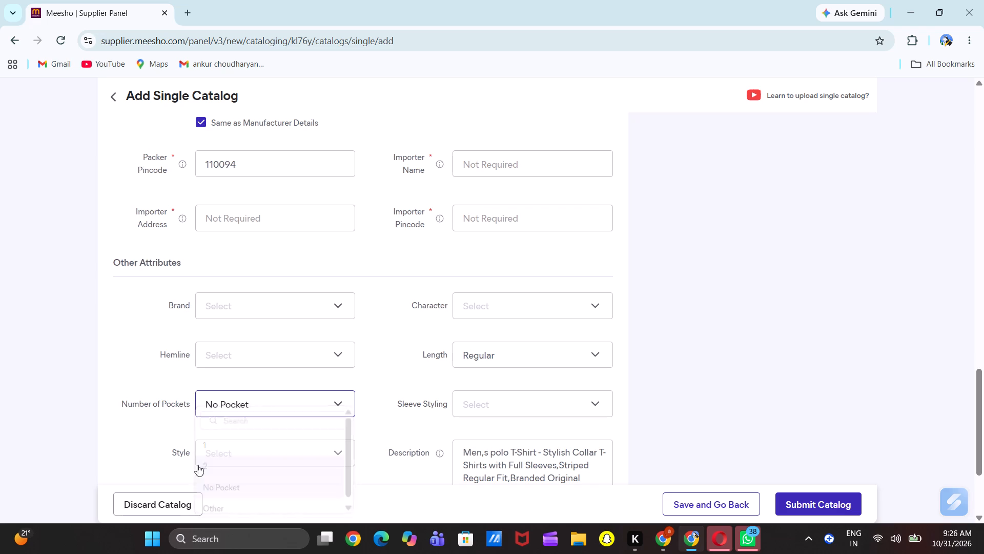
left_click(237, 456)
left_click(225, 499)
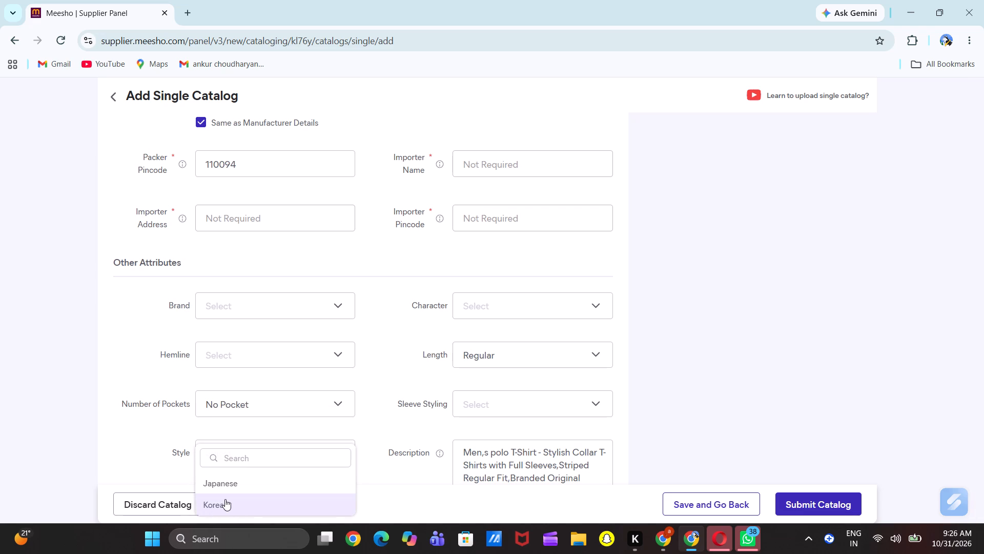
Open Product 5, the maroon shirt, and set its Style code/Product ID to FULL=KARARA;/,.[MAROON].
scroll(370, 416, "up", 3)
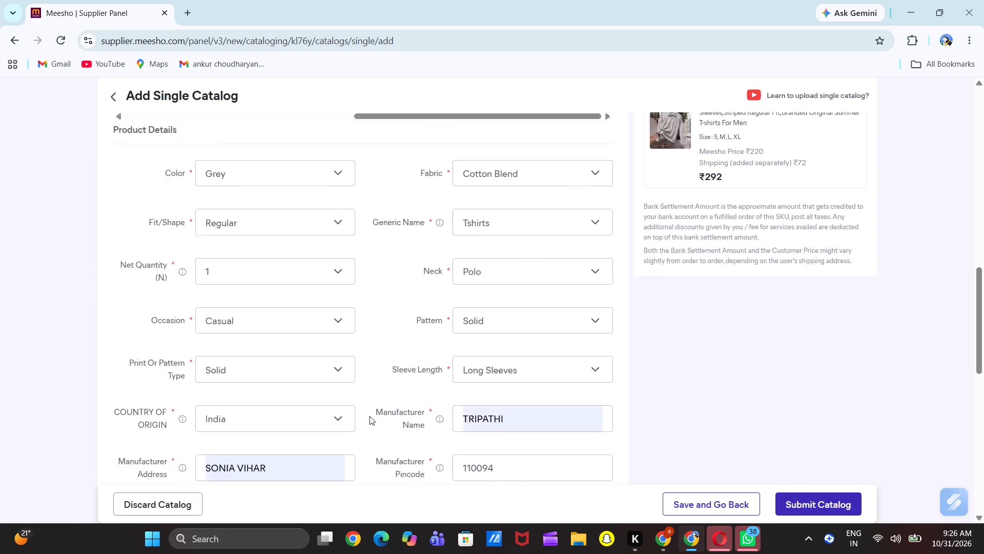
scroll(370, 416, "up", 6)
scroll(393, 342, "up", 3)
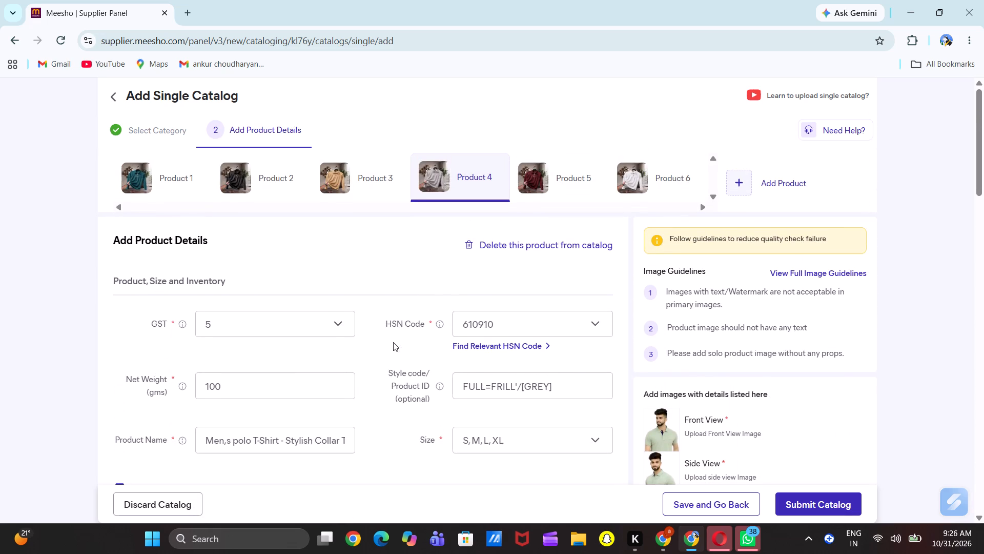
left_click(540, 170)
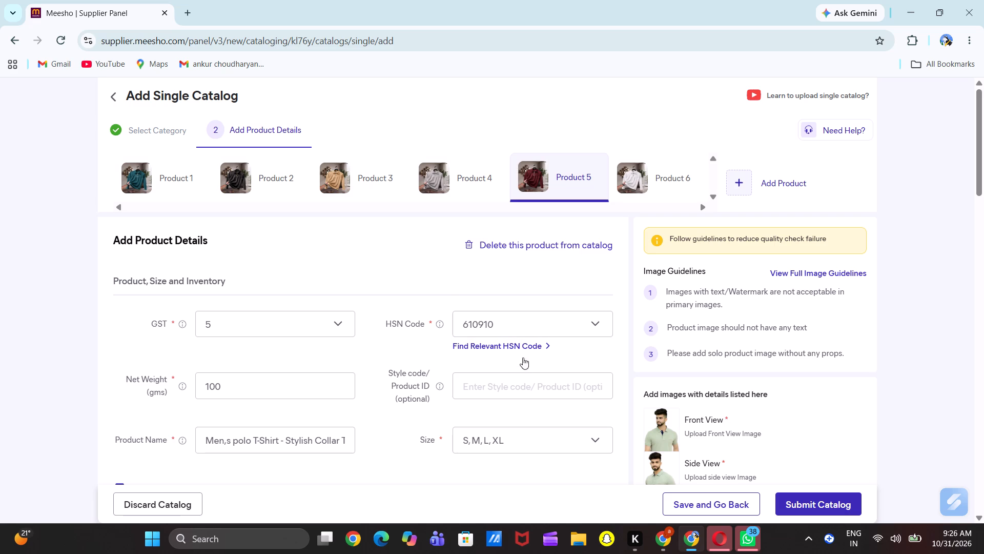
left_click(504, 375)
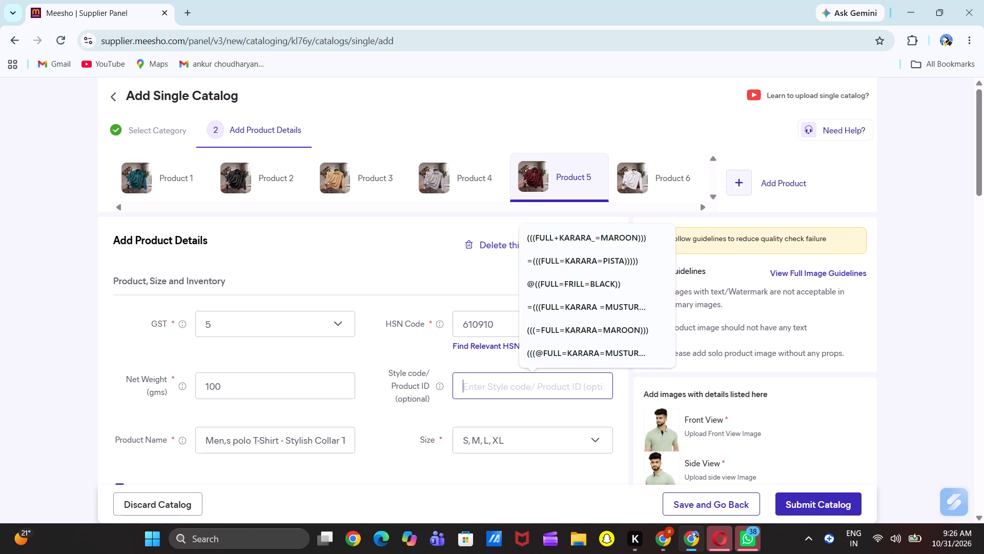
type("FULL")
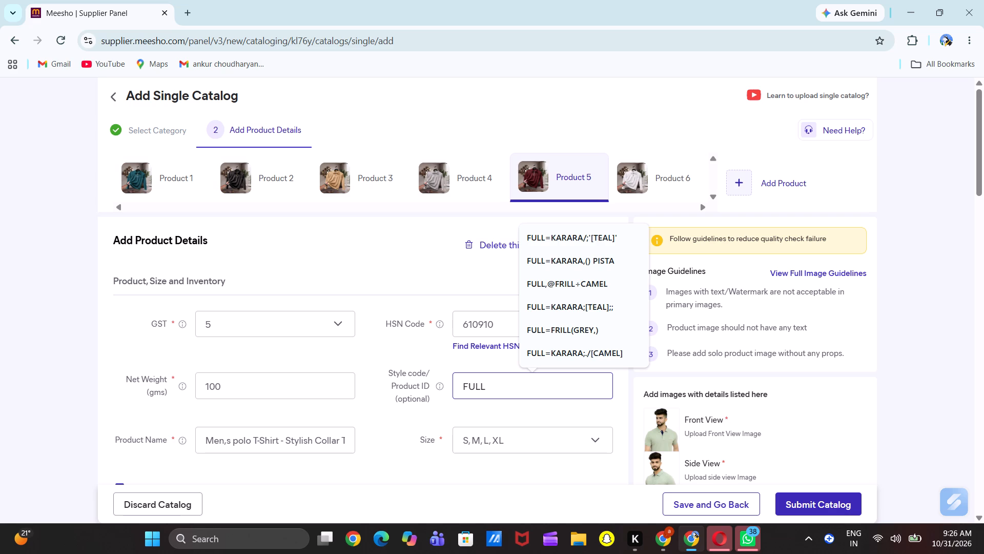
key("equal")
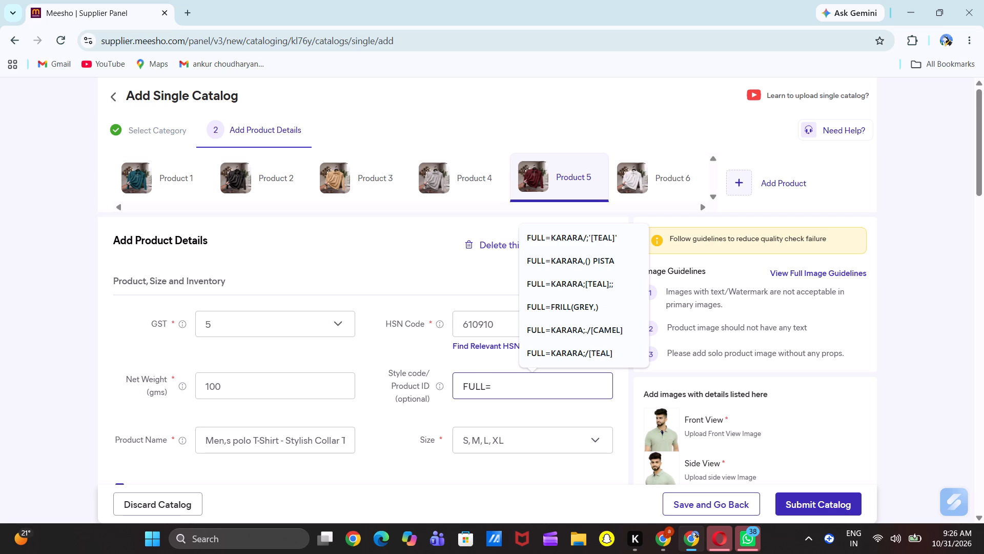
type("KARAR")
type(";,")
key("BackSpace")
key("BackSpace")
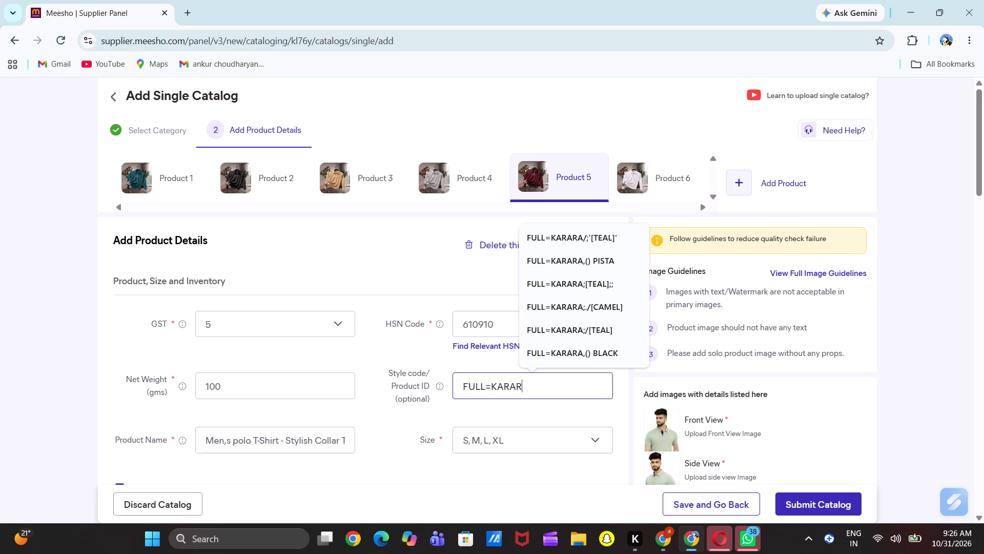
key("a")
key("BackSpace")
key("a")
key("period")
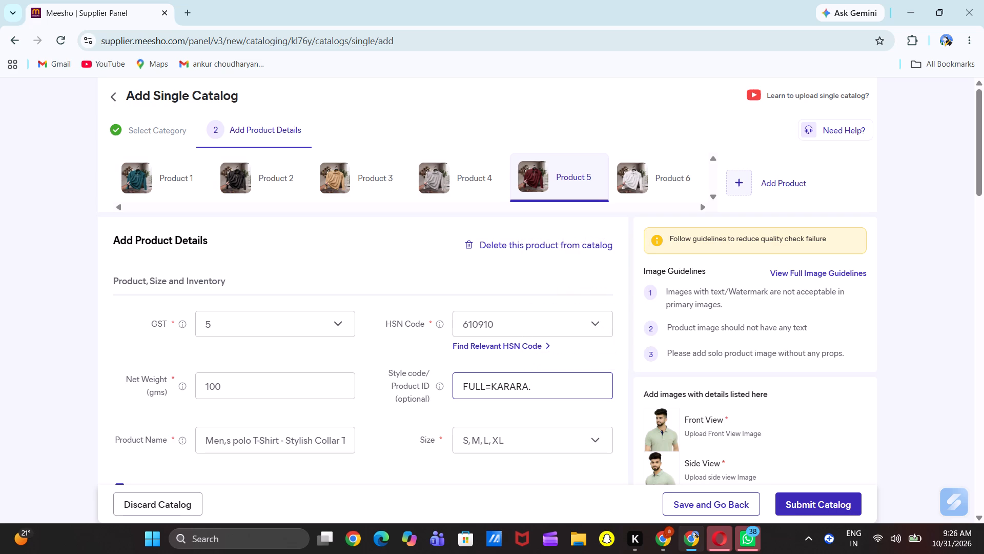
key("BackSpace")
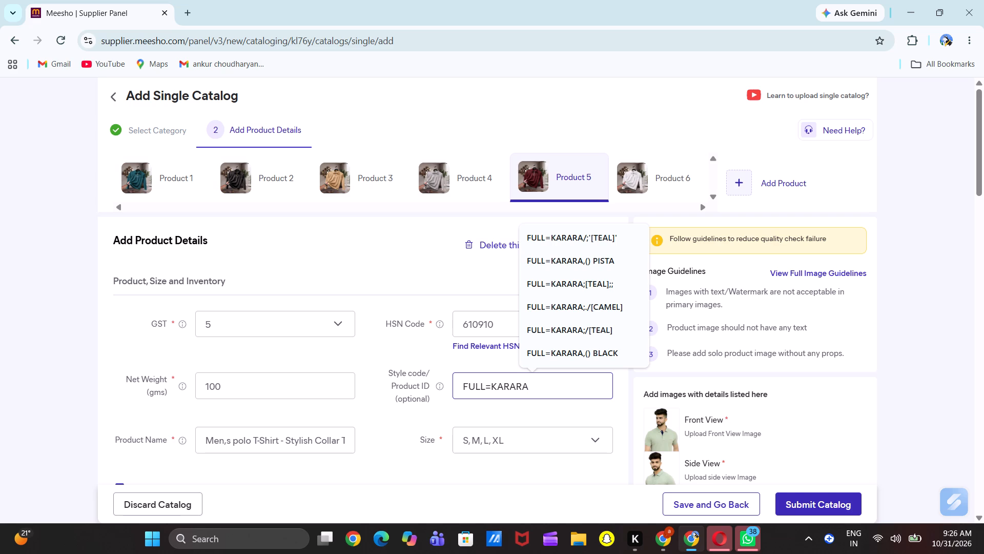
key("period")
key("bracketleft")
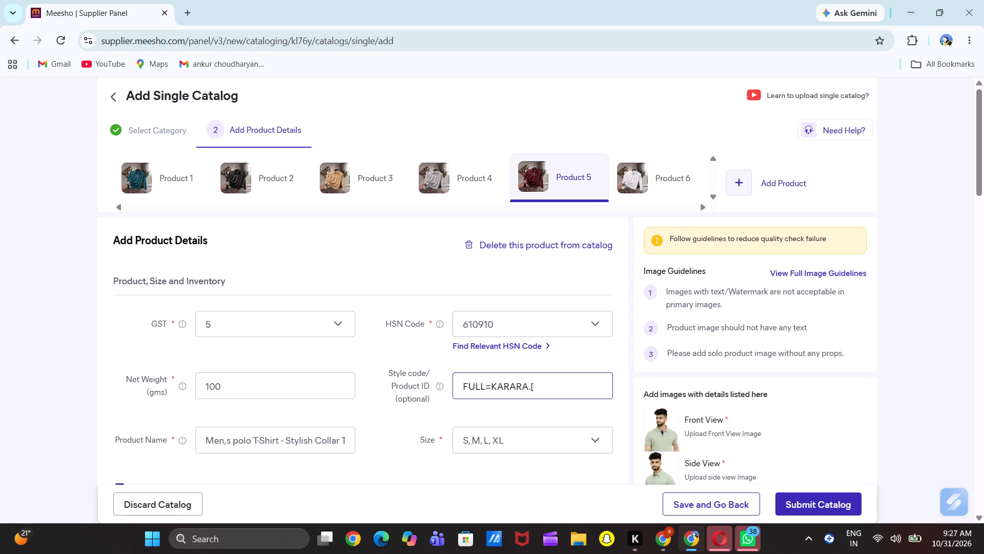
type("MA")
key("BackSpace")
key("BackSpace")
key("BackSpace")
key("BackSpace")
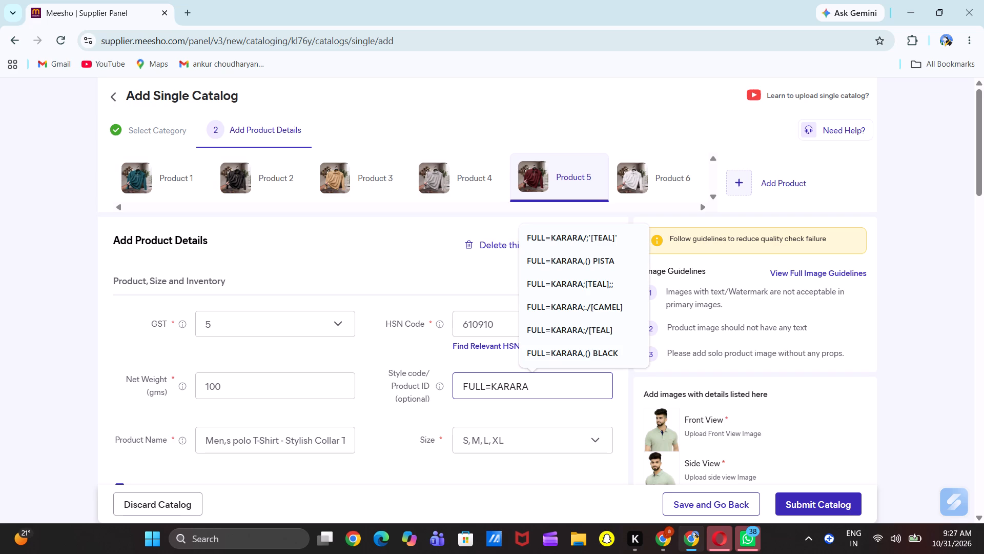
type(";/")
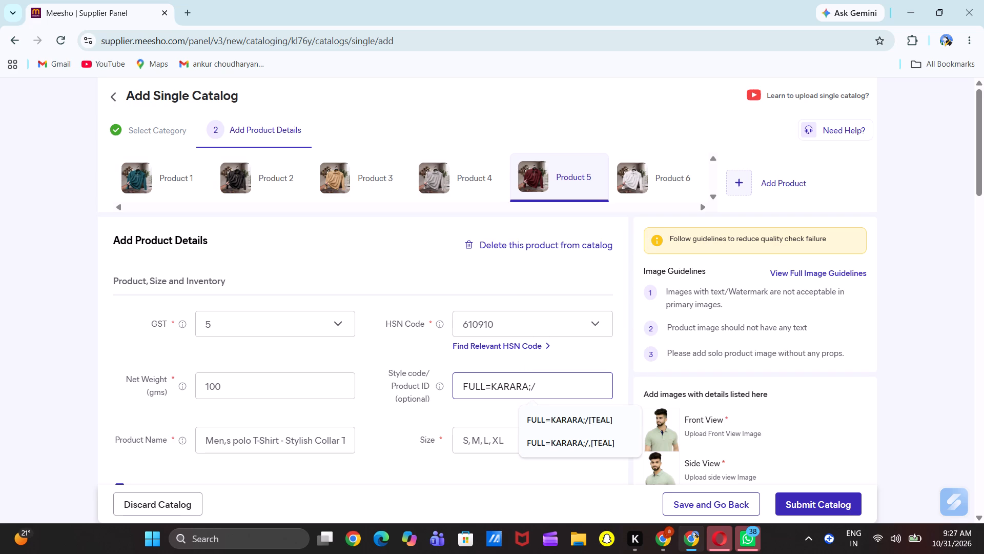
key("comma")
key("period")
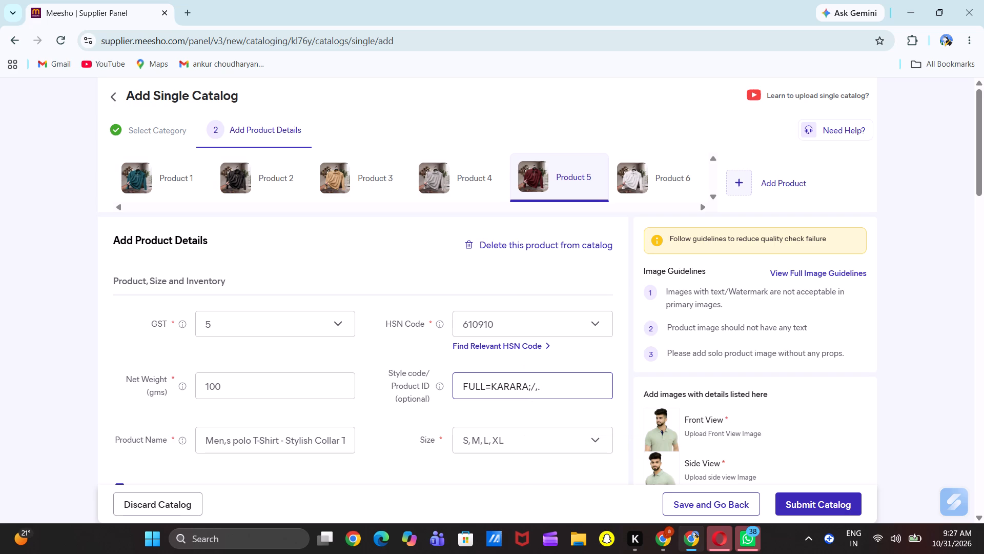
key("bracketleft")
type("MAROON")
key("bracketright")
Set Product 5's Meesho Price to 220 for size S, copied to all sizes.
scroll(485, 386, "down", 6)
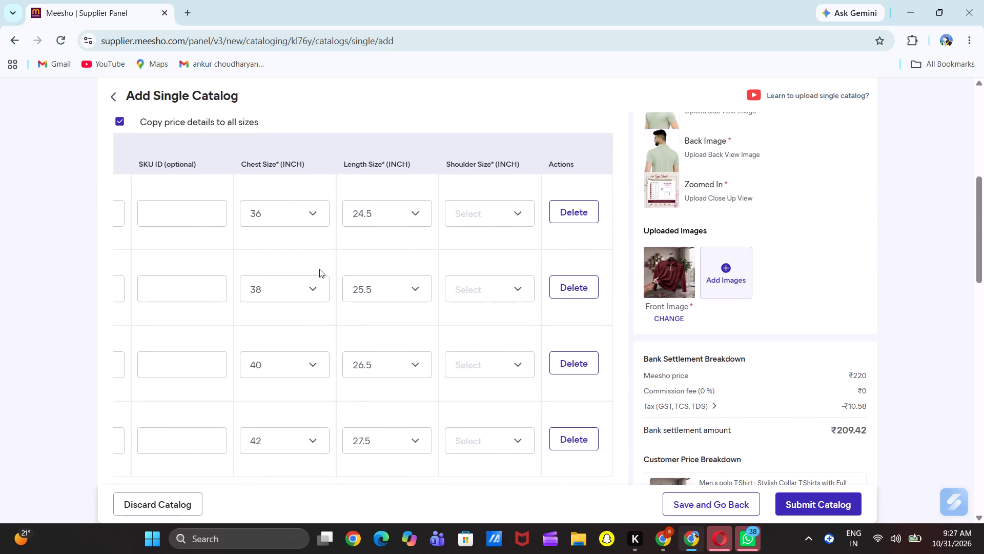
scroll(319, 269, "right", 8)
left_click(230, 210)
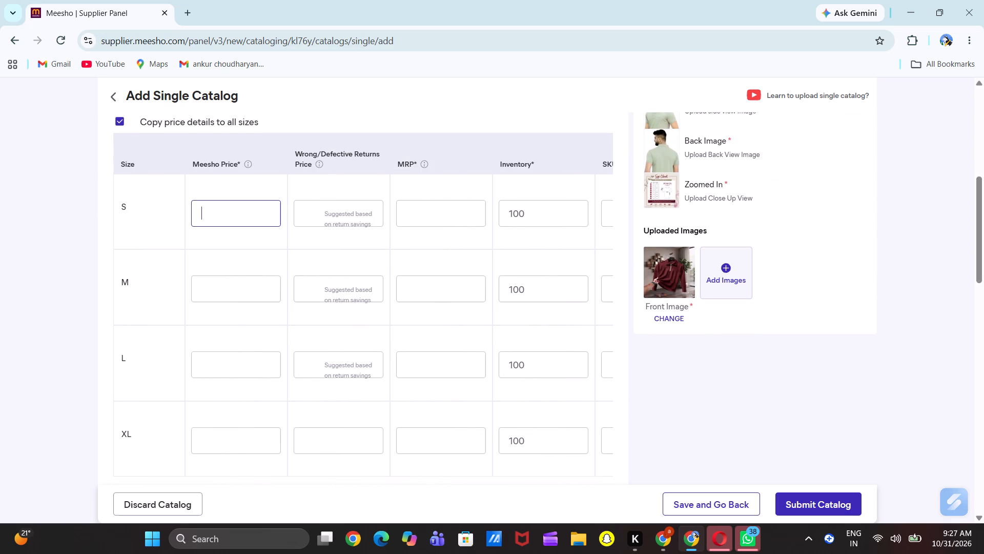
type("220")
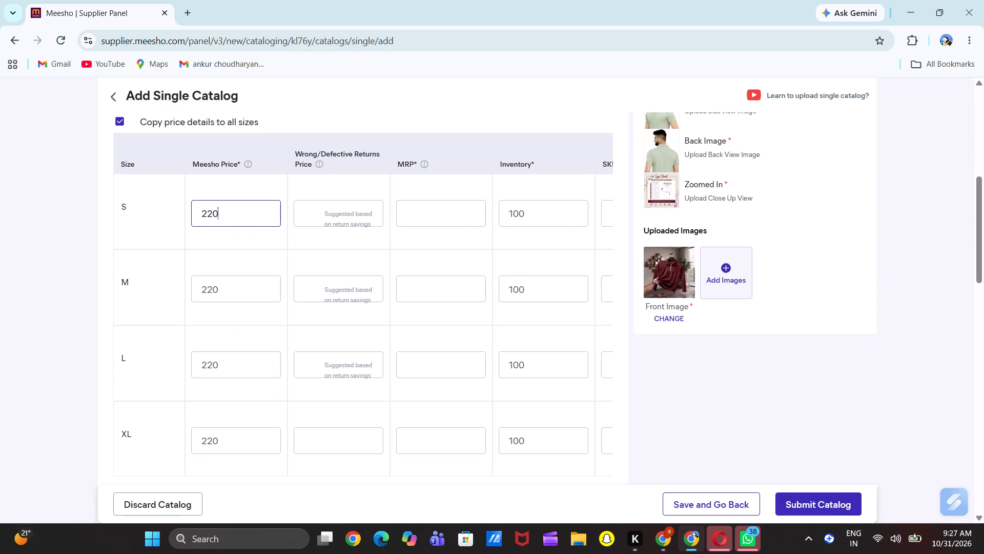
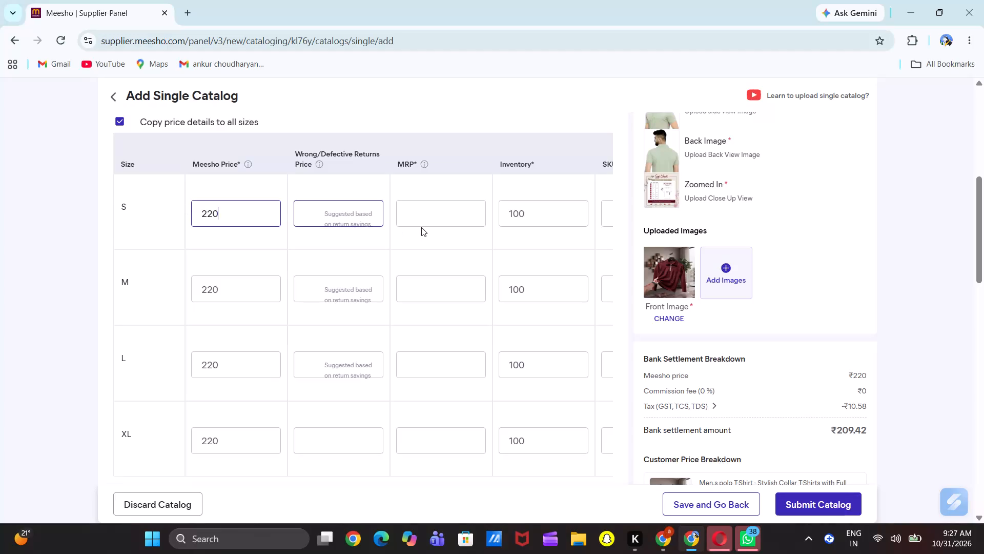
Set Product 5's MRP to 1099 for size S, copied to all sizes.
left_click(440, 216)
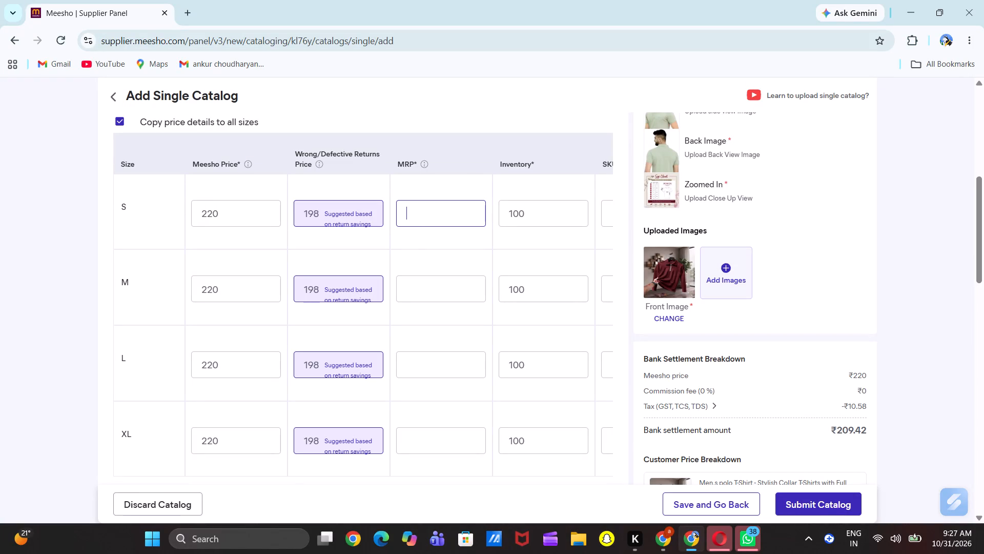
type("1099")
Set Product 5's Shoulder Size to 14.5 inches for size S and 15.5 inches for size M.
scroll(420, 215, "left", 5)
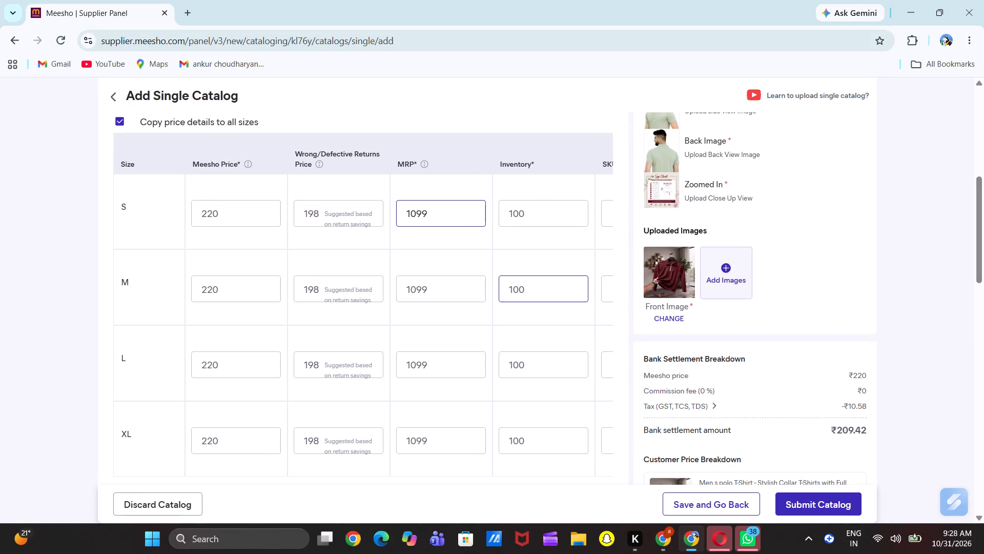
scroll(511, 277, "left", 5)
left_click(505, 212)
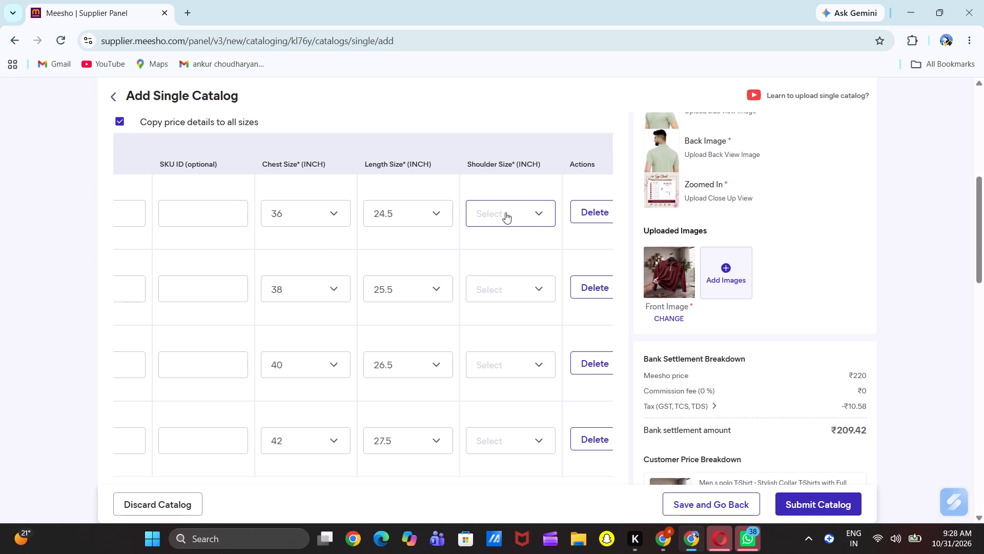
scroll(481, 279, "down", 2)
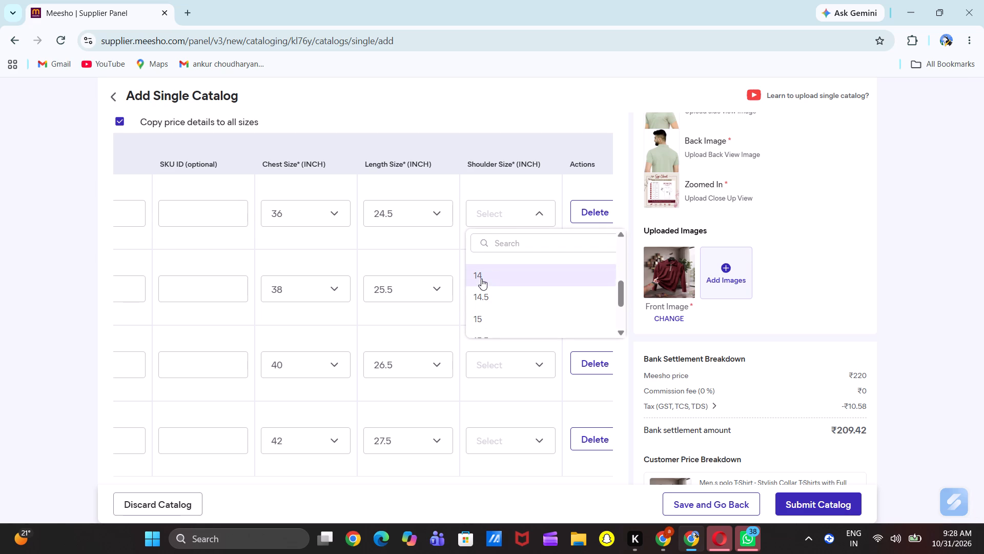
left_click(499, 301)
left_click_drag(495, 291, 507, 369)
left_click(503, 296)
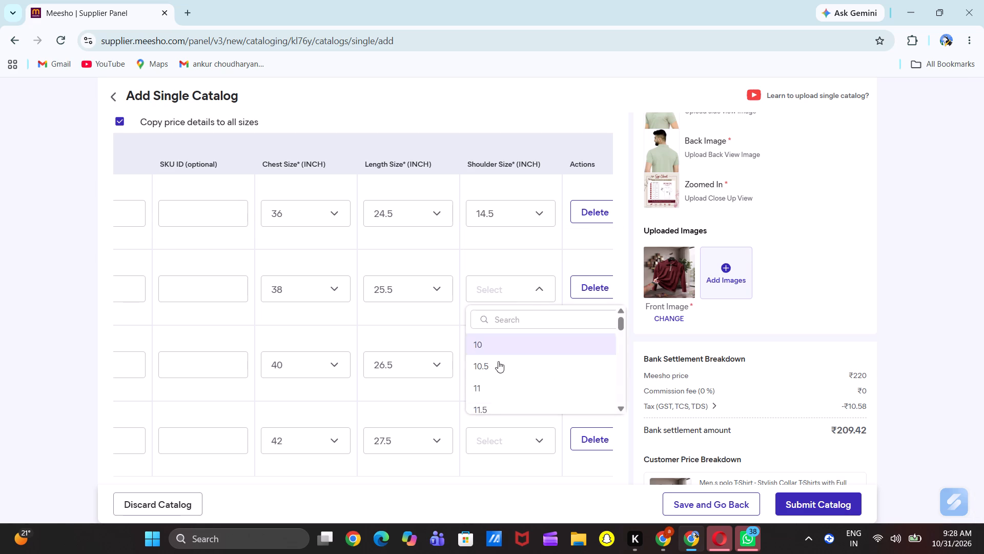
scroll(502, 365, "down", 3)
left_click(502, 365)
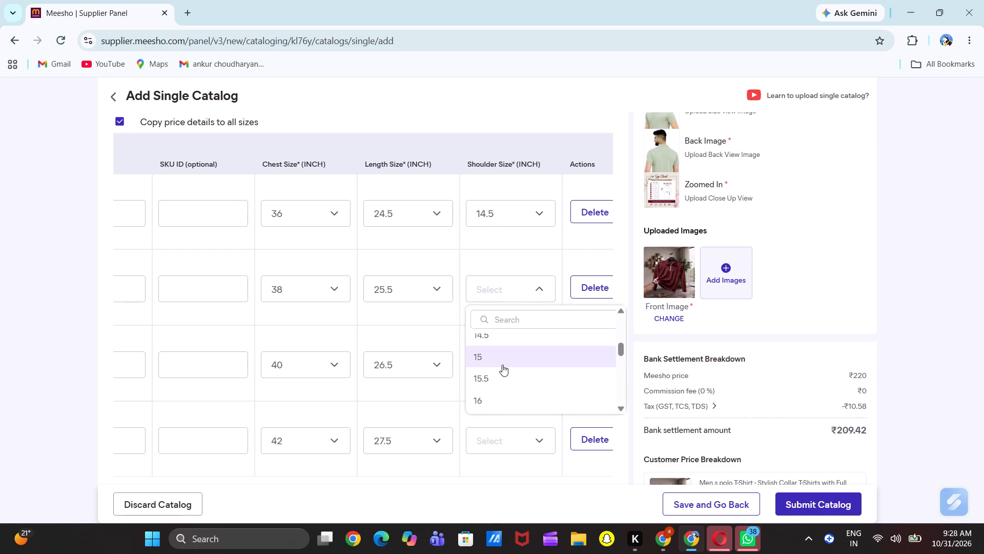
left_click(507, 283)
scroll(516, 384, "down", 1)
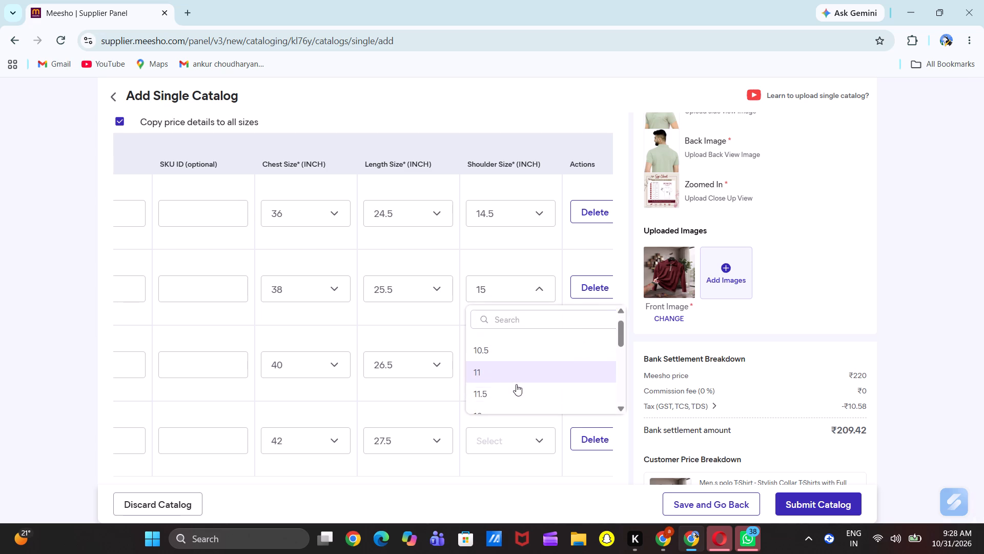
scroll(516, 384, "down", 2)
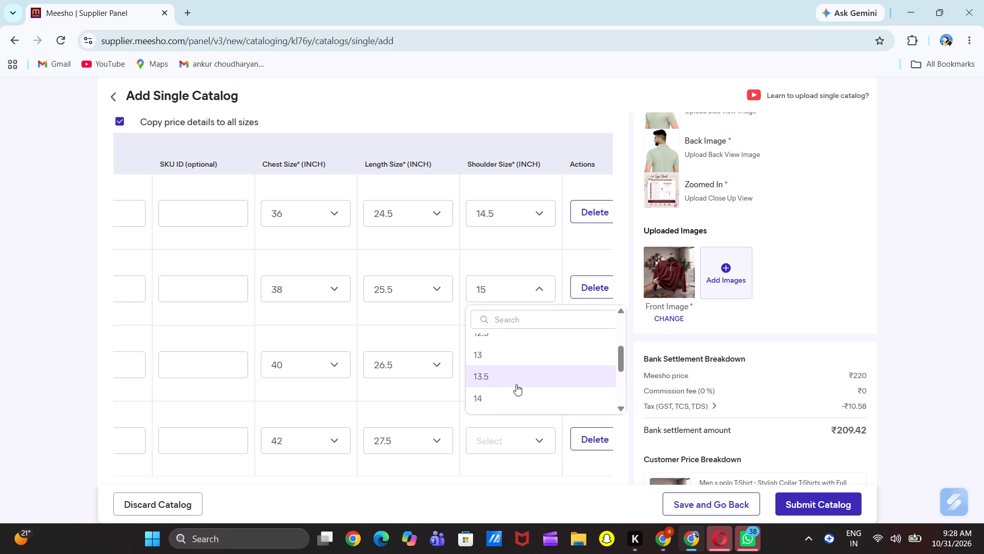
scroll(516, 384, "down", 2)
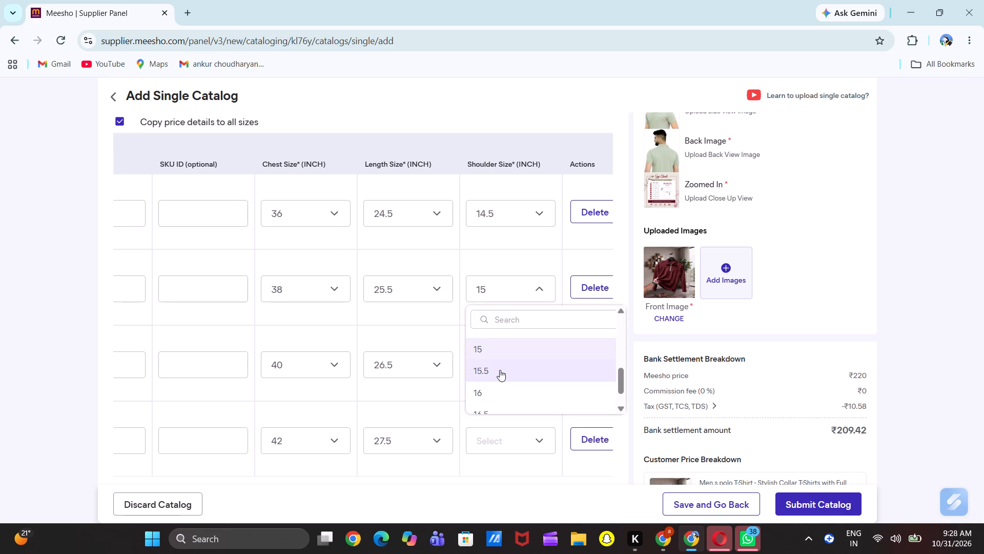
left_click(498, 369)
Set Product 5's Shoulder Size to 16.5 inches for size L and 17.5 inches for size XL.
left_click(499, 362)
scroll(495, 425, "down", 5)
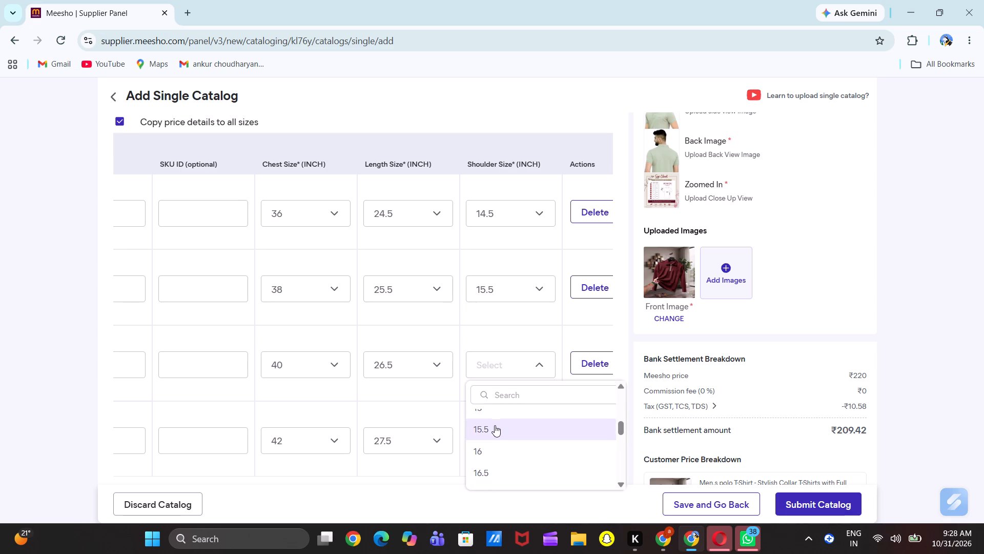
scroll(495, 425, "down", 1)
left_click(493, 429)
scroll(467, 432, "down", 1)
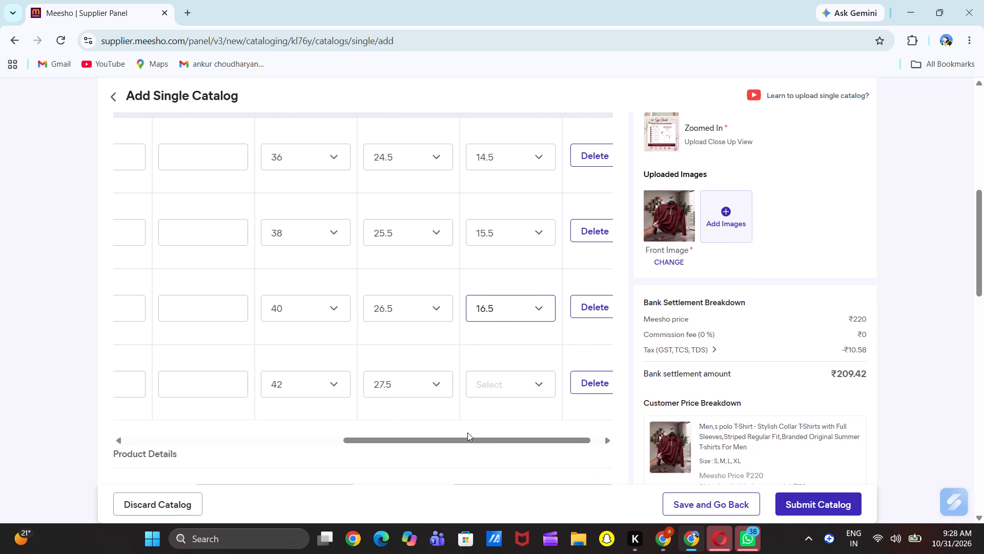
left_click(493, 382)
scroll(505, 448, "down", 1)
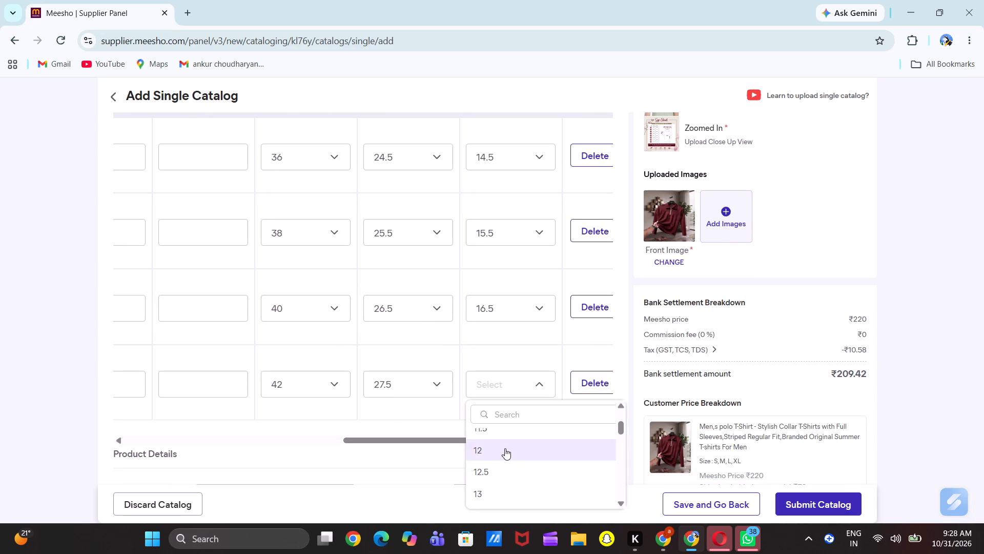
scroll(505, 448, "down", 3)
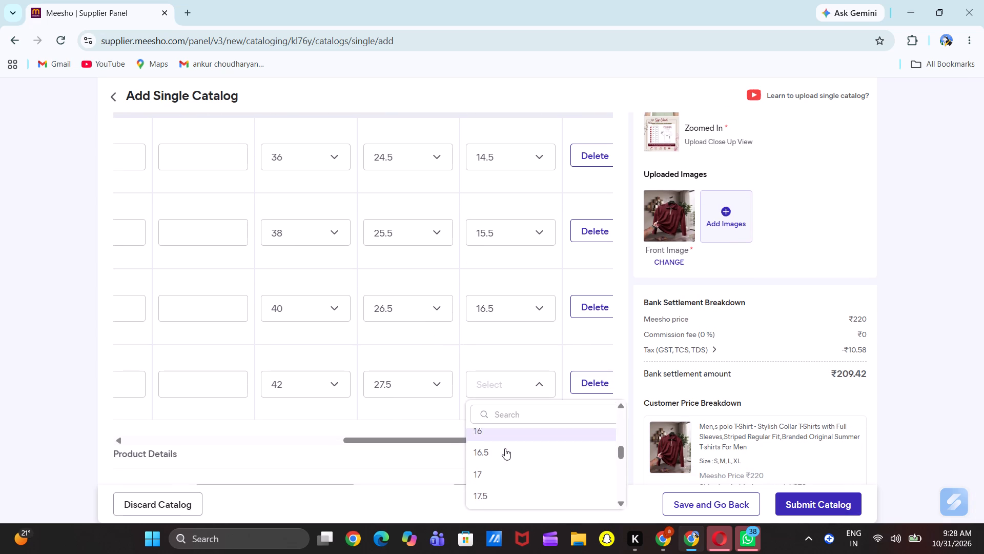
scroll(505, 448, "down", 2)
left_click(505, 448)
Set Product 5's Color to Maroon and its Fabric to Cotton Blend in the Product Details.
scroll(360, 401, "down", 1)
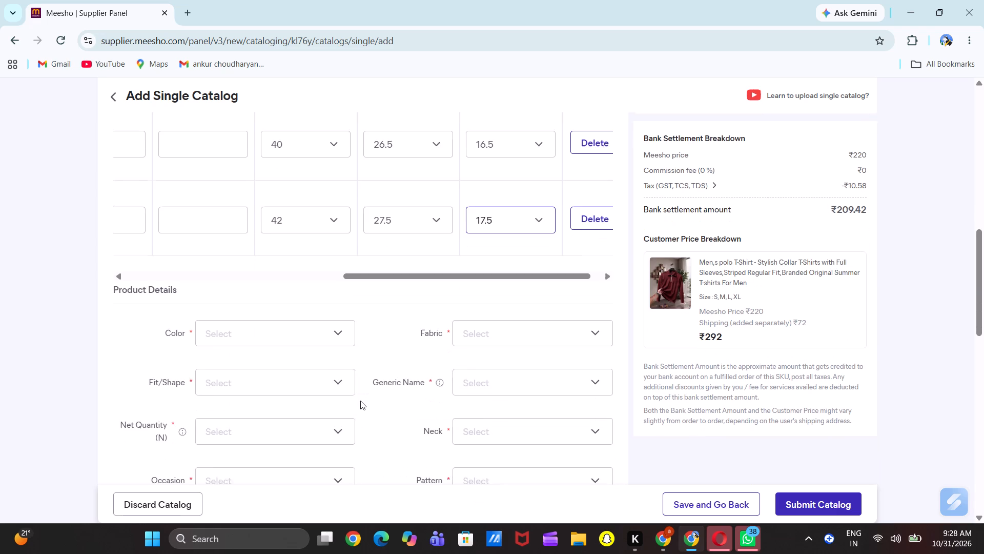
scroll(360, 401, "down", 1)
left_click(244, 315)
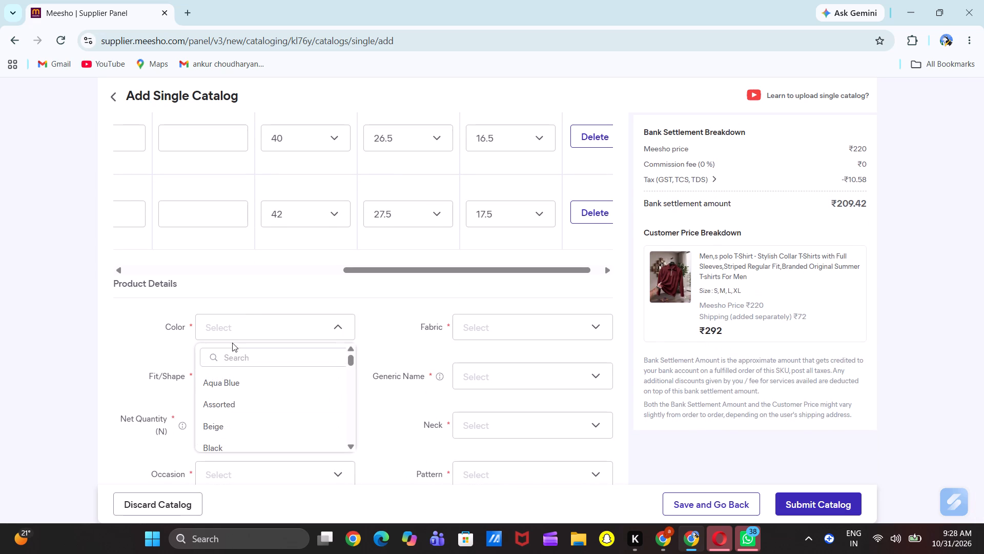
left_click(250, 352)
type("MAR")
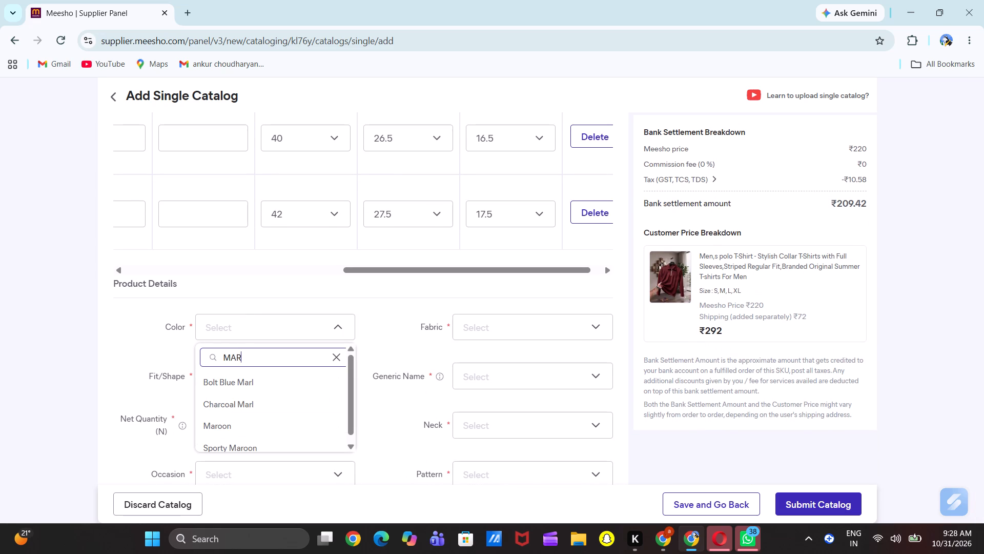
left_click(232, 423)
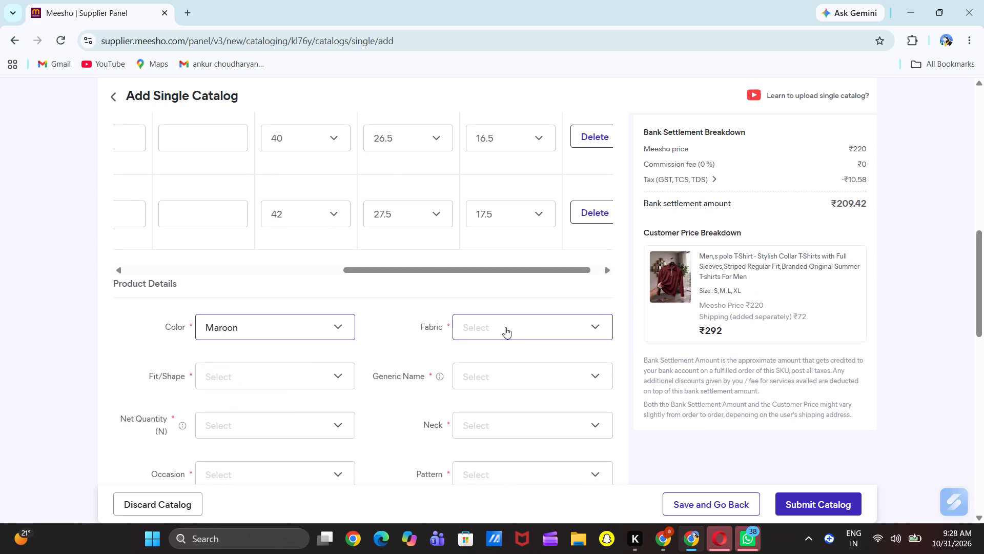
left_click(506, 327)
scroll(499, 417, "down", 2)
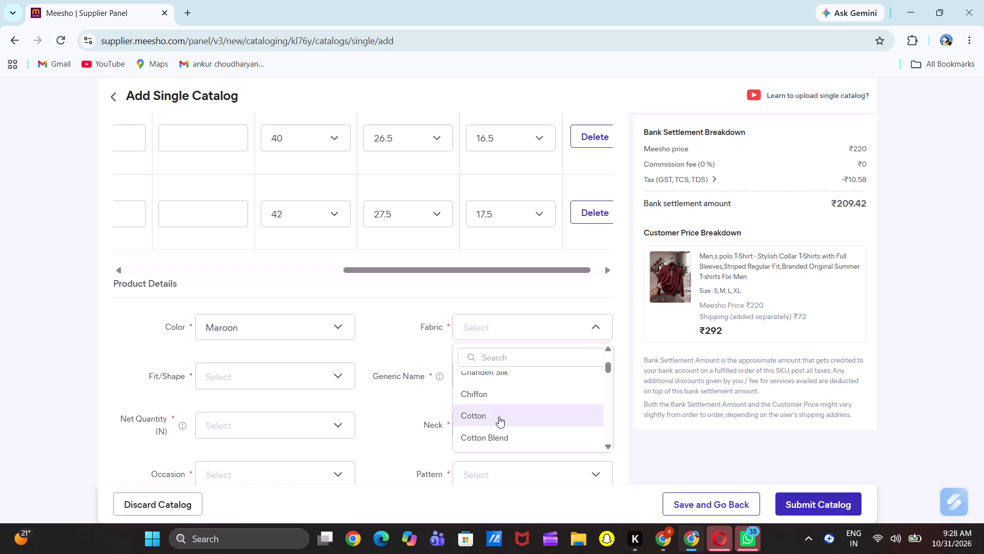
scroll(499, 417, "down", 1)
left_click(499, 417)
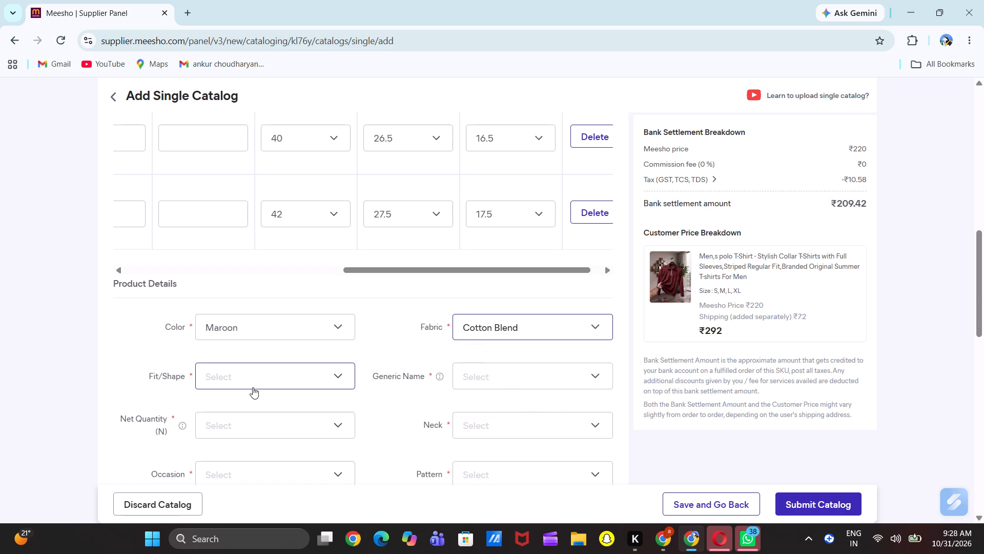
Set Product 5's Fit/Shape to Regular and its Generic Name to Tshirts.
left_click(238, 377)
left_click(249, 403)
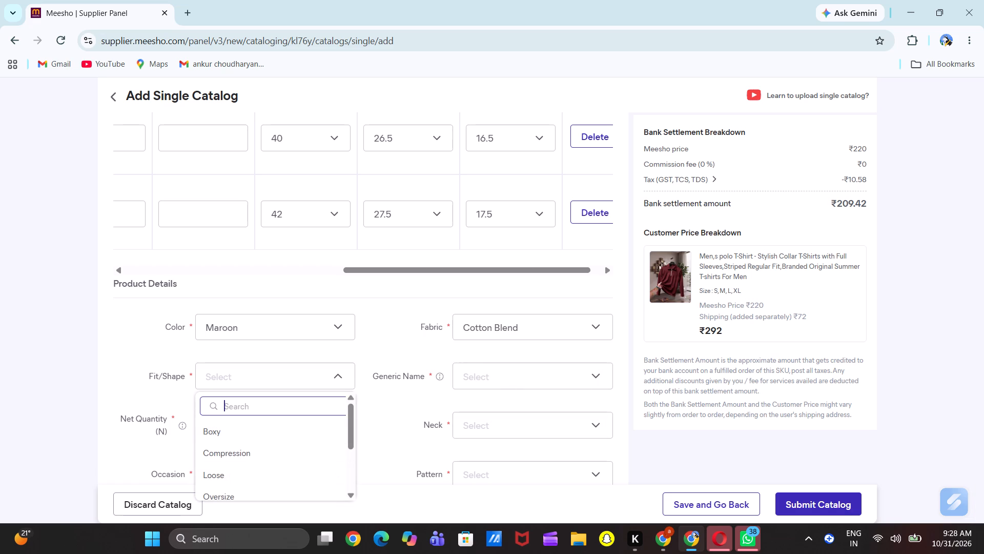
key("c")
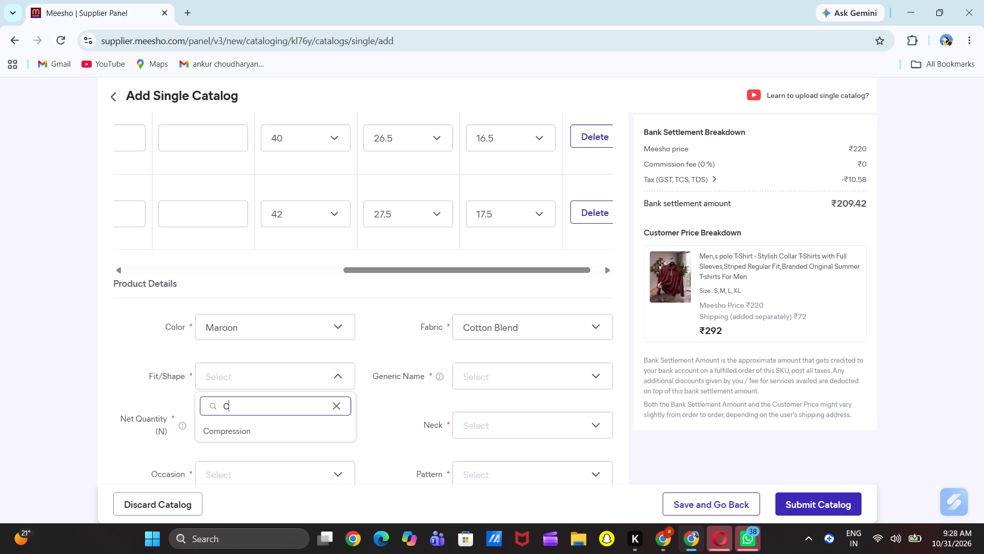
key("BackSpace")
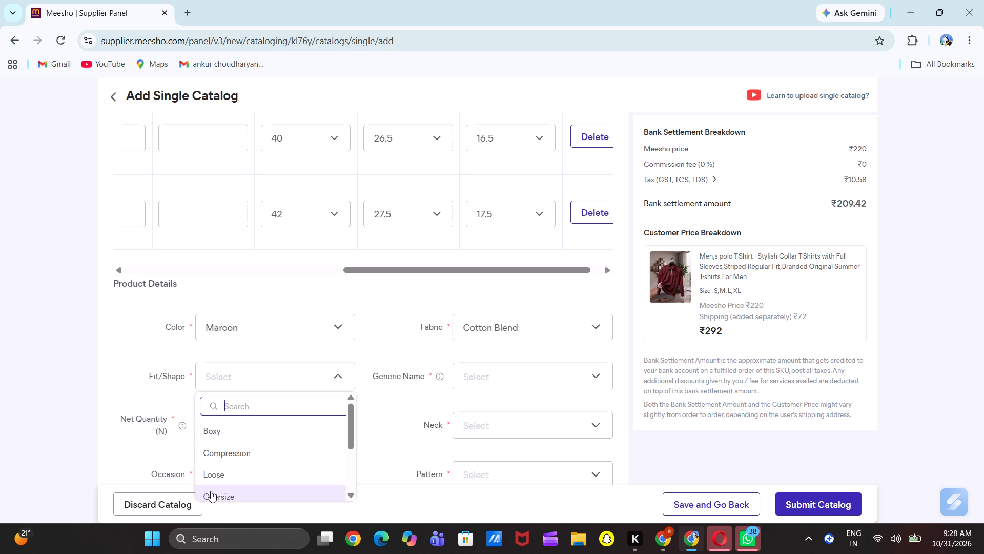
scroll(211, 491, "down", 1)
left_click(232, 469)
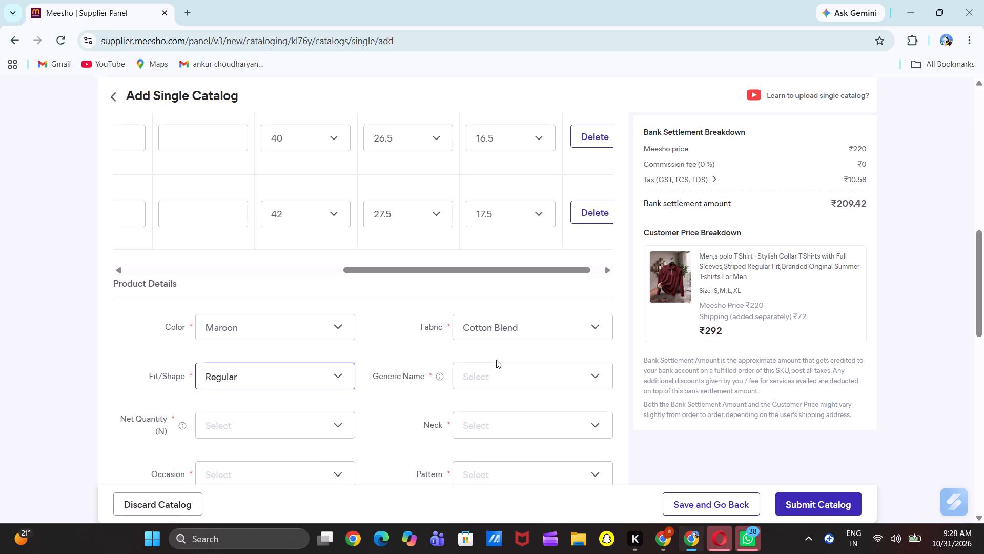
left_click(515, 382)
scroll(483, 475, "down", 1)
right_click(483, 475)
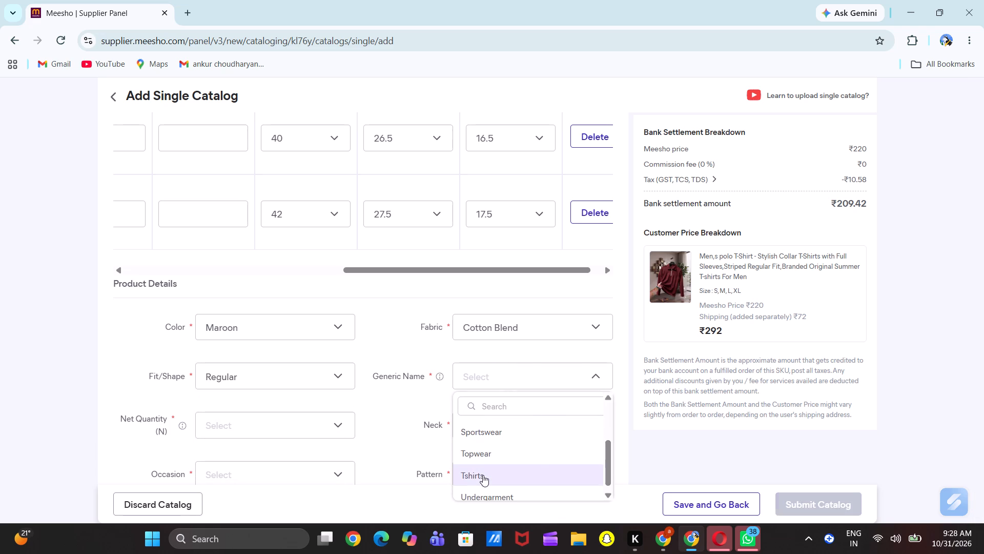
left_click(483, 475)
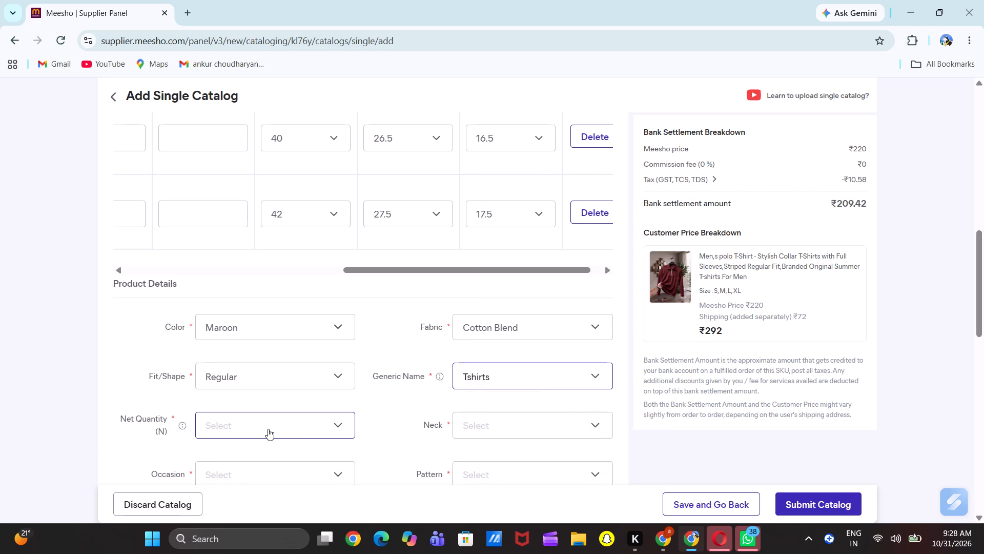
Set Product 5's Net Quantity to 1 and its Neck to Polo.
left_click(268, 429)
left_click(207, 441)
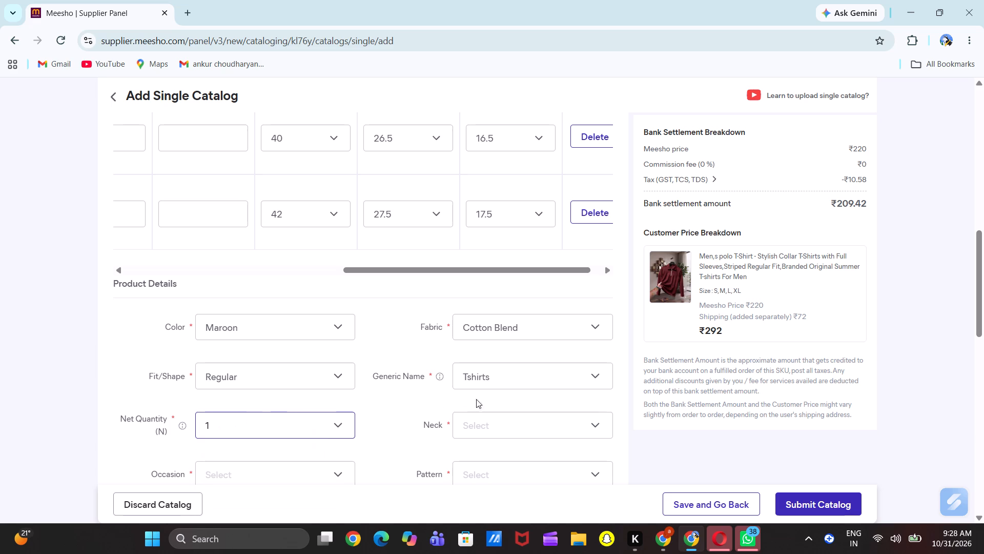
left_click(491, 422)
scroll(482, 474, "down", 2)
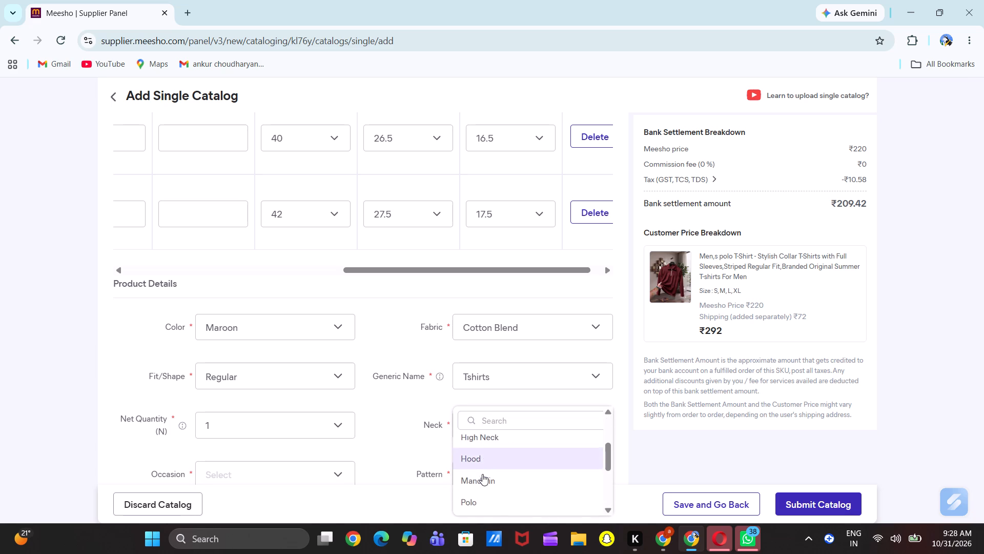
scroll(482, 474, "down", 1)
left_click(482, 474)
Set Product 5's Occasion to Casual and its Pattern to Solid.
scroll(384, 436, "down", 2)
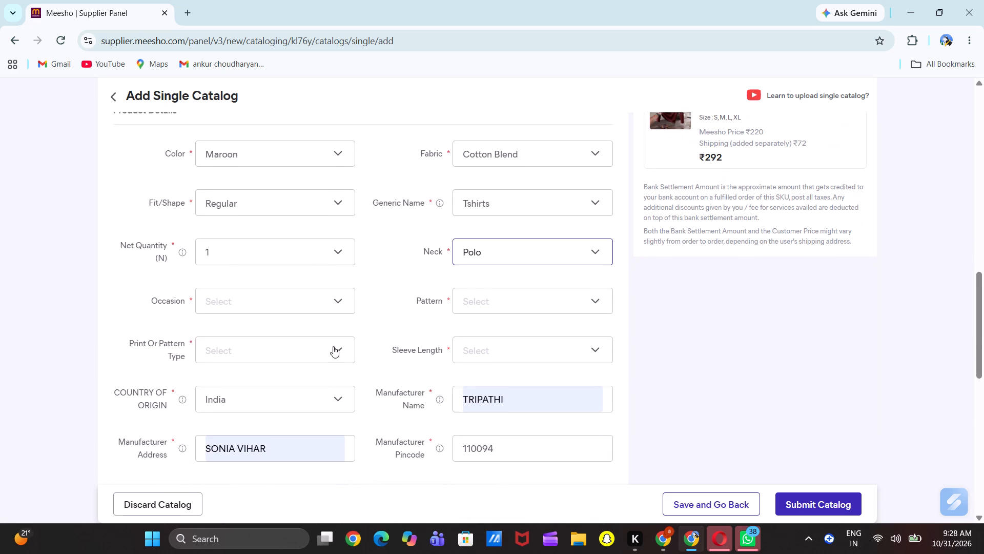
left_click(264, 296)
left_click(234, 384)
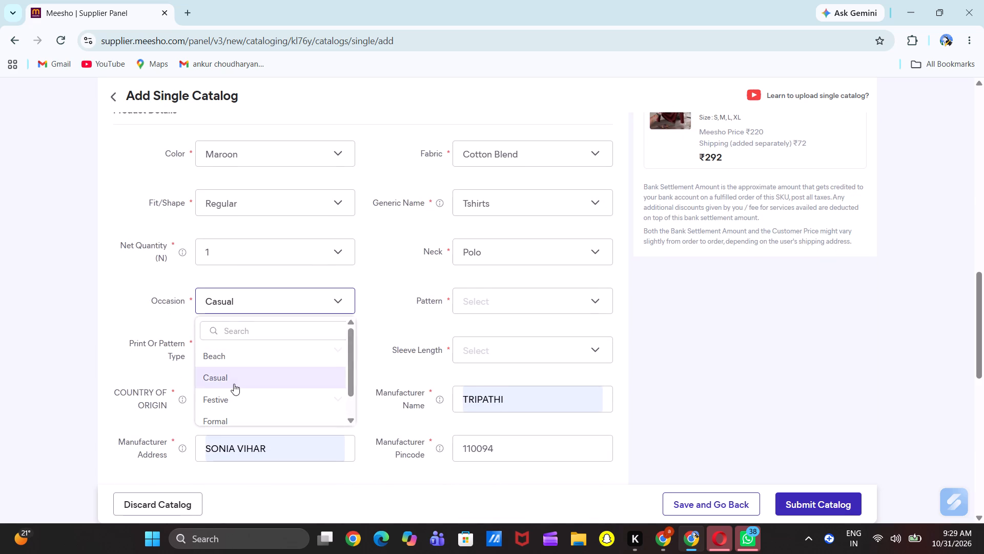
left_click(496, 301)
scroll(454, 378, "down", 1)
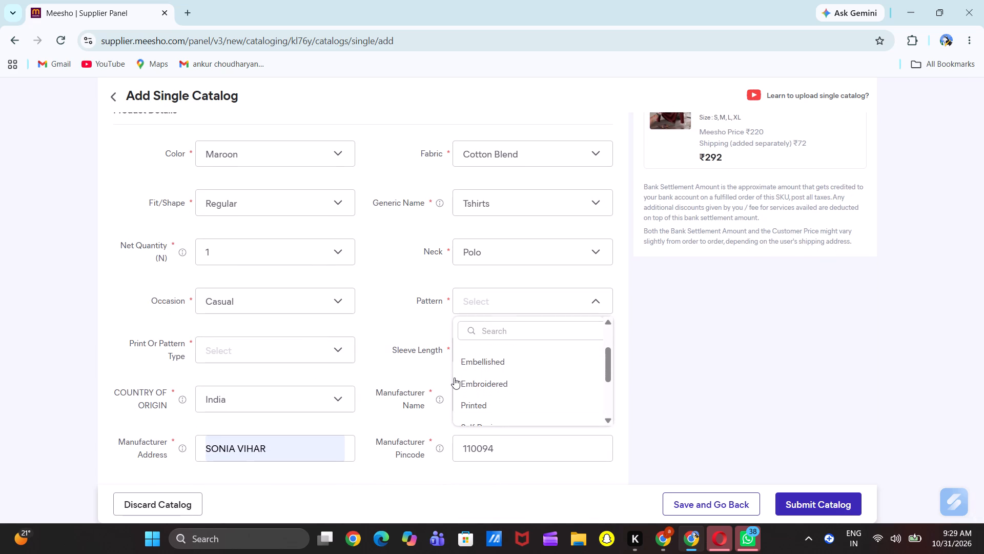
scroll(454, 378, "down", 1)
left_click(479, 388)
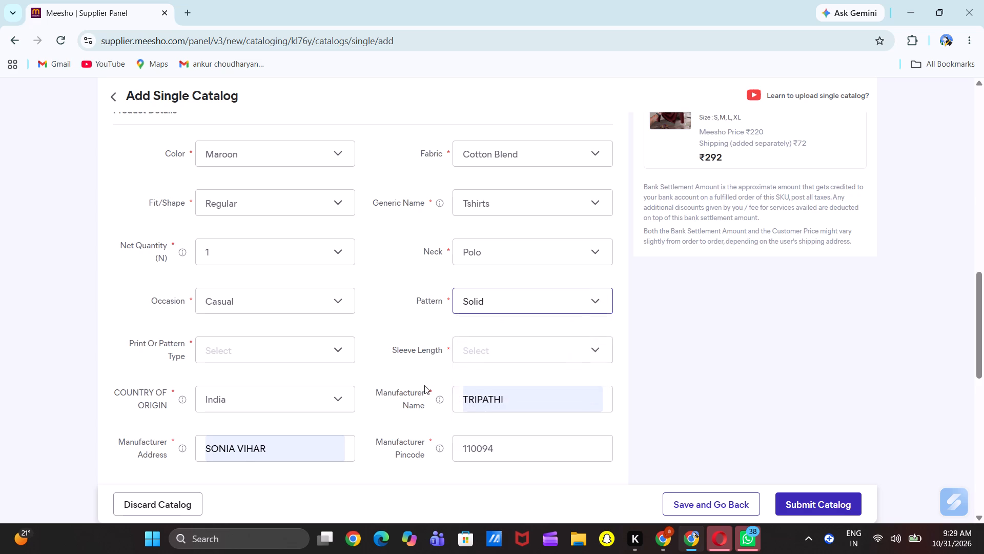
Set Product 5's Print Or Pattern Type to Solid and its Sleeve Length to Long Sleeves.
scroll(424, 385, "down", 2)
left_click(259, 250)
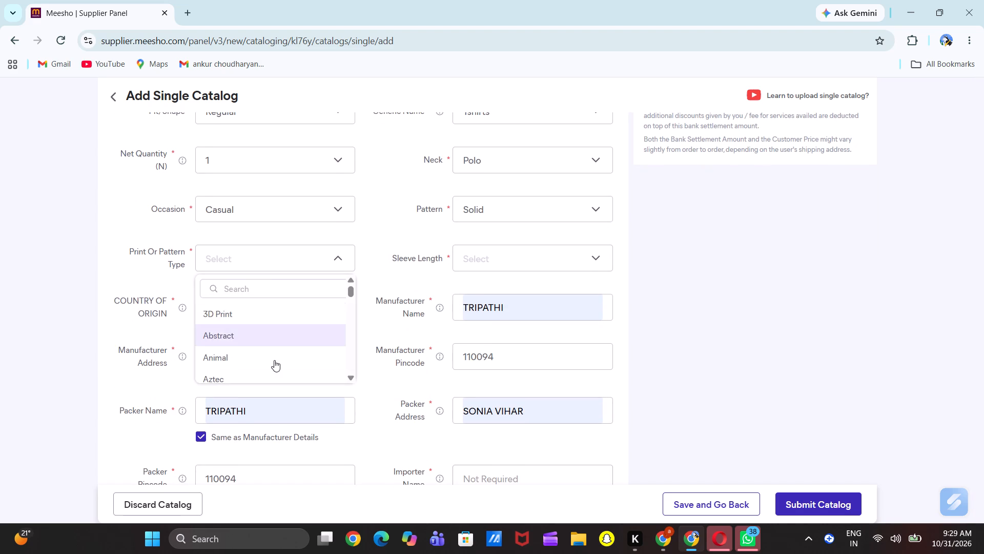
scroll(274, 360, "down", 3)
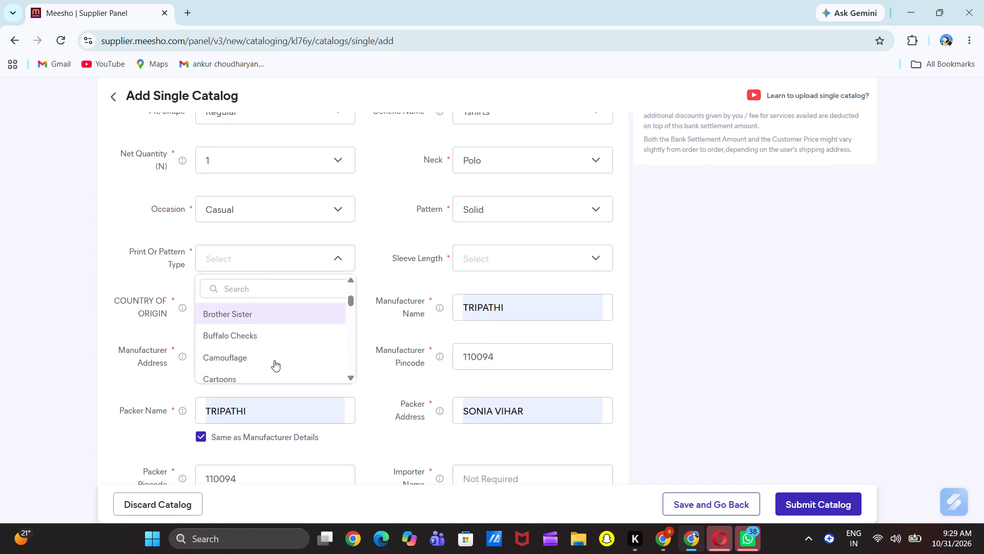
scroll(274, 360, "down", 2)
scroll(274, 360, "up", 2)
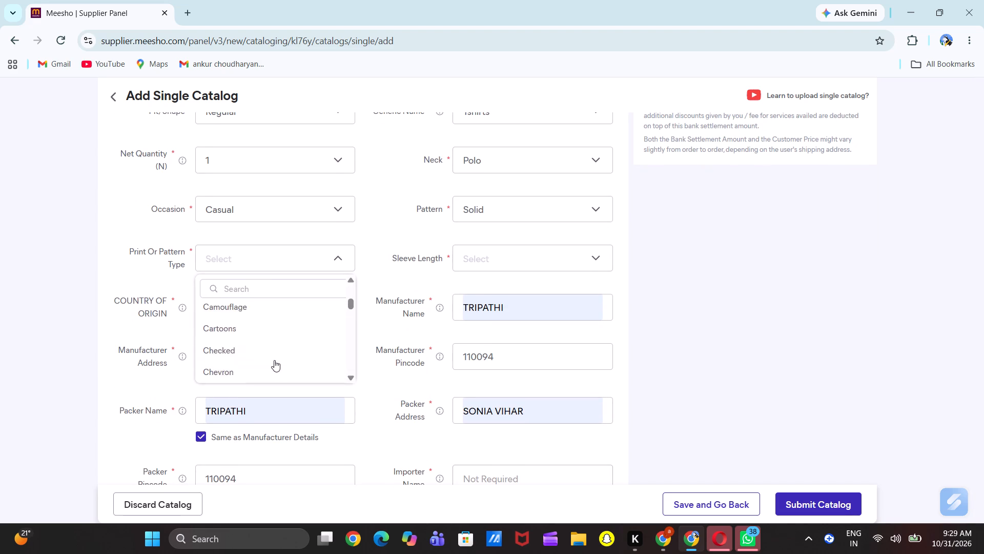
scroll(274, 360, "up", 1)
left_click(243, 295)
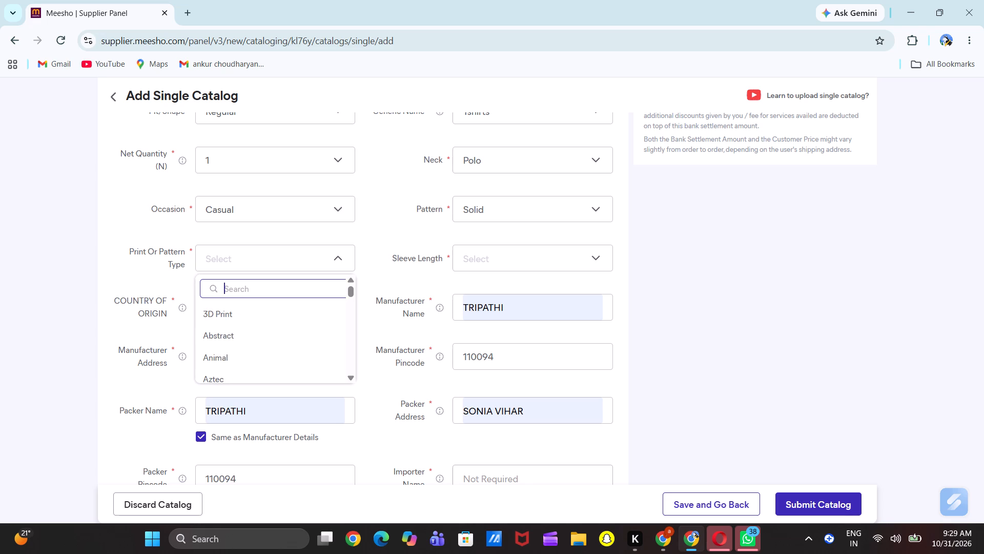
type("SO")
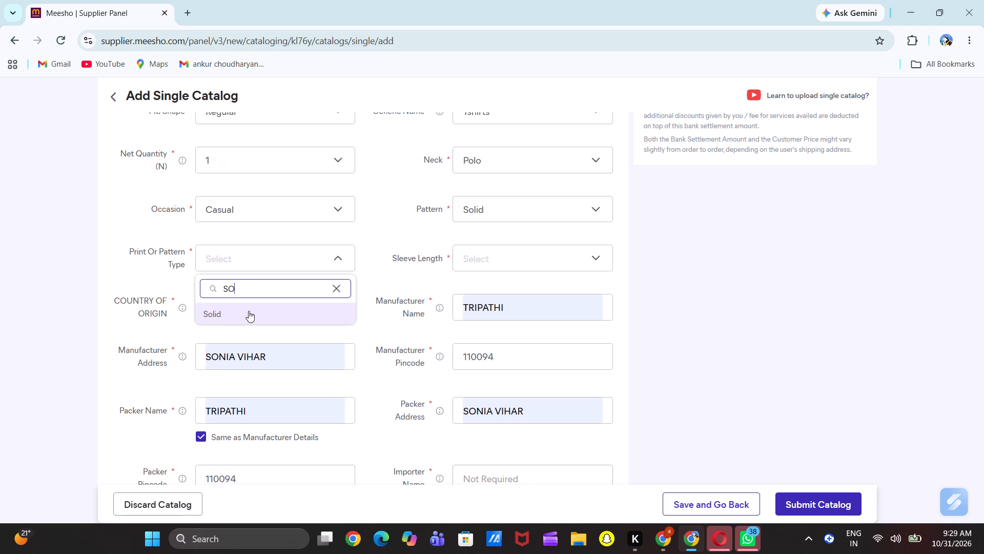
left_click(292, 306)
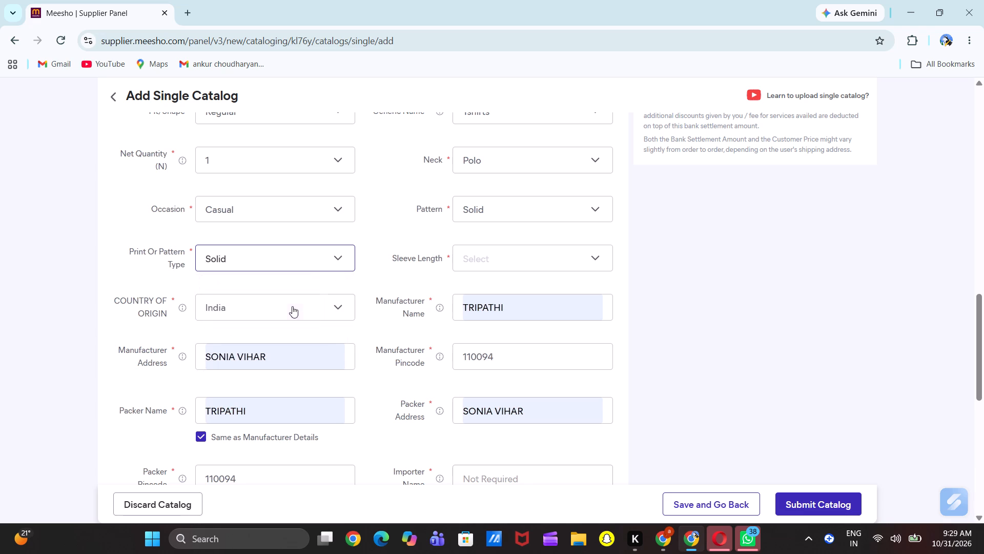
left_click(484, 269)
left_click(482, 323)
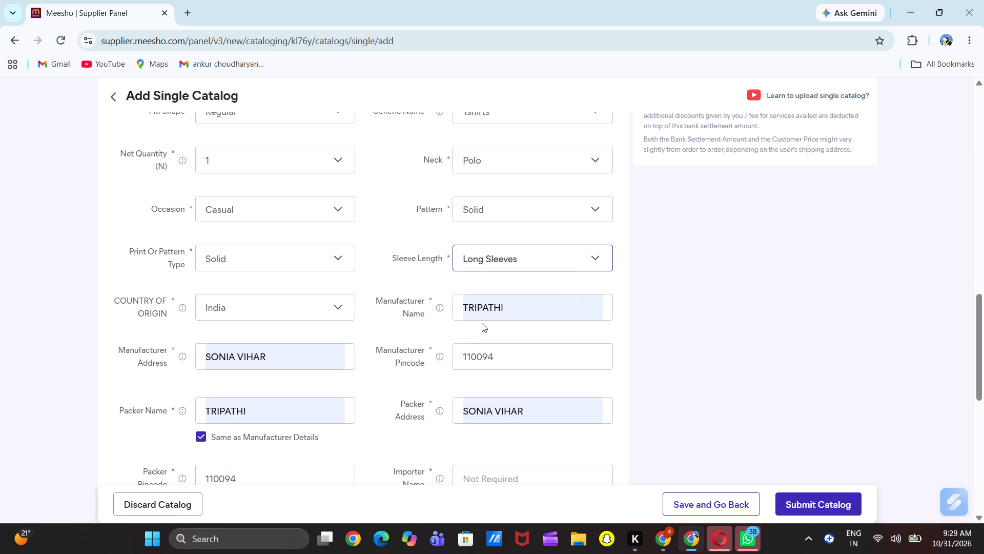
Fill in Product 5's Other Attributes with Length Regular, Number of Pockets No Pocket and Style Korean.
scroll(436, 387, "down", 1)
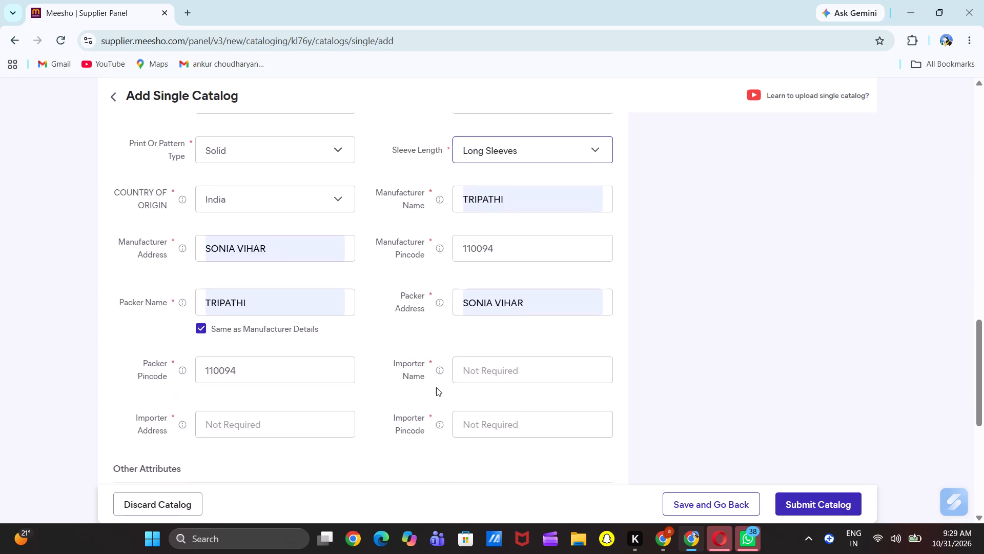
scroll(436, 387, "down", 2)
left_click(489, 408)
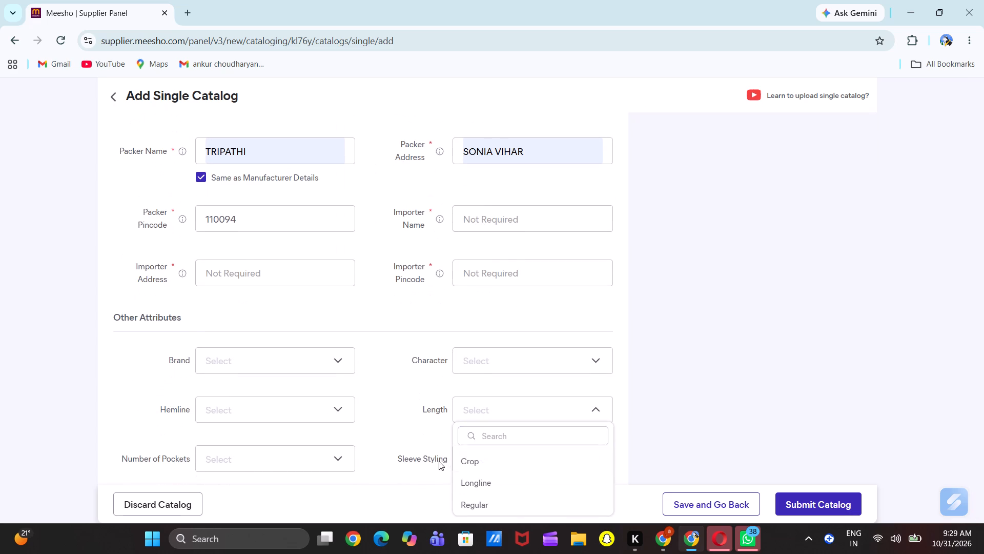
left_click(505, 500)
scroll(374, 492, "down", 1)
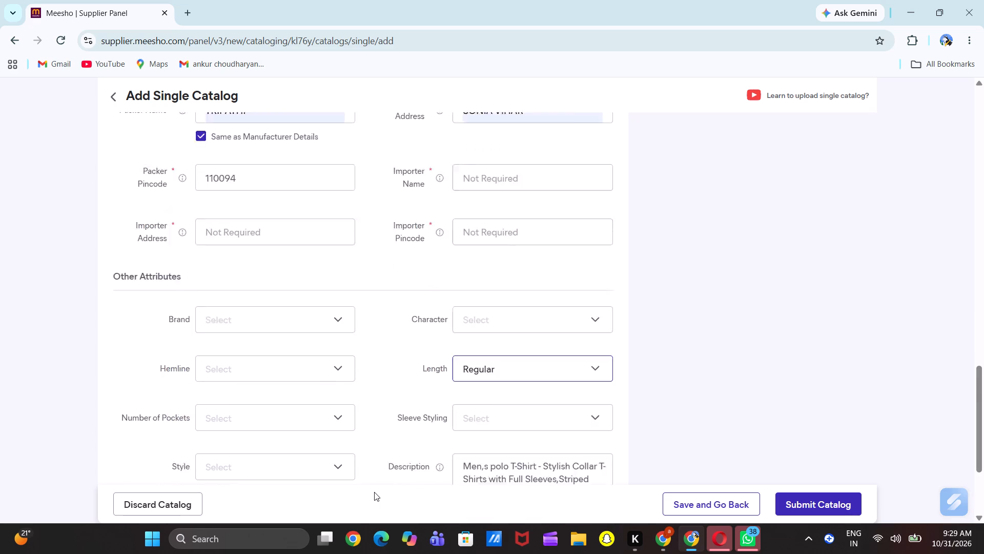
scroll(374, 492, "down", 2)
left_click(236, 291)
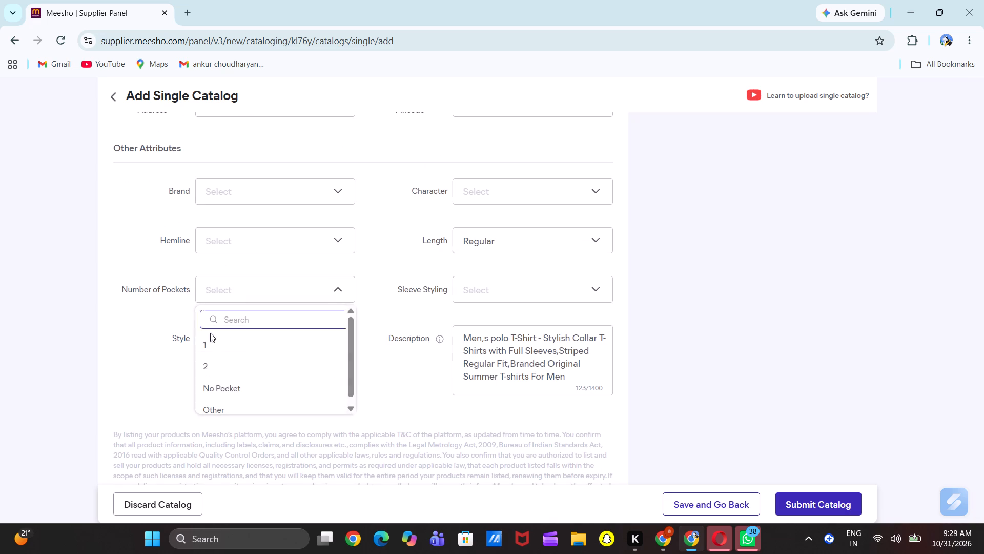
left_click(235, 389)
left_click(256, 343)
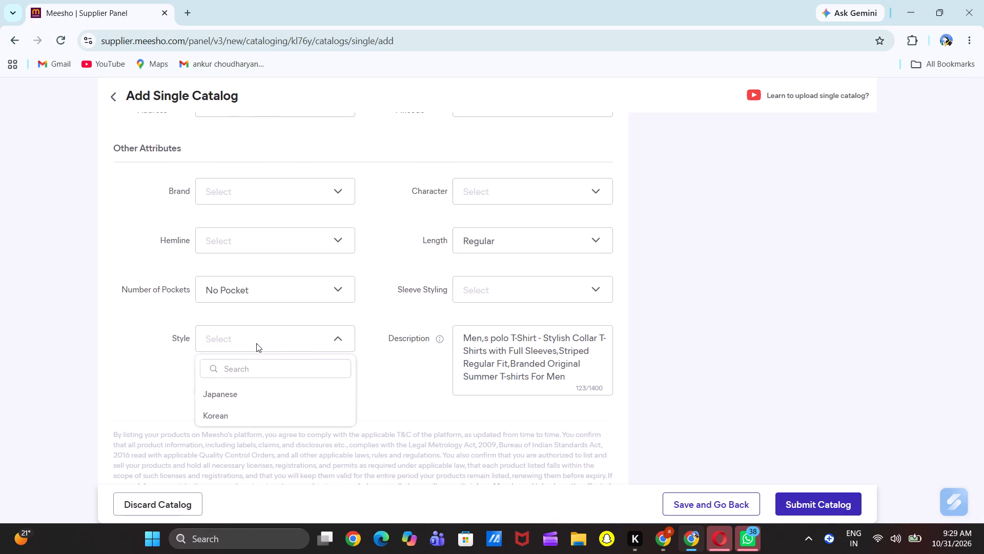
left_click(241, 415)
Switch to Product 6 and enter FULL=FRILL;./[WHITE] as its Style code/Product ID.
scroll(371, 355, "up", 2)
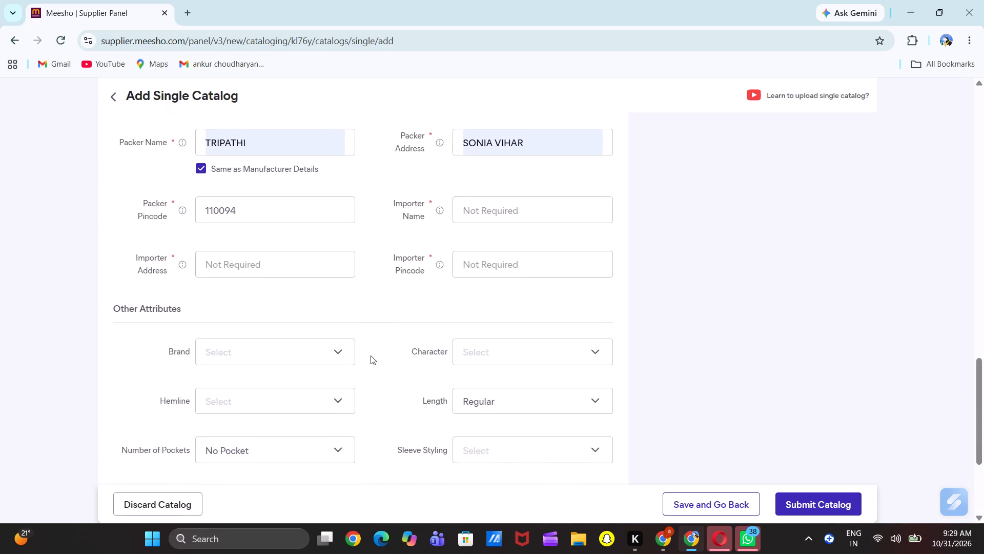
scroll(371, 355, "up", 4)
scroll(383, 236, "up", 3)
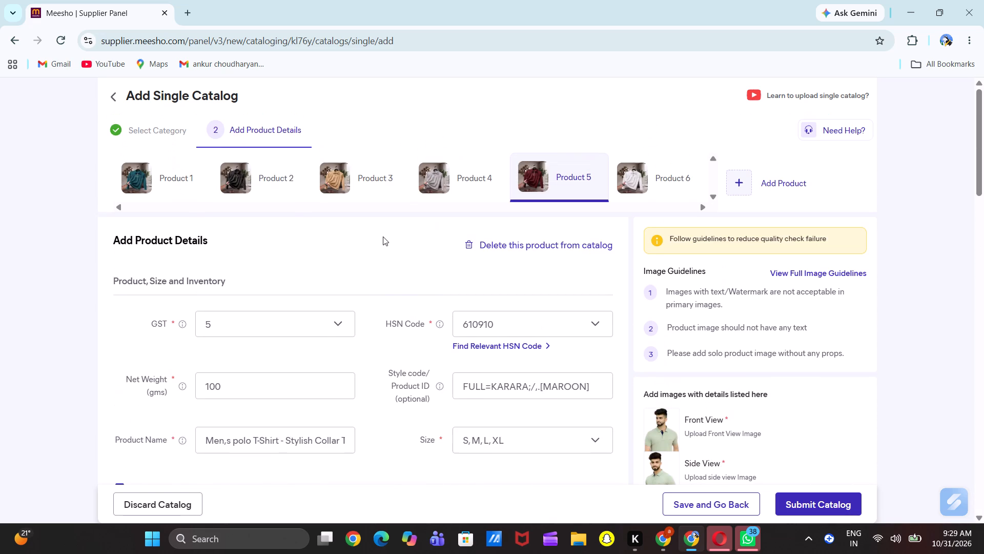
left_click(632, 165)
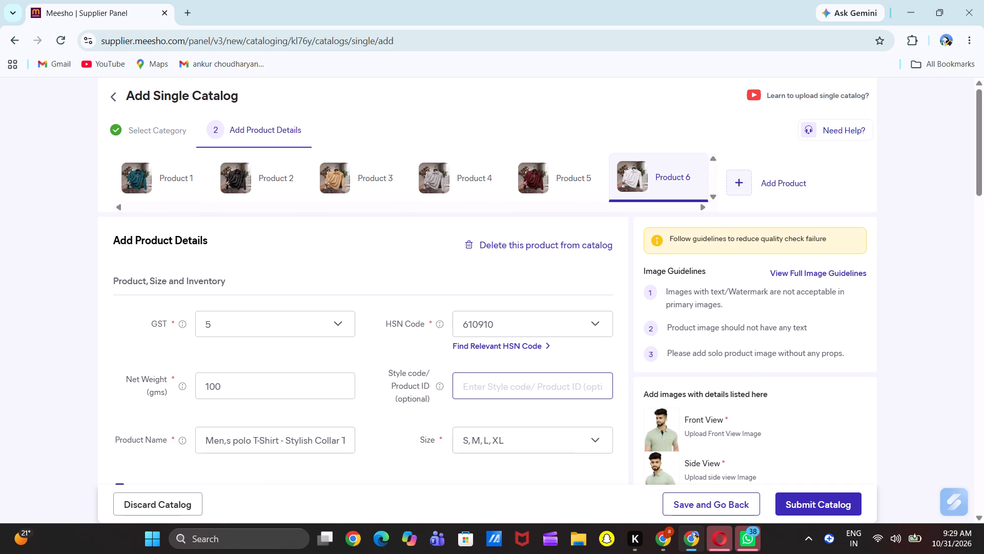
left_click(520, 387)
type("FULL")
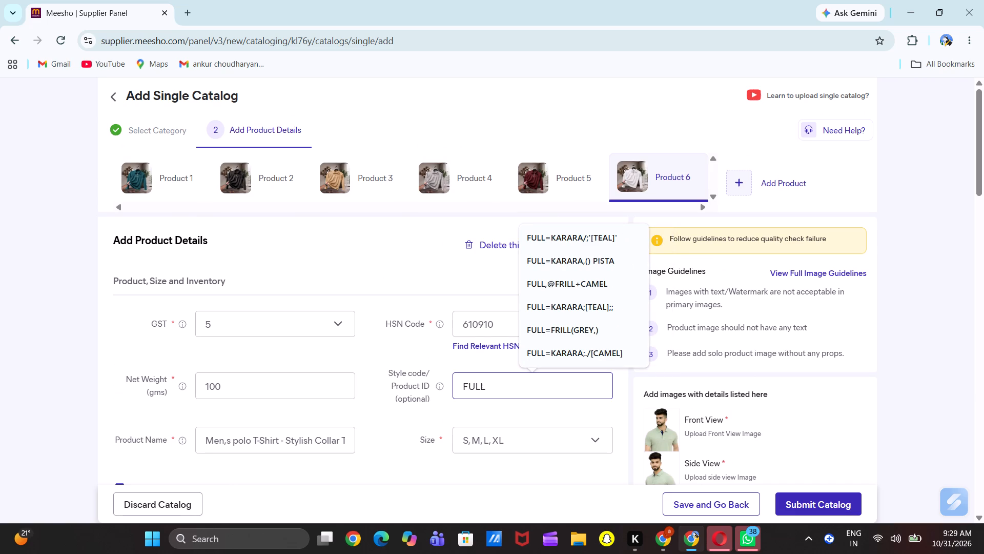
key("equal")
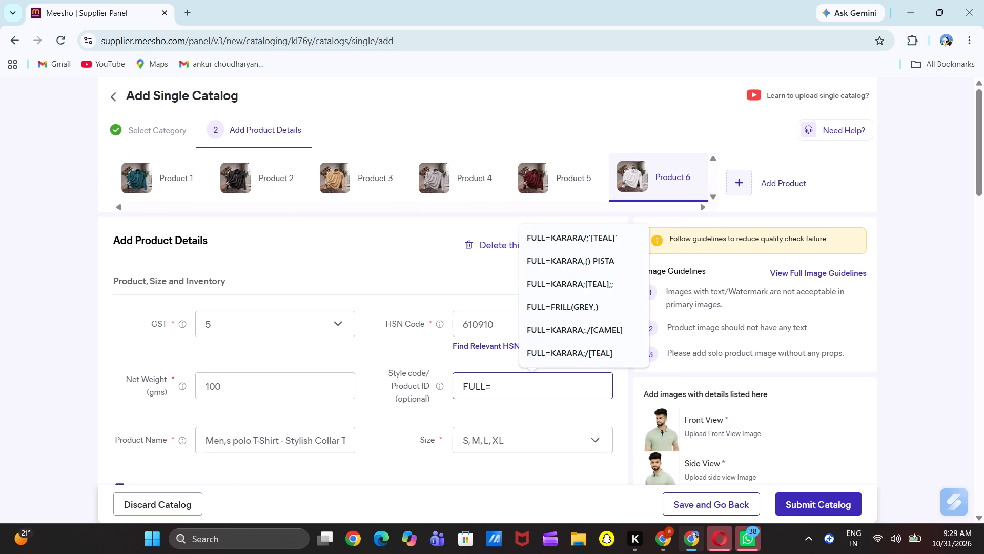
type("FR")
type("ILL")
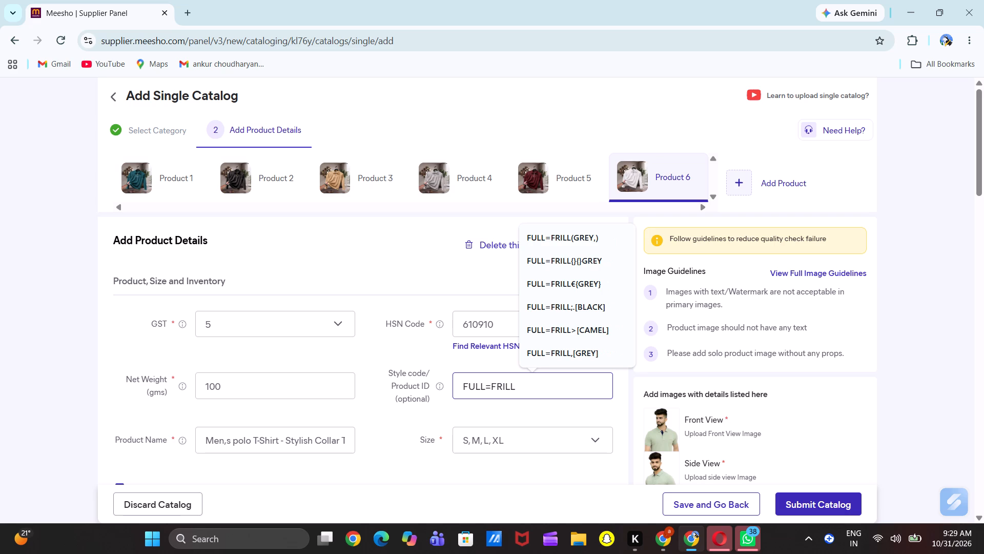
type(";.")
key("slash")
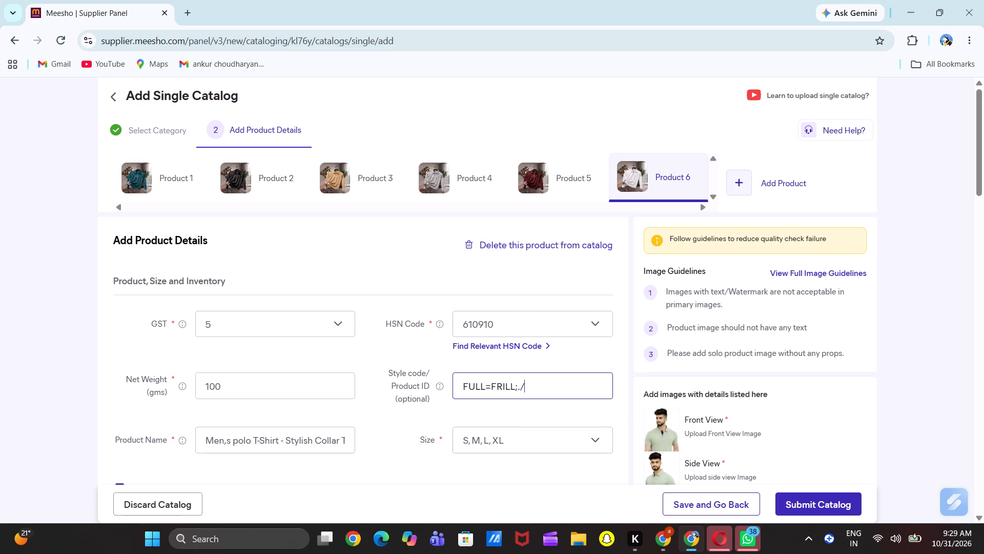
key("bracketleft")
type("WHITE")
key("bracketright")
Price all sizes of Product 6 with Meesho Price 220, Wrong/Defective Returns Price 219 and MRP 1099.
scroll(452, 415, "down", 4)
scroll(243, 357, "right", 5)
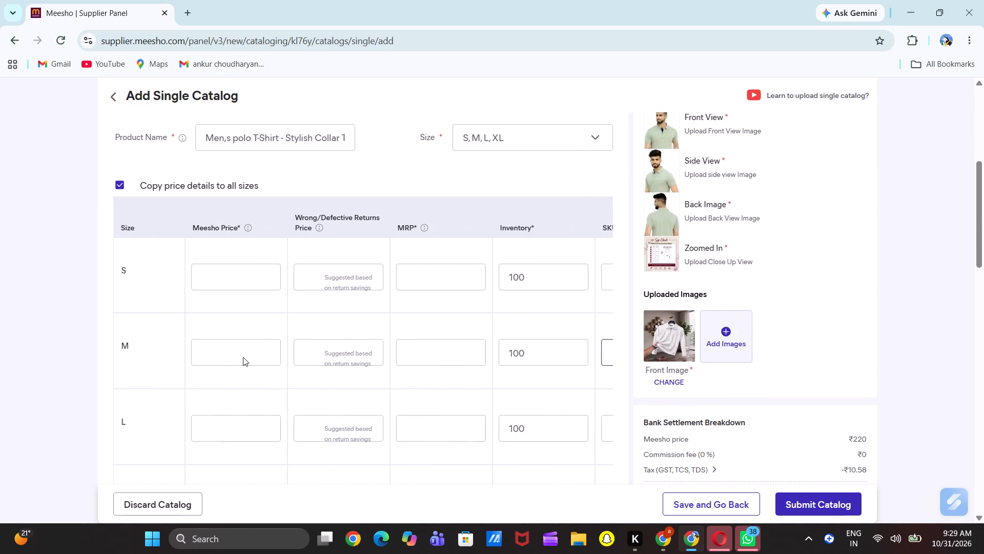
left_click(223, 268)
type("22")
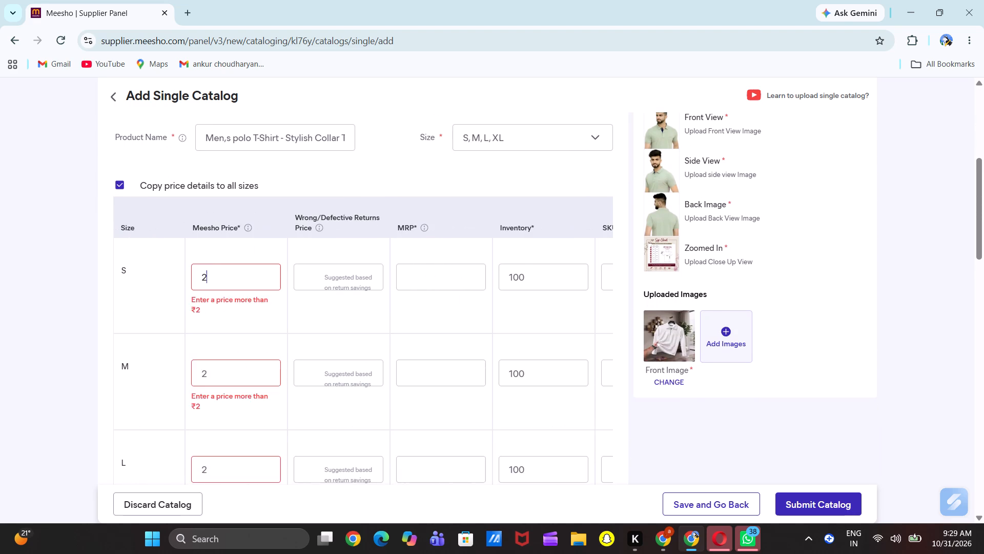
key("0")
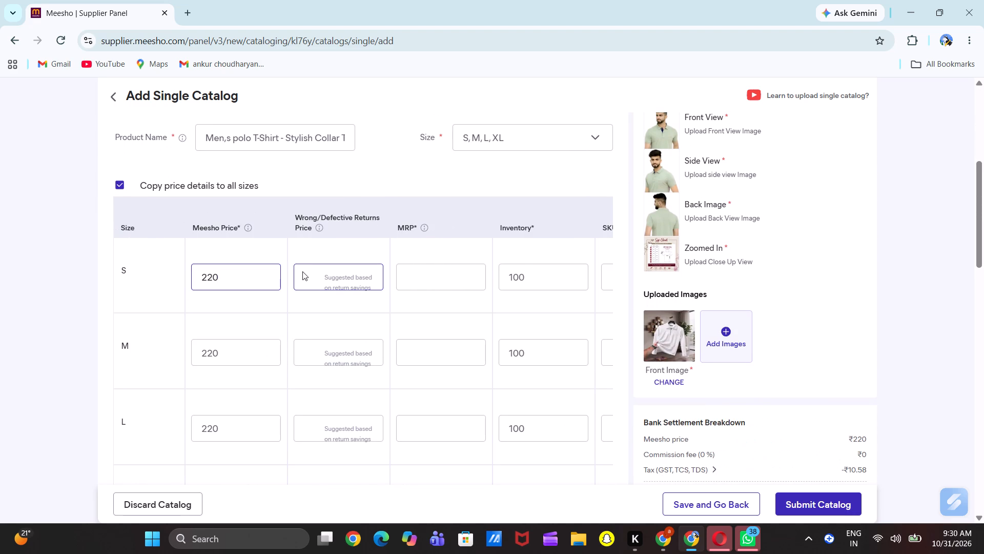
left_click(302, 271)
key("BackSpace")
key("BackSpace")
key("BackSpace")
key("BackSpace")
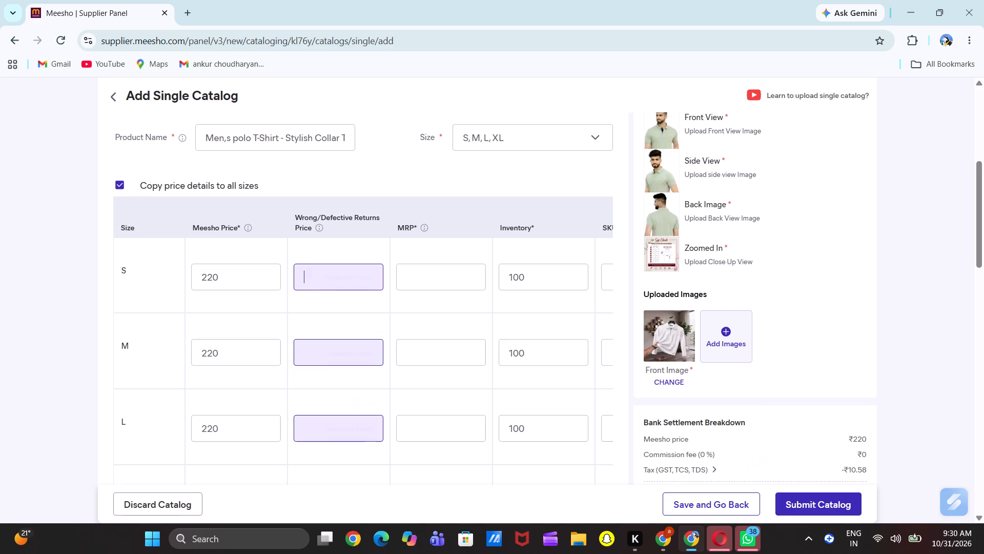
type("219")
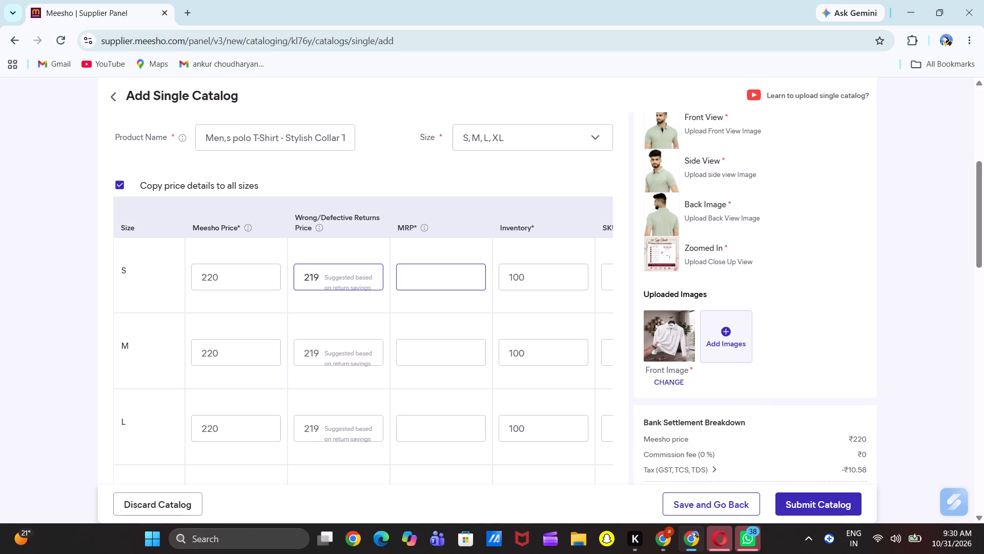
left_click(419, 275)
type("1-")
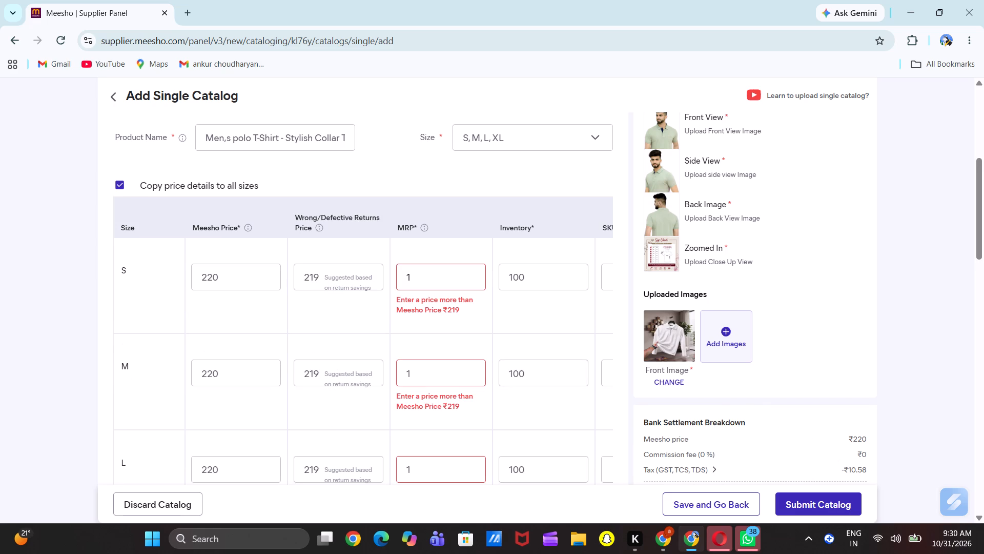
type("099")
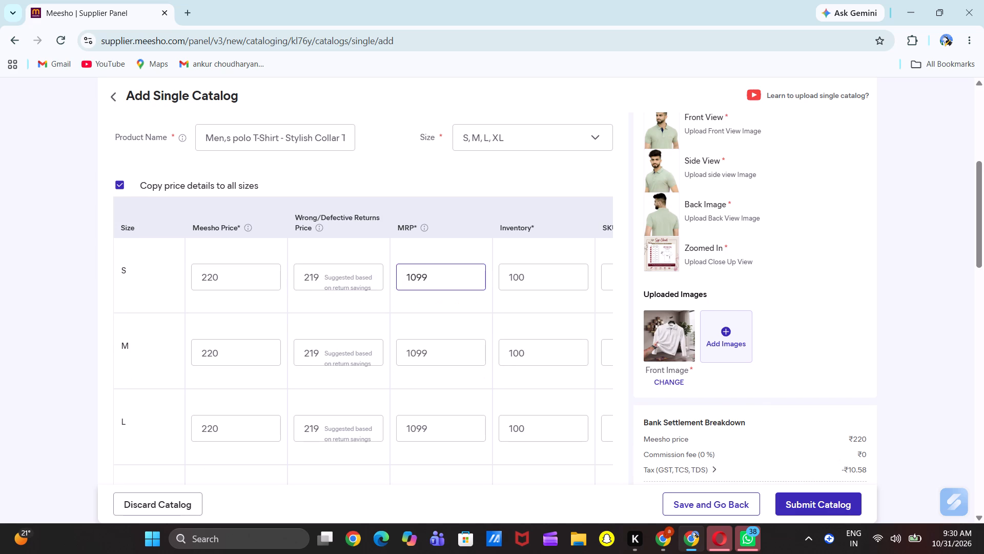
Set Product 6's Shoulder Size to 14.5 inches for S, 15.5 for M and 16.5 for L.
scroll(490, 293, "left", 7)
left_click(480, 284)
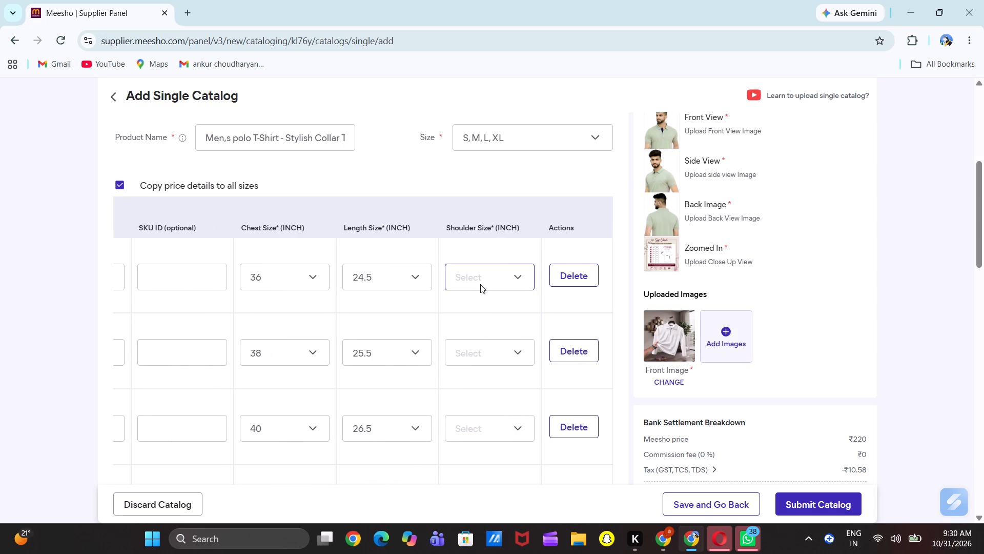
scroll(463, 359, "down", 2)
left_click(474, 375)
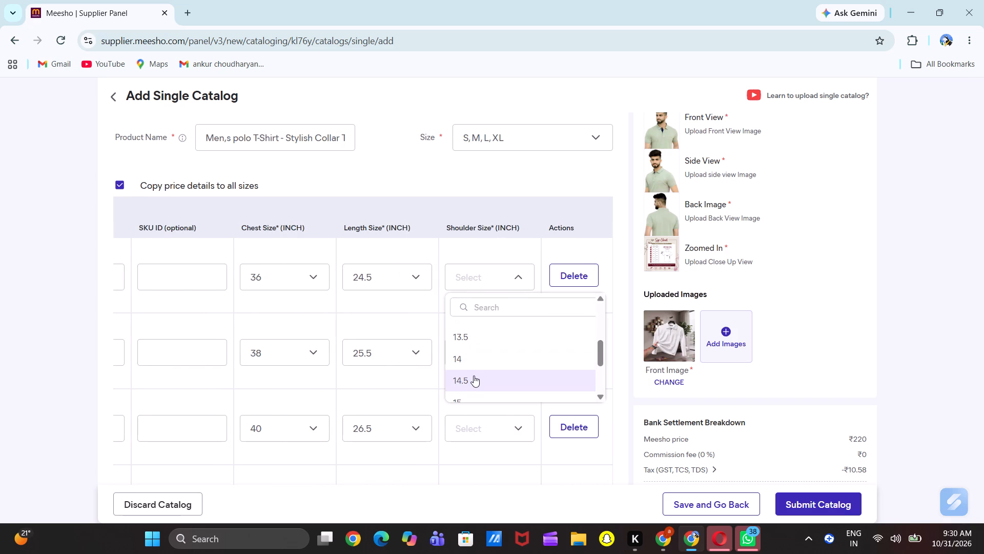
left_click(455, 352)
scroll(504, 417, "down", 1)
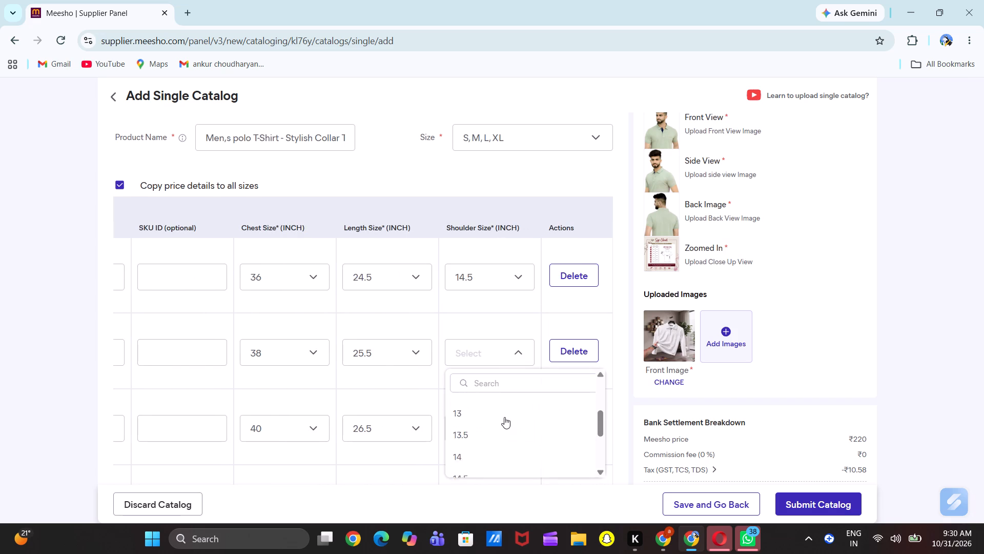
scroll(504, 417, "down", 2)
left_click(479, 400)
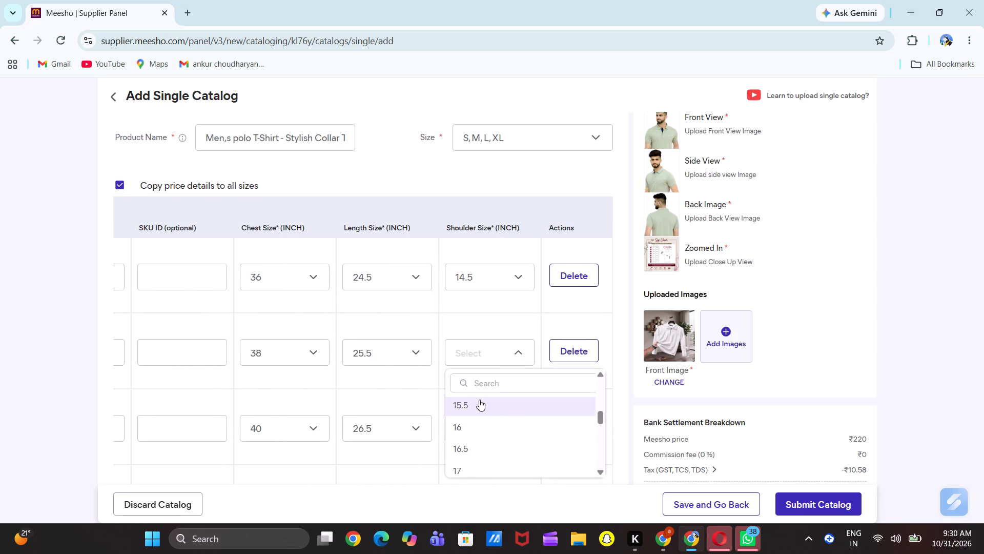
left_click(489, 423)
scroll(494, 473, "down", 1)
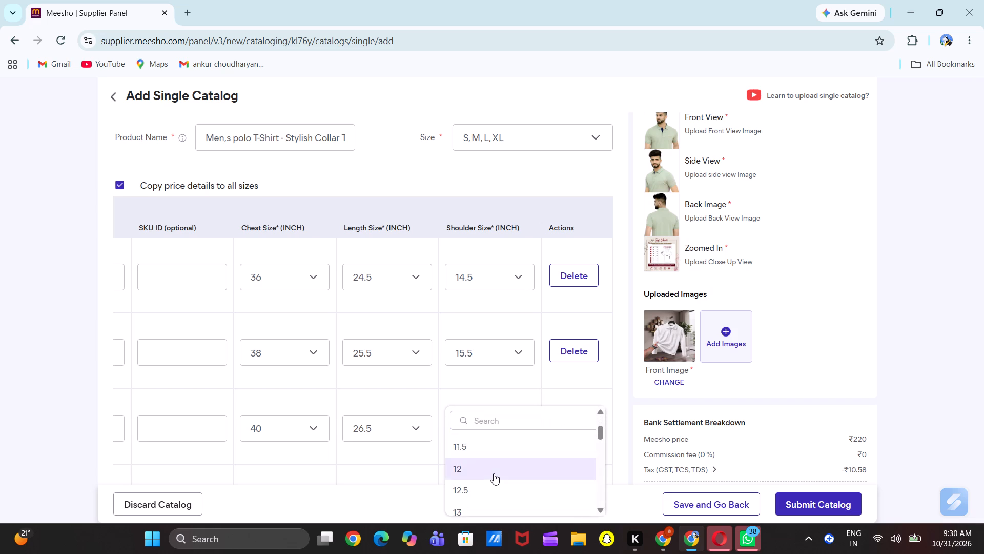
scroll(494, 473, "down", 3)
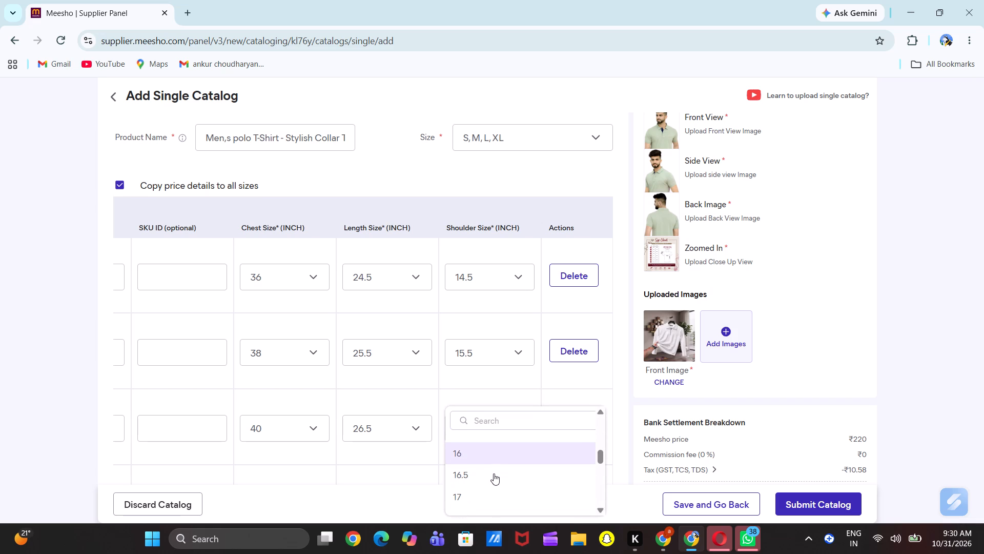
left_click(494, 473)
Set Product 6's Shoulder Size for XL to 17.5 inches.
scroll(428, 430, "down", 2)
left_click(462, 385)
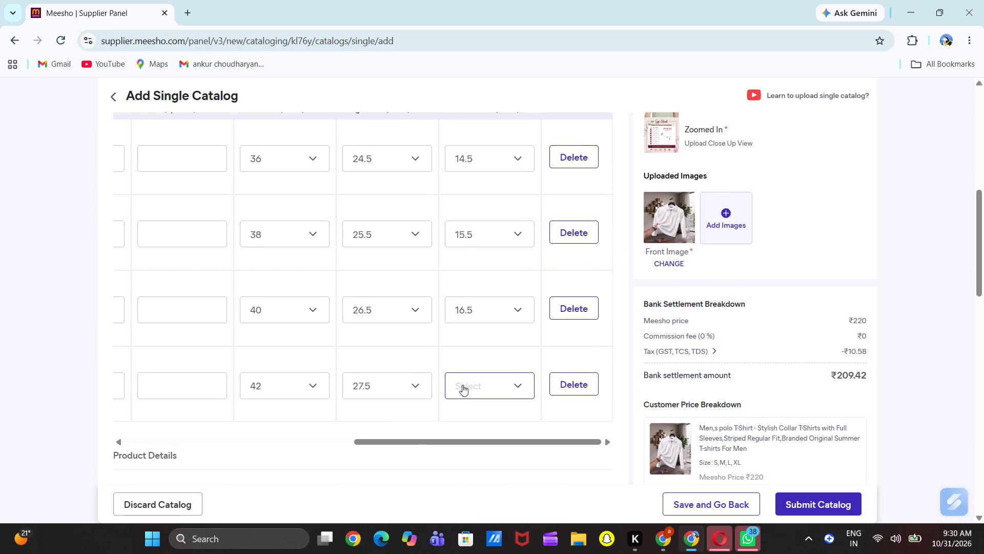
scroll(476, 446, "down", 4)
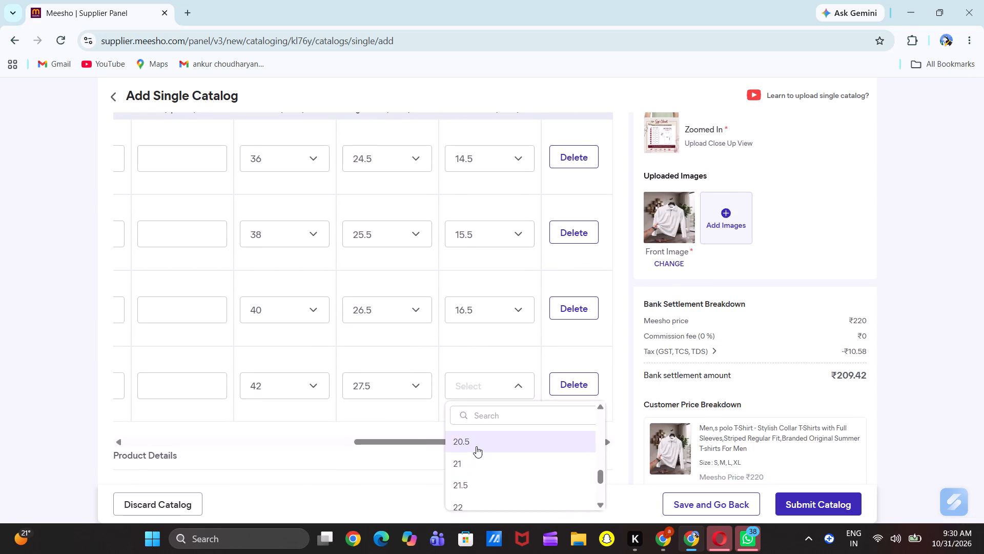
scroll(476, 446, "up", 3)
left_click(476, 446)
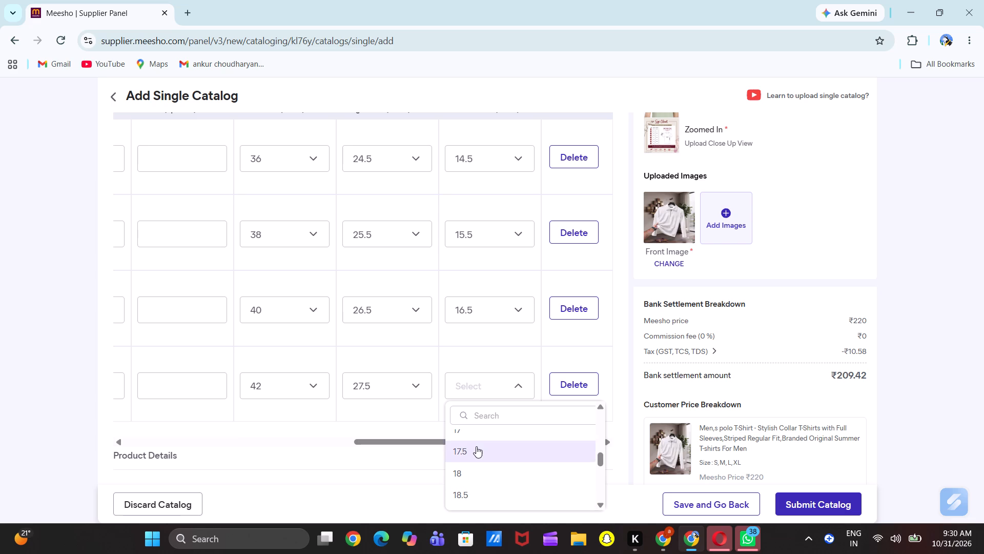
Set Product 6's Color to White, Fabric to Cotton Blend and Fit/Shape to Regular in Product Details.
scroll(373, 427, "down", 3)
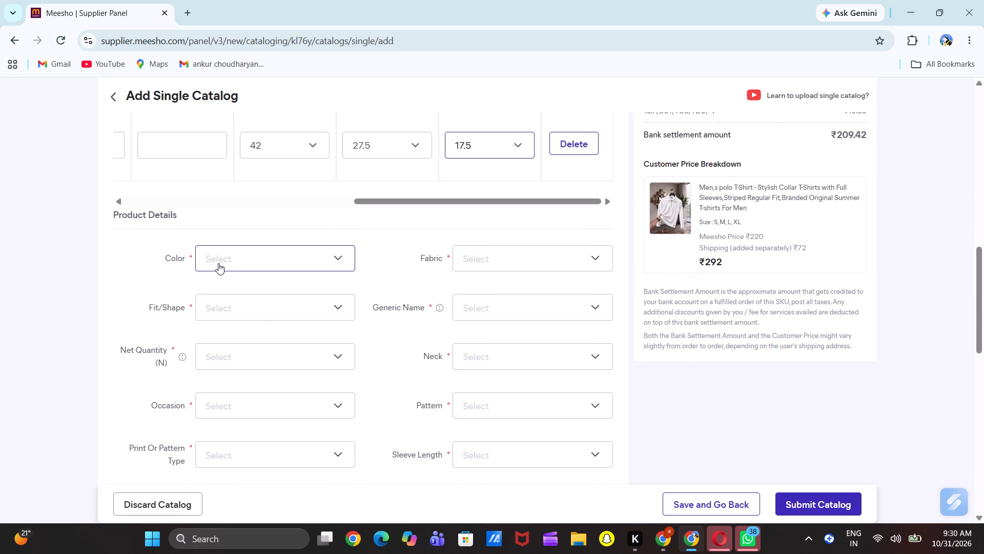
left_click(218, 263)
left_click(248, 290)
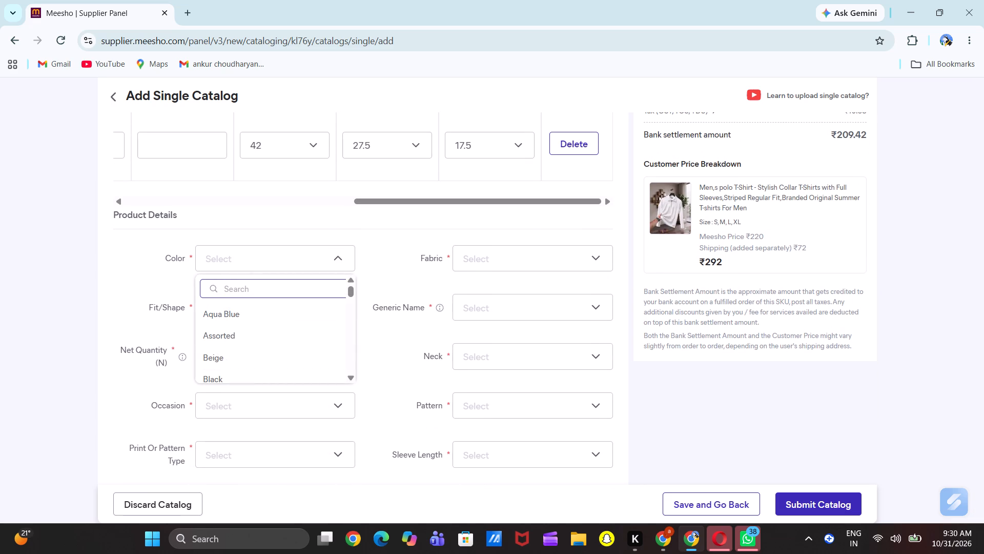
type("WHI")
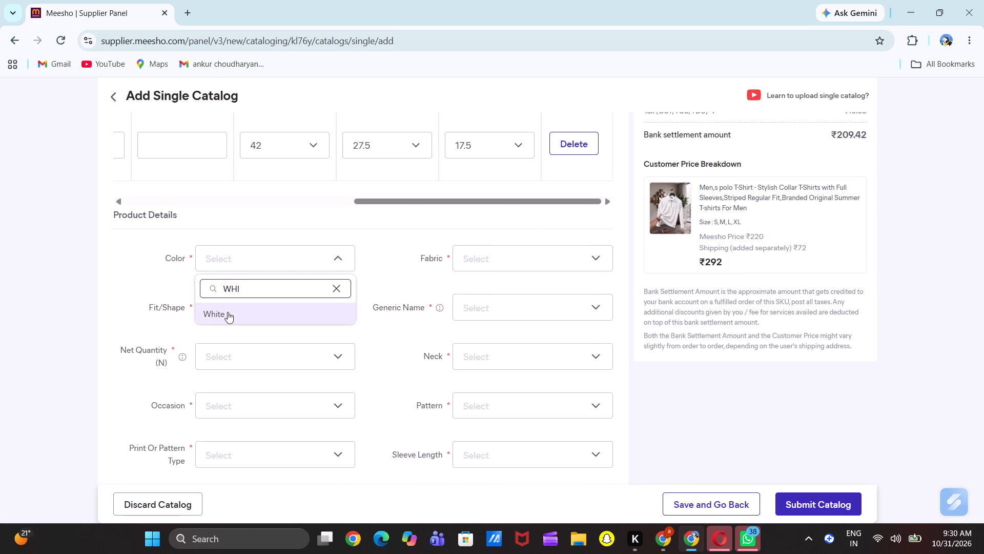
left_click(226, 314)
left_click(507, 247)
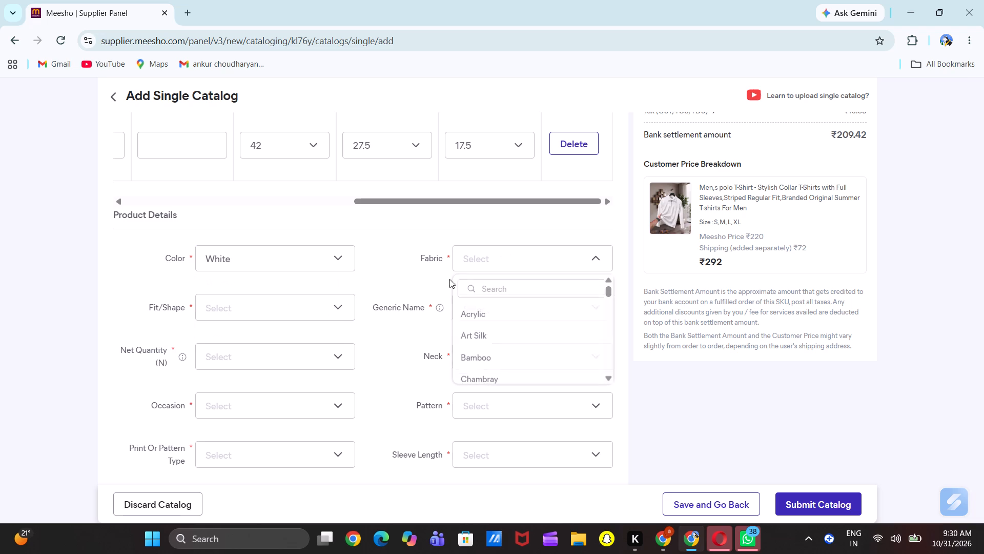
scroll(508, 354, "down", 1)
left_click(512, 365)
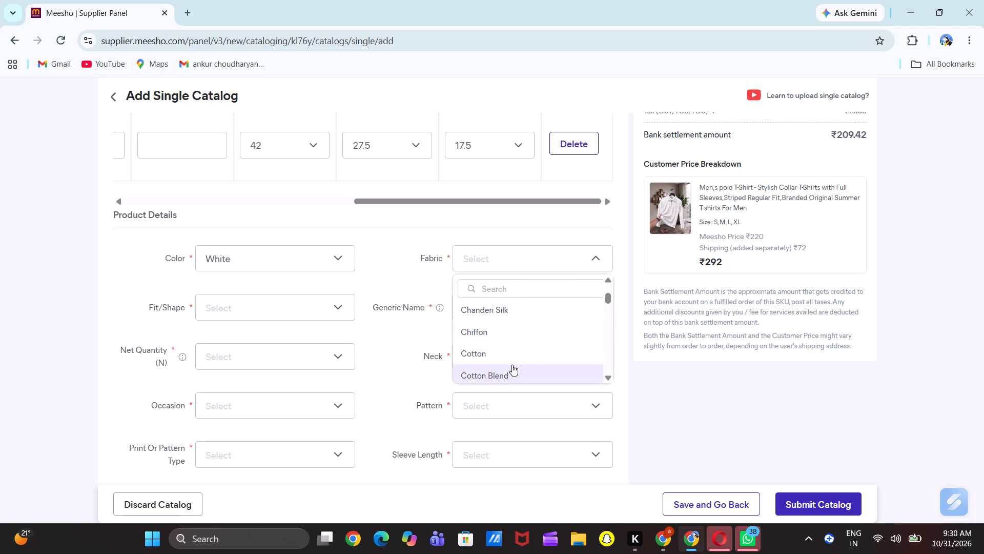
scroll(389, 329, "down", 1)
left_click(267, 219)
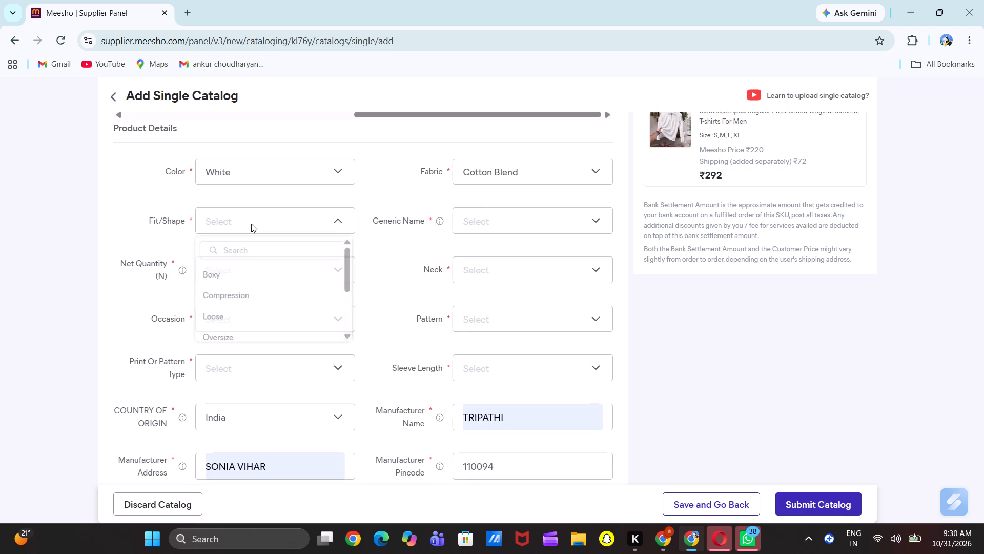
scroll(257, 300, "down", 1)
left_click(257, 300)
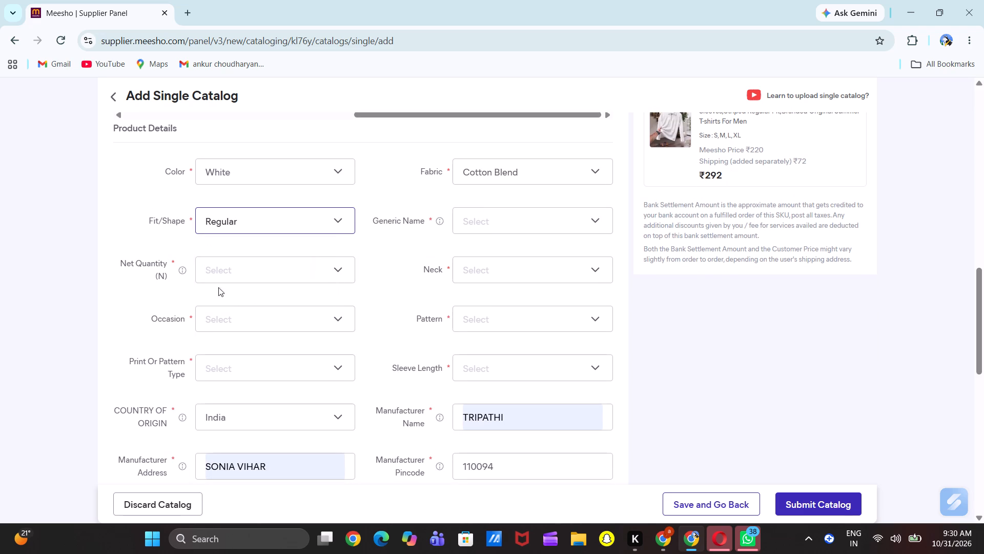
Set Product 6's Generic Name to Tshirts, Net Quantity to 1 and Neck to Polo.
left_click(481, 215)
scroll(499, 333, "down", 1)
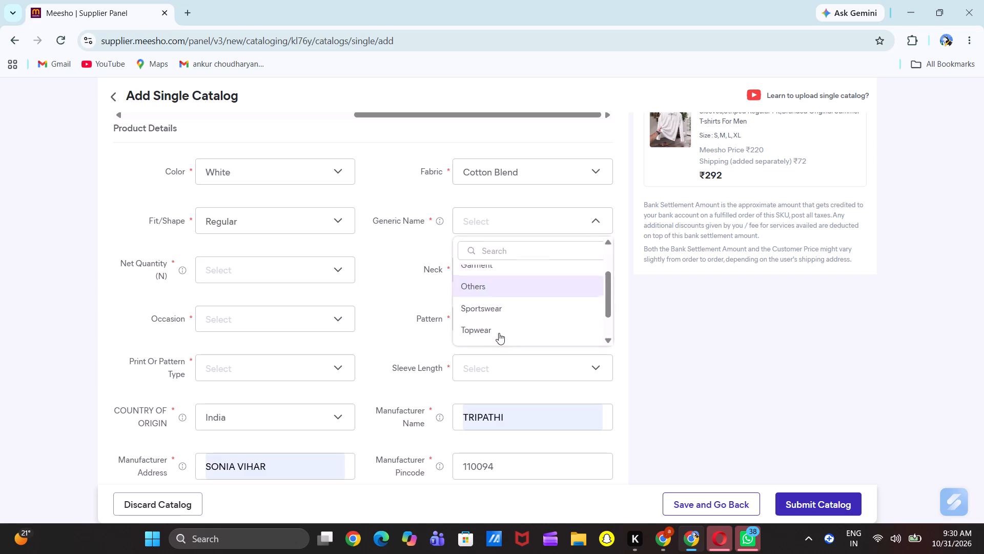
scroll(499, 333, "down", 1)
left_click(484, 322)
left_click(244, 272)
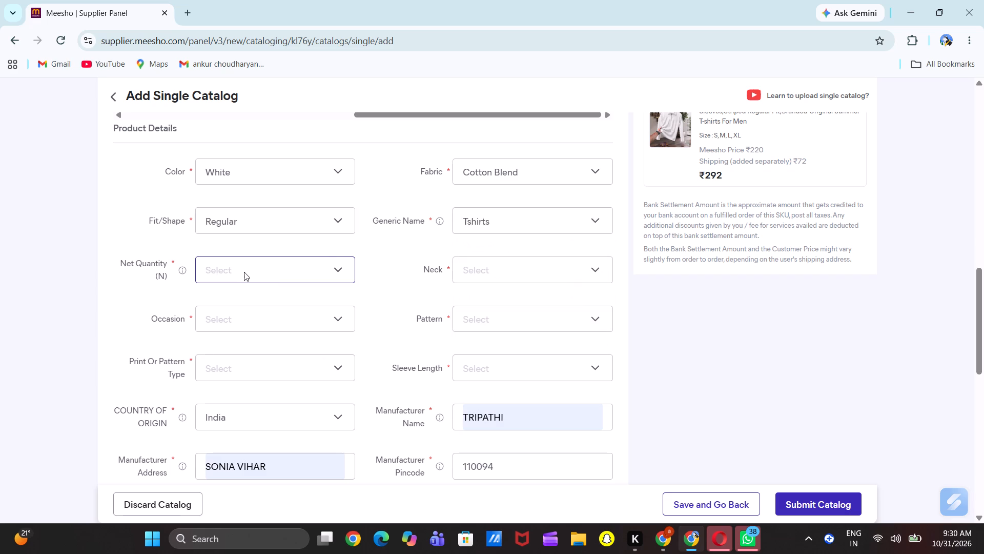
left_click(239, 321)
left_click(439, 282)
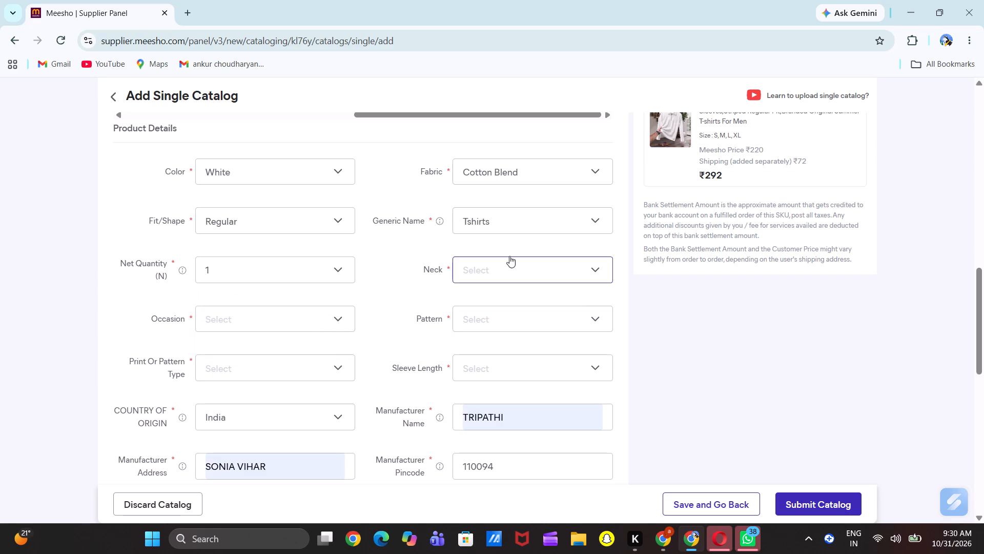
left_click(509, 256)
left_click(509, 276)
scroll(508, 360, "down", 2)
left_click(477, 345)
Set Product 6's Occasion to Casual, Pattern and Print Or Pattern Type to Solid, and Sleeve Length to Long Sleeves.
left_click(266, 307)
left_click(224, 393)
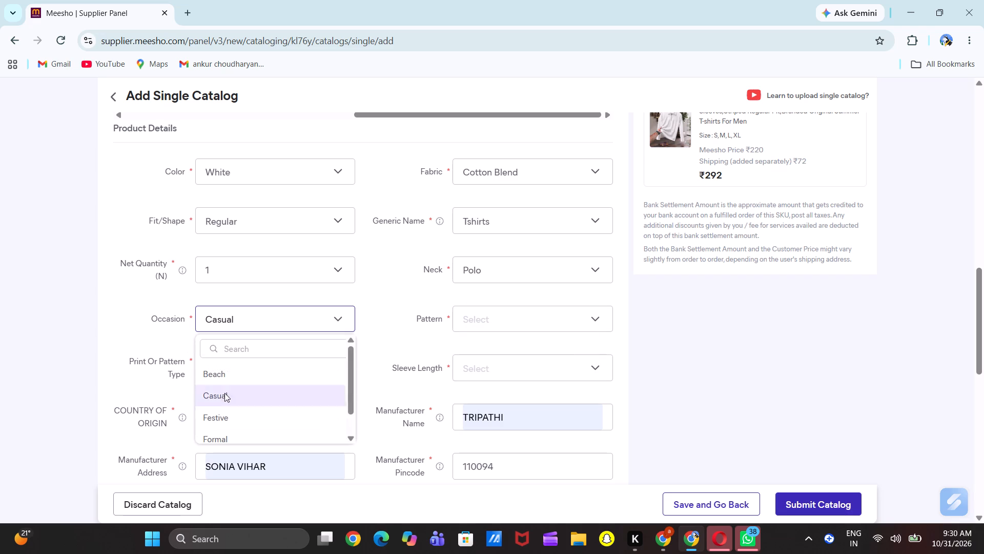
left_click(465, 323)
scroll(498, 393, "down", 1)
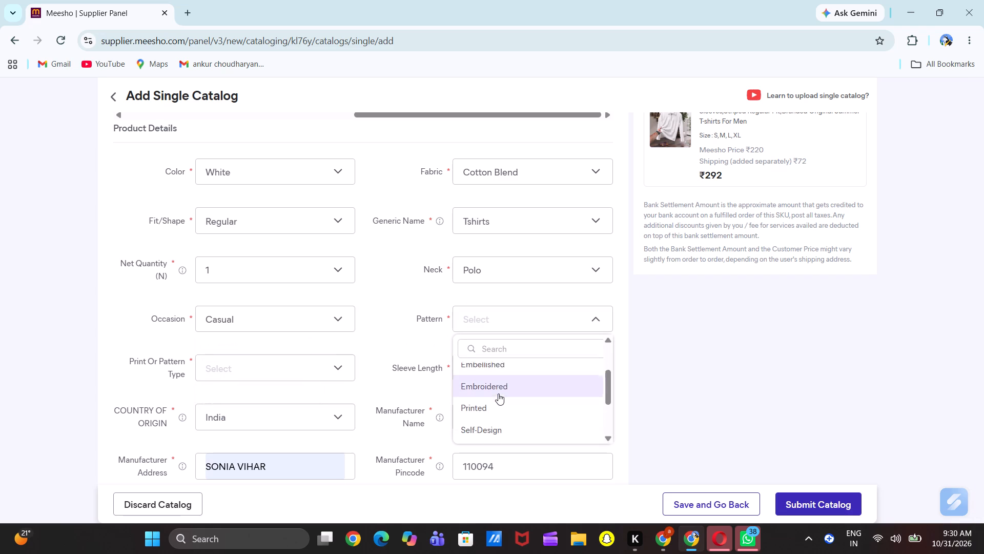
scroll(498, 393, "down", 1)
left_click(498, 393)
left_click(283, 365)
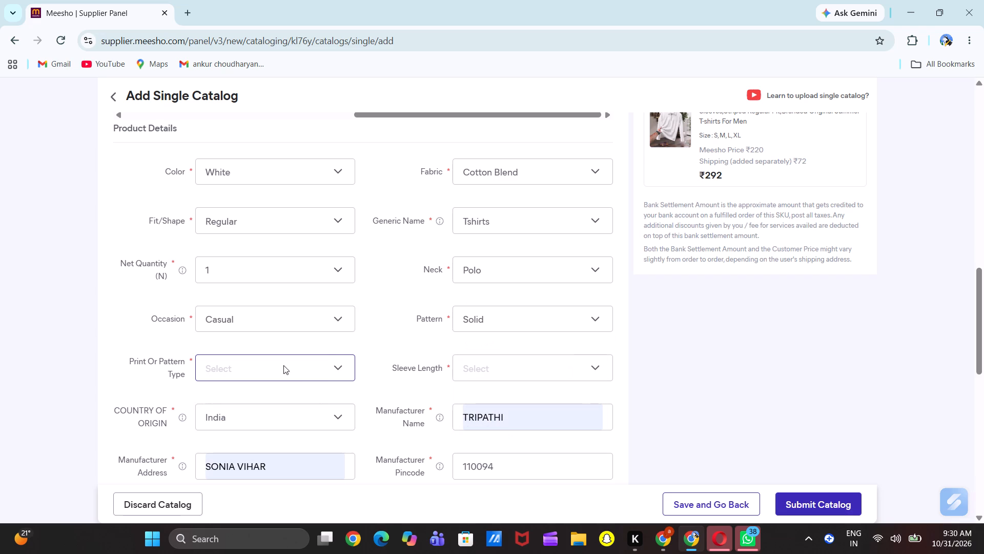
left_click(253, 394)
type("SO")
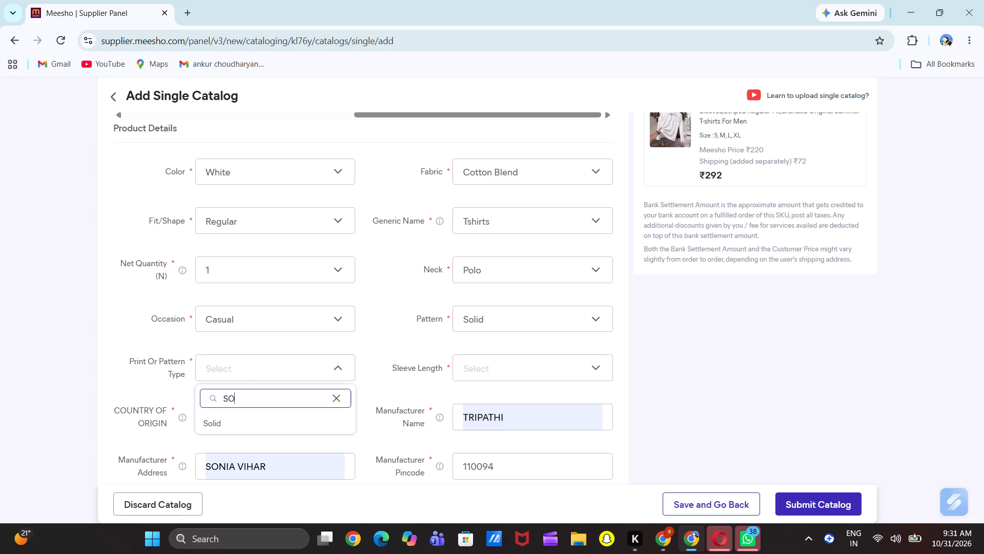
left_click(279, 418)
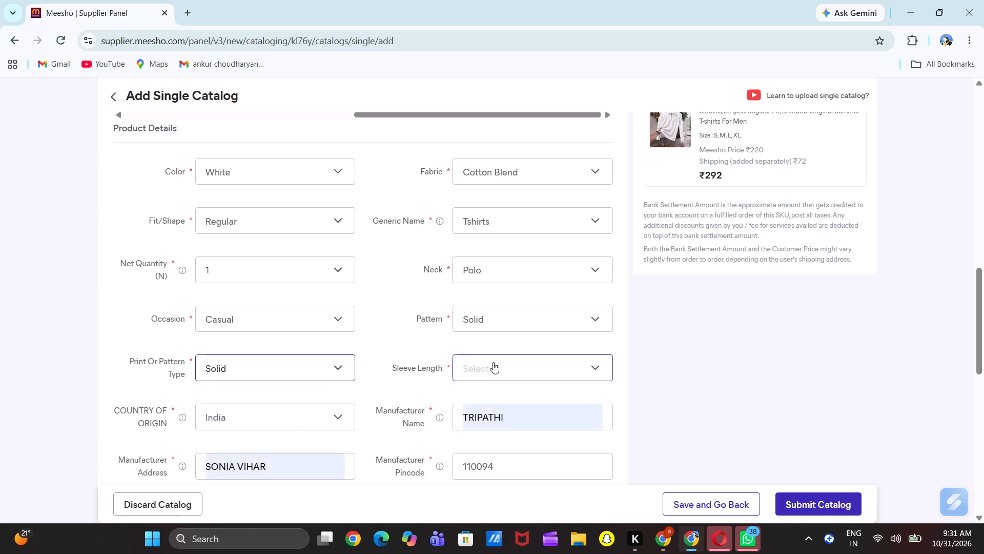
left_click_drag(493, 362, 491, 367)
left_click(491, 367)
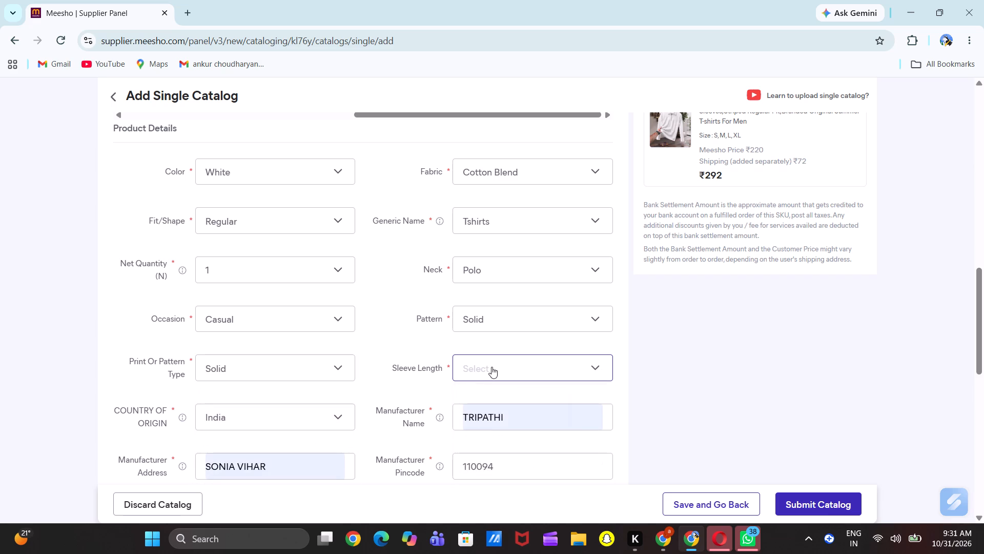
left_click(491, 367)
left_click(480, 417)
Fill in Product 6's Other Attributes with Length Regular, Style Korean and Number of Pockets No Pocket.
scroll(393, 423, "down", 4)
left_click(503, 408)
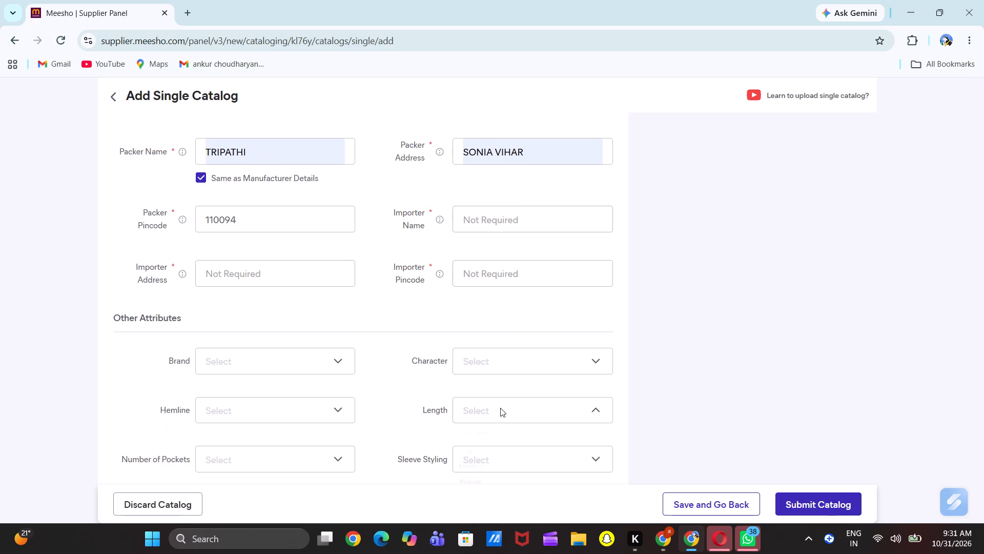
left_click(515, 513)
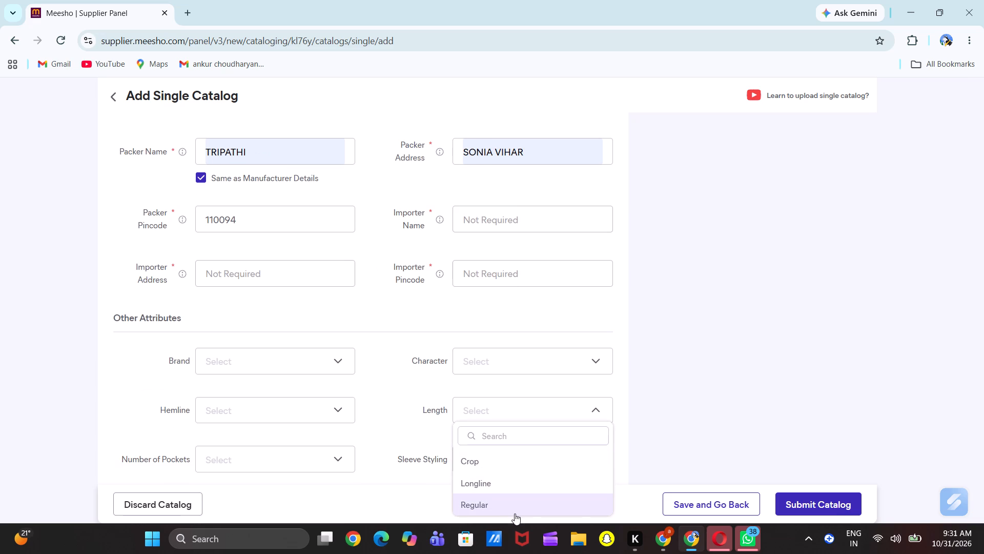
scroll(420, 442, "down", 2)
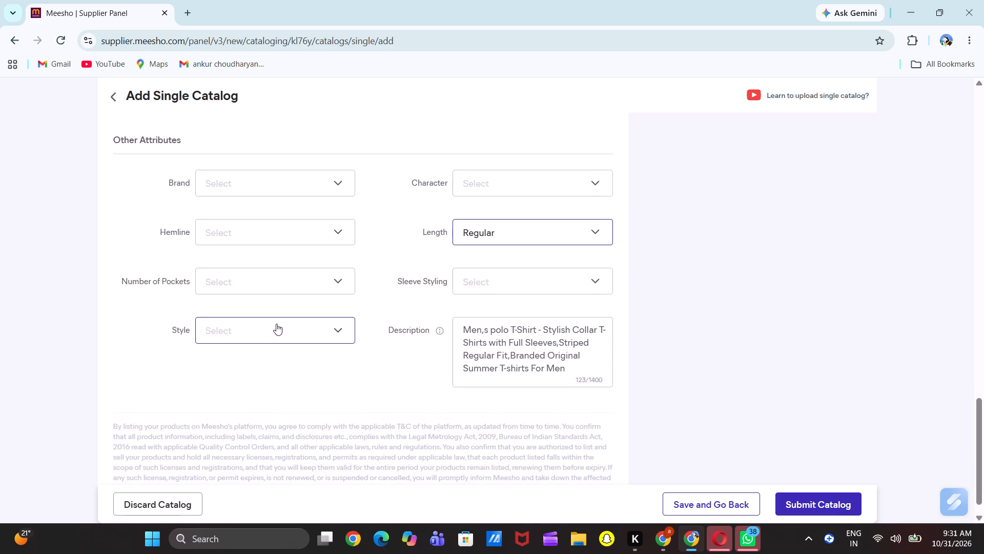
left_click(276, 324)
left_click(244, 399)
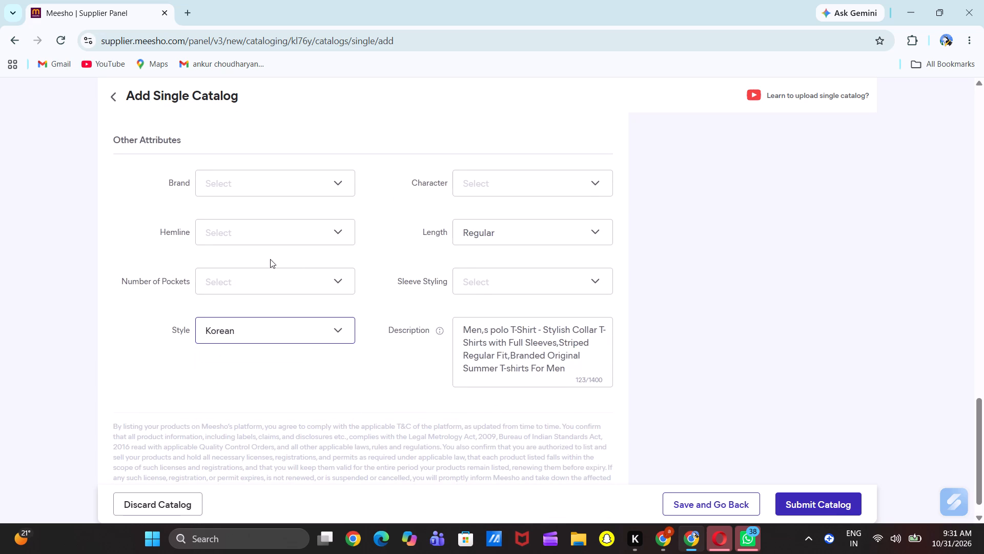
left_click(259, 276)
left_click(263, 374)
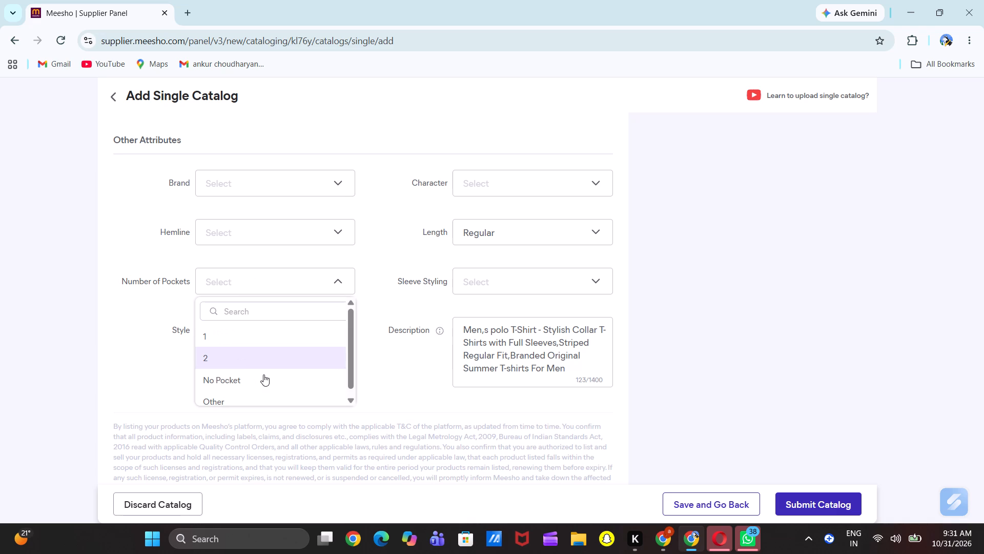
Review Product 6's codes, prices and sizes, and check the details of Products 5 and 4.
scroll(358, 296, "up", 4)
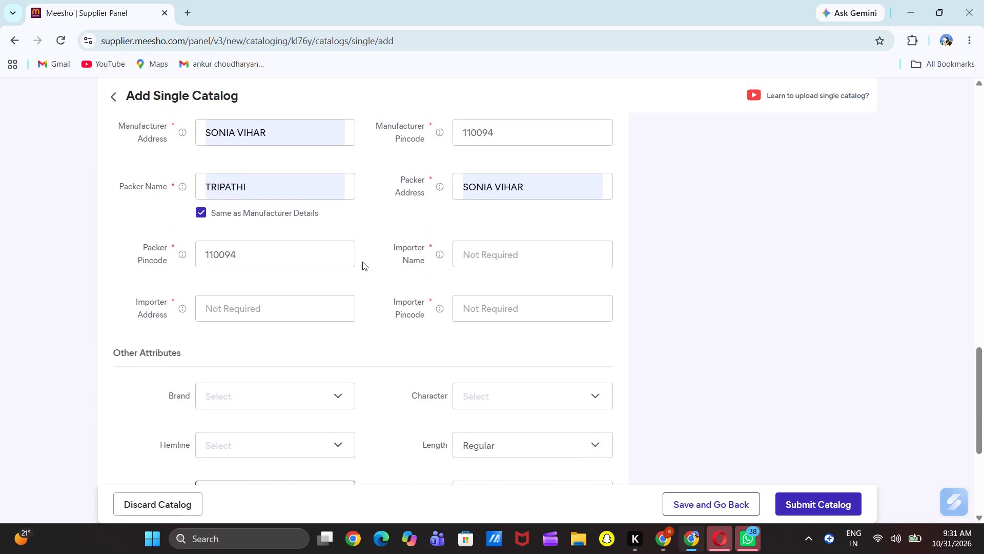
scroll(362, 262, "up", 5)
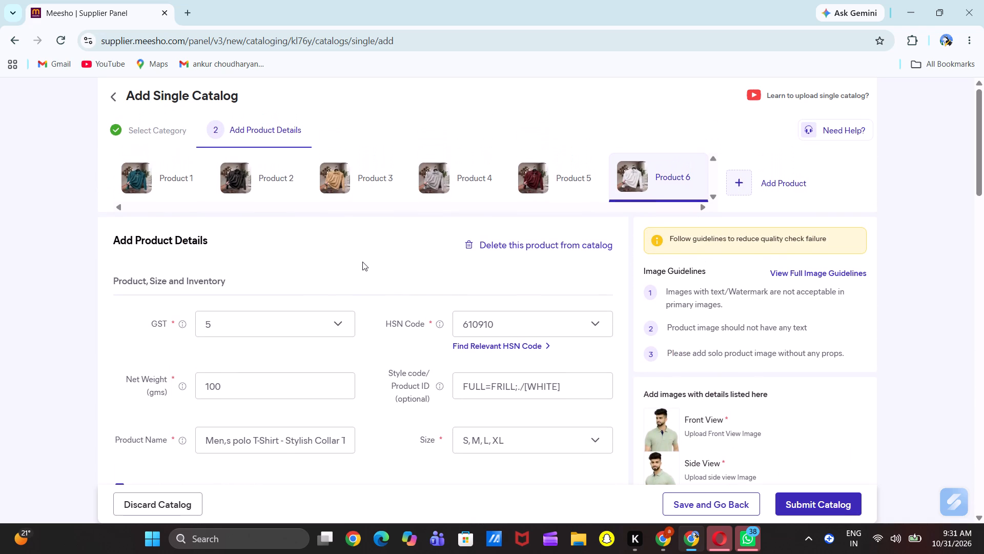
scroll(362, 262, "down", 3)
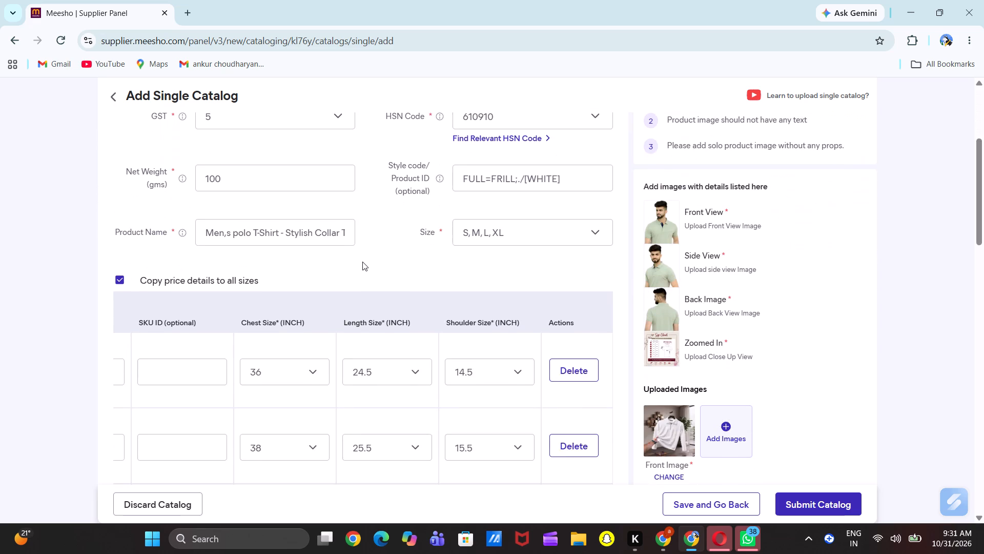
scroll(362, 262, "down", 1)
scroll(281, 302, "right", 3)
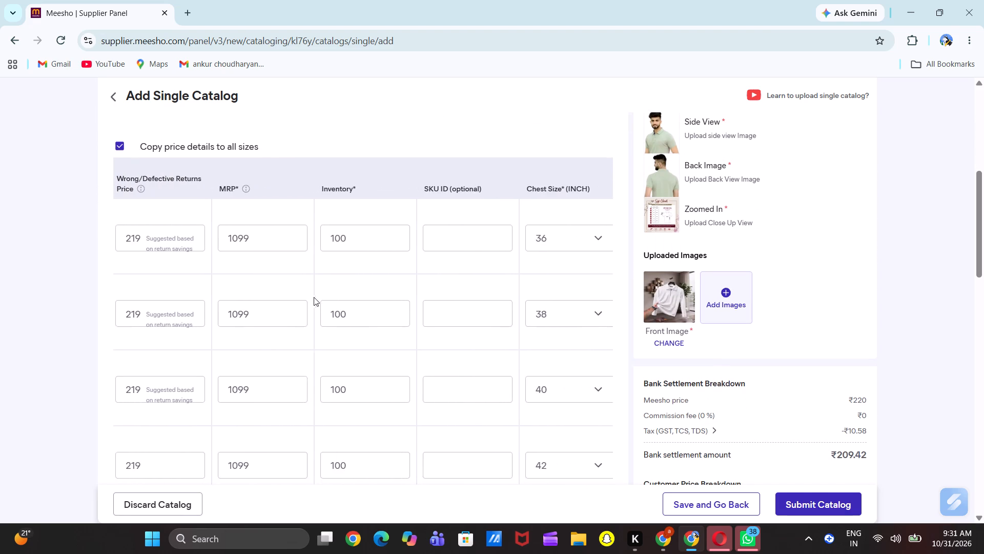
scroll(314, 297, "right", 3)
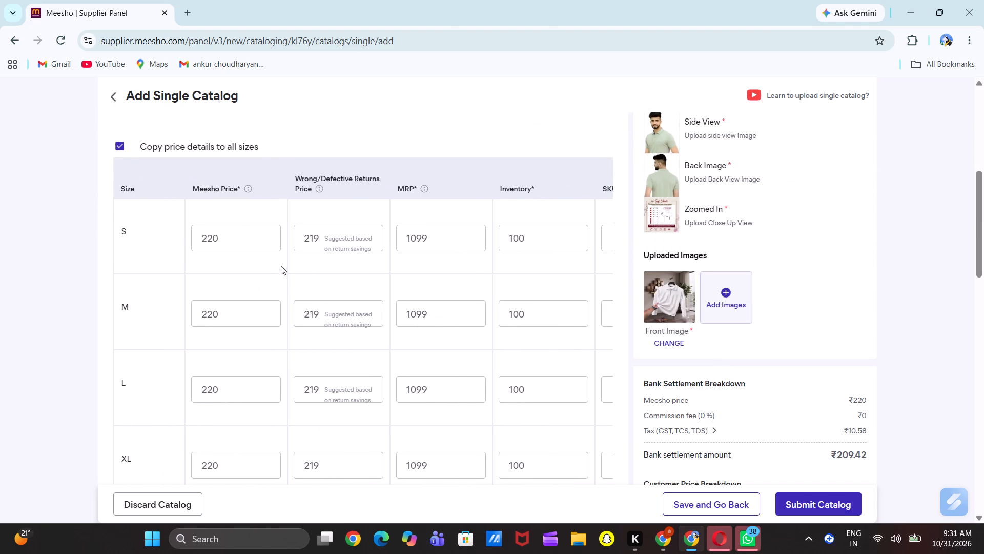
scroll(279, 263, "up", 3)
left_click(524, 148)
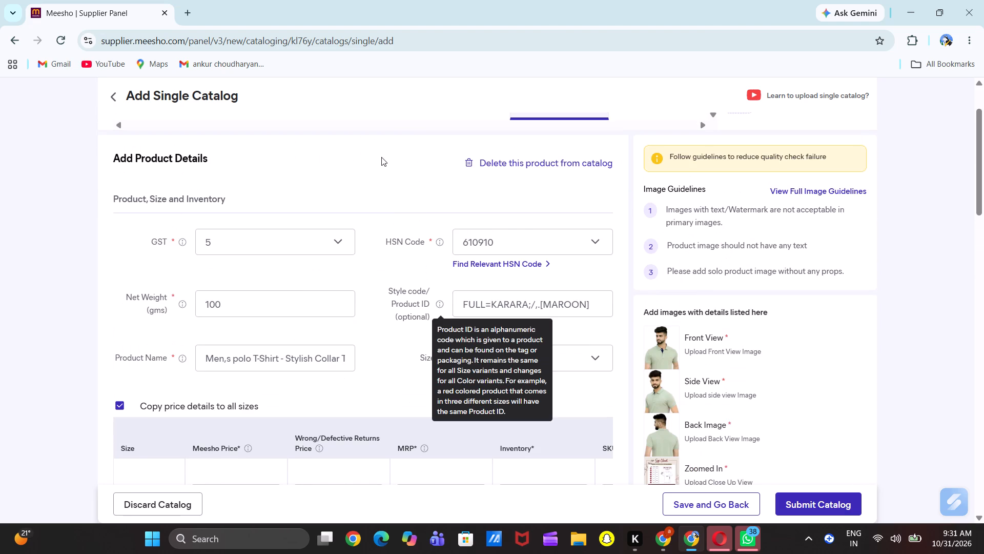
scroll(381, 157, "up", 2)
left_click(429, 170)
scroll(401, 234, "up", 1)
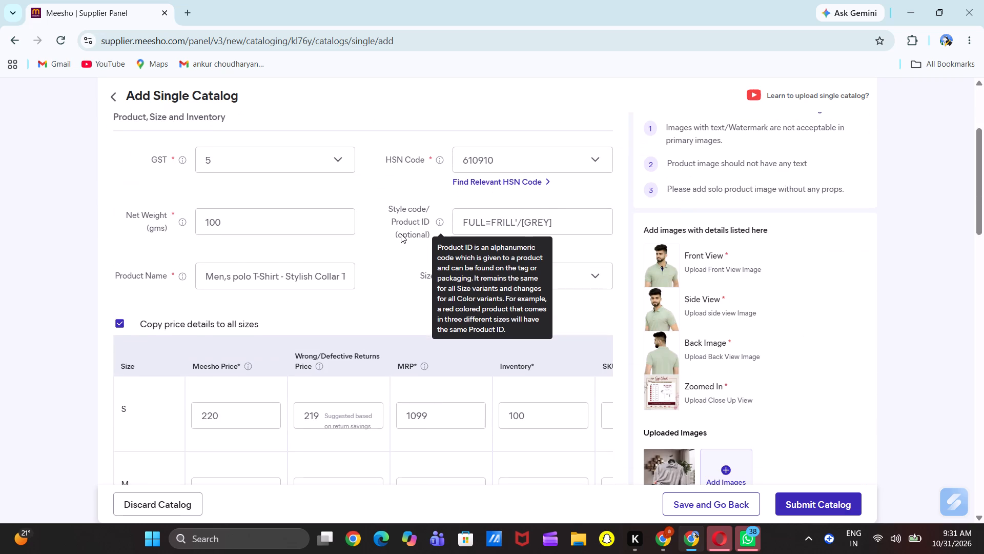
scroll(401, 234, "up", 2)
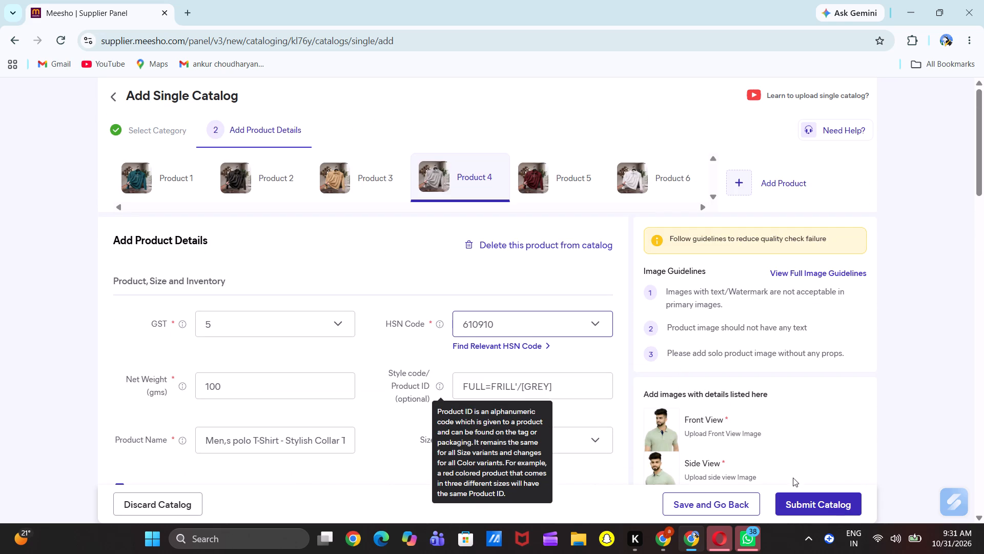
Submit the completed six-product catalog.
left_click(813, 497)
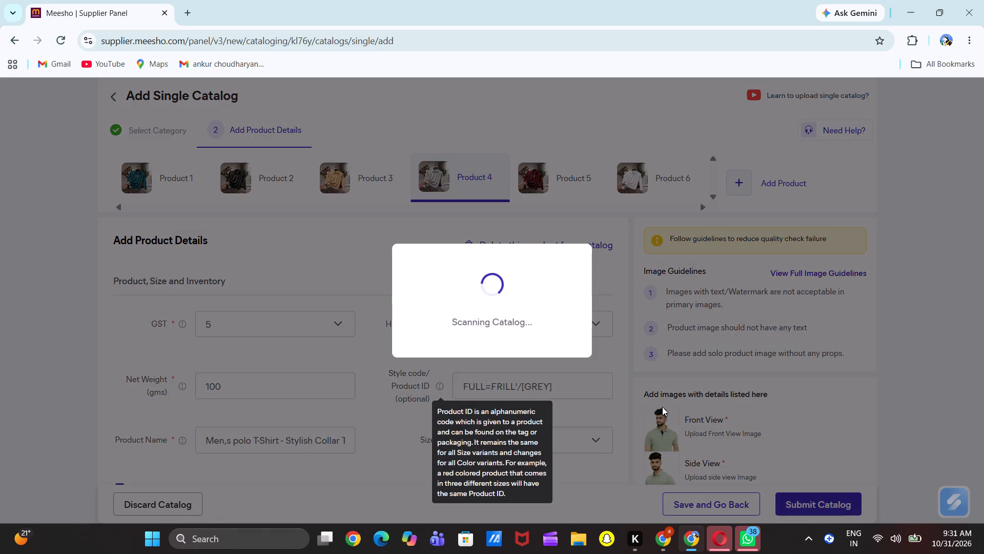
Finish the catalog submission and dismiss the Booster Ad Campaign offer.
left_click(597, 326)
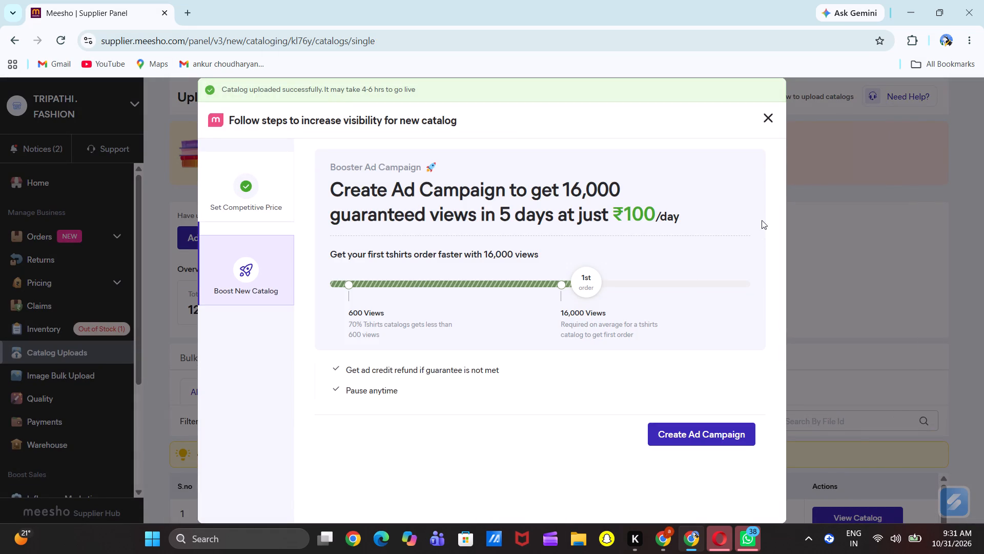
left_click(765, 113)
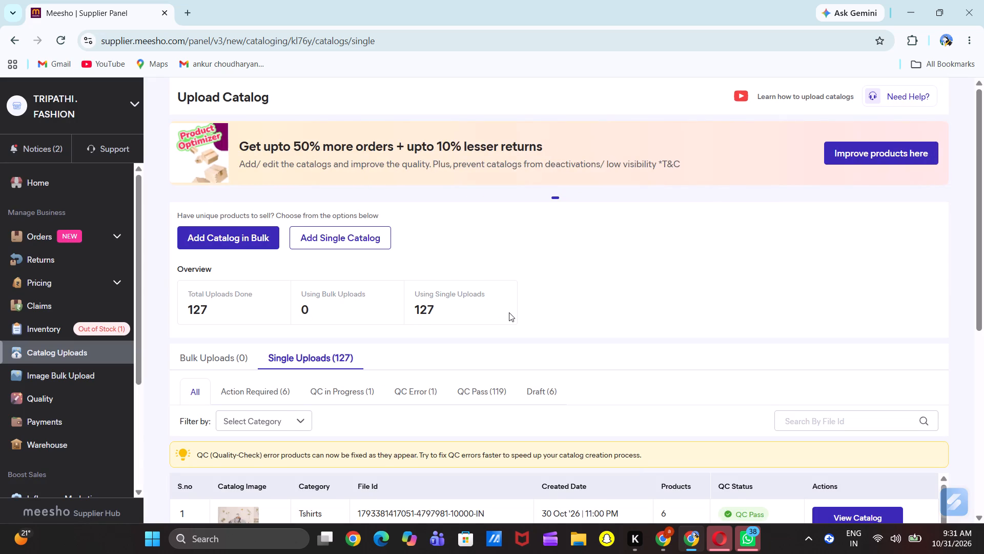
Filter the single uploads to drafts and open the sixth draft catalog, created 30 Oct '26 at 09:36 PM, for editing.
scroll(509, 312, "down", 2)
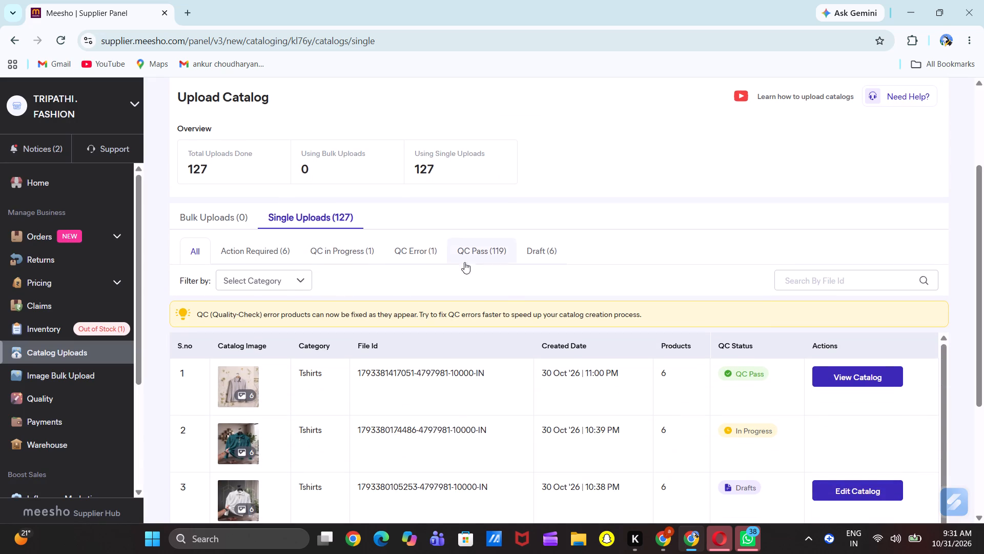
left_click(534, 255)
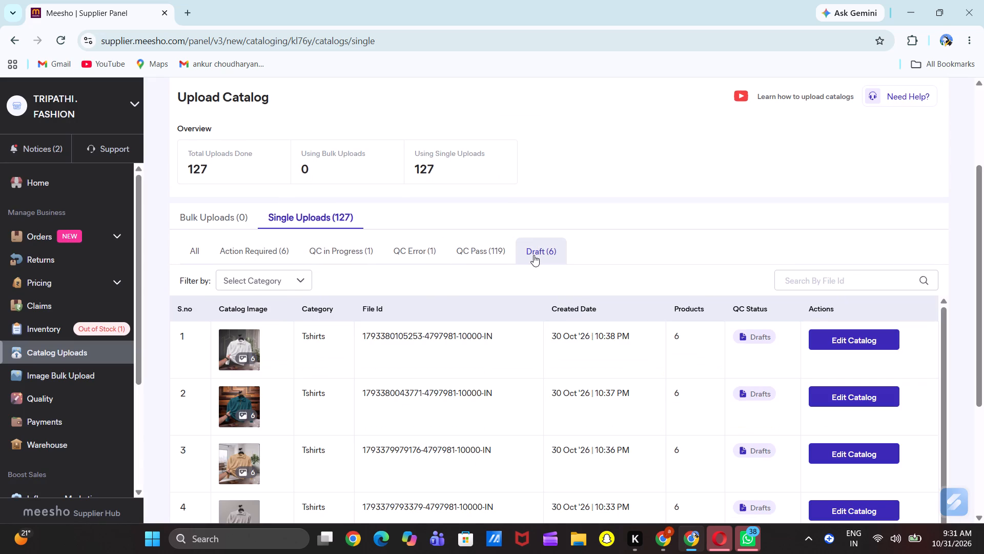
scroll(618, 360, "down", 3)
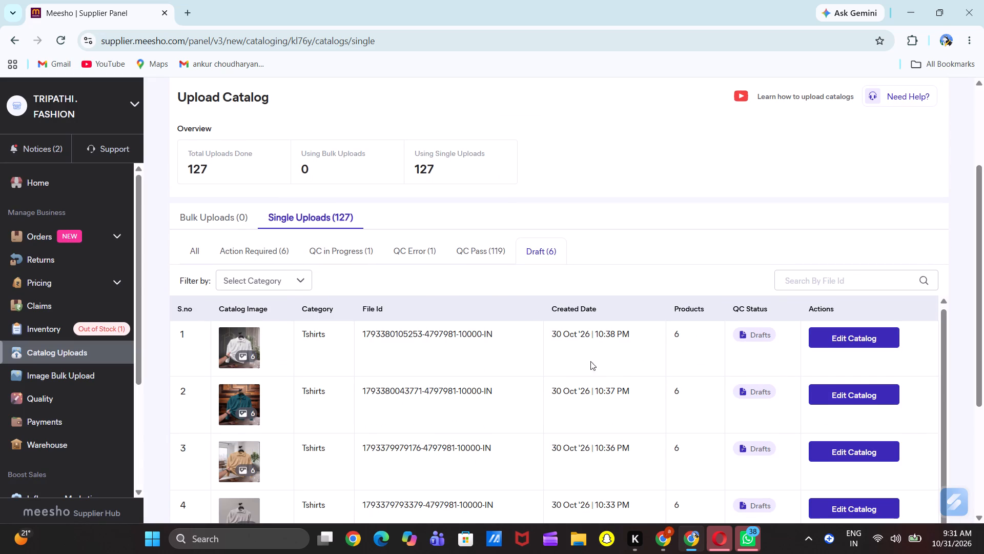
scroll(522, 413, "down", 3)
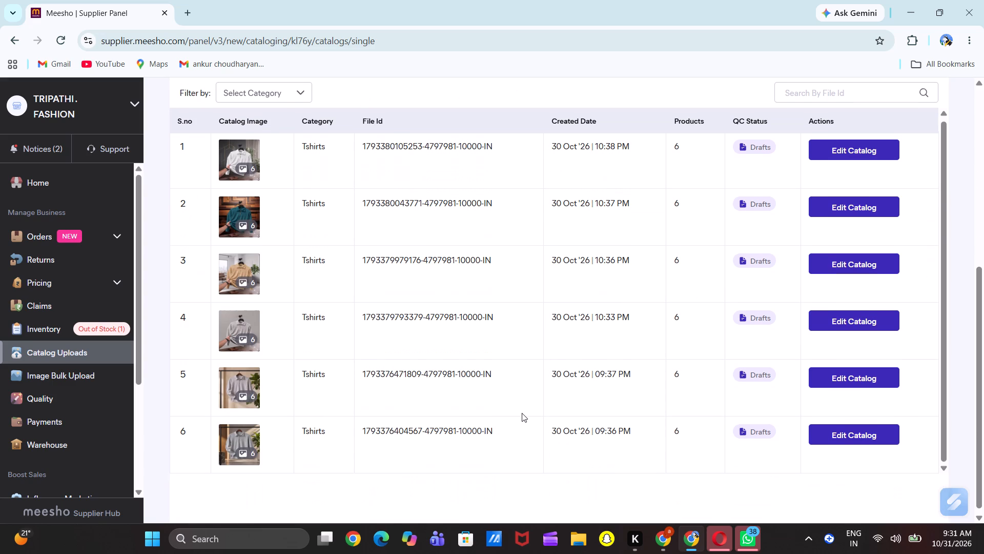
left_click(834, 427)
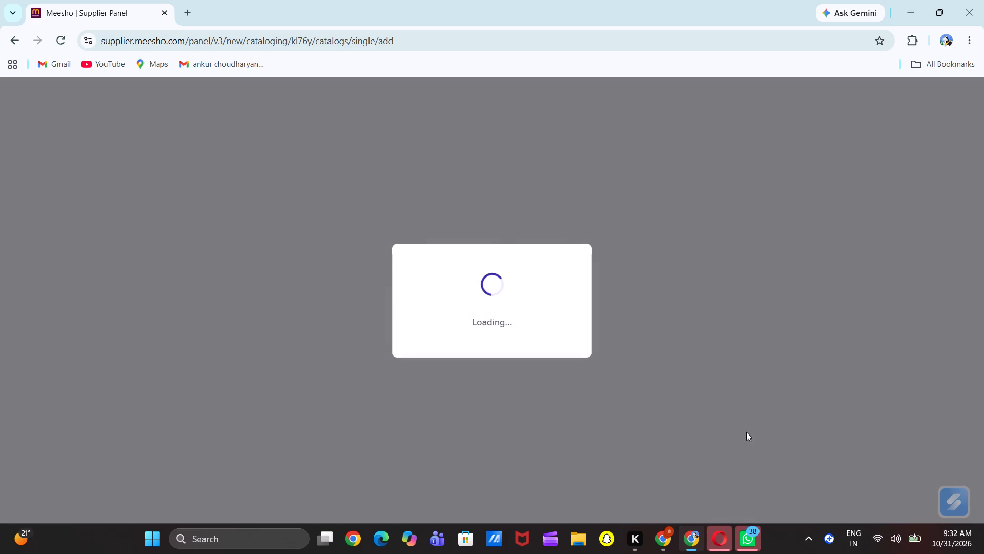
Set Product 1's HSN Code to 610910, GST to 5 and Net Weight to 100 gms.
left_click(473, 368)
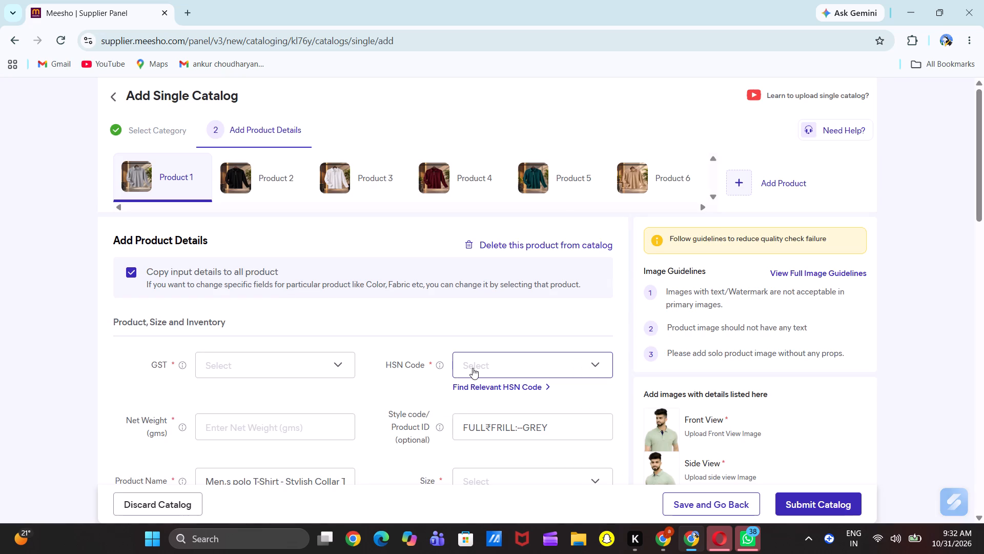
left_click(486, 480)
scroll(353, 436, "down", 1)
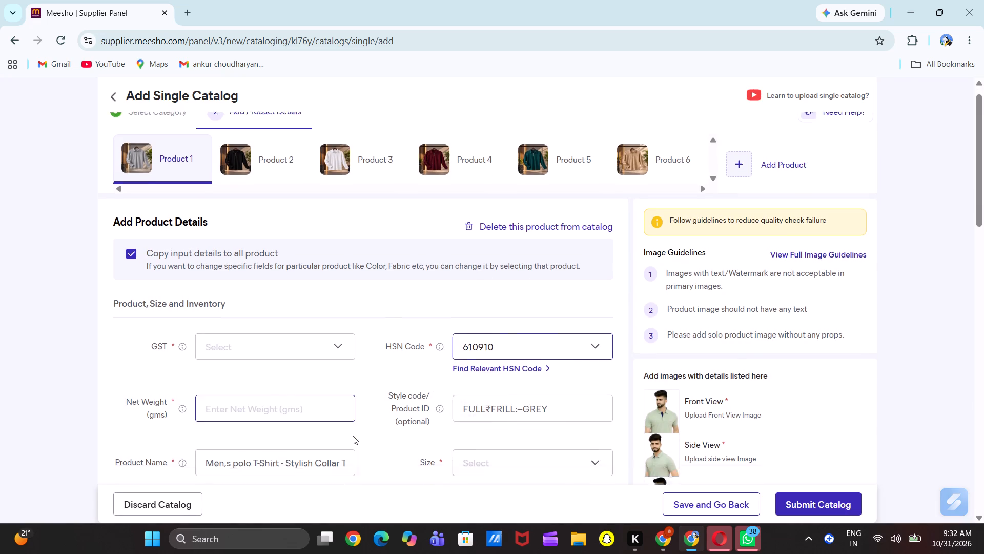
scroll(353, 436, "down", 1)
left_click(263, 312)
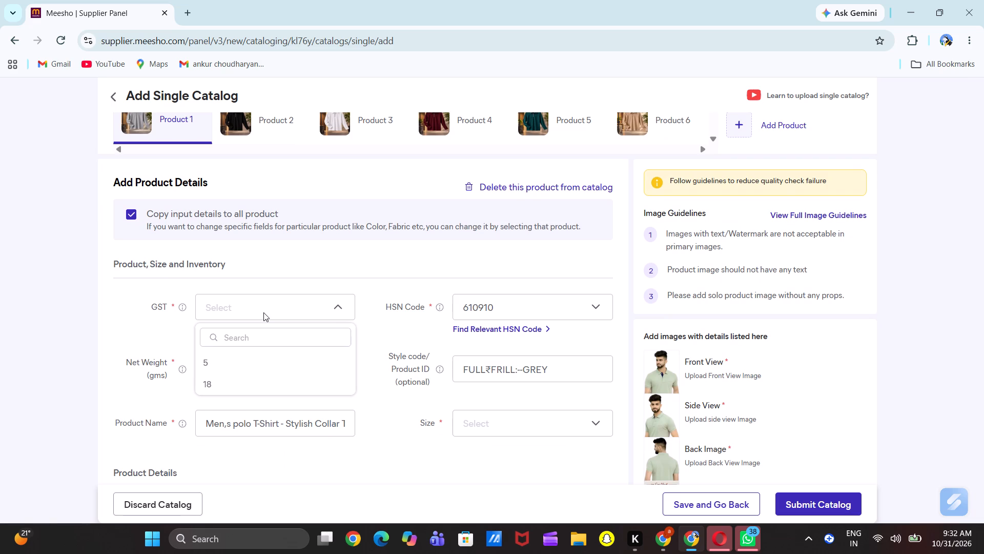
left_click(219, 371)
scroll(377, 372, "down", 2)
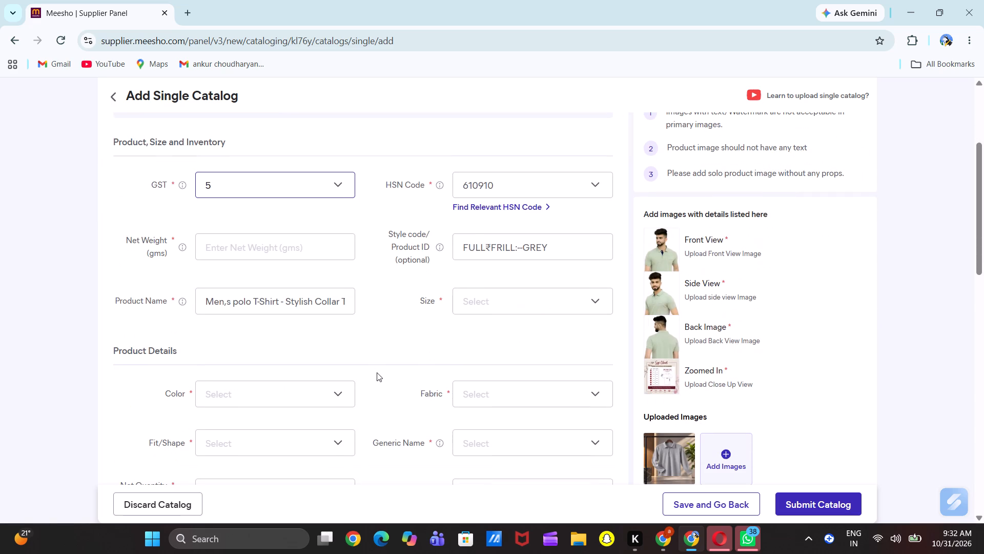
left_click(272, 247)
type("100")
Apply the sizes S, M, L and XL to Product 1.
left_click(486, 292)
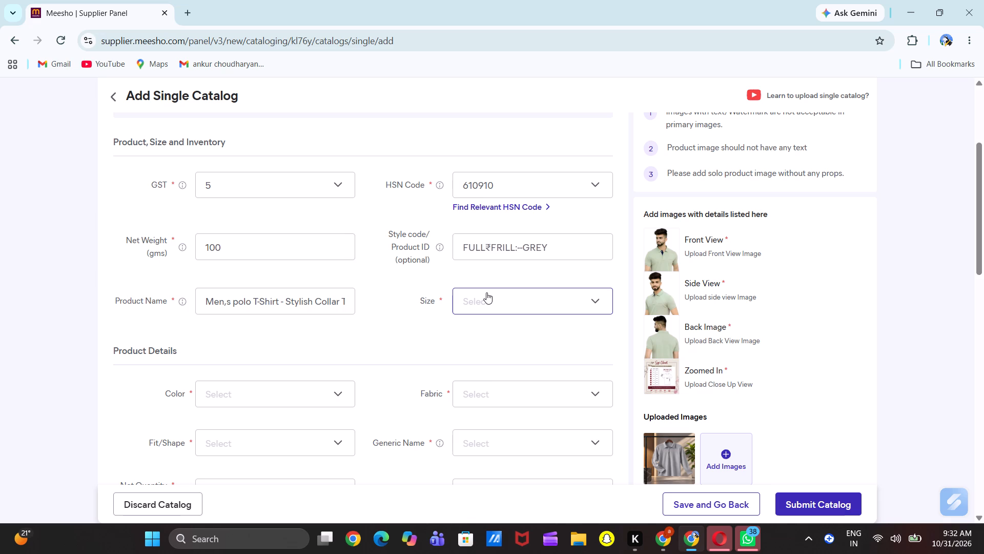
left_click(557, 332)
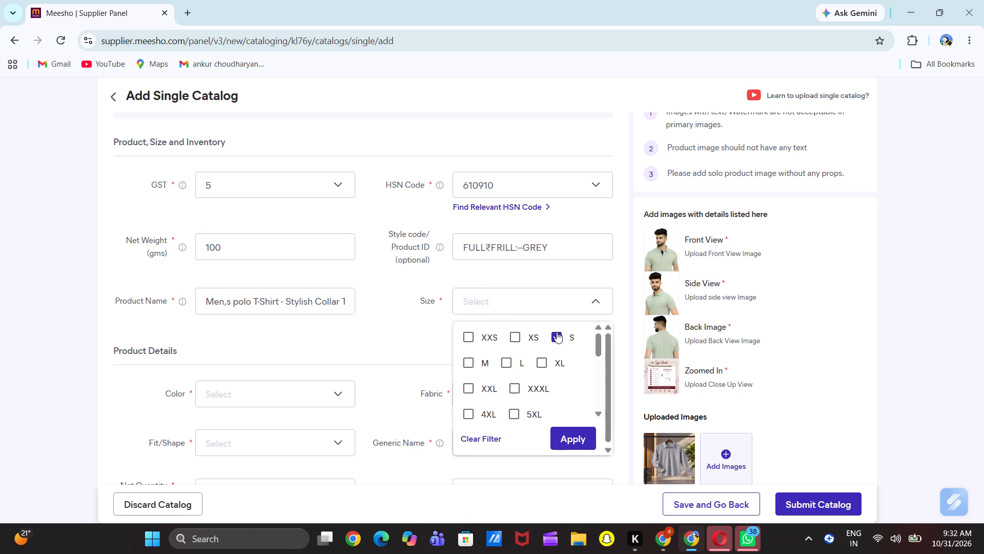
left_click(473, 360)
left_click(499, 359)
left_click(547, 361)
left_click(471, 388)
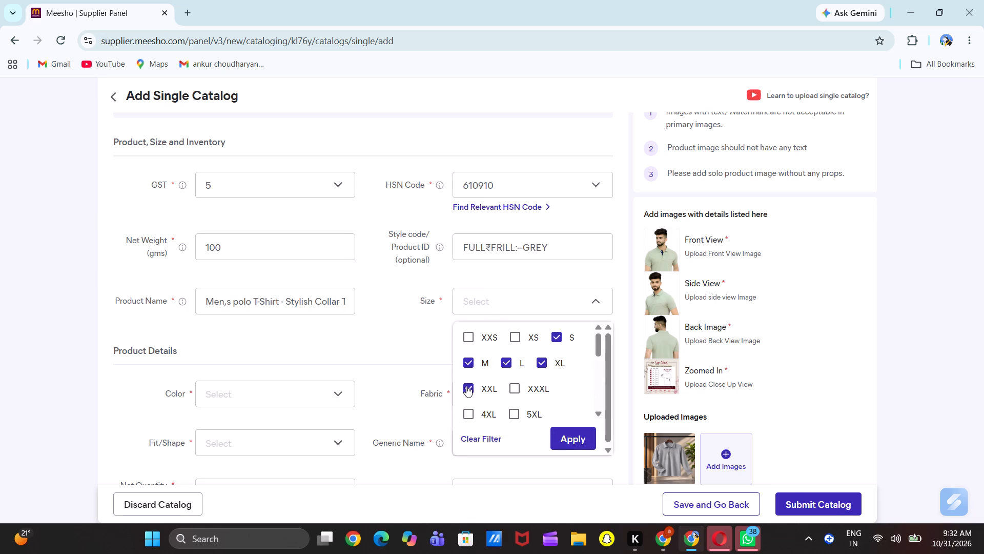
left_click(465, 386)
left_click(575, 433)
Set the Meesho Price to 218 and the Wrong/Defective Returns Price to 217 for Product 1's sizes.
scroll(403, 374, "down", 2)
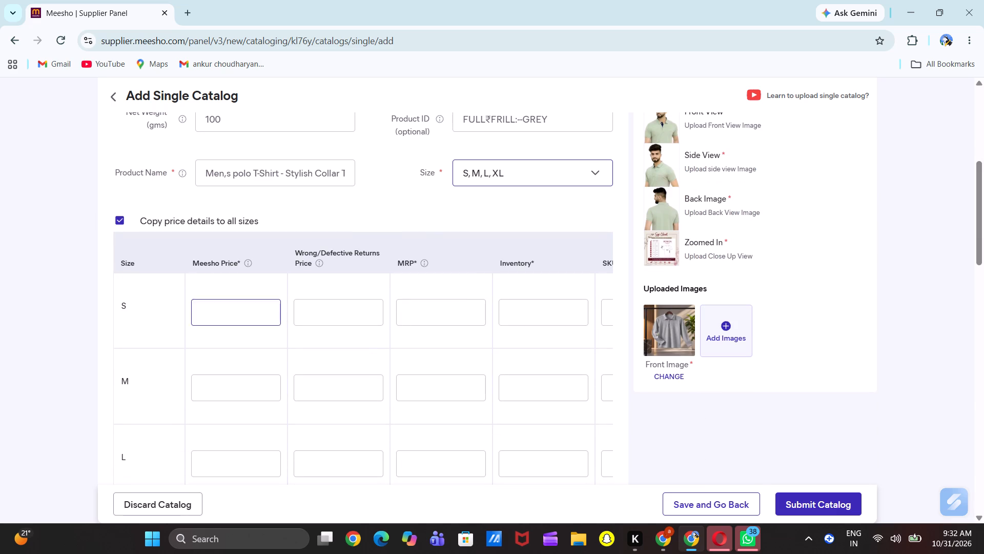
left_click(236, 300)
type("218")
left_click(328, 314)
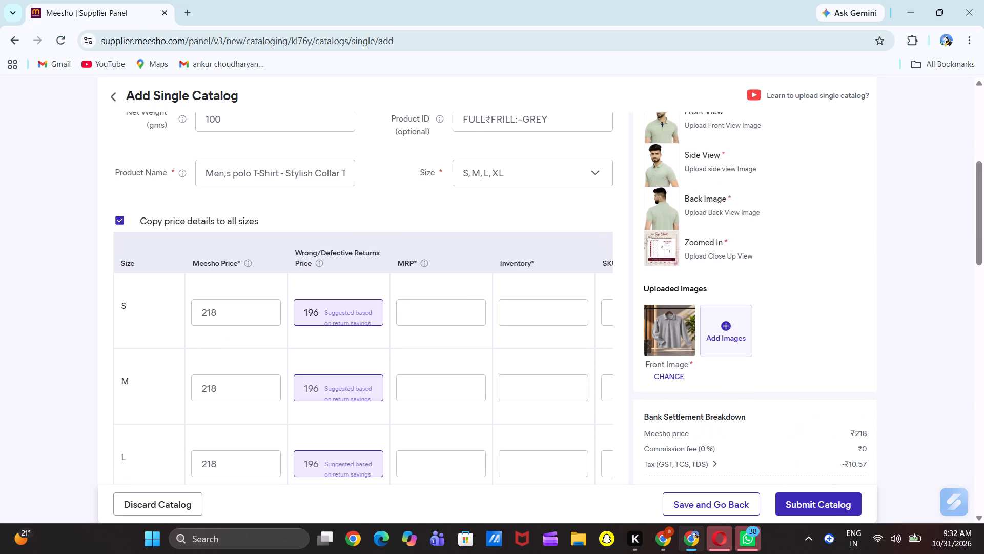
key("BackSpace")
key("BackSpace")
key("BackSpace")
type("217")
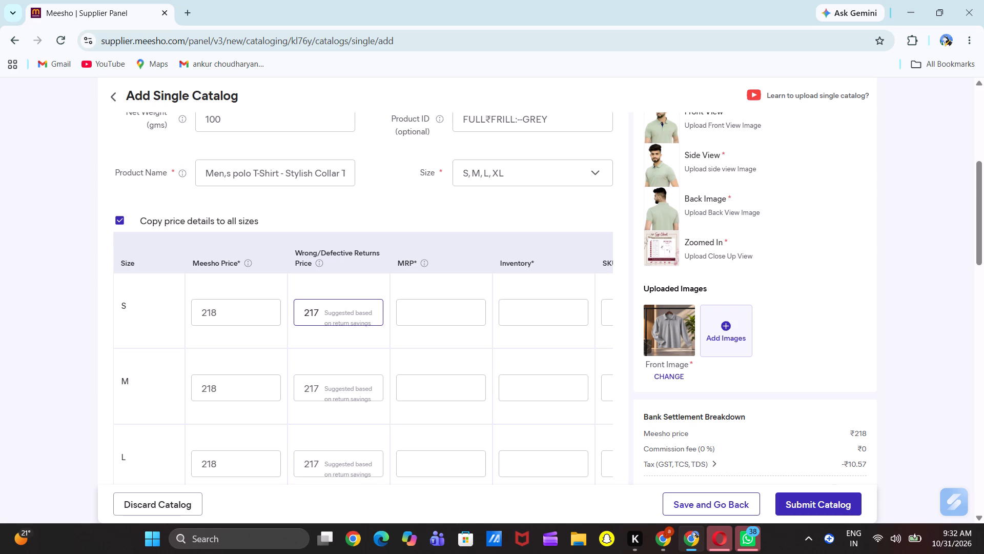
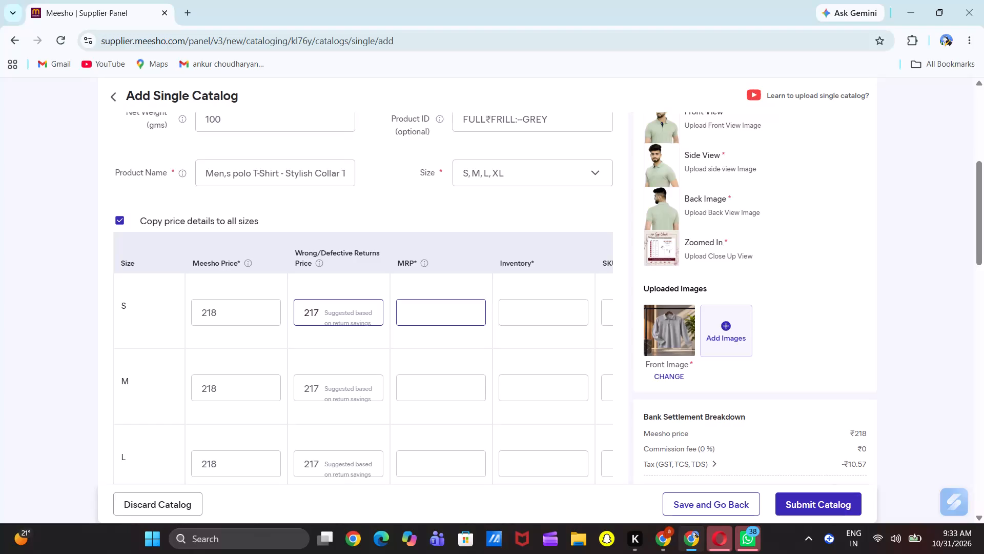
Set the MRP to 799 in the size S row, with price details copied to all sizes.
left_click(450, 309)
type("799")
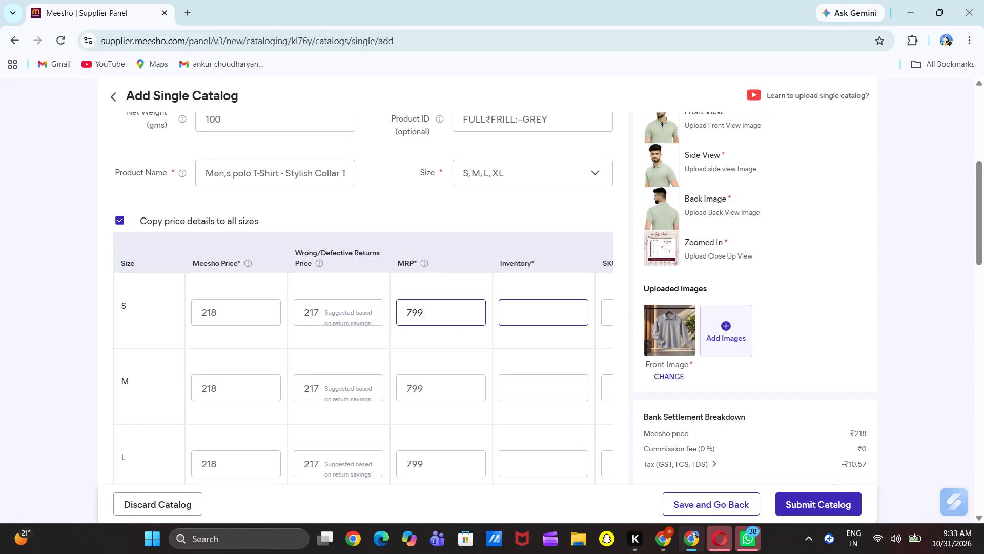
Set the inventory to 100 for each of the sizes S, M, L and XL.
left_click(524, 320)
type("100")
left_click(548, 378)
type("100")
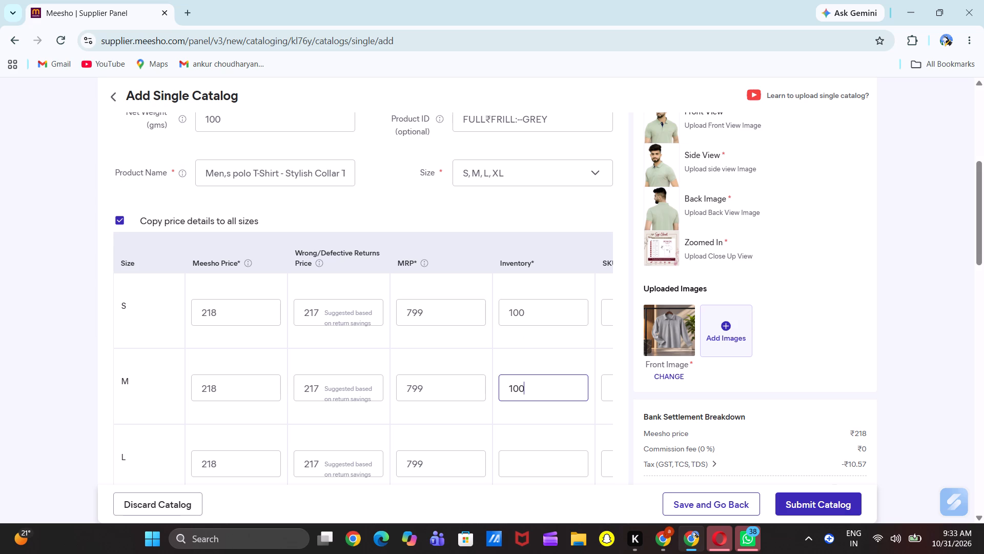
scroll(496, 367, "down", 2)
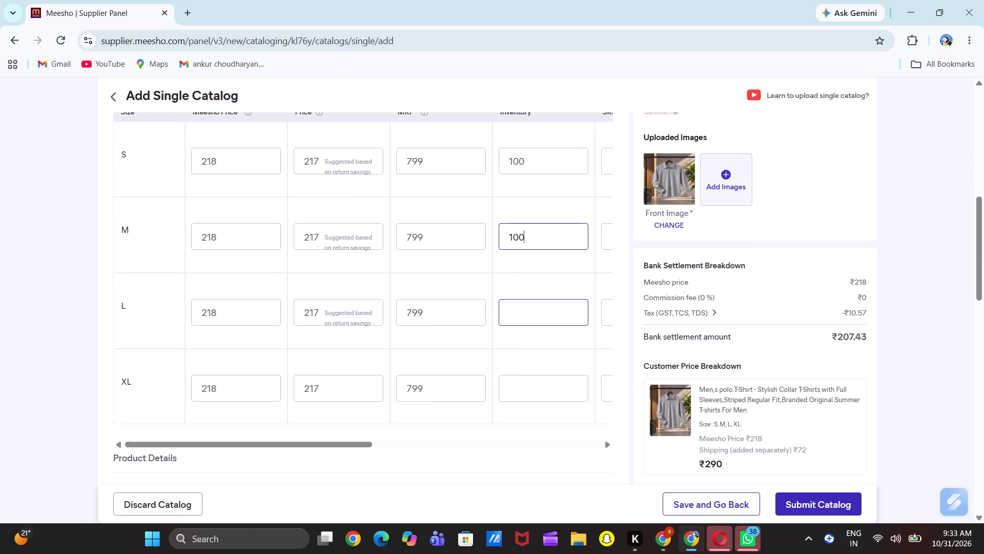
left_click(524, 314)
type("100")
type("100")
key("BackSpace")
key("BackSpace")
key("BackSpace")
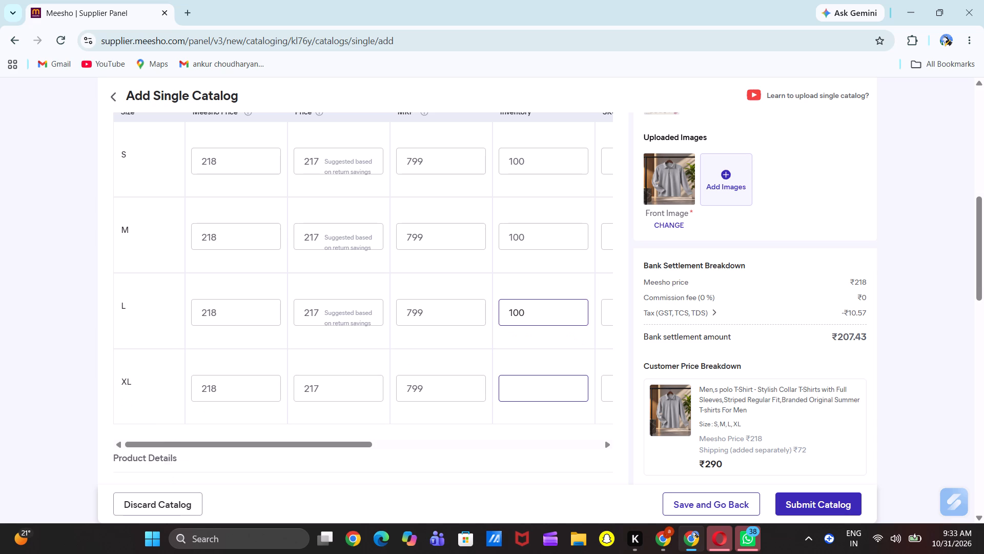
left_click(546, 404)
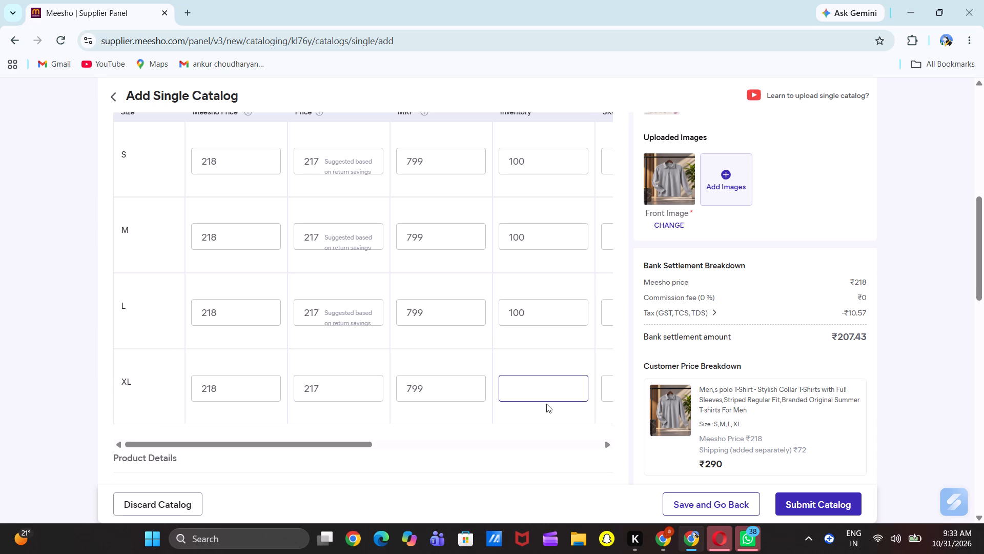
left_click(536, 394)
type("100")
Set the chest size to 36 inches for size S and 38 inches for size M.
scroll(515, 353, "down", 1)
scroll(515, 353, "left", 1)
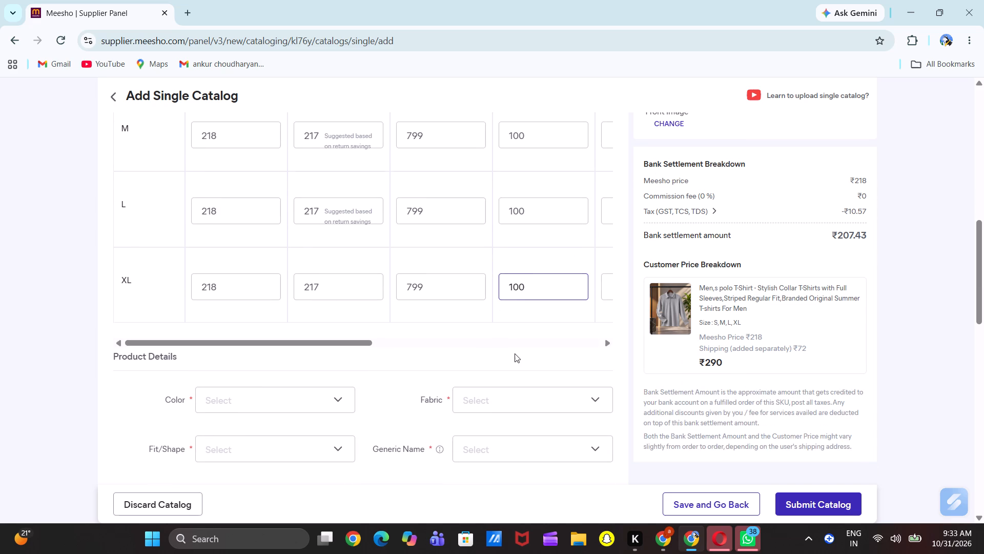
scroll(515, 353, "left", 1)
scroll(490, 255, "left", 5)
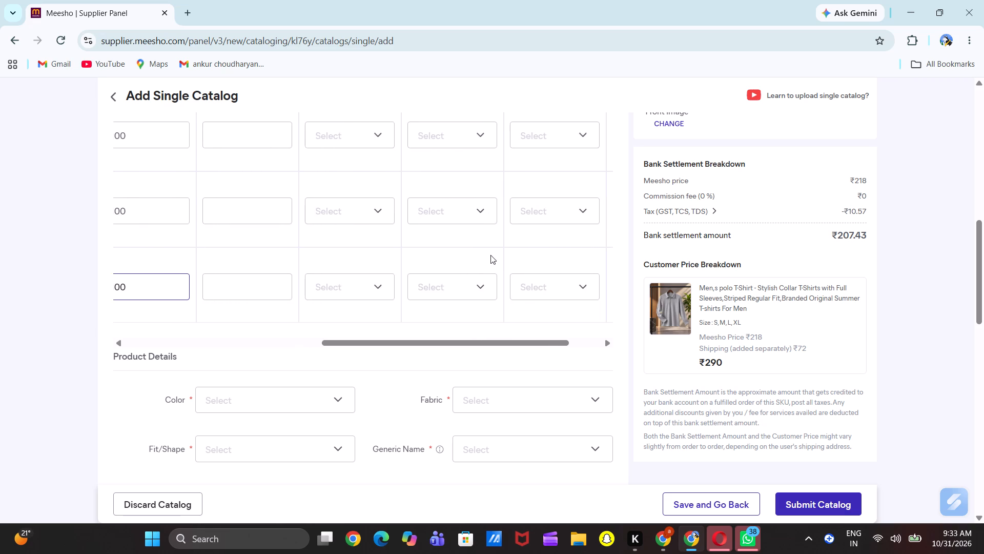
scroll(490, 255, "up", 2)
left_click(358, 213)
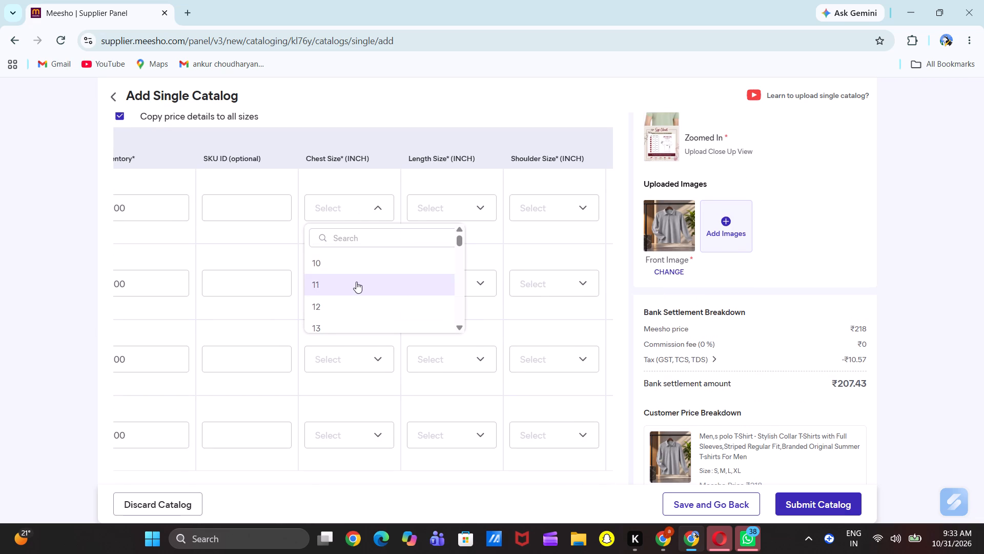
scroll(356, 282, "down", 3)
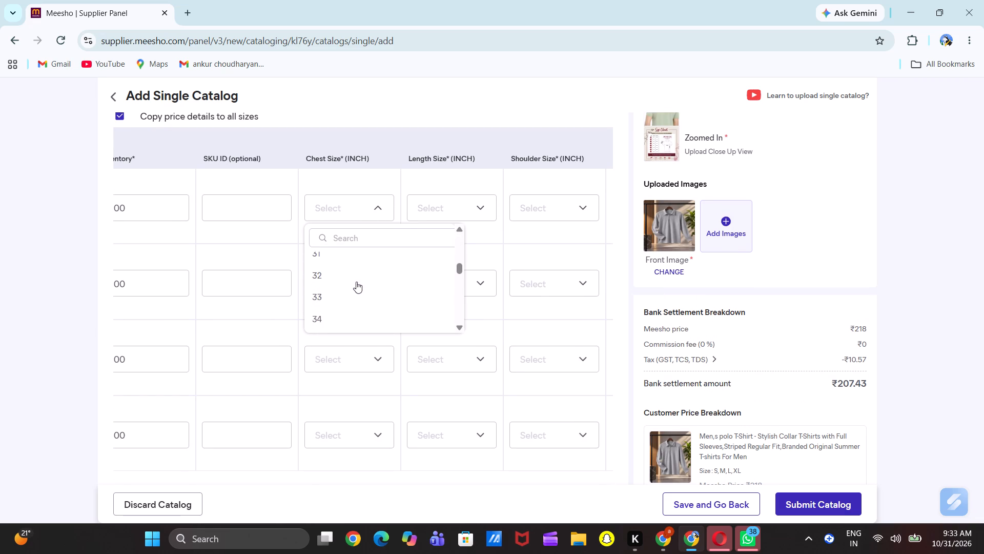
scroll(356, 282, "down", 3)
left_click(356, 282)
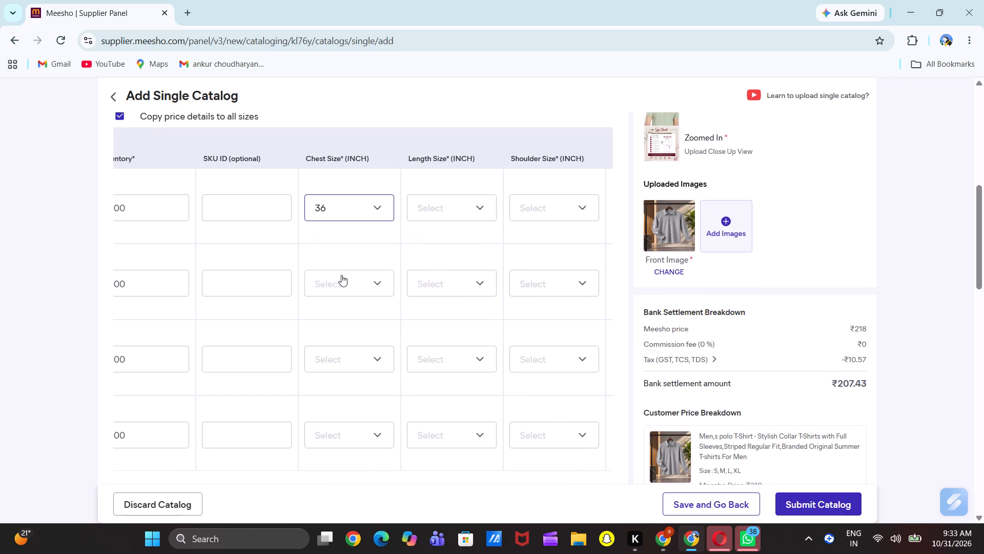
left_click(332, 269)
left_click(335, 279)
scroll(336, 342, "down", 1)
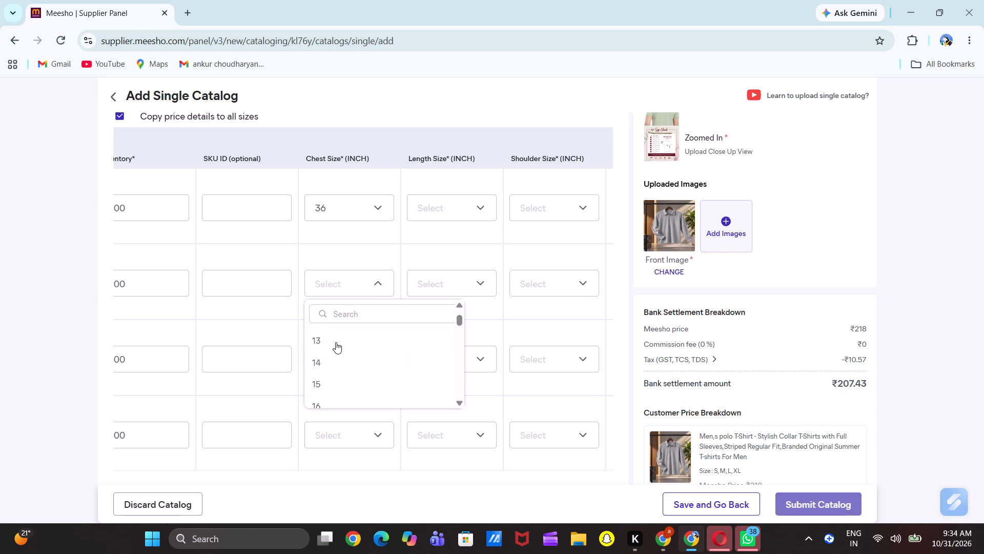
scroll(336, 342, "down", 4)
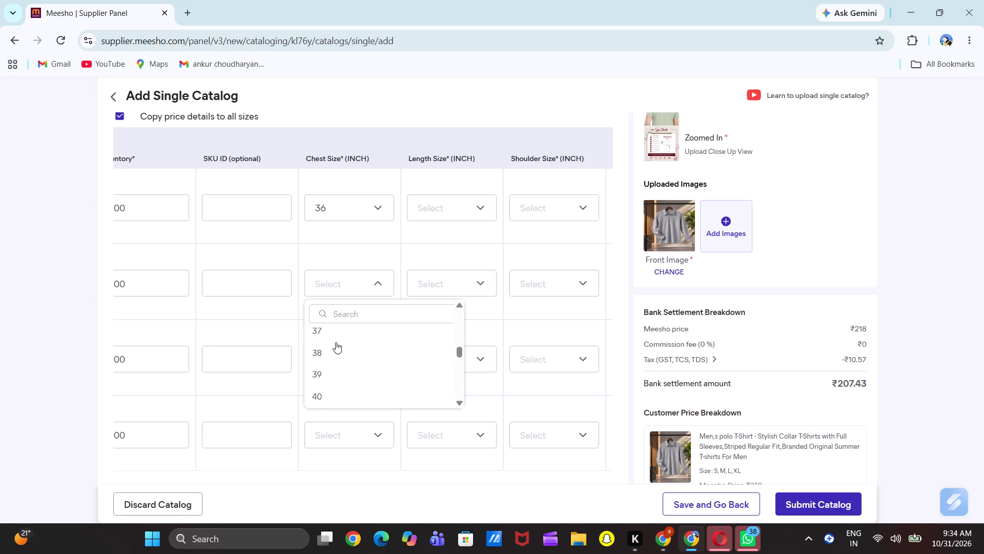
scroll(336, 342, "down", 1)
left_click(336, 342)
Set the chest size to 40 inches for size L and 42 inches for size XL.
left_click(344, 361)
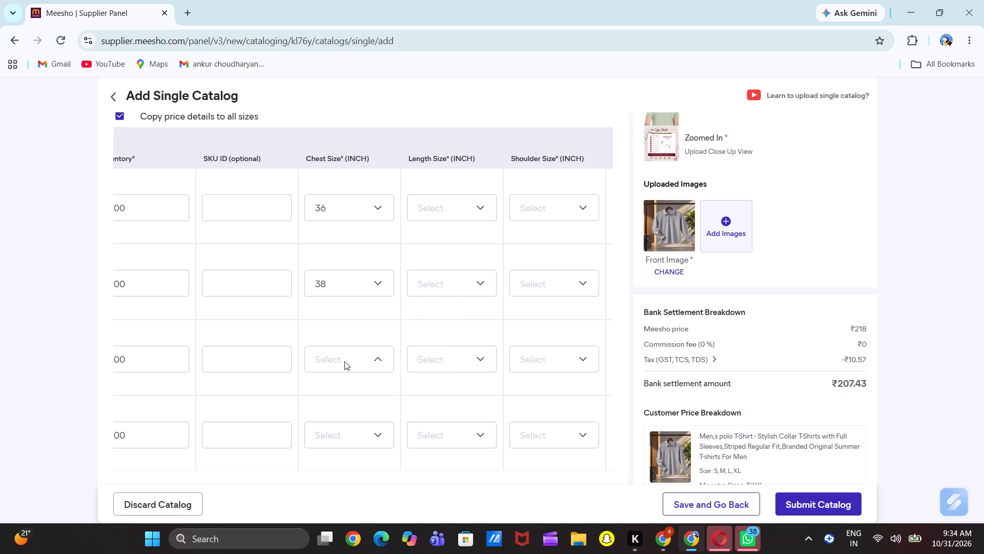
scroll(343, 412, "down", 4)
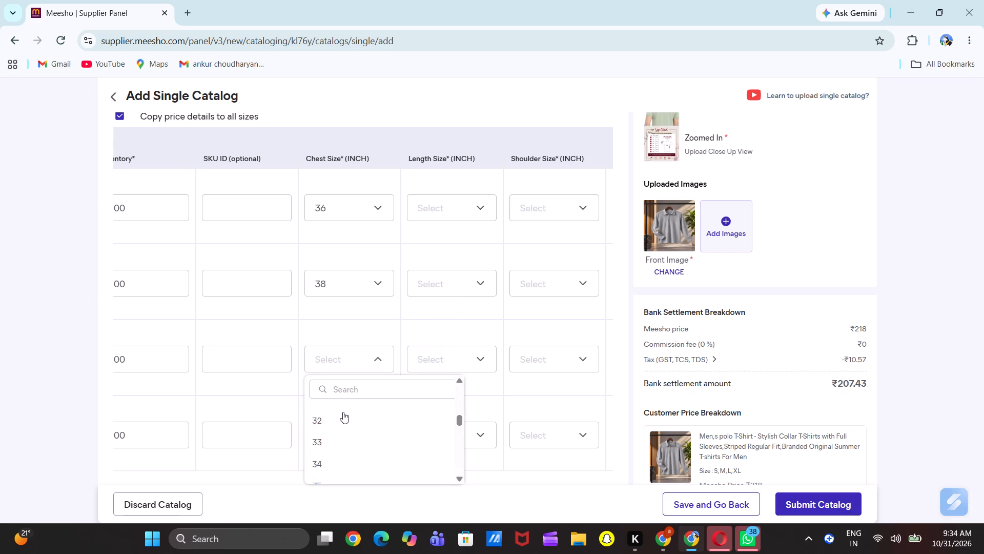
scroll(343, 412, "down", 3)
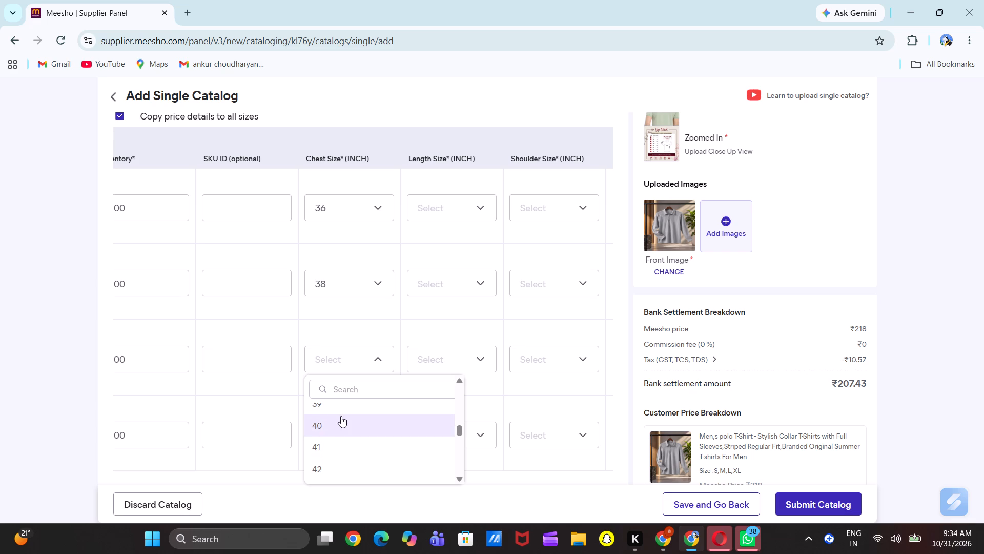
left_click(341, 416)
left_click(339, 424)
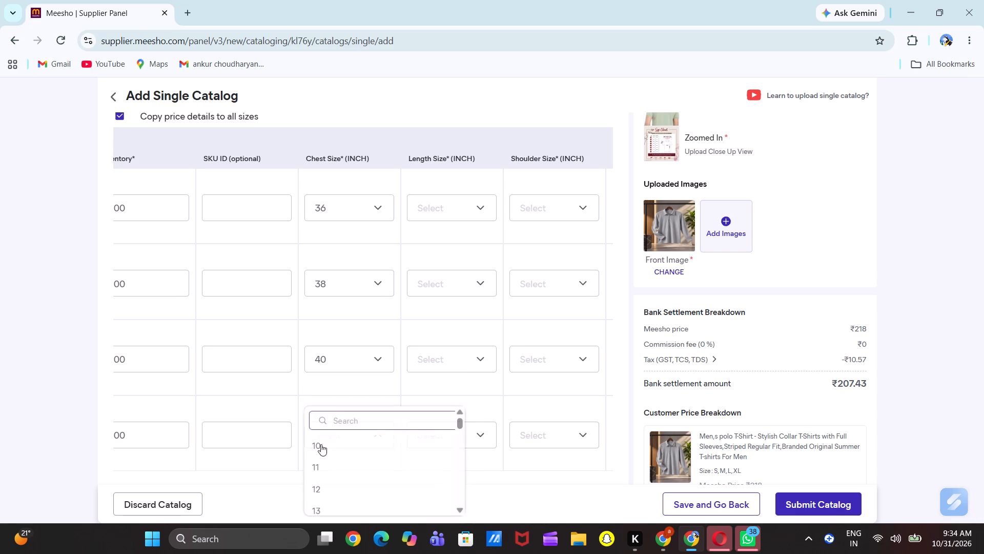
scroll(339, 482, "down", 3)
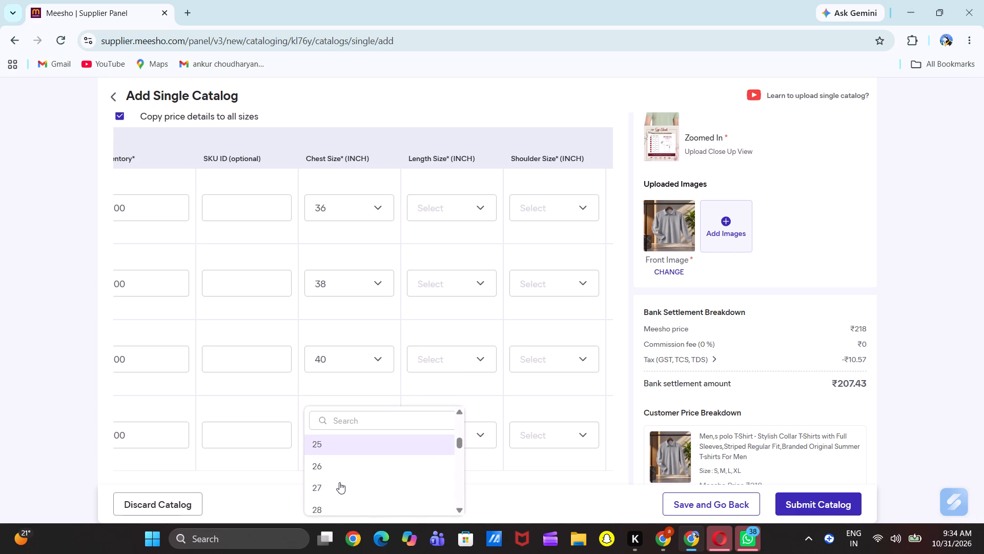
scroll(339, 482, "down", 4)
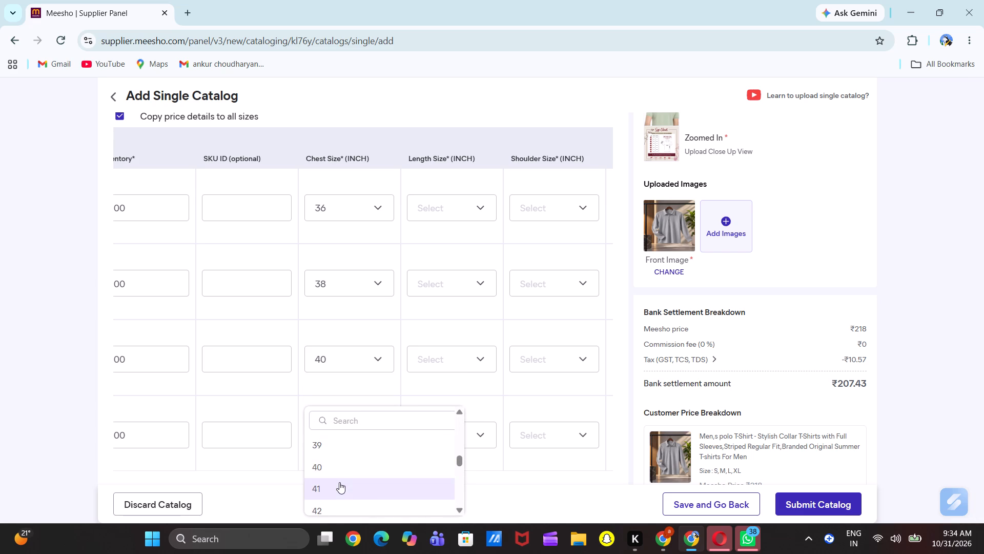
scroll(339, 482, "down", 2)
left_click(330, 471)
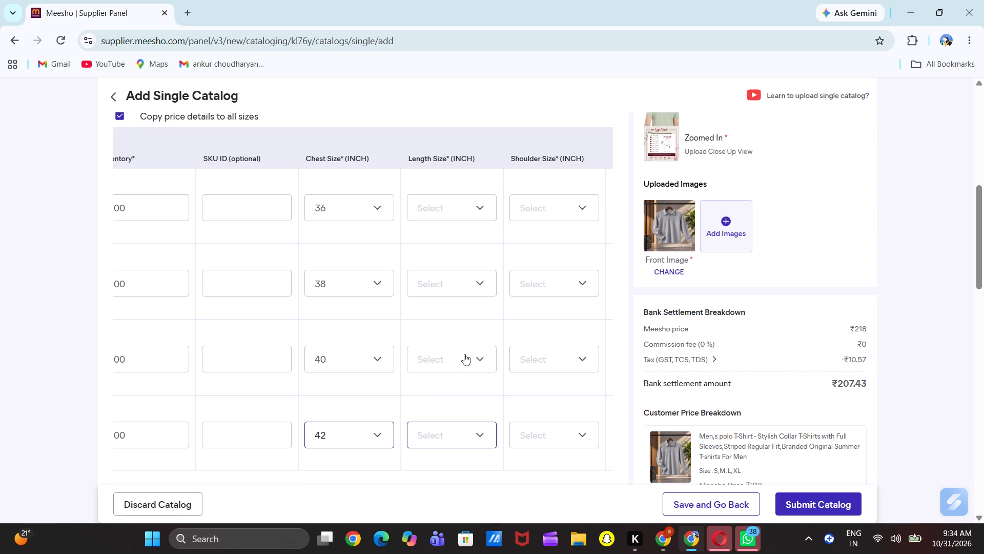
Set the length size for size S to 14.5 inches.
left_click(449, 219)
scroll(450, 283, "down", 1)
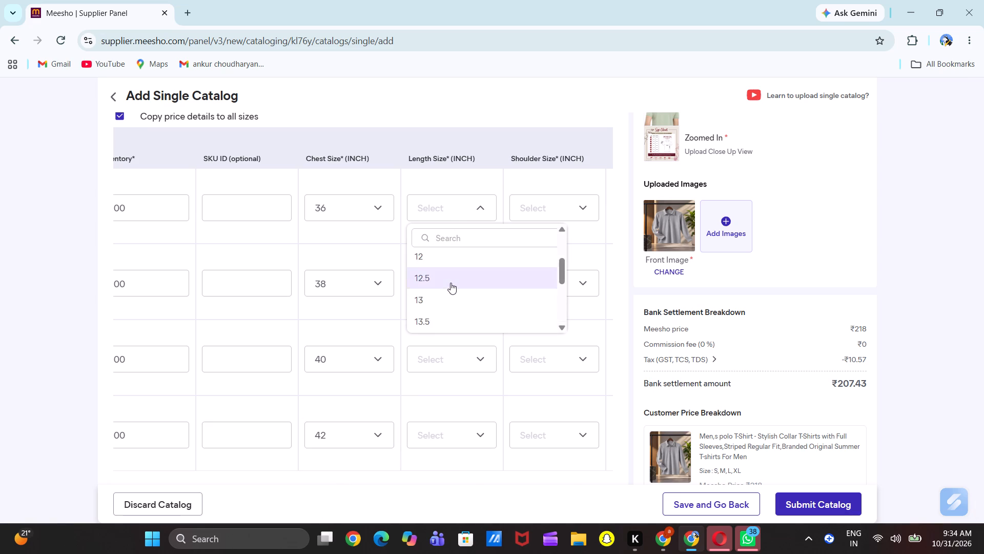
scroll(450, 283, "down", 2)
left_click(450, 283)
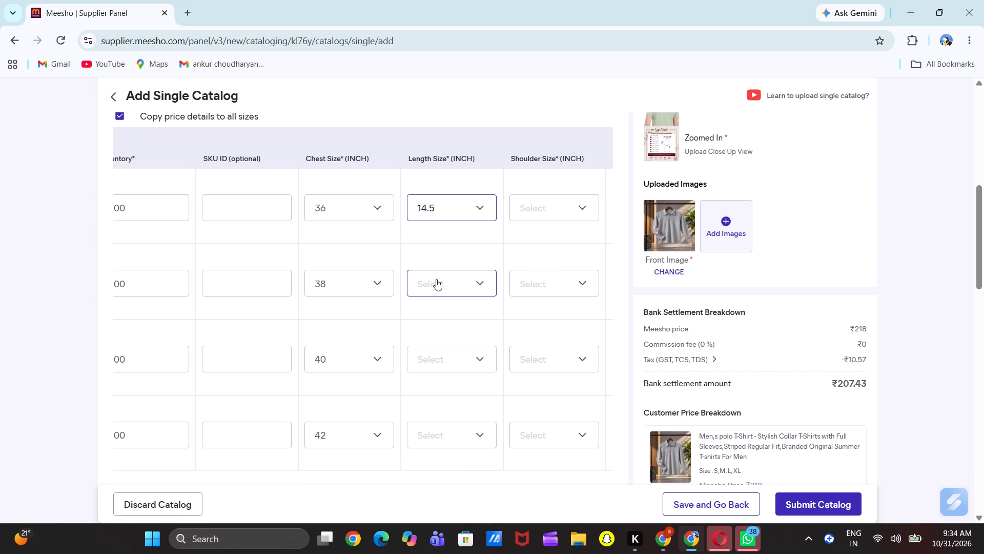
Set the length size for size M to 15.5 inches.
left_click(436, 279)
scroll(438, 346, "down", 2)
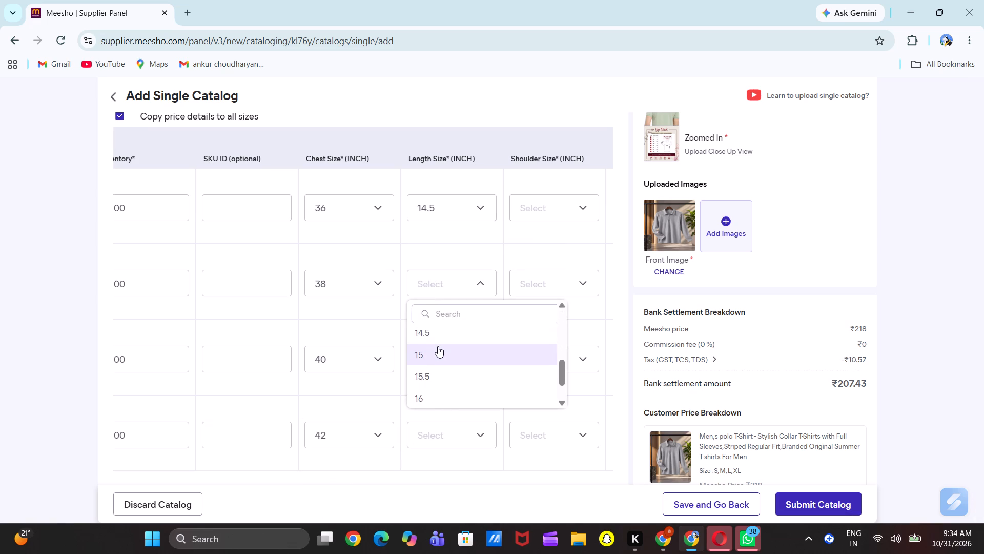
scroll(438, 346, "down", 2)
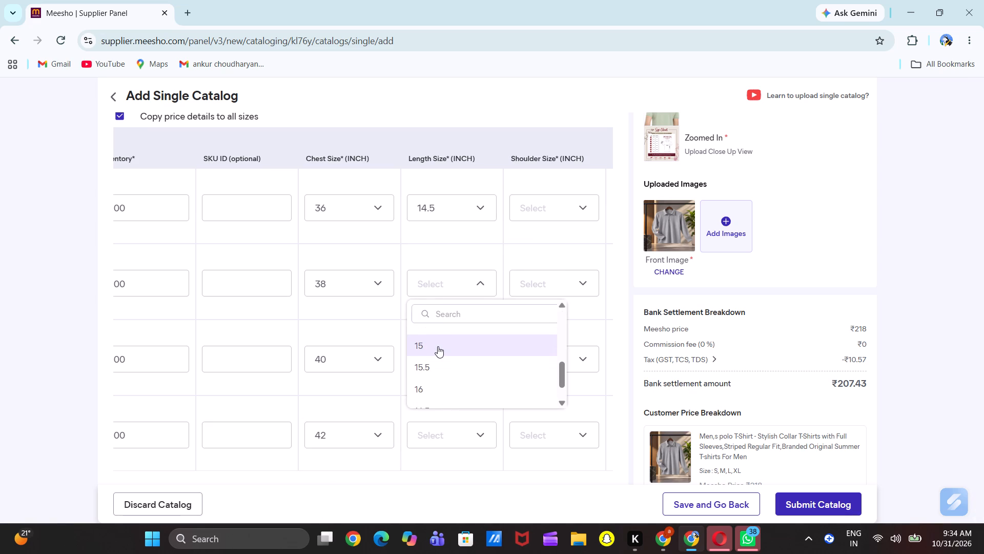
scroll(438, 346, "down", 1)
left_click(435, 355)
Change the length size for size S to 24.5 inches.
left_click(442, 195)
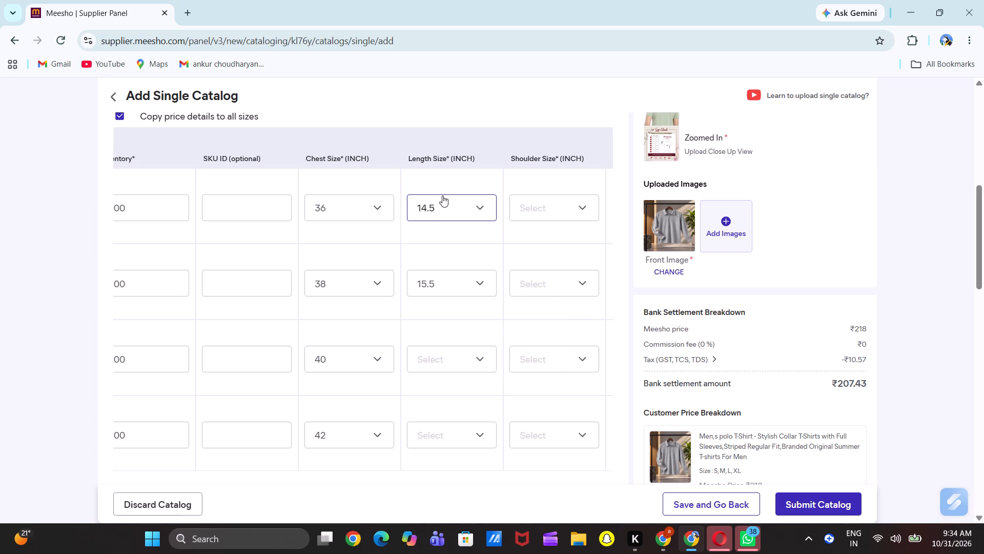
scroll(441, 286, "down", 3)
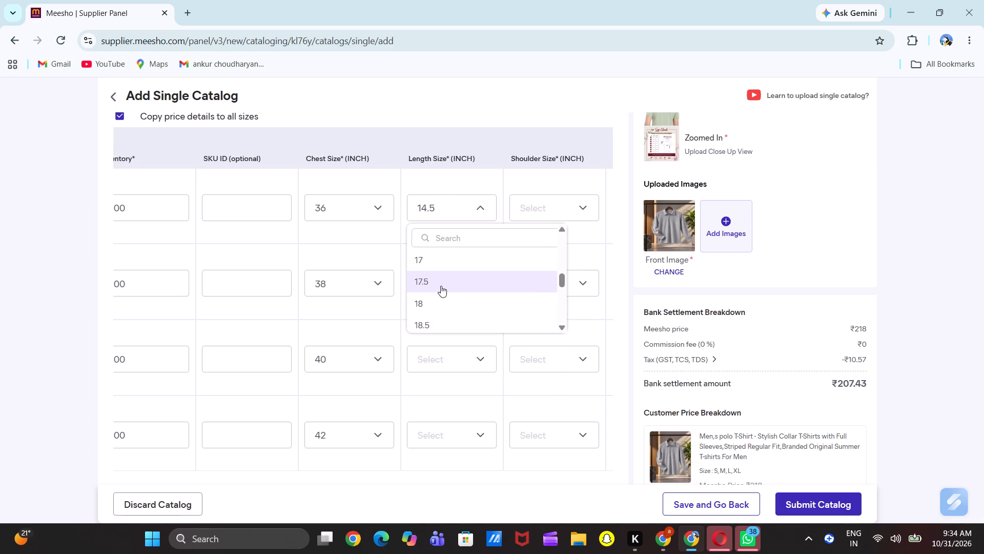
scroll(441, 286, "down", 4)
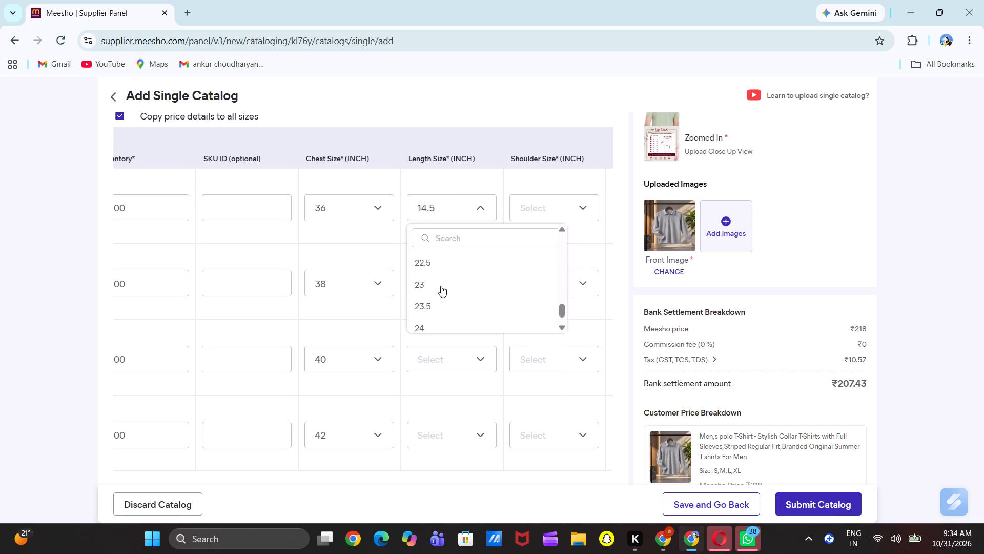
scroll(441, 286, "down", 2)
left_click(441, 286)
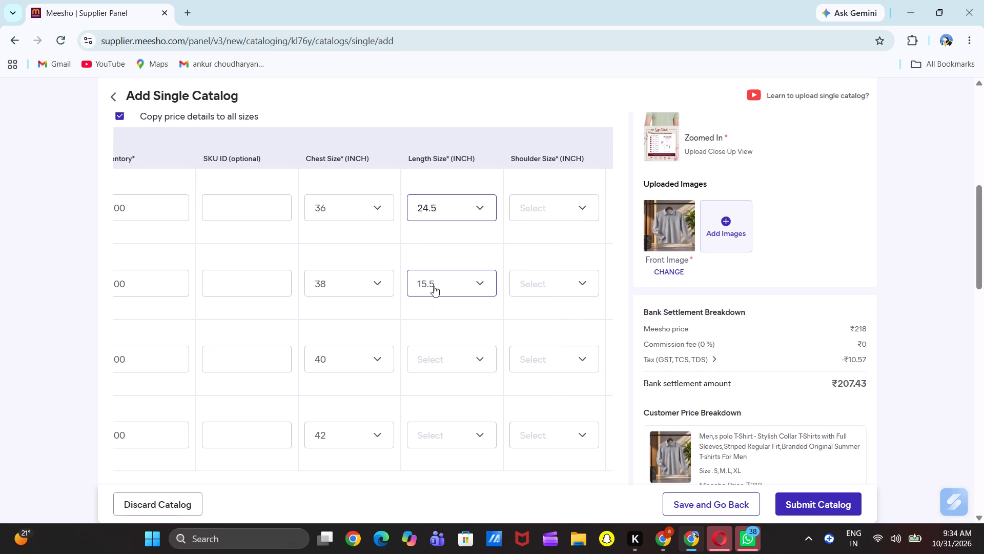
Change the length size for size M to 25.5 inches.
left_click(434, 286)
scroll(438, 351, "down", 3)
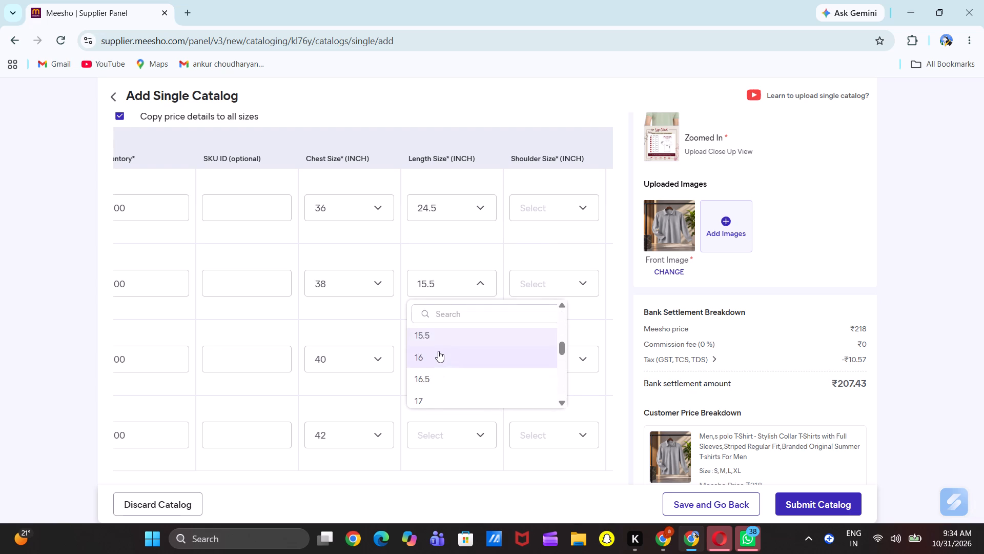
scroll(438, 351, "down", 4)
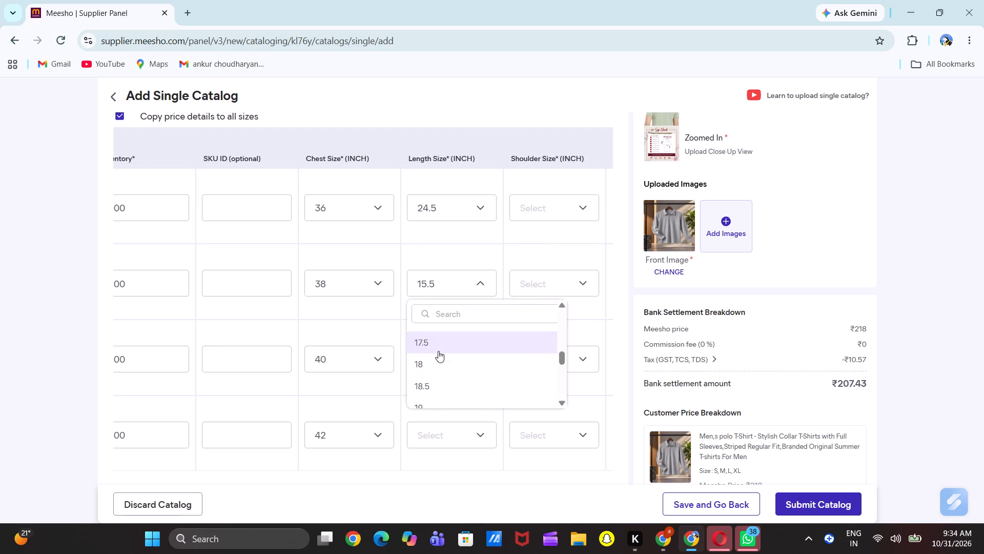
scroll(438, 351, "down", 1)
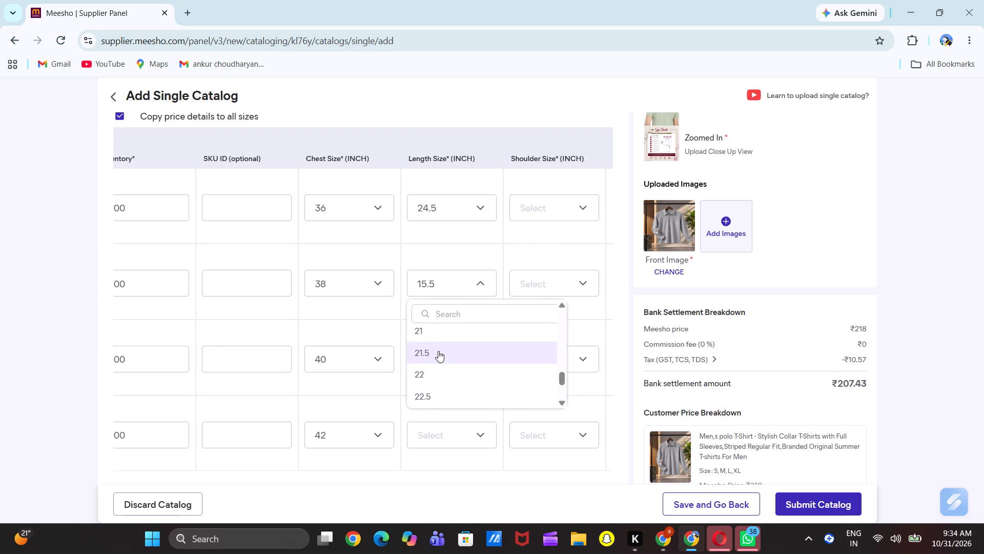
scroll(438, 351, "down", 3)
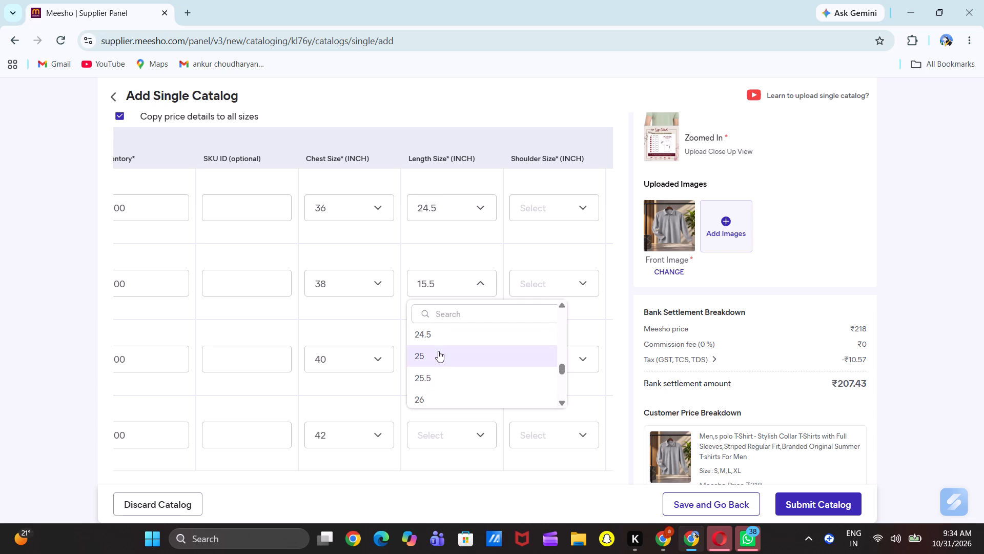
left_click(436, 380)
Set the length size for size L to 26.5 inches.
left_click(432, 368)
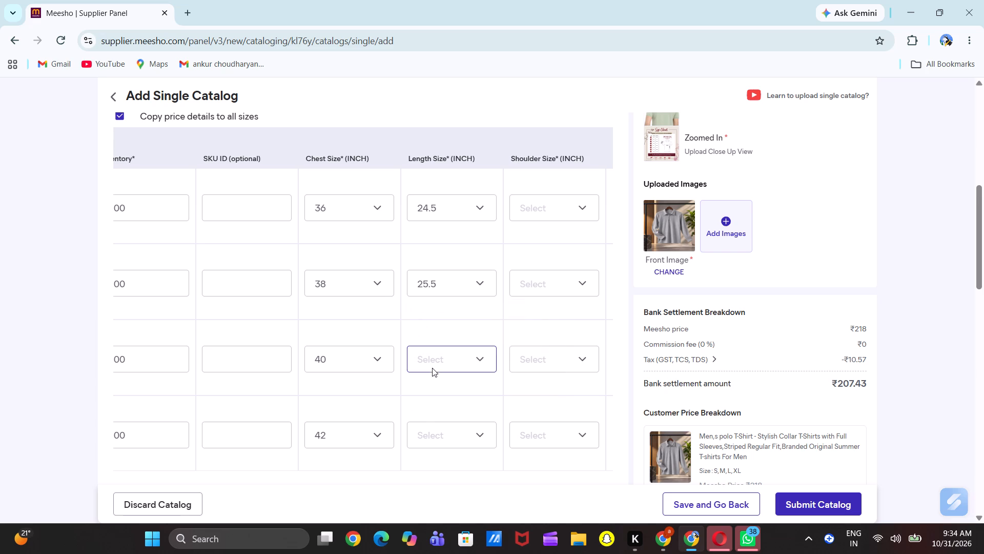
scroll(432, 422, "down", 4)
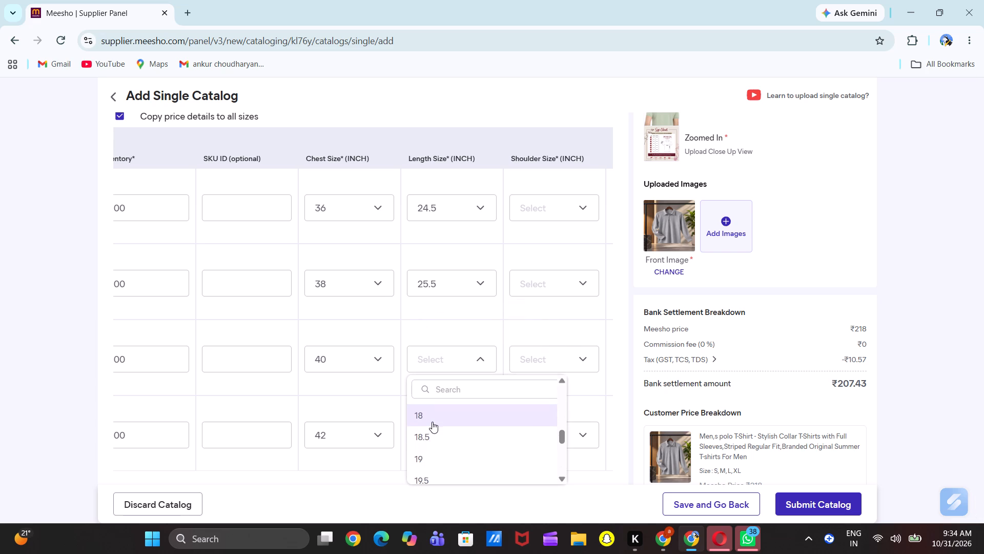
scroll(432, 422, "down", 4)
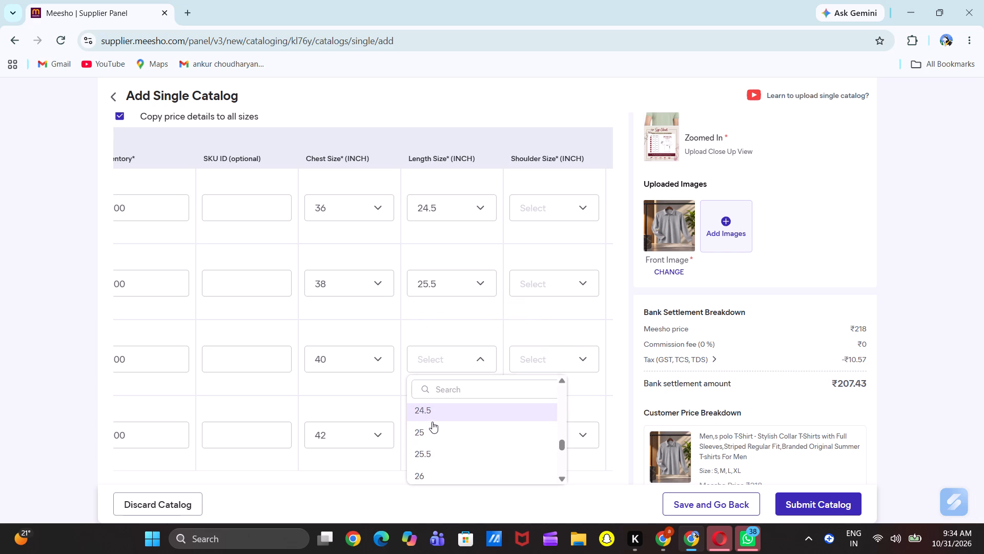
scroll(432, 422, "down", 2)
left_click(432, 422)
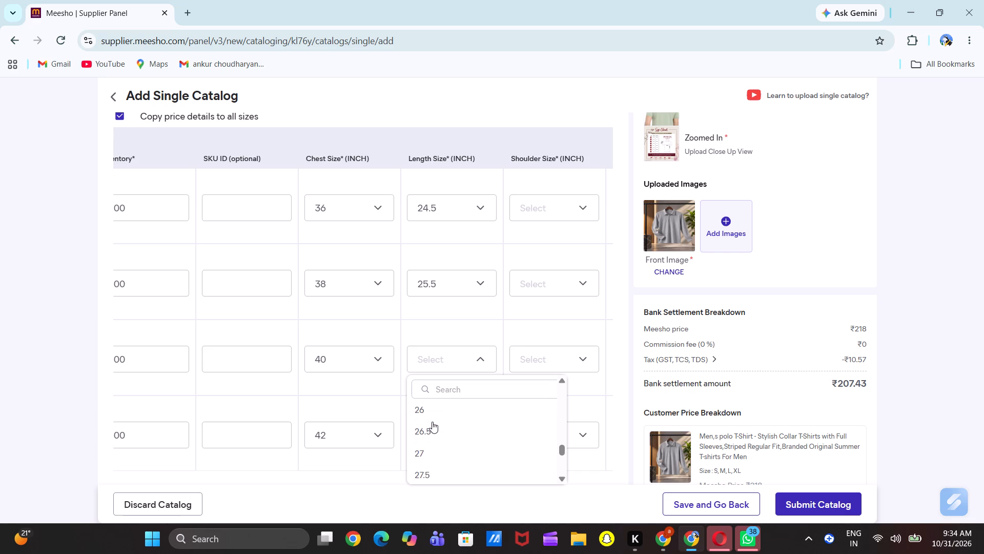
Set the length size for size XL to 27.5 inches.
left_click(432, 433)
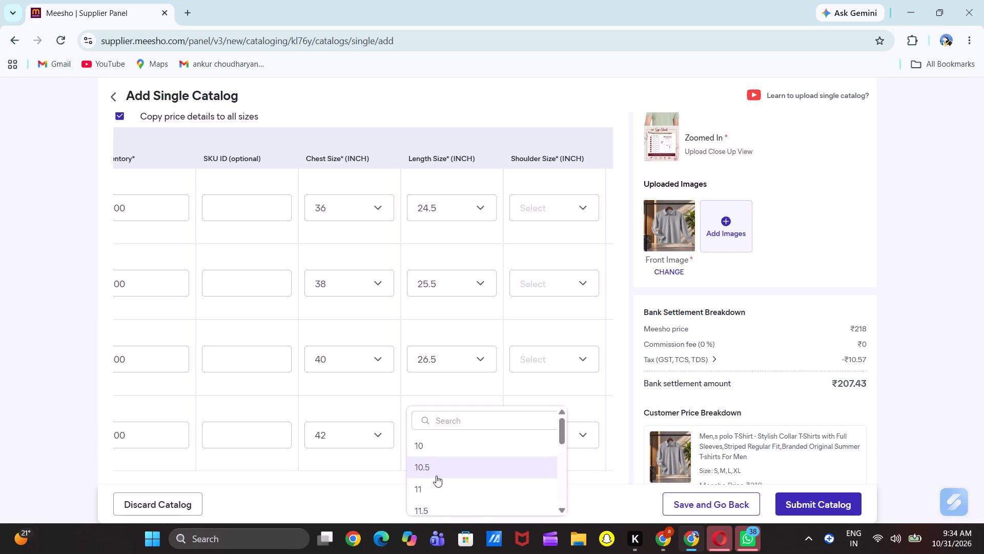
scroll(436, 476, "down", 5)
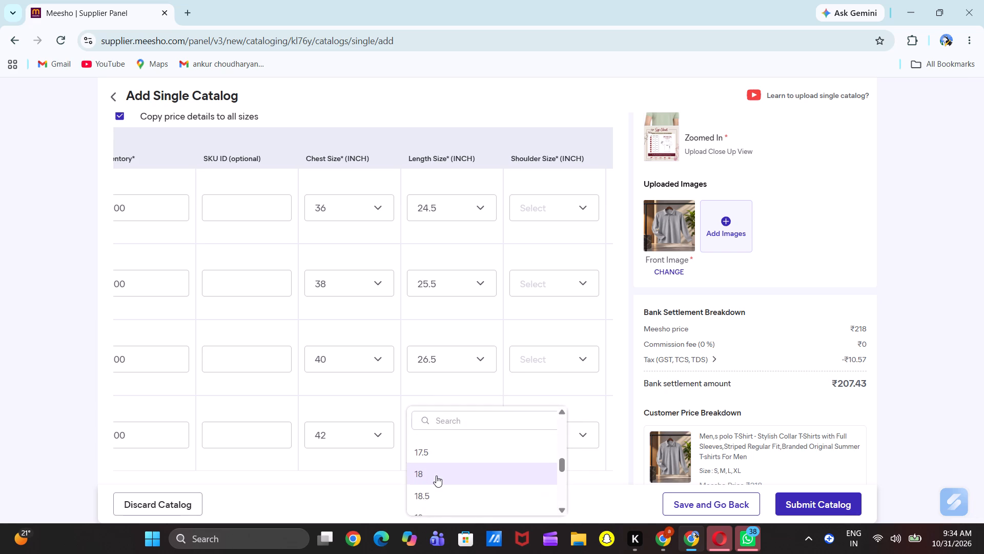
scroll(436, 476, "down", 3)
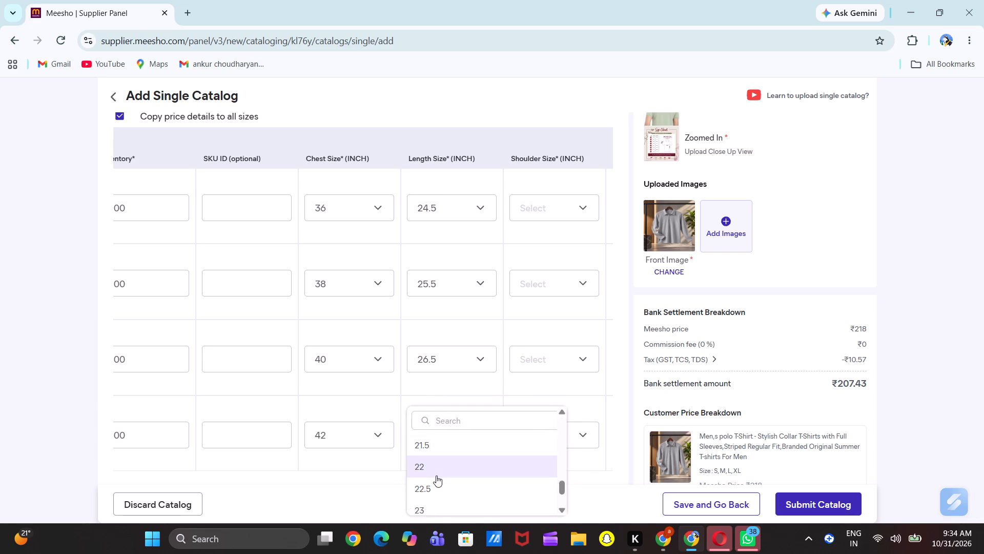
scroll(436, 476, "down", 2)
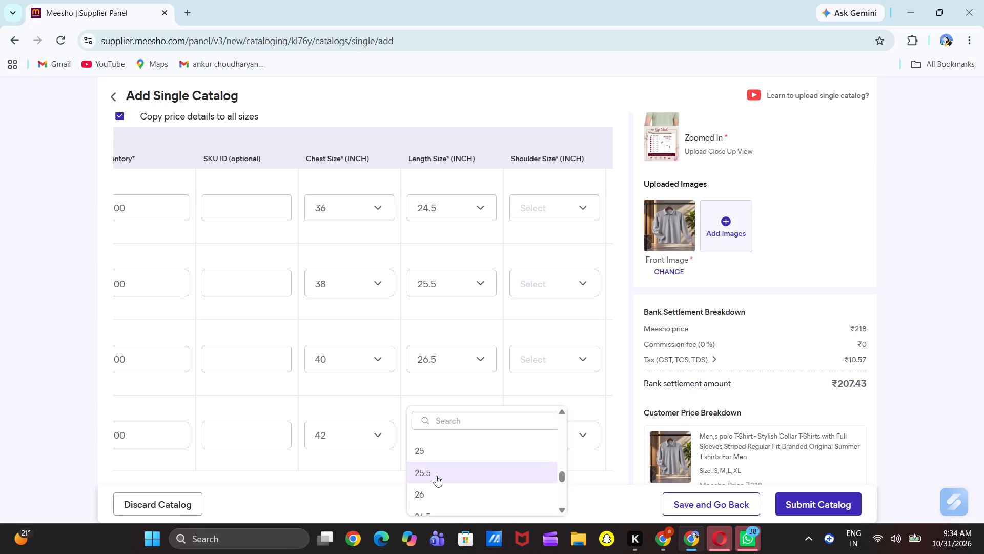
scroll(436, 476, "down", 2)
left_click(436, 476)
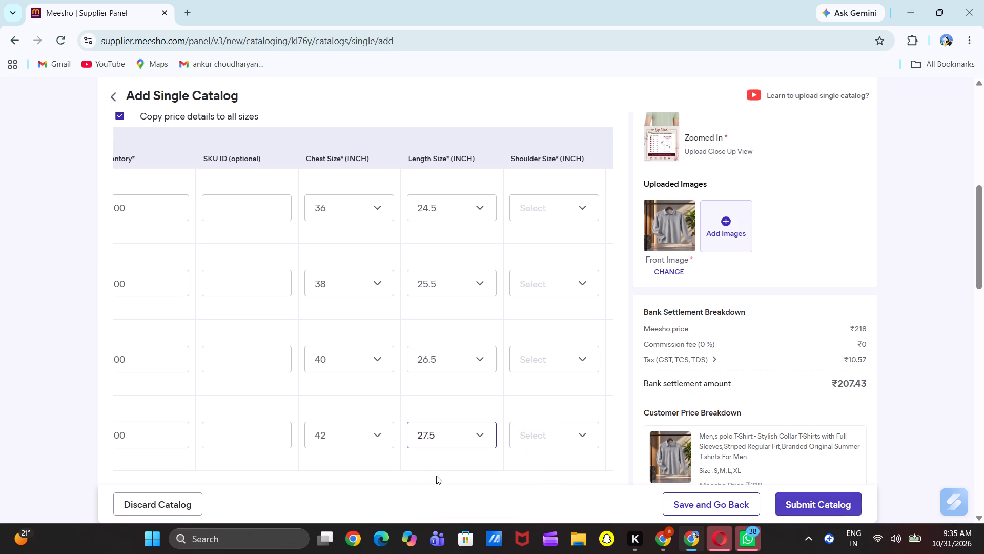
Set the shoulder size for size S to 14.5 inches.
left_click(546, 202)
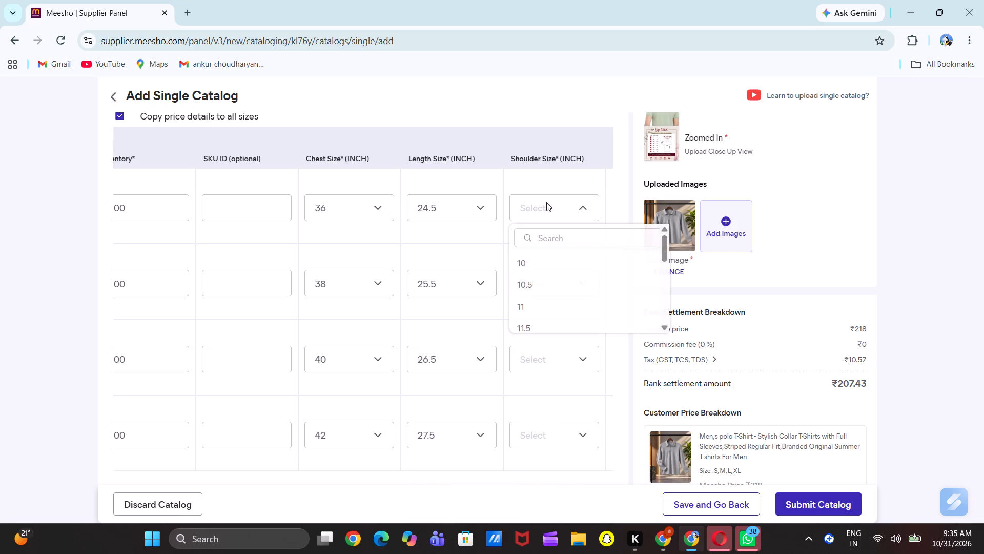
scroll(549, 276, "down", 4)
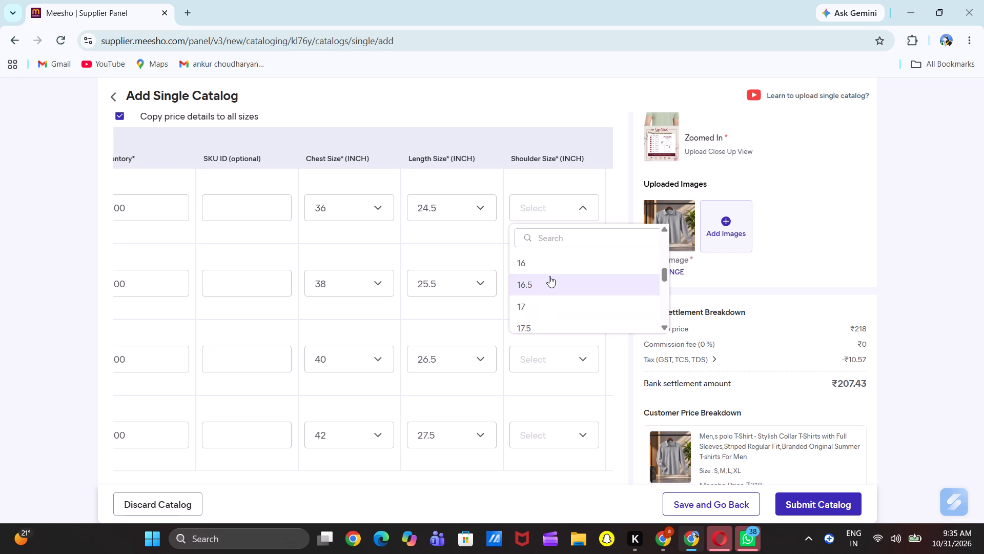
scroll(549, 276, "up", 1)
left_click(539, 269)
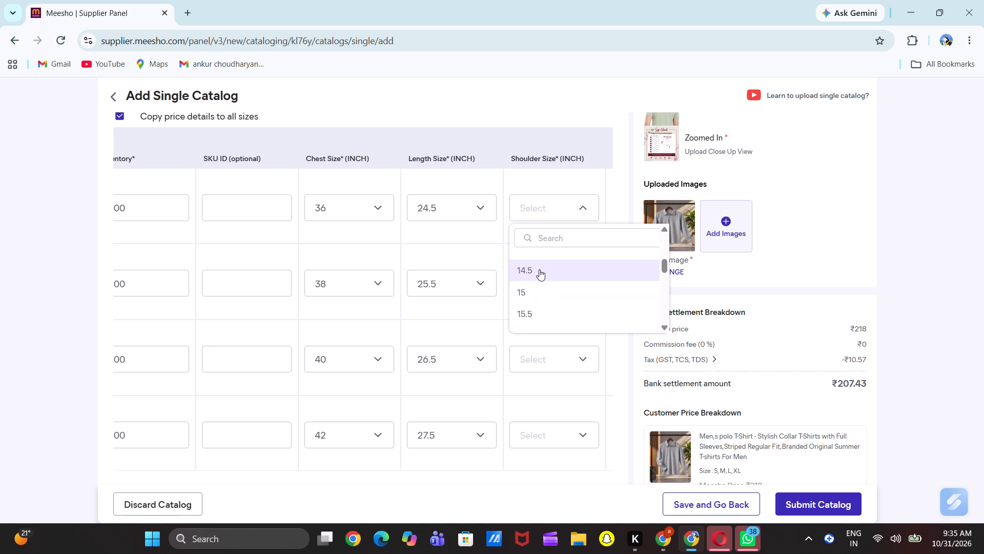
Set the shoulder size for size M to 15.5 inches.
left_click(530, 291)
scroll(523, 358, "down", 1)
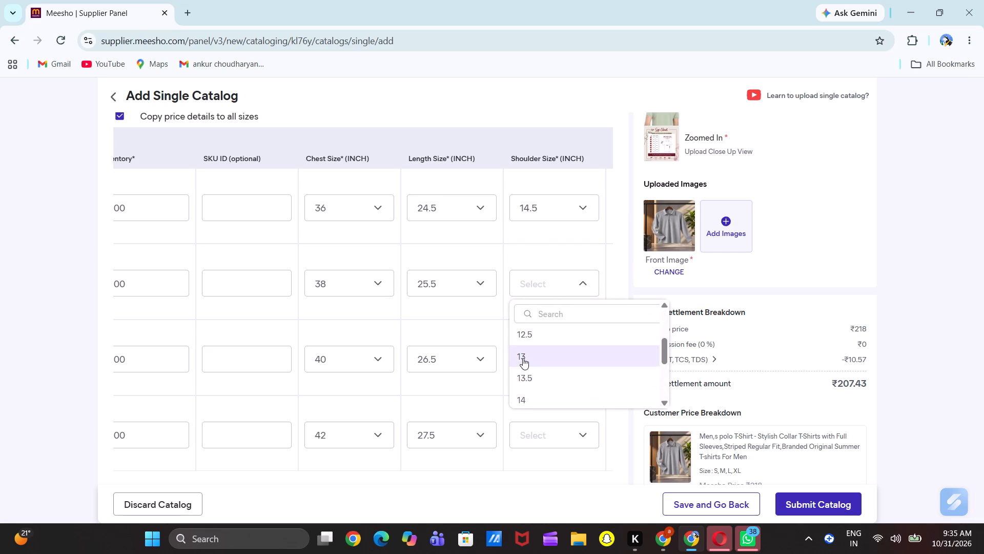
scroll(523, 358, "down", 2)
left_click(529, 351)
Set the shoulder size for size L to 16.5 inches.
left_click(540, 371)
scroll(532, 441, "down", 1)
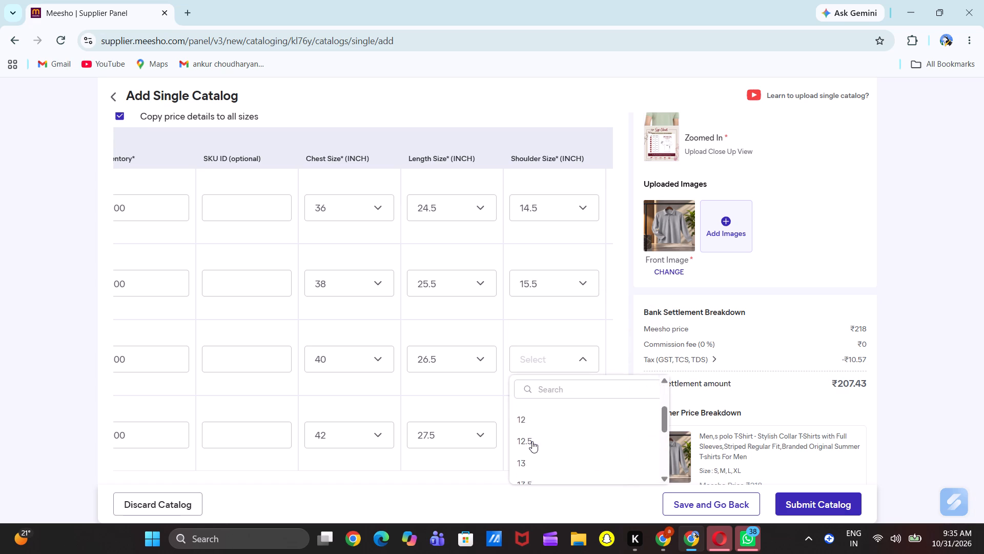
scroll(532, 441, "down", 2)
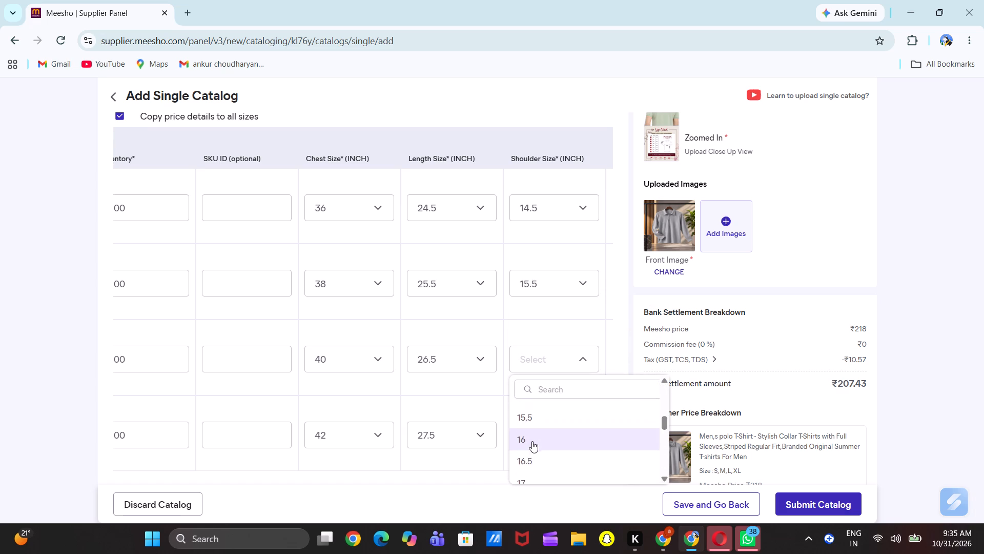
scroll(532, 441, "down", 1)
left_click(532, 441)
Set the shoulder size for size XL to 17.5 inches.
left_click(536, 439)
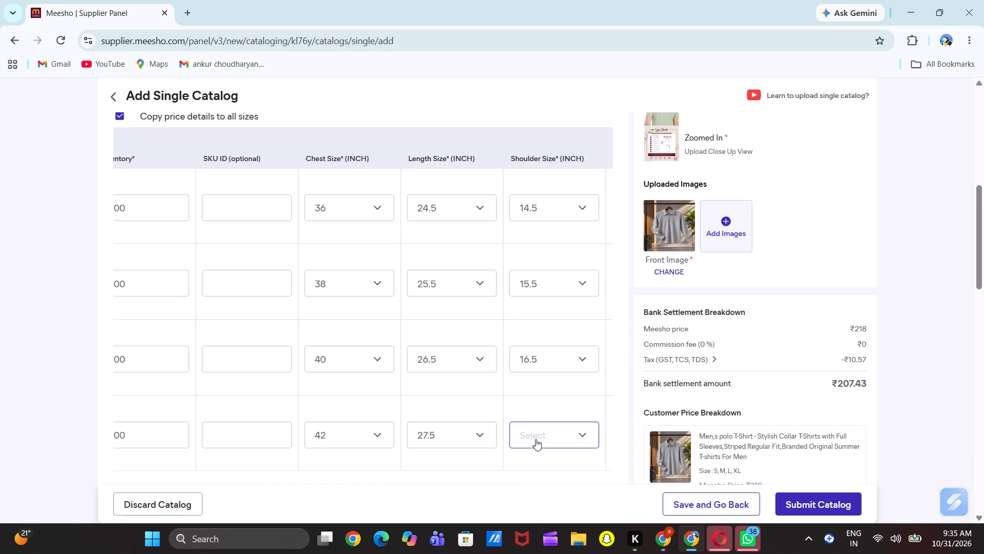
scroll(525, 482, "down", 2)
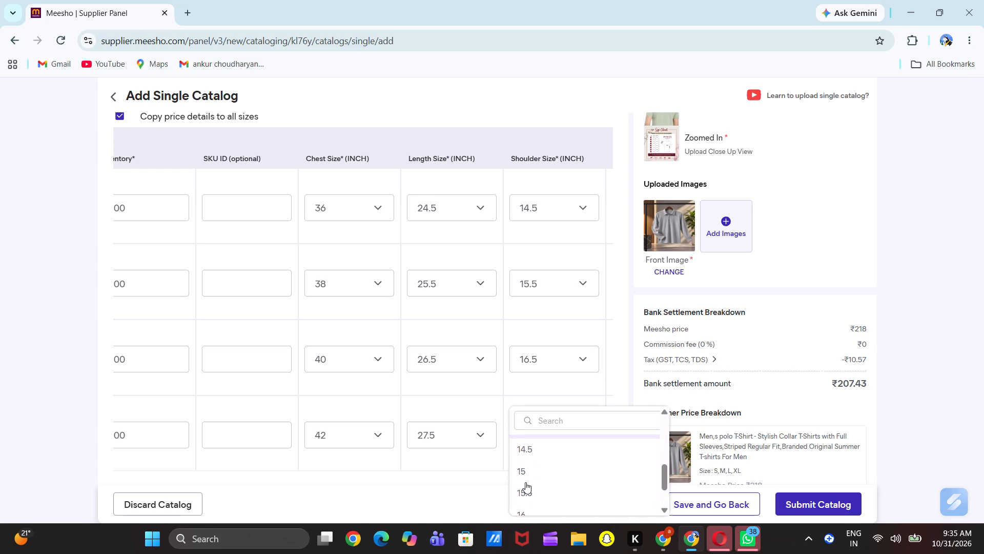
scroll(525, 482, "down", 3)
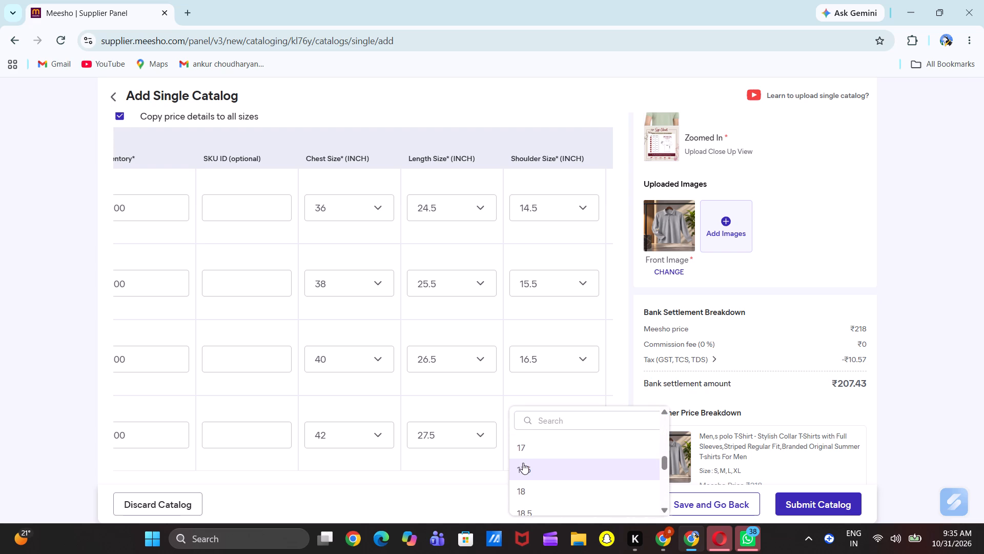
left_click(523, 463)
Set the color in the product details to Grey.
scroll(448, 454, "down", 3)
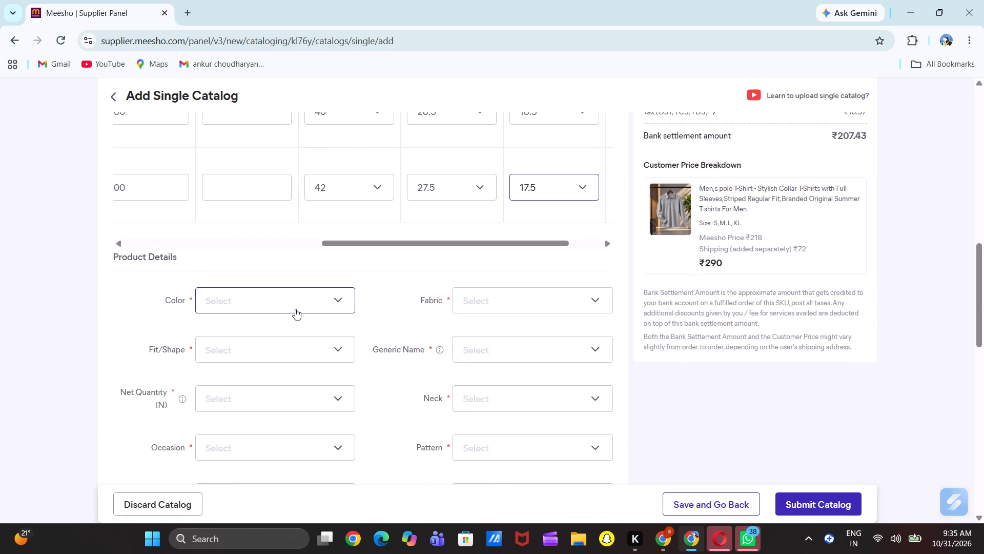
left_click(295, 309)
left_click(262, 328)
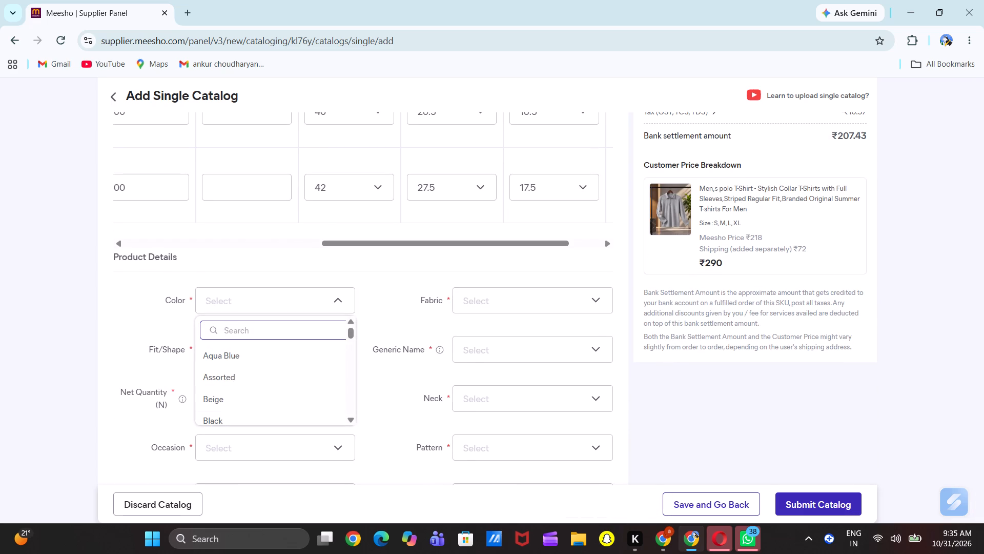
type("GRE")
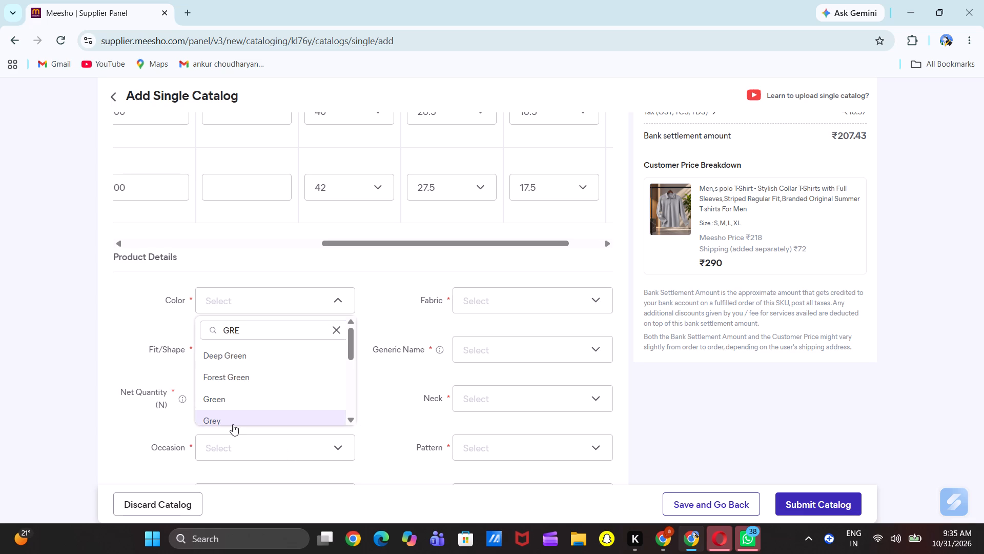
left_click(233, 424)
Set the fabric to Cotton Blend and the fit/shape to Regular in the product details.
left_click(519, 294)
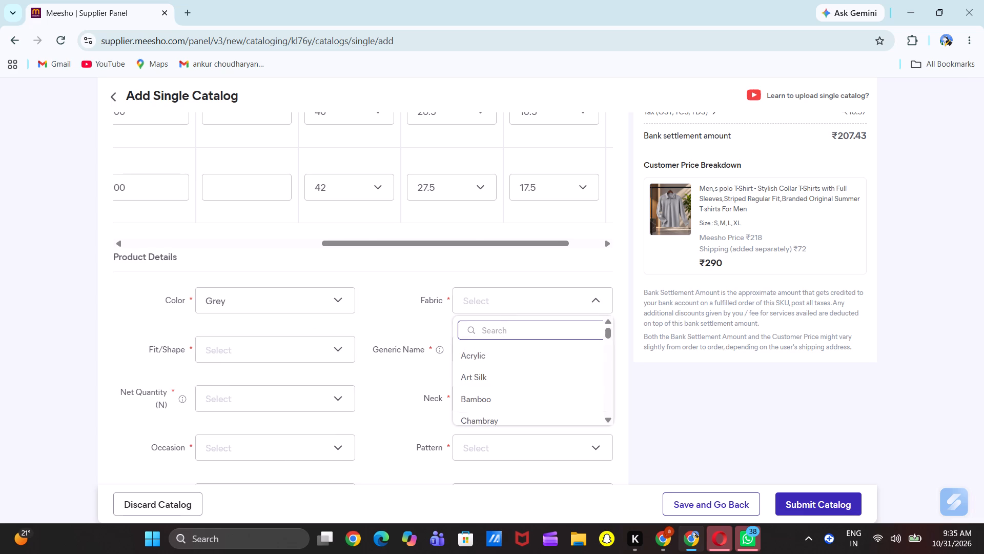
scroll(509, 377, "down", 2)
left_click(497, 385)
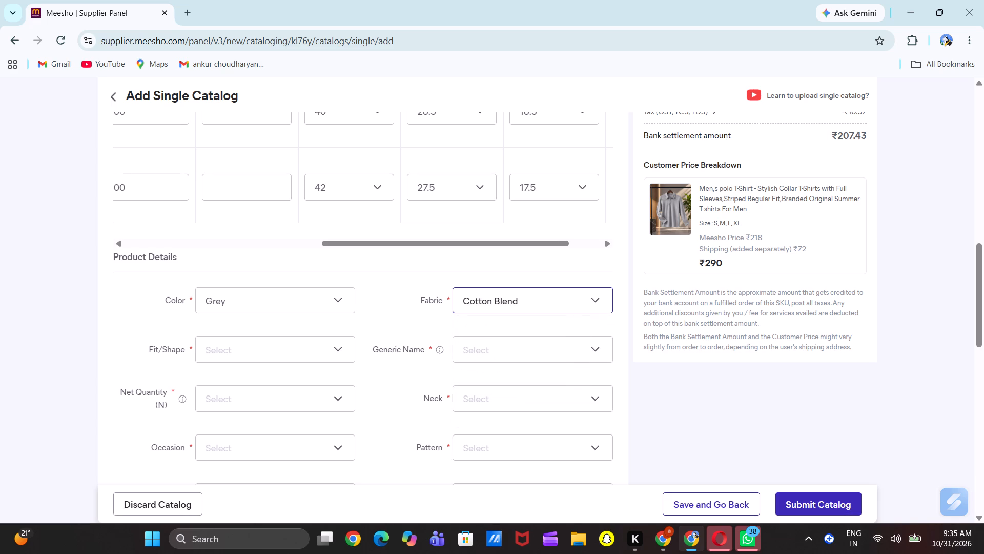
left_click(294, 363)
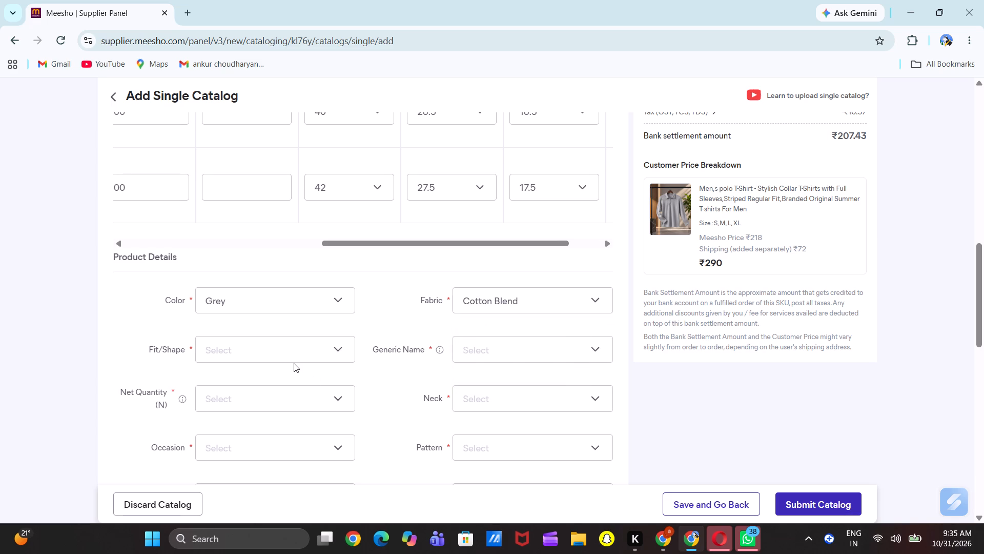
left_click(268, 355)
scroll(242, 423, "down", 1)
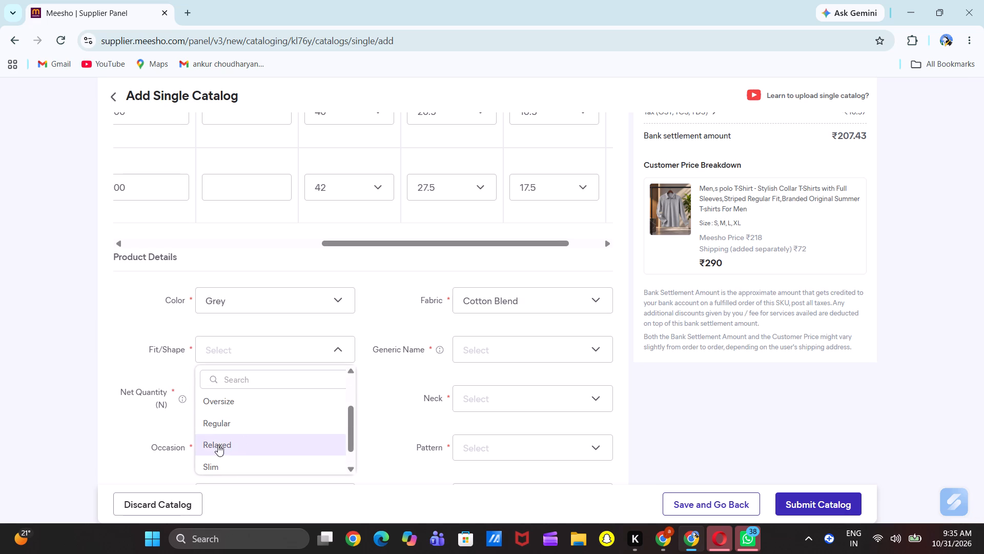
left_click(241, 426)
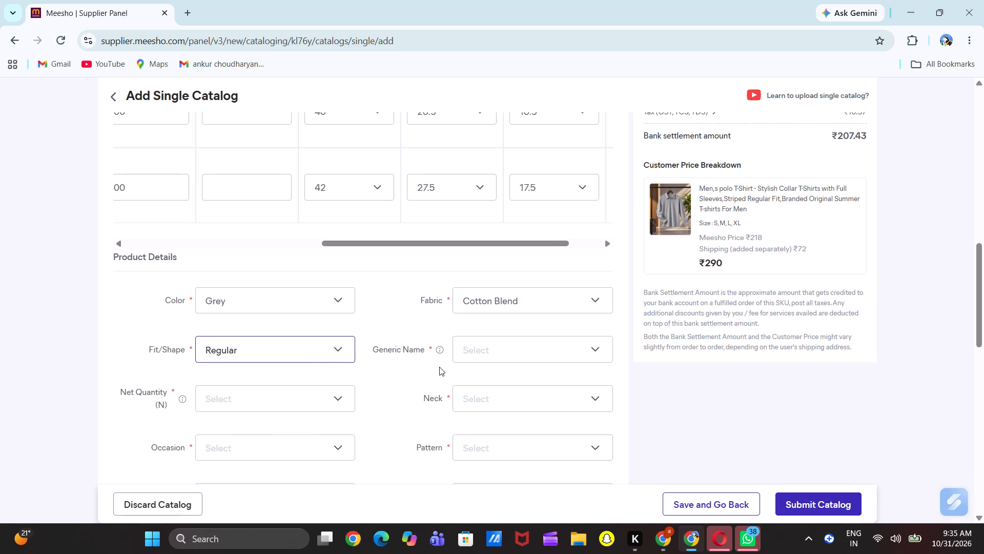
Set the generic name to Tshirts and the net quantity to 1 in the product details.
left_click(492, 350)
scroll(475, 386, "down", 1)
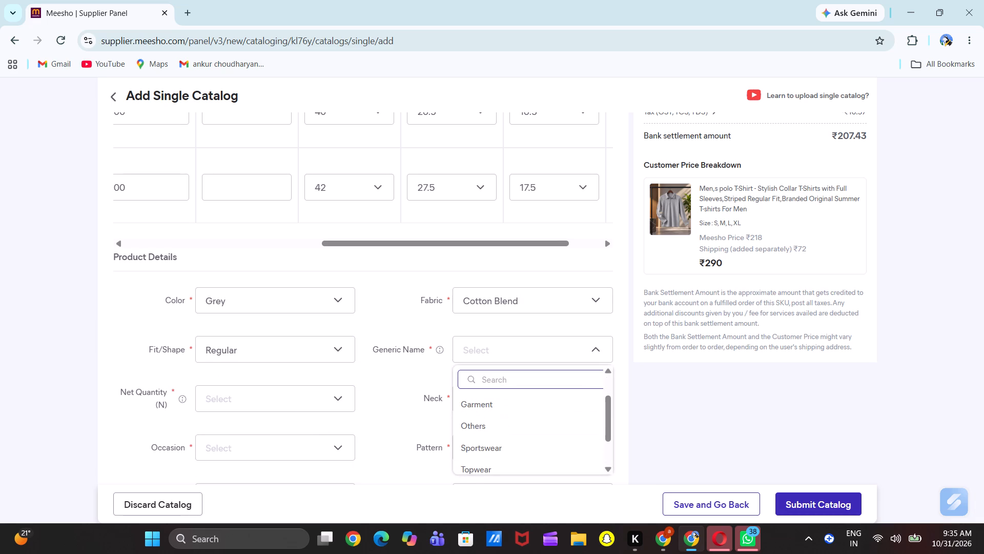
left_click(490, 377)
scroll(475, 444, "down", 1)
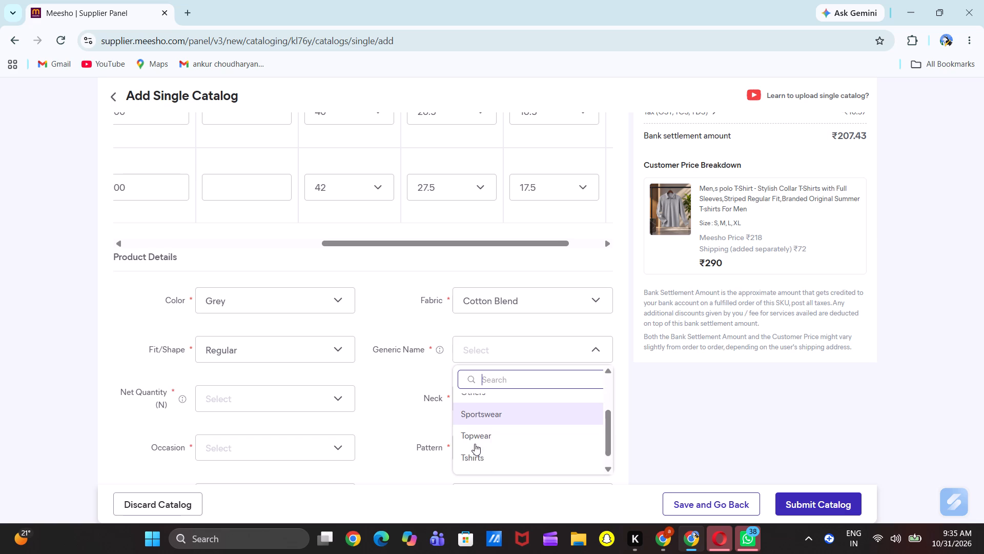
scroll(475, 444, "down", 1)
left_click(475, 444)
left_click(265, 397)
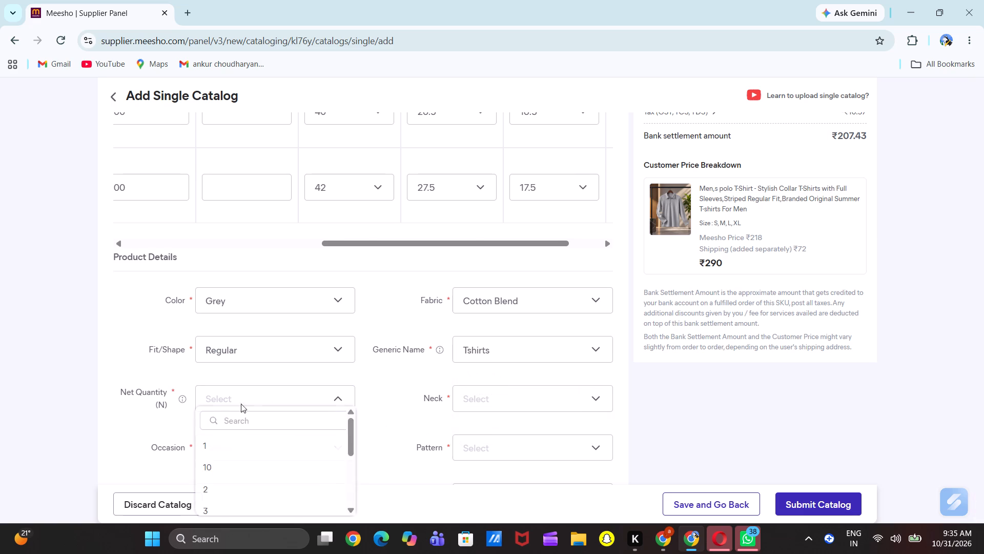
left_click(243, 436)
Look through the neck styles and set the neck to Polo.
left_click(476, 405)
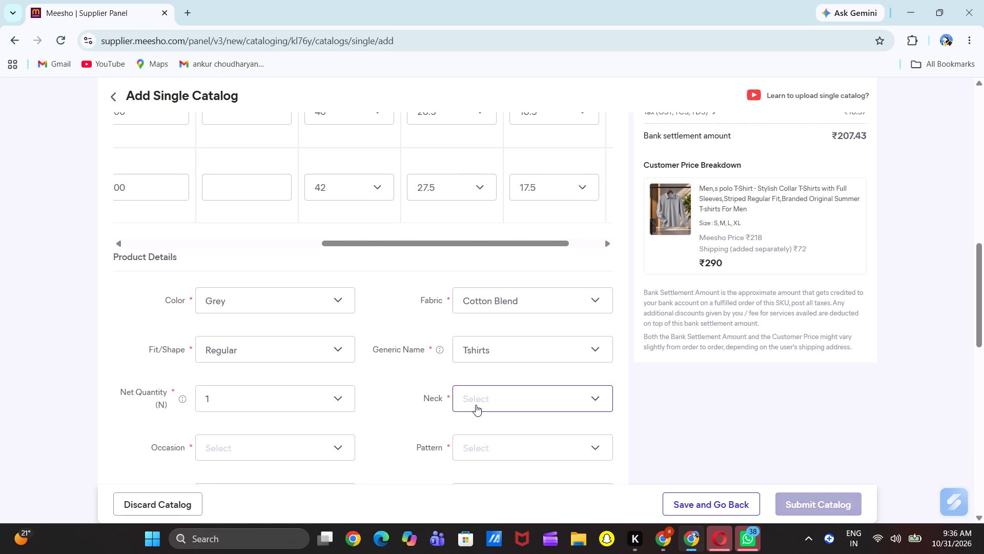
scroll(481, 458, "down", 1)
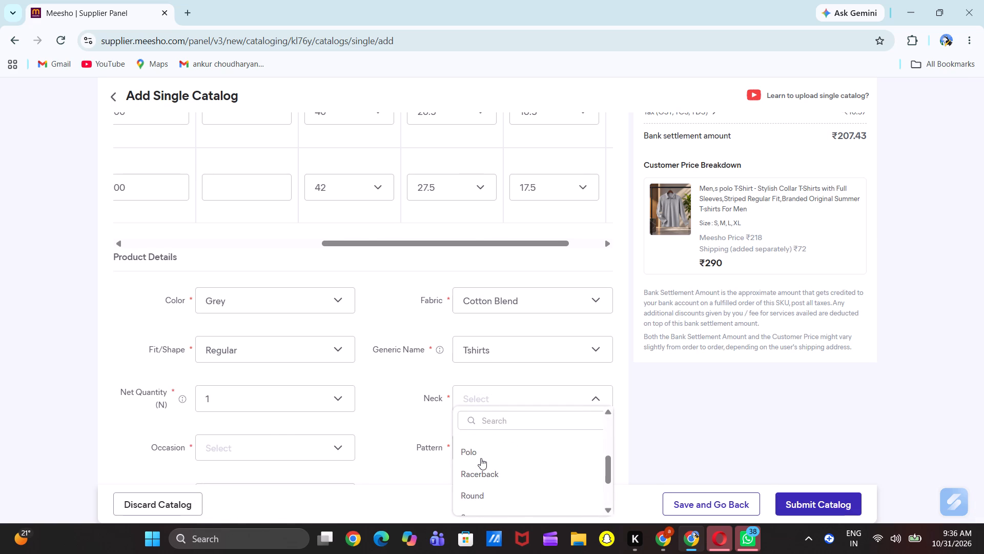
scroll(481, 458, "down", 2)
scroll(481, 458, "up", 1)
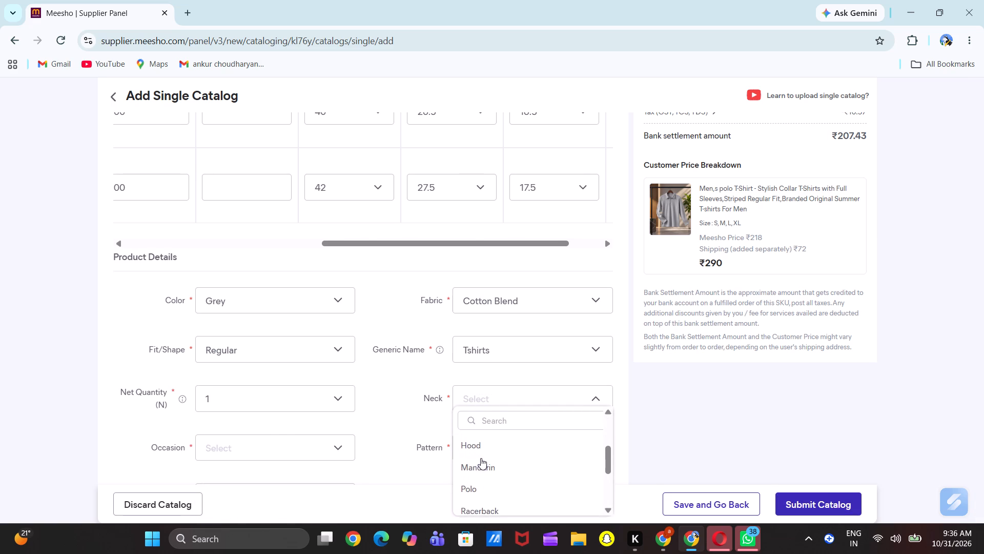
scroll(481, 458, "up", 3)
scroll(481, 458, "down", 1)
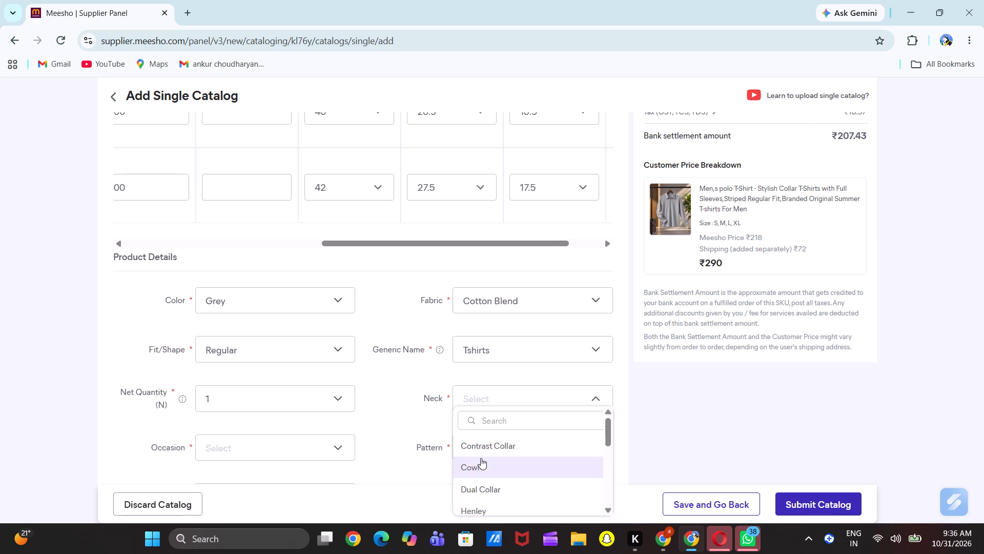
scroll(481, 458, "down", 2)
scroll(481, 458, "up", 1)
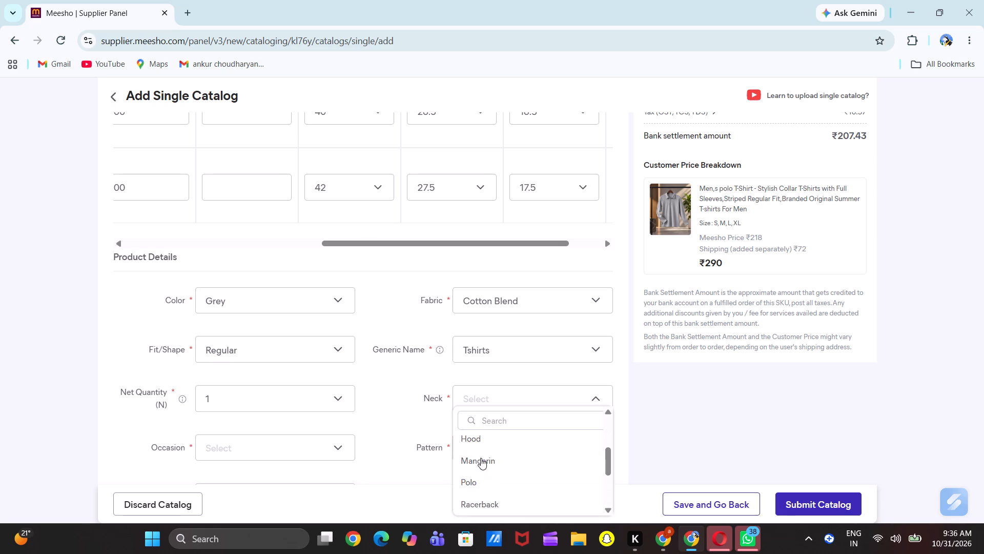
scroll(481, 458, "up", 2)
scroll(481, 458, "down", 1)
left_click(481, 458)
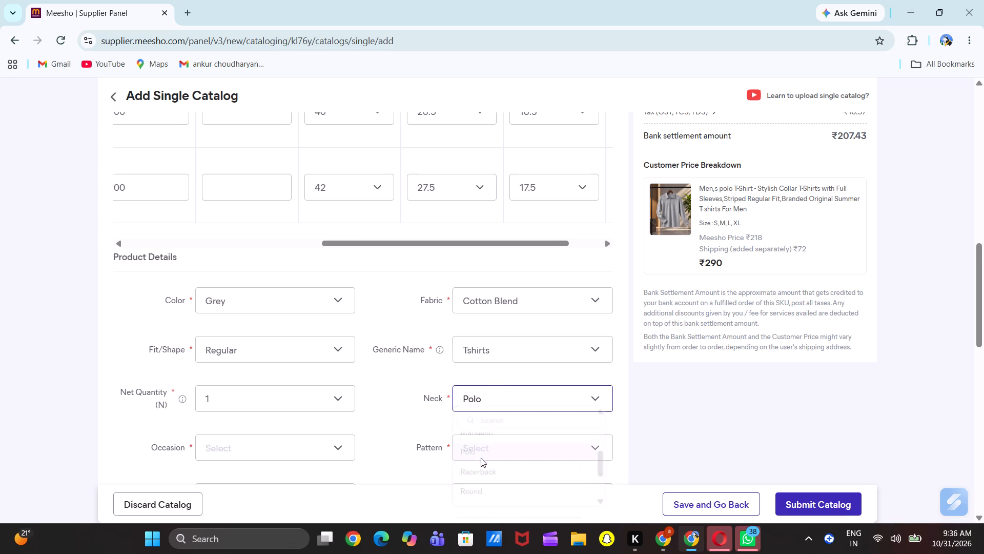
Set the occasion to Casual and the pattern to Solid in the product details.
scroll(268, 425, "down", 2)
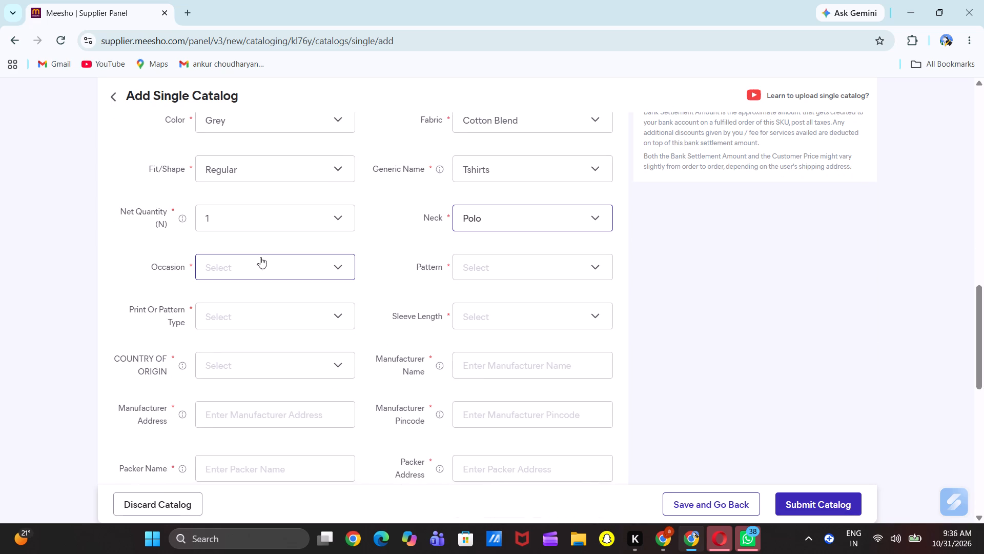
left_click(264, 260)
left_click(238, 338)
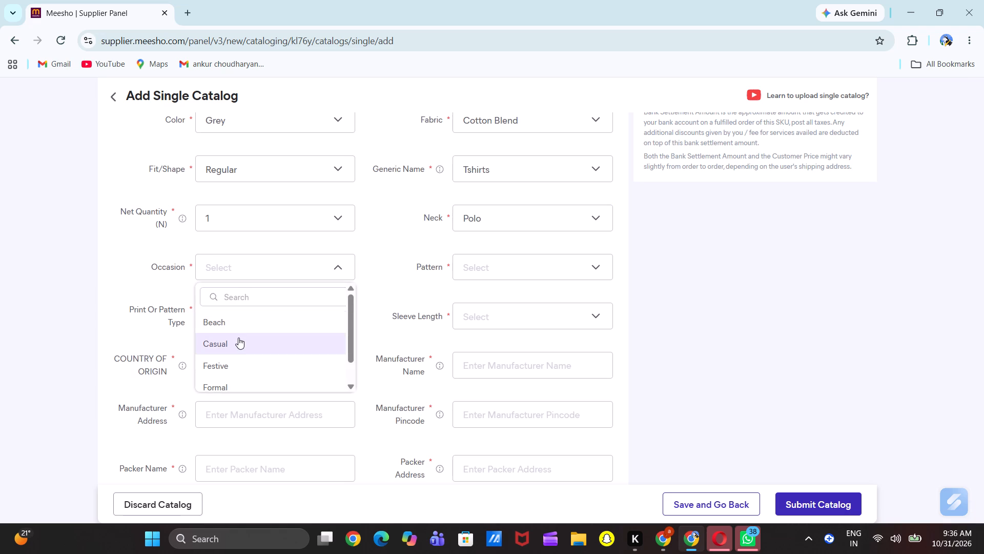
left_click(505, 266)
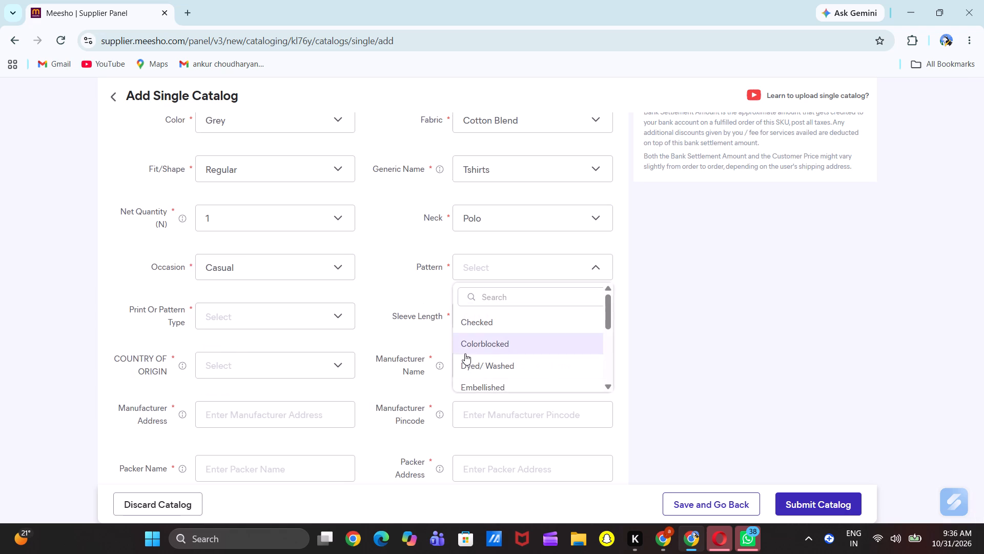
scroll(465, 353, "down", 3)
left_click(465, 353)
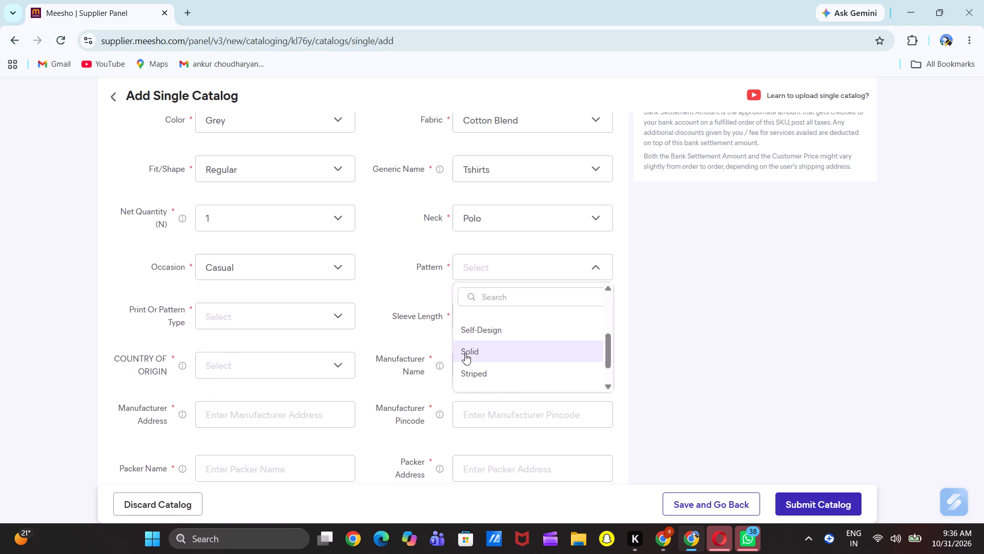
Find Solid among the print or pattern types by searching for "SO" and set it as the print or pattern type.
left_click(251, 315)
scroll(227, 401, "down", 1)
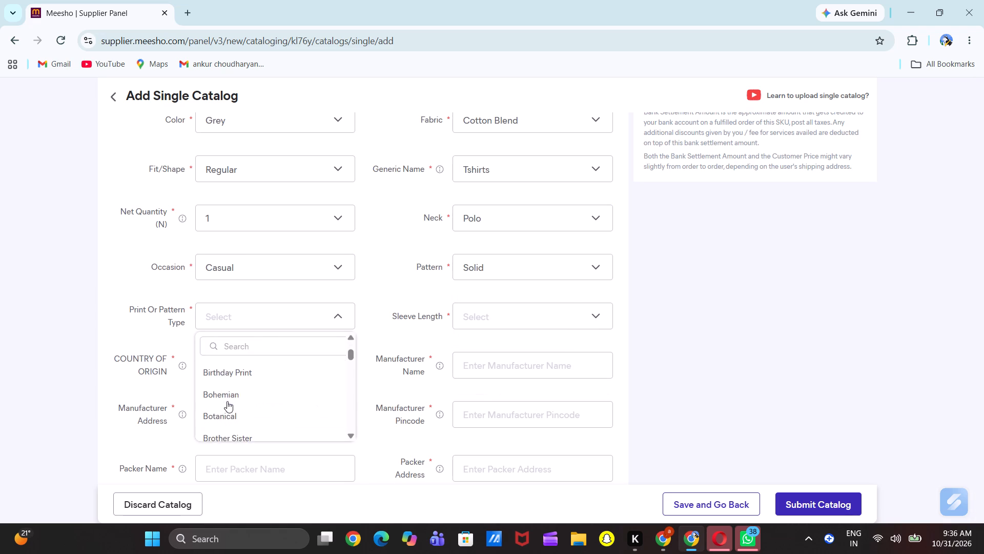
scroll(227, 401, "down", 3)
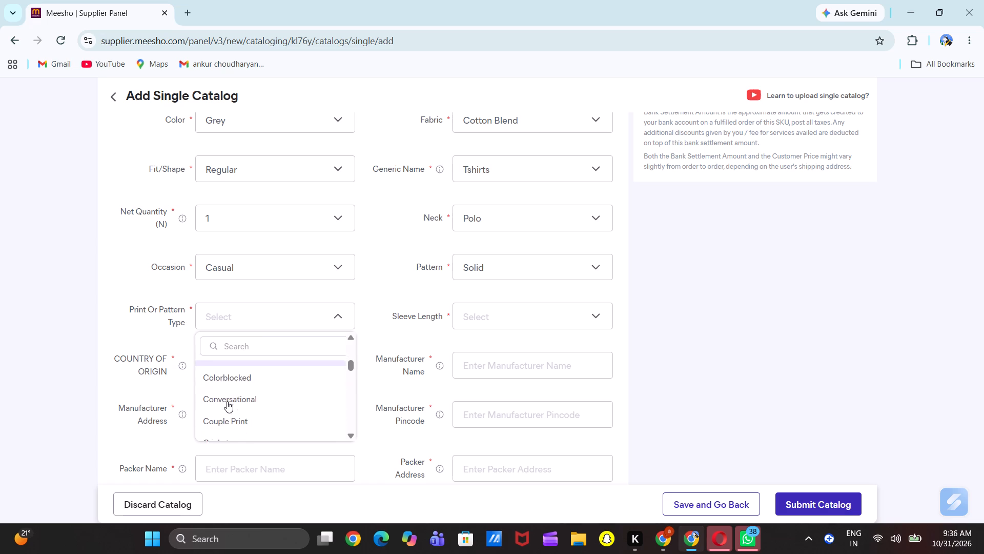
scroll(227, 401, "down", 1)
scroll(227, 401, "up", 4)
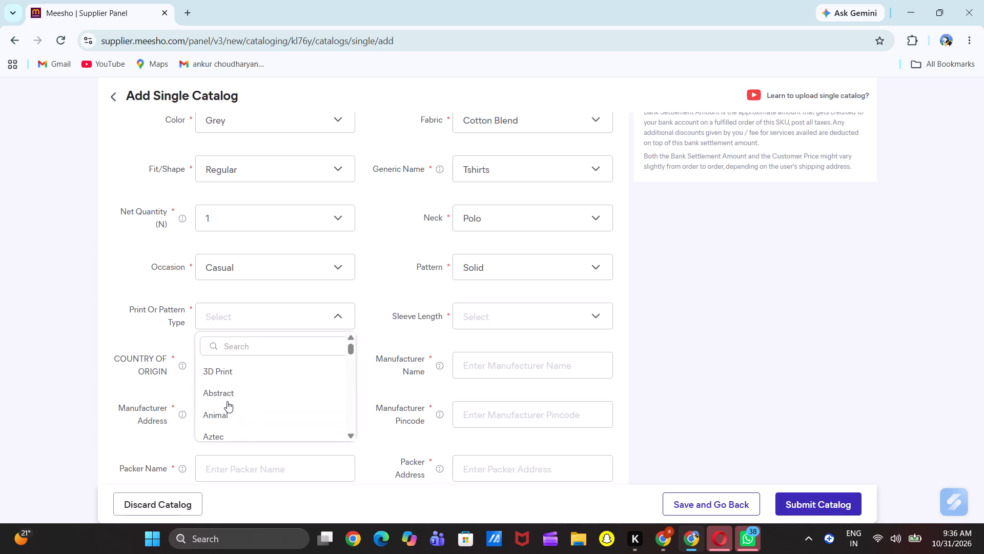
scroll(227, 401, "up", 1)
left_click(259, 349)
type("SO")
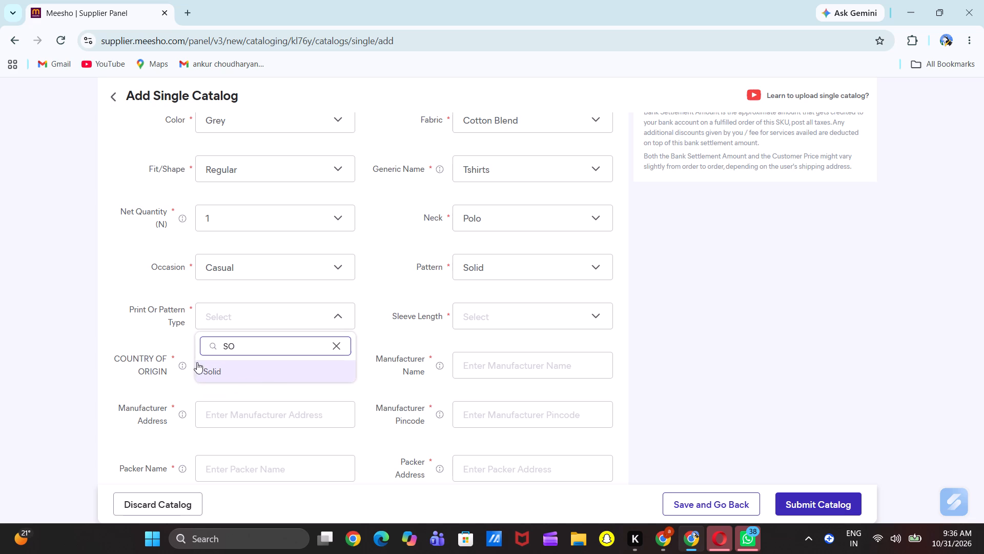
left_click(212, 369)
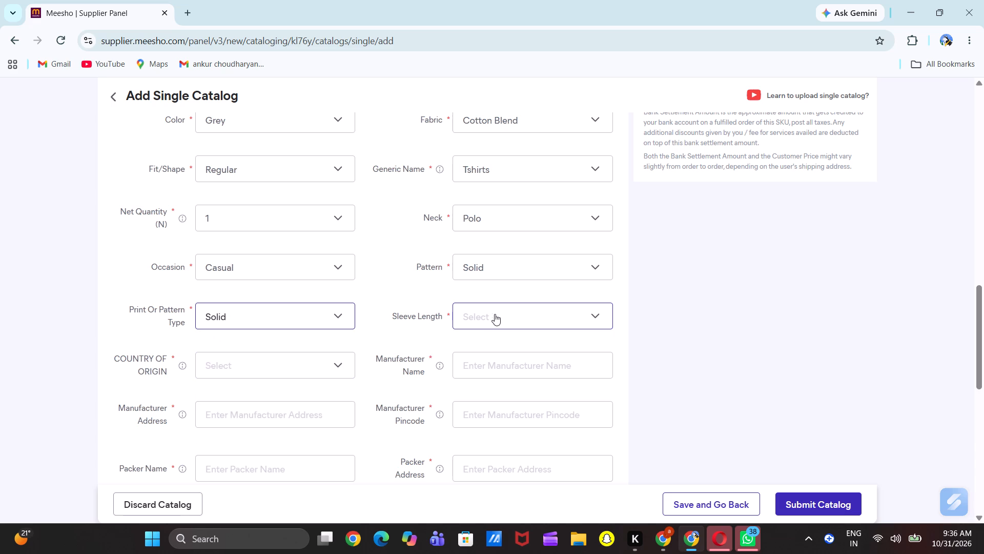
Set the sleeve length to Long Sleeves and the country of origin to India.
left_click(495, 314)
left_click(478, 369)
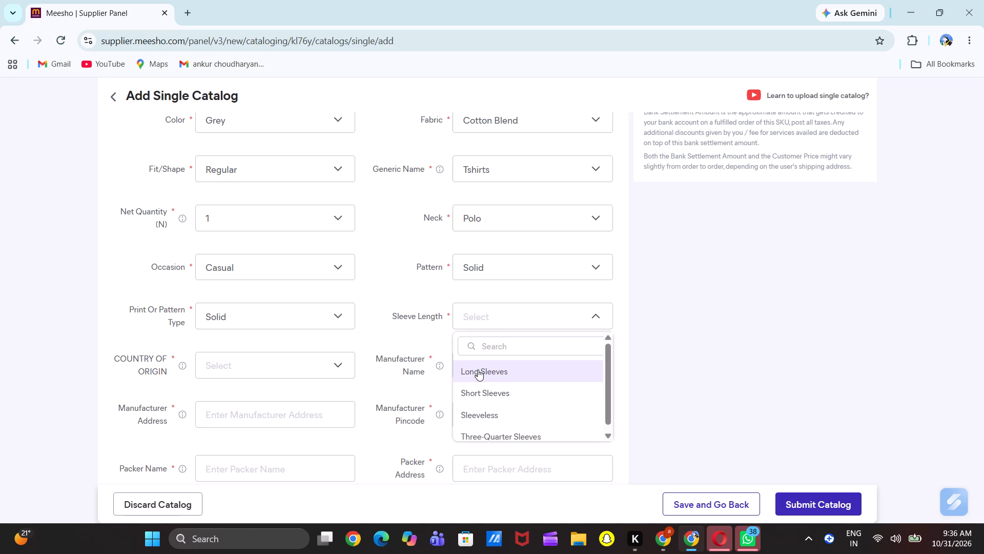
scroll(406, 368, "down", 2)
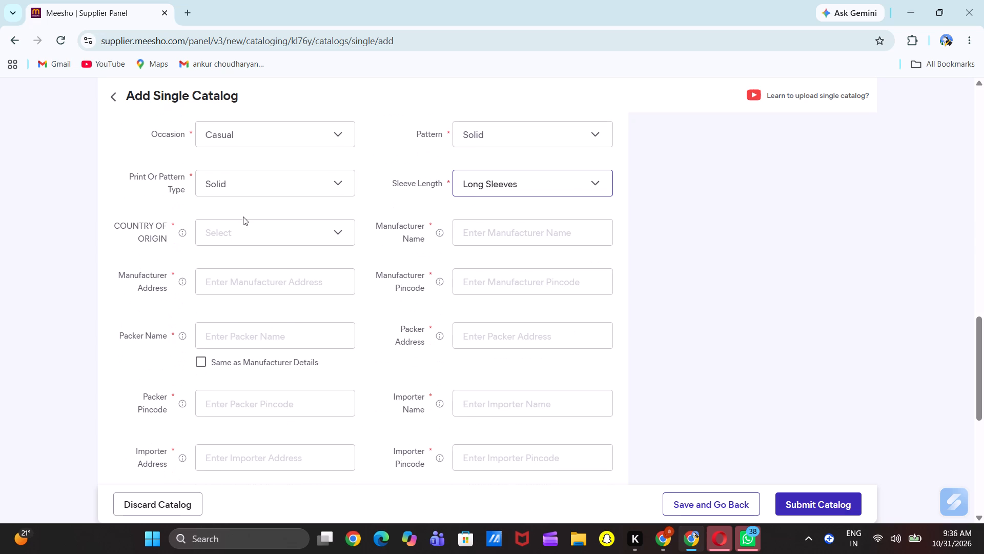
left_click(263, 233)
left_click(242, 288)
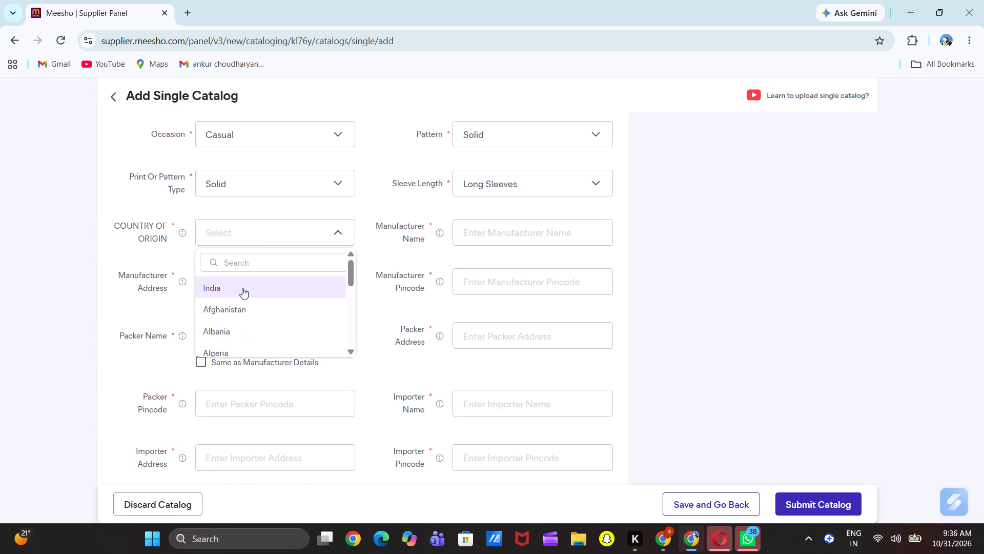
Fill in the manufacturer details with the manufacturer's name, address and pincode.
left_click(491, 242)
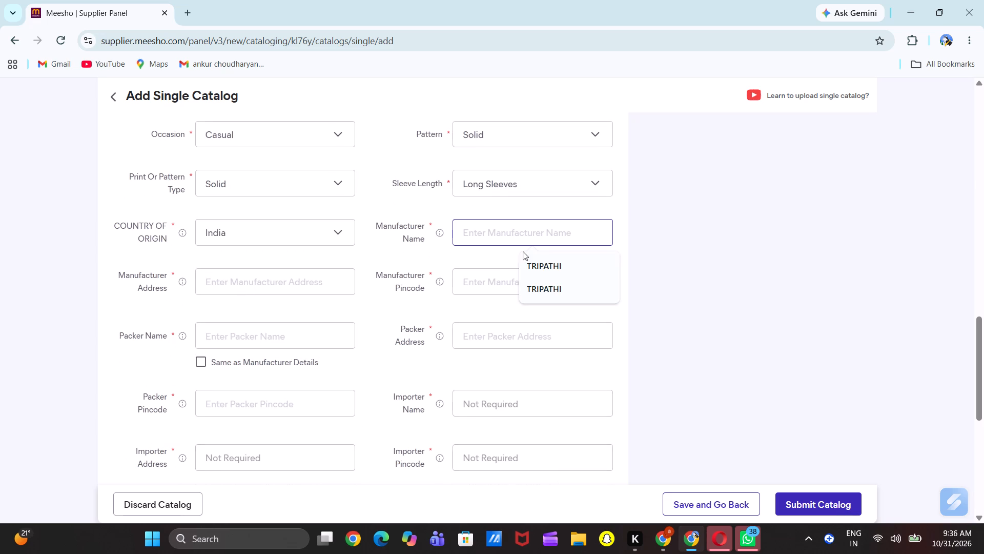
left_click(539, 258)
left_click(301, 285)
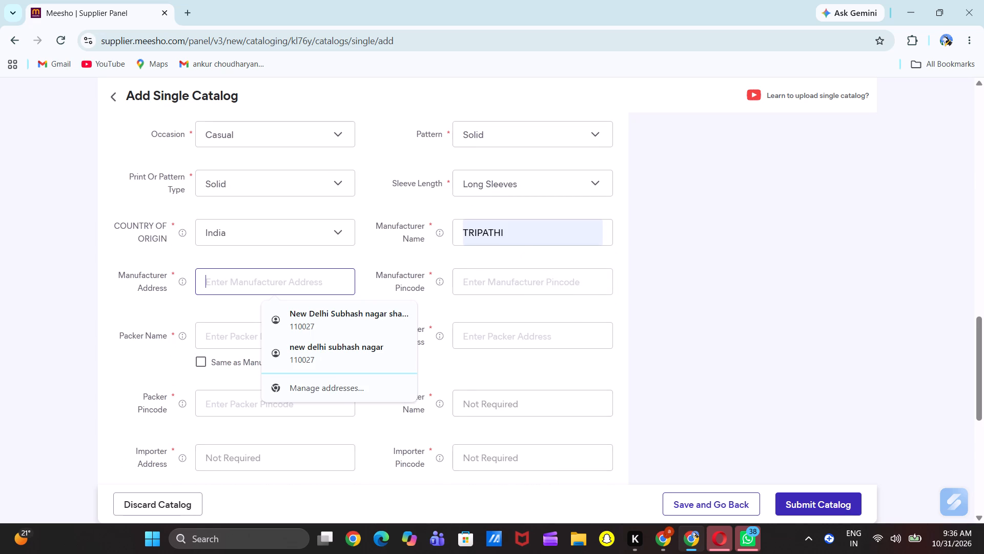
key("s")
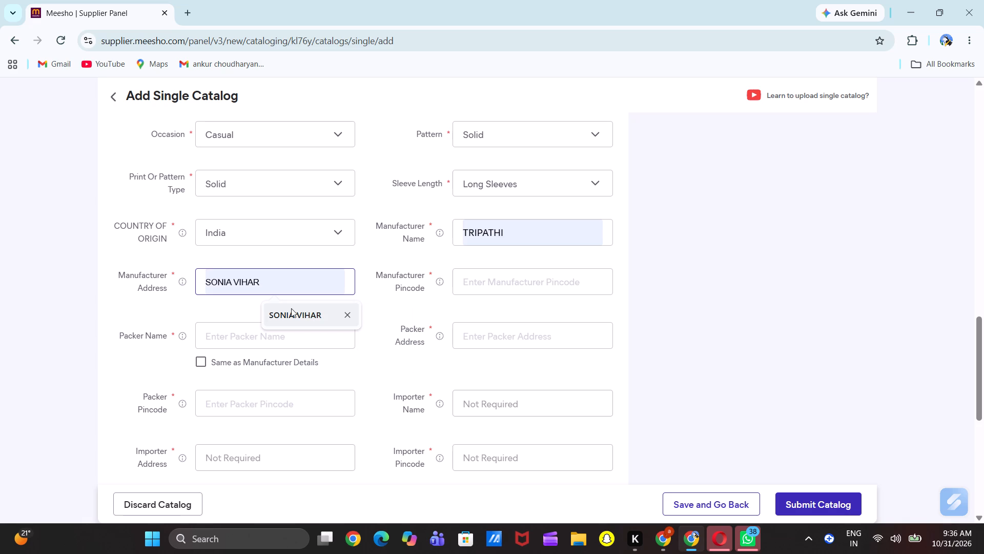
left_click(293, 317)
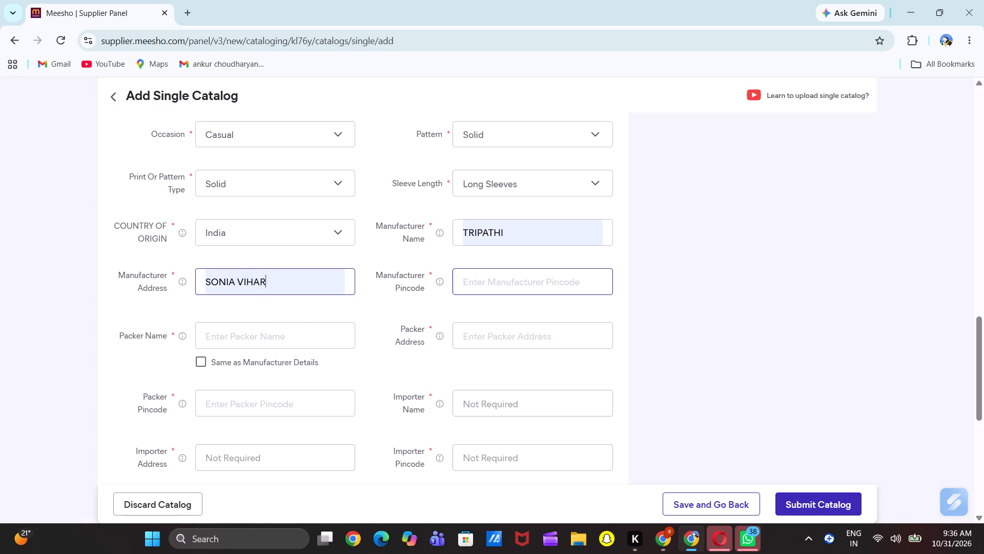
left_click(493, 276)
type("11094")
key("BackSpace")
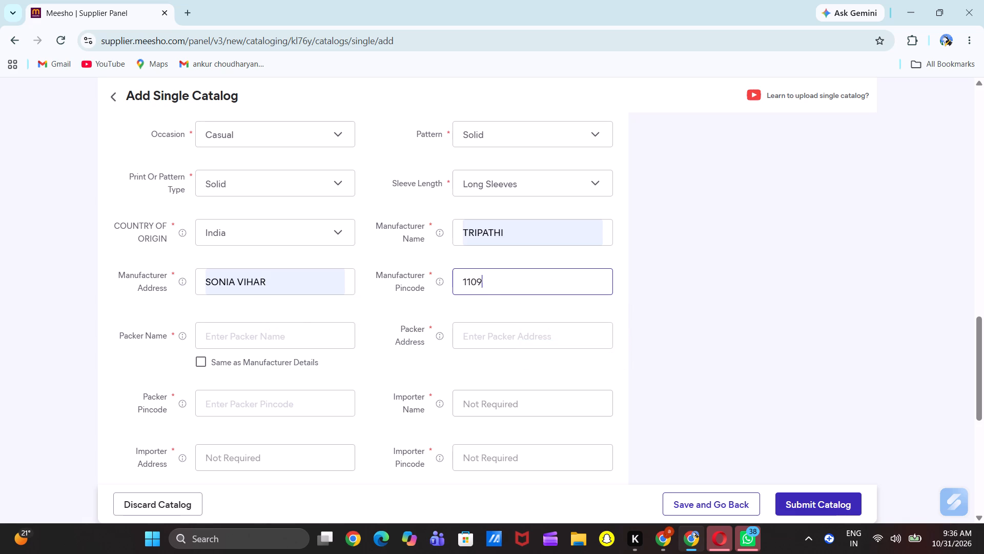
key("BackSpace")
type("09")
key("4")
Fill in the packer details with the same name, address and pincode as the manufacturer.
scroll(419, 347, "down", 2)
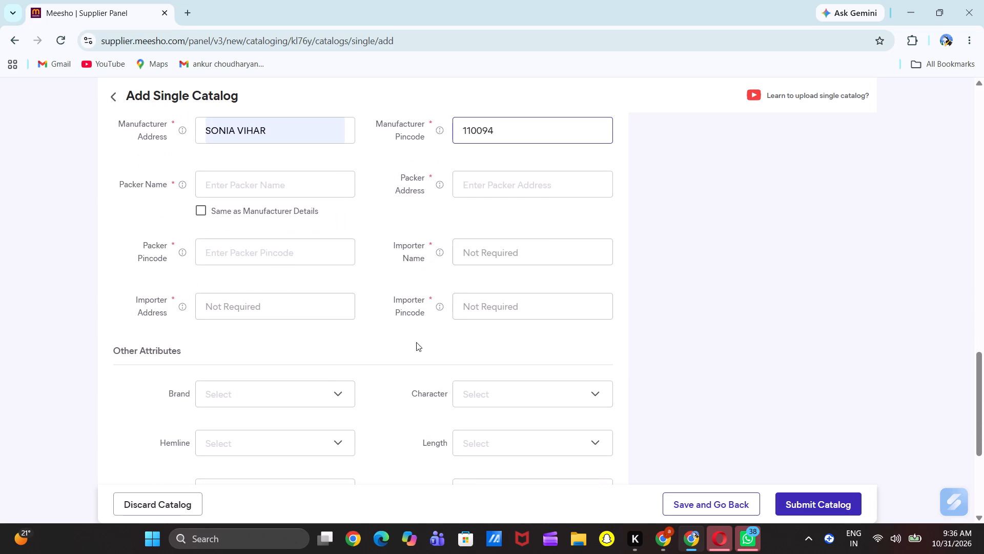
left_click(248, 188)
left_click(275, 214)
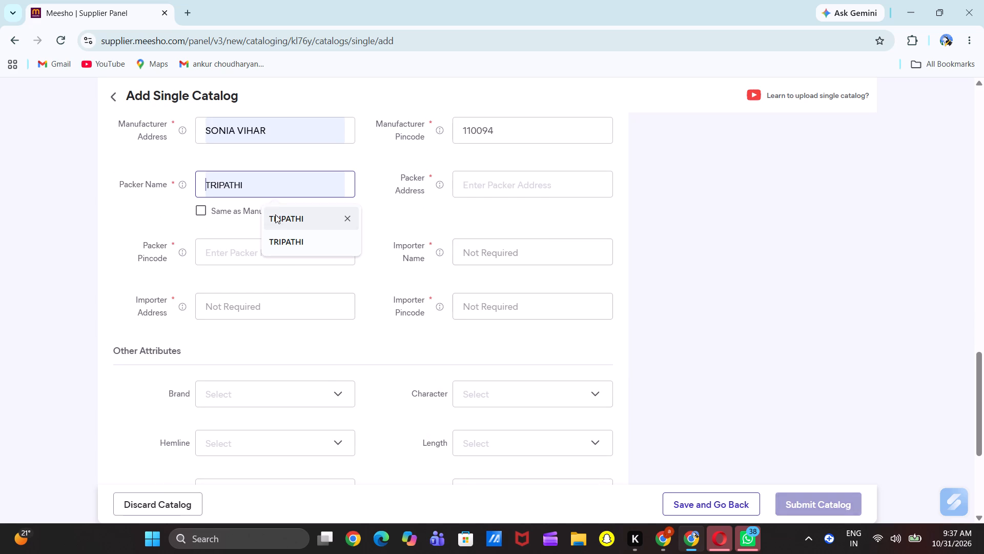
left_click(506, 185)
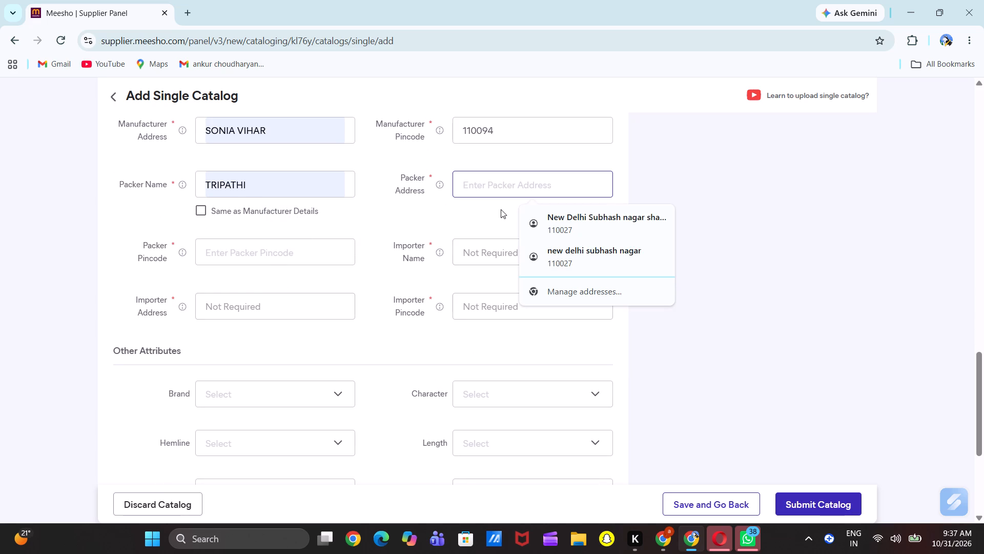
key("s")
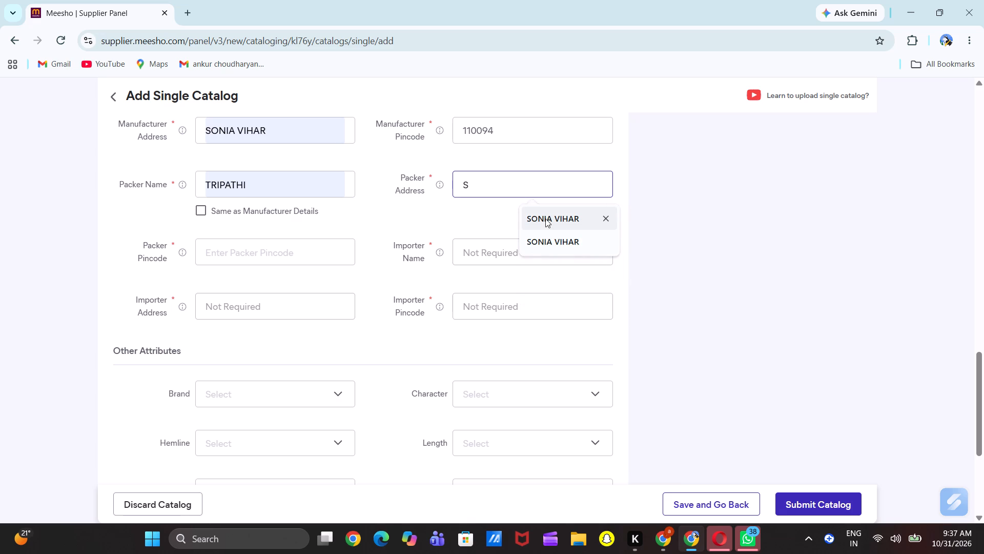
left_click(564, 213)
scroll(437, 231, "down", 2)
left_click(248, 133)
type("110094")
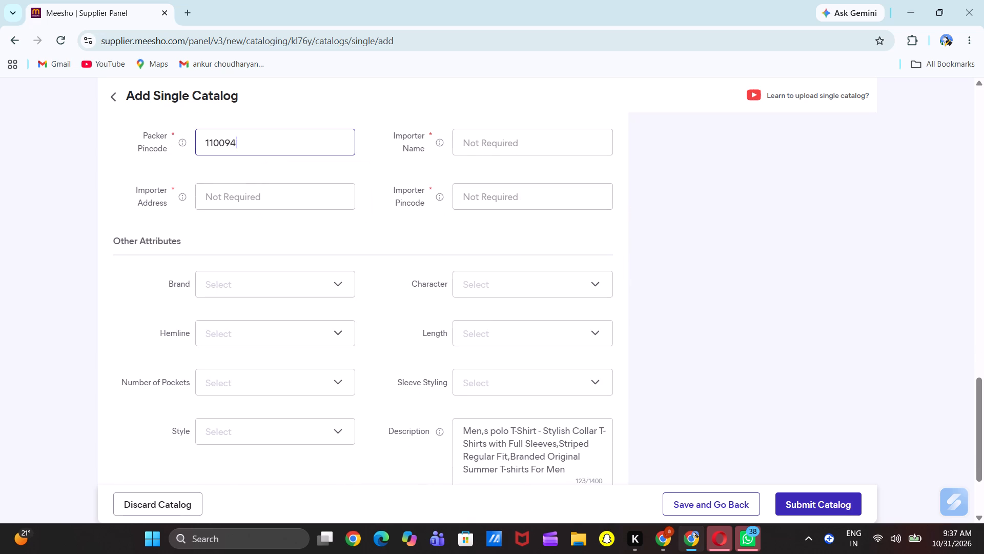
Set the length to Regular in the other attributes.
scroll(364, 261, "down", 2)
left_click(499, 197)
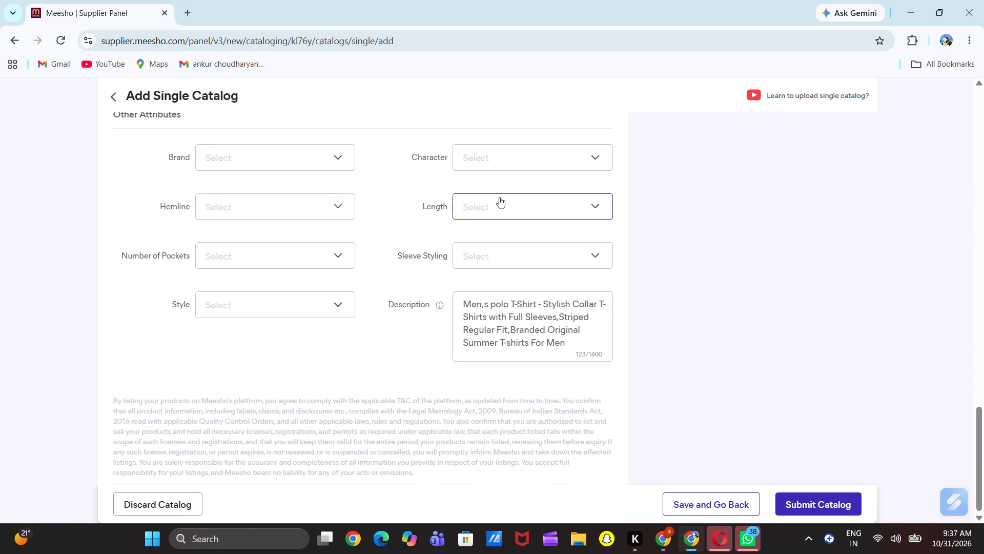
scroll(493, 274, "down", 1)
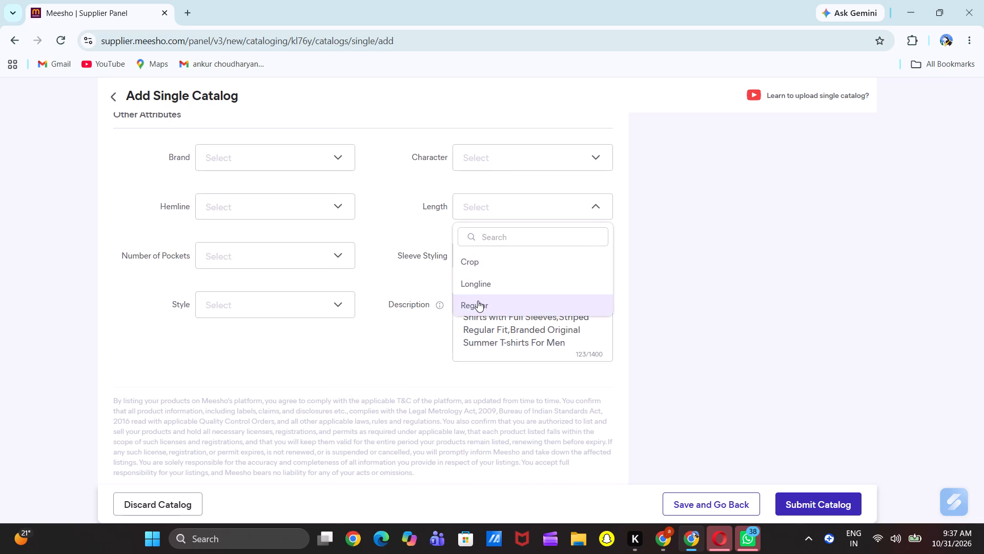
left_click(478, 301)
Set the number of pockets to No Pocket and the style to Korean in the other attributes.
left_click(291, 258)
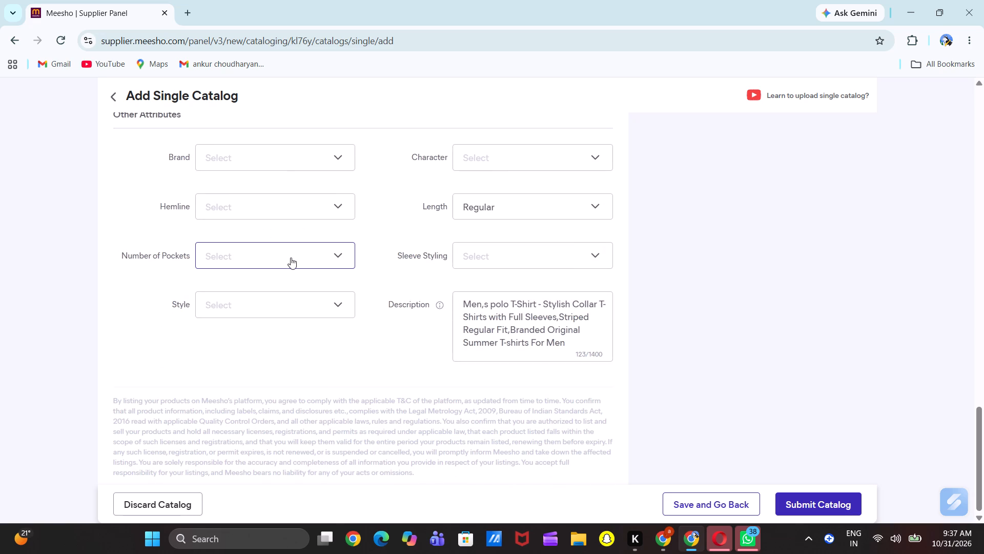
left_click(280, 349)
left_click(226, 306)
left_click(257, 378)
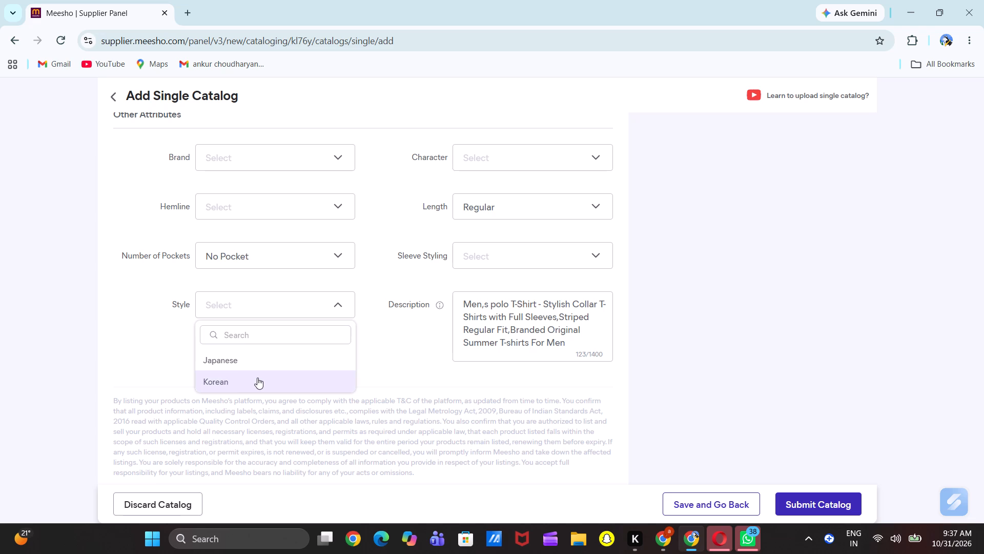
Enter FULL=-KARARA[BLACK] as the style code/product ID of Product 2, the black T-shirt.
scroll(378, 330, "up", 2)
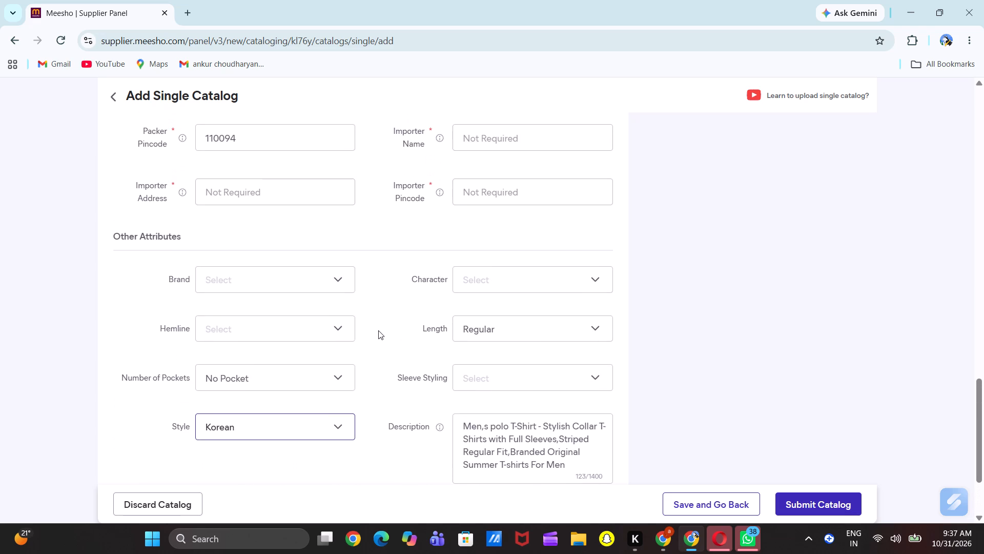
scroll(378, 330, "up", 5)
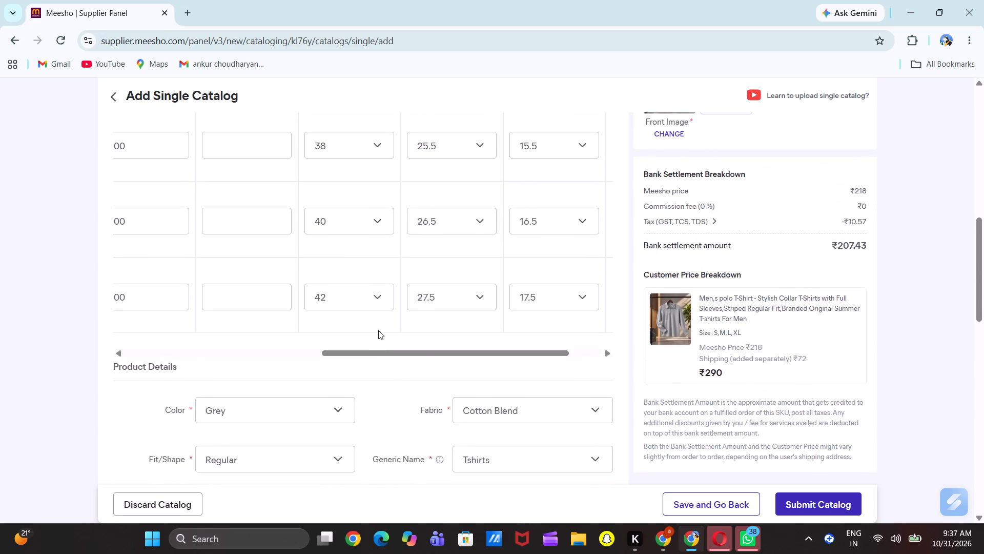
scroll(378, 330, "up", 2)
scroll(495, 157, "up", 6)
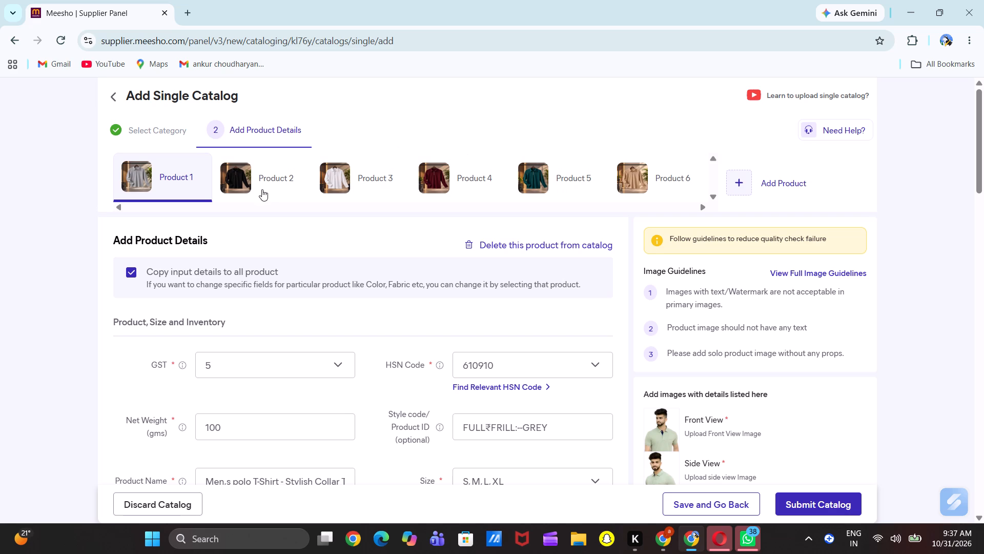
left_click(262, 189)
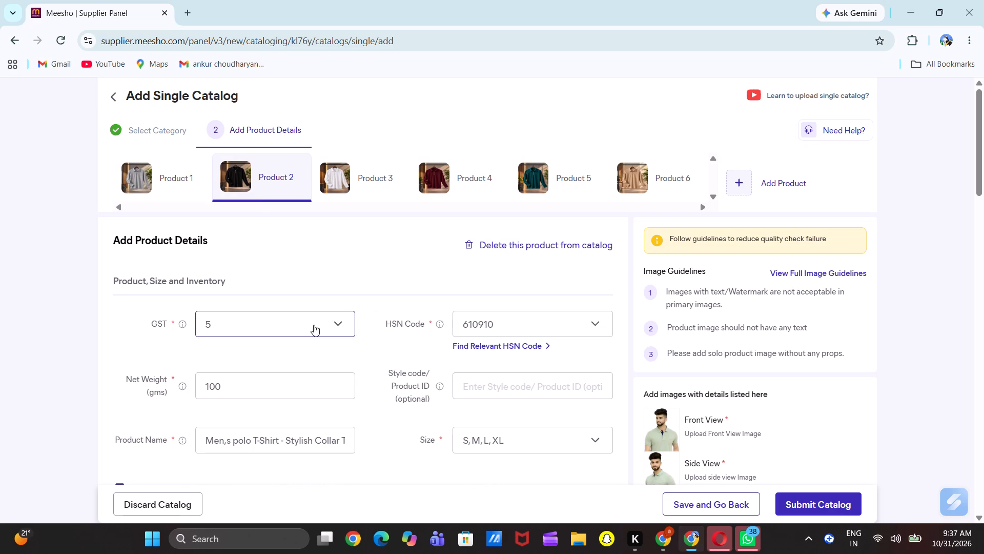
left_click(475, 382)
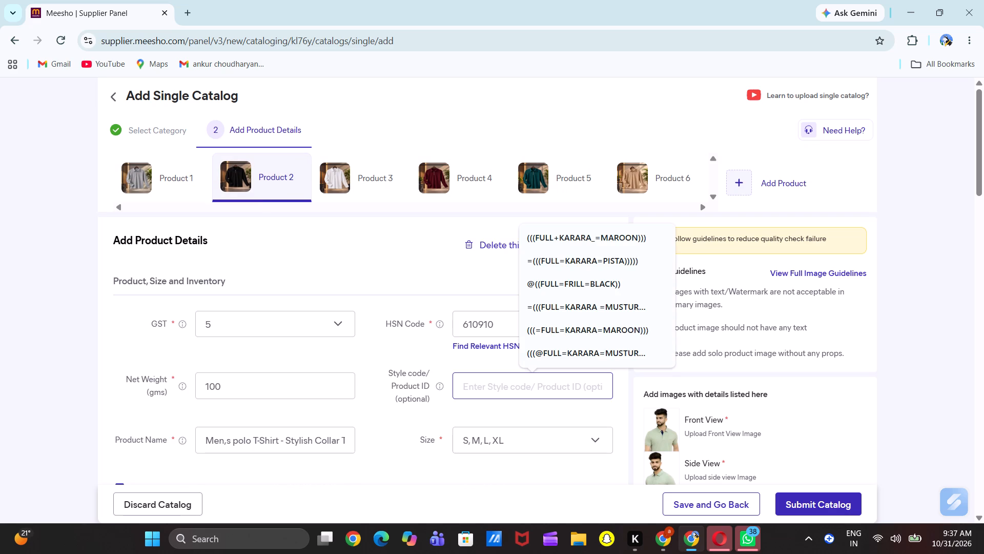
type("FULL")
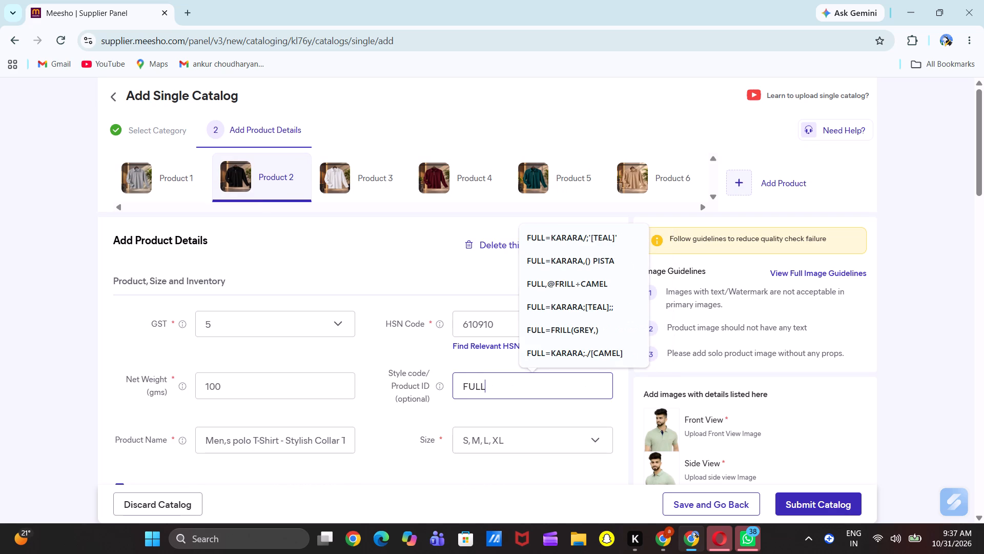
key("minus")
key("BackSpace")
key("equal")
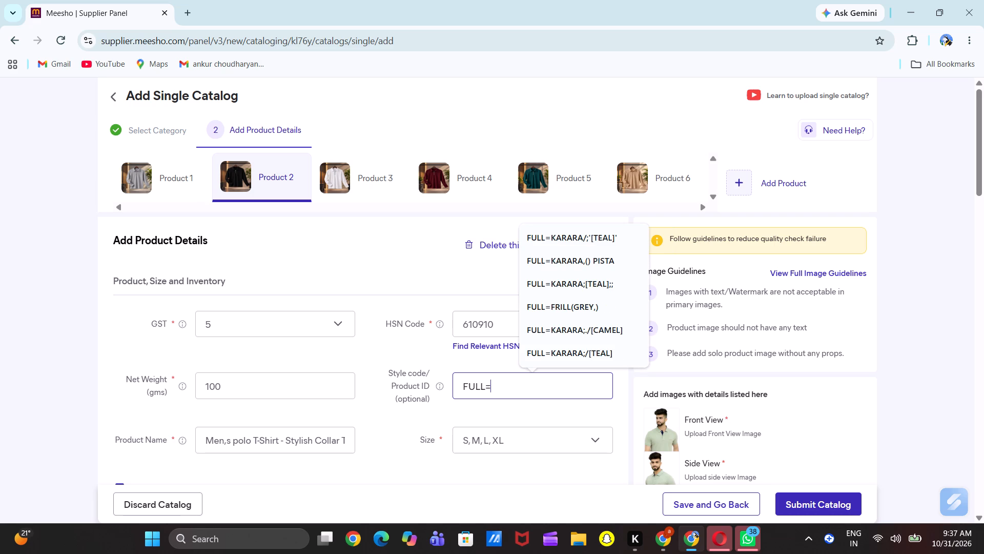
key("minus")
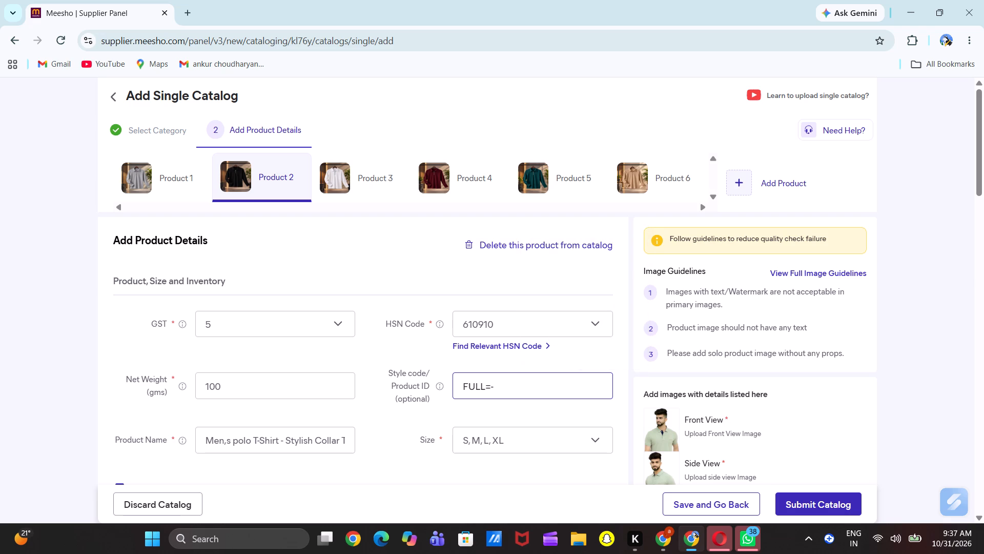
type("KA")
type("RARA")
key("bracketleft")
type("BLACK")
key("bracketright")
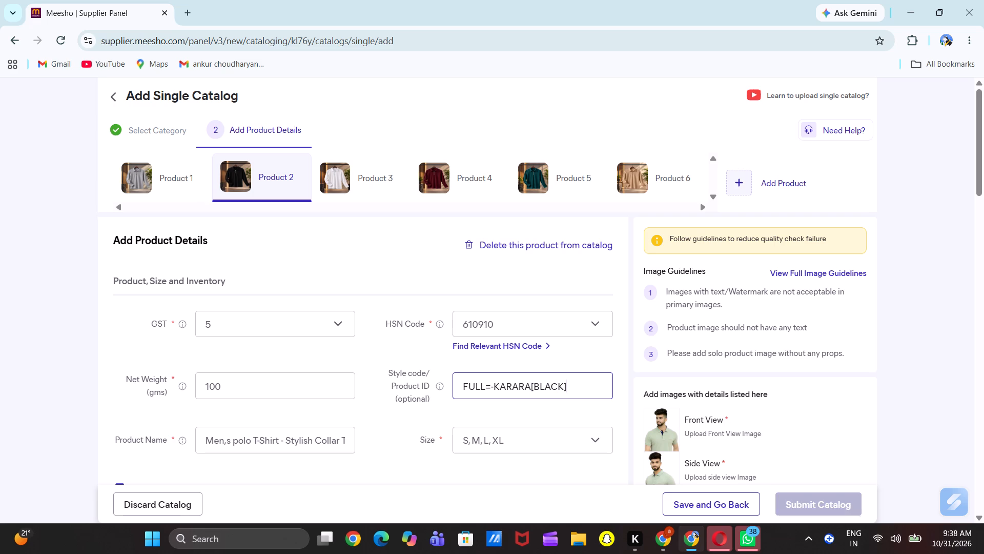
Set the Meesho price of Product 2 to 218 in the size S row.
scroll(398, 429, "down", 2)
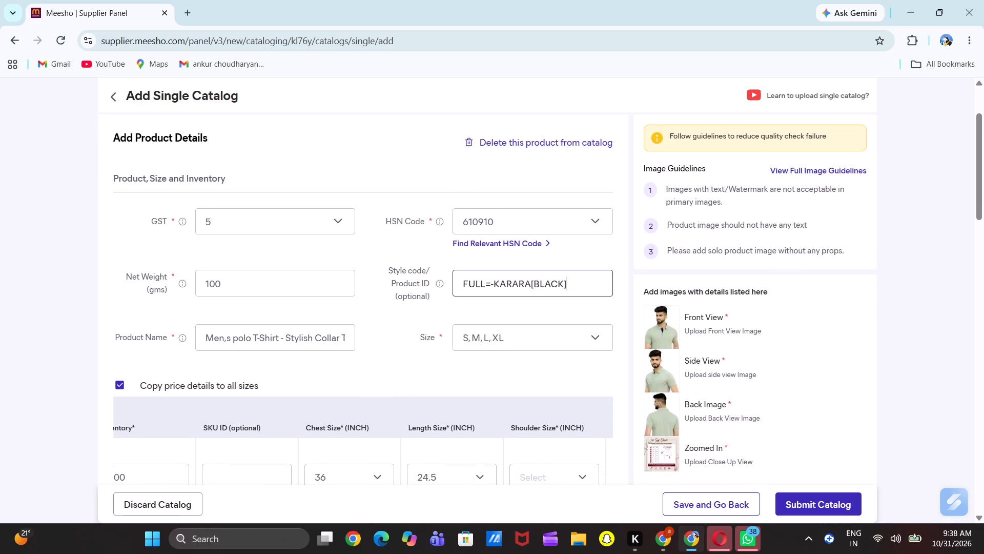
scroll(429, 315, "down", 1)
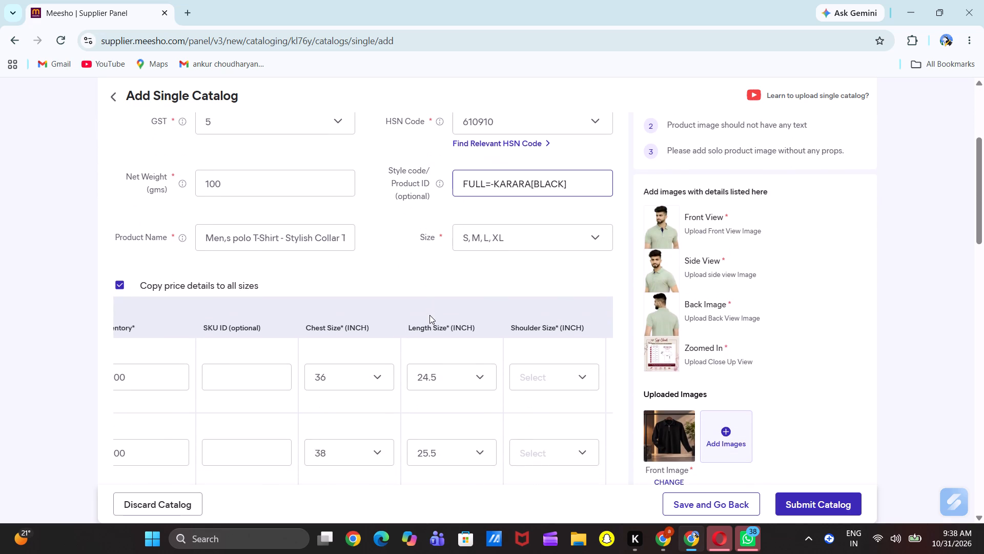
scroll(429, 315, "down", 2)
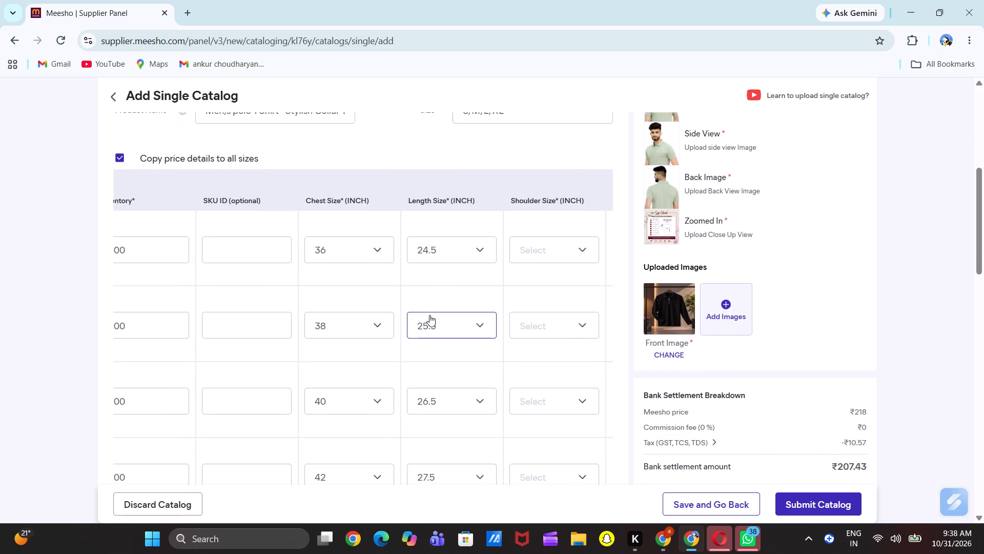
scroll(269, 282, "right", 6)
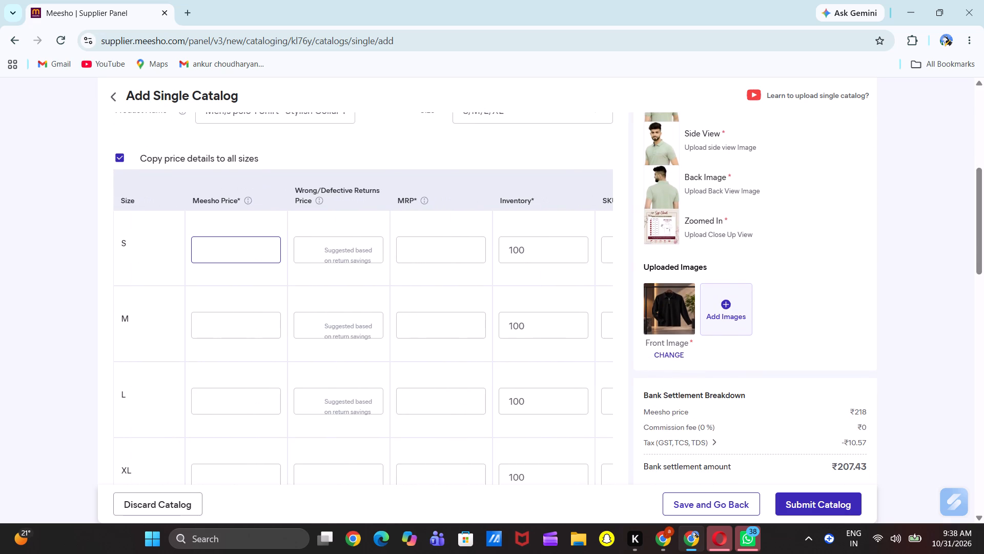
left_click(213, 249)
scroll(271, 205, "up", 4)
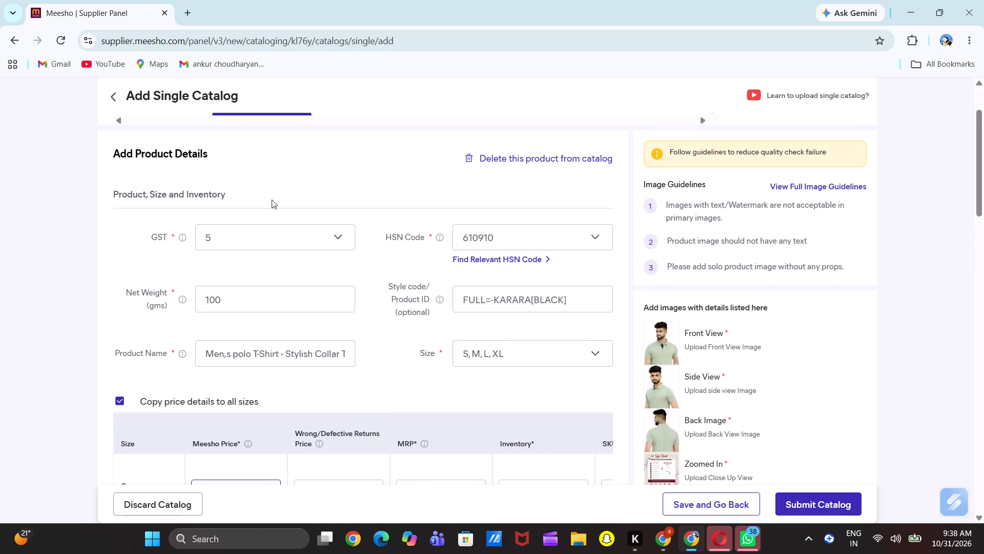
scroll(272, 197, "up", 2)
left_click(160, 178)
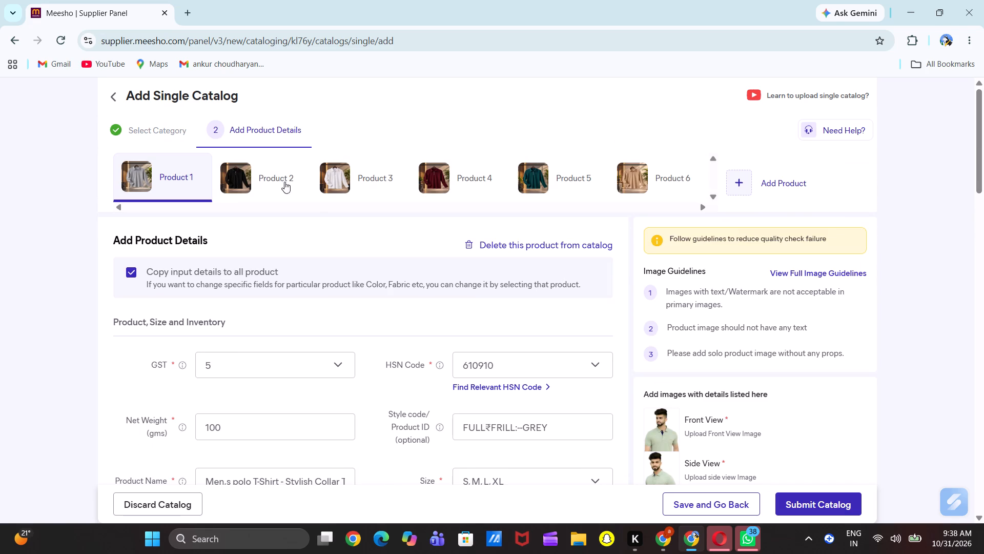
left_click(247, 171)
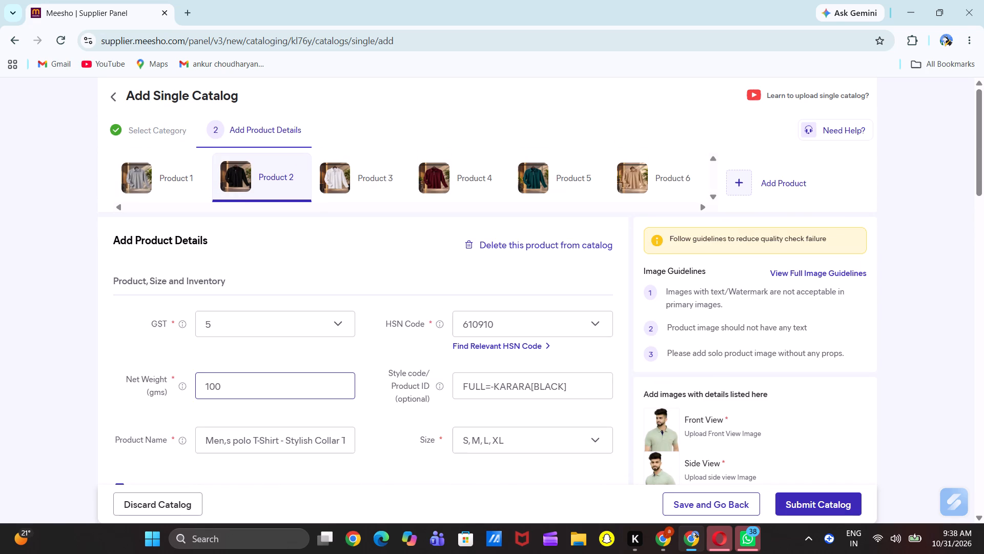
scroll(265, 372, "down", 2)
left_click(229, 425)
type("218")
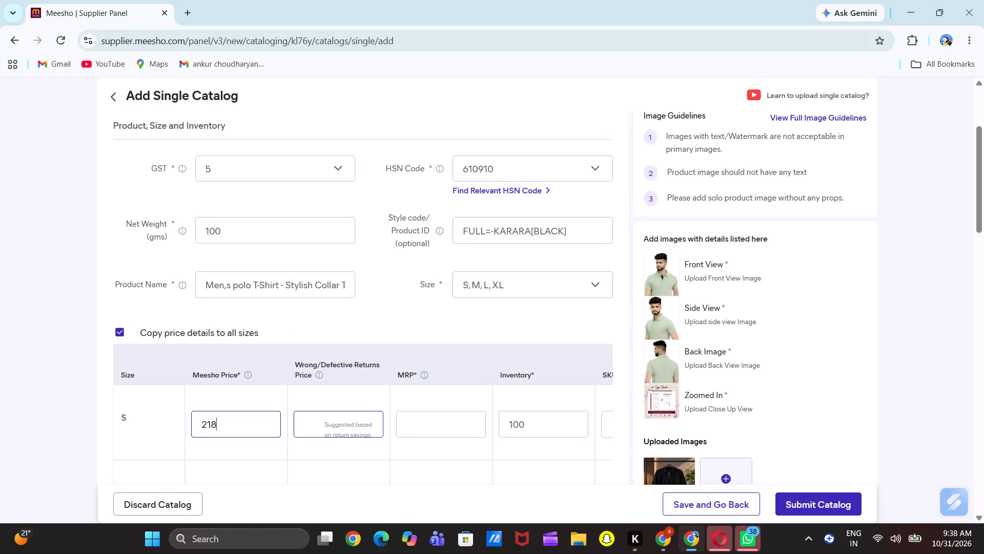
Set Product 2's wrong/defective returns price to 217 and its MRP to 799 in the size S row.
left_click(311, 436)
left_click(320, 425)
key("BackSpace")
key("BackSpace")
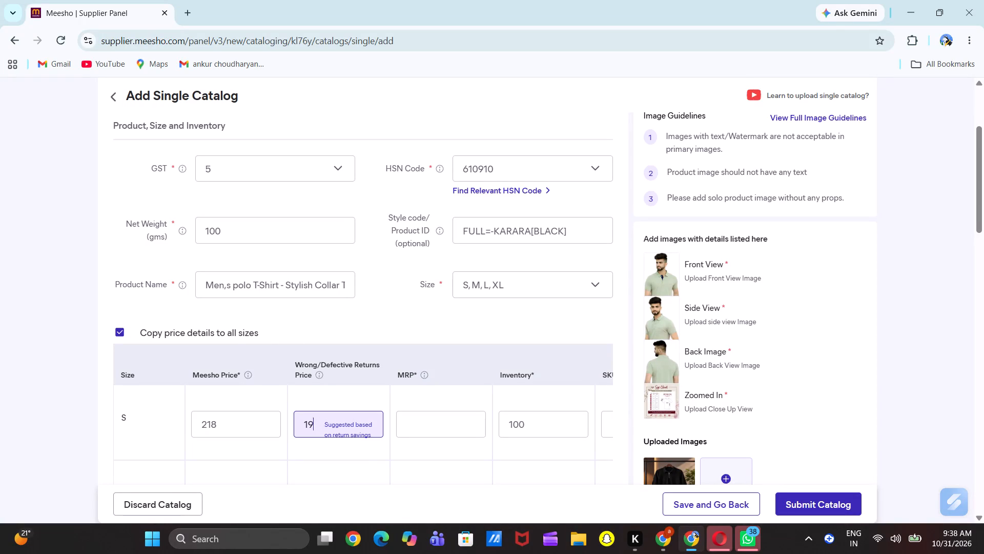
key("BackSpace")
key("BackSpace")
type("21")
key("7")
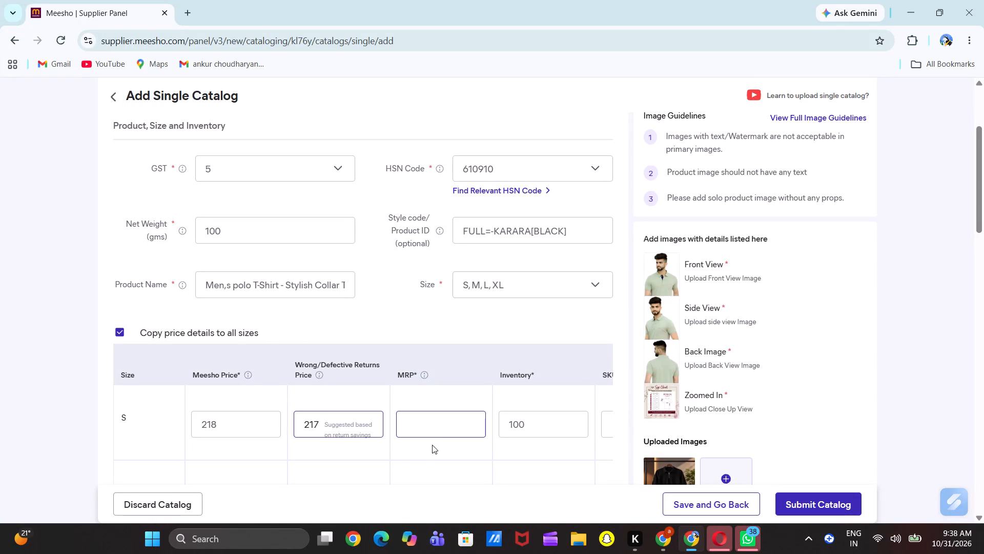
left_click(434, 427)
type("799")
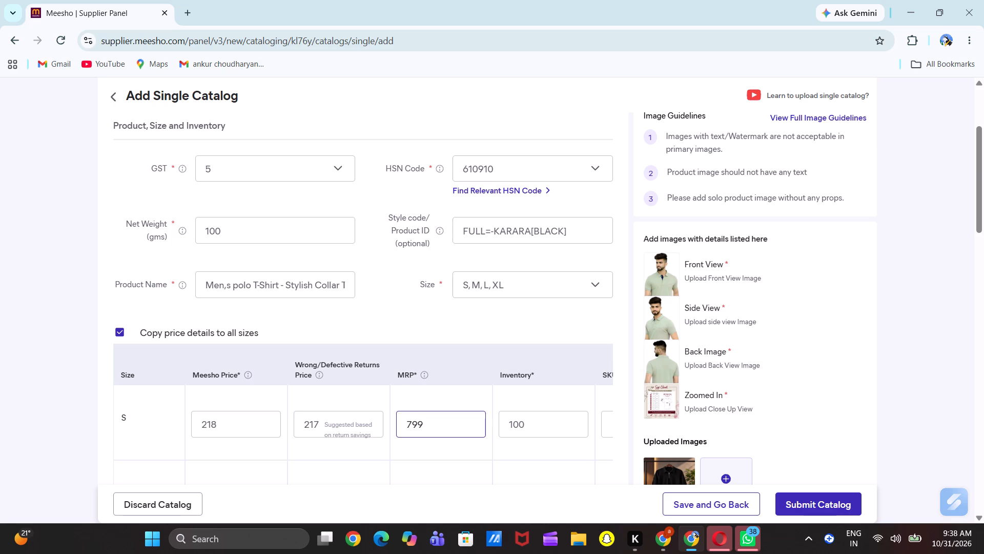
Set Product 2's shoulder size to 14.5 inches for size S and 15.5 inches for size M.
scroll(405, 374, "down", 3)
scroll(405, 374, "left", 5)
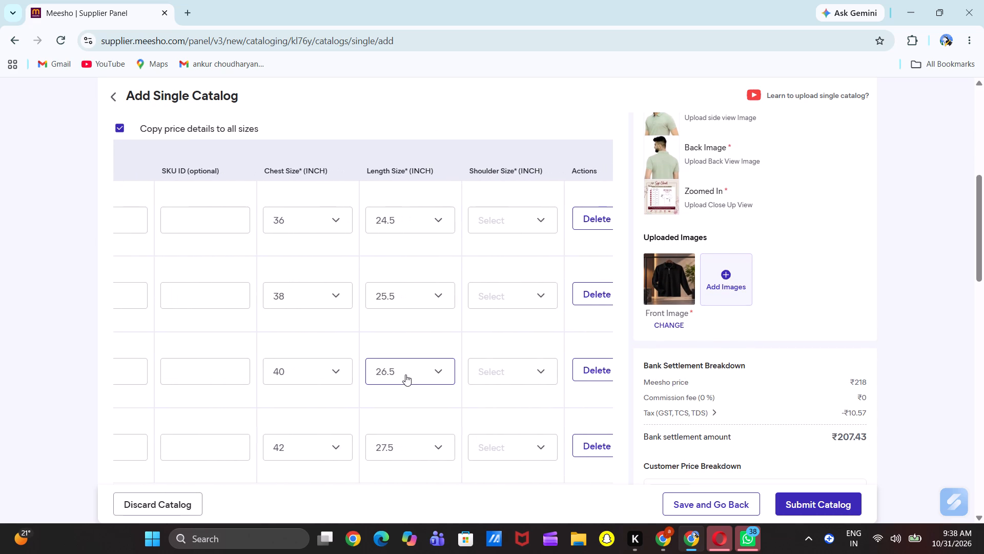
scroll(405, 374, "left", 1)
left_click(487, 220)
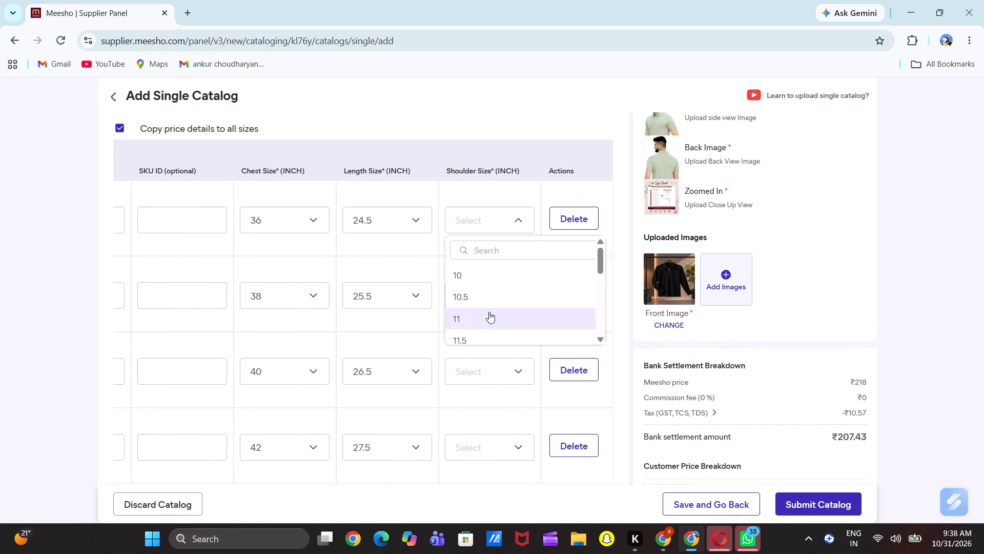
scroll(489, 312, "down", 2)
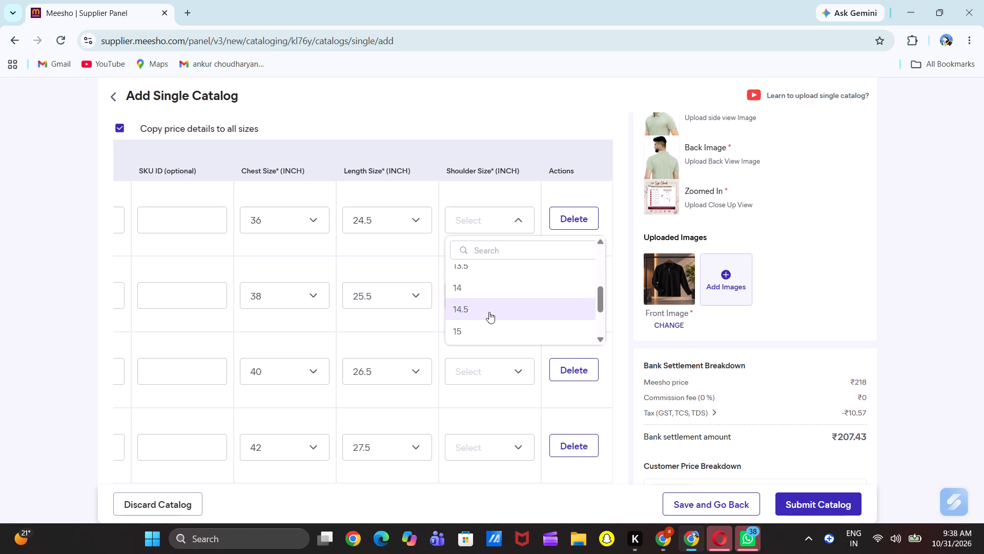
left_click(489, 312)
left_click(468, 289)
scroll(481, 350, "down", 1)
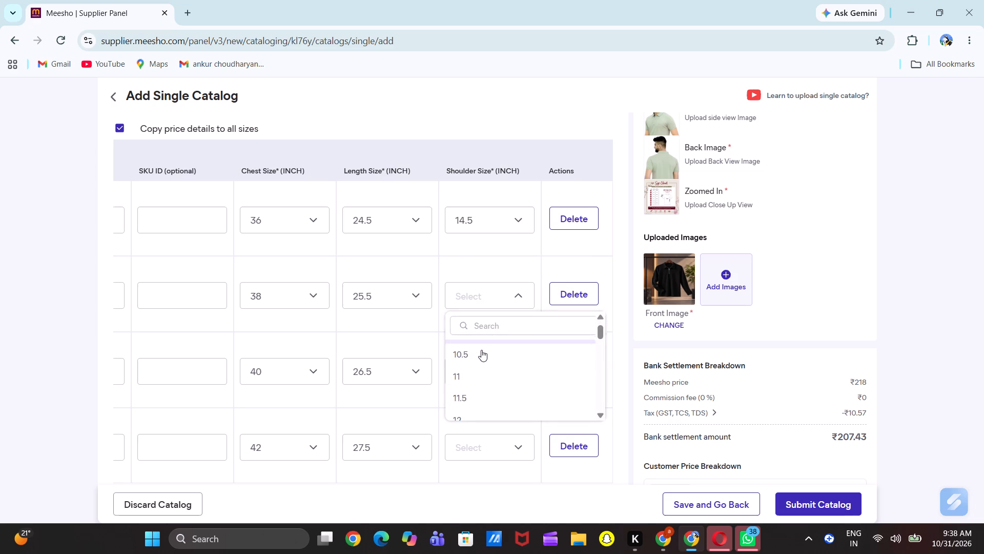
scroll(481, 350, "down", 2)
left_click(481, 350)
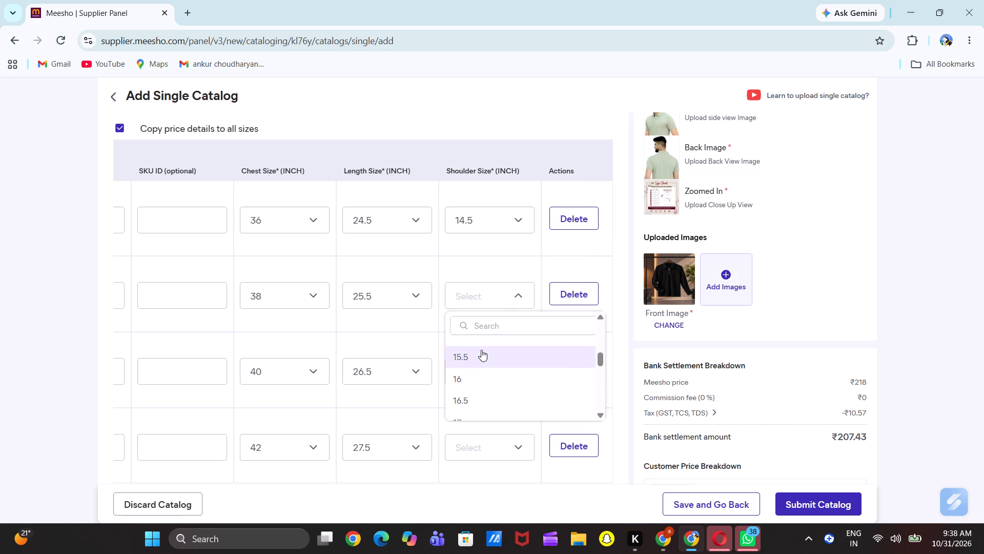
Set Product 2's shoulder size to 16.5 inches for size L and 17.5 inches for size XL.
left_click(484, 371)
scroll(467, 415, "down", 1)
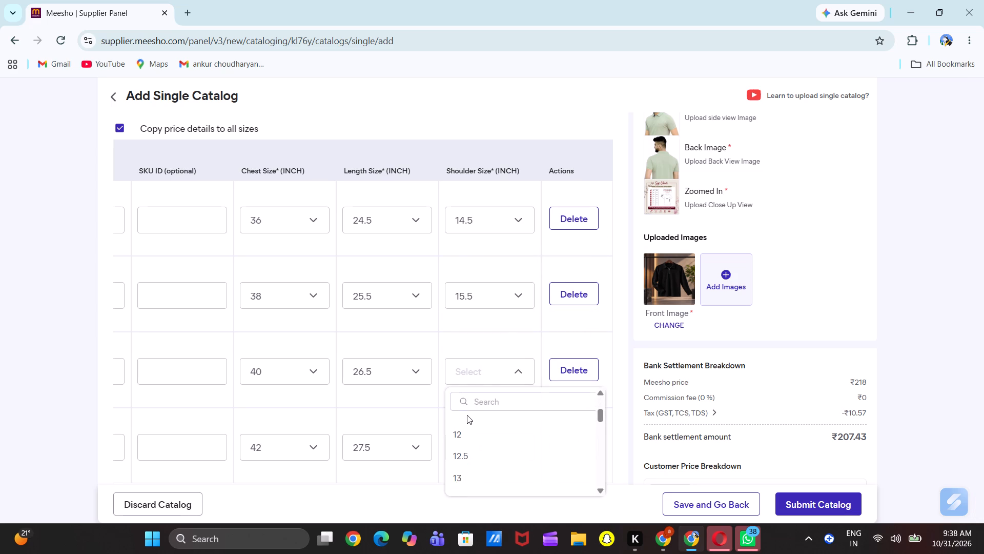
scroll(467, 415, "down", 4)
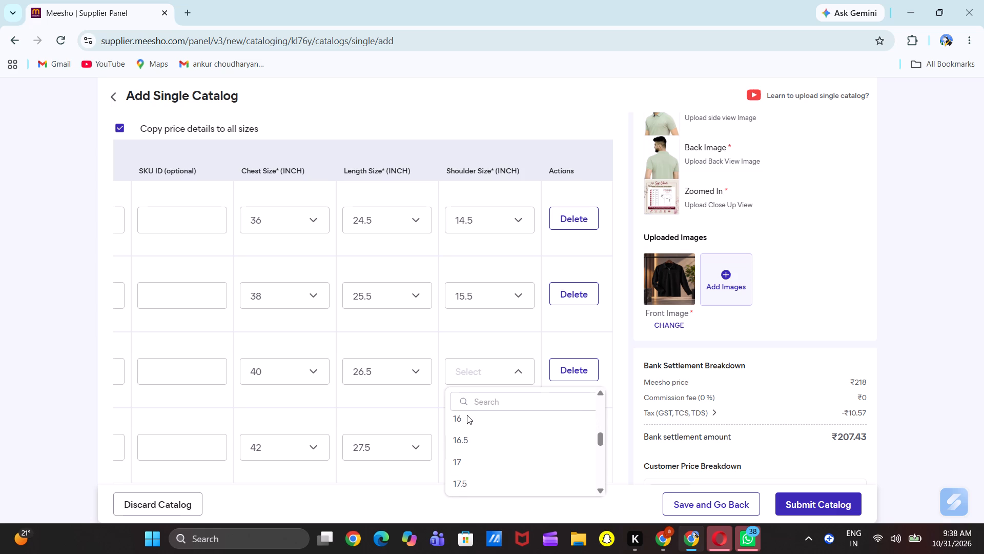
left_click(461, 433)
left_click(479, 449)
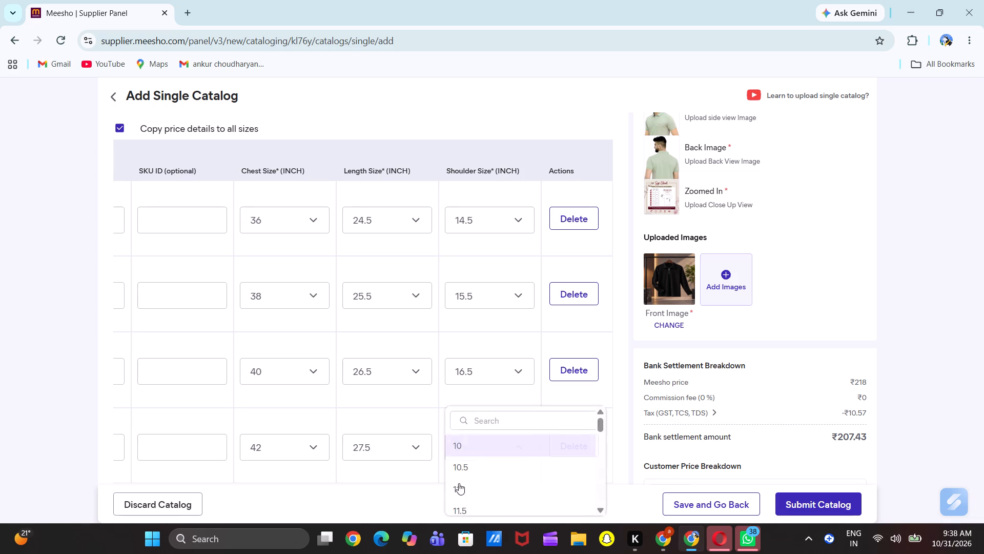
scroll(475, 492, "down", 3)
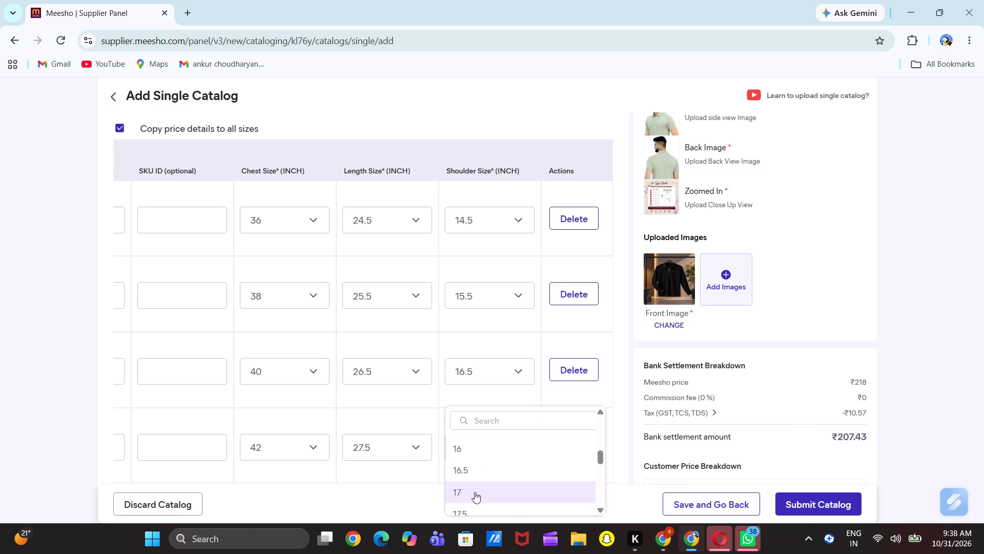
scroll(475, 492, "down", 1)
left_click(465, 482)
Set Product 2's color to Black and its fabric to Cotton Blend in the product details.
scroll(378, 452, "down", 2)
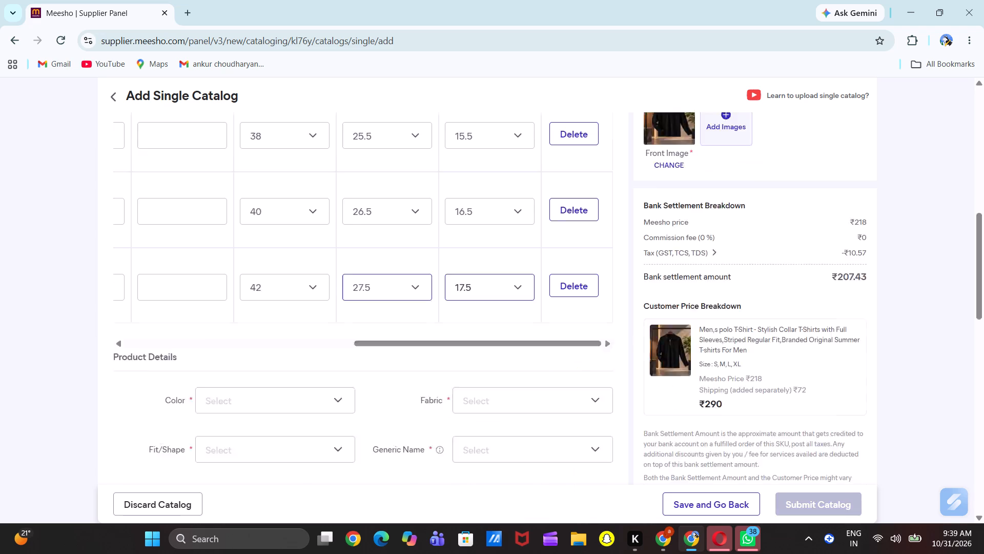
scroll(378, 452, "down", 1)
left_click(234, 320)
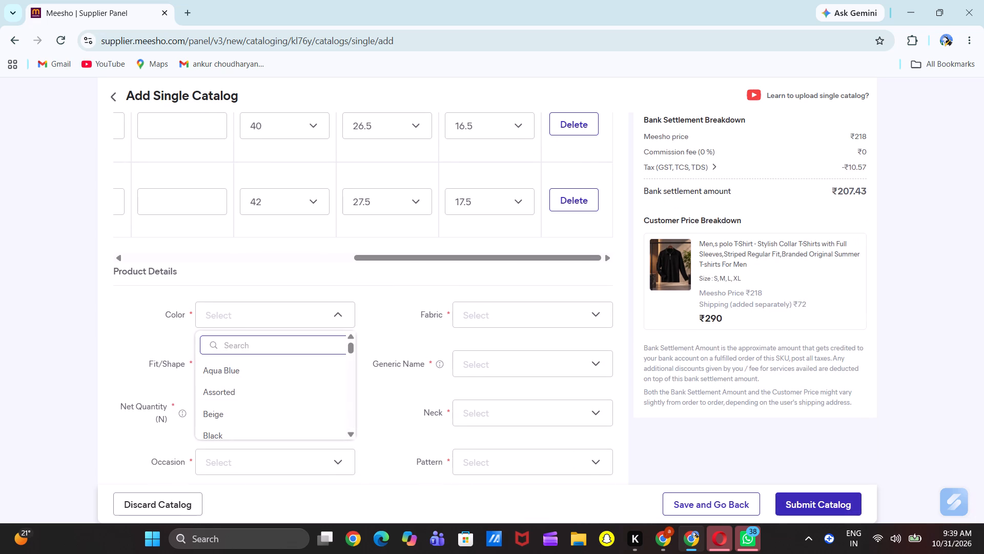
left_click(246, 336)
type("BLA")
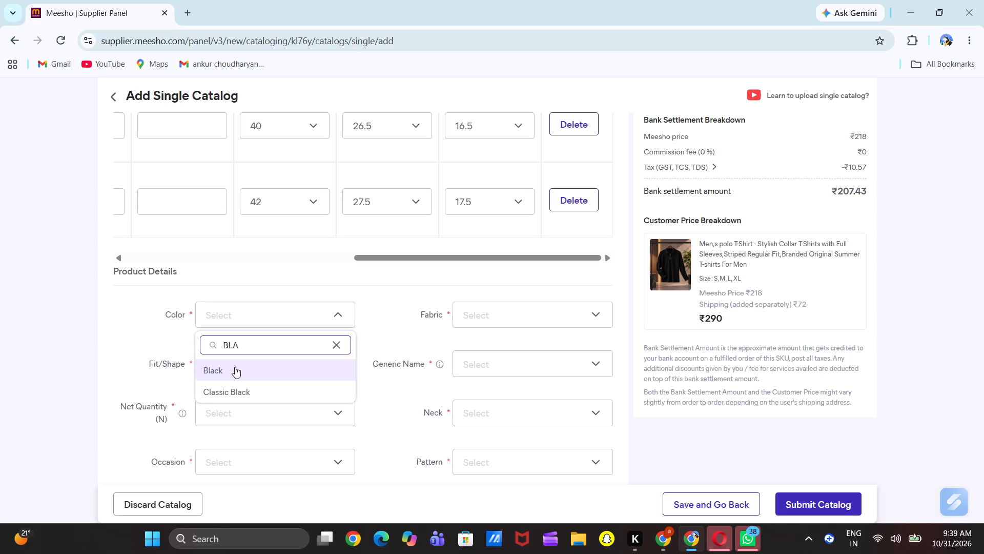
left_click(235, 367)
left_click(489, 306)
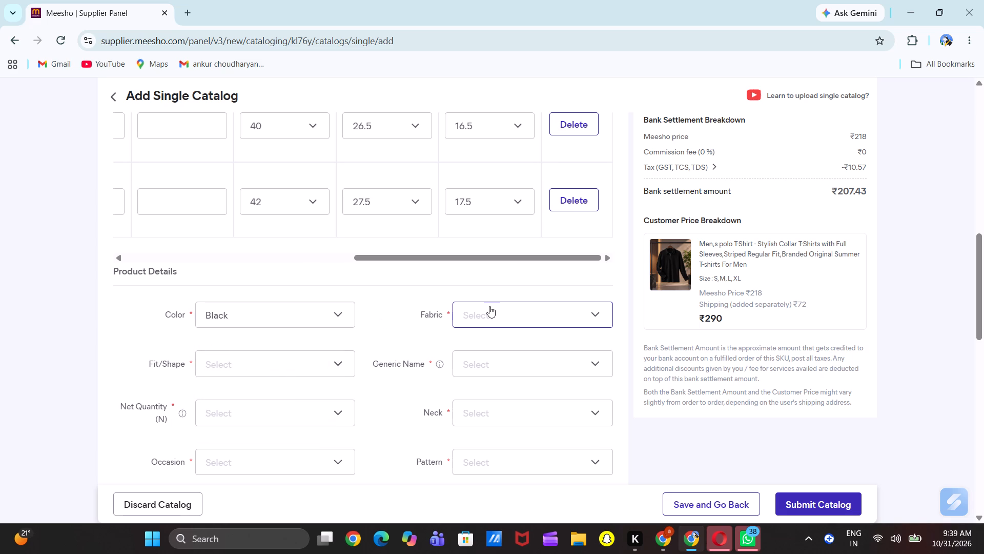
scroll(496, 409, "down", 2)
left_click(496, 409)
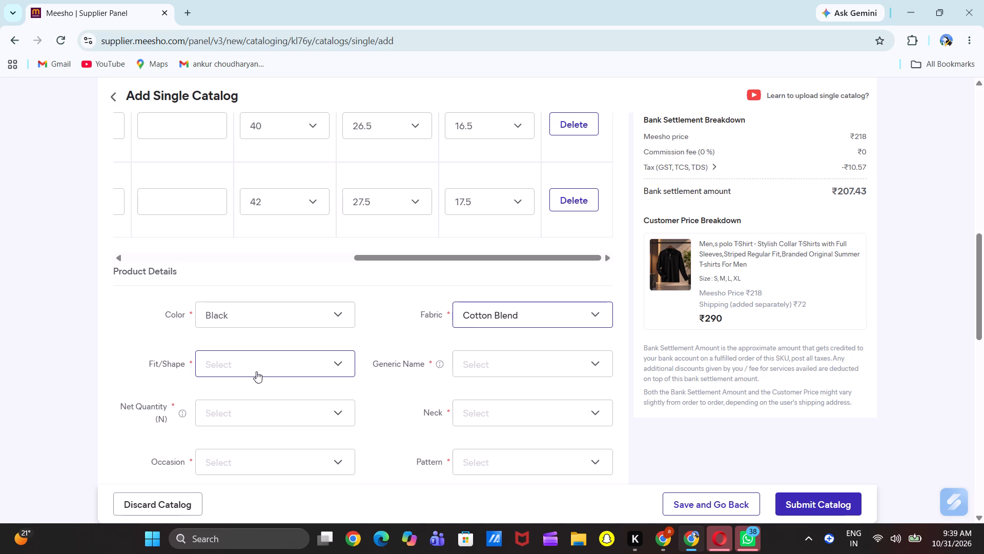
Set Product 2's fit/shape to Regular and its generic name to Tshirts.
left_click(247, 361)
scroll(257, 450, "down", 1)
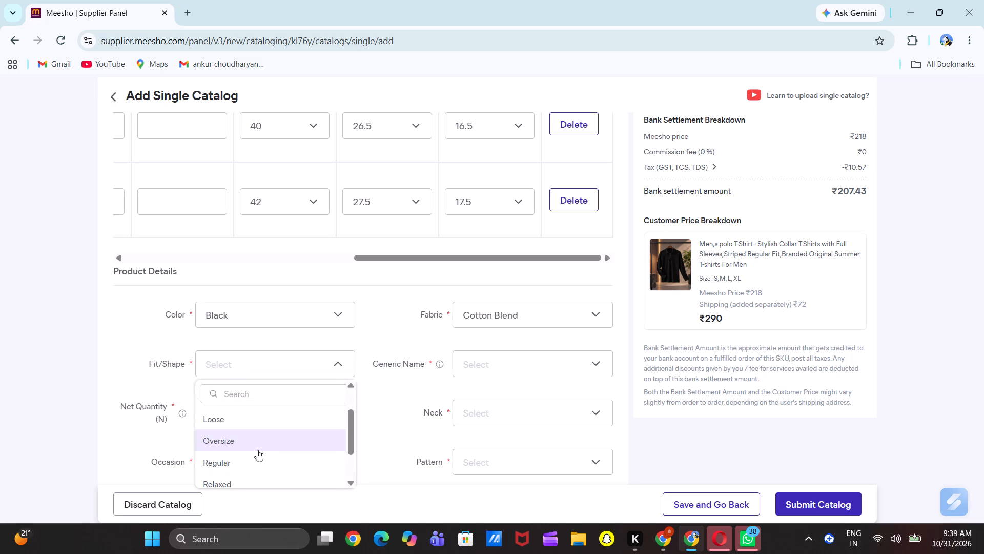
left_click(227, 461)
left_click(475, 381)
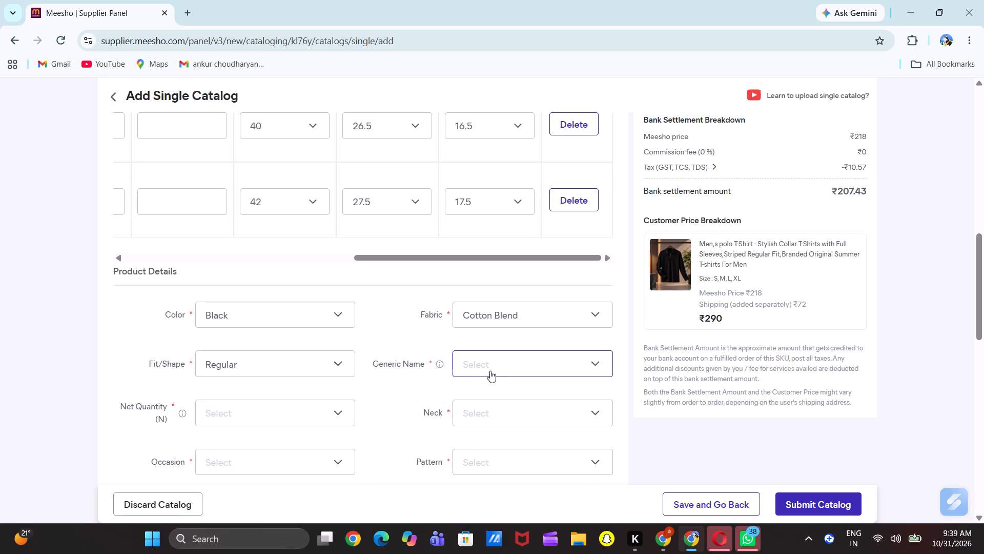
left_click(498, 366)
scroll(482, 446, "down", 2)
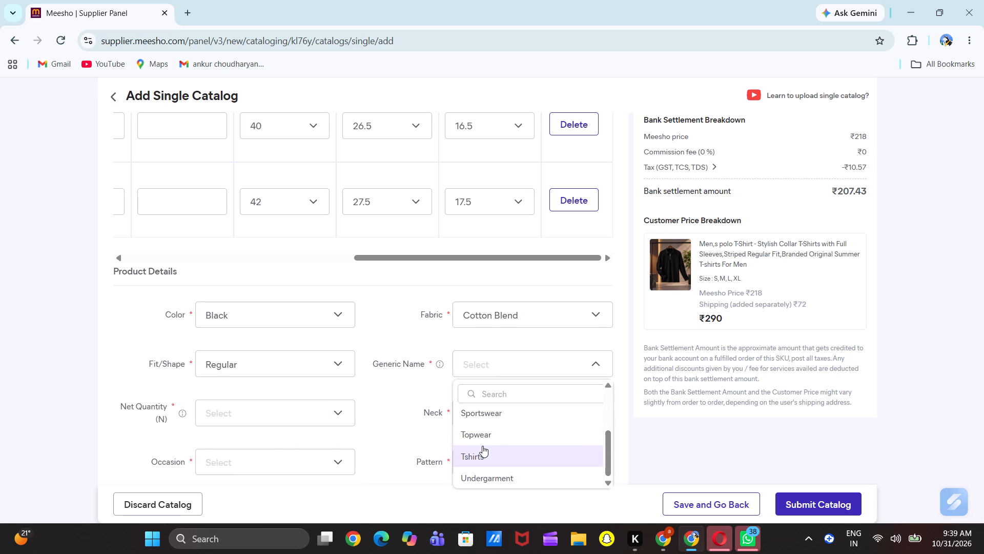
left_click(482, 446)
Set Product 2's net quantity to 1 and its neck to Polo.
scroll(391, 417, "down", 1)
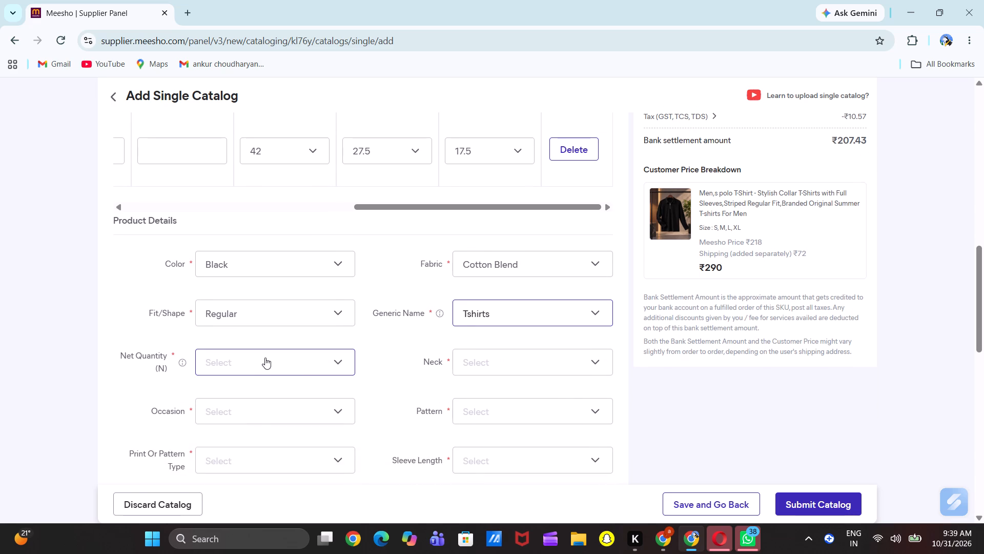
left_click(265, 358)
left_click(242, 415)
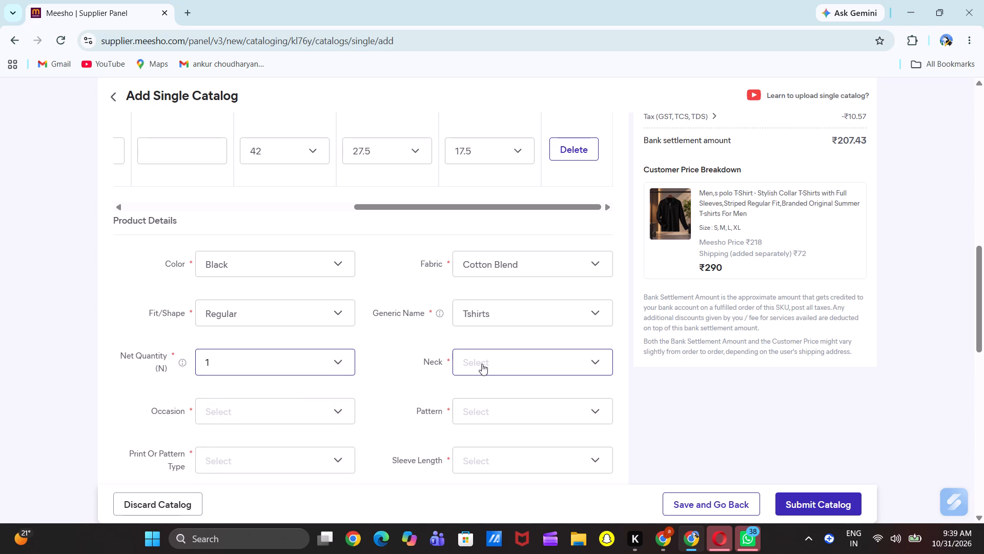
left_click(482, 364)
scroll(469, 439, "down", 2)
left_click(469, 439)
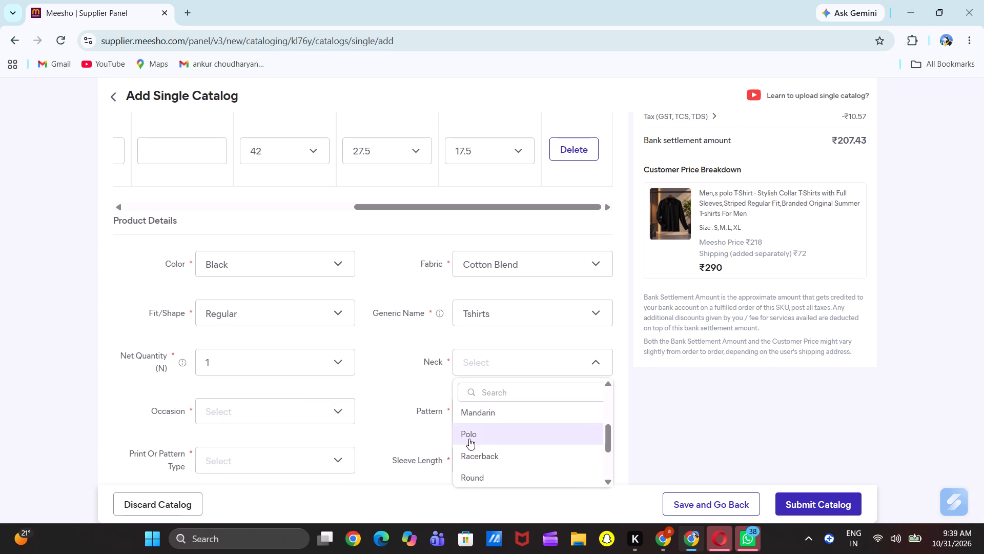
Set Product 2's occasion to Casual and its pattern to Solid.
left_click(263, 418)
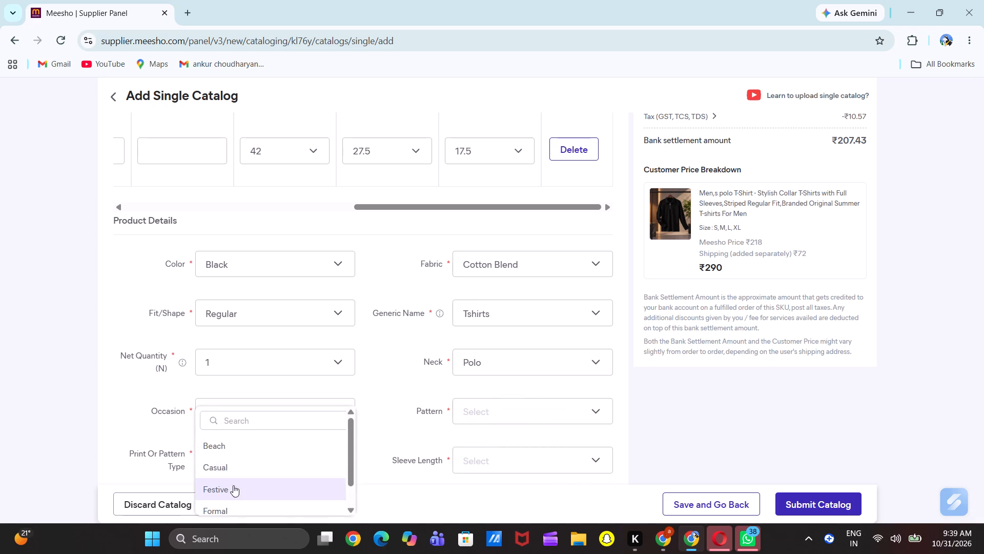
left_click(235, 464)
scroll(356, 427, "down", 2)
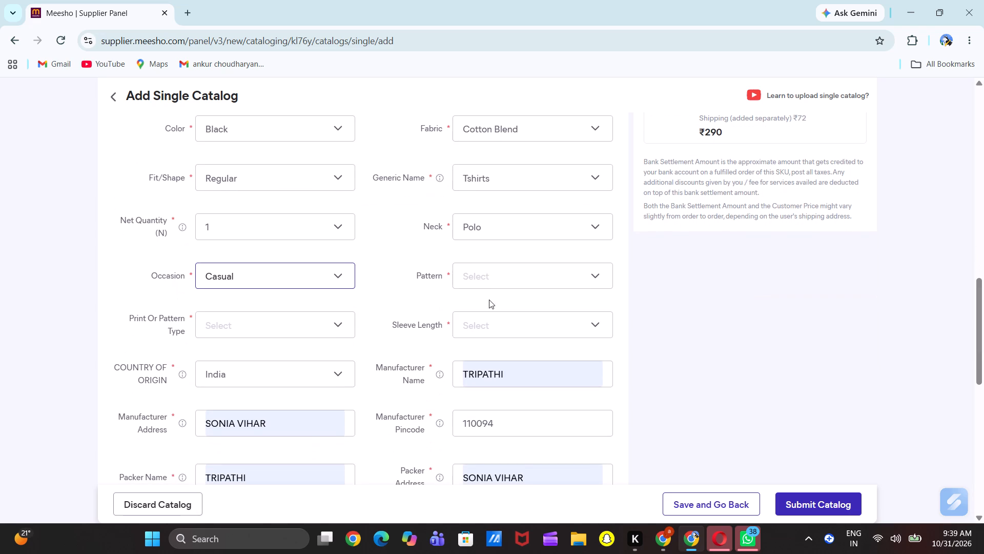
left_click(495, 285)
scroll(501, 381, "down", 2)
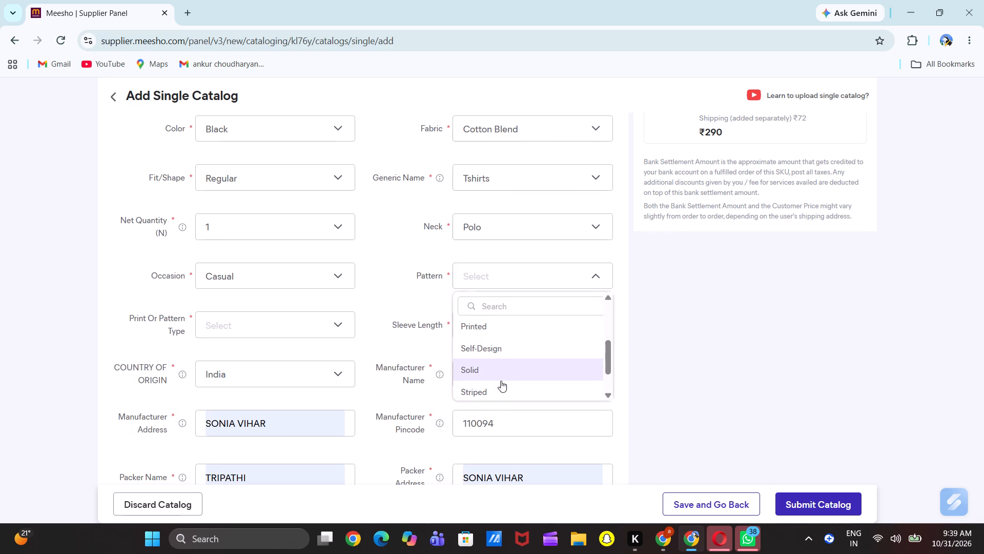
left_click(485, 373)
Set Product 2's print or pattern type to Solid and its sleeve length to Long Sleeves.
left_click(269, 314)
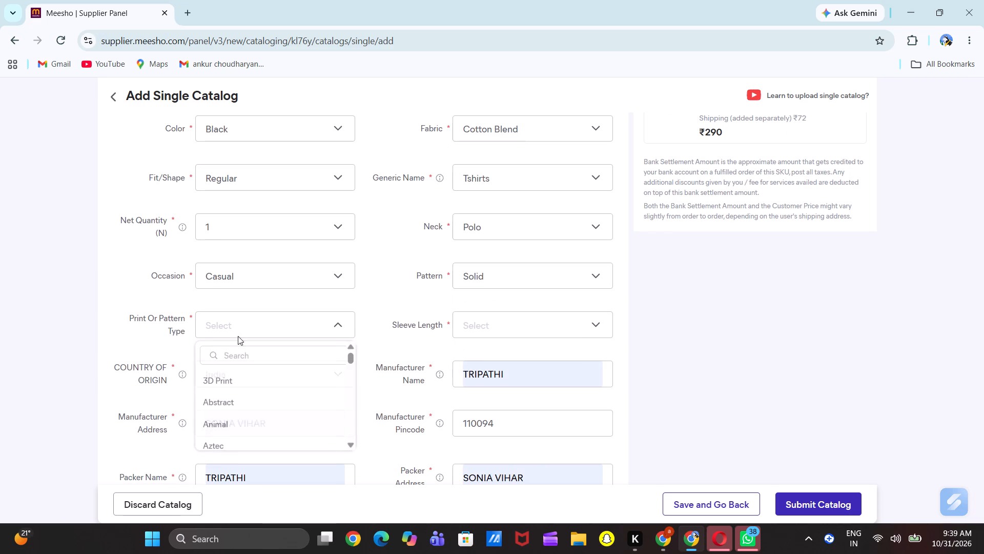
left_click(261, 354)
type("SO")
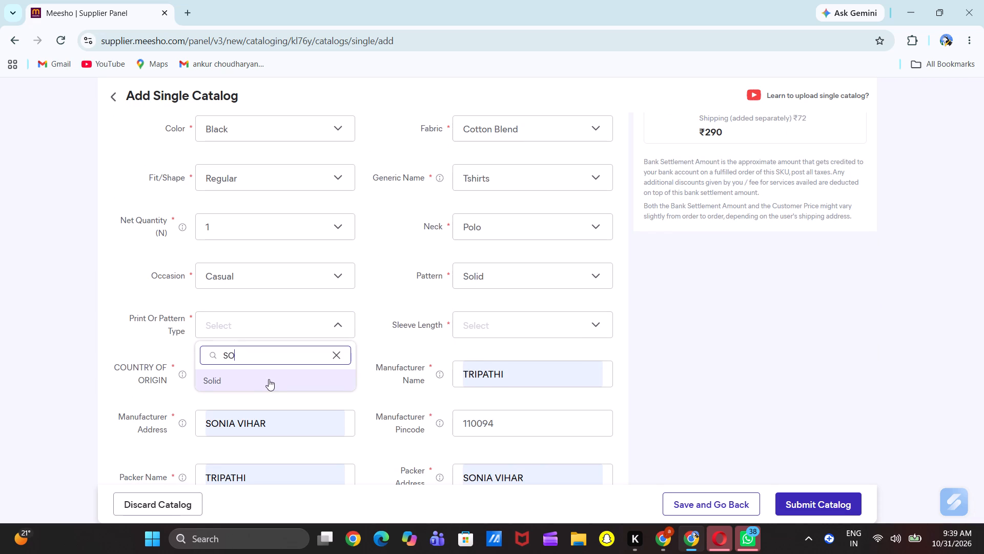
left_click(224, 370)
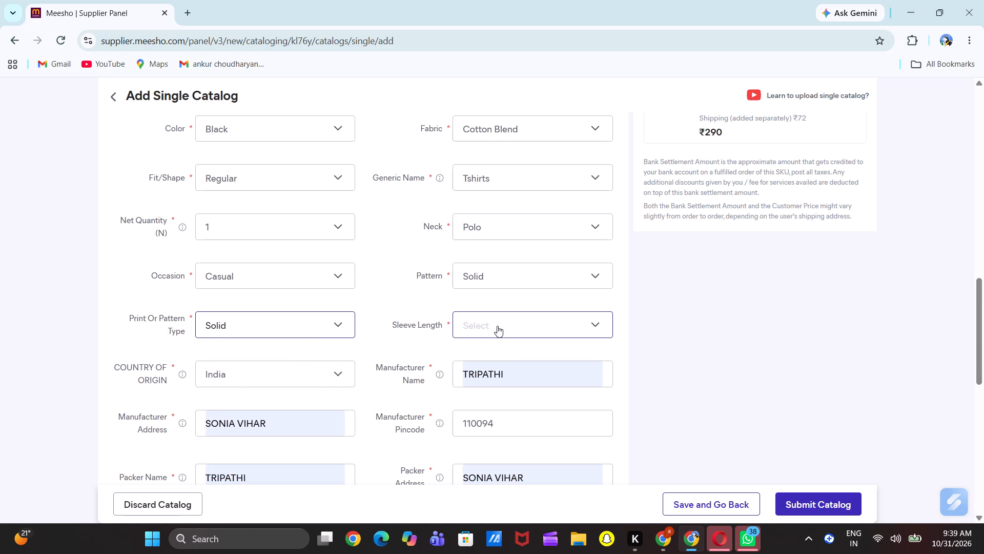
left_click(497, 326)
left_click(483, 373)
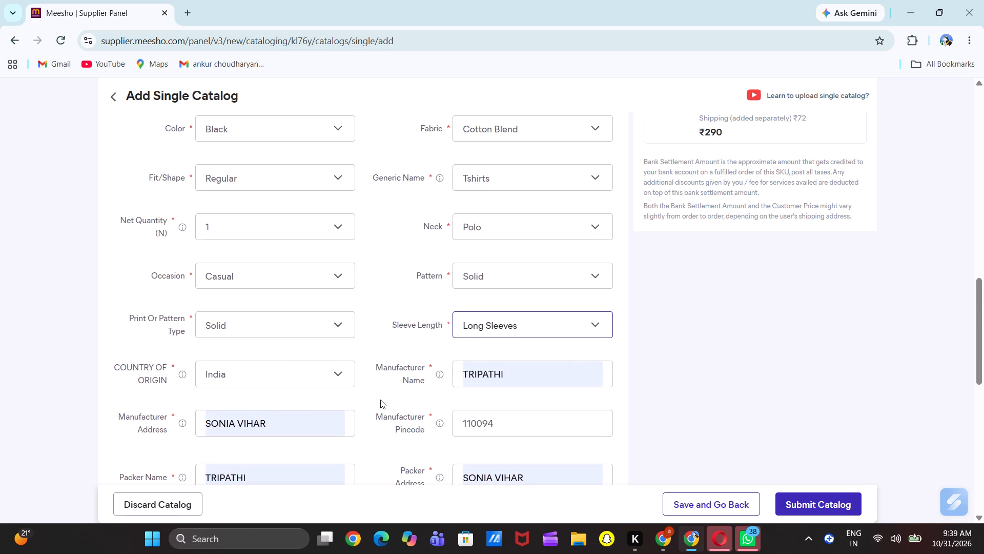
Set Product 2's length to Regular in the other attributes.
scroll(380, 400, "down", 4)
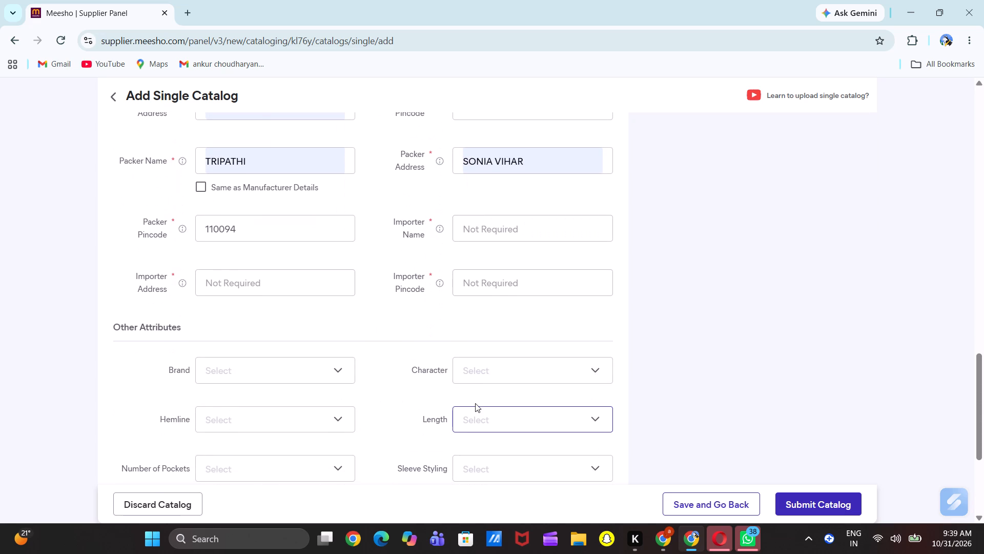
left_click(491, 412)
scroll(493, 470, "down", 1)
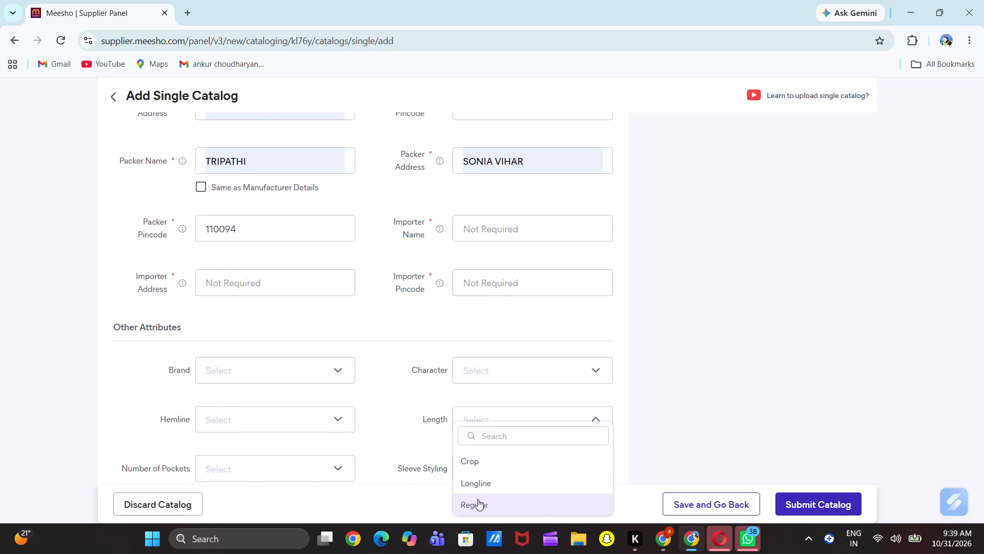
left_click(478, 500)
Set Product 2's number of pockets to No Pocket and its style to Korean in the other attributes.
left_click(284, 458)
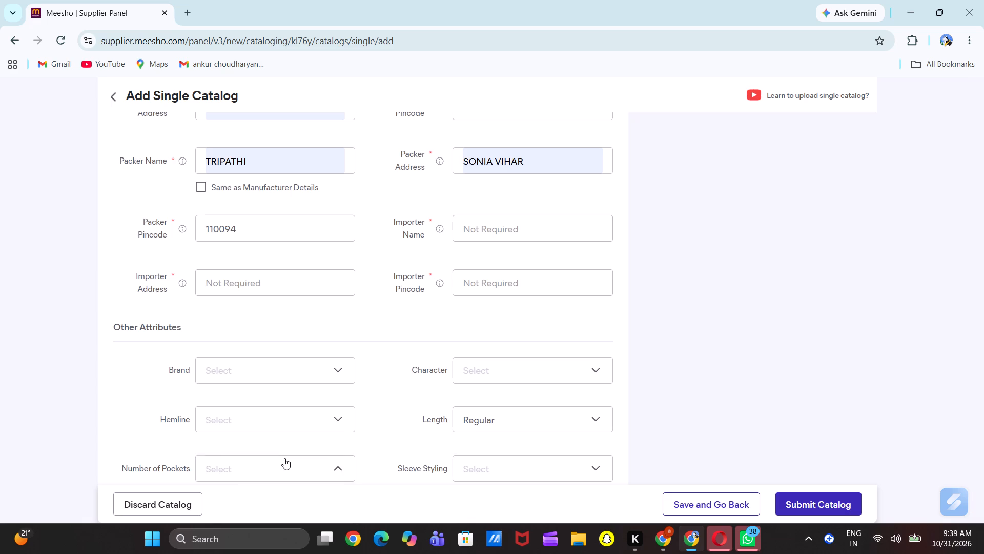
left_click(243, 485)
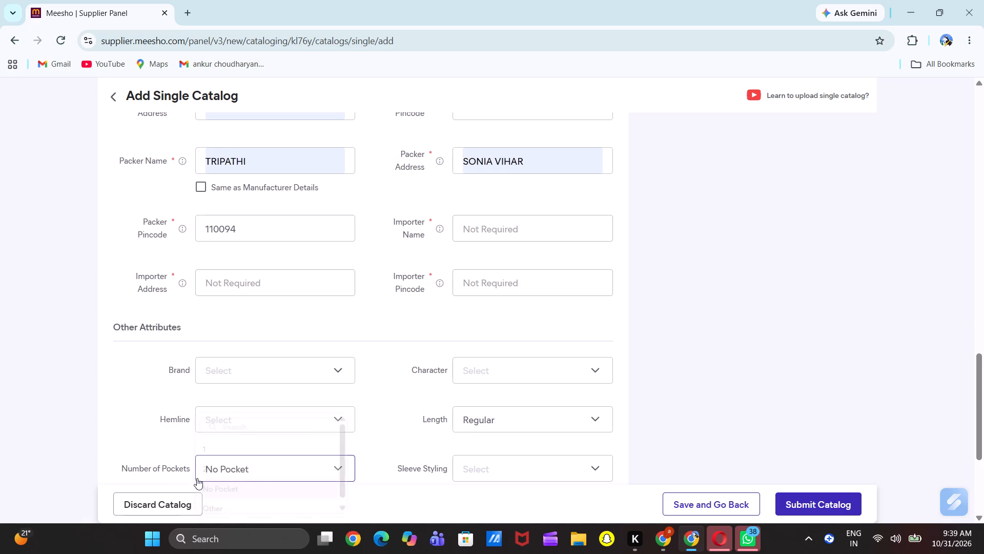
scroll(143, 444, "down", 2)
left_click(243, 349)
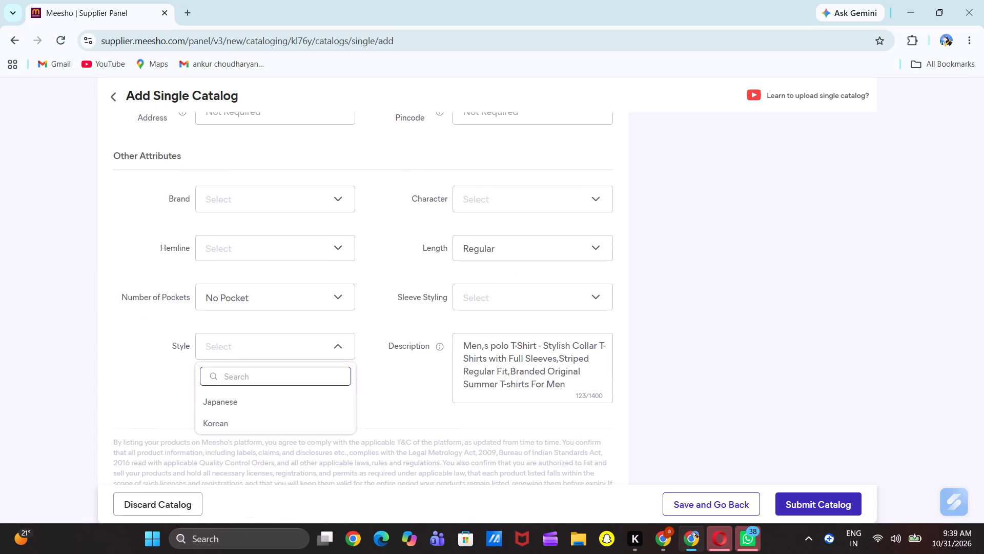
left_click(237, 414)
scroll(393, 367, "up", 6)
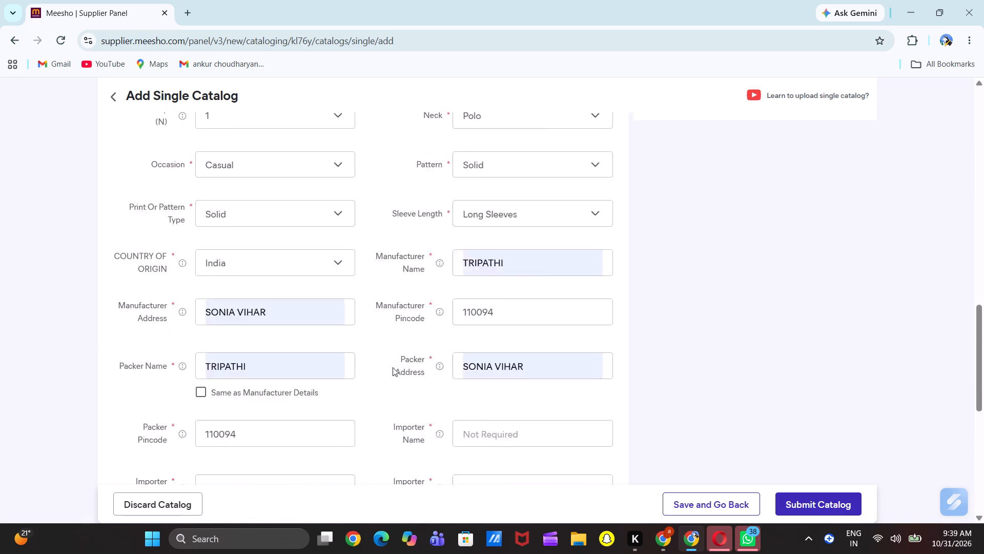
scroll(393, 367, "up", 1)
scroll(389, 290, "up", 4)
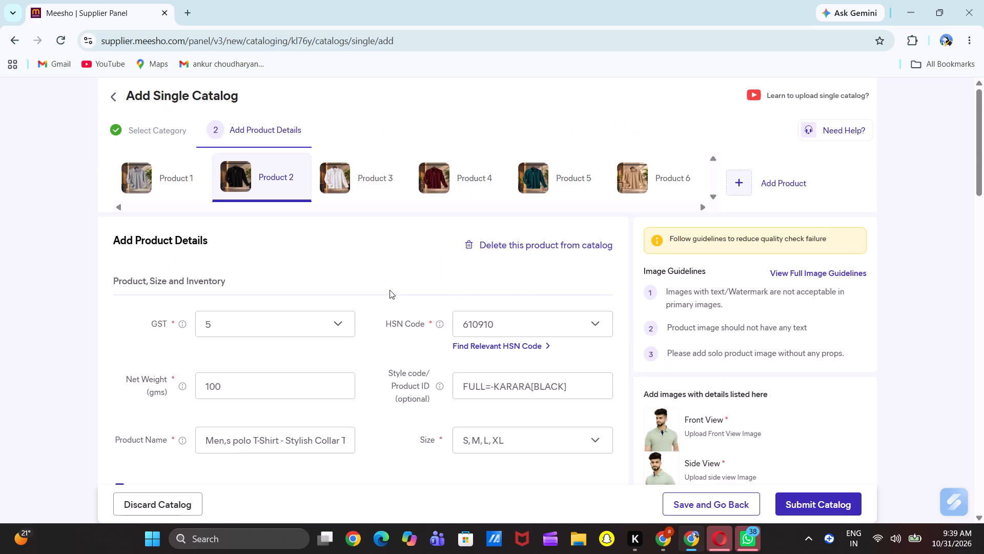
left_click(352, 171)
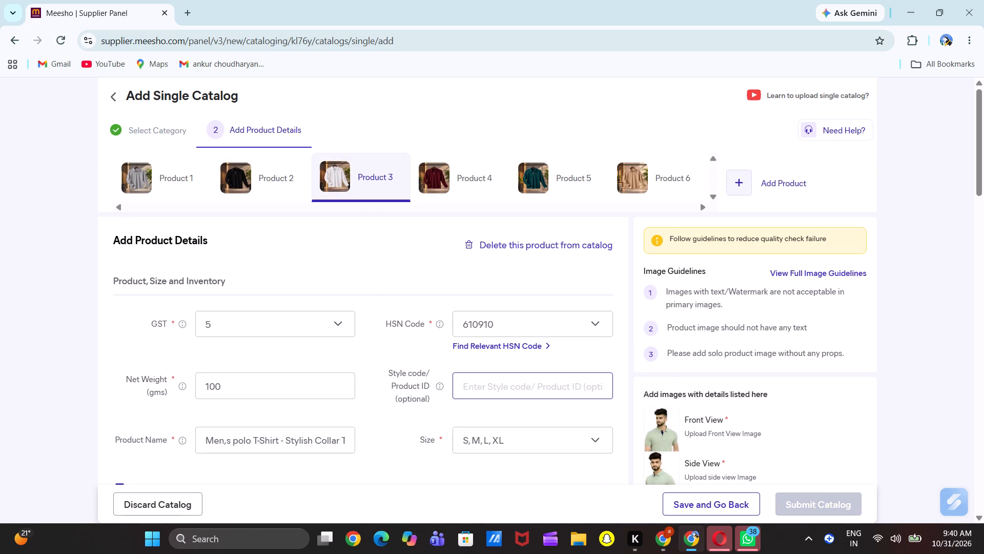
left_click(498, 388)
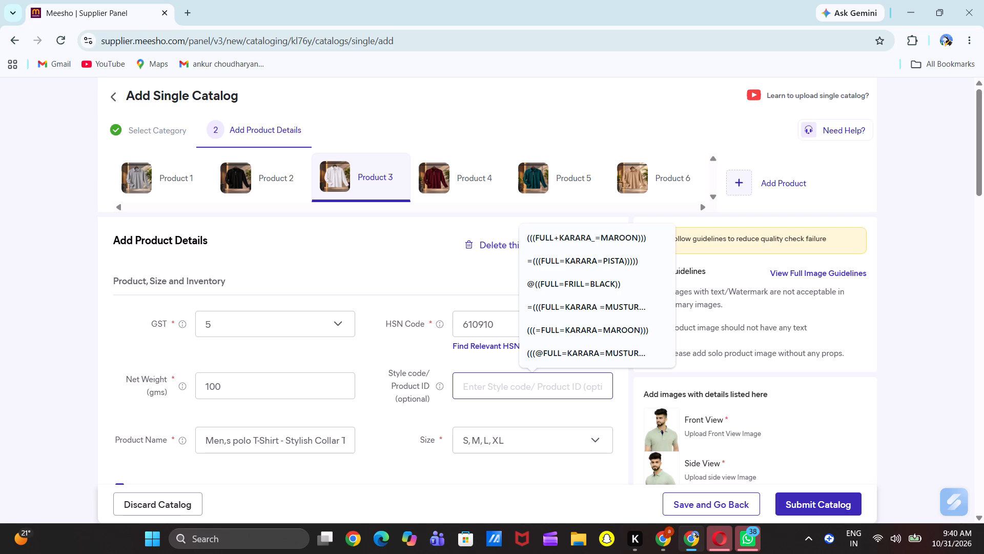
key("2")
key("BackSpace")
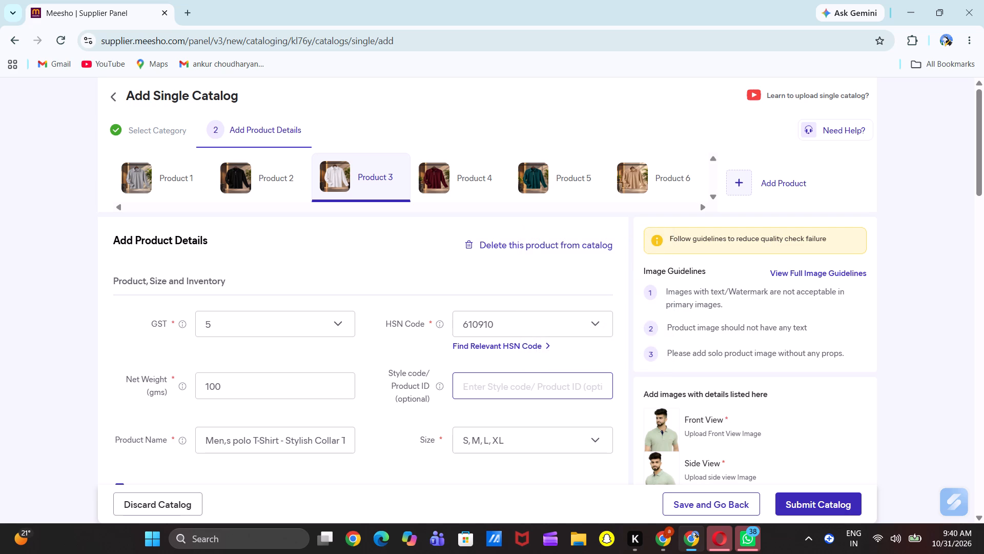
key("shift+at")
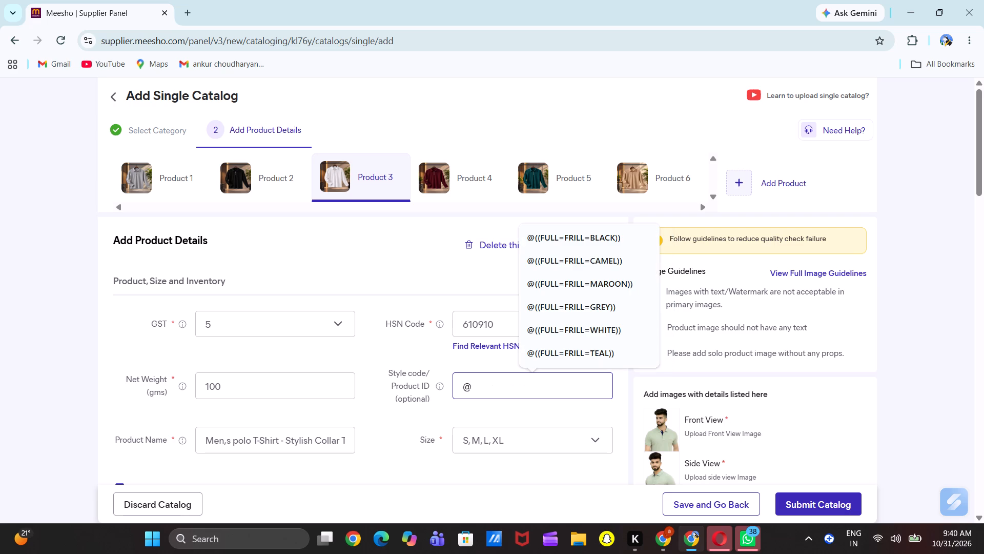
key("bracketleft")
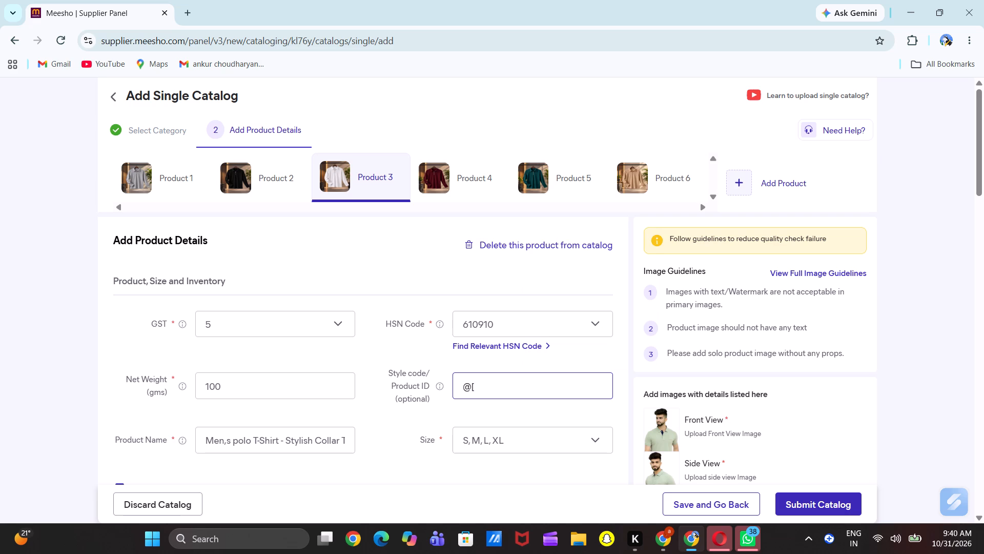
key("BackSpace")
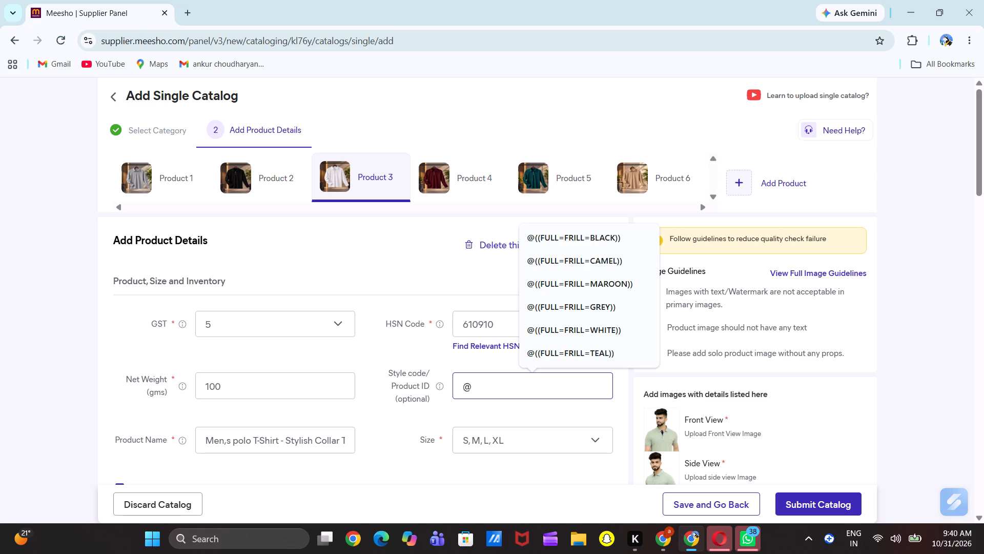
type("FULL")
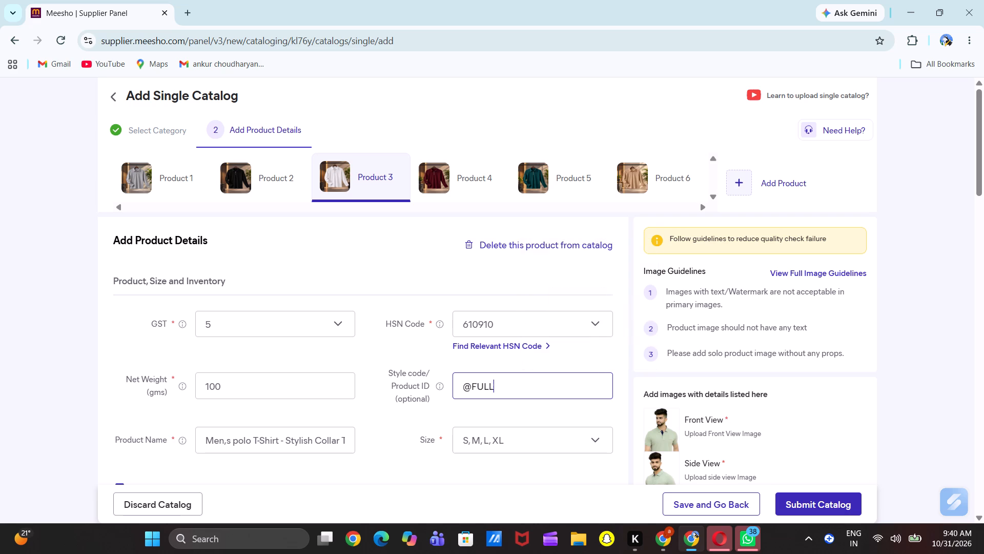
key("equal")
type("FRILL")
key("bracketleft")
type("WHITE")
key("bracketleft")
key("BackSpace")
key("bracketright")
Set Product 3's Meesho price to 218 for all sizes.
scroll(417, 419, "down", 3)
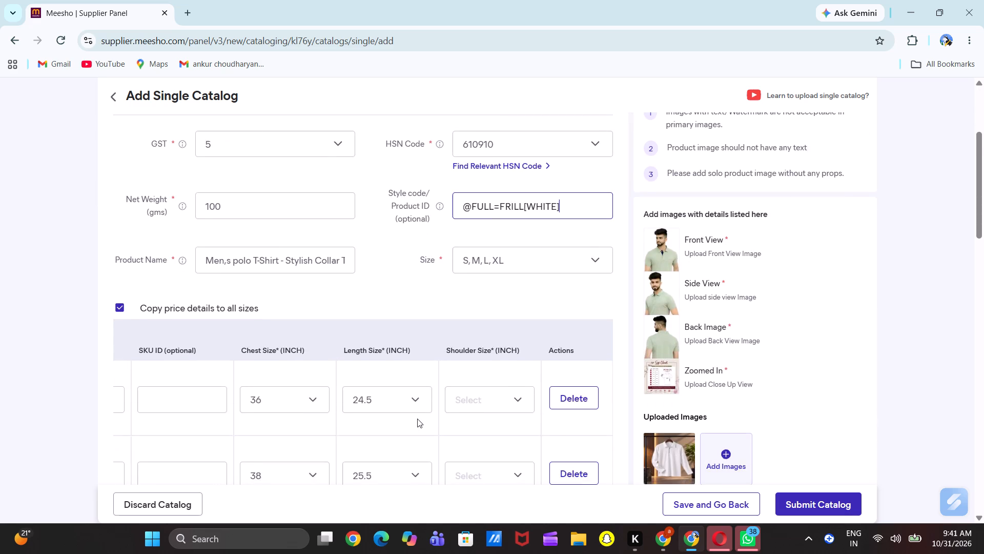
scroll(417, 419, "down", 1)
scroll(260, 387, "right", 6)
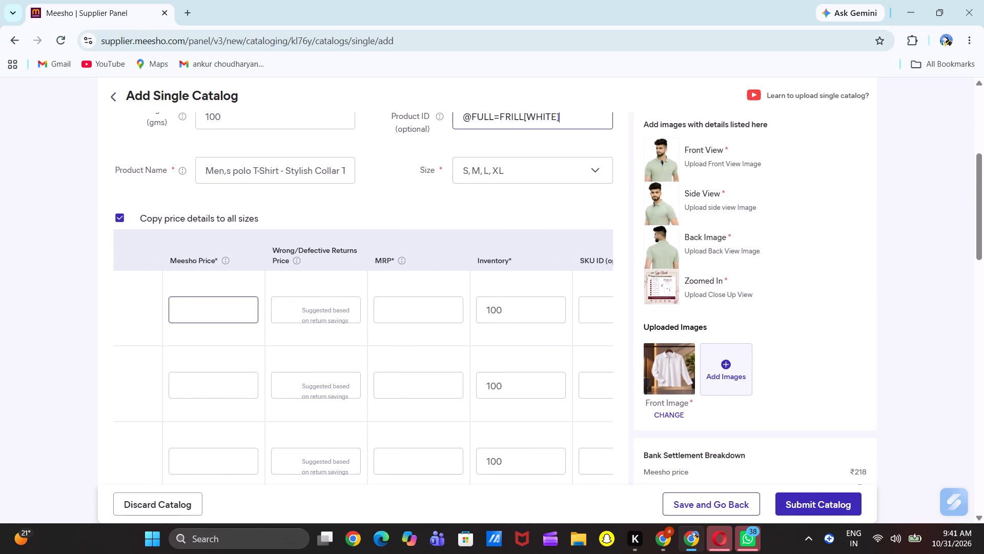
left_click(210, 316)
type("21")
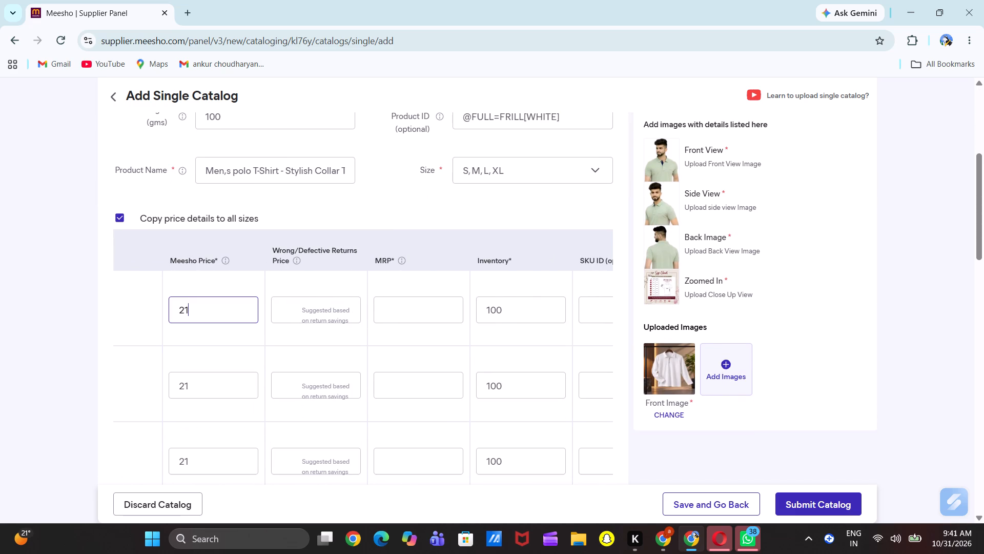
key("8")
Set Product 3's wrong/defective returns price to 217 and its MRP to 799 for all sizes.
left_click(295, 309)
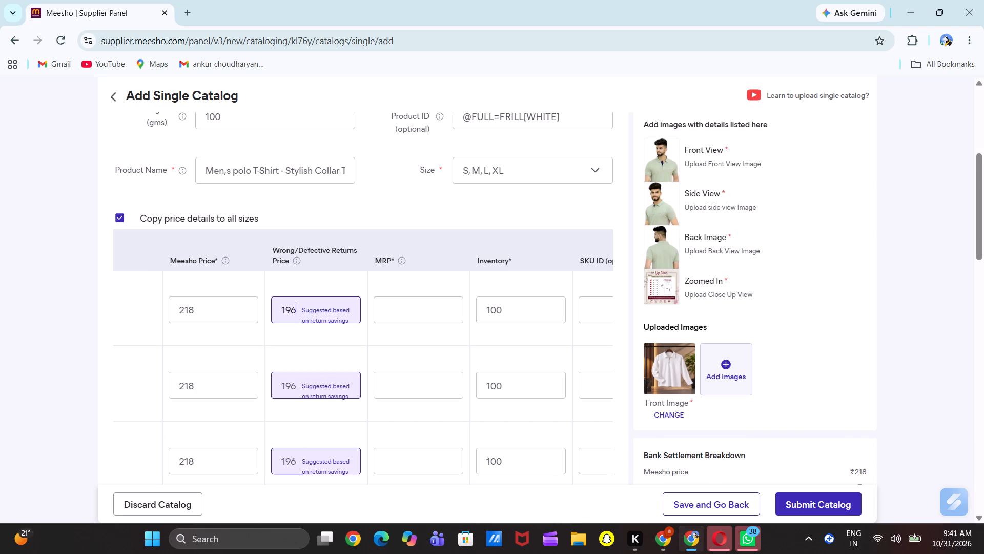
key("BackSpace")
key("BackSpace")
key("BackSpace")
key("2")
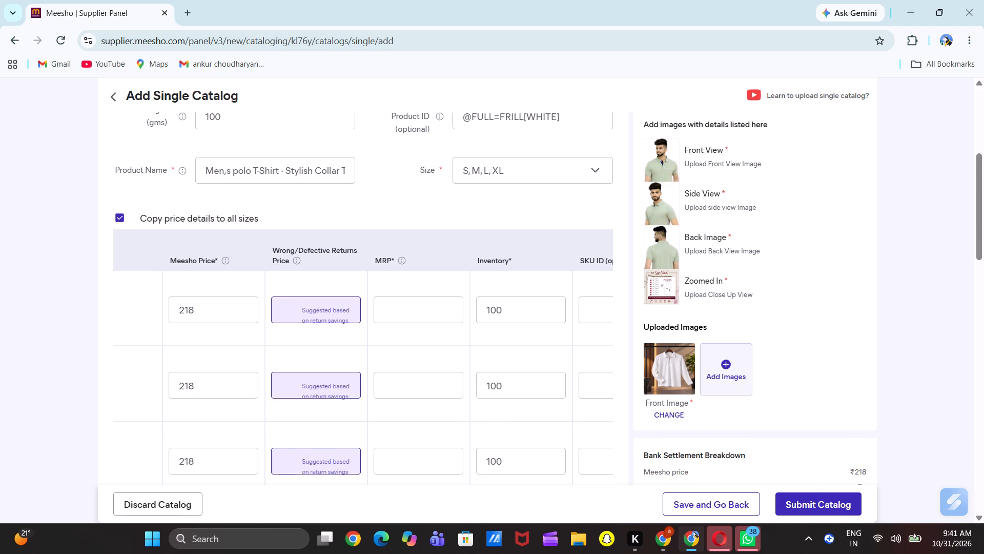
key("grave")
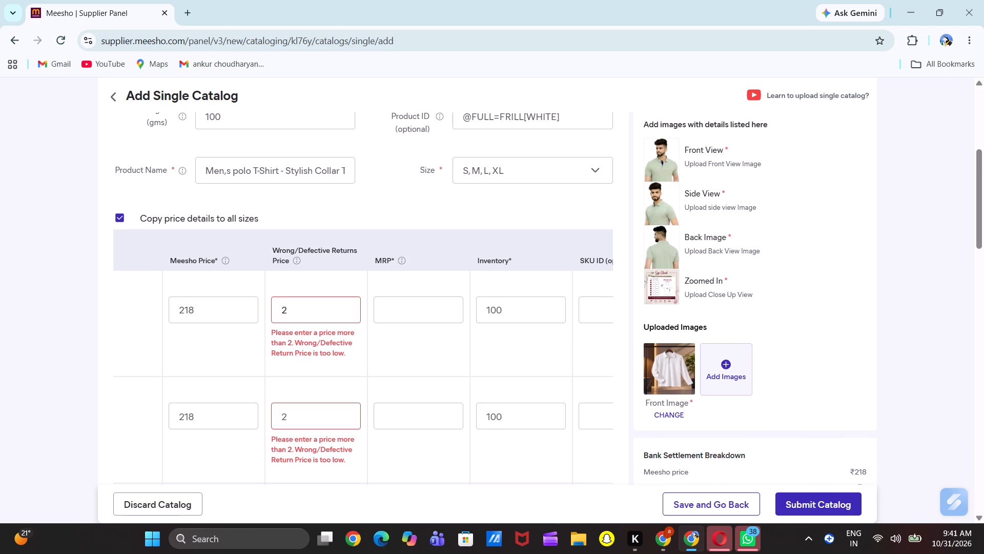
type("17")
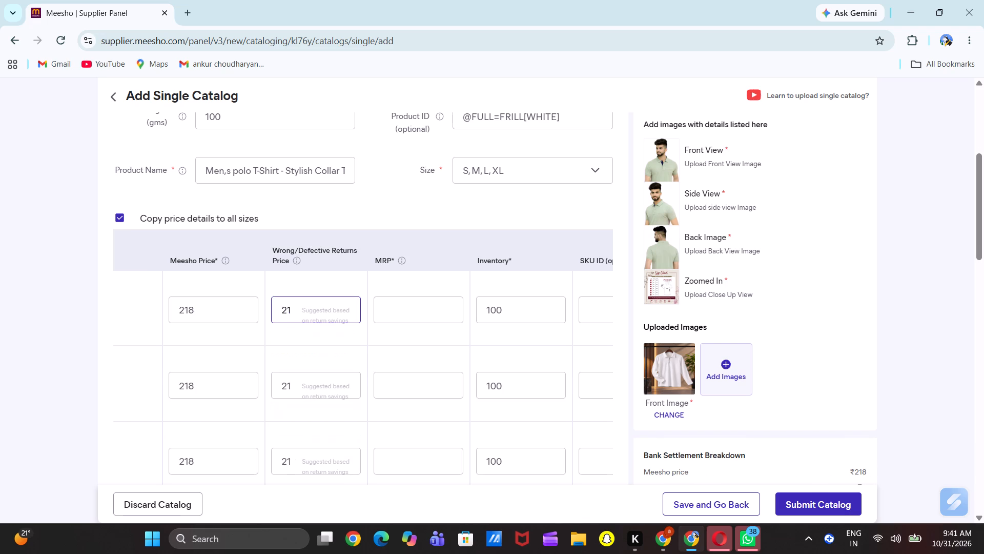
left_click(406, 310)
key("6")
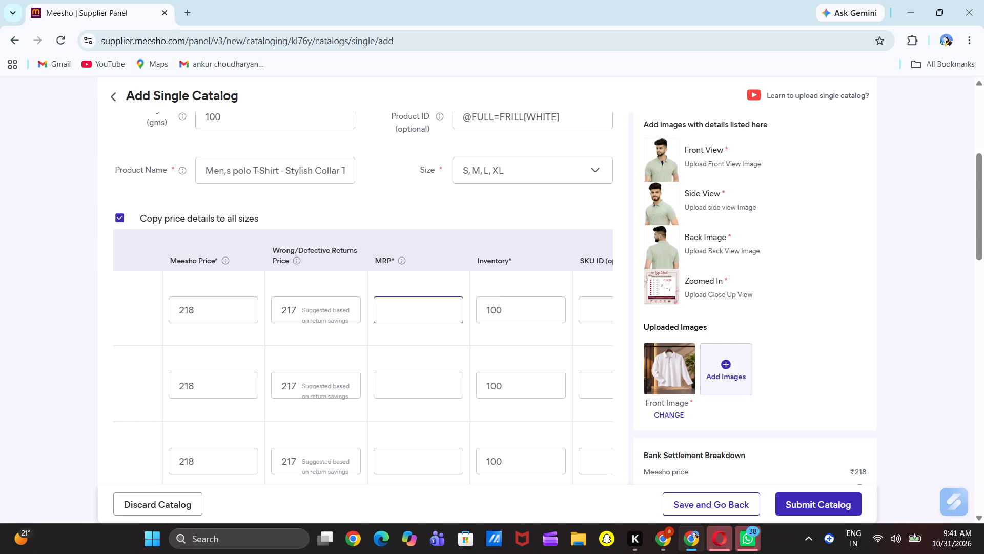
key("BackSpace")
type("799")
Set Product 3's shoulder size to 14.5 inches for size S and 15.5 inches for size M.
scroll(519, 357, "left", 6)
left_click(489, 323)
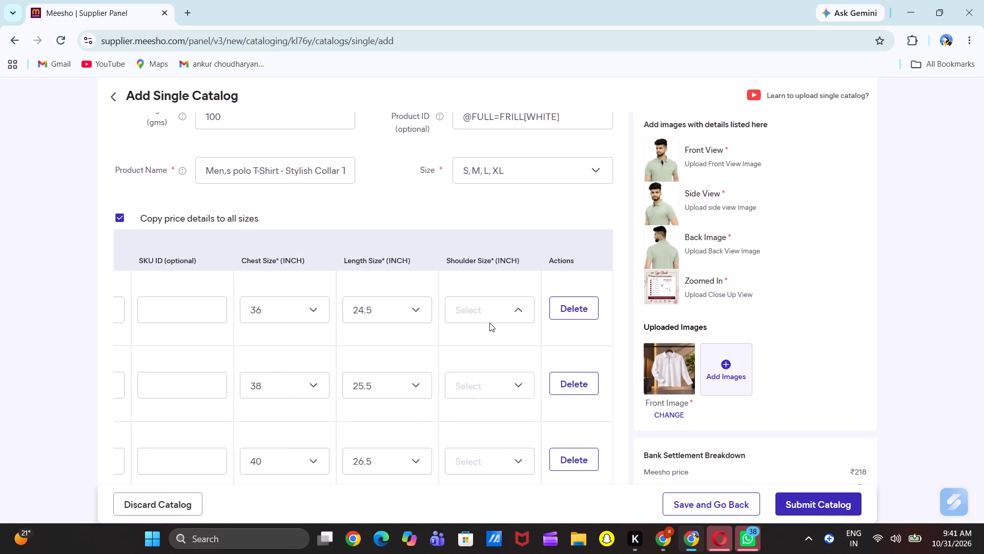
scroll(481, 388, "down", 3)
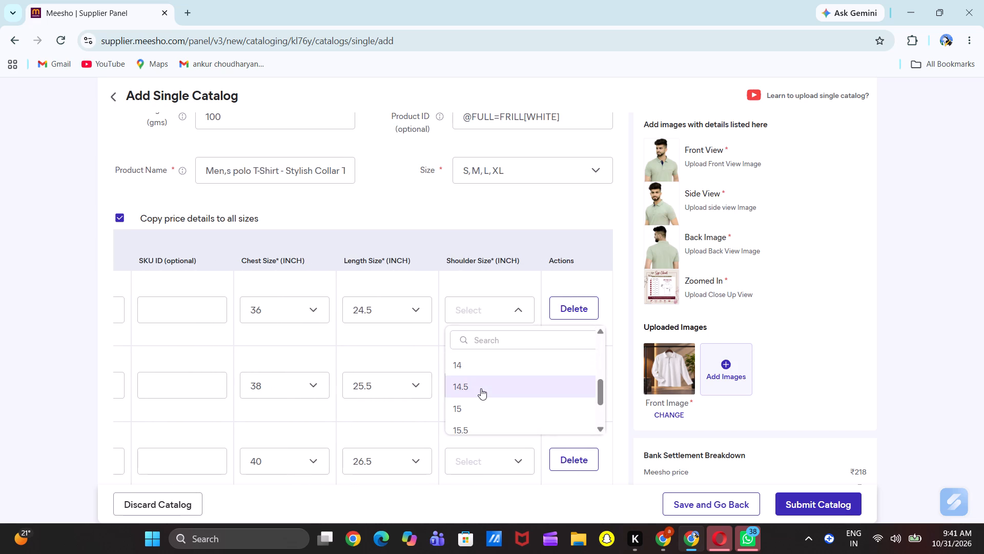
scroll(481, 388, "down", 1)
left_click(470, 381)
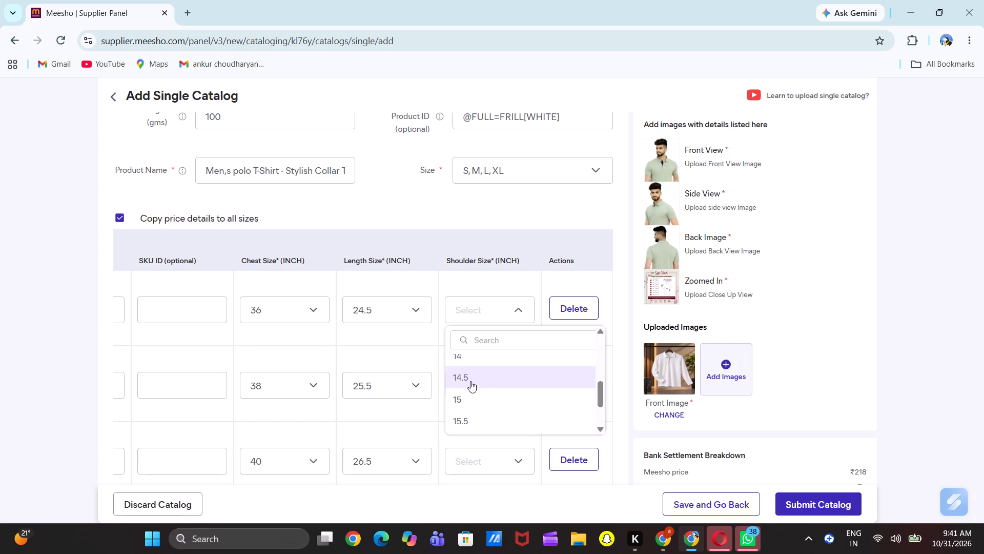
left_click(482, 389)
scroll(493, 442, "down", 2)
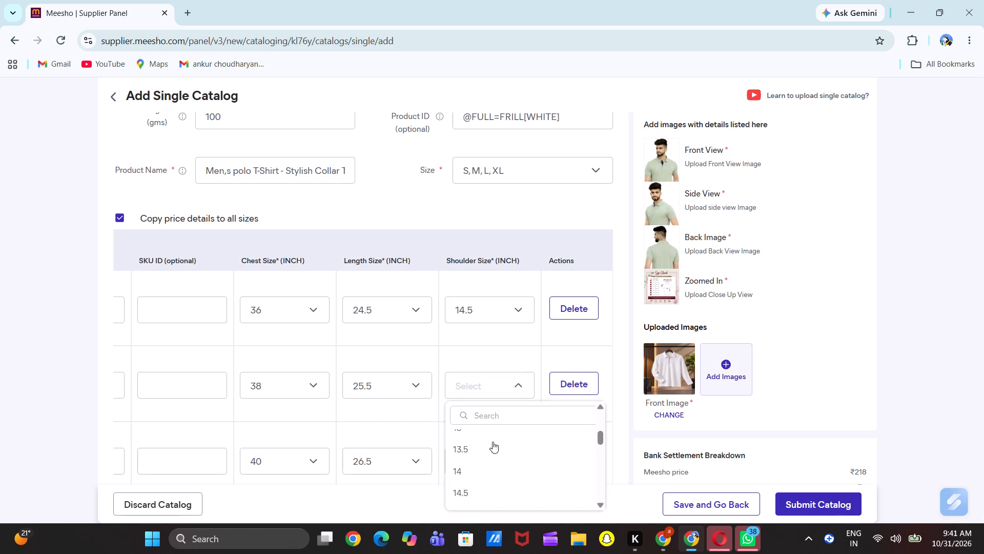
scroll(493, 442, "down", 1)
scroll(493, 442, "up", 1)
left_click(493, 442)
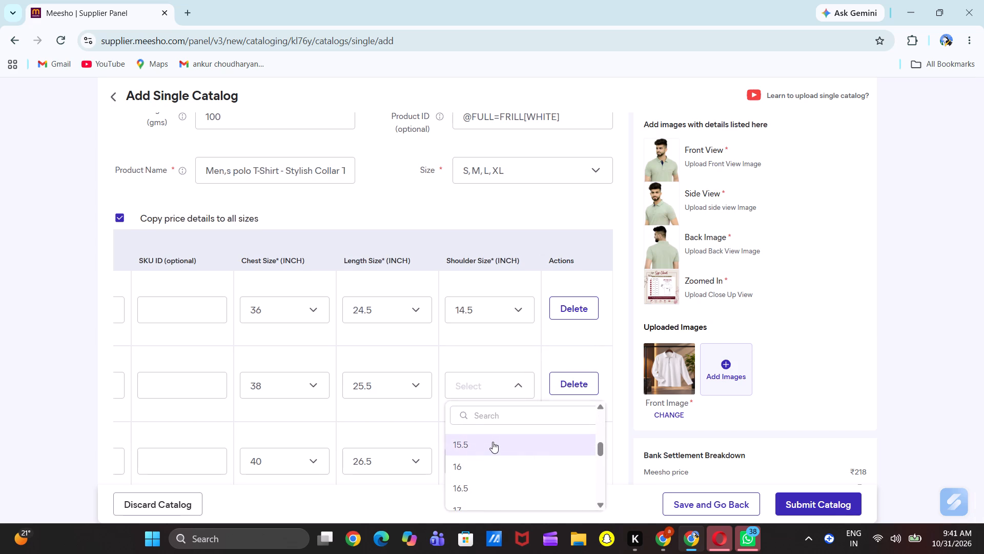
Set Product 3's shoulder size to 16.5 inches for size L and 17.5 inches for size XL.
scroll(448, 444, "down", 2)
left_click(482, 349)
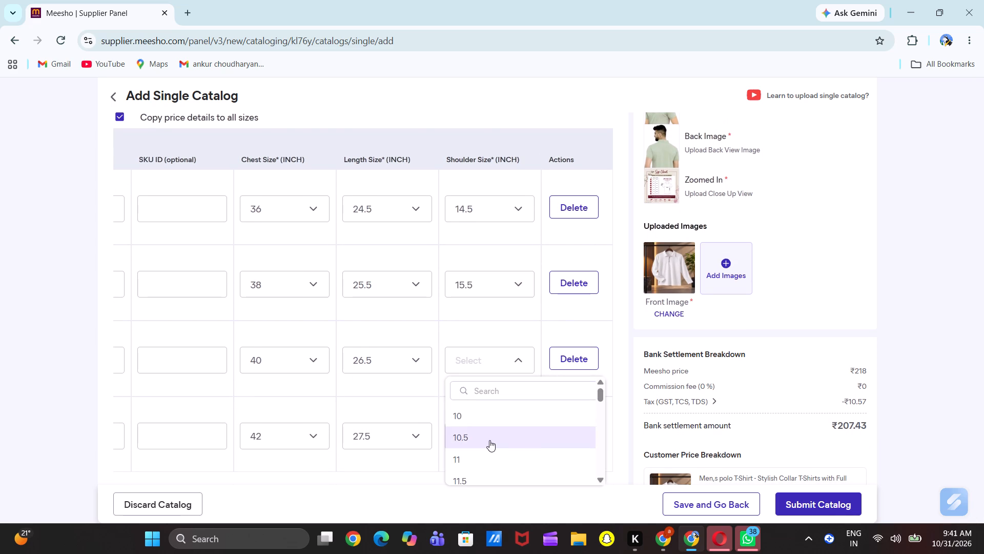
scroll(489, 440, "down", 2)
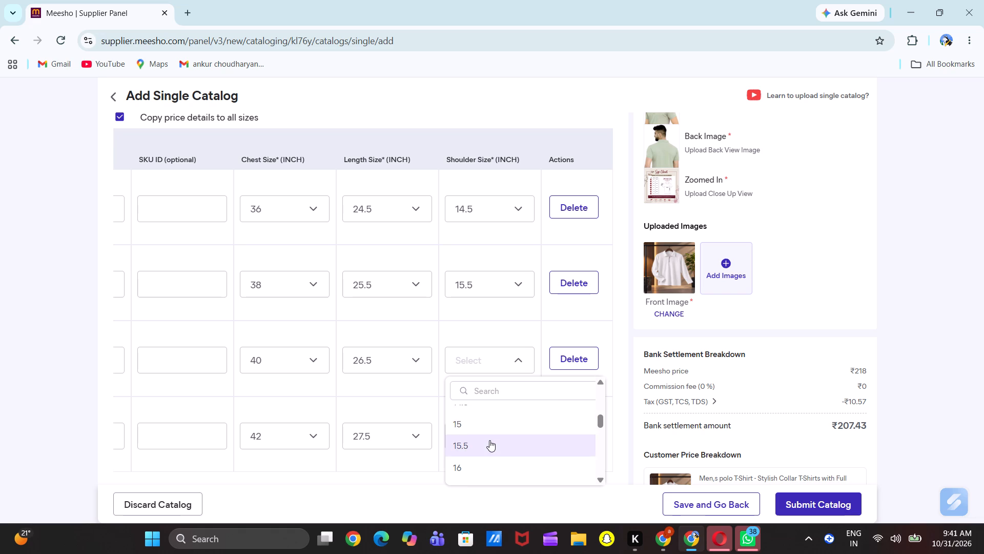
scroll(489, 440, "down", 2)
left_click(489, 440)
scroll(454, 416, "down", 2)
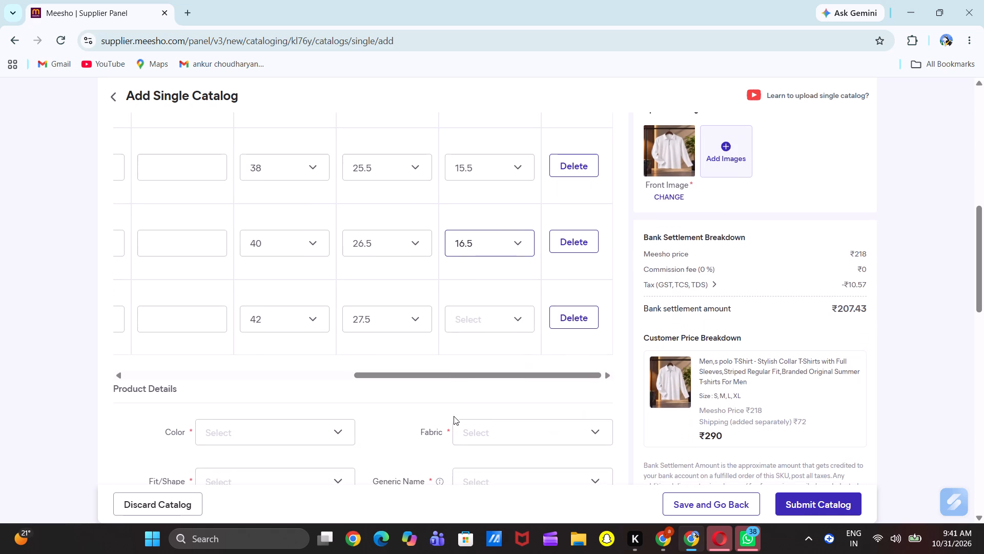
left_click(475, 319)
scroll(496, 414, "down", 3)
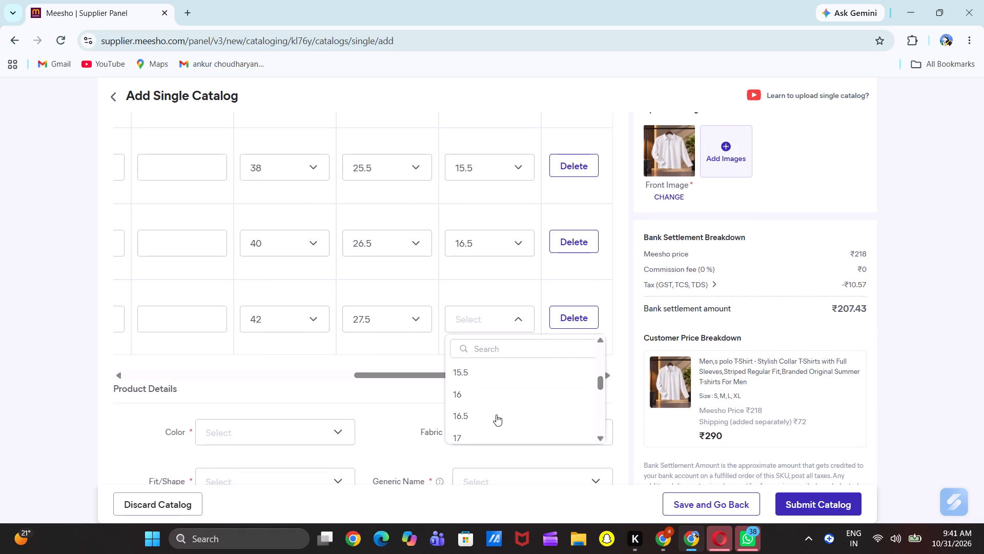
scroll(496, 414, "down", 1)
left_click(496, 414)
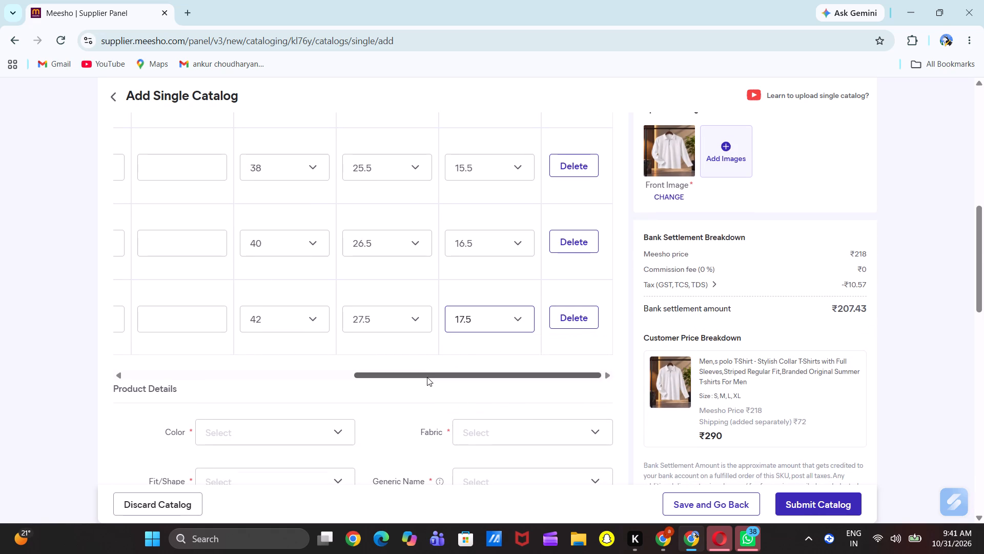
Set Product 3's color to White and its fabric to Cotton Blend in the product details.
scroll(427, 377, "down", 3)
left_click(252, 232)
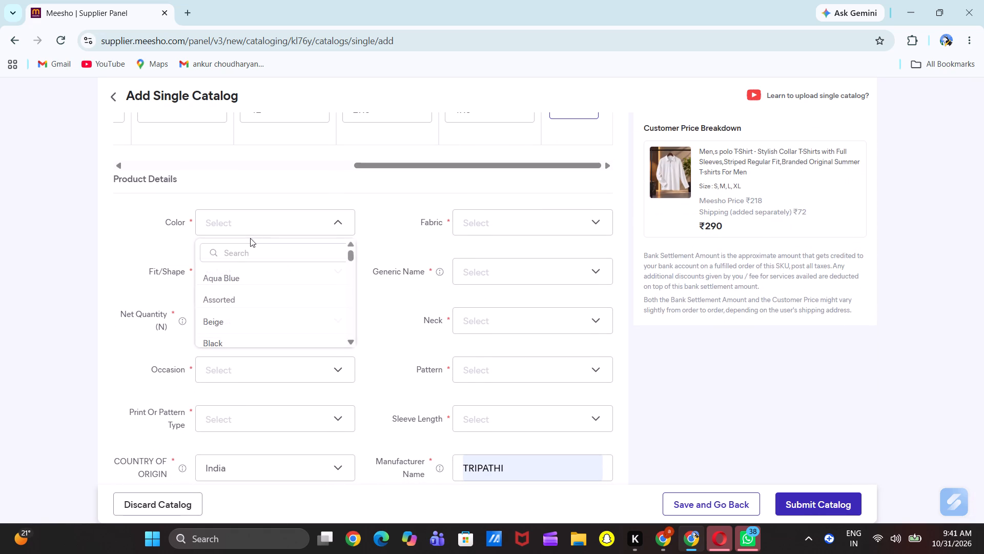
left_click(261, 255)
type("WHI")
left_click(245, 270)
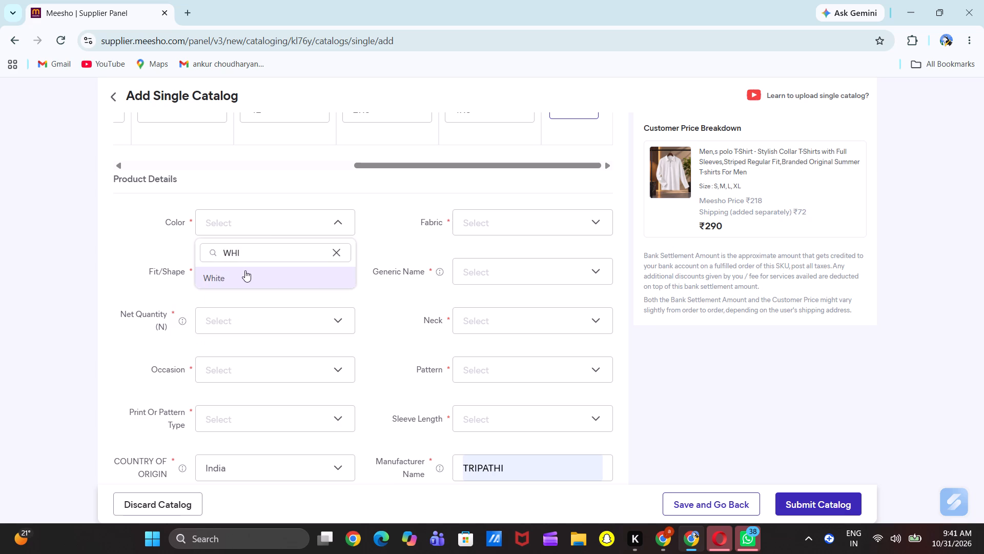
left_click(482, 219)
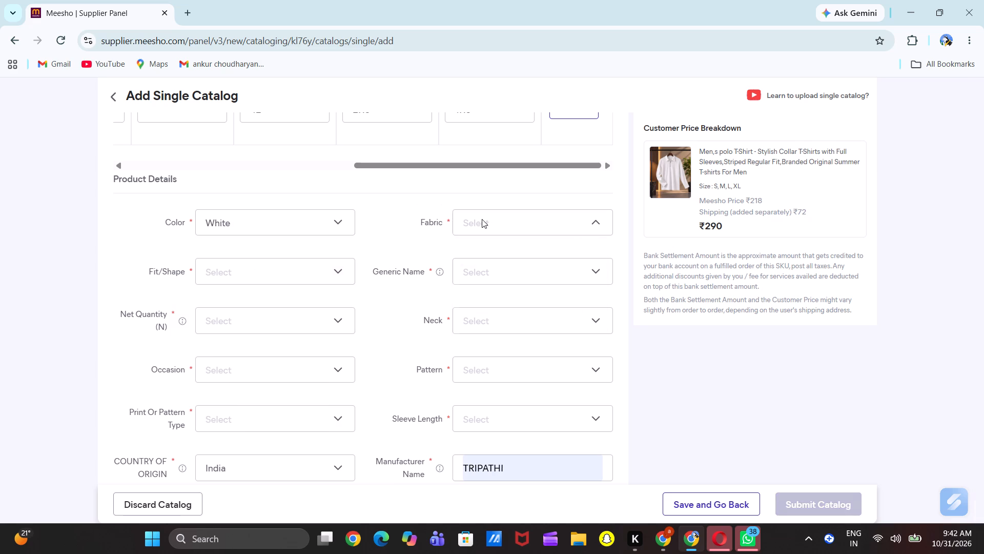
scroll(512, 311, "down", 2)
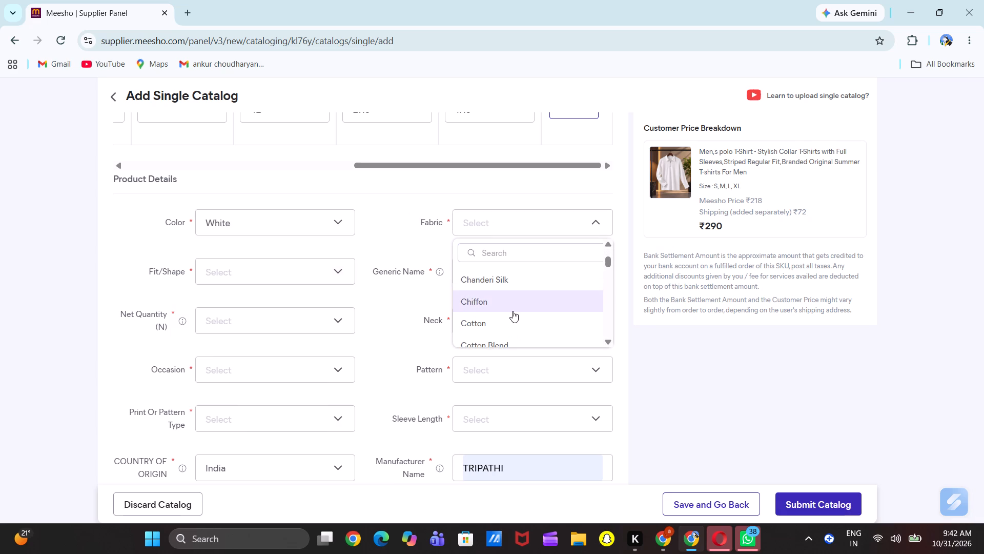
scroll(512, 311, "down", 1)
left_click(496, 295)
Set Product 3's fit/shape to Regular in the product details.
left_click(285, 263)
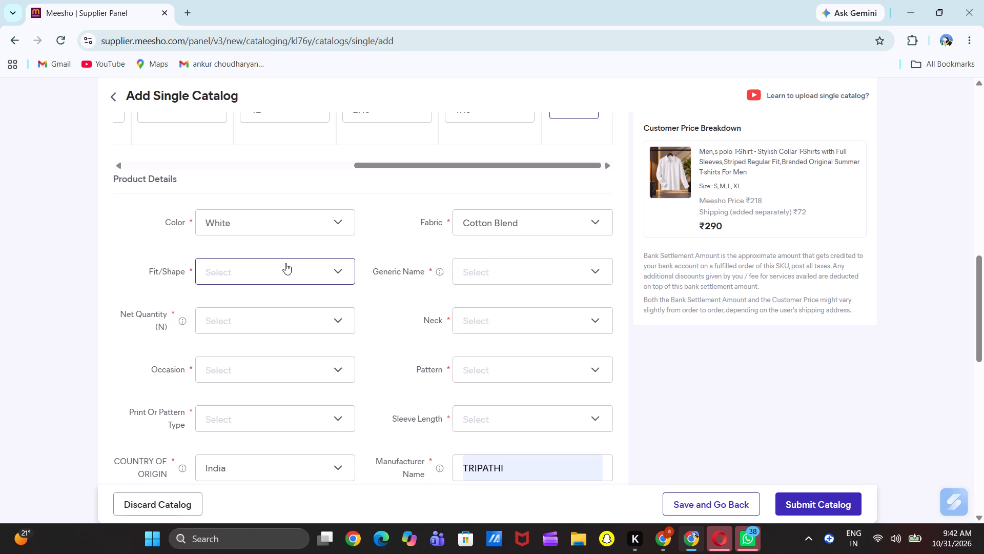
left_click(271, 303)
type("SO")
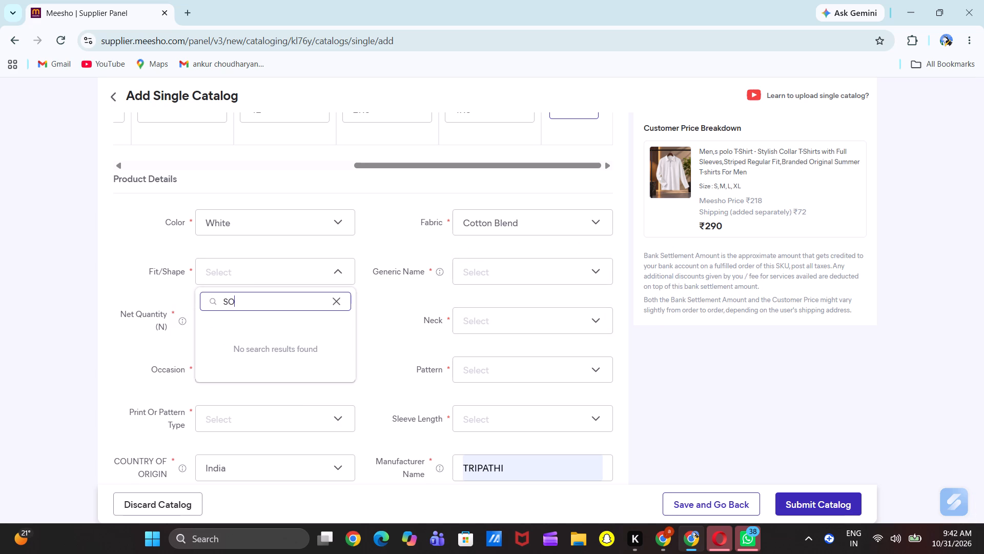
key("BackSpace")
scroll(247, 370, "down", 1)
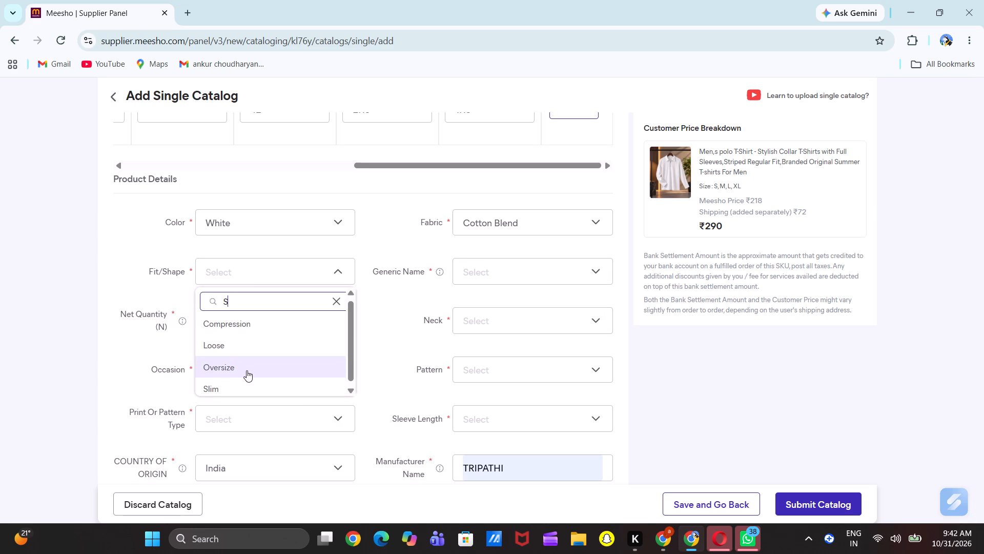
scroll(247, 370, "down", 1)
scroll(247, 370, "up", 1)
key("BackSpace")
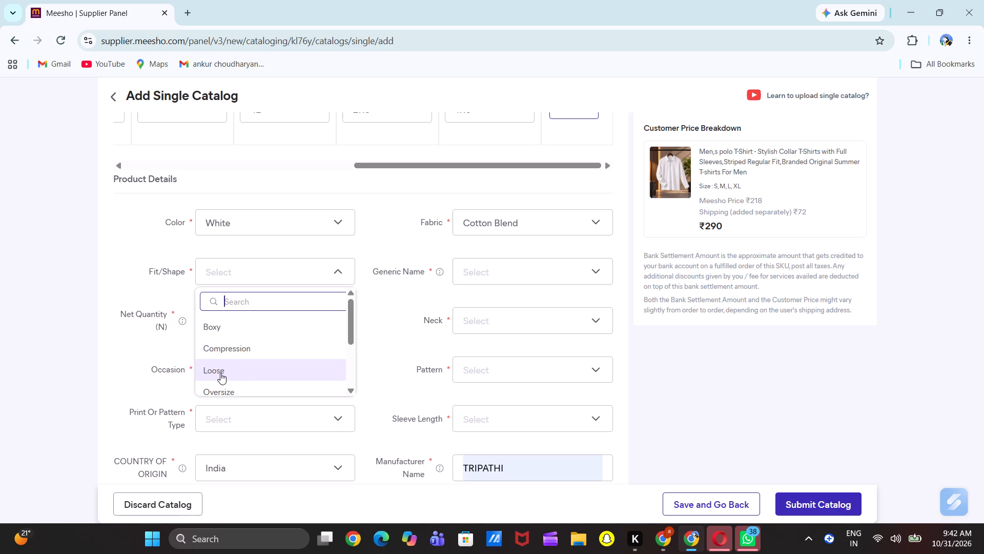
scroll(215, 383, "down", 1)
left_click(221, 367)
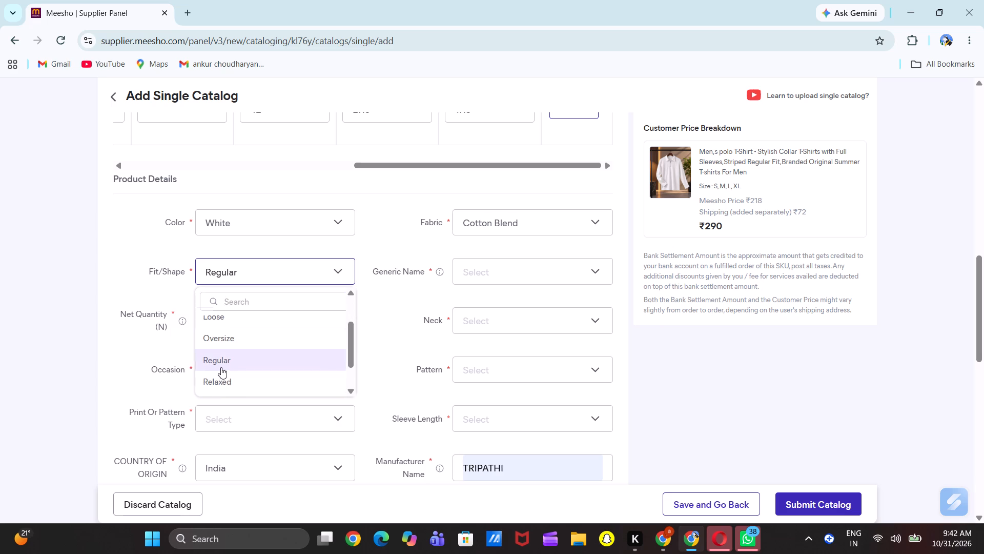
Open the Generic Name options in Product 3's product details.
left_click(501, 268)
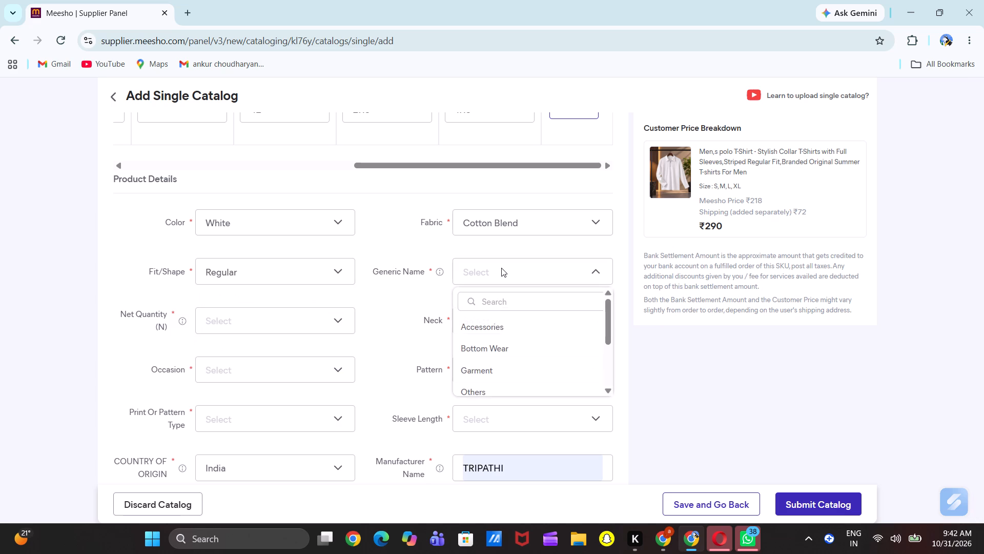
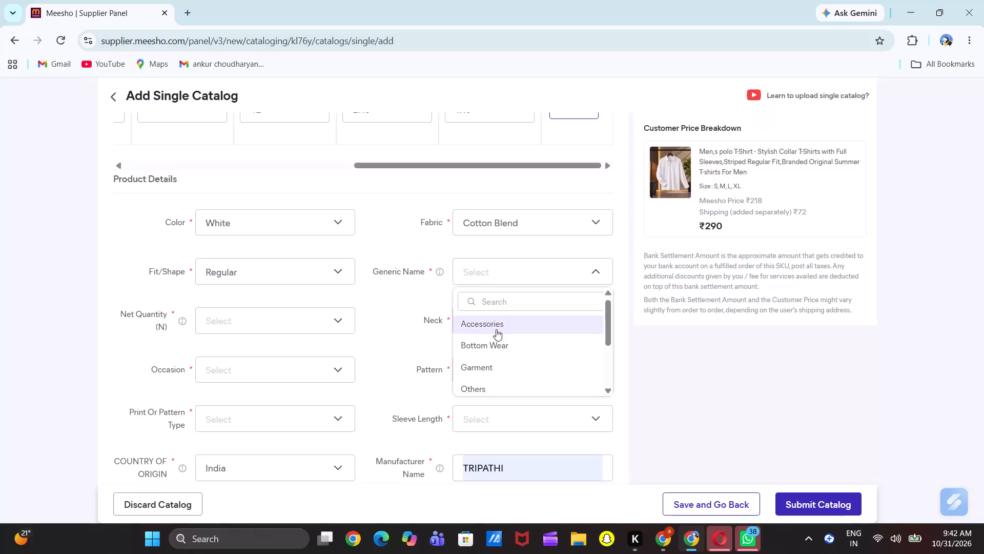
Set Product 3's generic name to Tshirts and its net quantity to 1 in the product details.
scroll(496, 329, "down", 2)
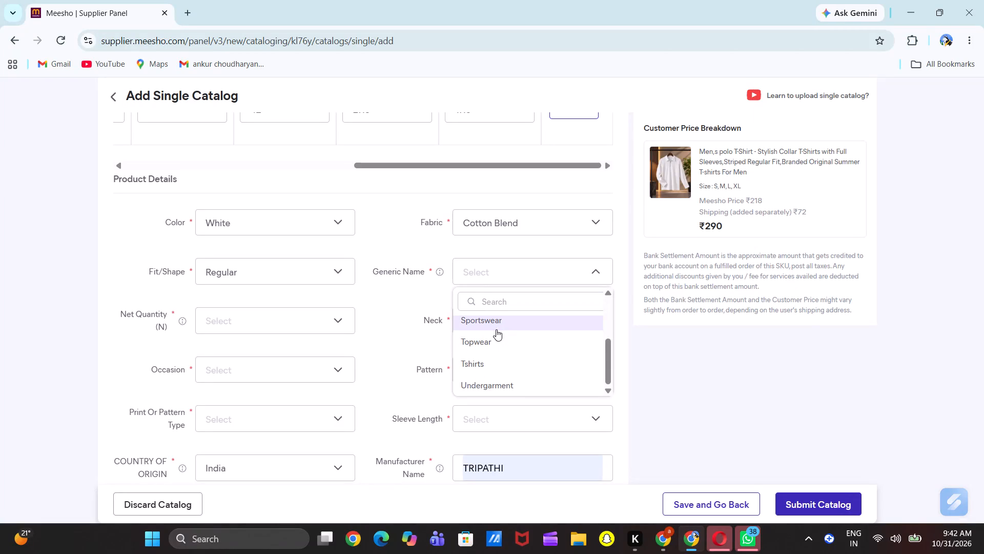
left_click(483, 364)
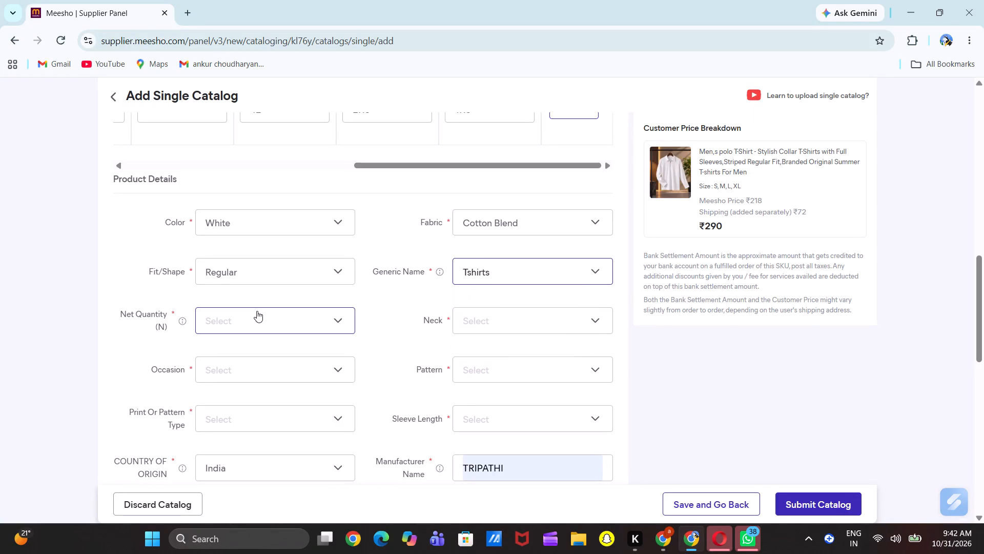
left_click(257, 311)
left_click(241, 375)
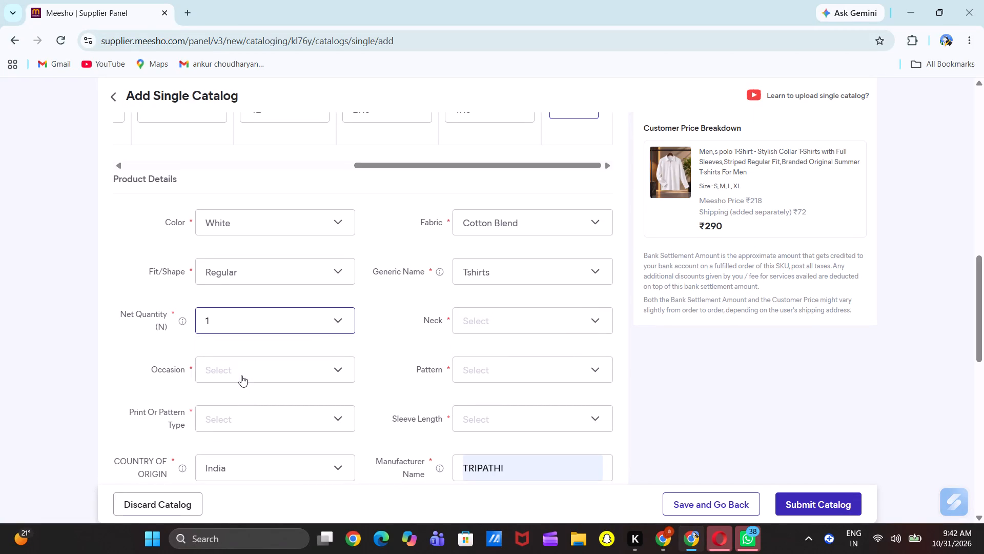
Set Product 3's neck to Polo in the product details.
left_click(483, 315)
scroll(505, 377, "down", 2)
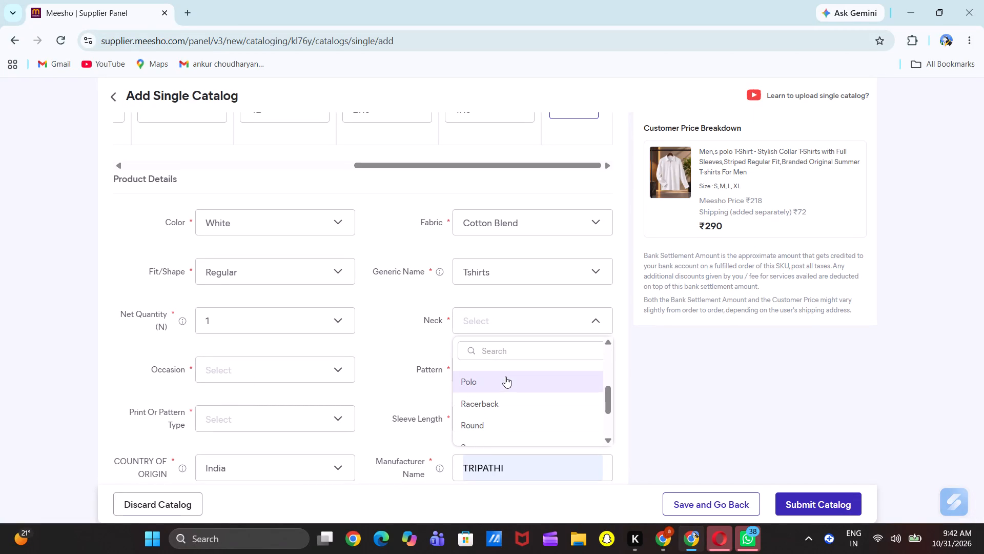
scroll(505, 377, "down", 2)
scroll(470, 388, "up", 4)
scroll(488, 427, "down", 1)
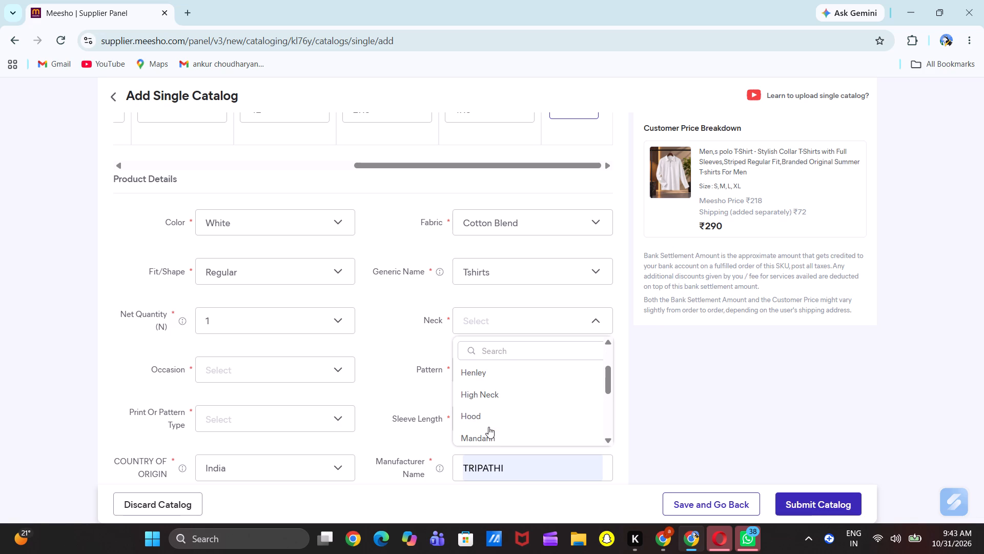
scroll(488, 427, "down", 1)
left_click(488, 427)
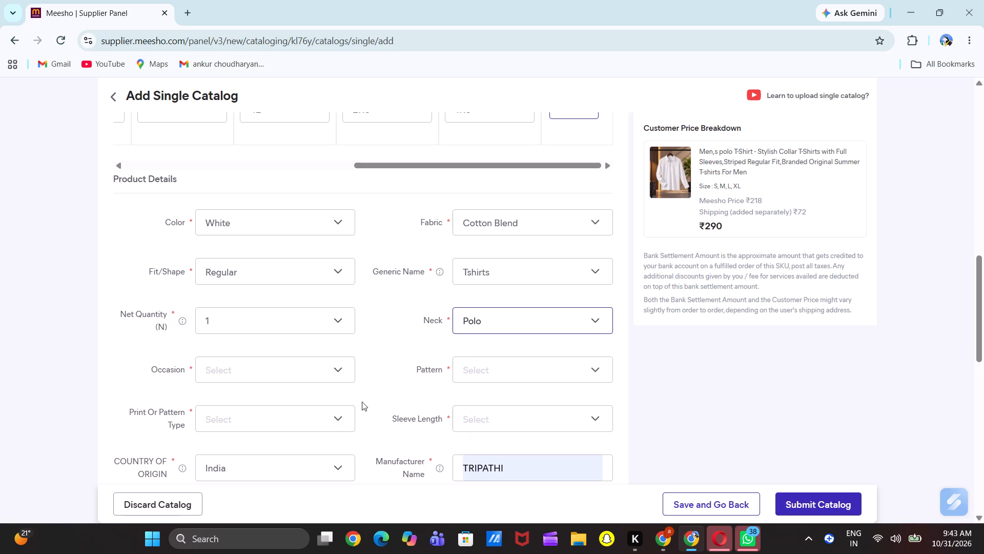
Set Product 3's occasion to Casual and its pattern to Solid in the product details.
left_click(258, 367)
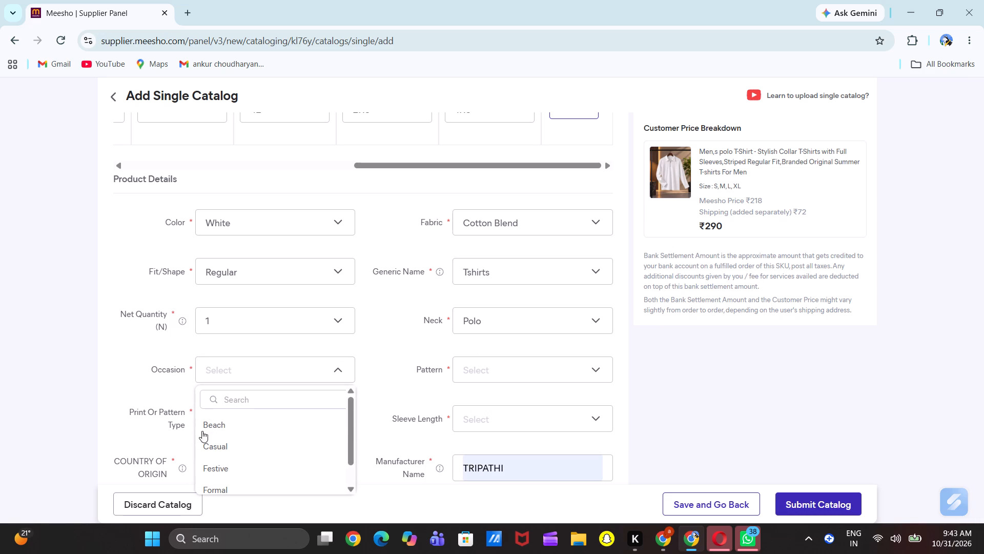
left_click(233, 444)
left_click(498, 383)
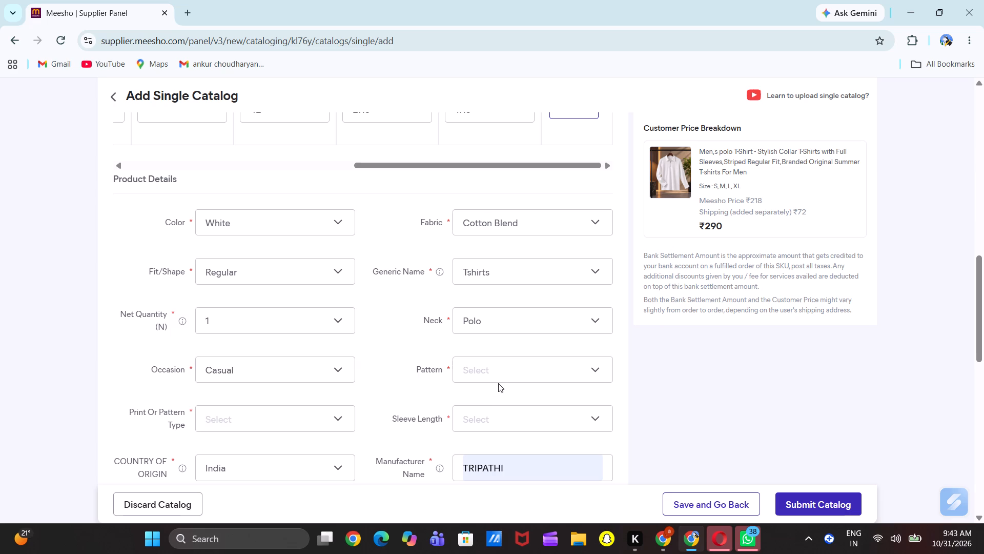
left_click(499, 379)
scroll(460, 443, "down", 2)
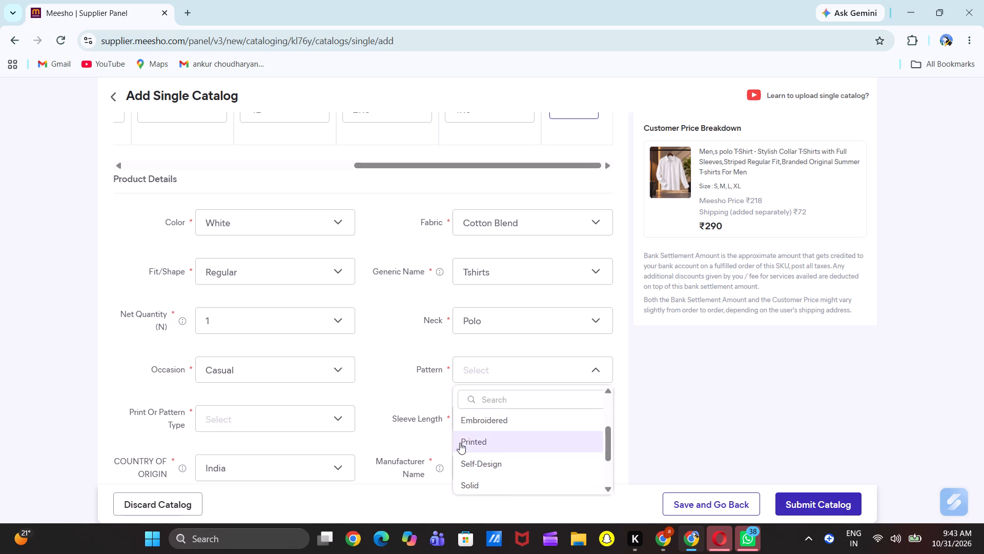
scroll(460, 443, "down", 1)
left_click(477, 434)
Set Product 3's print or pattern type to Solid and its sleeve length to Long Sleeves.
left_click(279, 418)
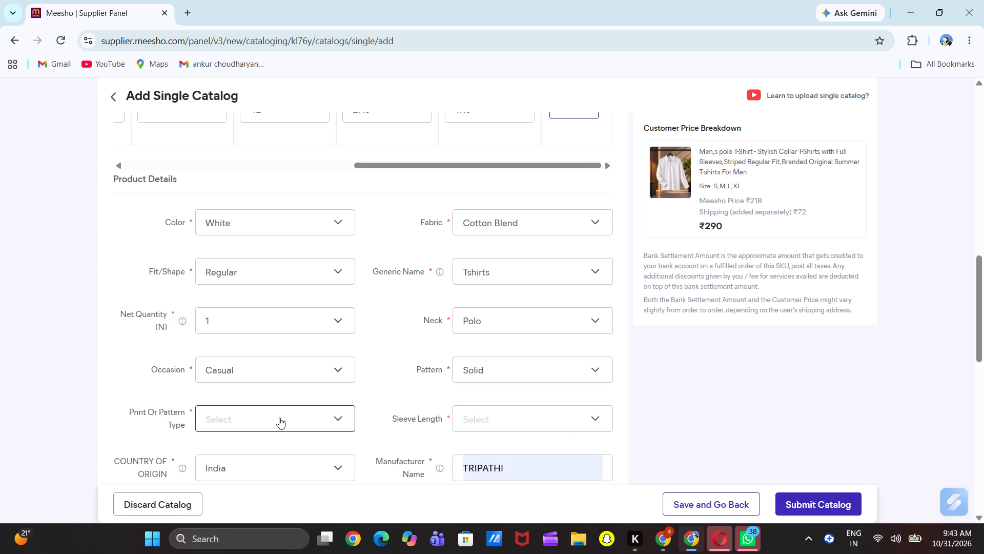
scroll(233, 465, "down", 3)
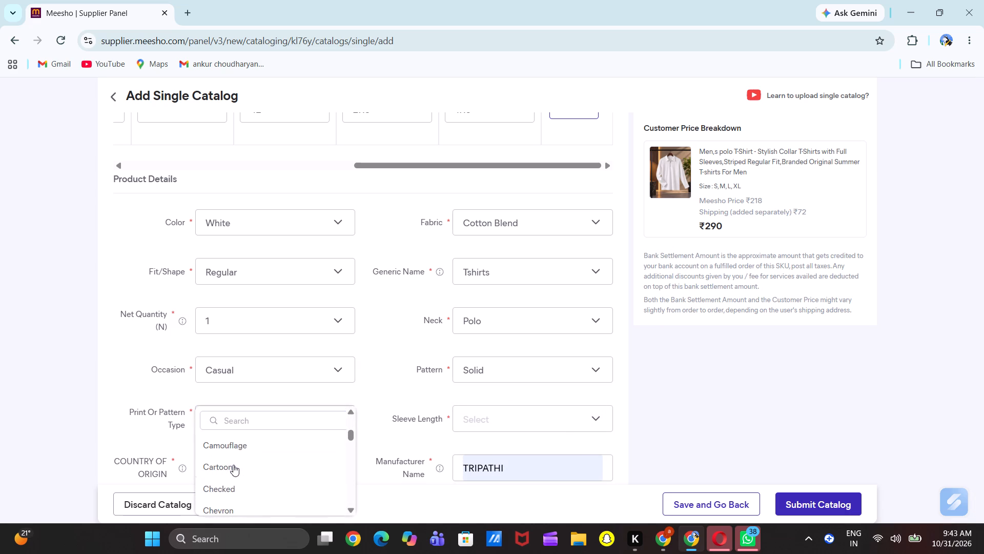
scroll(233, 465, "down", 1)
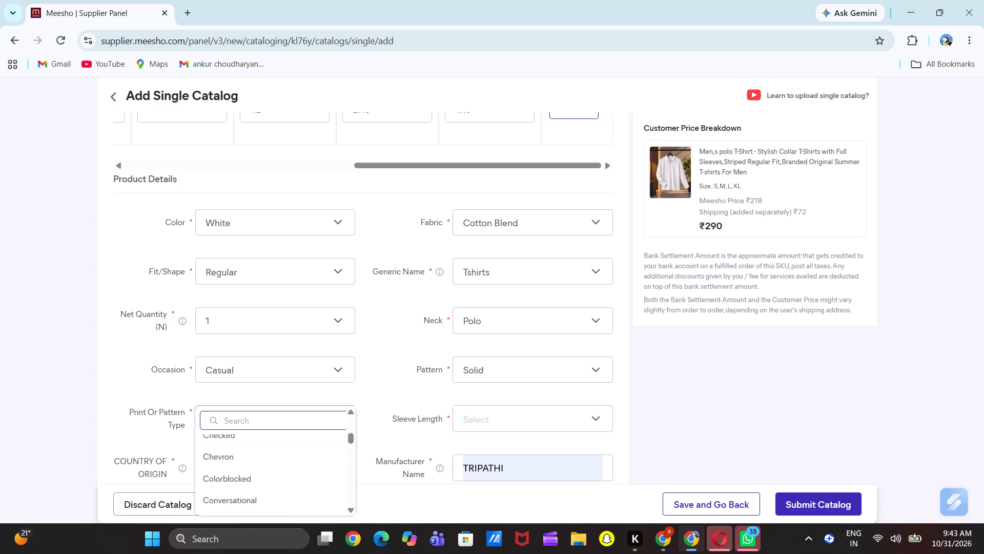
left_click(244, 424)
type("SO")
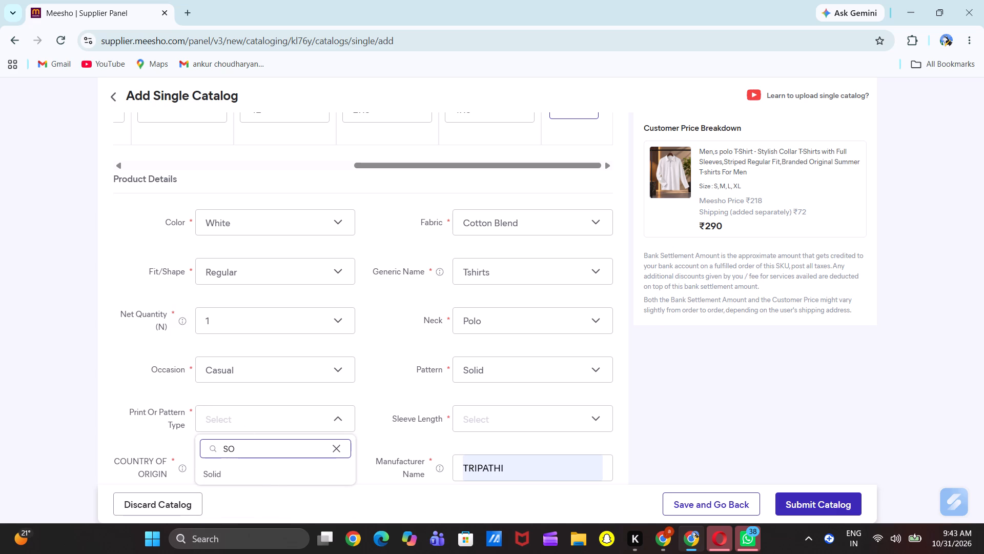
left_click(266, 482)
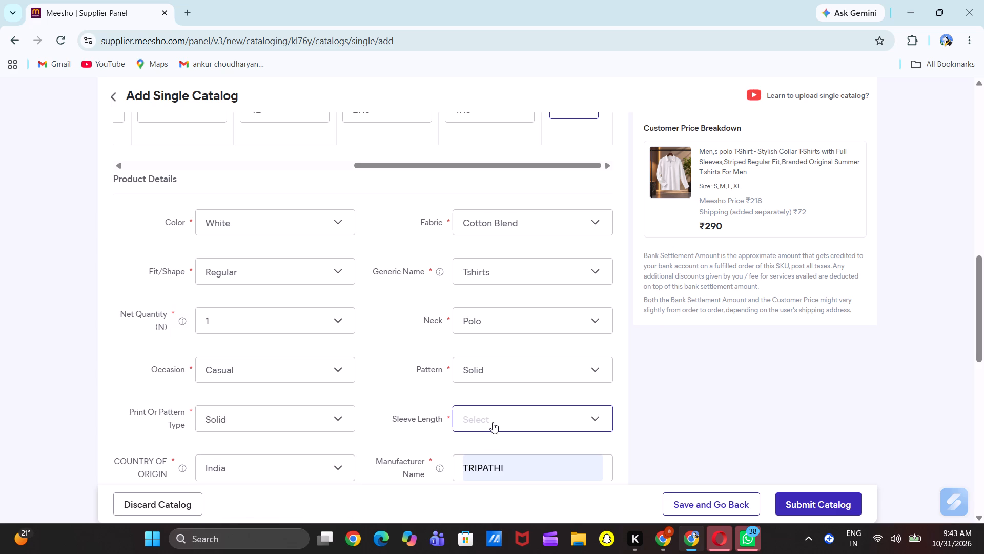
left_click(493, 422)
left_click(476, 447)
Set Product 3's length to Longline in the other attributes.
scroll(432, 447, "down", 3)
scroll(362, 421, "down", 3)
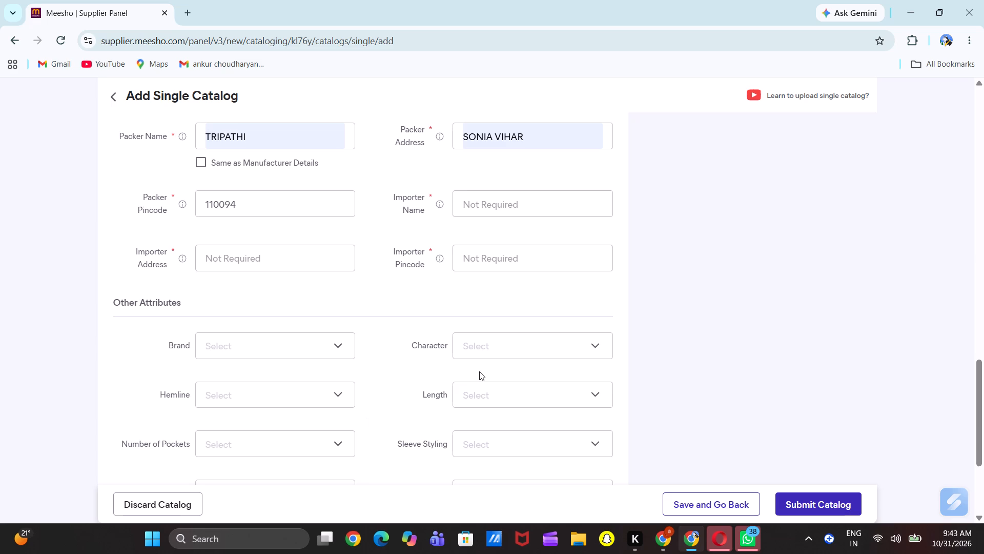
left_click(479, 385)
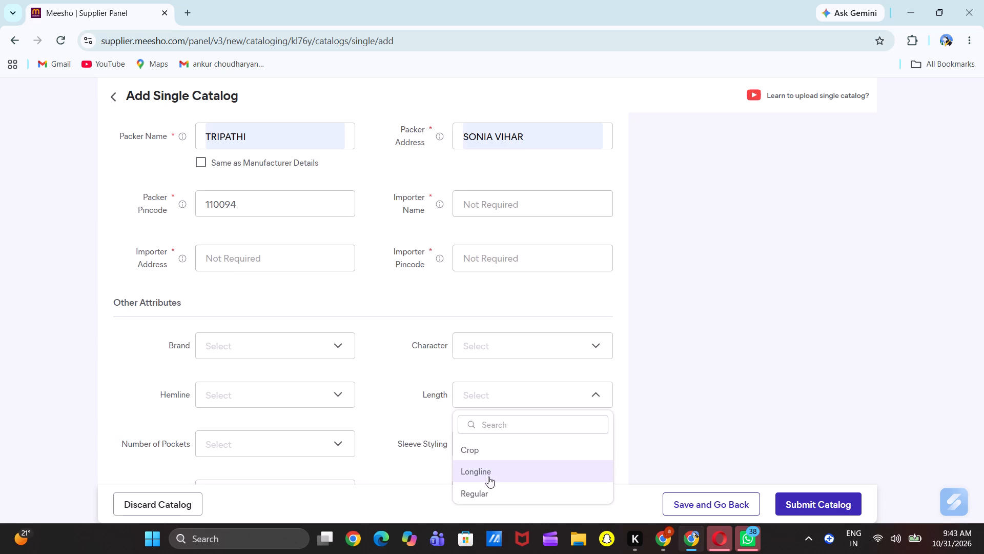
left_click(485, 478)
left_click(485, 487)
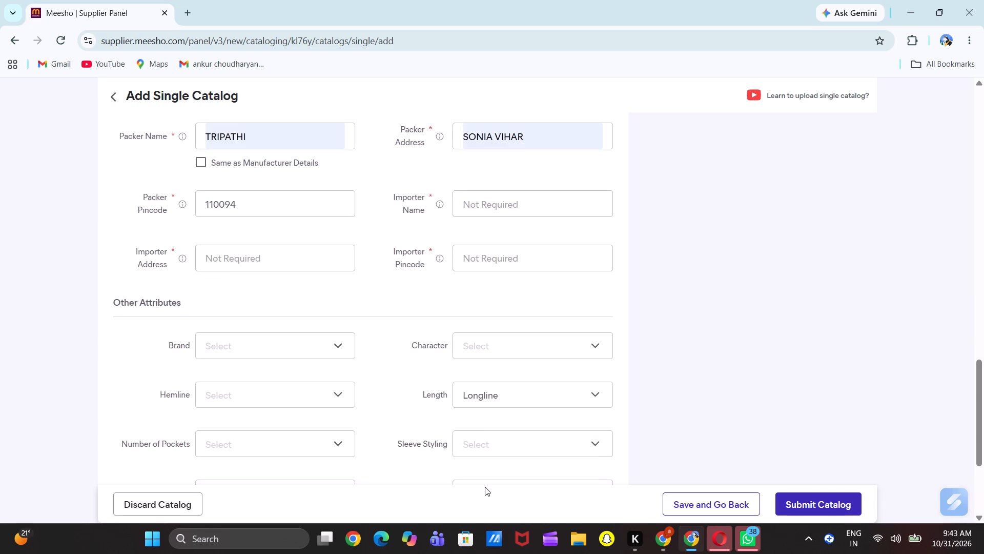
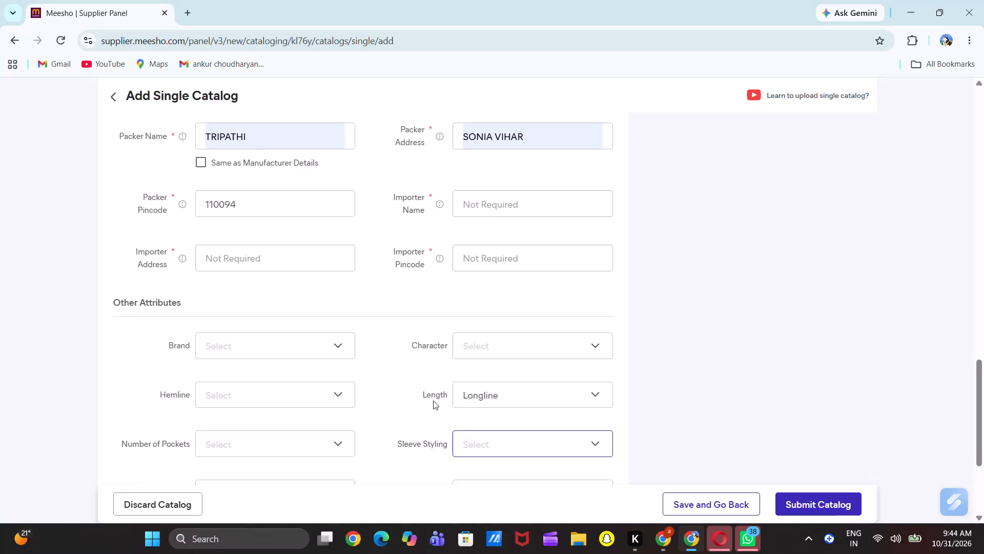
Change Product 3's length to Regular in the other attributes.
scroll(433, 401, "down", 2)
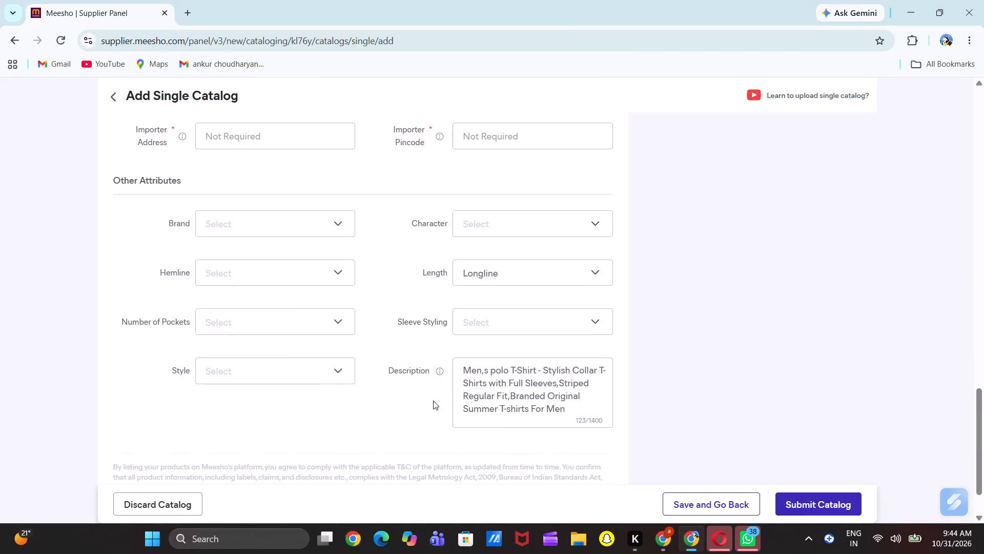
left_click(545, 276)
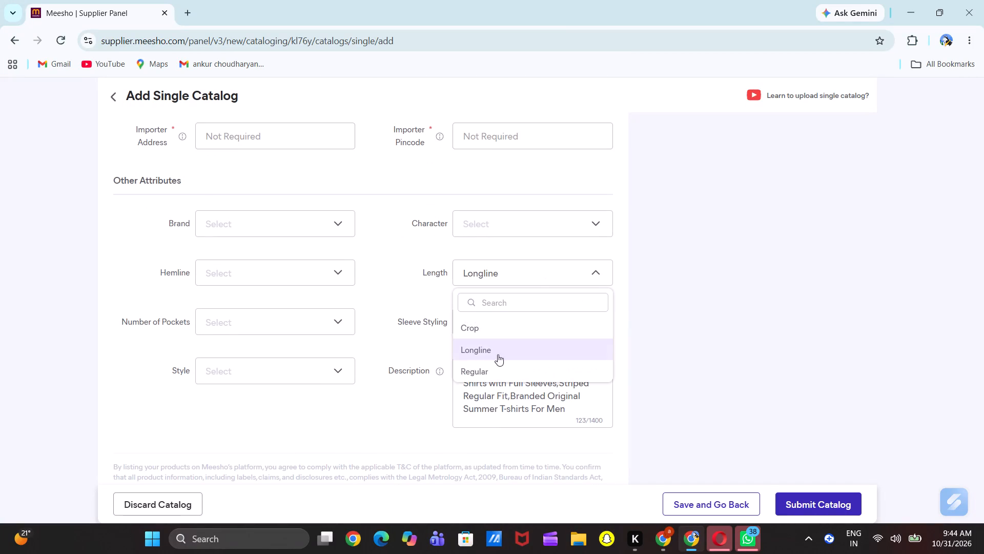
left_click(479, 361)
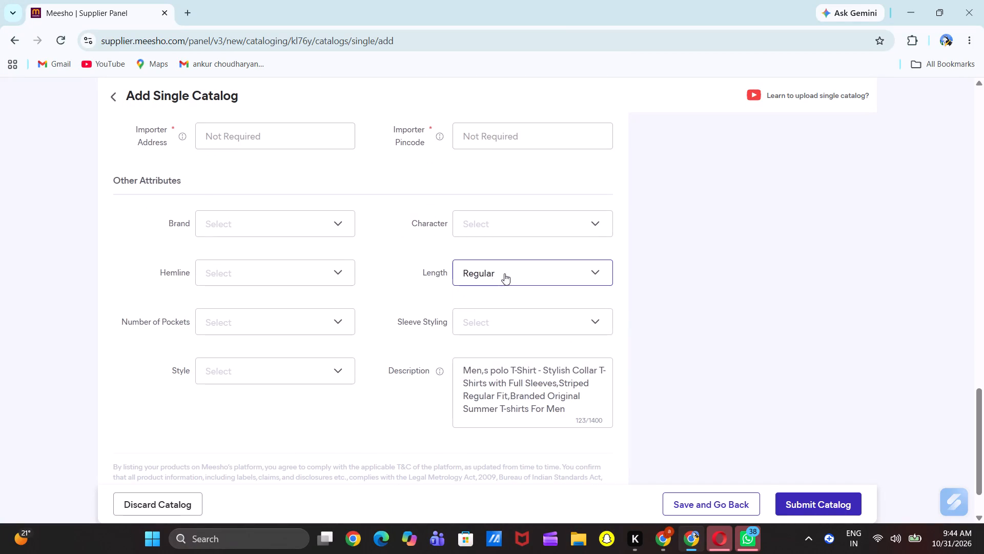
Set Product 3's style to Korean and its number of pockets to No Pocket.
left_click(295, 355)
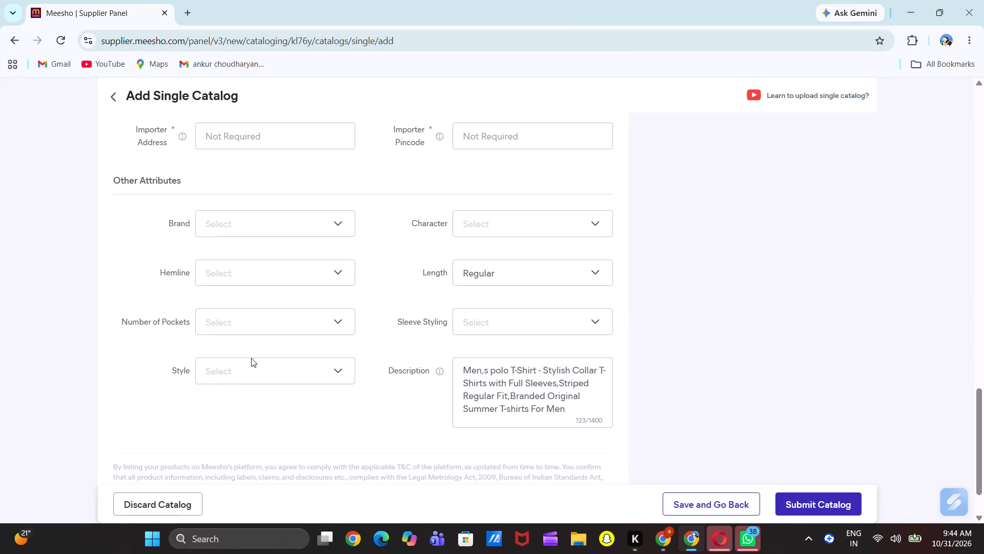
left_click(267, 372)
left_click(232, 443)
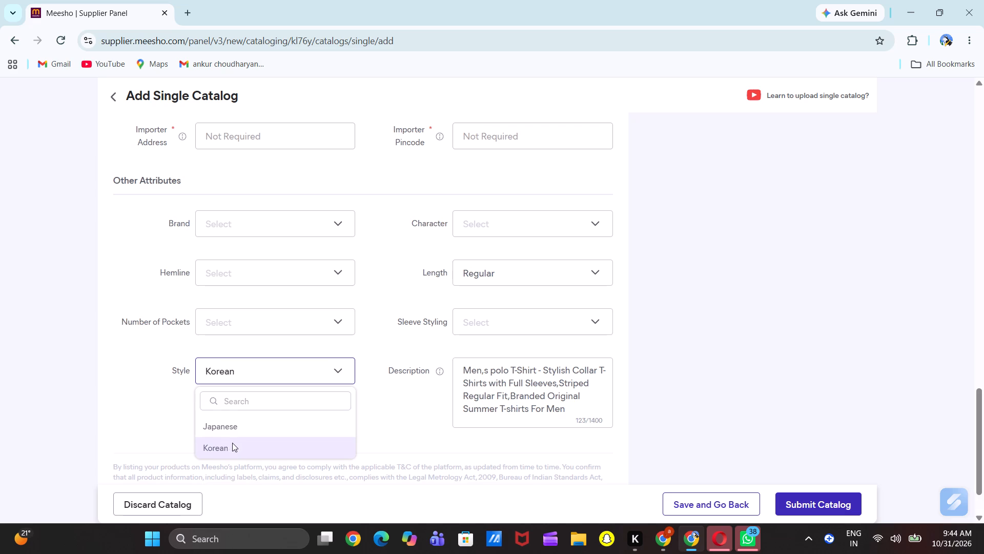
left_click(267, 324)
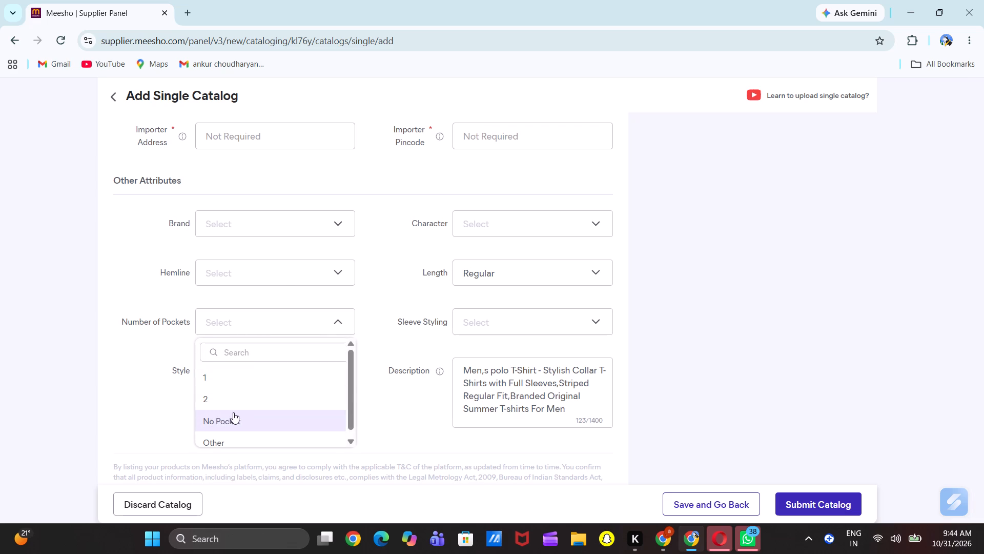
left_click(236, 414)
Switch to Product 4, the maroon T-shirt, in the catalog.
scroll(376, 354, "up", 4)
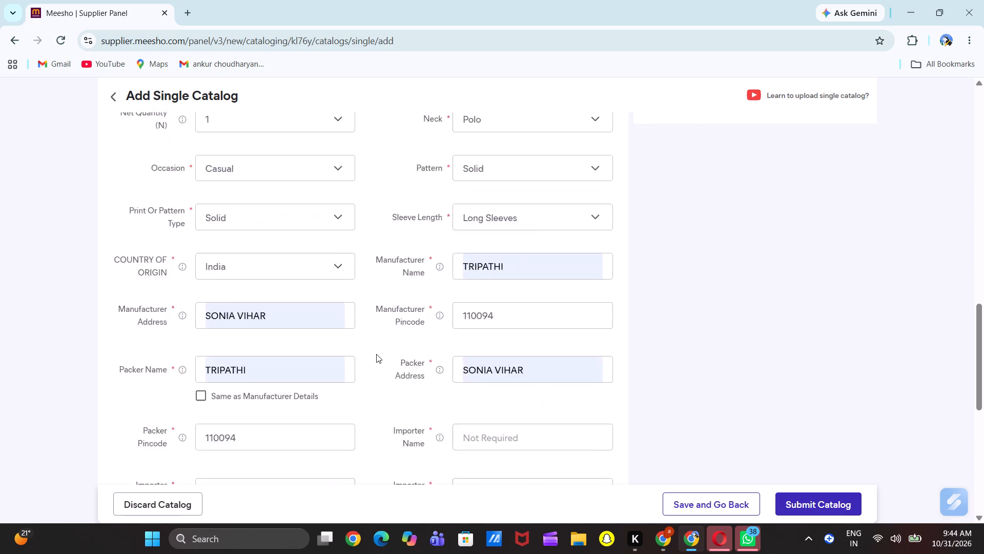
scroll(376, 354, "up", 3)
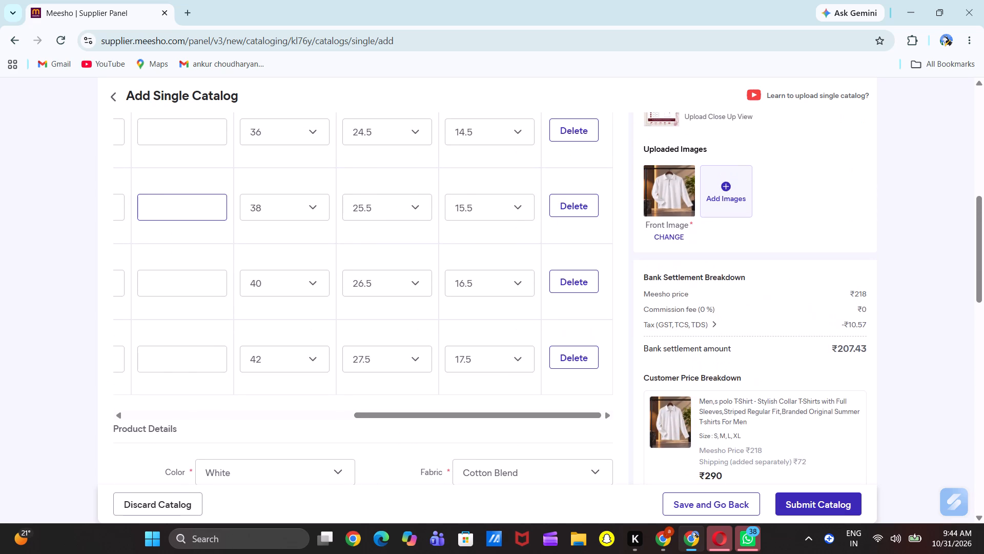
scroll(208, 208, "right", 6)
scroll(311, 178, "up", 3)
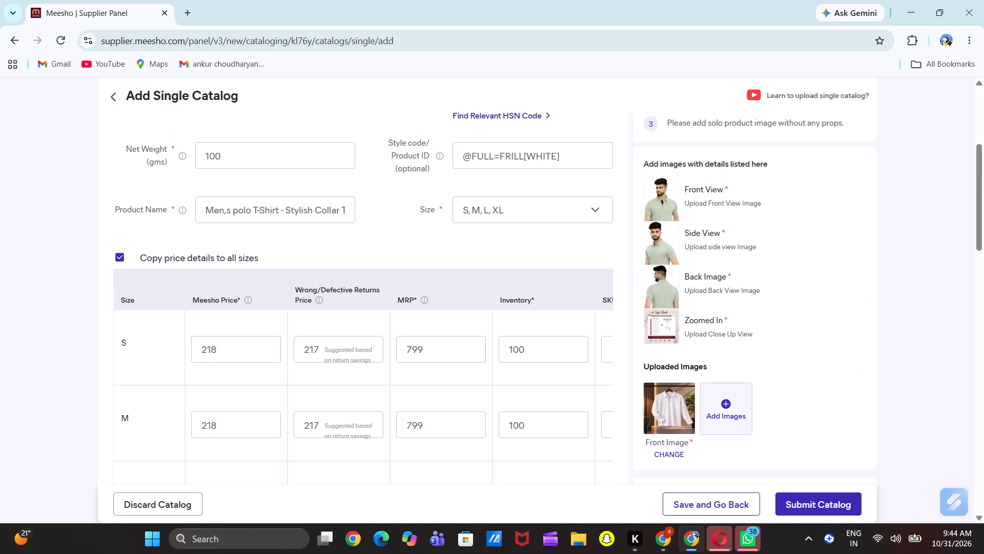
scroll(311, 178, "up", 4)
left_click(429, 176)
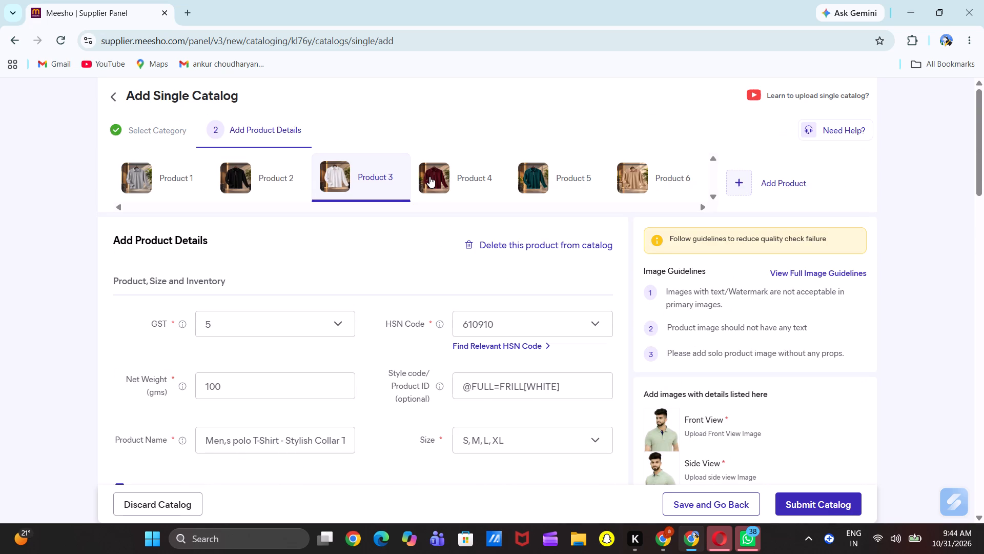
Enter FULL=KARARA;/.[MAROON] as Product 4's style code/product ID.
scroll(402, 254, "down", 2)
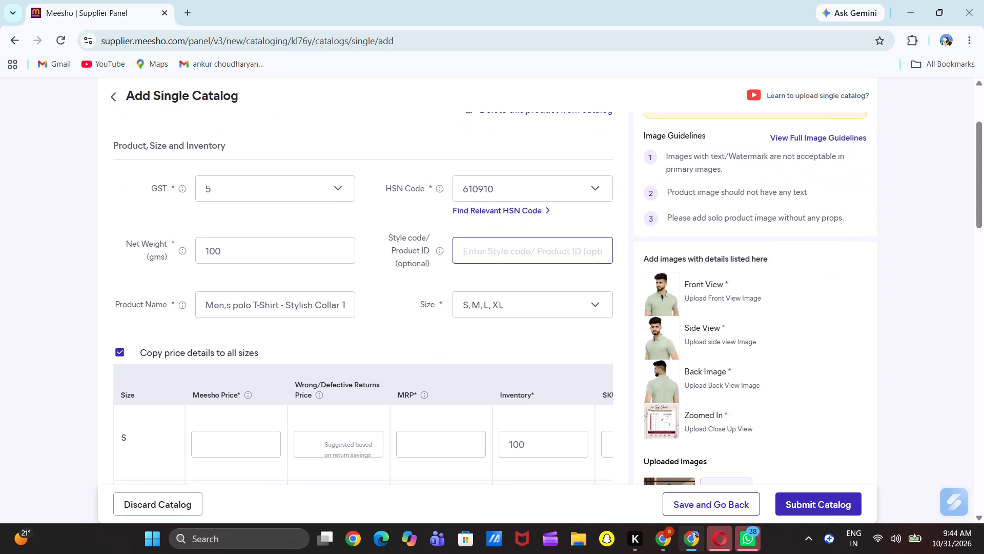
left_click(475, 253)
type("FU")
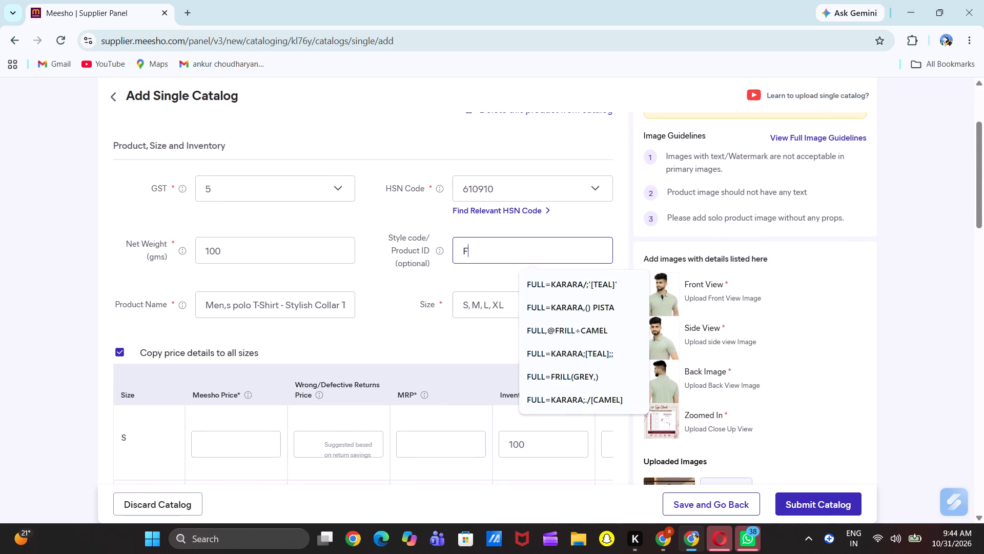
type("LL")
key("equal")
type("LA")
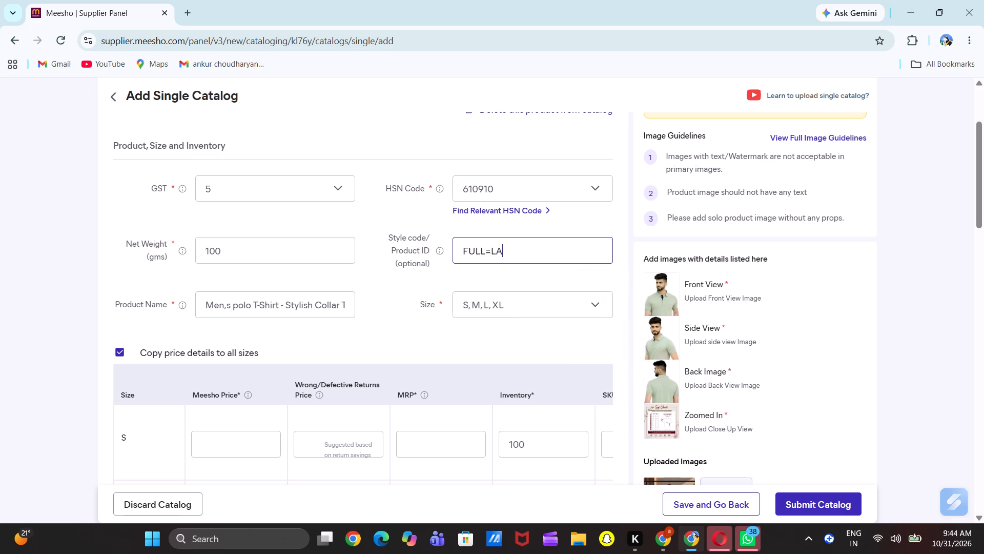
key("BackSpace")
key("BackSpace")
type("KAT")
key("BackSpace")
key("r")
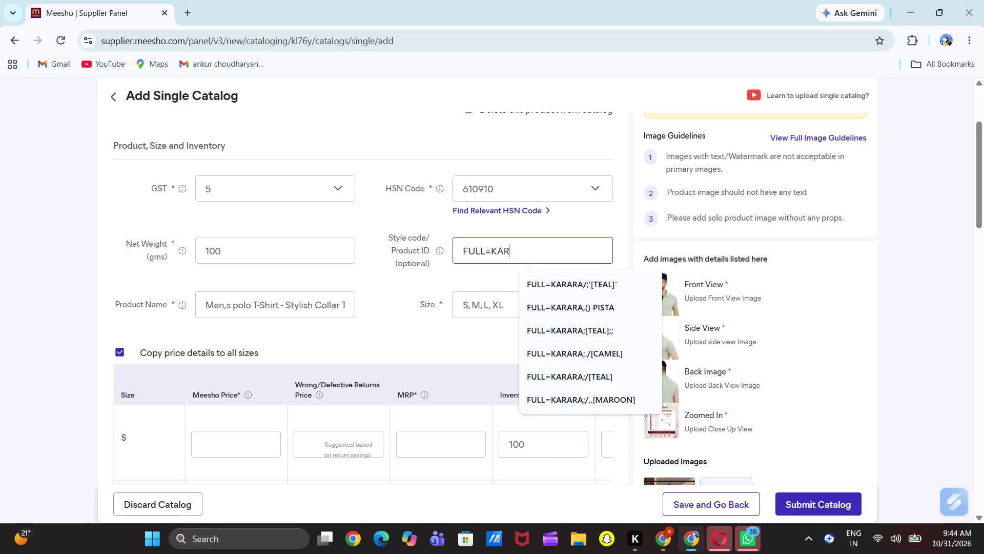
key("a")
type("RA")
type(";/.")
key("bracketleft")
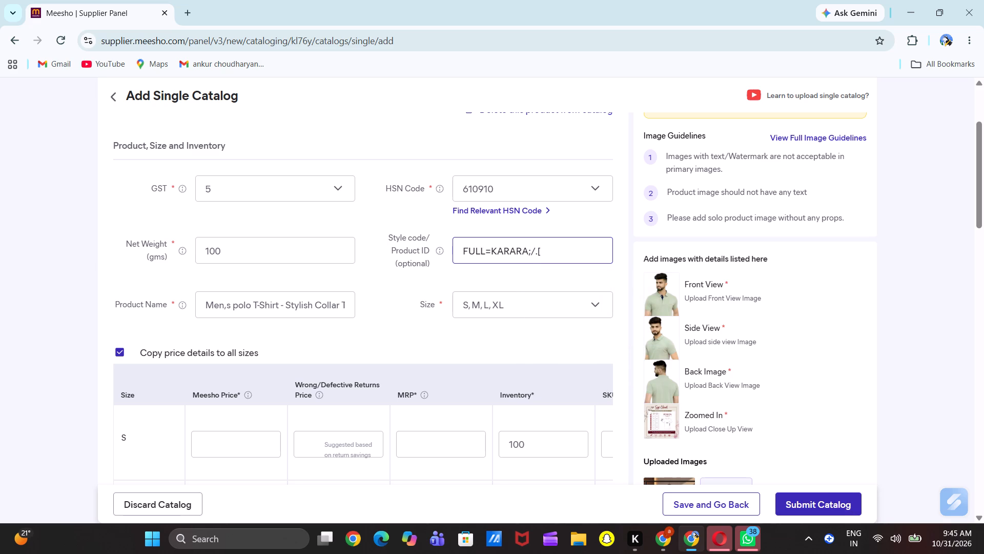
type("MAROON")
key("bracketright")
Set Product 4's Meesho price to 218 for size S, with price details copied to all sizes.
scroll(423, 293, "down", 2)
left_click(244, 280)
type("21")
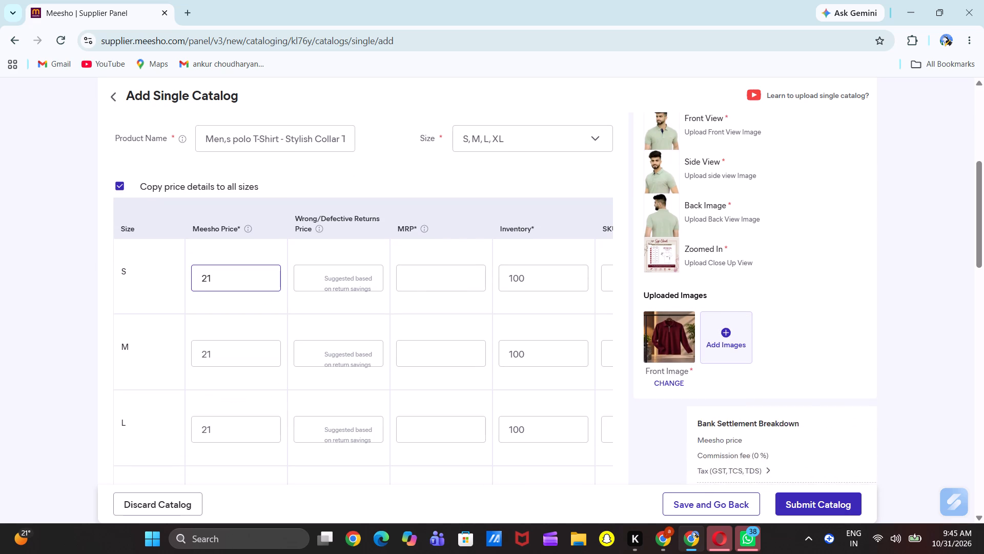
key("8")
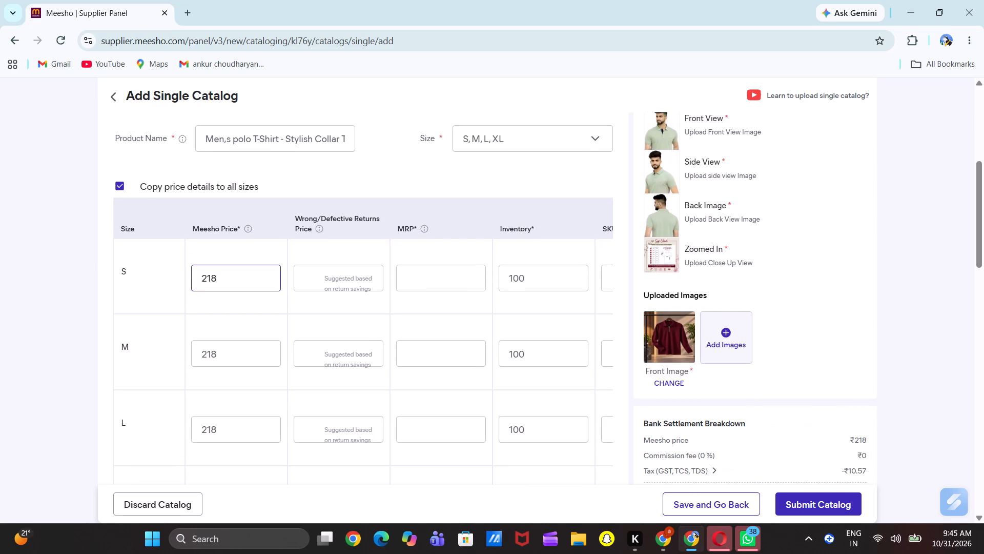
Set Product 4's wrong/defective returns price to 217 and its MRP to 799.
left_click(310, 288)
left_click(321, 278)
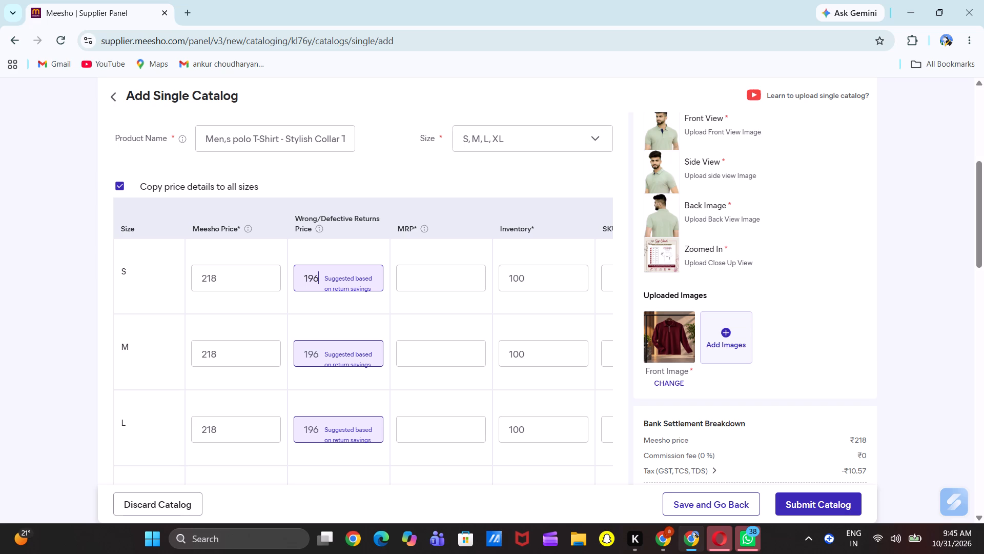
key("BackSpace")
key("BackSpace")
key("BackSpace")
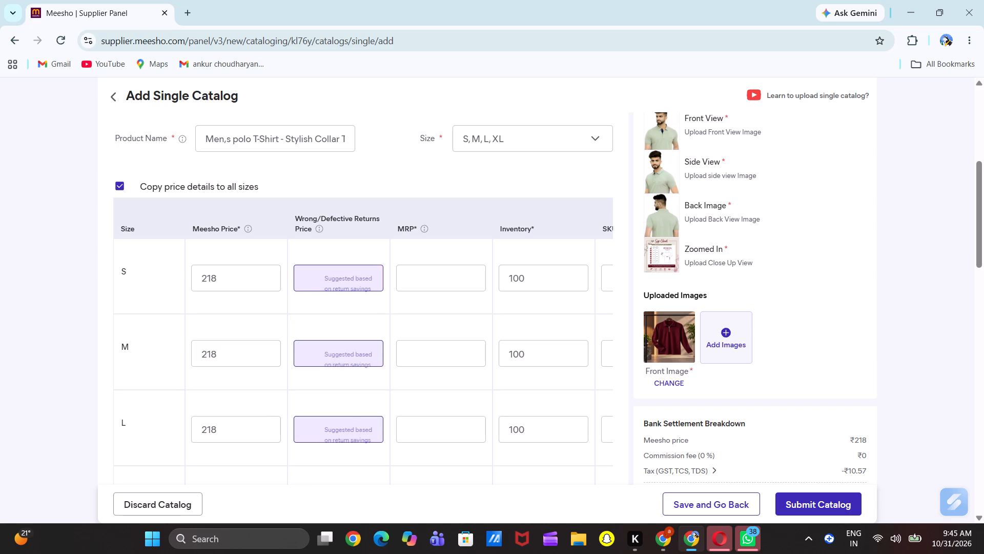
type("217")
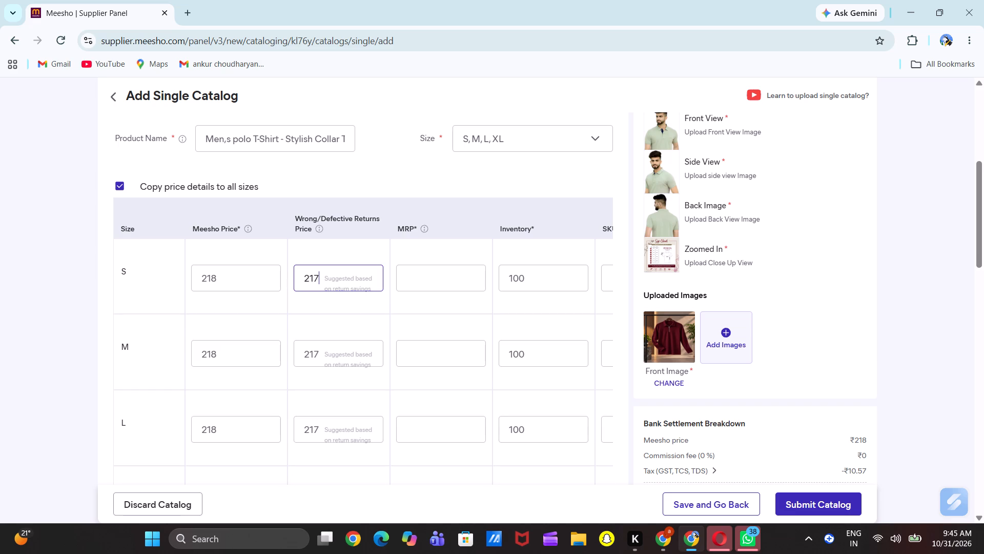
left_click(422, 280)
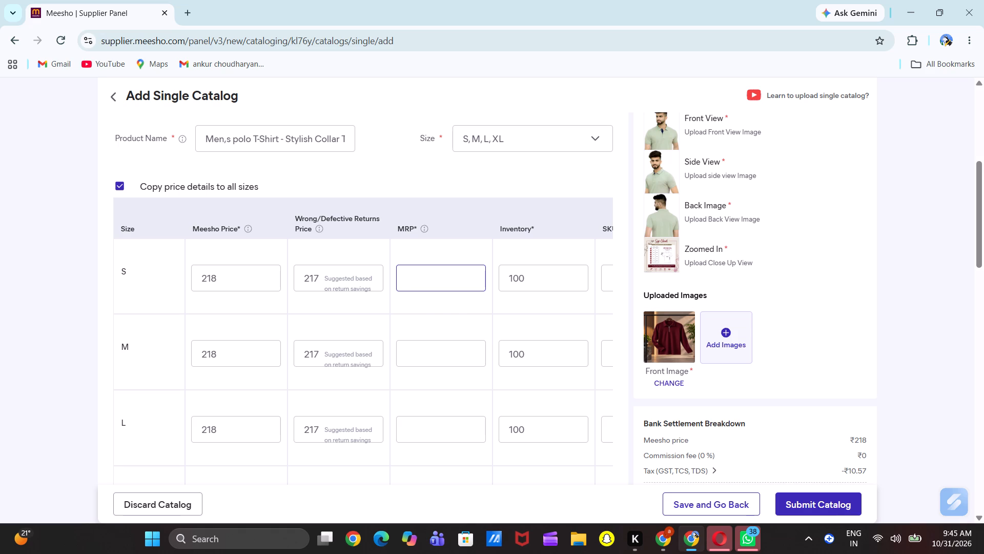
type("799")
Set Product 4's shoulder size to 14.5 inches for size S and 15.5 inches for size M.
scroll(482, 308, "left", 2)
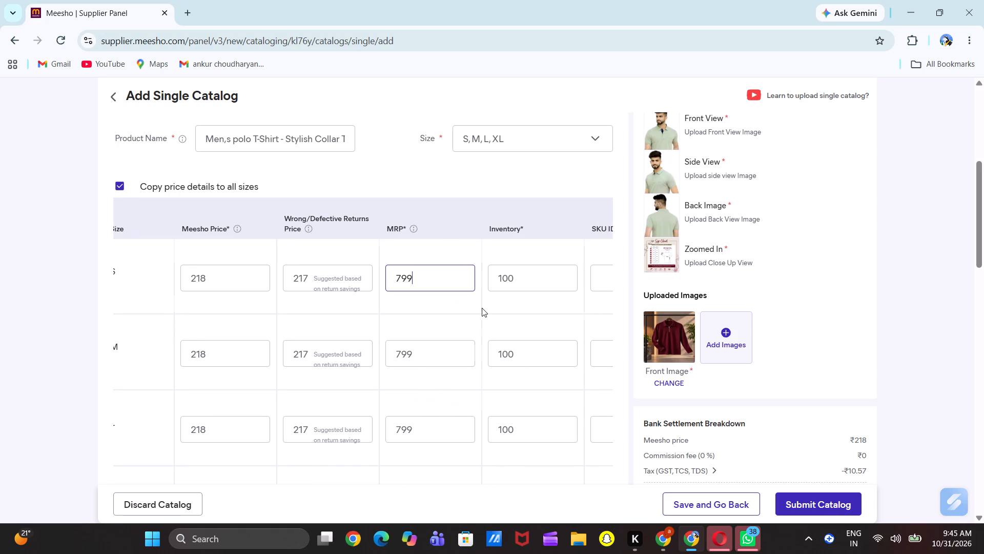
scroll(482, 308, "left", 5)
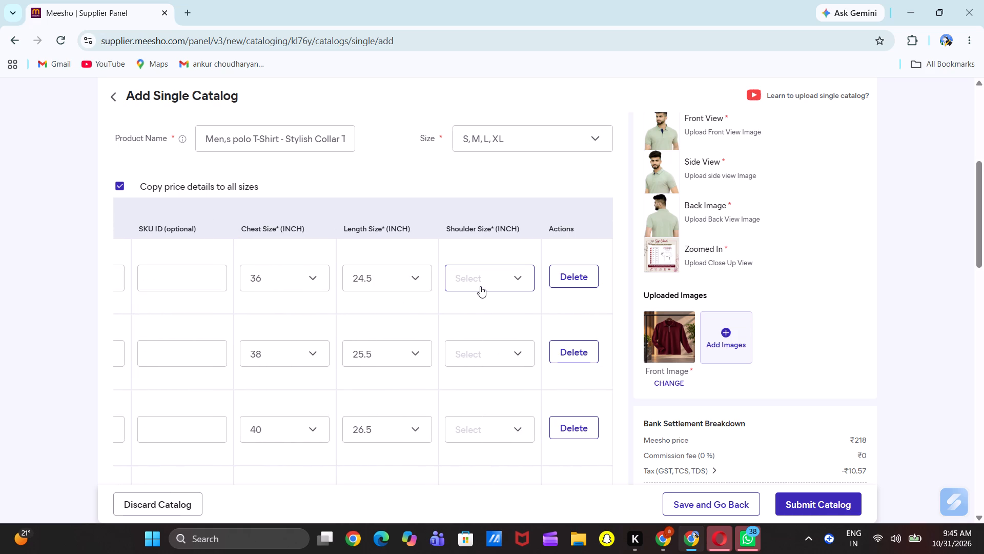
left_click(480, 286)
scroll(478, 360, "down", 1)
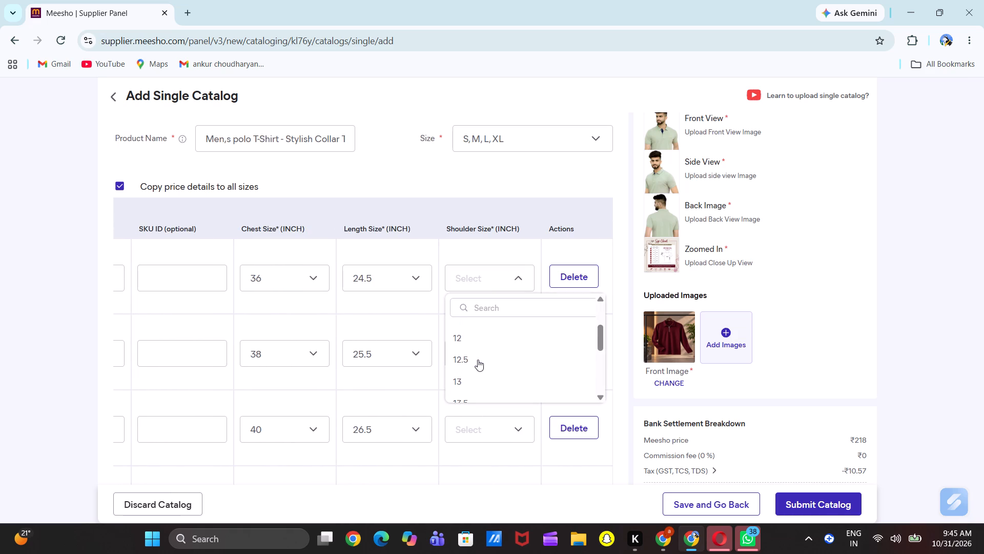
scroll(478, 360, "down", 1)
left_click(483, 380)
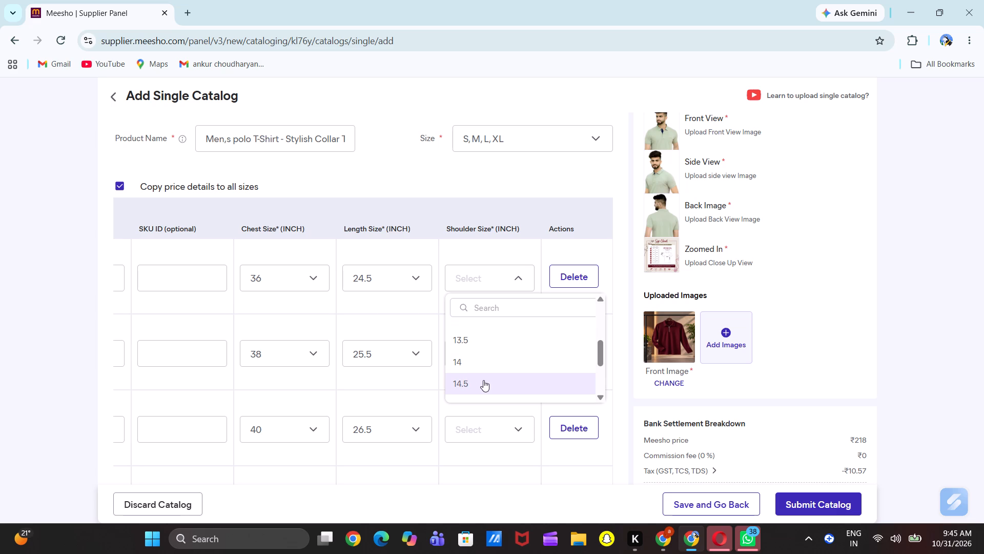
scroll(431, 336, "down", 1)
left_click(489, 260)
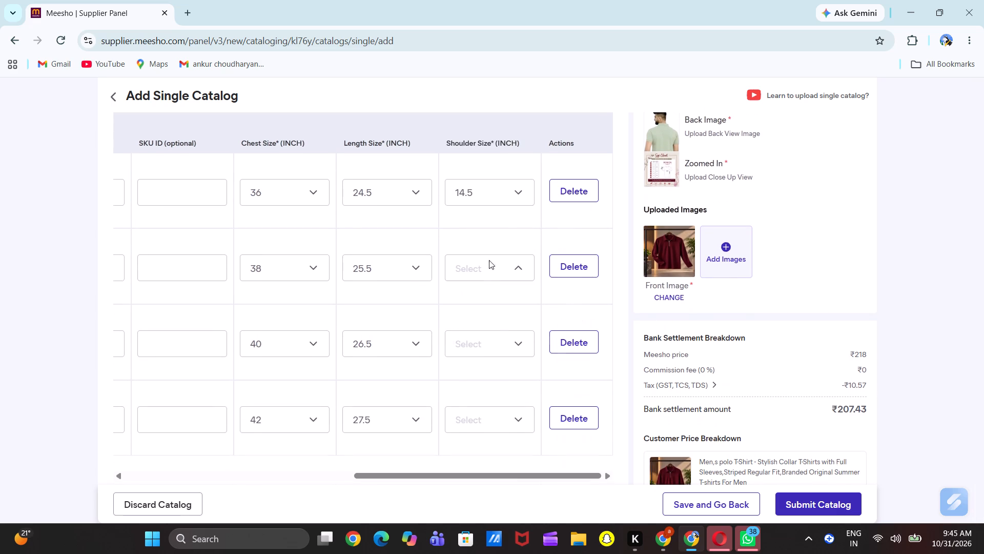
scroll(486, 370, "down", 3)
left_click(486, 370)
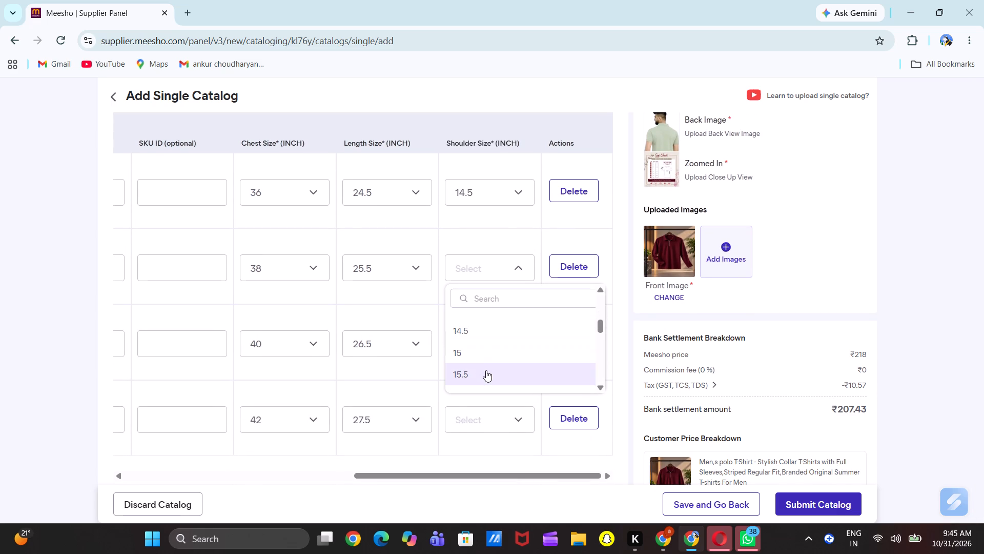
Set Product 4's shoulder size to 16.5 inches for size L.
scroll(456, 332, "down", 1)
left_click(471, 291)
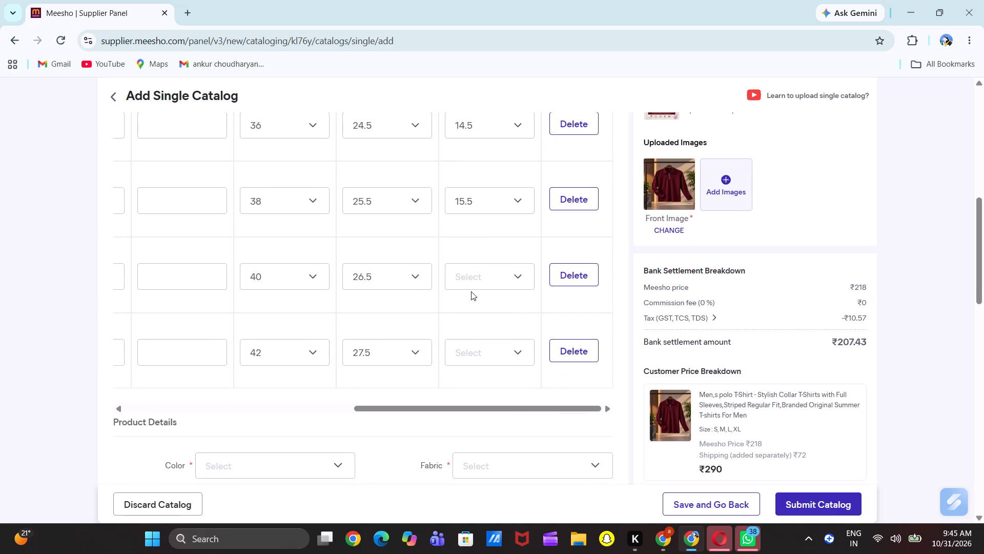
left_click(485, 283)
scroll(489, 357, "down", 1)
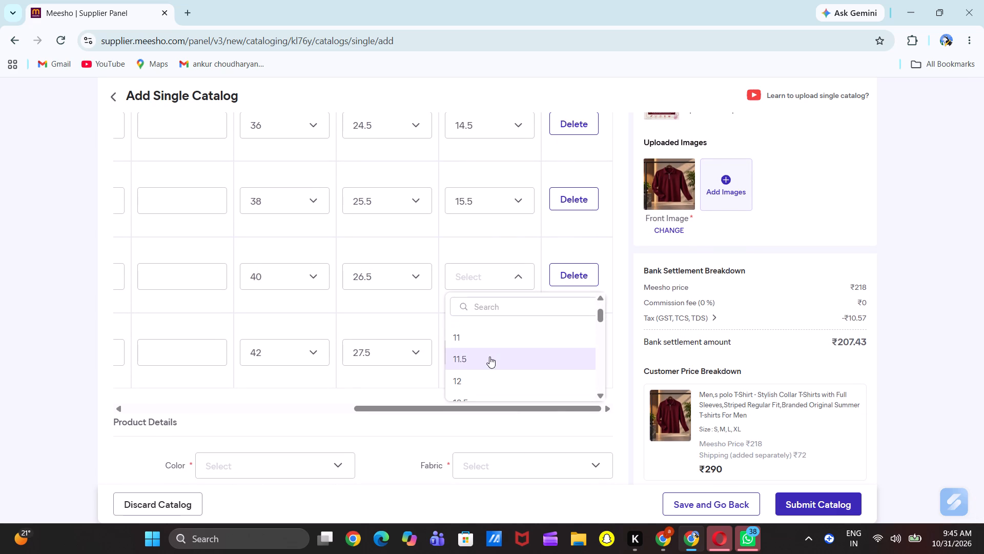
scroll(489, 357, "down", 1)
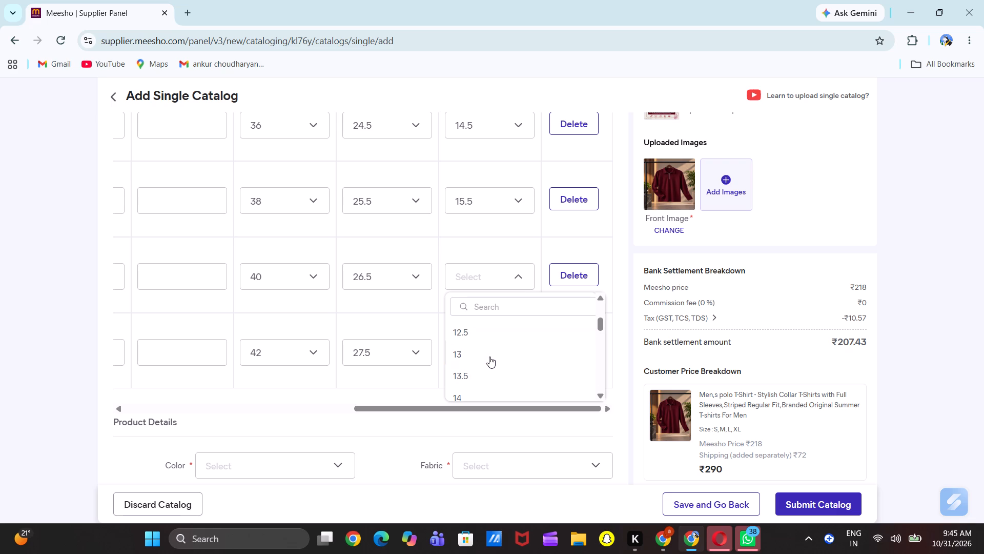
scroll(489, 357, "down", 2)
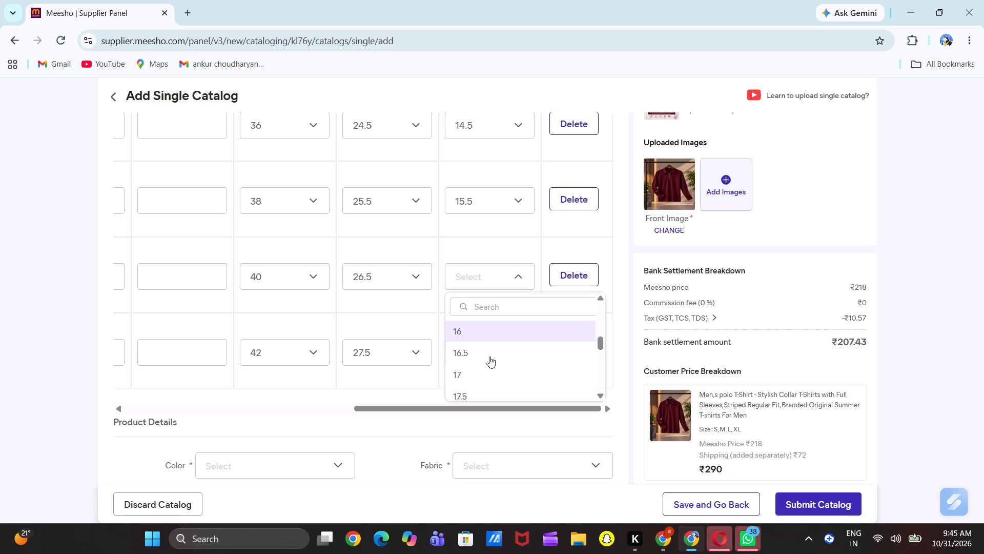
scroll(489, 357, "down", 1)
left_click(477, 349)
Set Product 4's shoulder size to 17.5 inches for size XL.
left_click(464, 349)
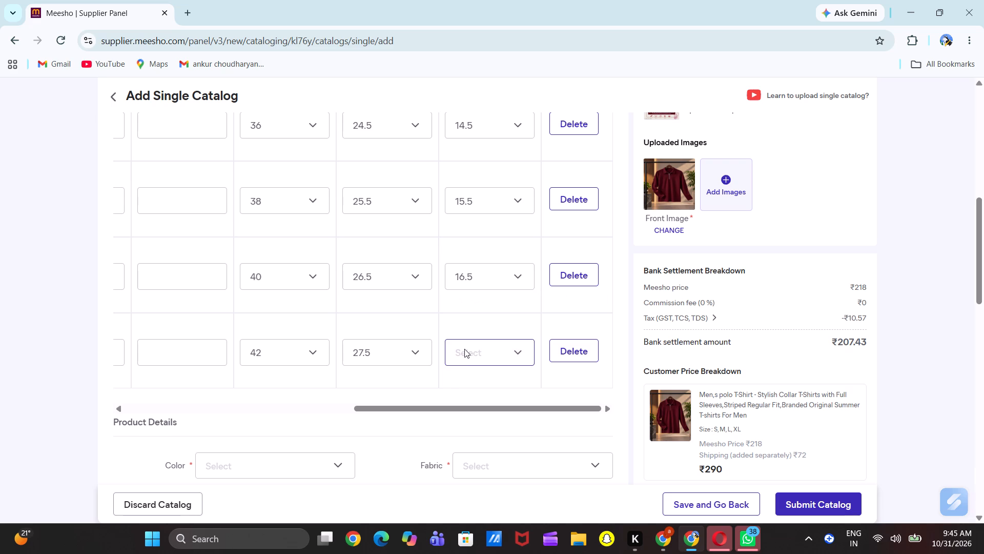
scroll(487, 411, "down", 2)
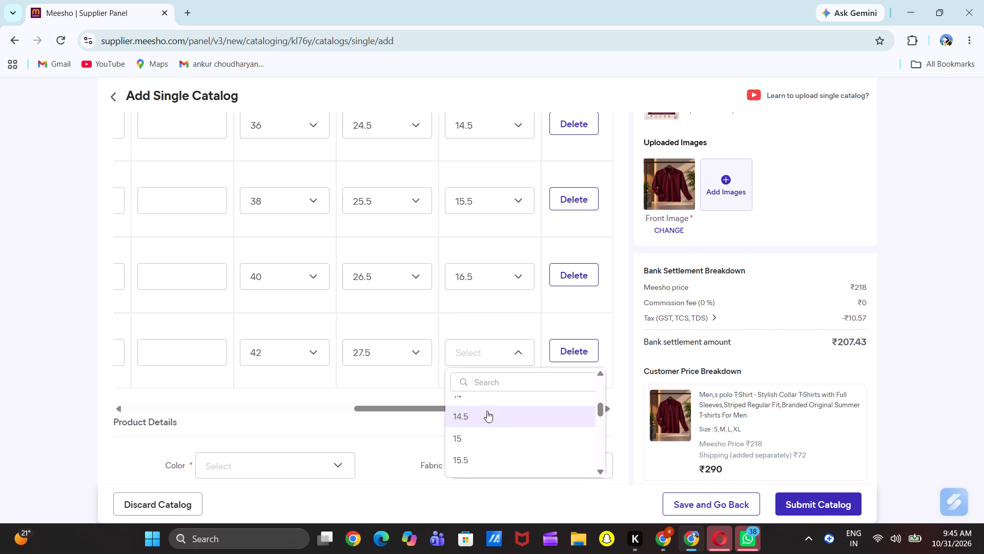
scroll(487, 411, "down", 3)
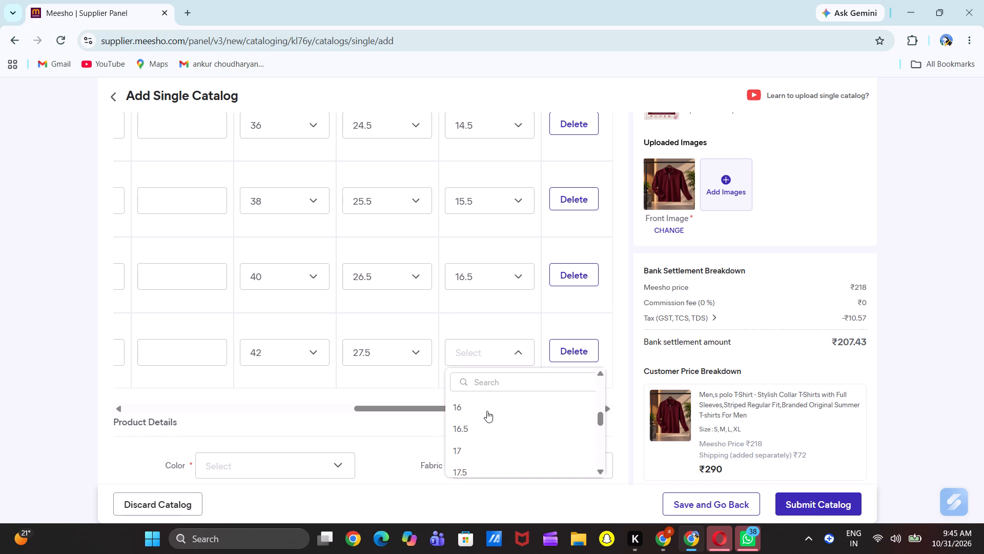
scroll(487, 411, "down", 2)
left_click(487, 411)
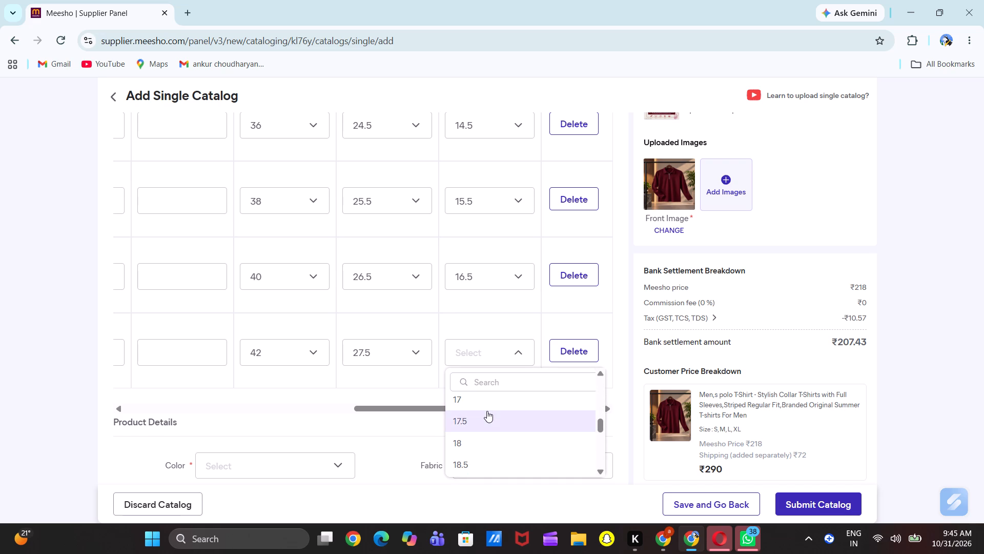
Set Product 4's color to Maroon and its fabric to Cotton Blend in the product details.
scroll(295, 401, "down", 5)
left_click(260, 354)
left_click(253, 380)
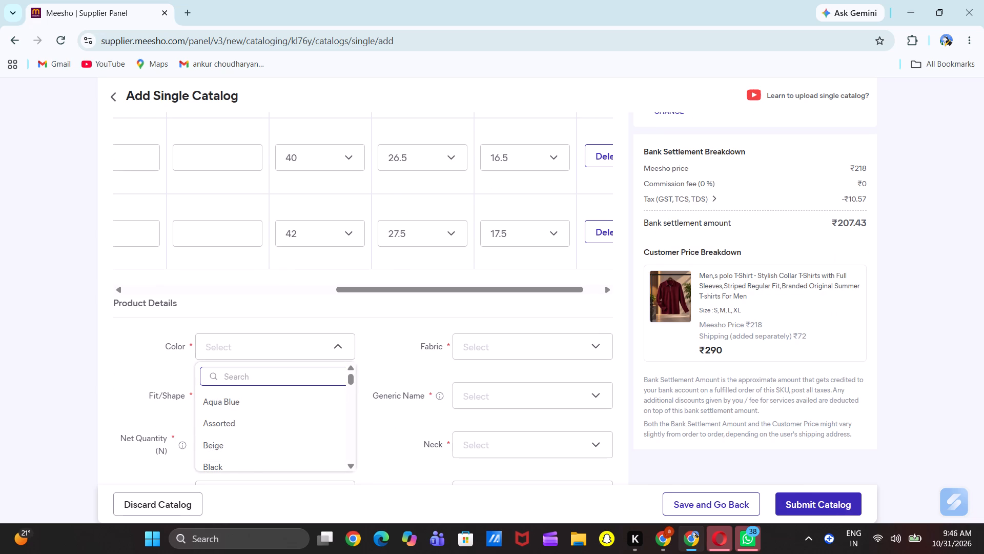
type("MAR")
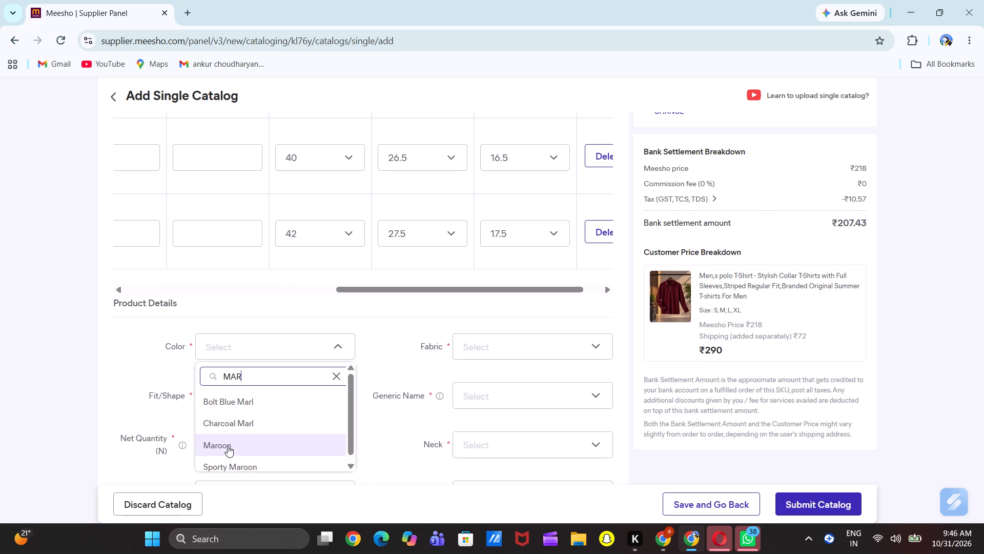
left_click(250, 441)
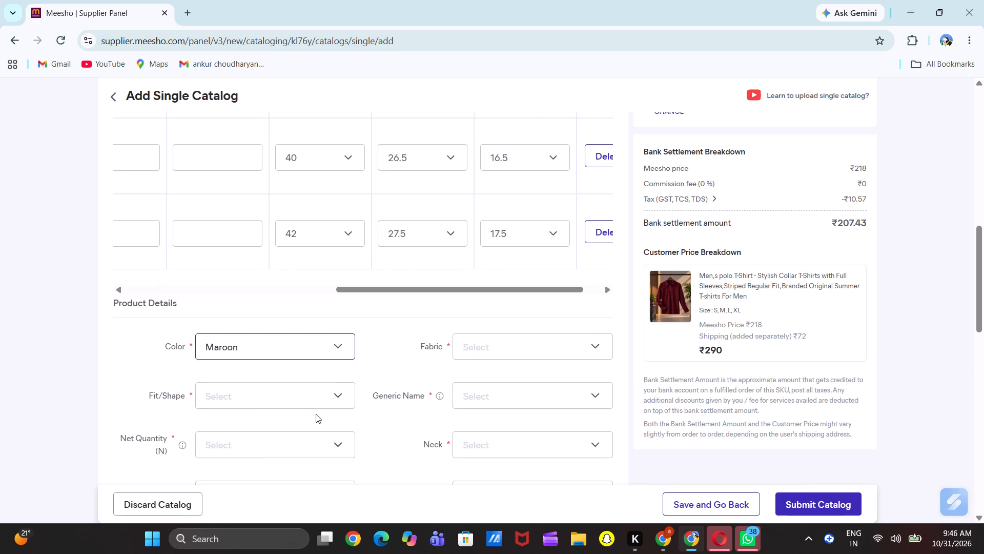
left_click(532, 353)
scroll(488, 438, "down", 2)
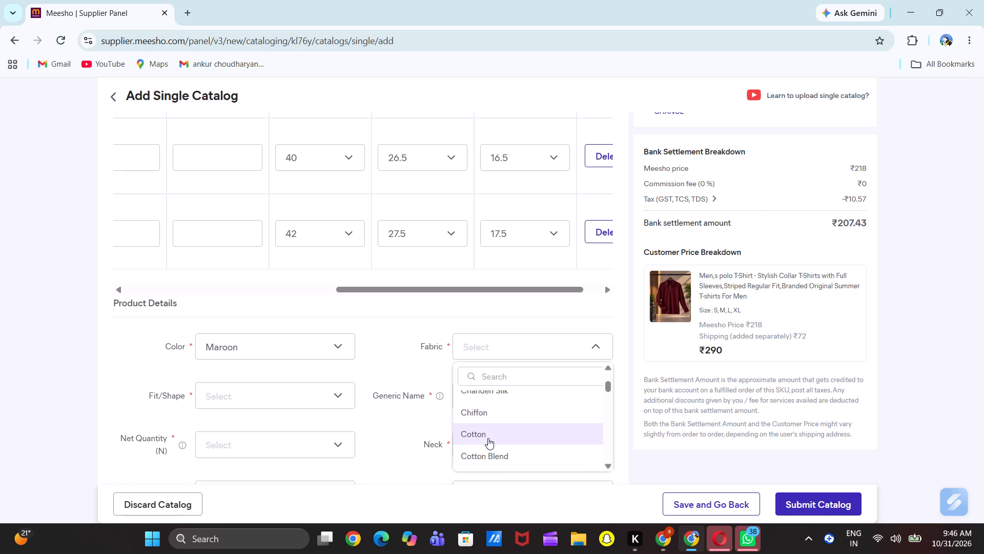
scroll(488, 438, "down", 1)
left_click(488, 438)
Set Product 4's fit/shape to Regular and its generic name to Tshirts.
left_click(256, 395)
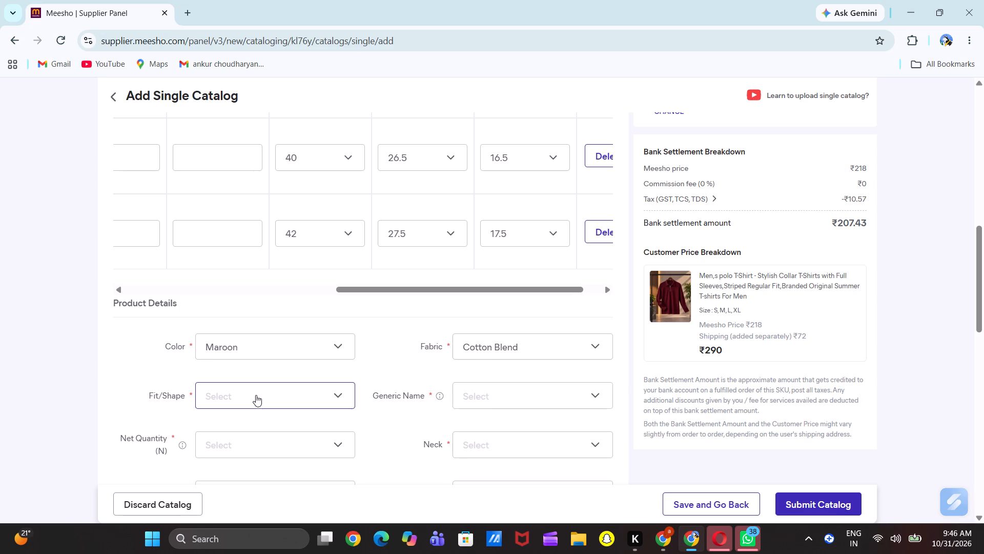
scroll(247, 470, "down", 1)
left_click(219, 482)
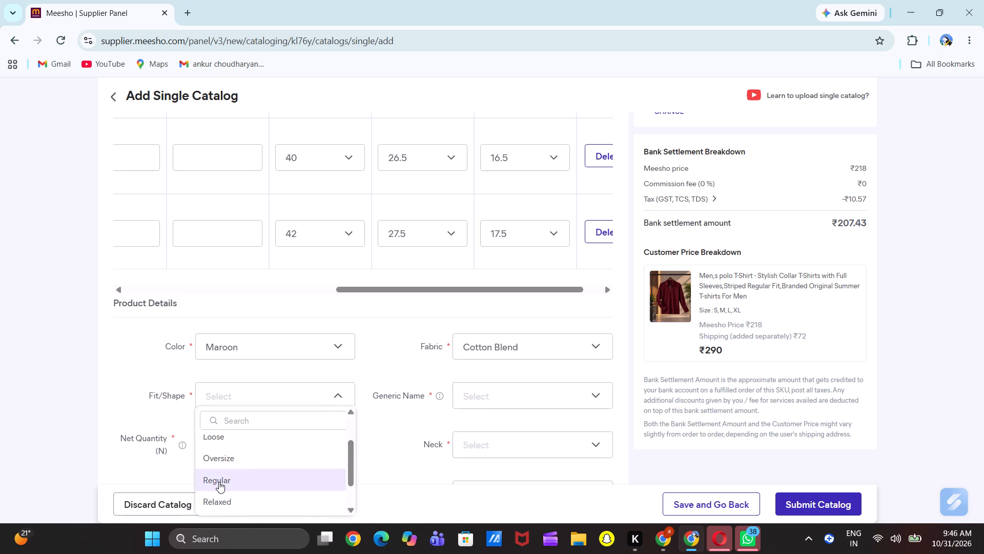
left_click(534, 398)
scroll(497, 461, "down", 2)
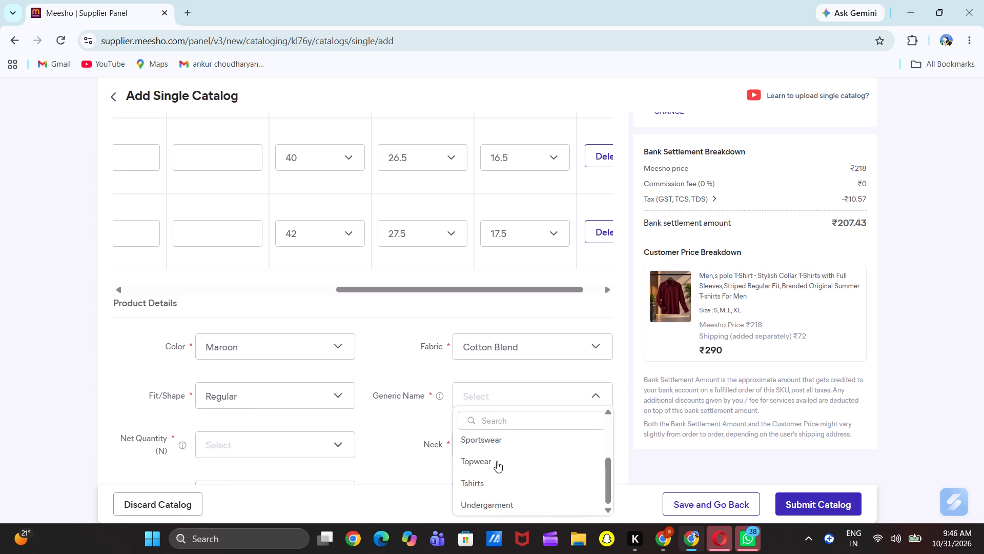
left_click(486, 478)
Set Product 4's net quantity to 1 and its neck to Polo.
left_click(242, 438)
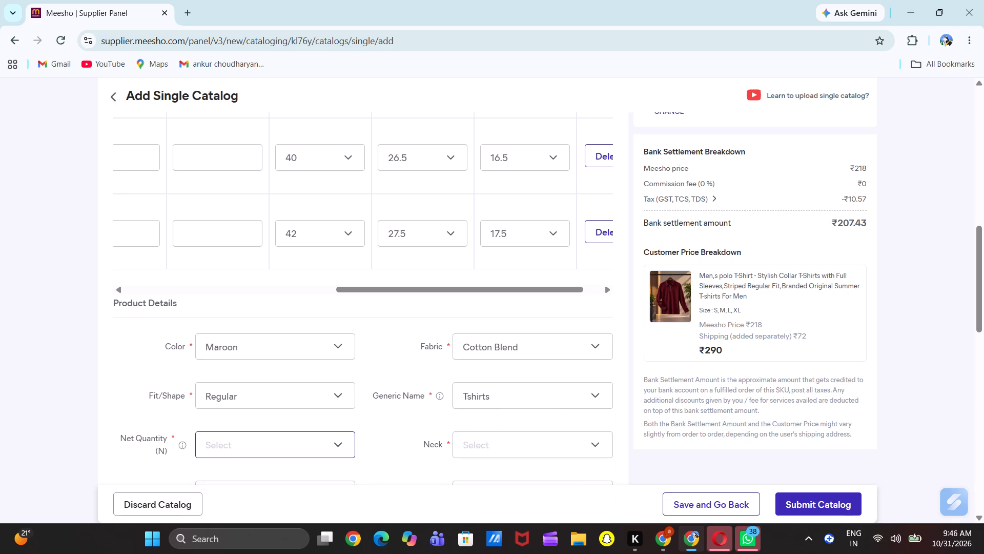
left_click(239, 443)
scroll(442, 422, "down", 2)
left_click(501, 319)
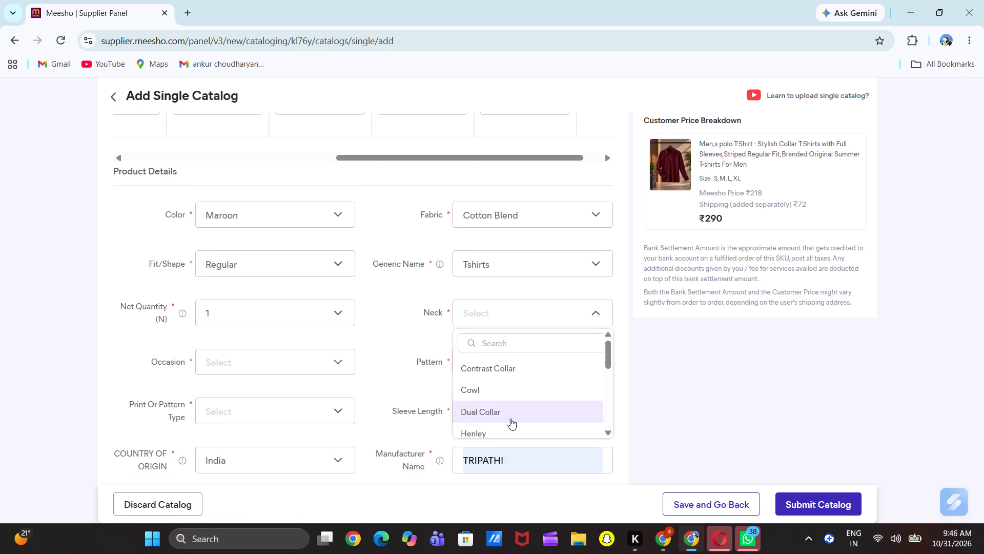
scroll(510, 419, "down", 2)
left_click(475, 392)
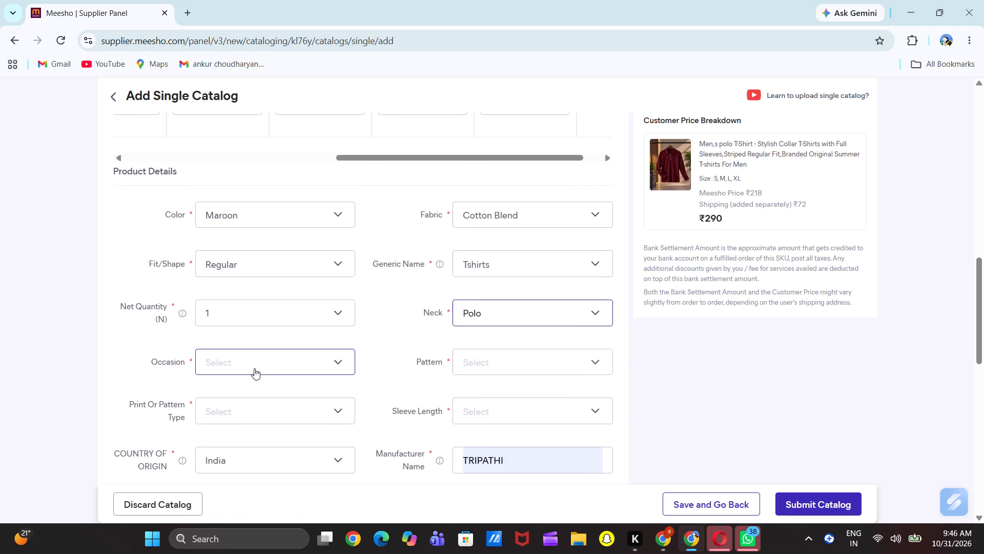
Set Product 4's occasion to Casual and its pattern to Solid.
left_click(250, 366)
left_click(233, 443)
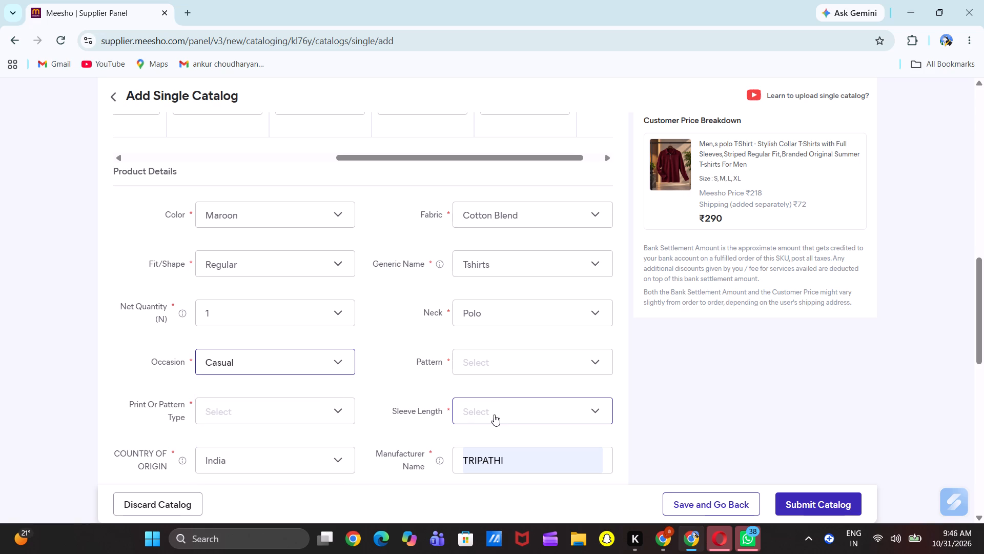
left_click_drag(499, 399, 467, 340)
left_click(493, 354)
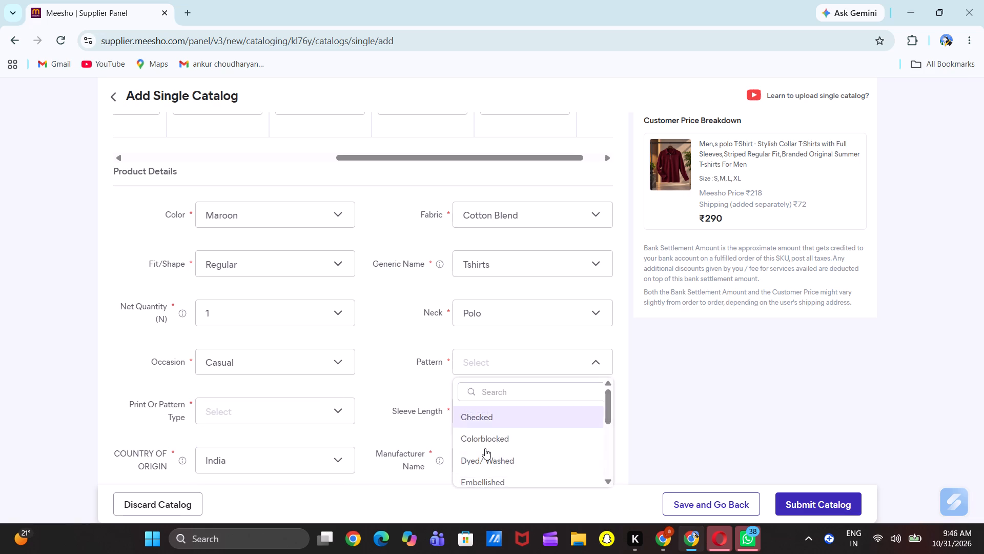
scroll(485, 448, "down", 1)
left_click(484, 463)
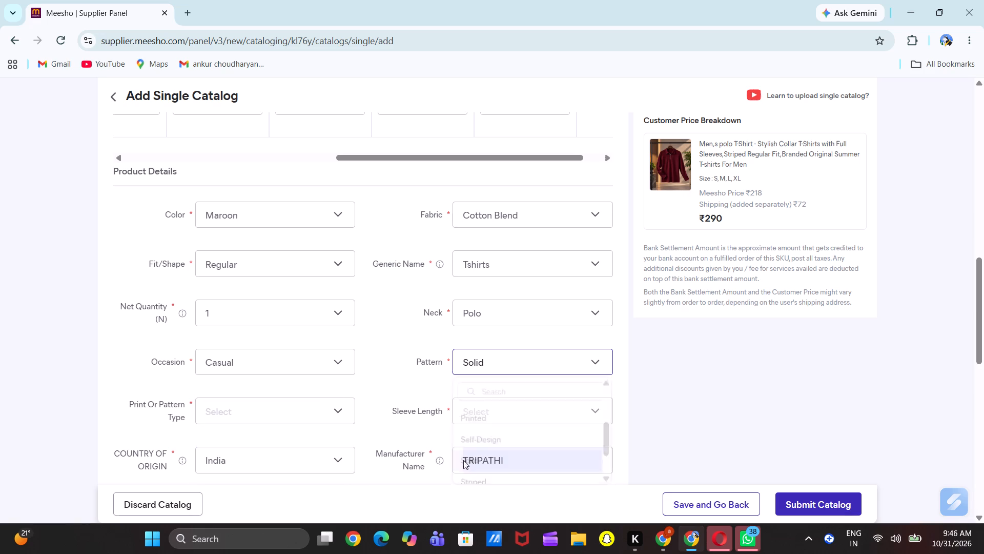
Set Product 4's print or pattern type to Solid and its sleeve length to Long Sleeves.
left_click(287, 413)
scroll(267, 459, "down", 1)
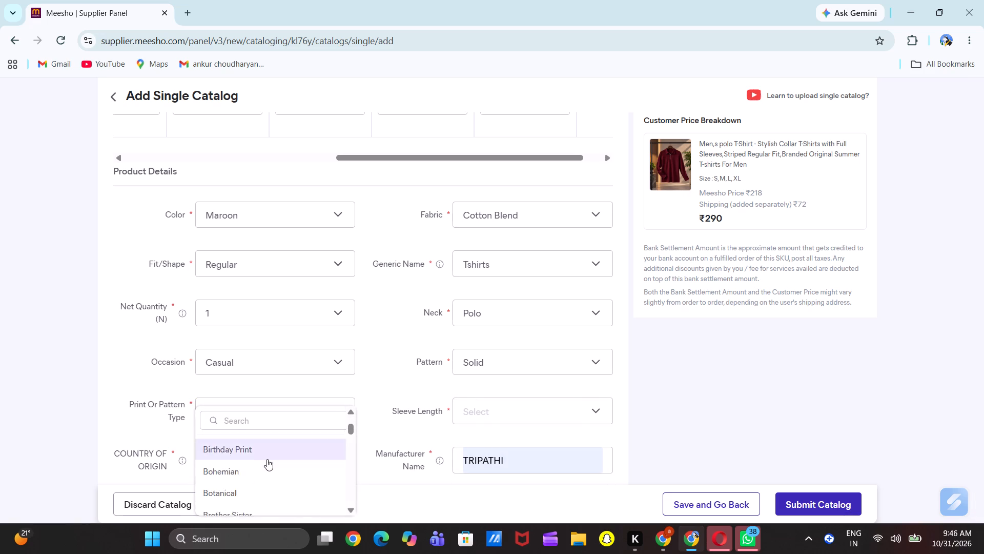
scroll(267, 459, "down", 3)
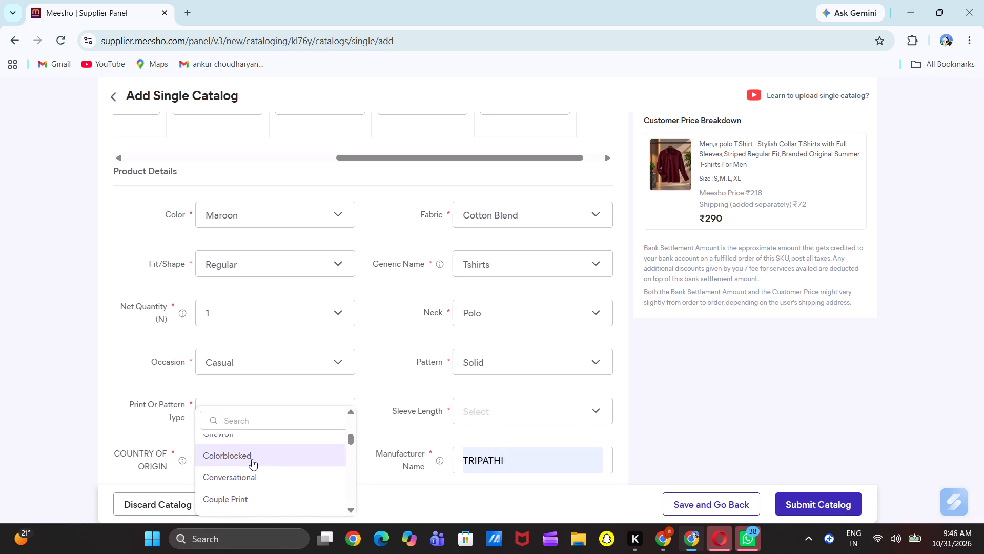
left_click(248, 426)
type("SO")
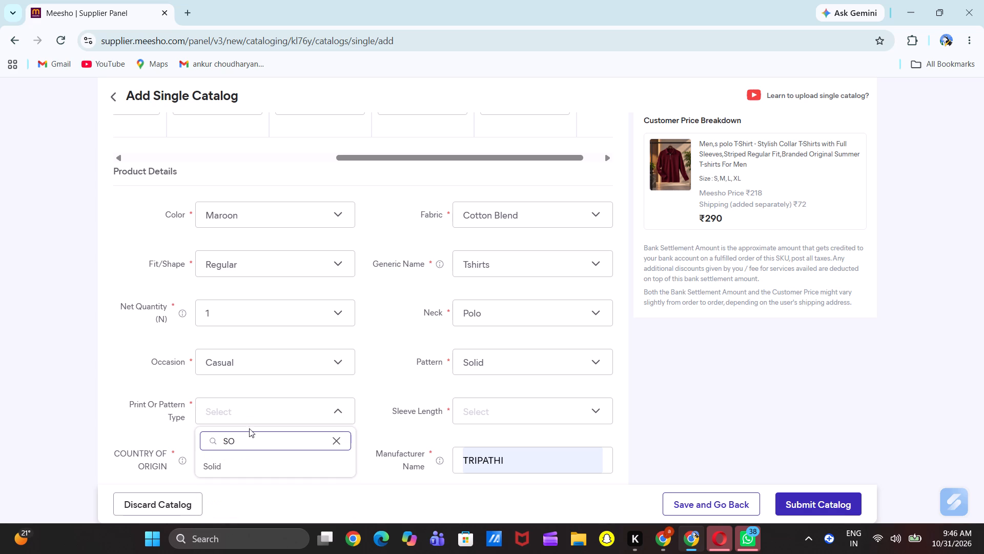
left_click(253, 472)
left_click(489, 411)
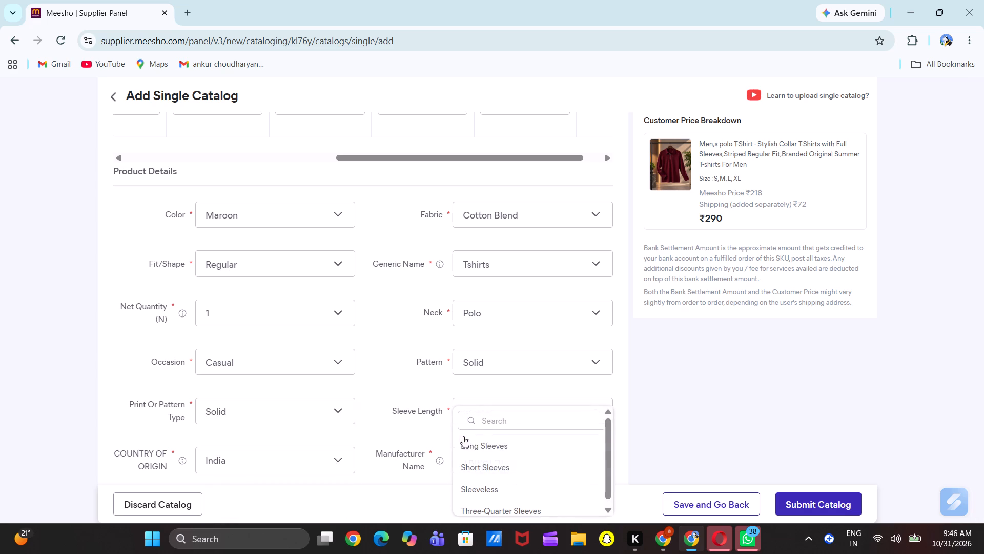
left_click(479, 441)
Set Product 4's length to Regular in the other attributes.
scroll(400, 450, "down", 2)
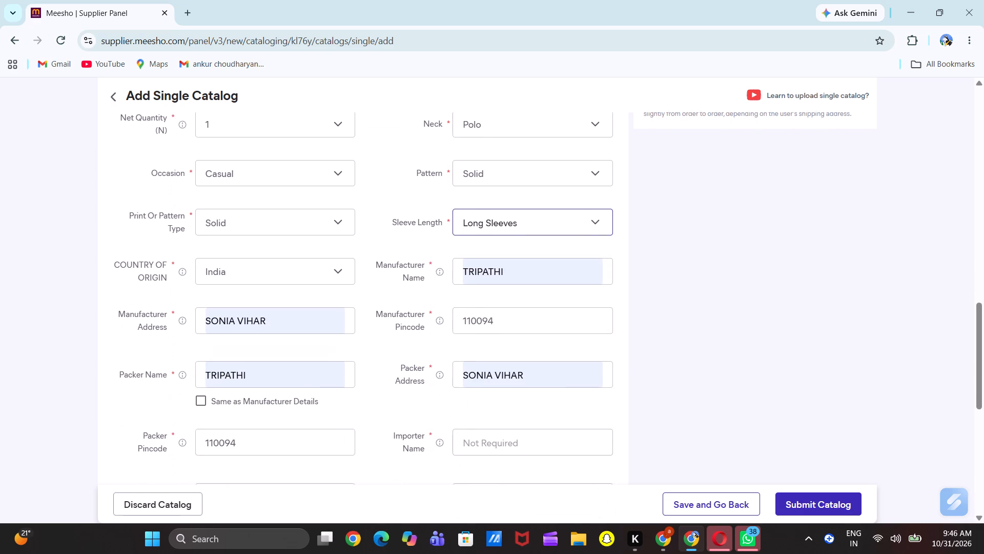
scroll(393, 399, "down", 2)
scroll(457, 412, "down", 2)
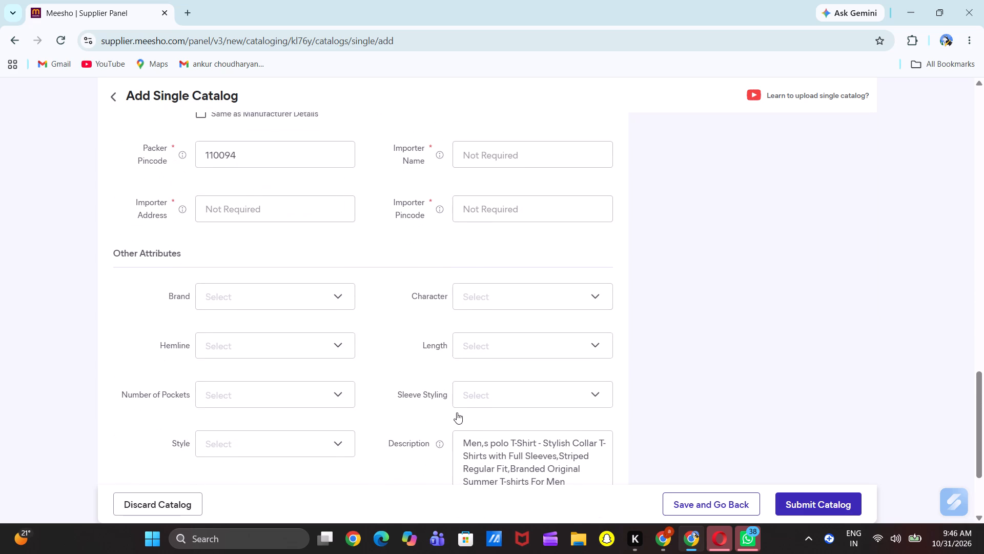
left_click(498, 352)
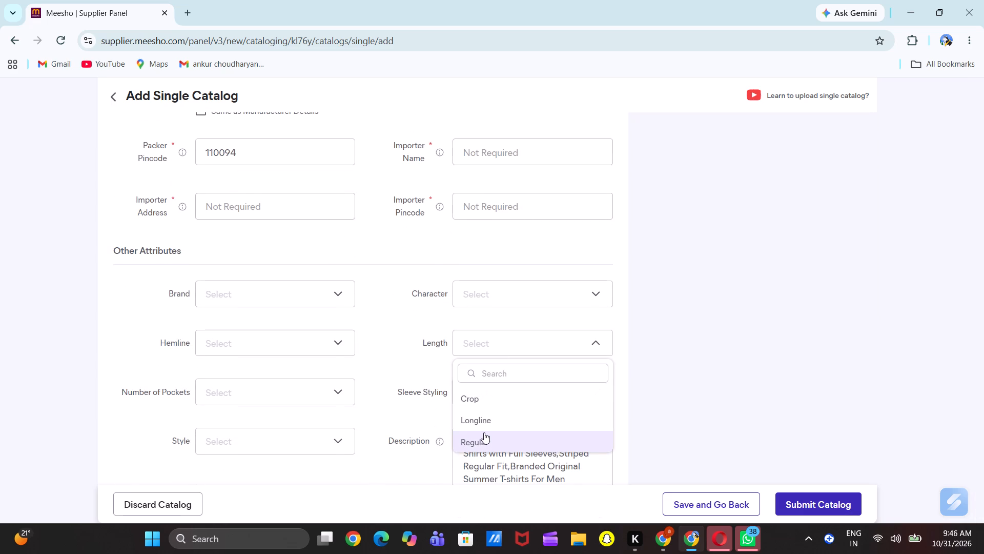
left_click(484, 432)
Set Product 4's style to Korean and its number of pockets to No Pocket.
left_click(303, 428)
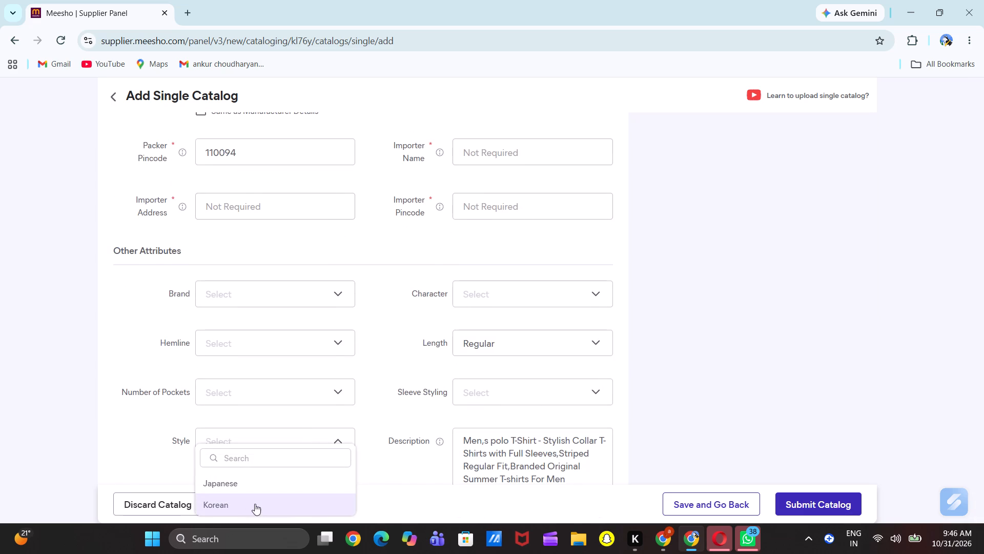
left_click(255, 504)
left_click(242, 388)
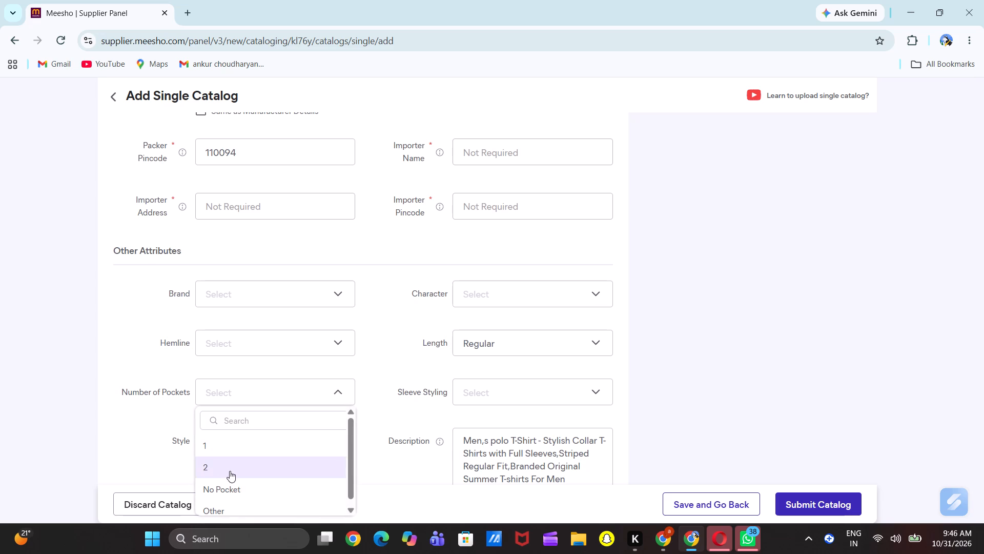
left_click(247, 485)
Switch to Product 5 and start its style code/product ID with FULL.
scroll(362, 434, "down", 1)
scroll(362, 434, "up", 2)
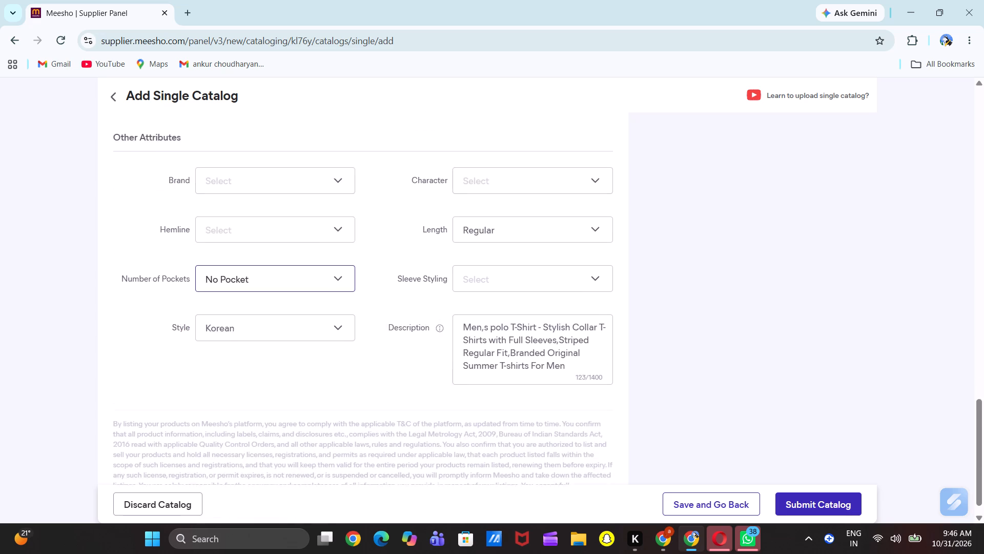
scroll(362, 434, "up", 7)
scroll(375, 319, "up", 3)
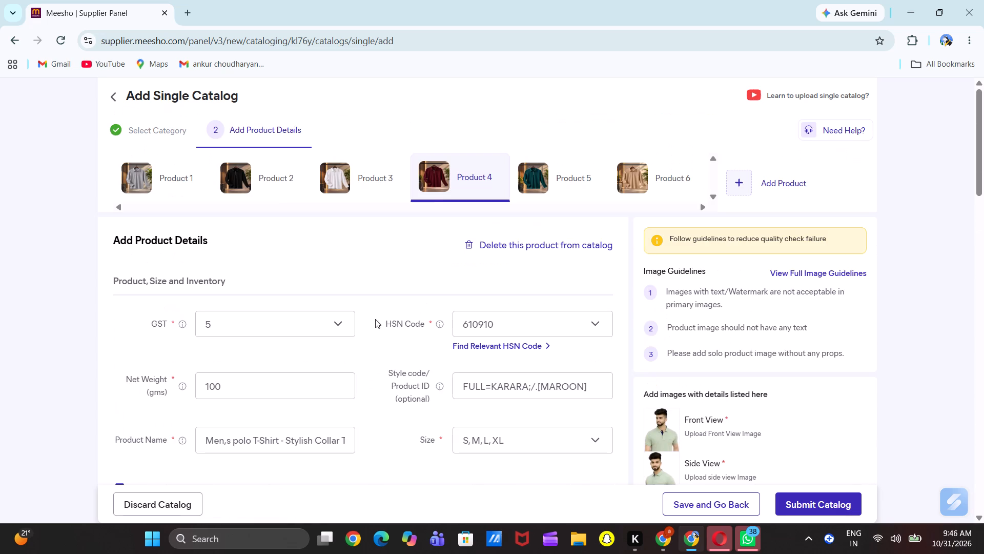
left_click(538, 170)
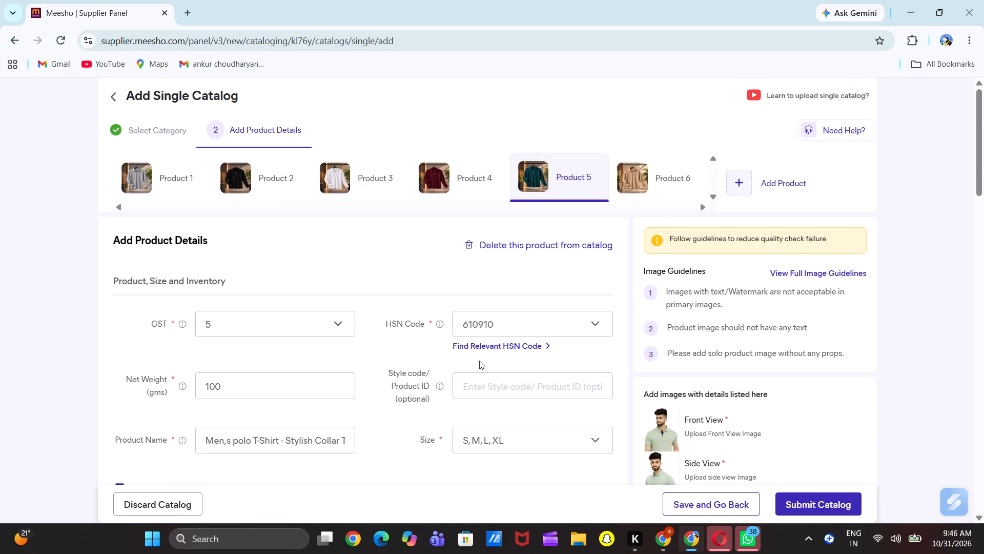
left_click(491, 383)
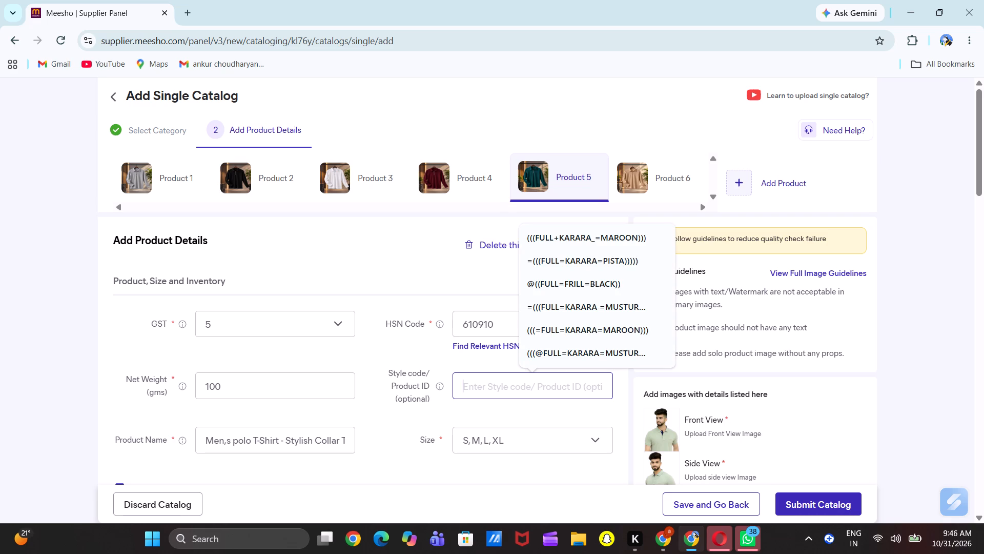
type("FULL")
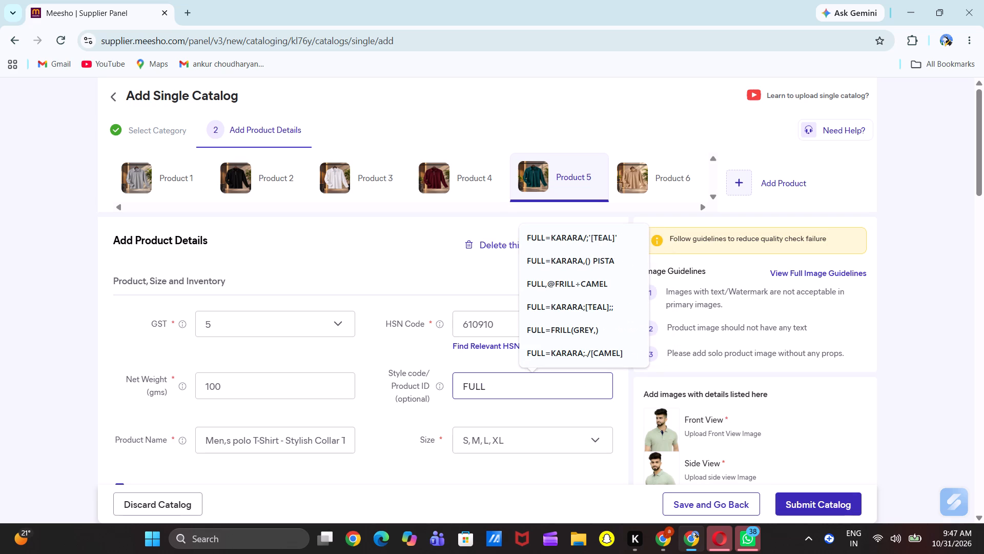
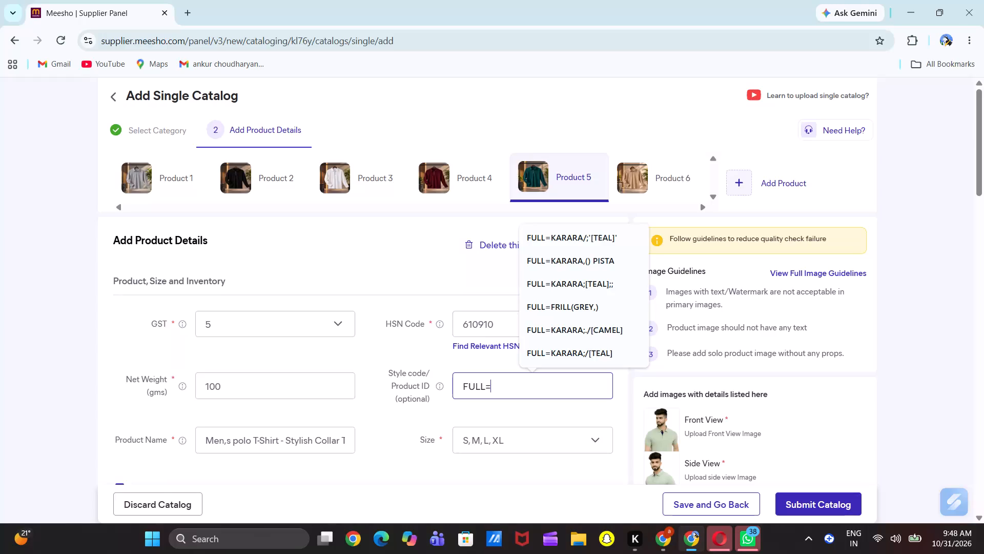
Complete Product 5's style code/product ID as FULL=FRILL,.[TEAL].
type("FRILL")
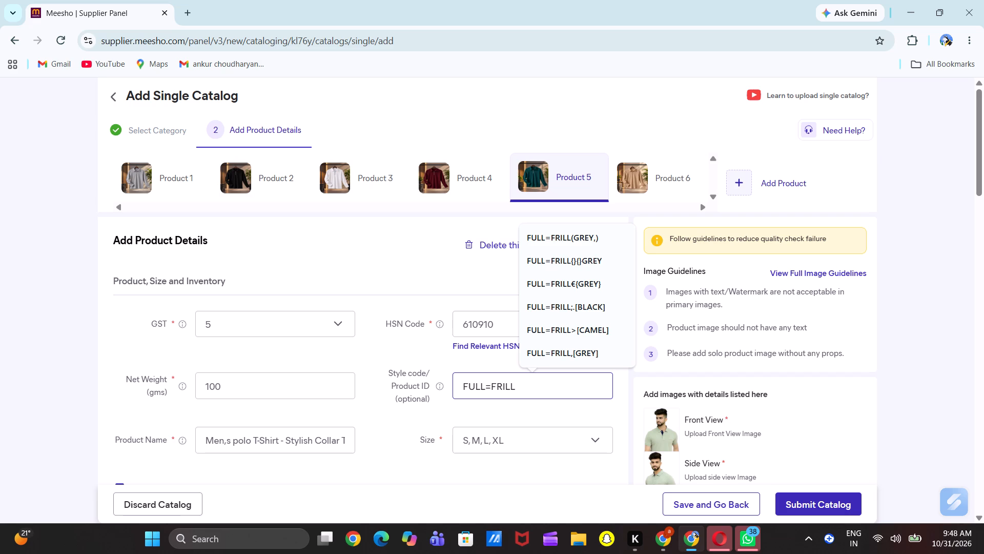
key("bracketleft")
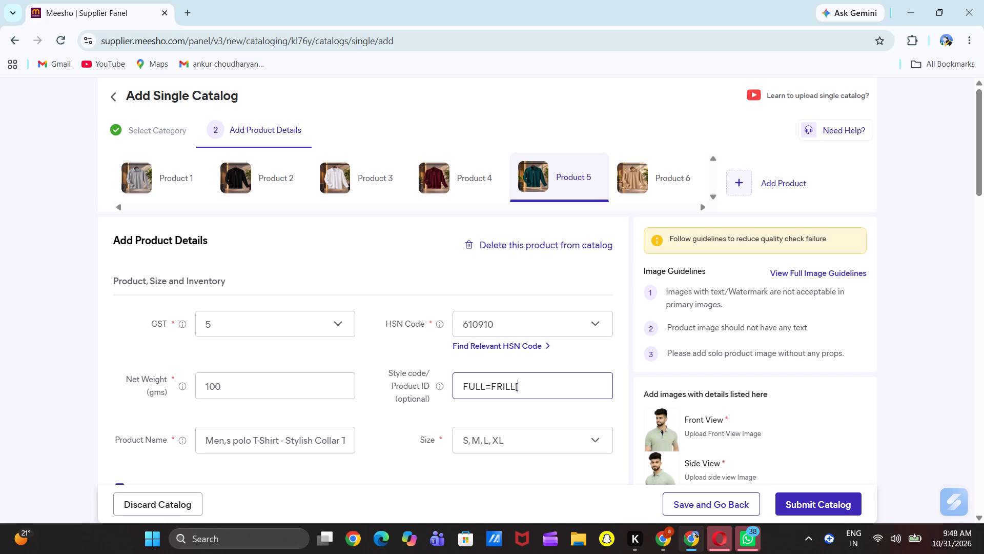
type("TEAM")
key("BackSpace")
key("l")
key("bracketright")
key("BackSpace")
key("BackSpace")
key("BackSpace")
key("BackSpace")
key("BackSpace")
key("BackSpace")
type(",.")
key("bracketleft")
type("TEAL")
key("bracketright")
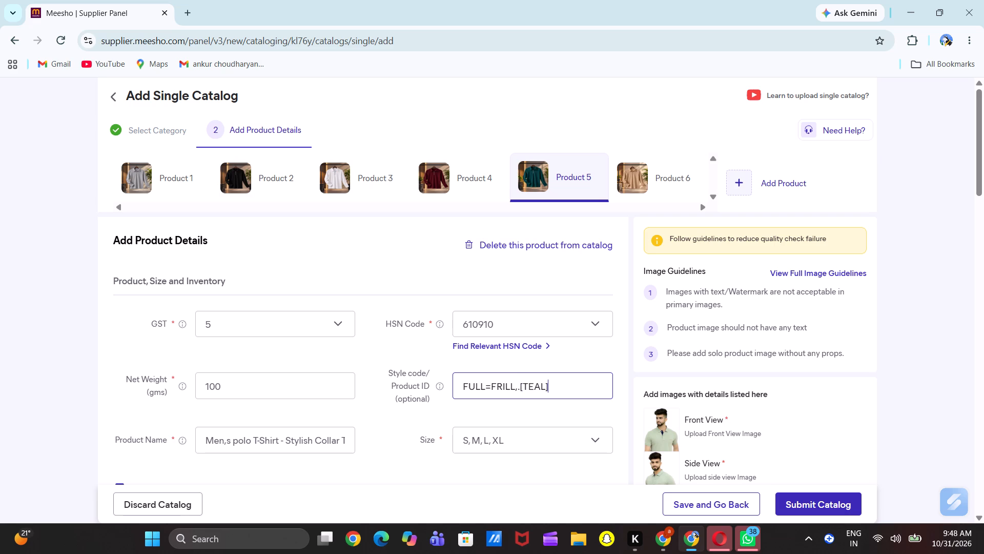
scroll(519, 385, "down", 5)
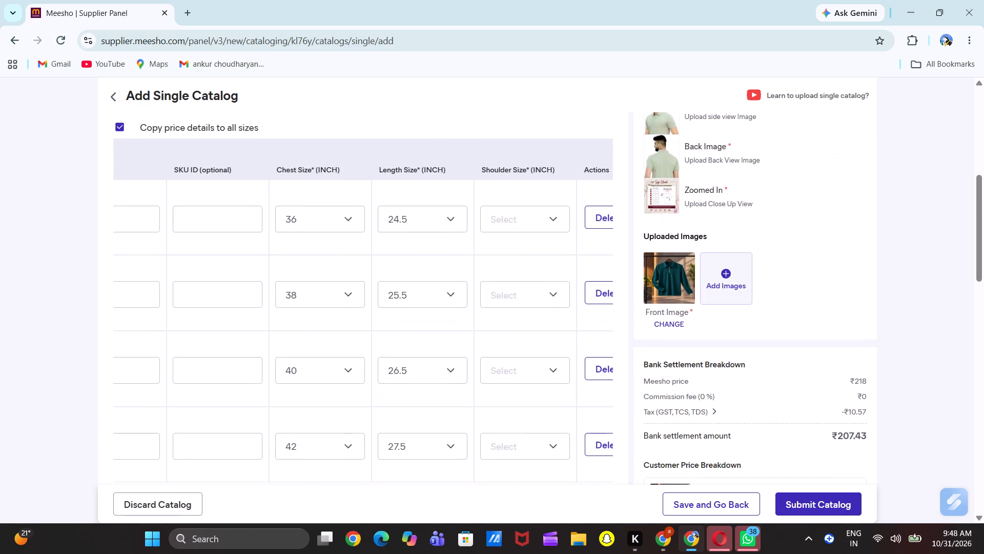
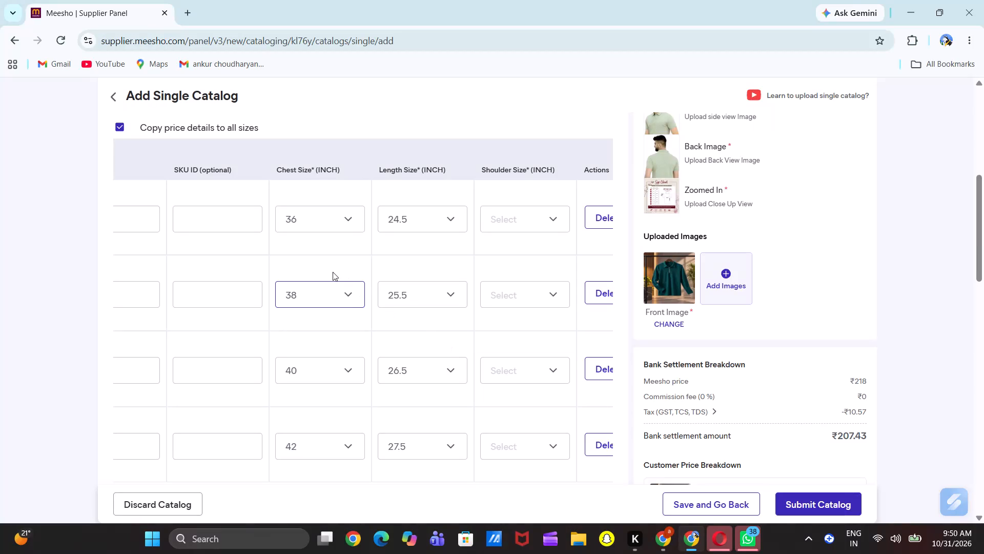
Set Product 5's Meesho price to 218, wrong/defective returns price to 217 and MRP to 799 for all sizes.
scroll(271, 266, "right", 6)
left_click(228, 227)
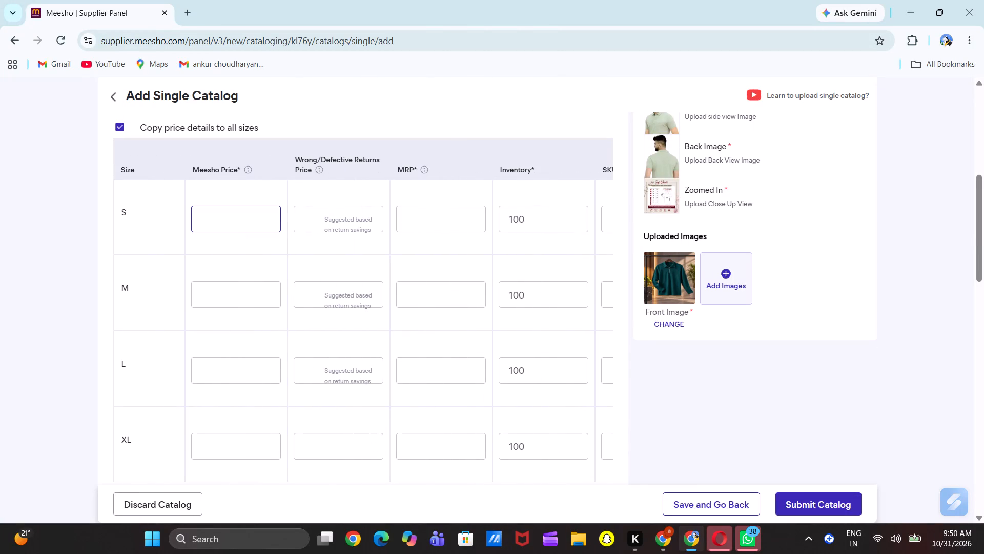
type("218")
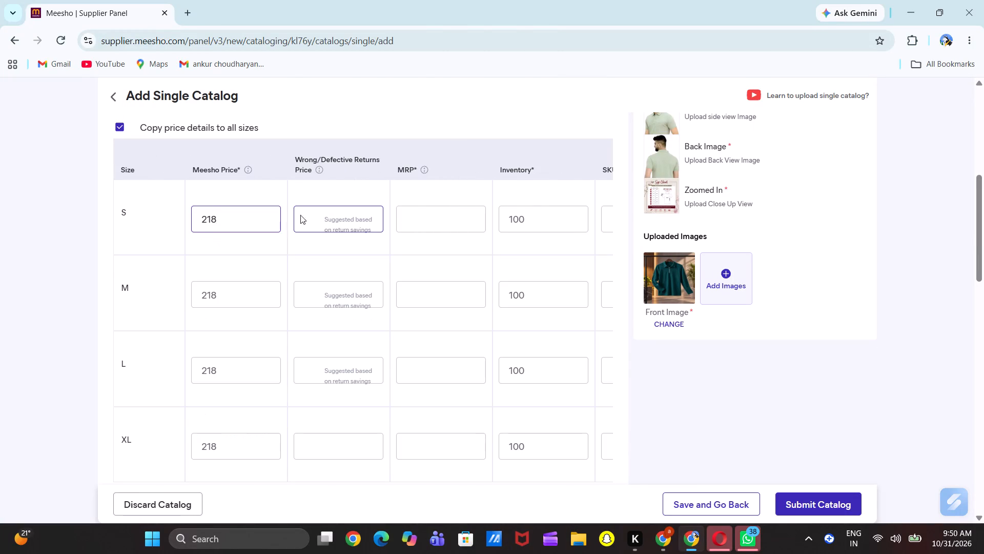
left_click(305, 214)
left_click(319, 215)
key("BackSpace")
key("BackSpace")
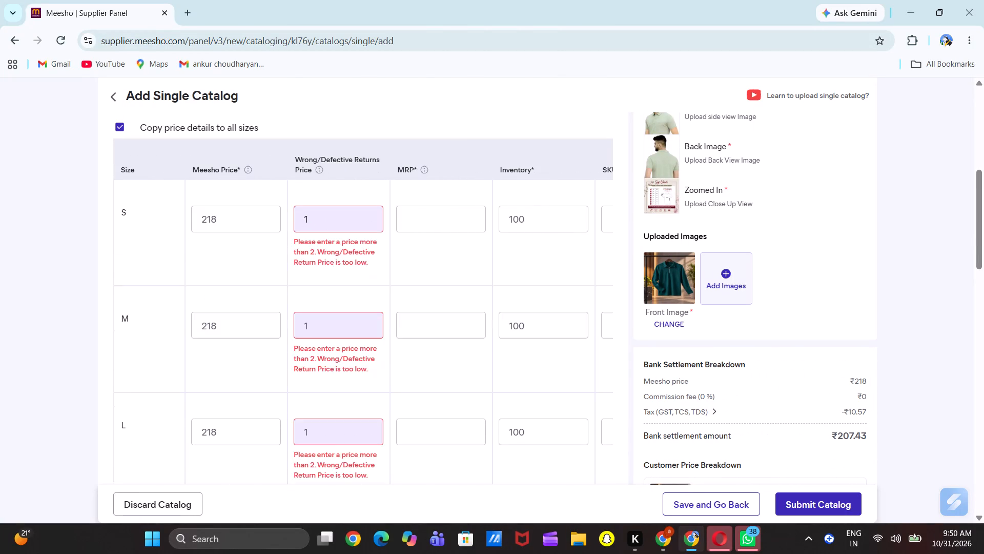
key("BackSpace")
type("217")
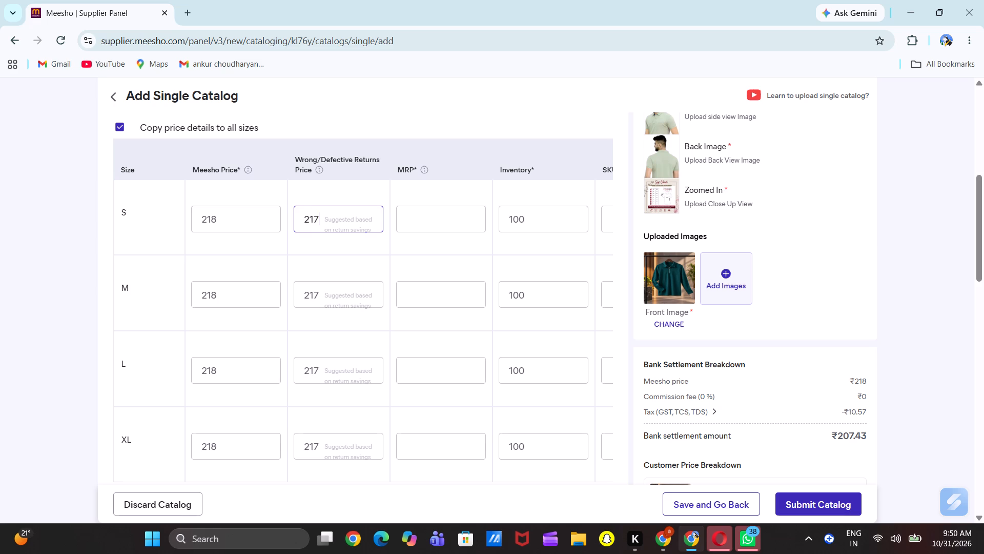
left_click(406, 214)
type("799")
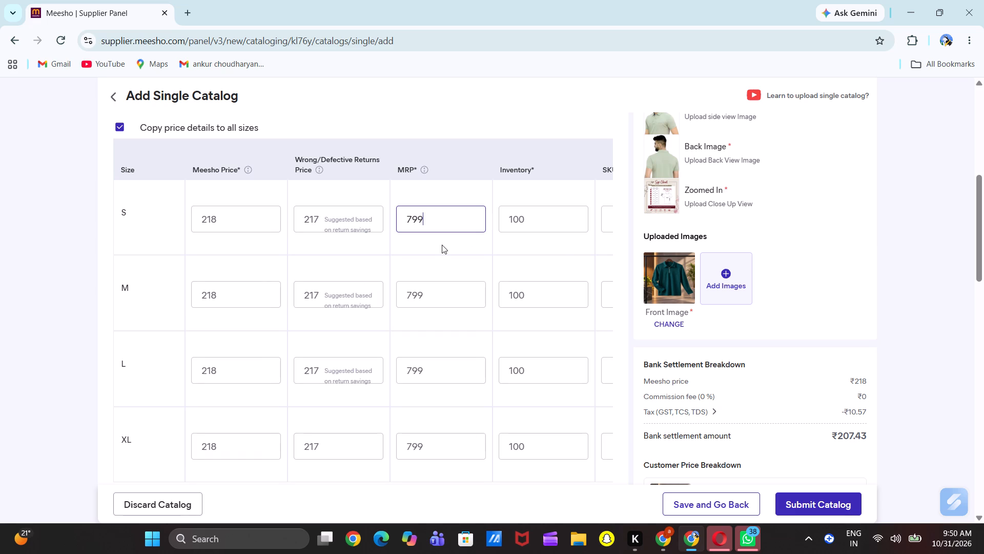
Set the shoulder size to 14.5 inches for size S and 15.5 inches for size M.
scroll(442, 245, "left", 6)
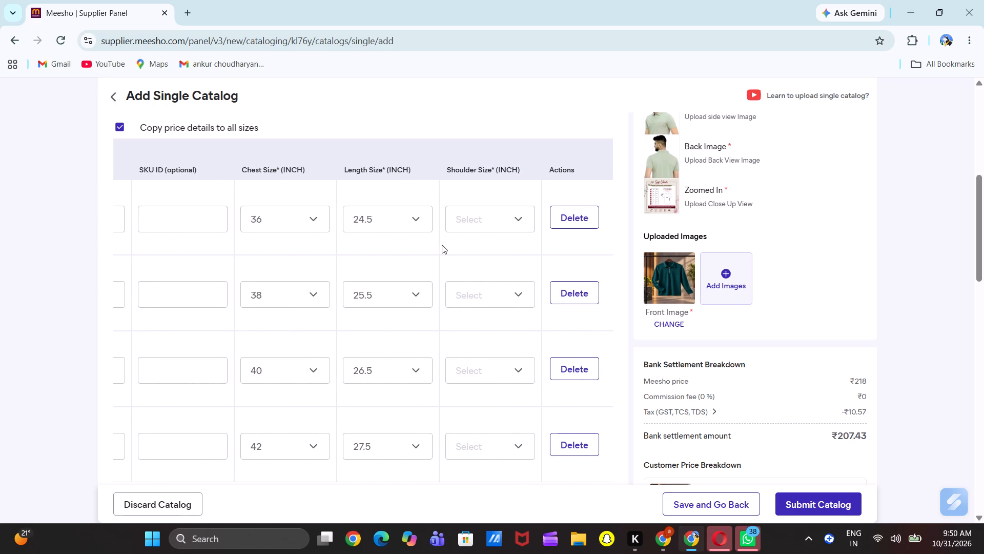
left_click(484, 218)
scroll(472, 299, "down", 1)
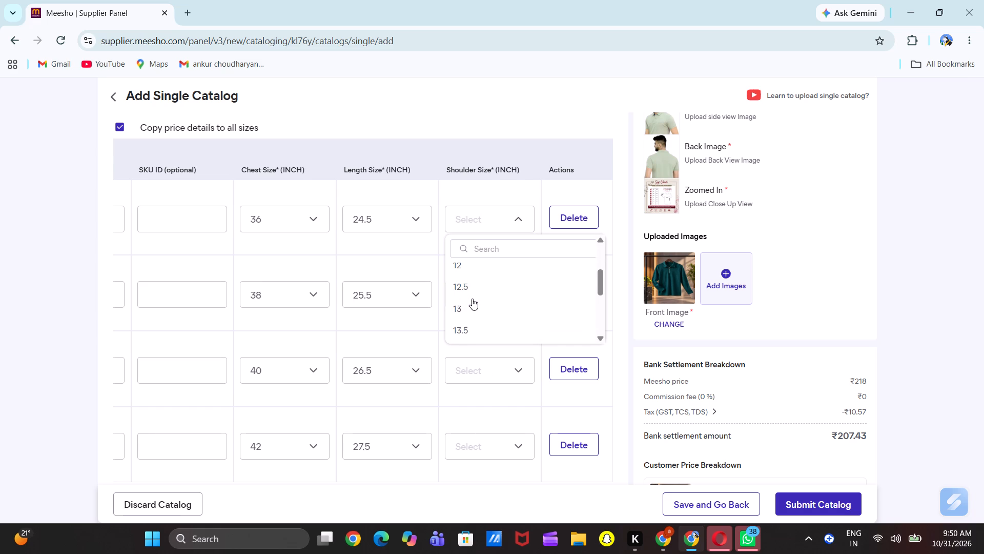
scroll(472, 299, "down", 1)
left_click(472, 299)
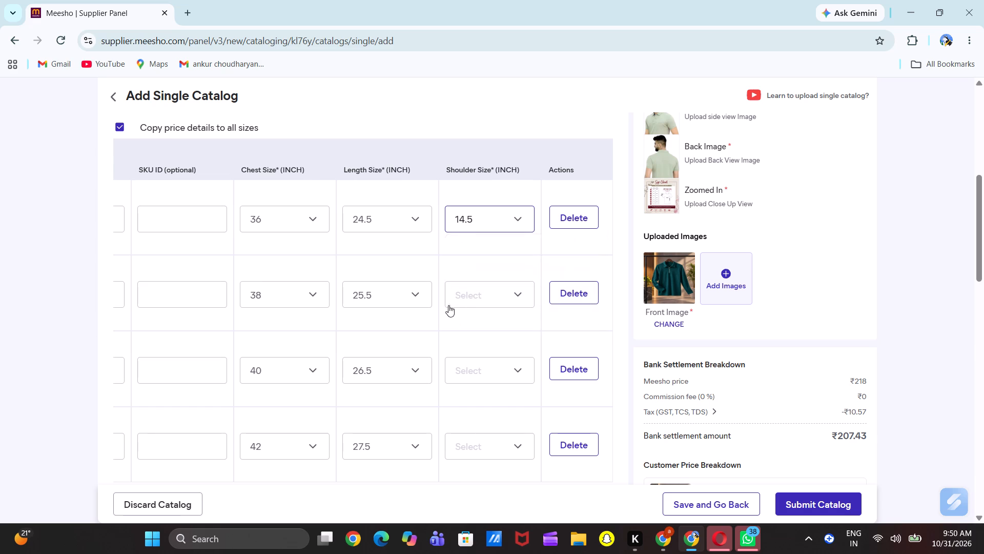
left_click(471, 298)
scroll(476, 353, "down", 2)
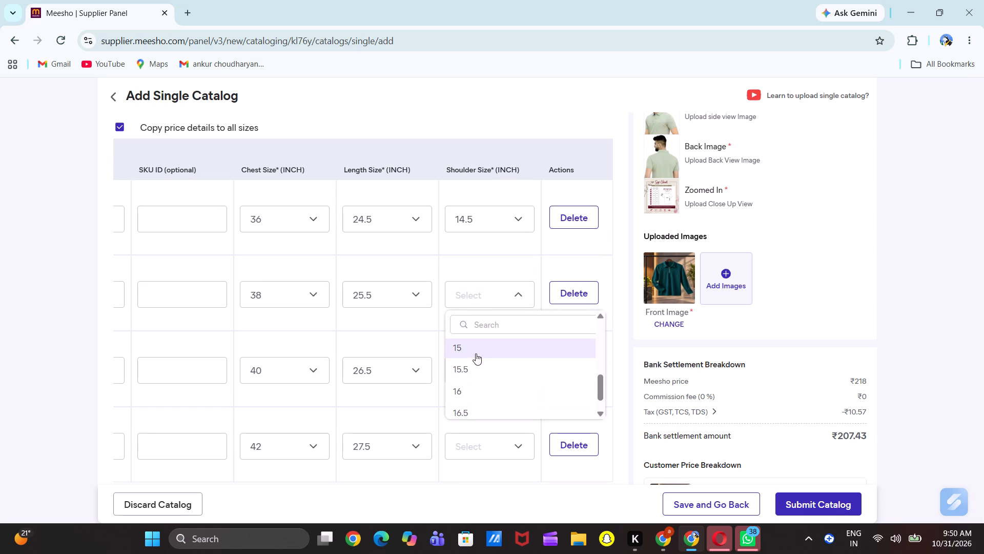
scroll(476, 353, "down", 1)
scroll(476, 353, "up", 1)
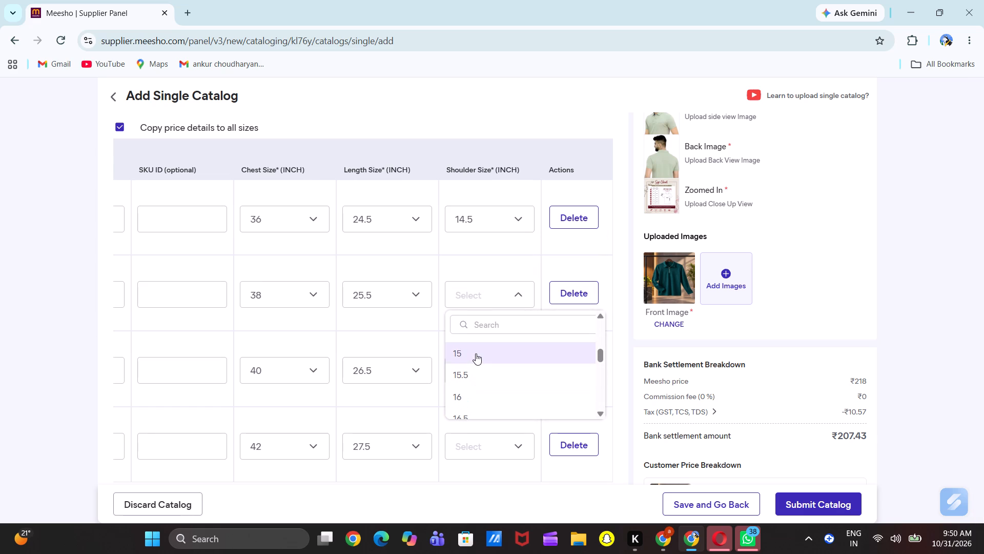
left_click(477, 371)
Set the shoulder size to 16.5 inches for size L and 17.5 inches for size XL.
left_click(473, 378)
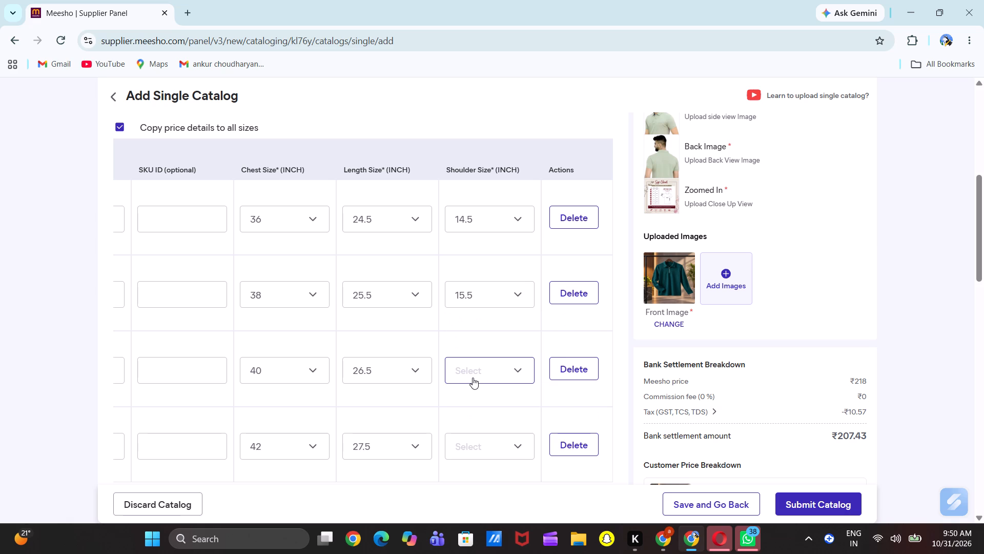
scroll(489, 437, "down", 3)
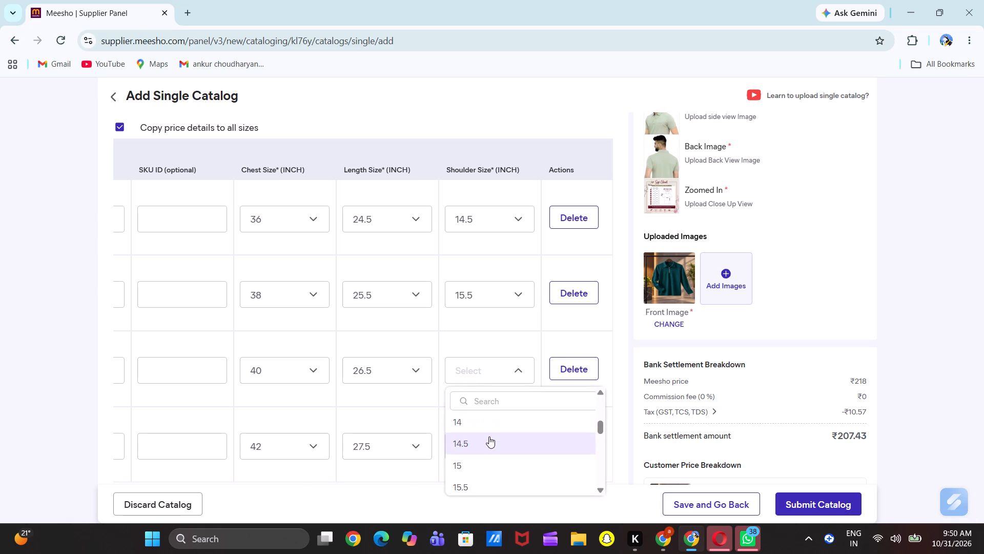
scroll(489, 437, "down", 2)
left_click(489, 437)
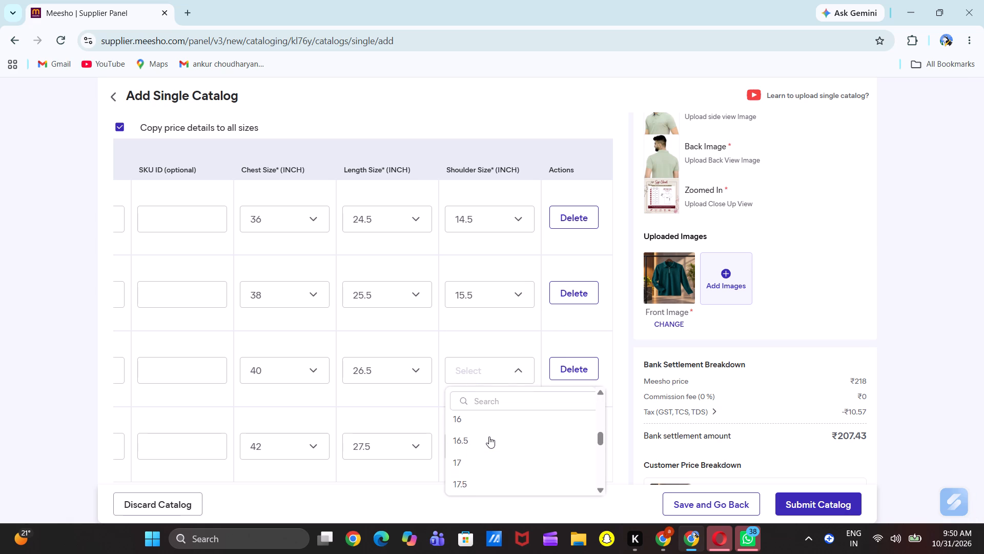
left_click(483, 445)
scroll(471, 497, "down", 1)
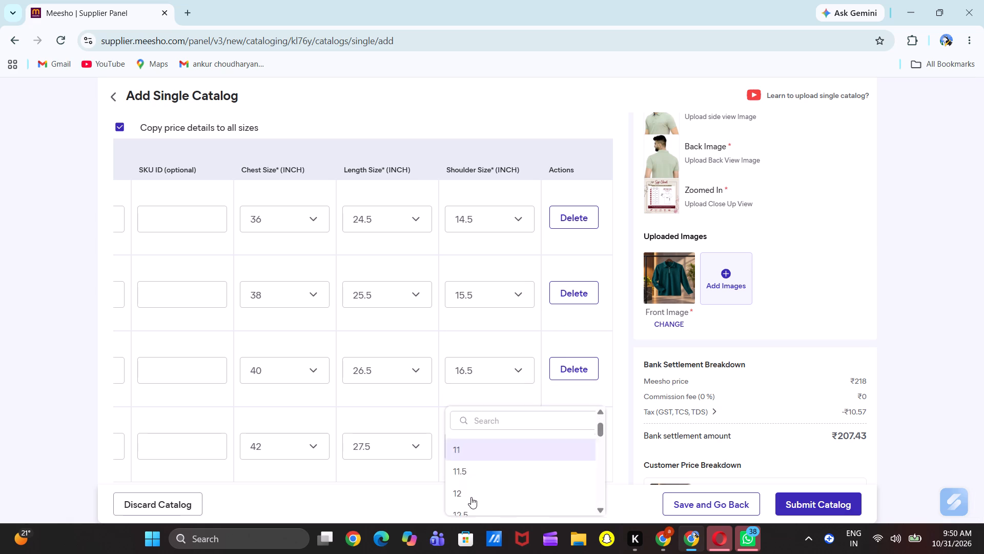
scroll(471, 497, "down", 3)
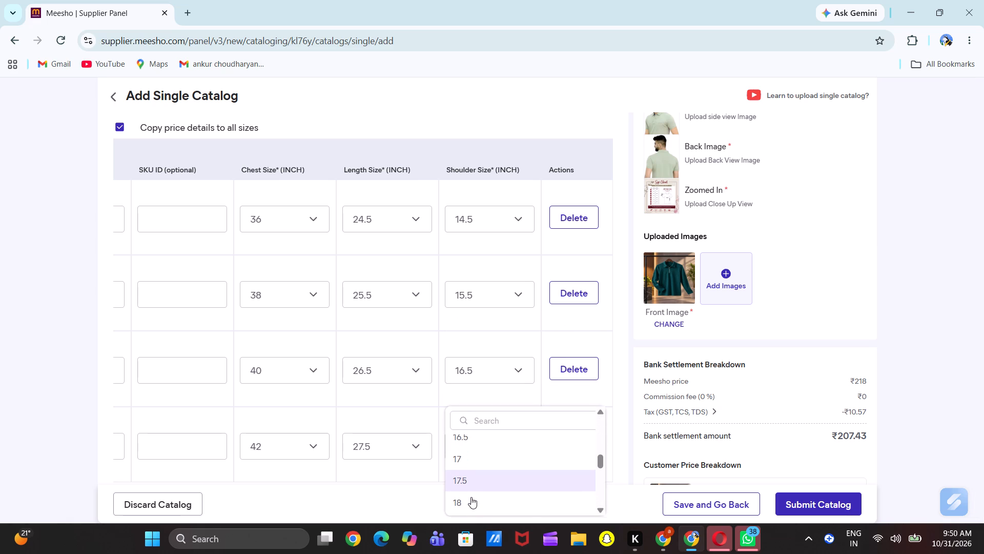
left_click(461, 487)
In the product details, set the color to Teal and the fabric to Cotton Blend.
scroll(376, 471, "down", 2)
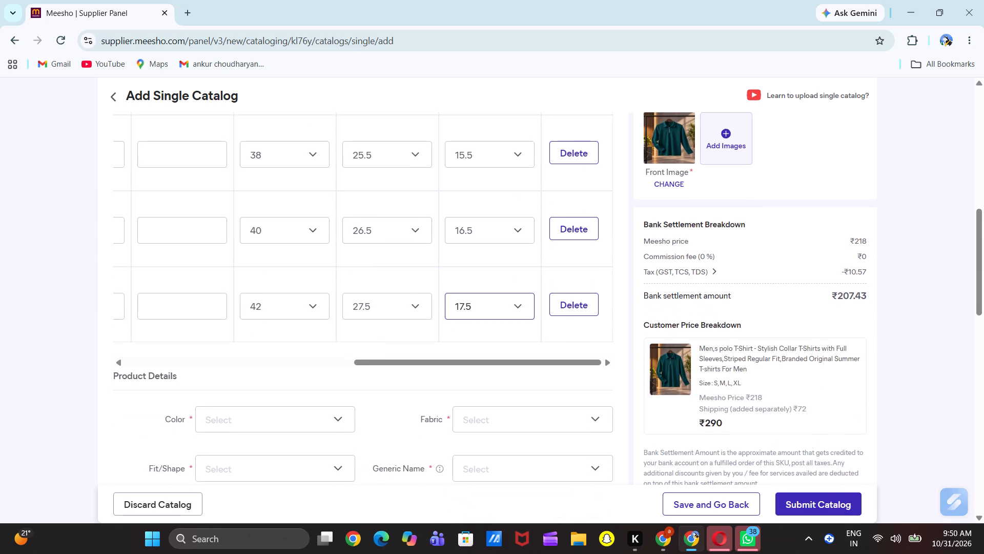
scroll(376, 471, "down", 2)
left_click(237, 324)
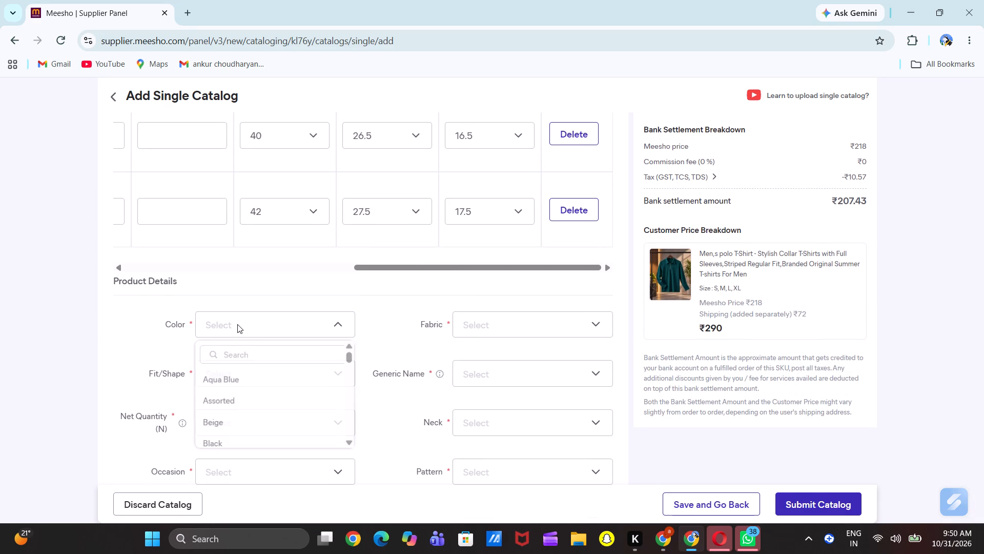
left_click(264, 354)
type("TE")
key("a")
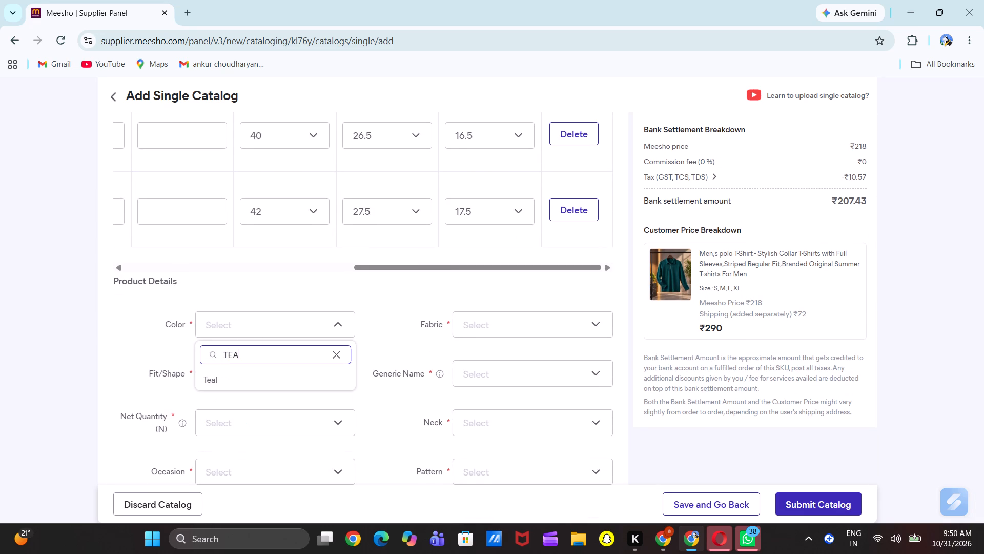
left_click(238, 370)
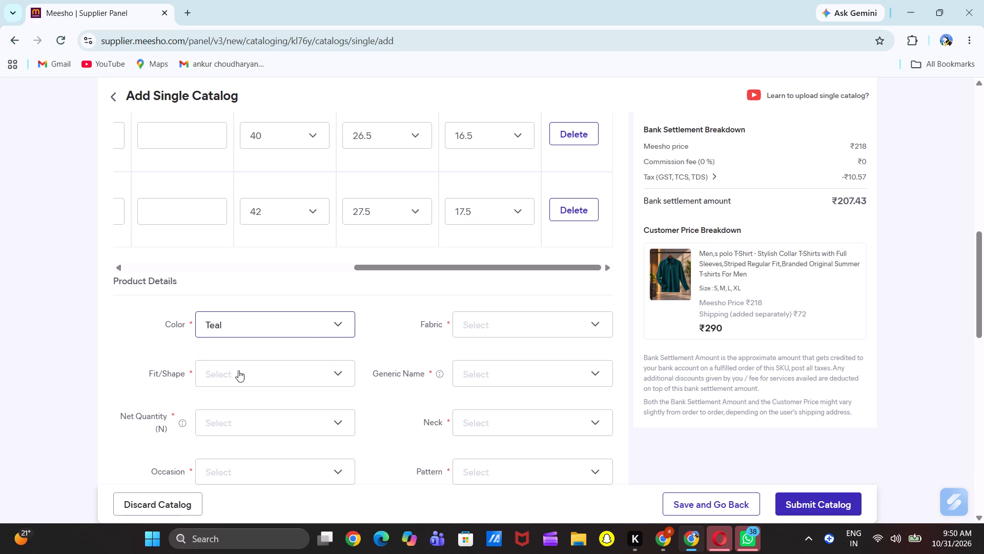
left_click(487, 322)
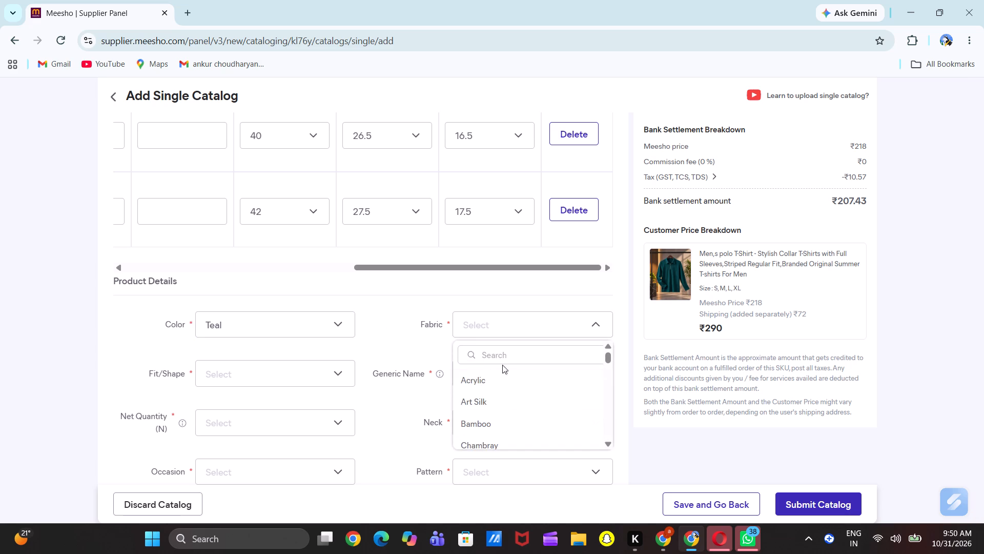
left_click(500, 360)
scroll(499, 402, "down", 2)
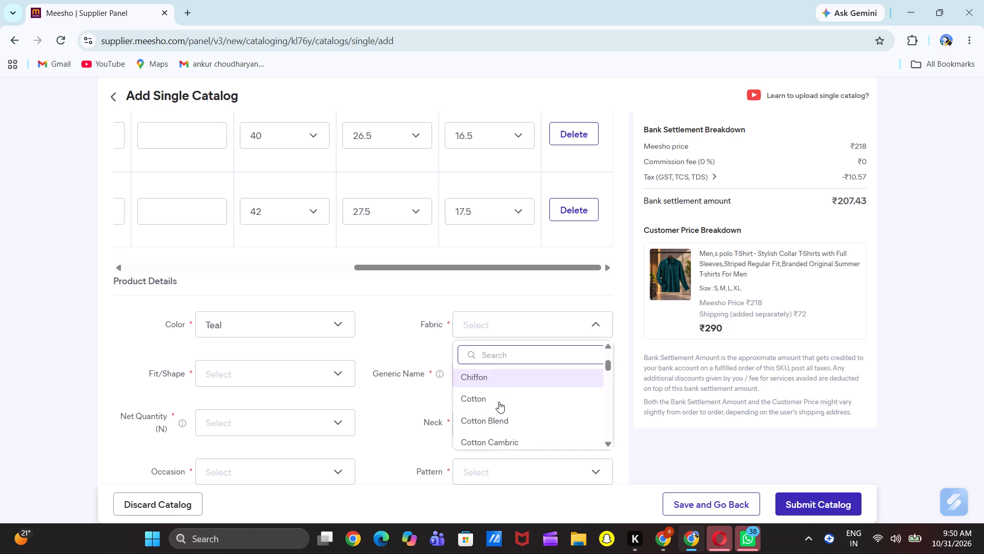
scroll(499, 402, "down", 1)
left_click(491, 398)
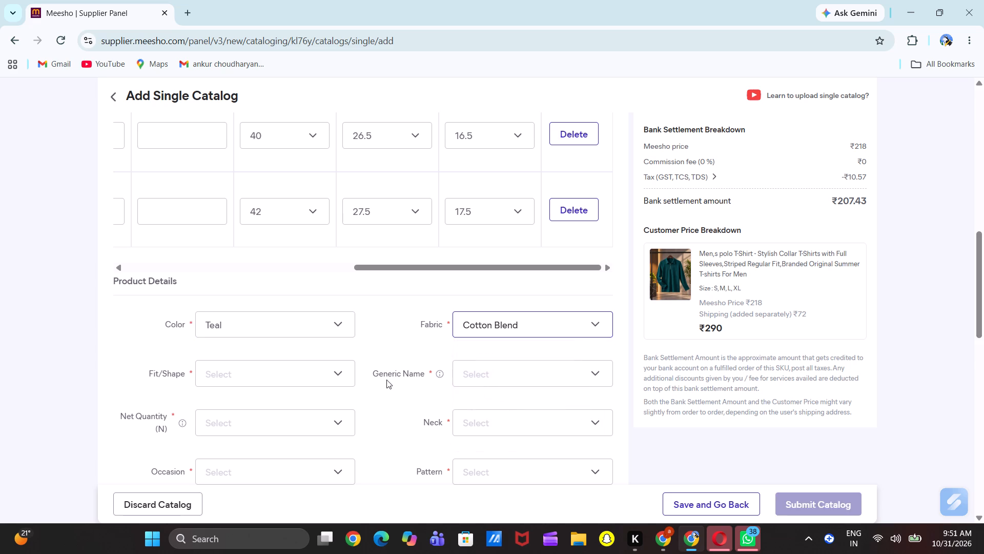
Set the fit/shape to Regular and the generic name to Tshirts in the product details.
left_click(301, 377)
scroll(276, 450, "down", 1)
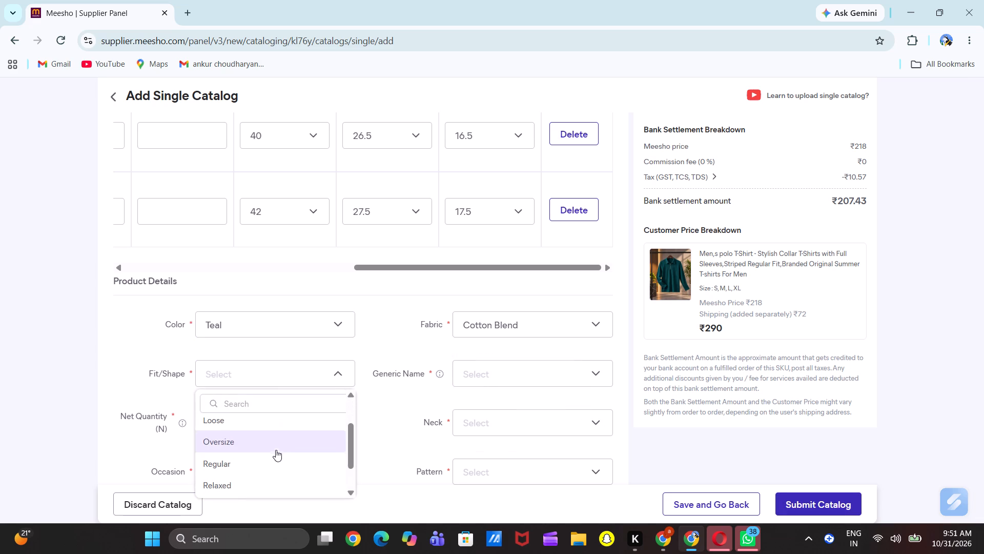
scroll(276, 450, "down", 1)
left_click(242, 451)
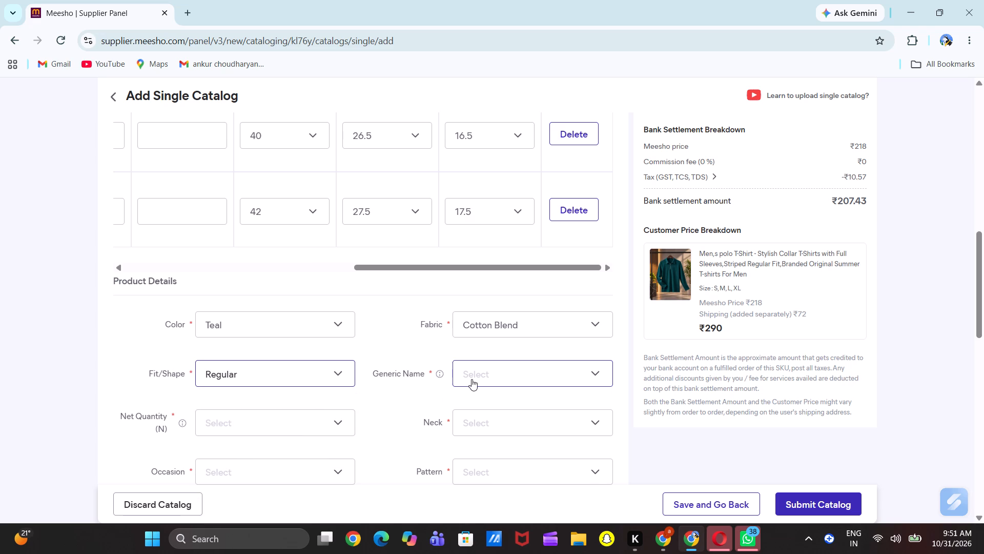
left_click(471, 379)
scroll(500, 471, "down", 1)
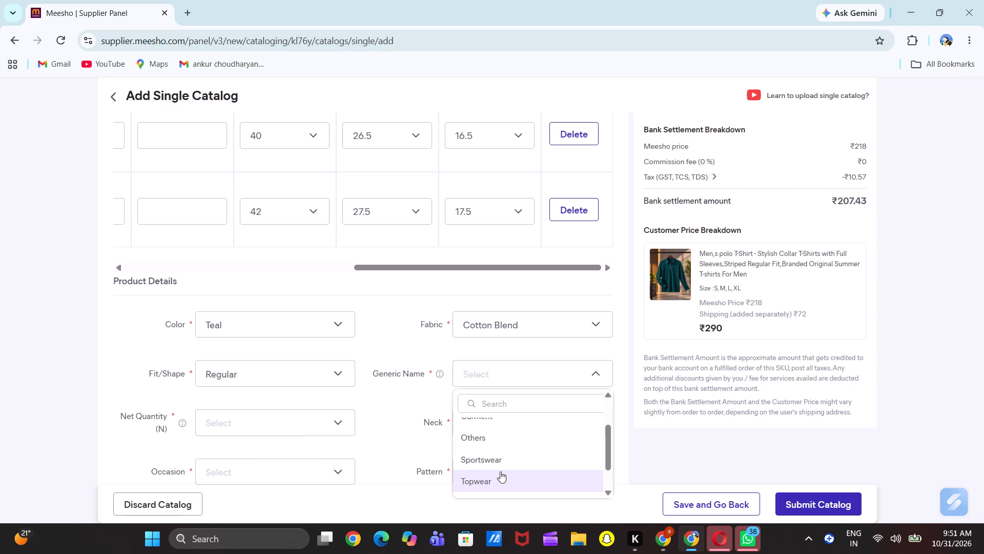
scroll(478, 456, "down", 1)
left_click(478, 456)
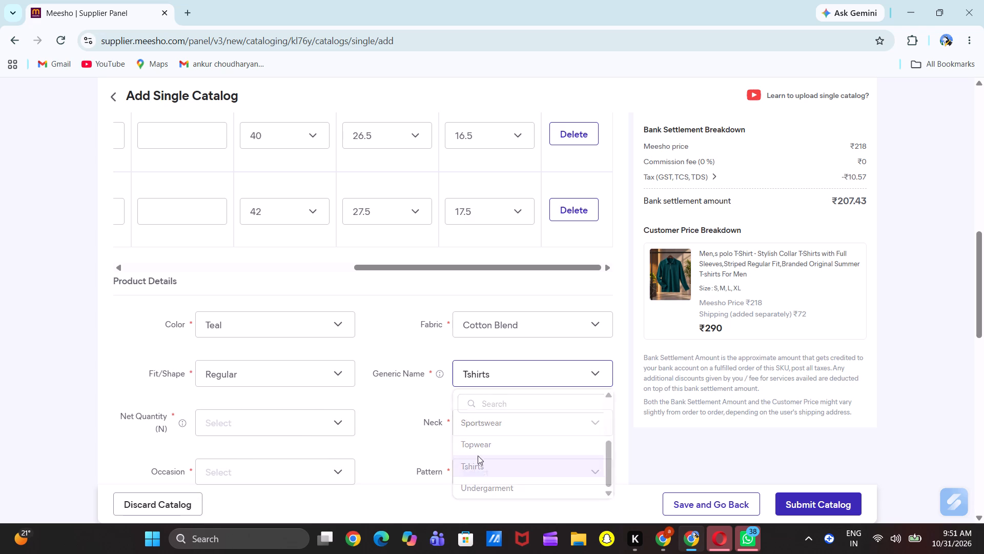
Set the net quantity to 1 and the neck style to Polo in the product details.
left_click(247, 432)
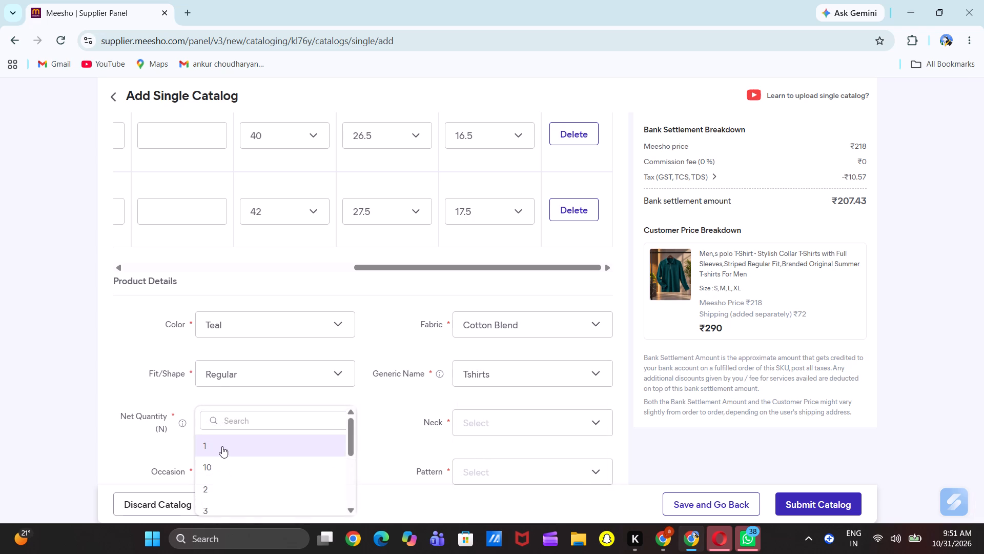
left_click(222, 446)
scroll(413, 432, "down", 2)
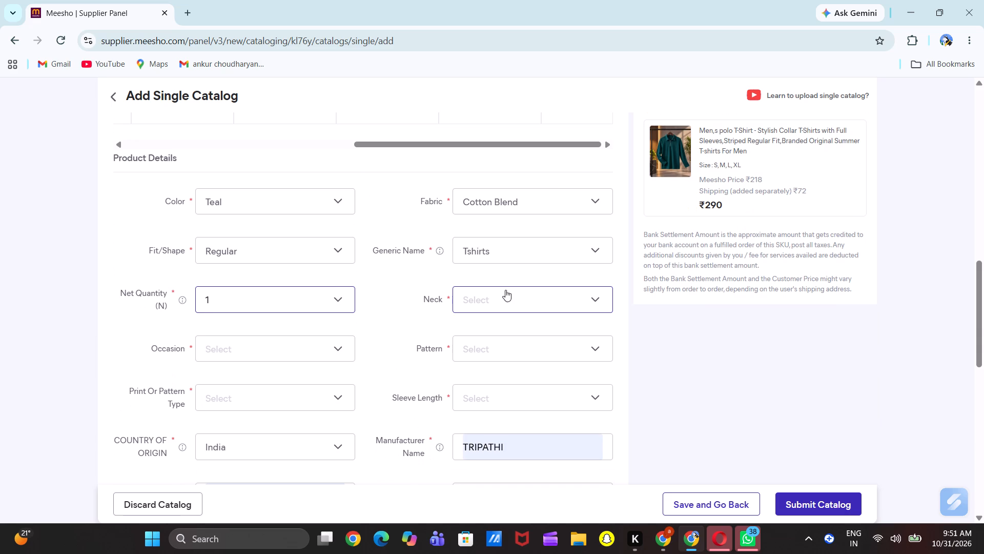
left_click(505, 290)
scroll(497, 378, "down", 2)
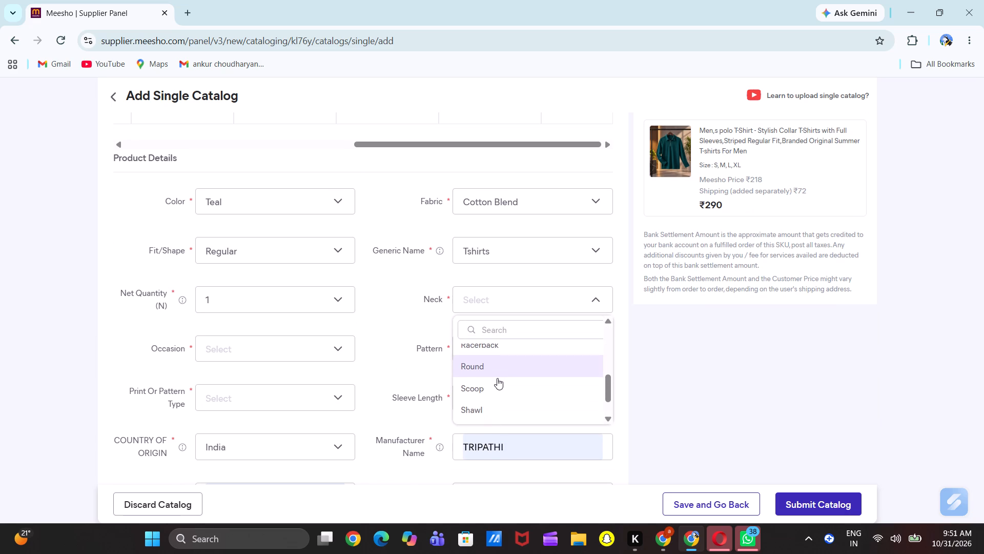
scroll(497, 378, "down", 1)
scroll(497, 378, "up", 2)
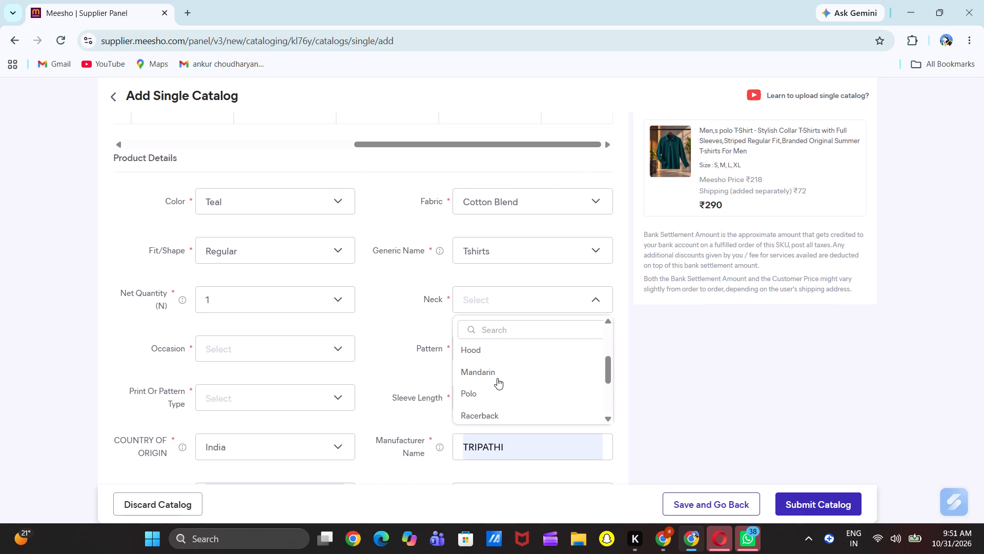
left_click(497, 378)
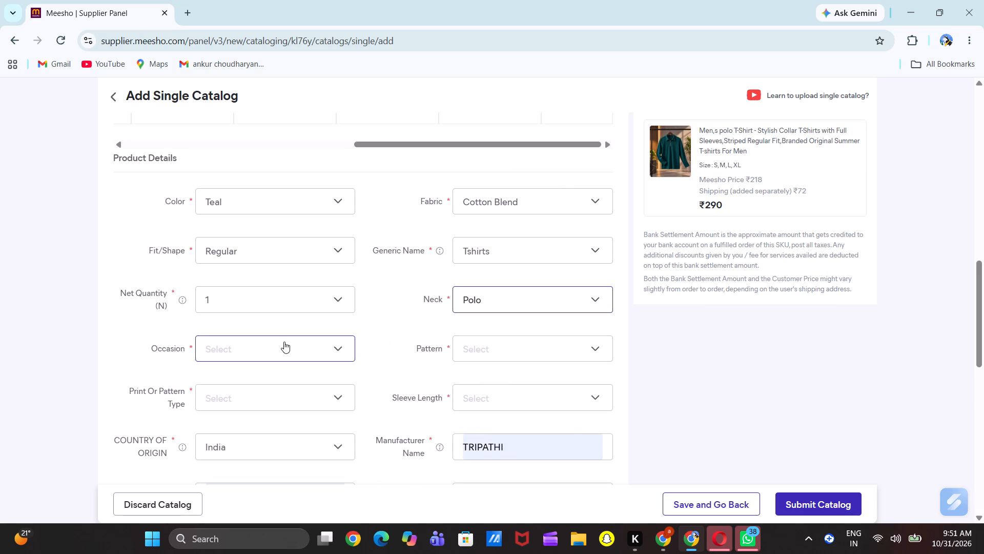
Set the occasion to Casual and the pattern to Self-Design in the product details.
left_click(284, 342)
left_click(229, 425)
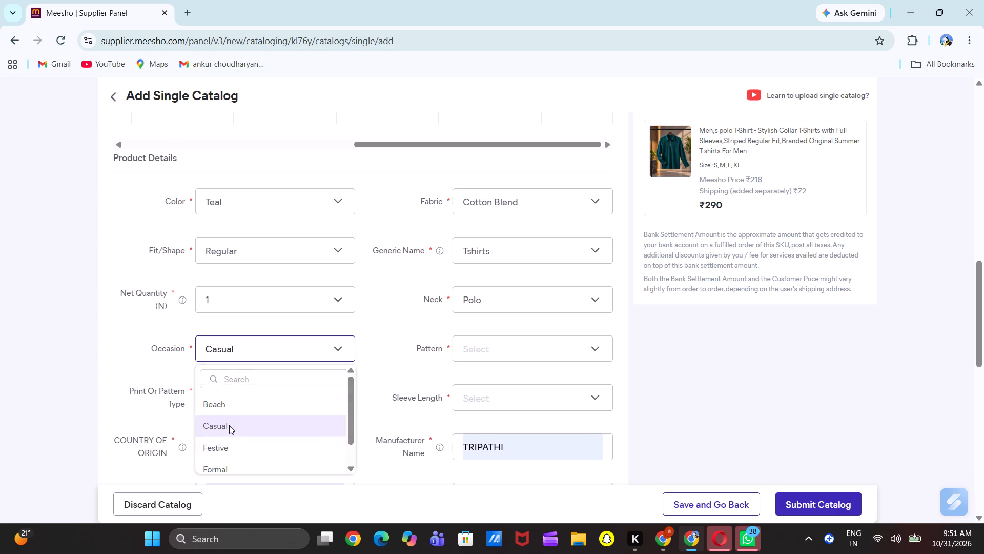
left_click(481, 343)
scroll(503, 434, "down", 1)
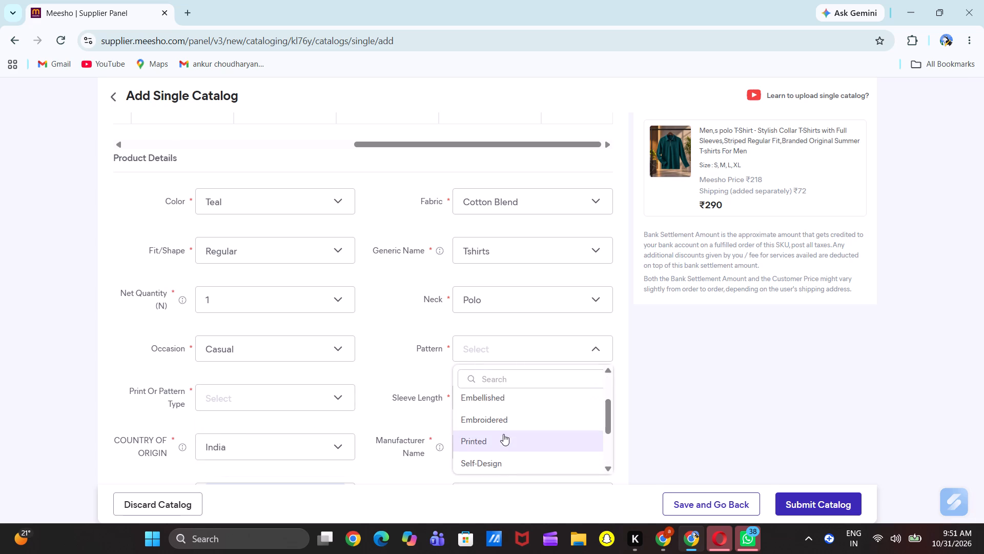
scroll(503, 434, "down", 1)
left_click(503, 434)
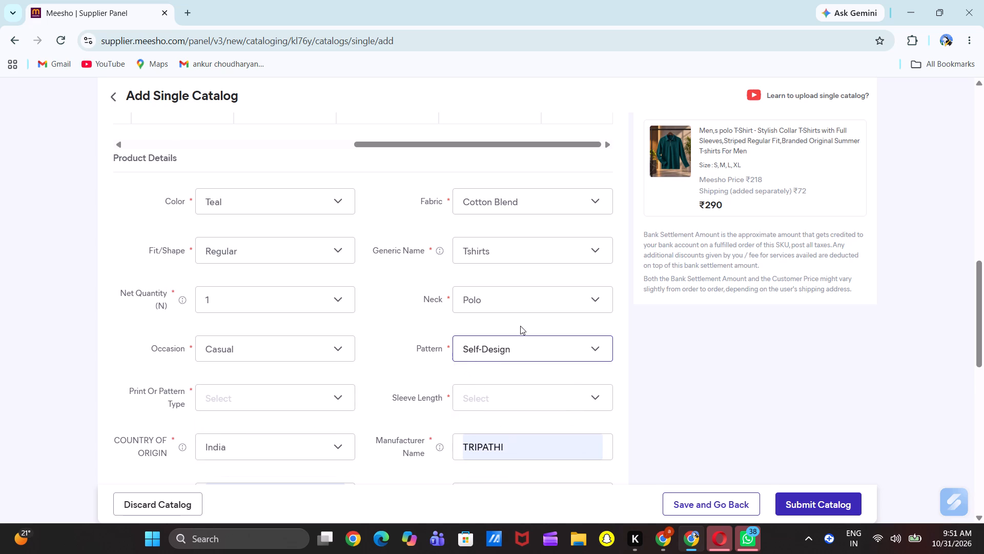
Change the teal T-shirt's pattern to Solid in the product details.
left_click(540, 348)
scroll(515, 408, "down", 1)
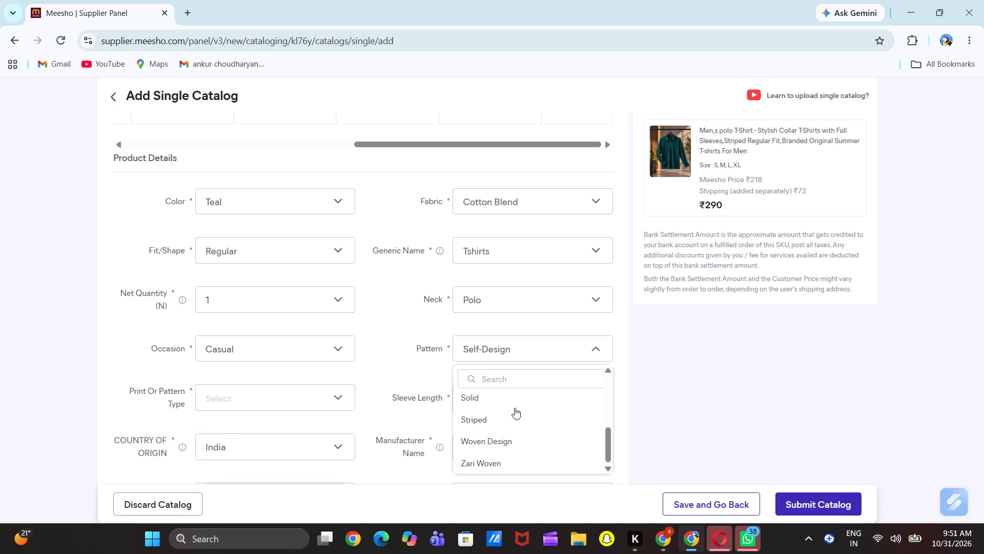
scroll(515, 408, "down", 1)
left_click(489, 395)
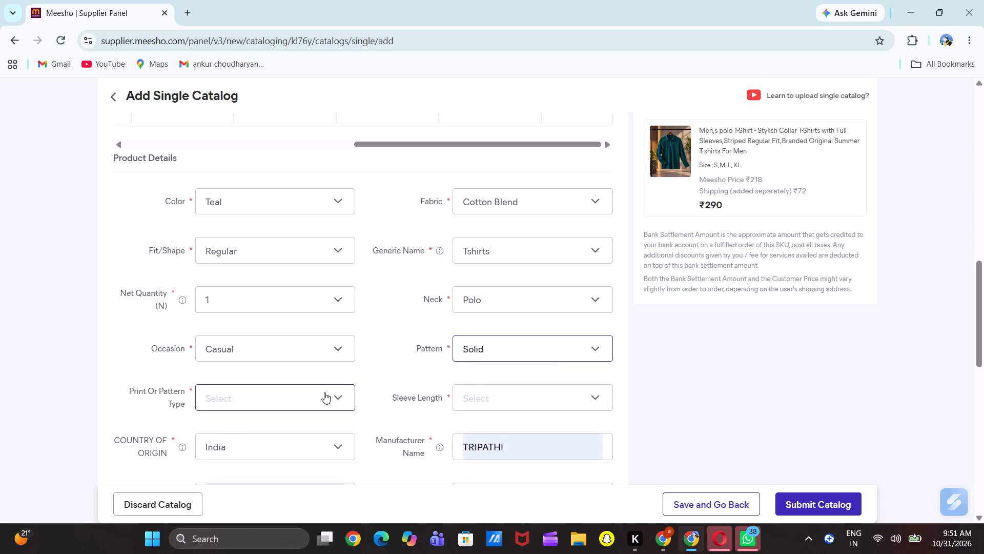
Set the print or pattern type to Solid and the sleeve length to Long Sleeves in the product details.
left_click(324, 392)
scroll(261, 463, "down", 4)
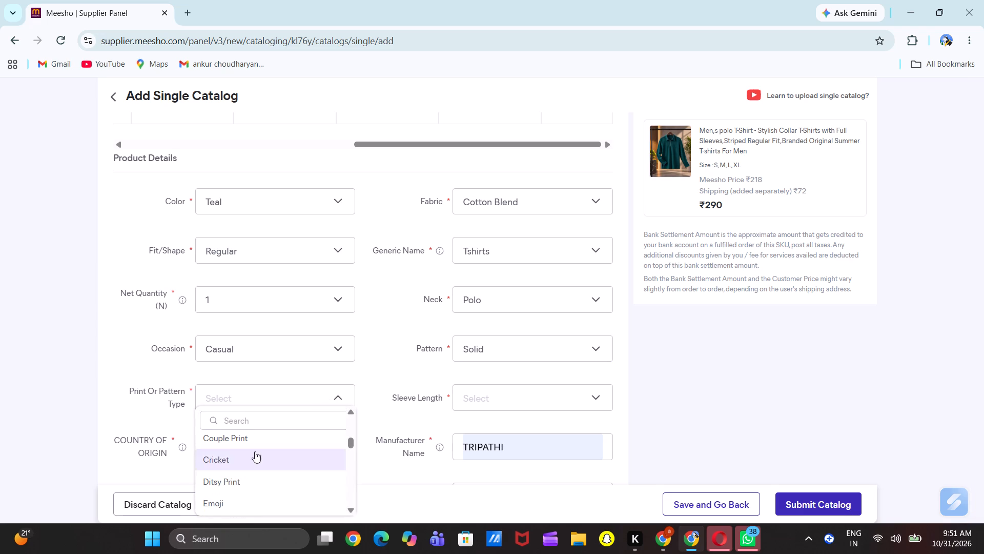
left_click(230, 421)
type("SO")
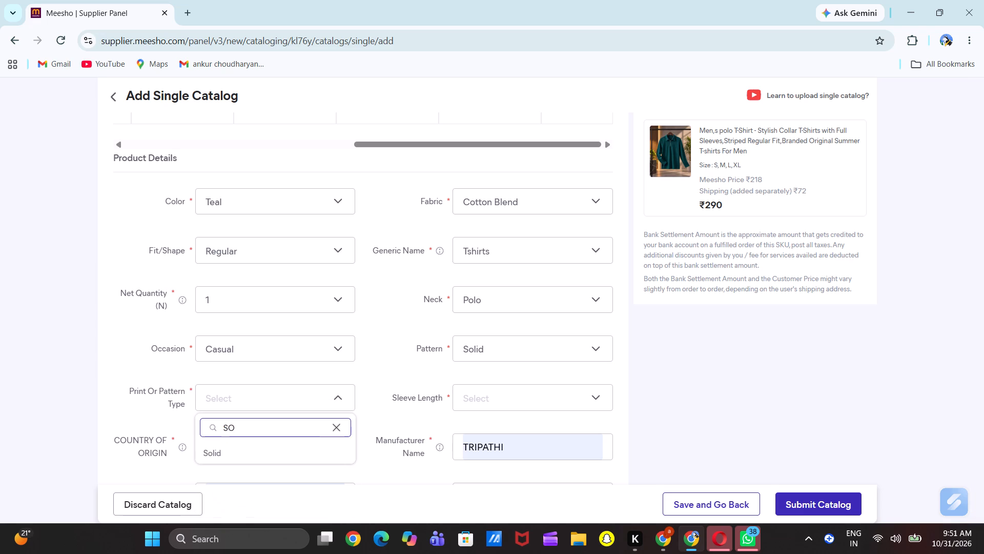
left_click(244, 448)
left_click(517, 390)
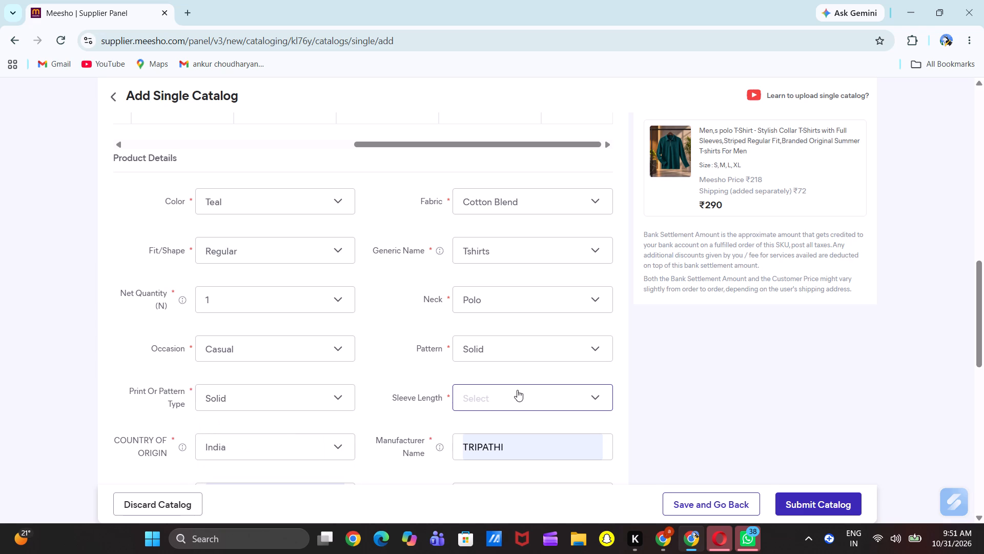
left_click(493, 443)
Set the length to Regular in the other attributes of Product 5.
scroll(390, 460, "down", 1)
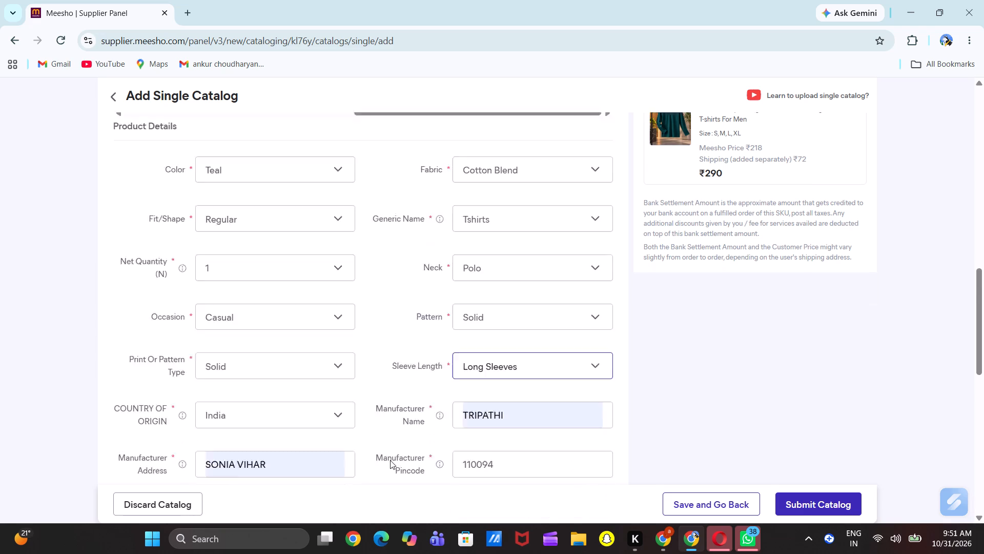
scroll(390, 460, "down", 3)
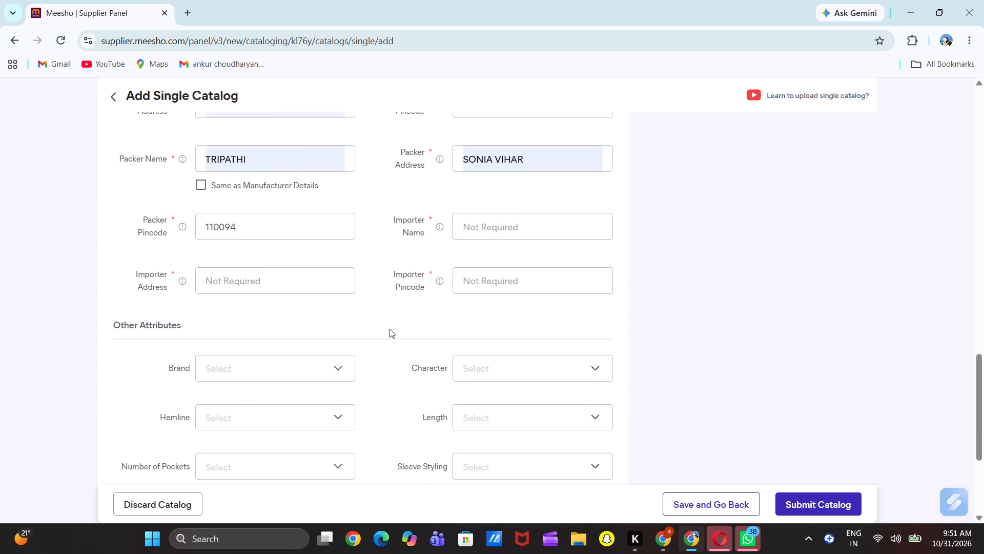
scroll(389, 329, "down", 1)
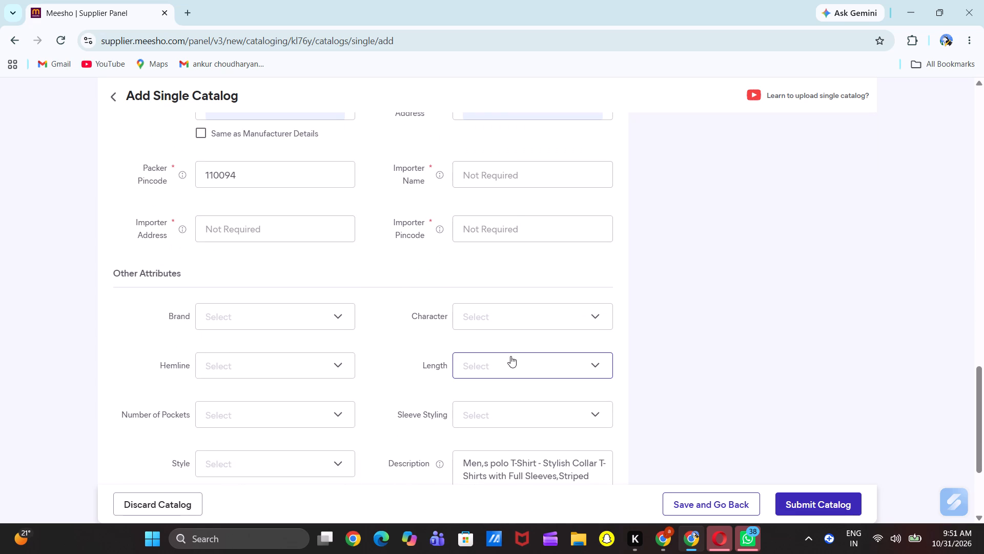
left_click(510, 356)
left_click(498, 461)
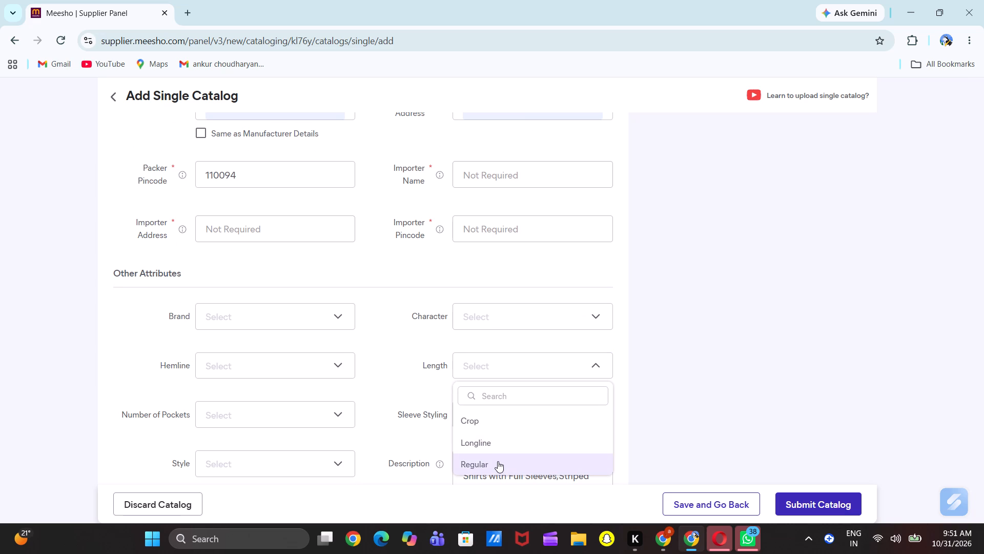
Set the style to Korean and the number of pockets to No Pocket in the other attributes.
left_click(315, 467)
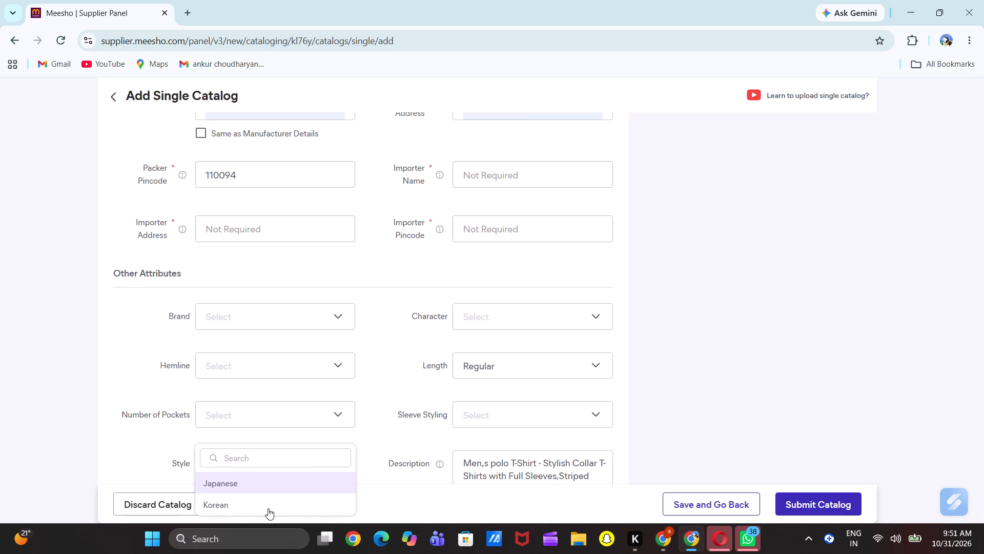
left_click(268, 509)
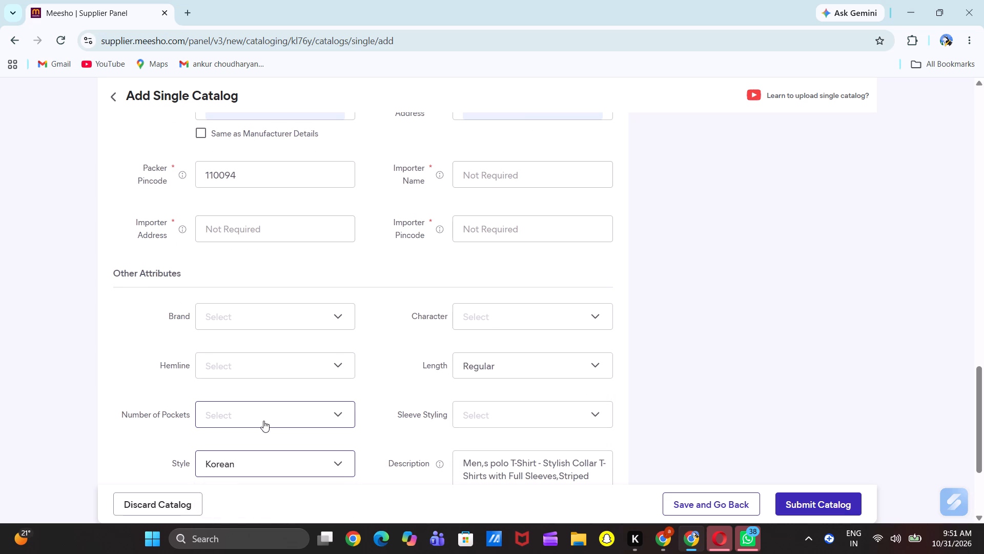
left_click(263, 421)
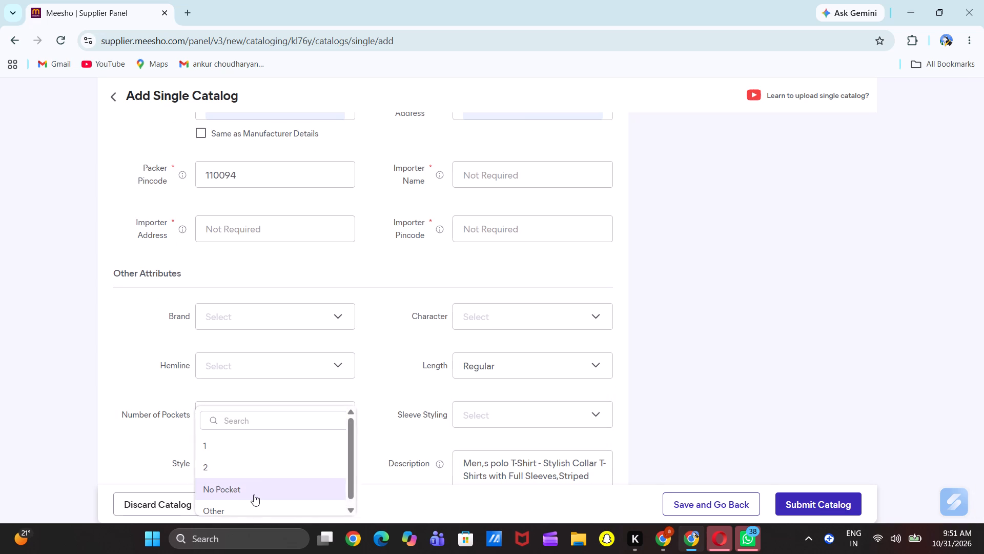
left_click(254, 494)
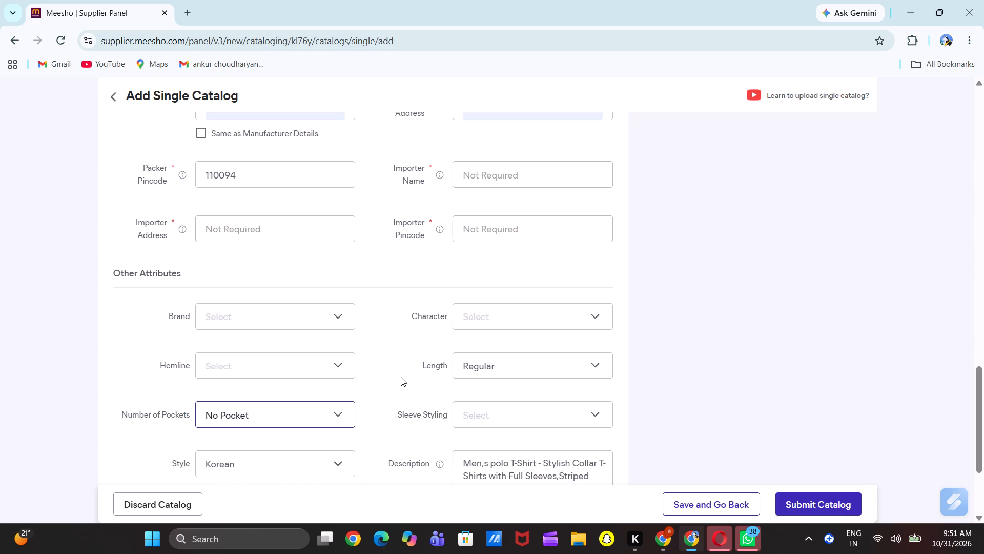
Review Product 5's filled-in details, including the style code, size and price table, and product attributes.
scroll(401, 377, "up", 6)
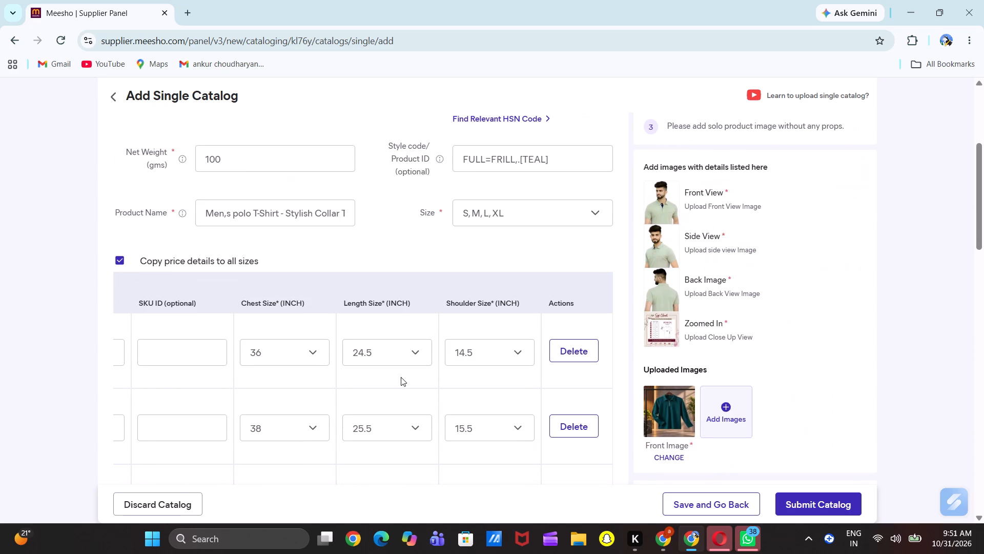
scroll(317, 396, "right", 4)
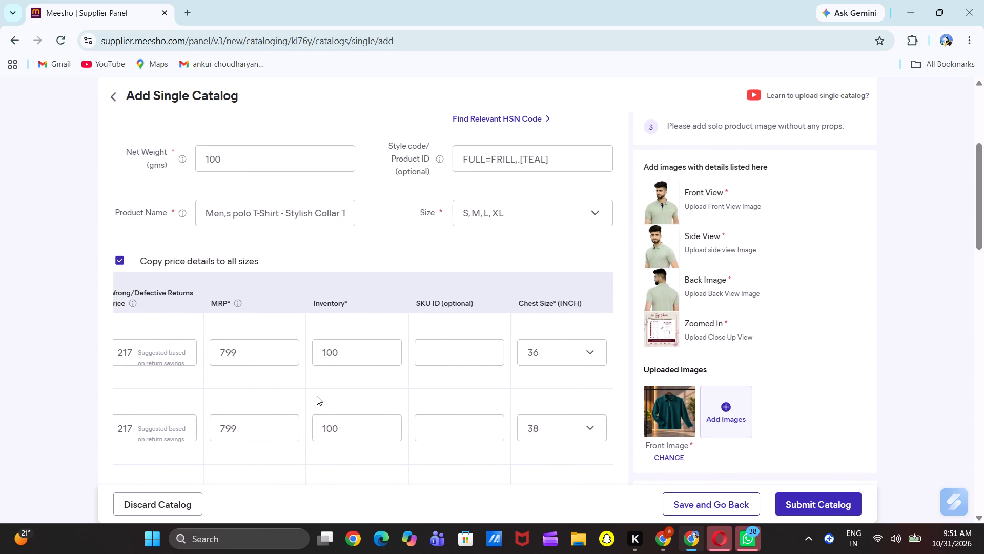
scroll(317, 396, "right", 3)
scroll(317, 396, "up", 4)
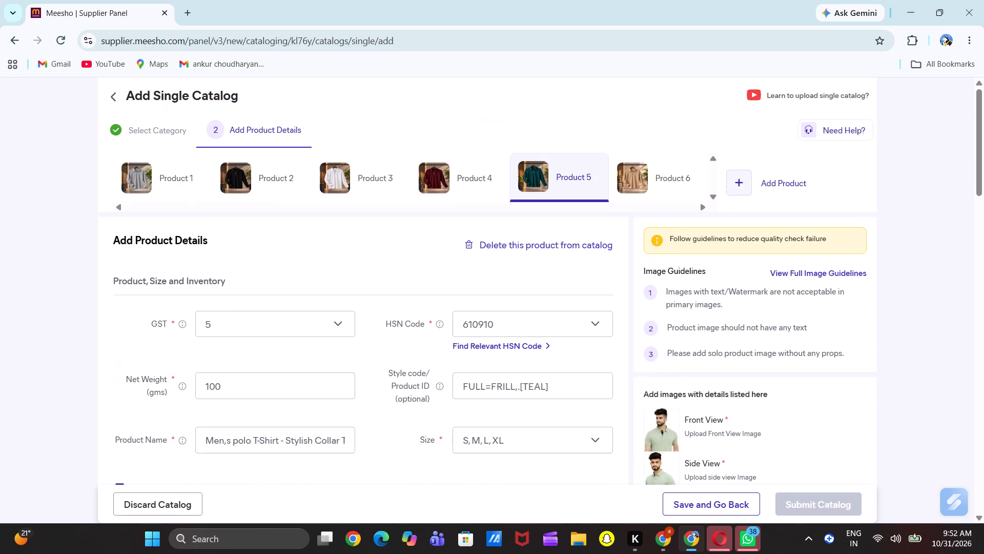
scroll(317, 396, "up", 1)
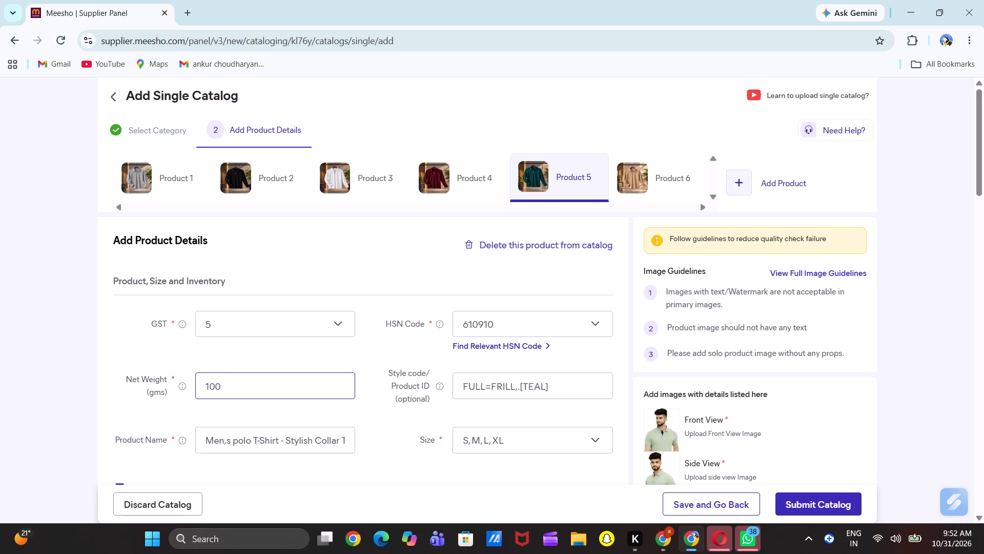
scroll(425, 370, "down", 3)
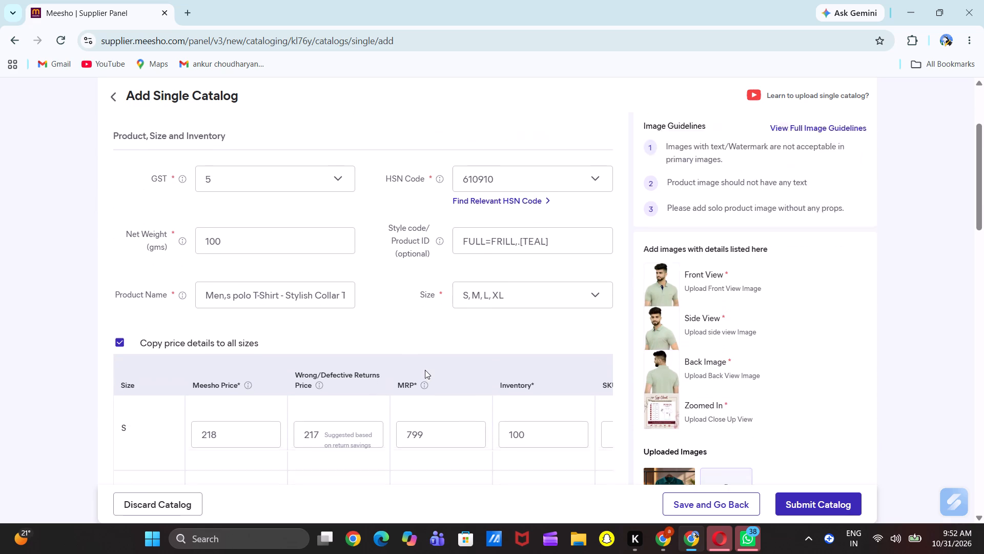
scroll(425, 370, "down", 5)
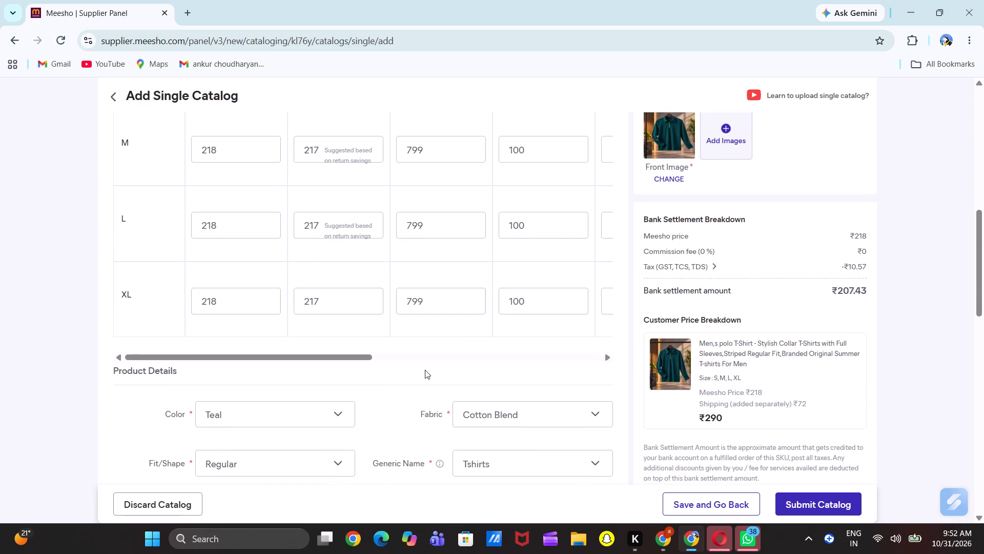
scroll(425, 370, "down", 3)
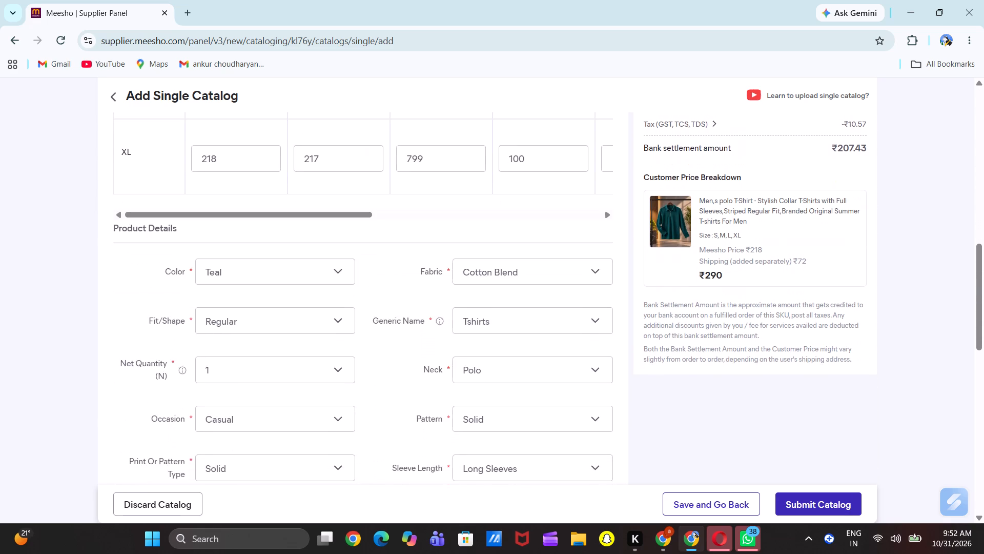
scroll(425, 370, "down", 1)
Switch to Product 6, the camel T-shirt, and enter FULL#FRILL,.[CAMEL] as its style code/product ID.
scroll(425, 370, "up", 7)
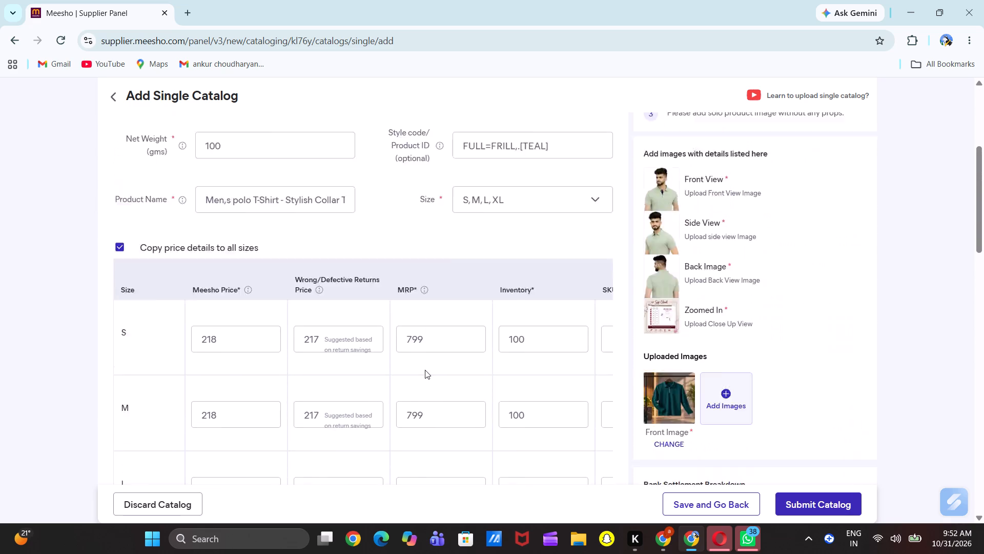
scroll(425, 370, "up", 1)
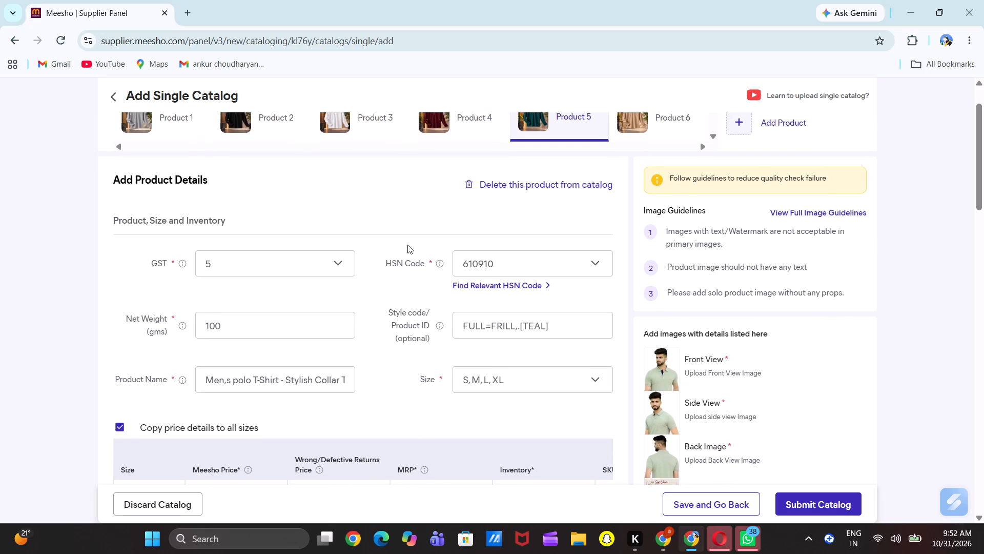
scroll(407, 245, "up", 2)
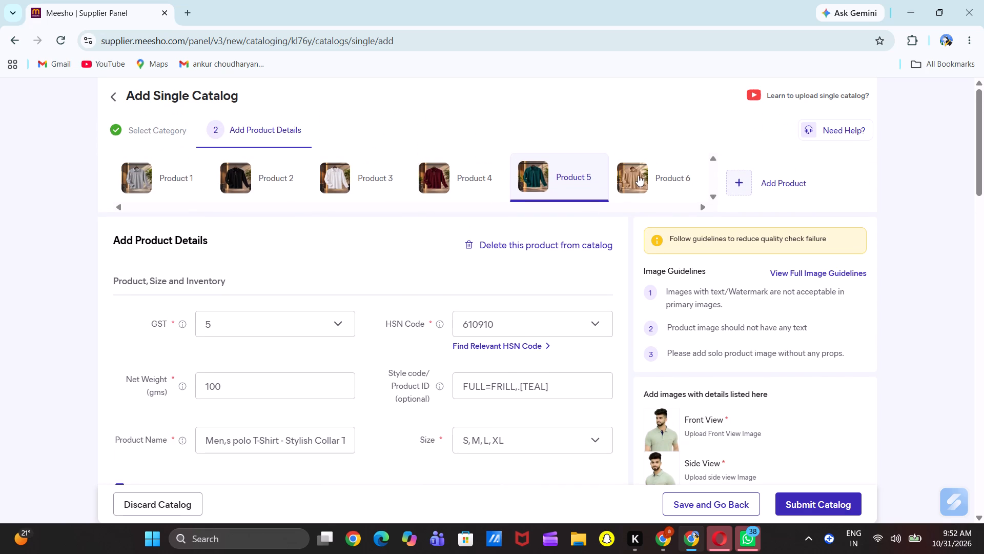
left_click(638, 171)
left_click(507, 388)
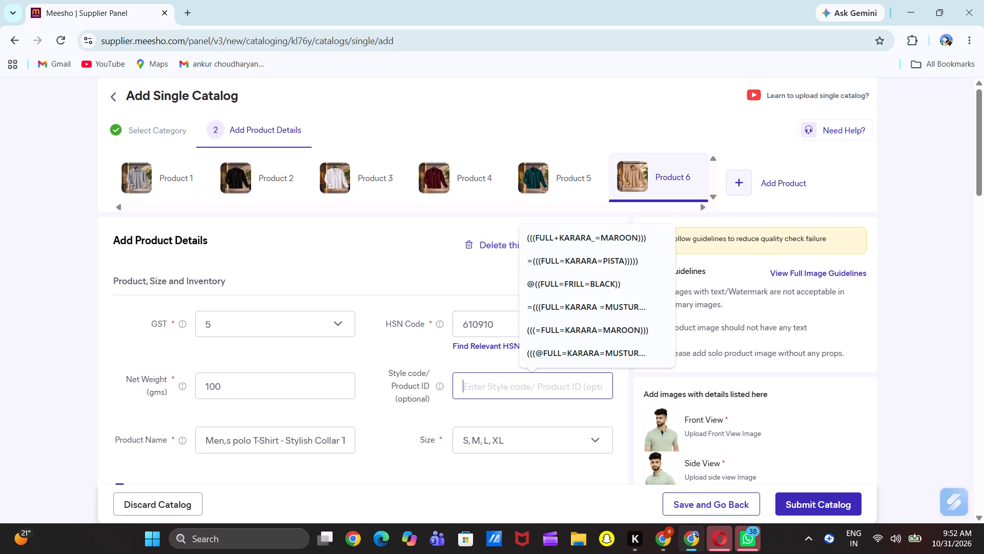
type("FULL")
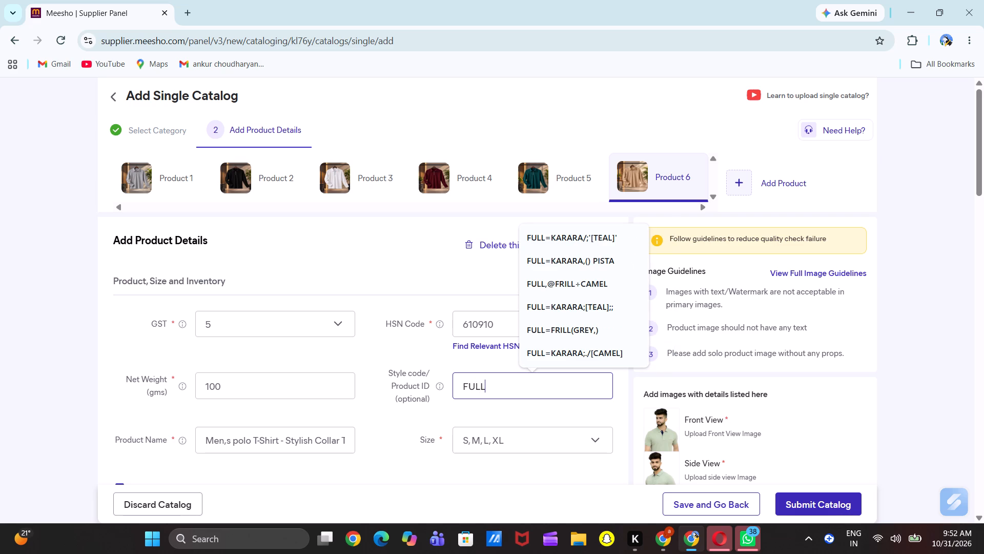
key("shift+numbersign")
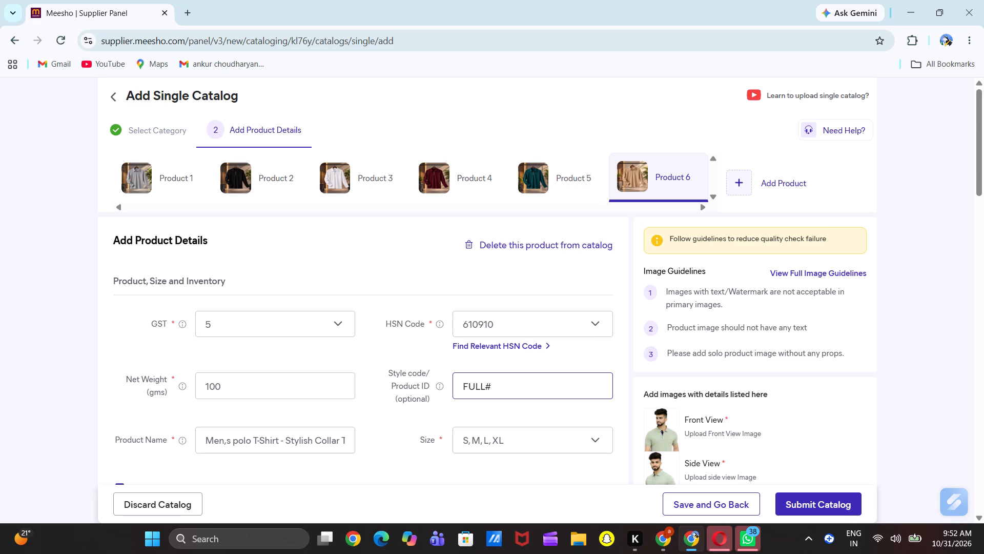
type("FRIL")
key("l")
key("bracketleft")
key("BackSpace")
type(",.")
key("bracketleft")
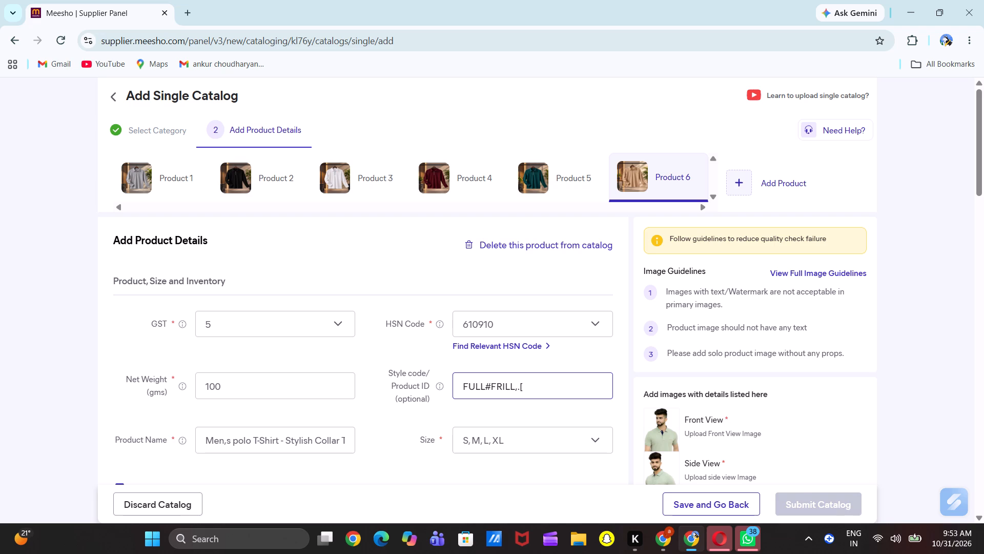
type("CAMEL")
key("bracketright")
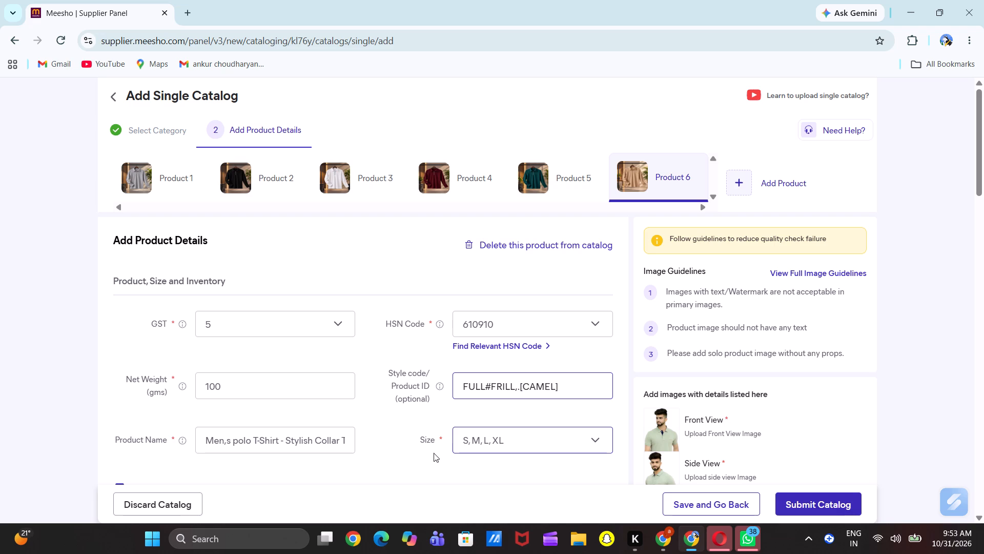
Set Product 6's Meesho price to 218 and its wrong/defective returns price to 217 for all sizes.
scroll(434, 453, "down", 3)
scroll(434, 453, "left", 1)
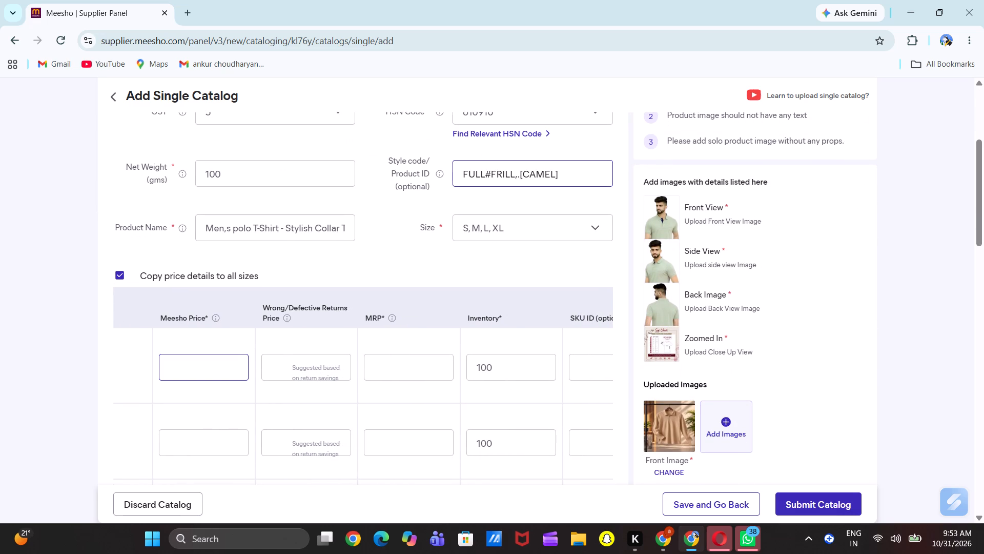
left_click(195, 364)
type("218")
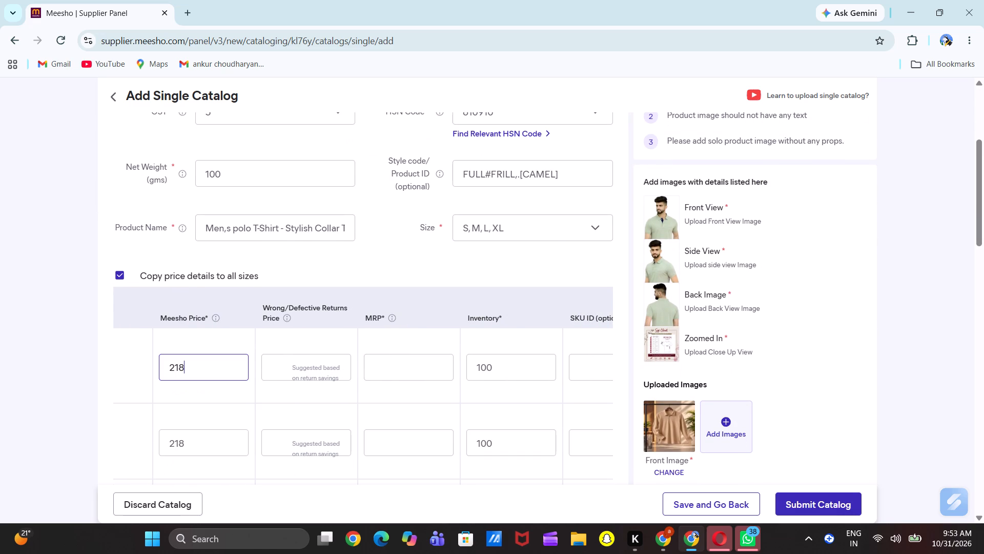
left_click(276, 364)
left_click(291, 368)
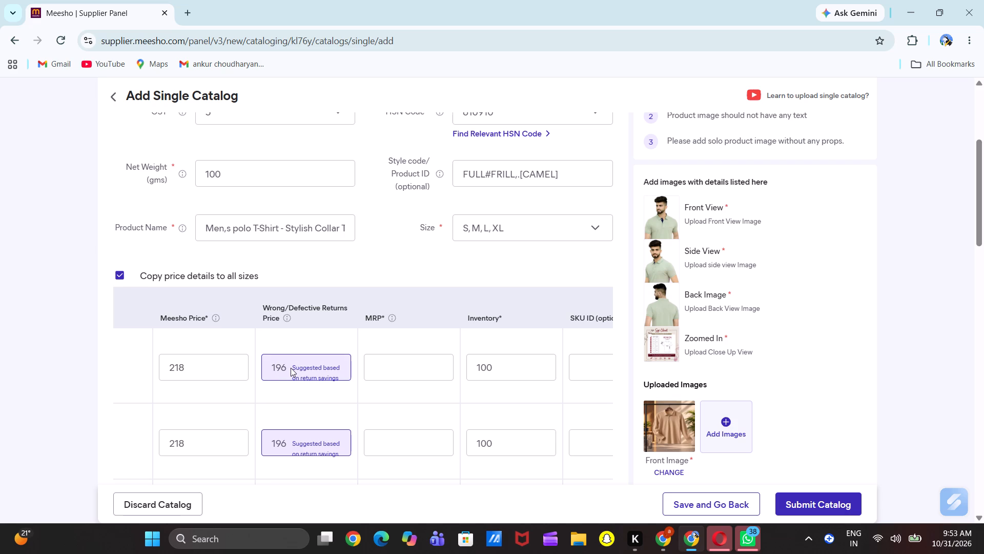
left_click(288, 367)
key("BackSpace")
key("BackSpace")
key("BackSpace")
key("BackSpace")
type("217")
Set Product 6's MRP to 799 for all sizes.
left_click(377, 362)
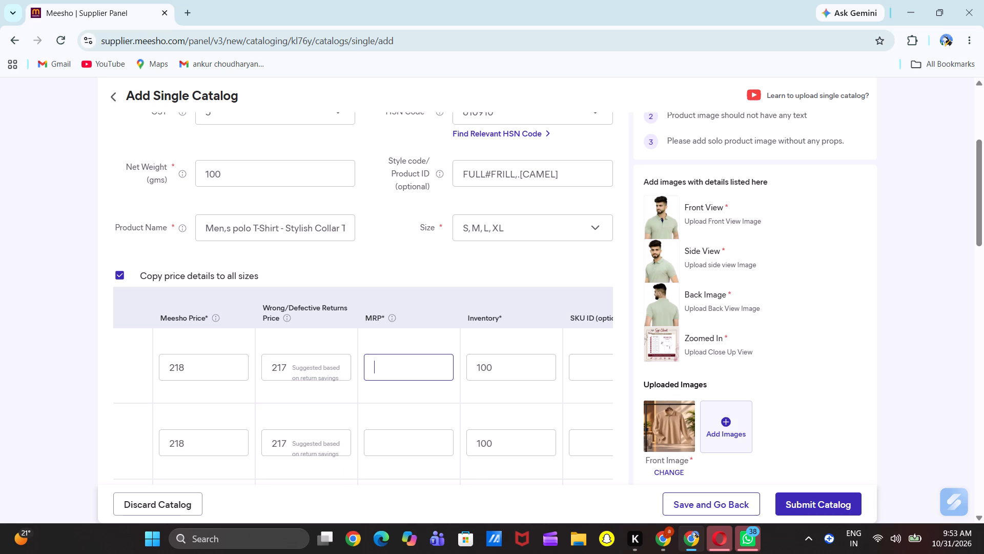
type("799")
Set Product 6's shoulder size to 14.5 for the 36-inch chest row and 15.5 for the 38-inch chest row.
scroll(456, 402, "left", 7)
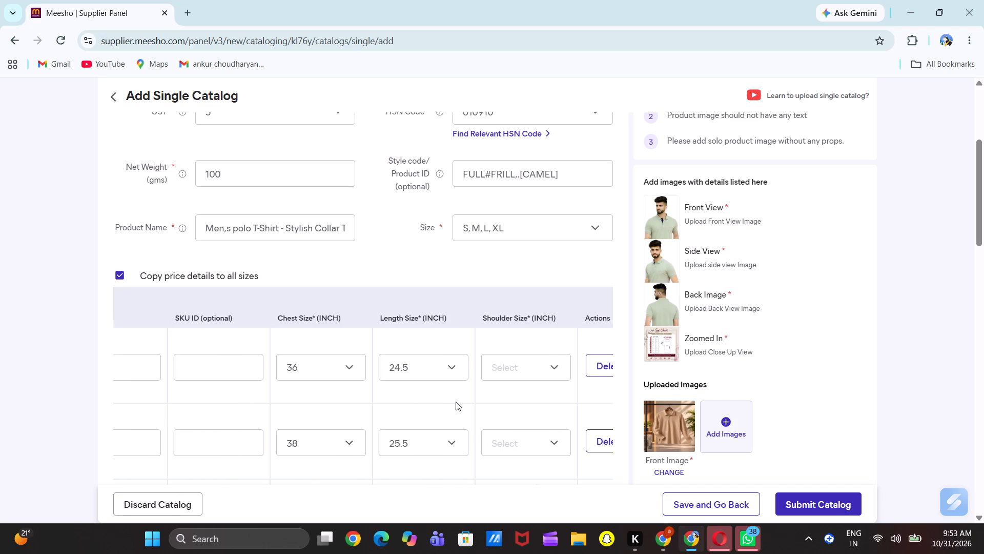
left_click(490, 369)
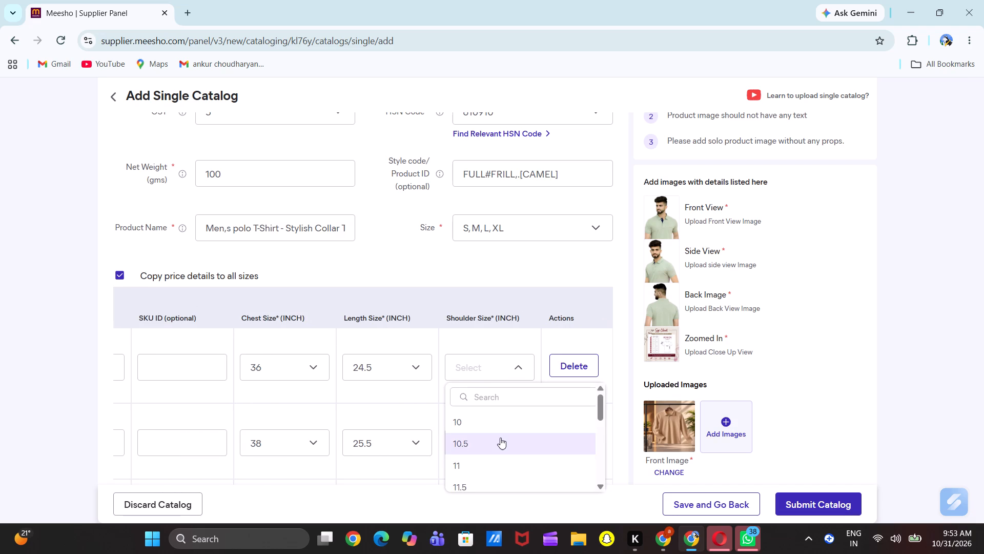
scroll(500, 438, "down", 4)
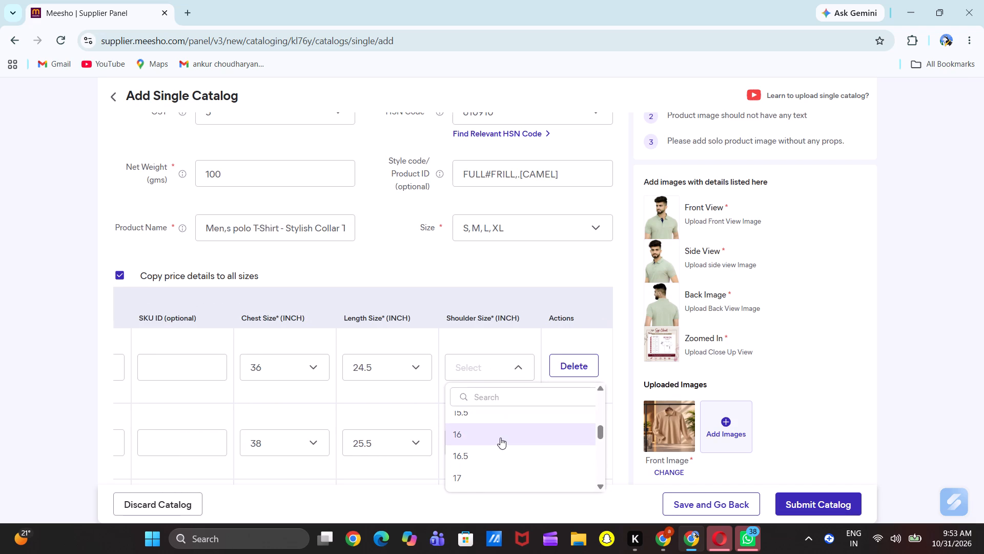
scroll(500, 438, "up", 1)
left_click(500, 438)
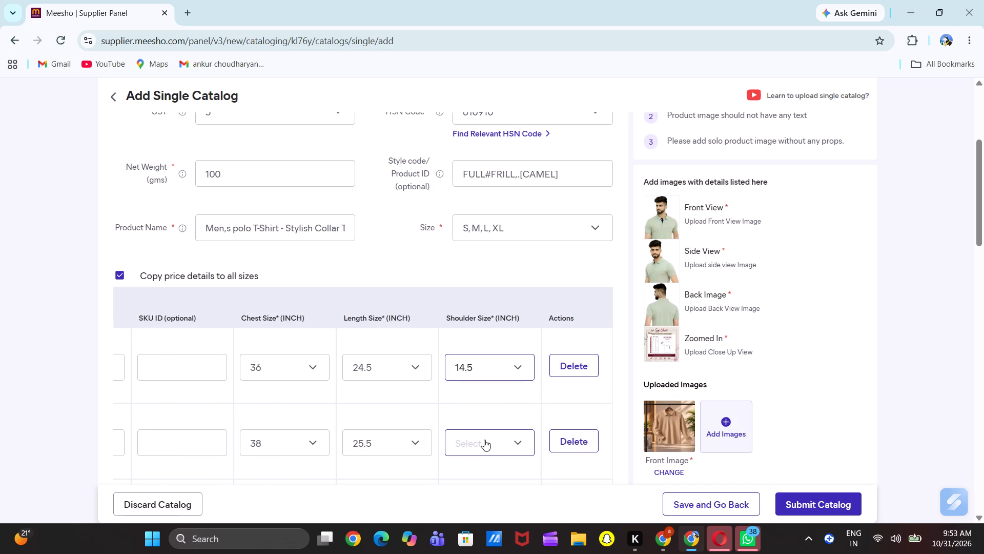
left_click(484, 440)
scroll(477, 483, "down", 3)
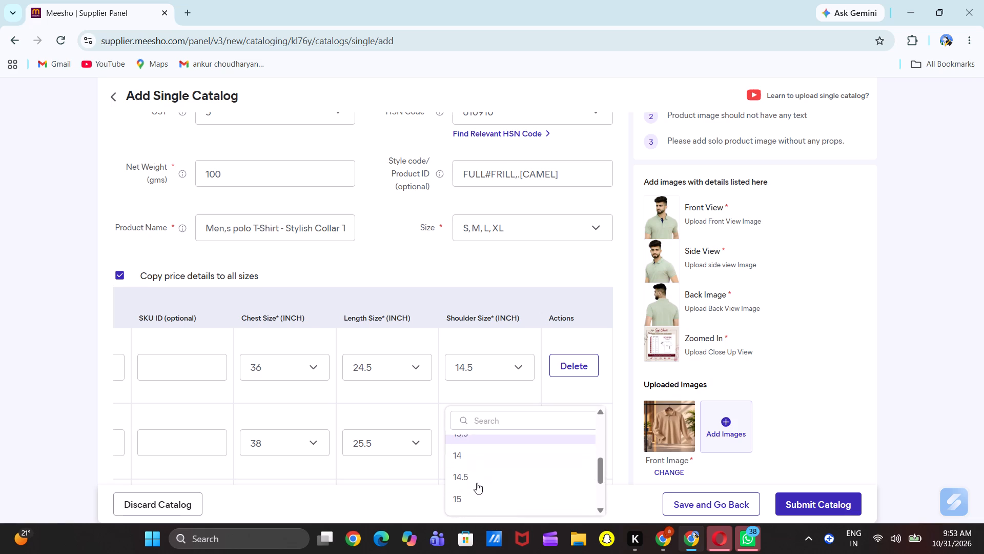
scroll(477, 483, "down", 1)
left_click(477, 483)
Set the shoulder size to 16.5 for the 40-inch chest row and choose one for the 42-inch chest row.
scroll(478, 462, "down", 1)
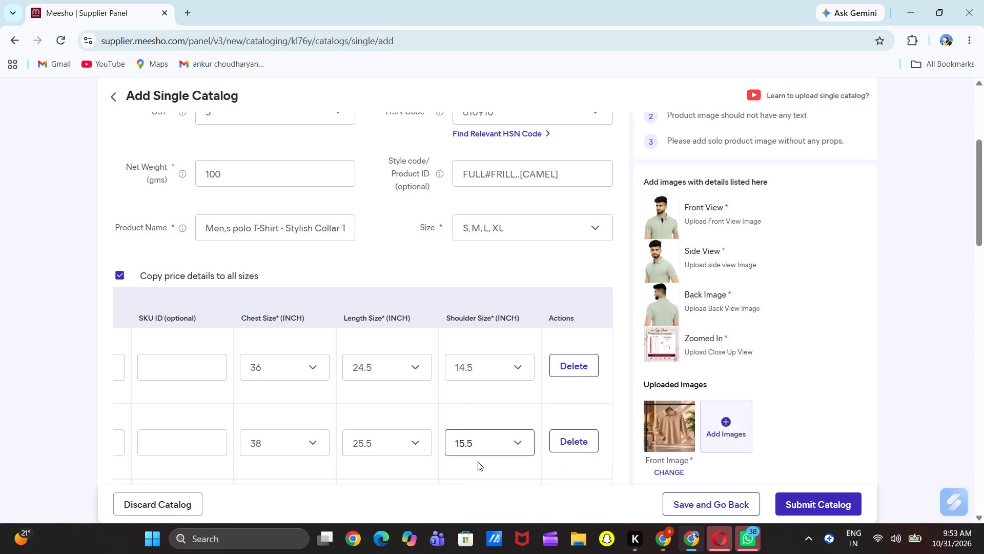
scroll(478, 462, "down", 1)
left_click(471, 372)
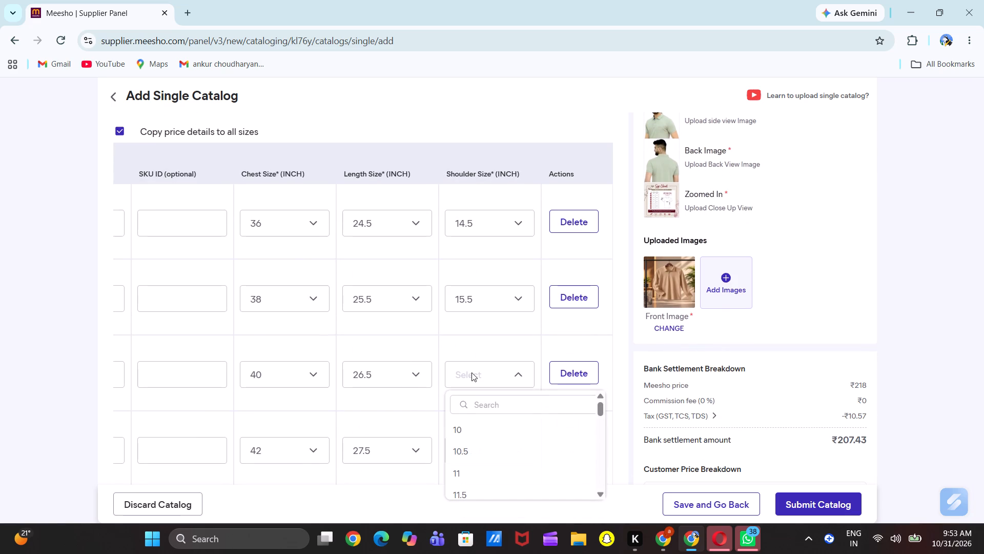
scroll(493, 448, "down", 1)
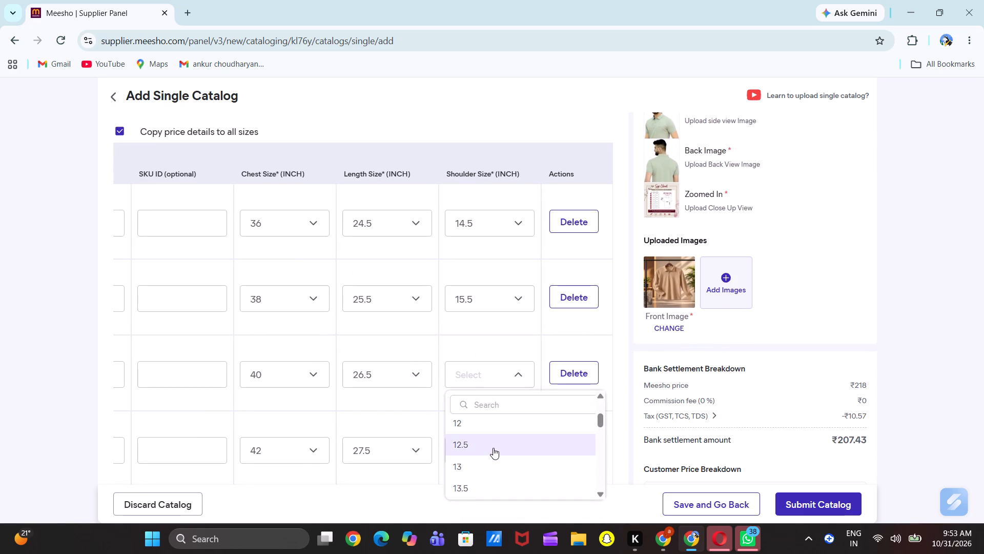
scroll(493, 448, "down", 2)
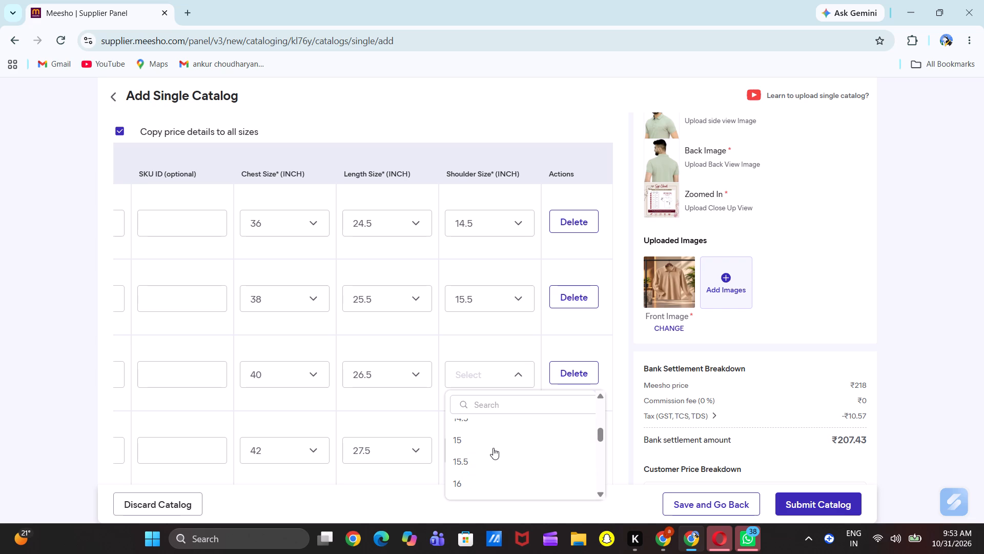
scroll(493, 448, "down", 3)
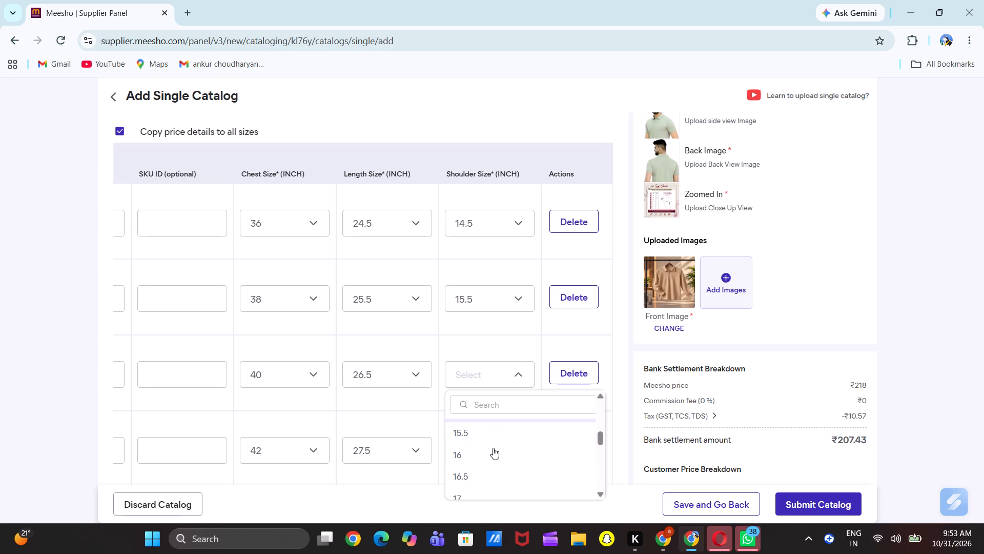
scroll(493, 448, "down", 1)
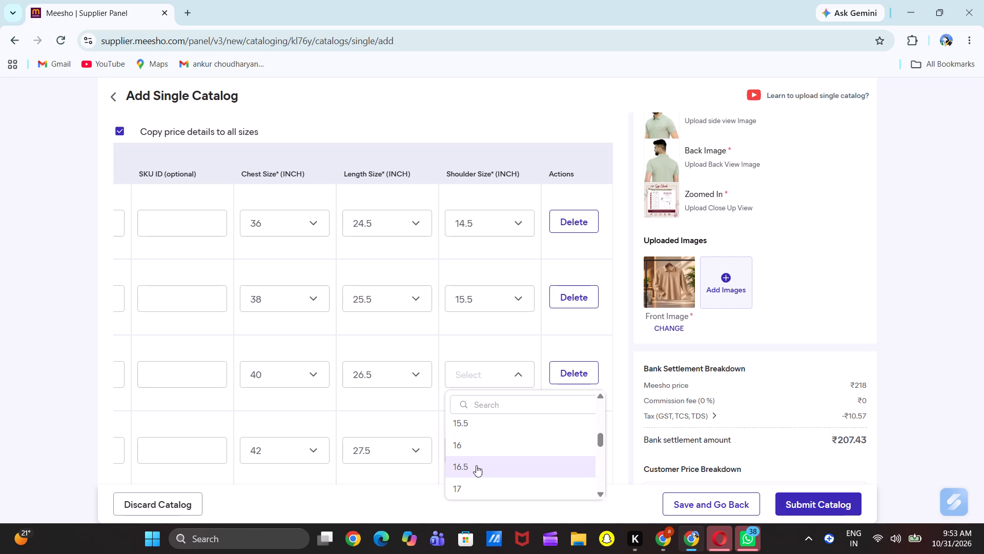
left_click(476, 466)
scroll(436, 430, "down", 1)
left_click(469, 384)
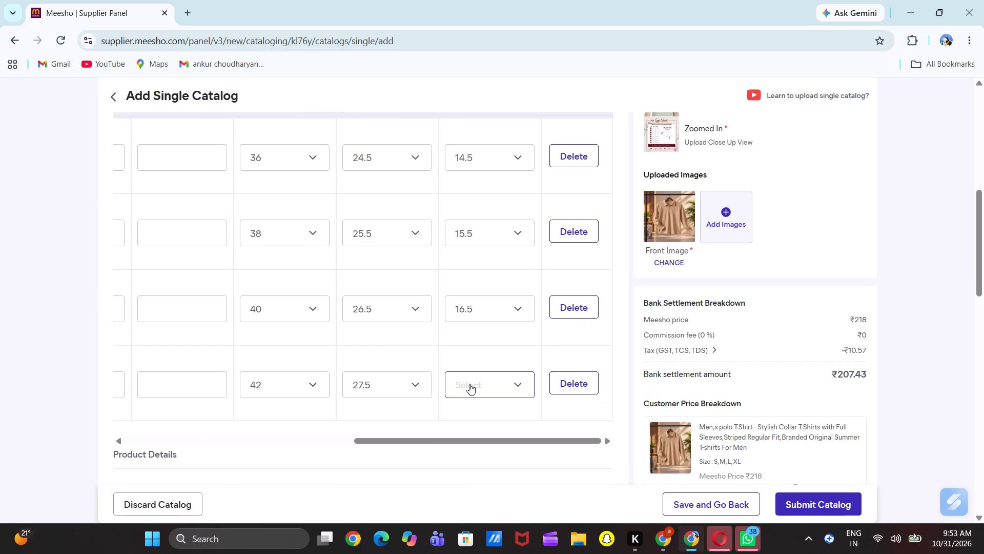
scroll(471, 457, "down", 3)
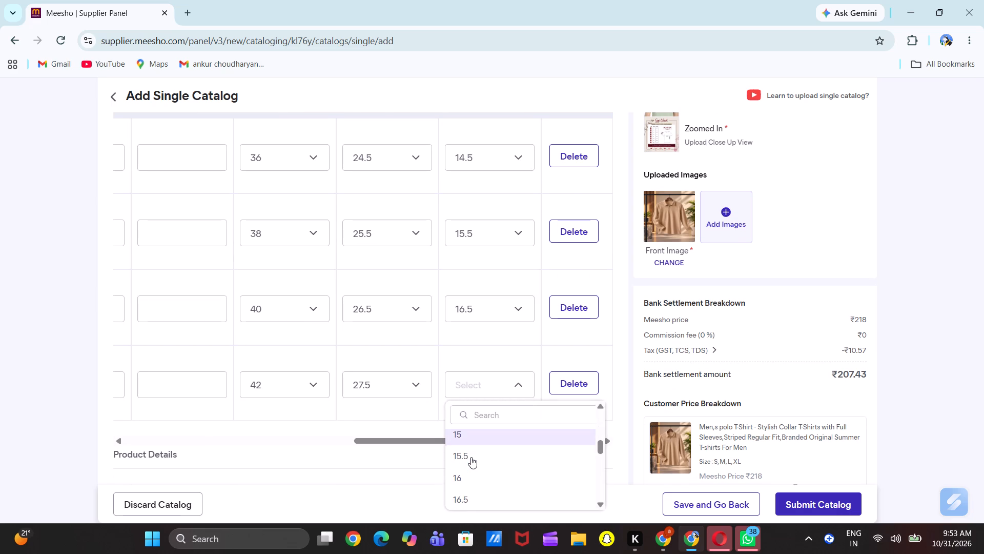
scroll(471, 457, "down", 2)
left_click(471, 457)
Set Product 6's color to Caramel Brown and its fabric to Cotton Blend in the product details.
scroll(404, 455, "down", 4)
left_click(251, 202)
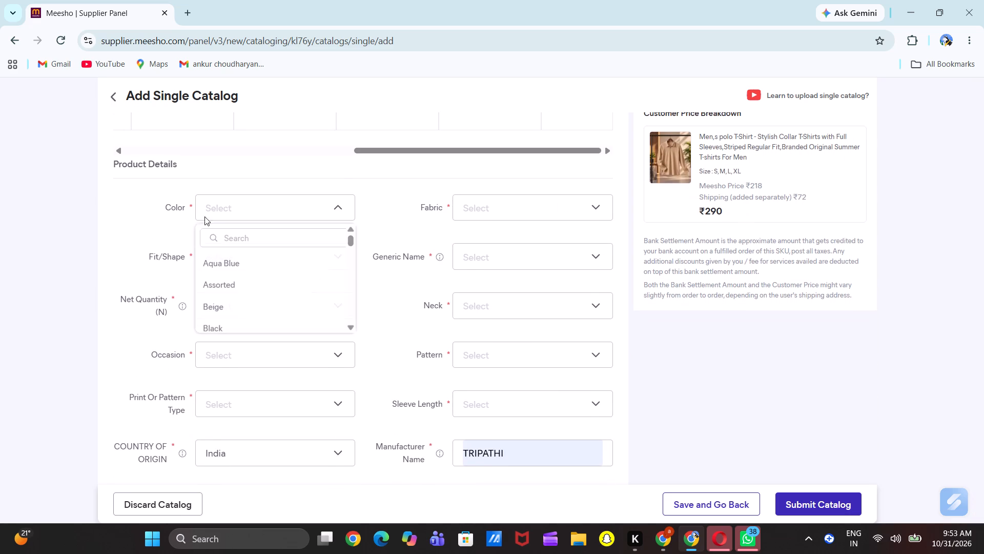
left_click(258, 243)
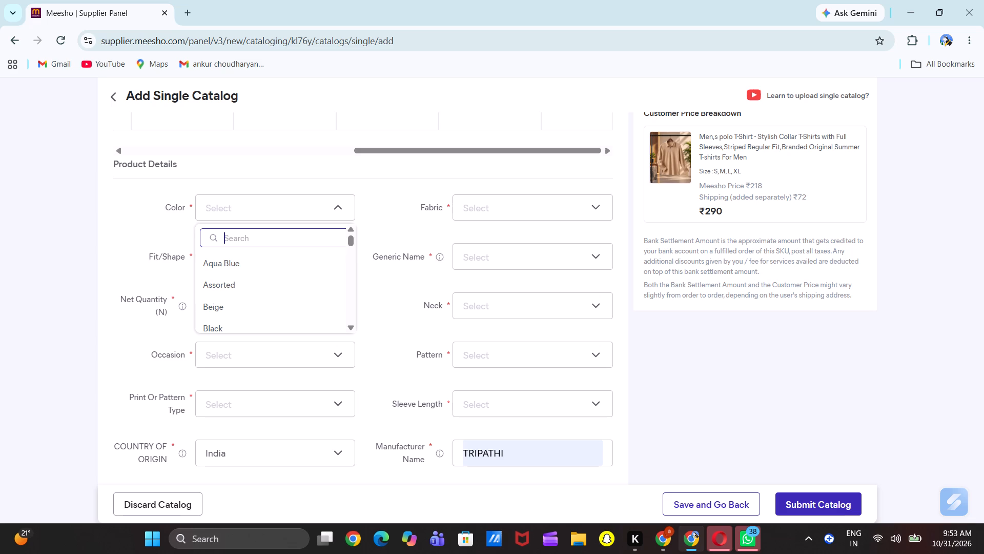
type("CA")
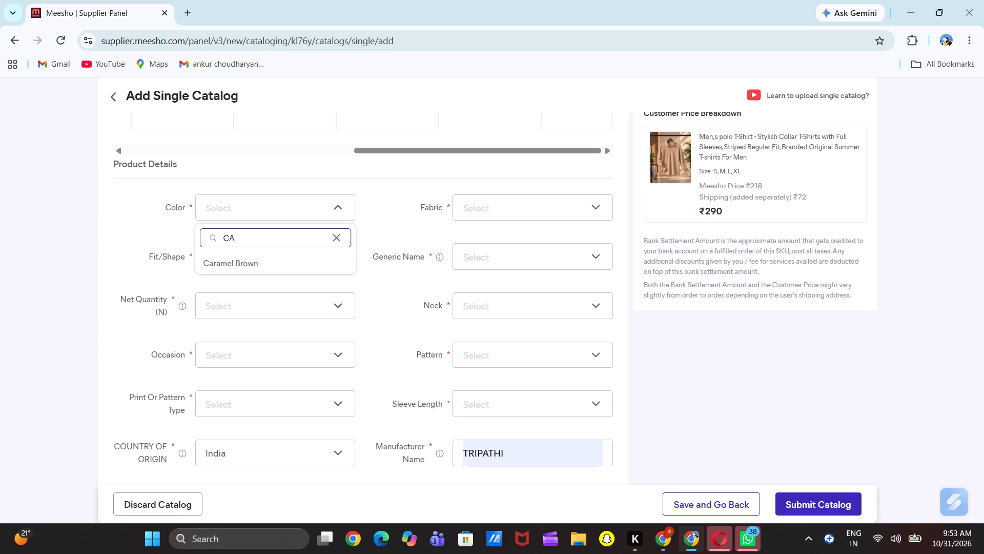
left_click(254, 263)
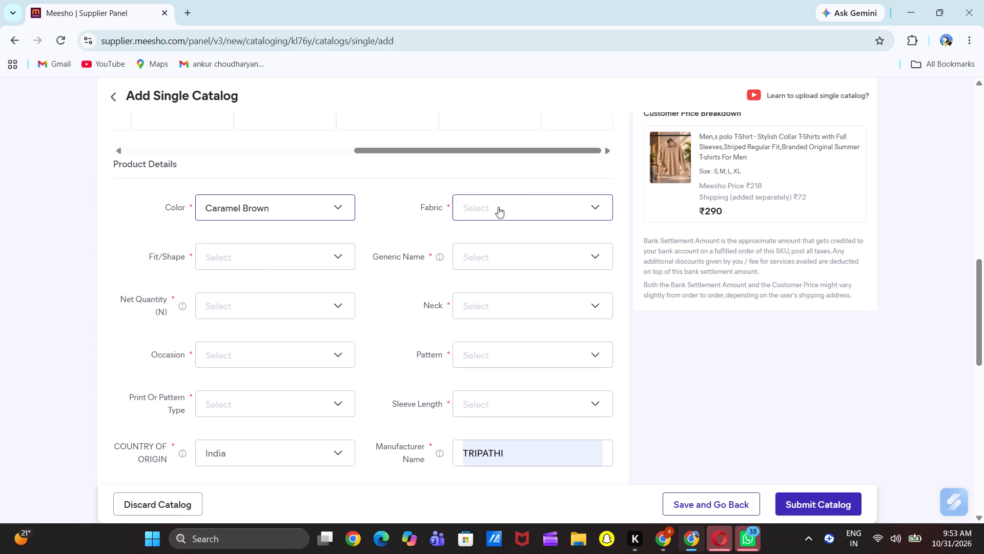
left_click(498, 207)
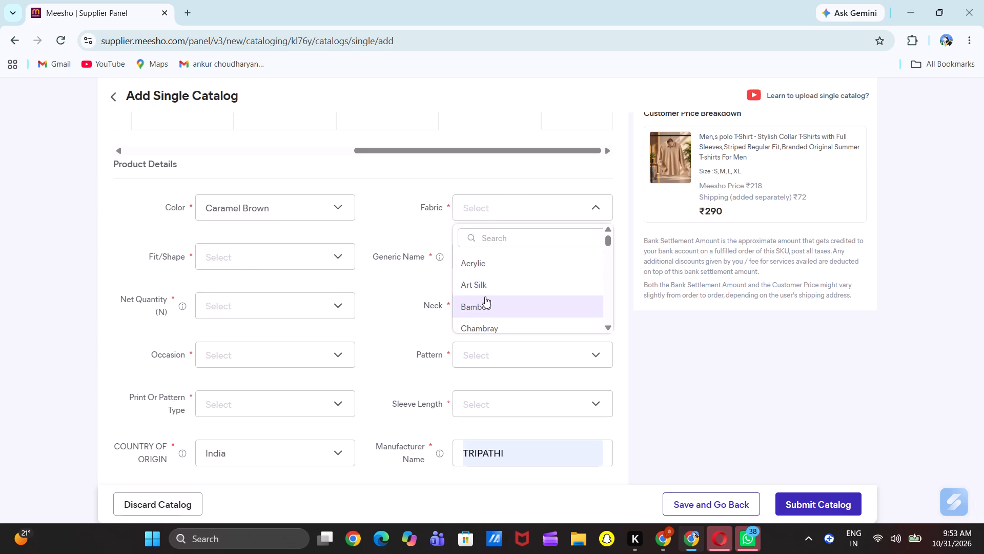
scroll(484, 298, "down", 2)
left_click(484, 298)
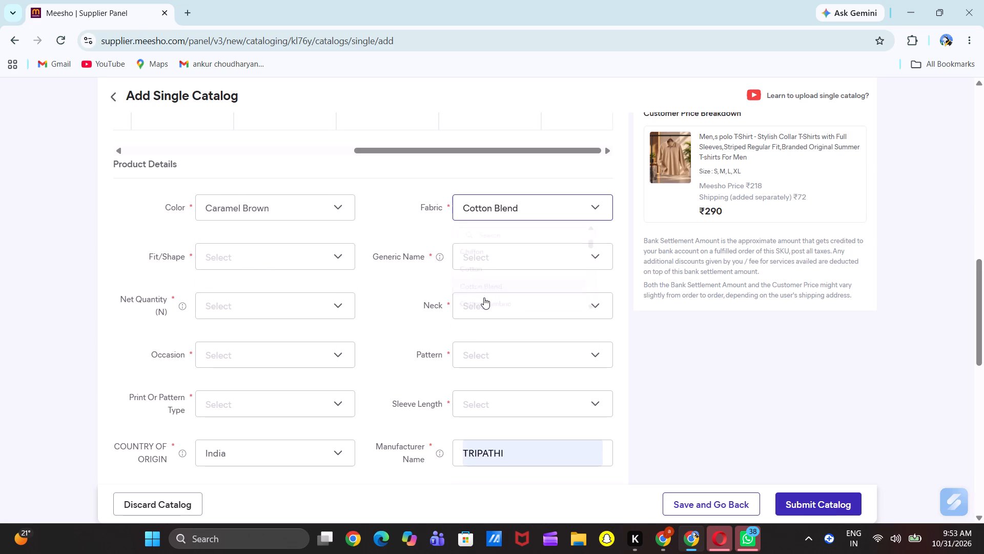
Set the fit/shape to Regular and the generic name to Tshirts in Product 6's product details.
left_click(266, 247)
scroll(249, 323, "down", 1)
left_click(236, 331)
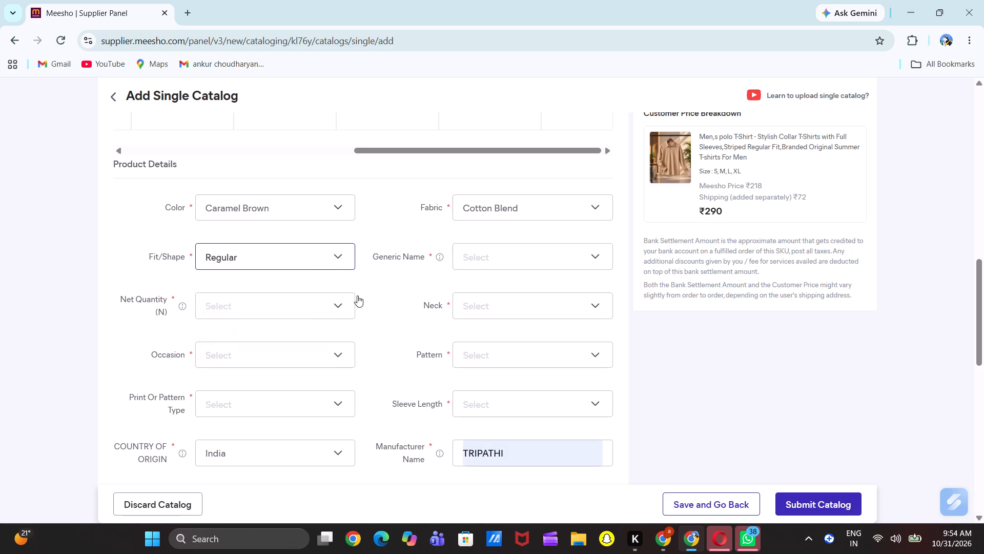
left_click(500, 252)
scroll(505, 366, "down", 1)
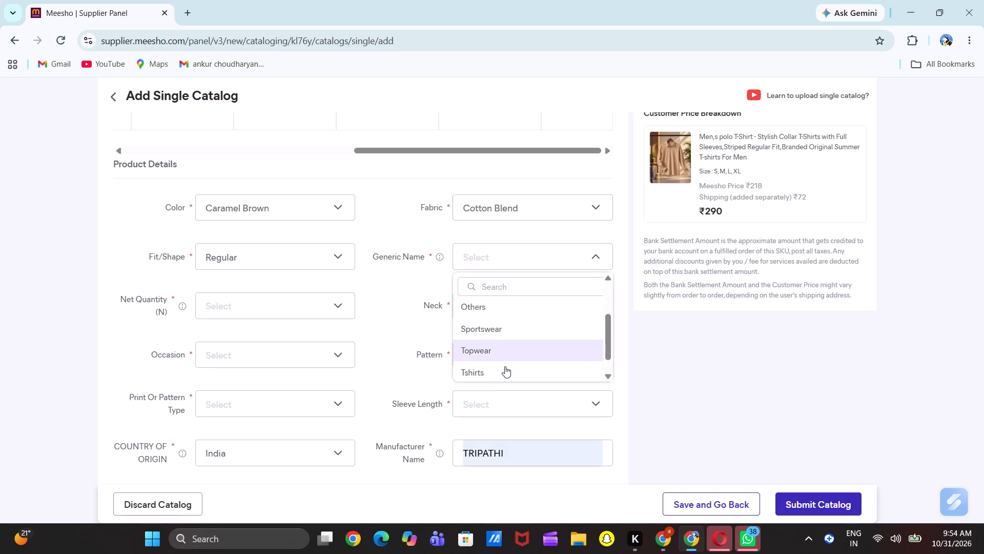
scroll(505, 366, "down", 1)
left_click(477, 350)
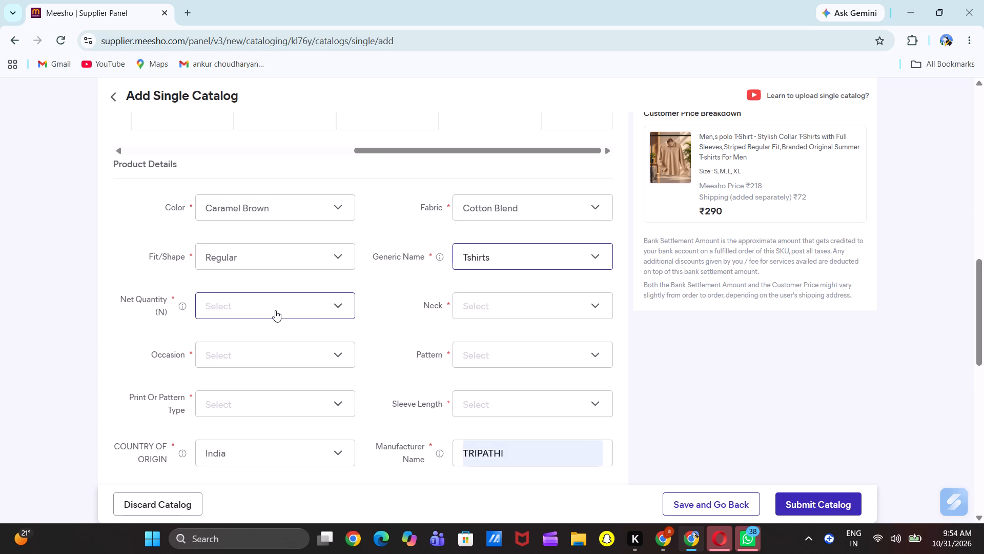
Set the net quantity to 1 and the neck to Polo in Product 6's product details.
left_click(275, 310)
left_click(218, 357)
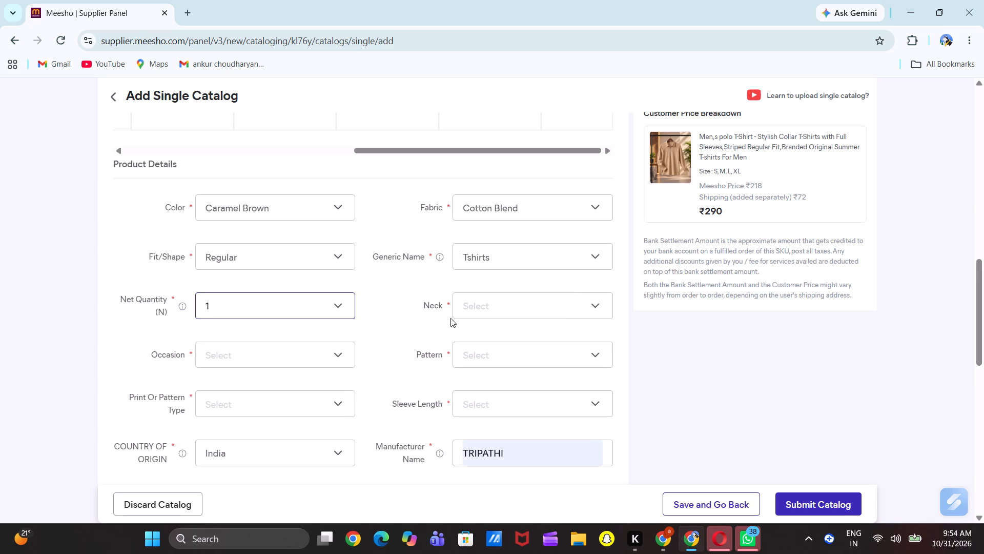
left_click(474, 311)
scroll(516, 408, "down", 1)
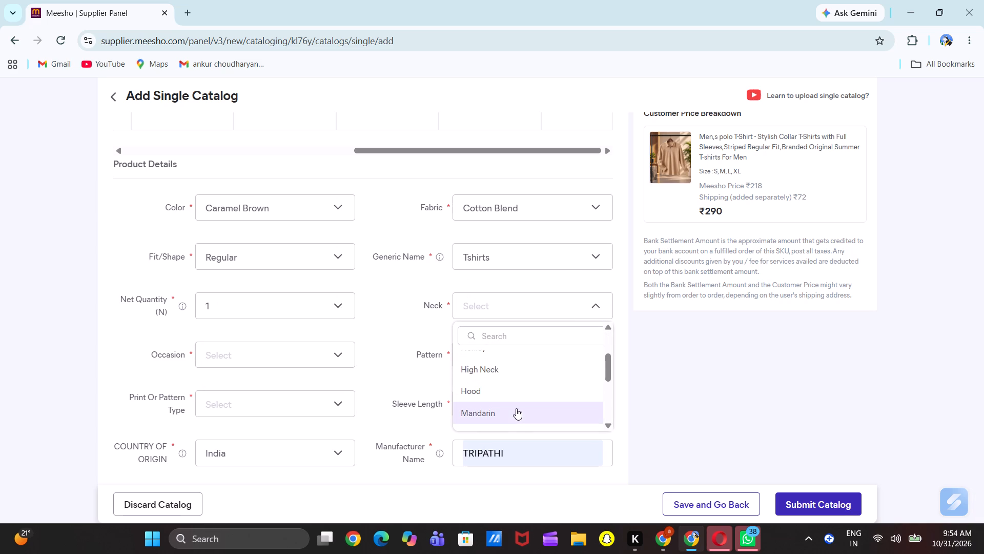
scroll(516, 408, "down", 1)
left_click(499, 402)
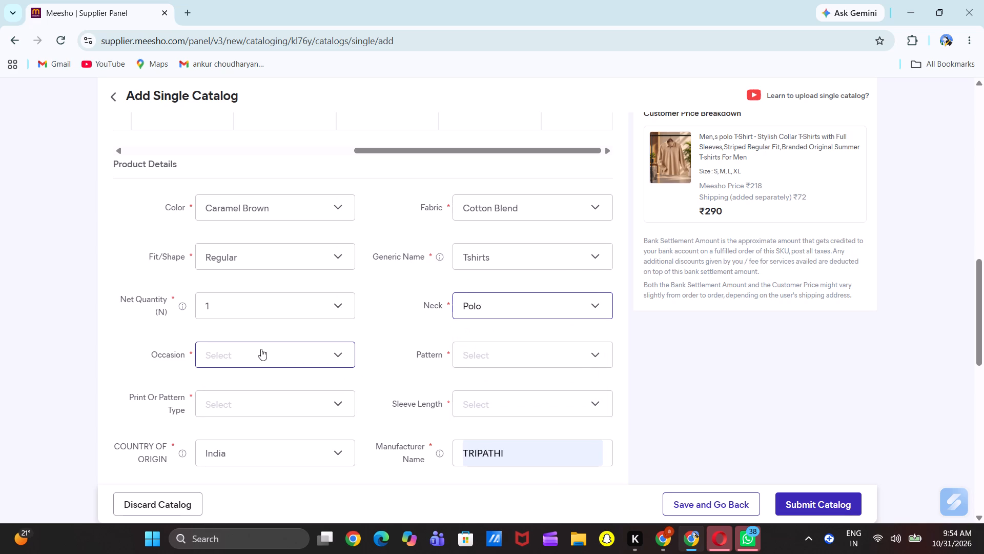
Set the occasion to Casual and the pattern to Solid in Product 6's product details.
left_click(261, 349)
left_click(249, 435)
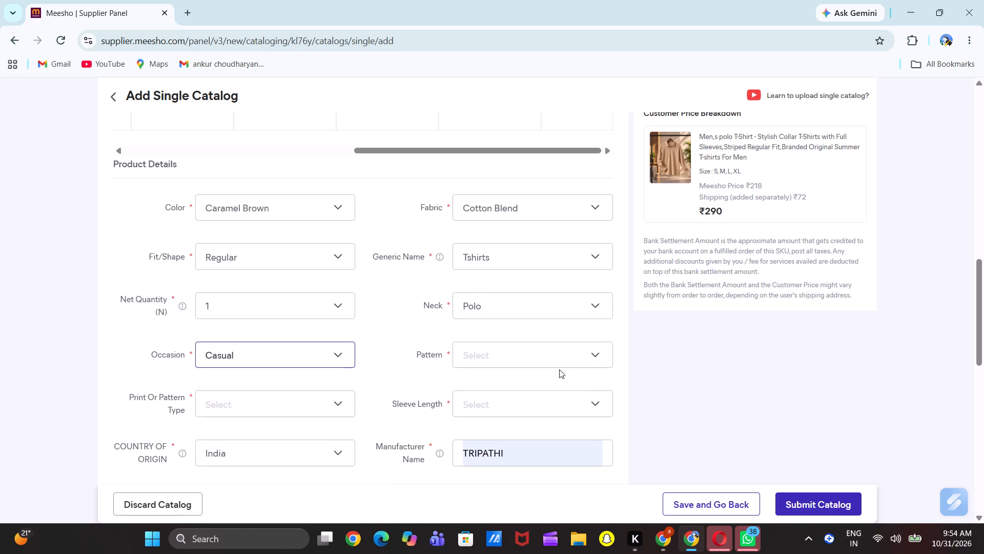
left_click(563, 366)
scroll(526, 449, "down", 1)
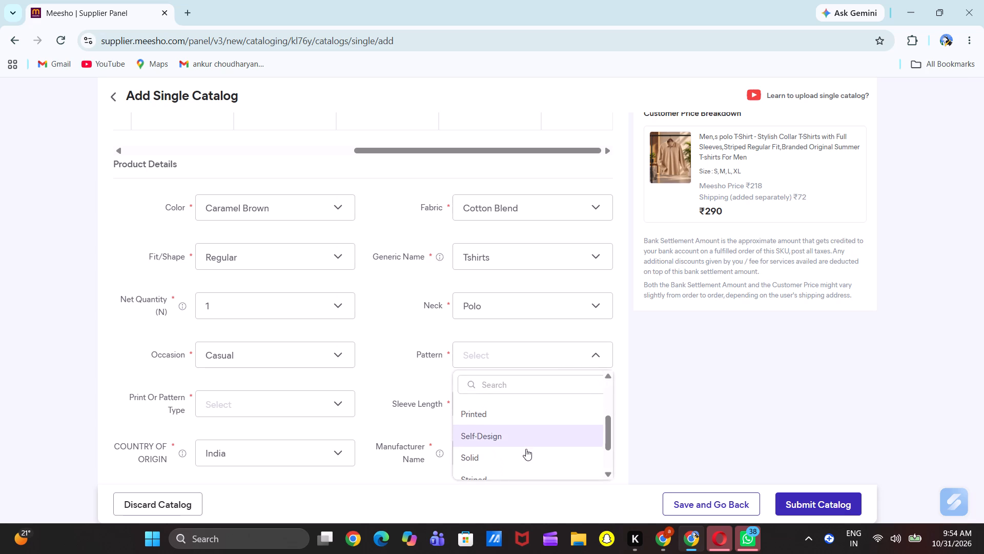
scroll(526, 449, "down", 1)
left_click(526, 449)
Set the print or pattern type to Solid and the sleeve length to Long Sleeves in Product 6's product details.
scroll(433, 429, "down", 2)
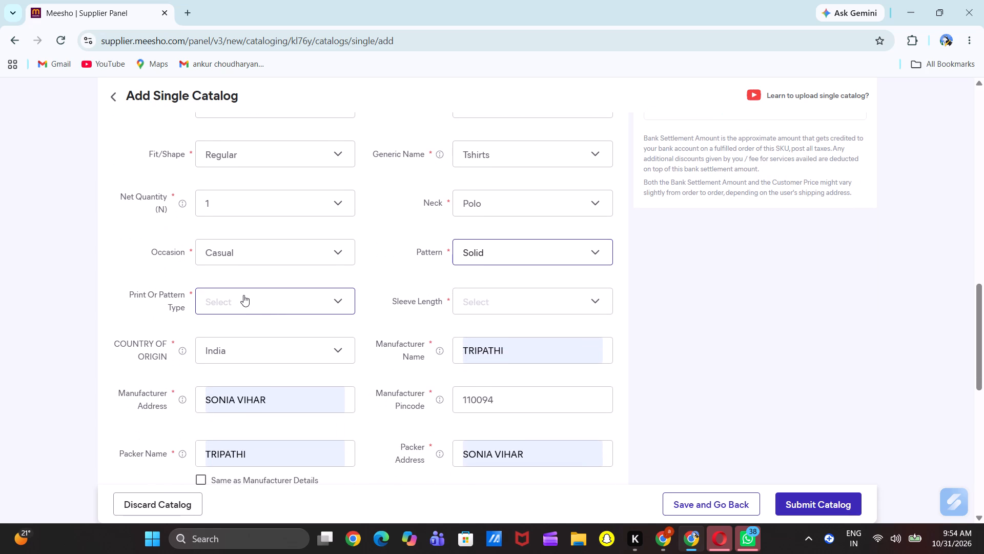
left_click(243, 295)
scroll(255, 404, "down", 2)
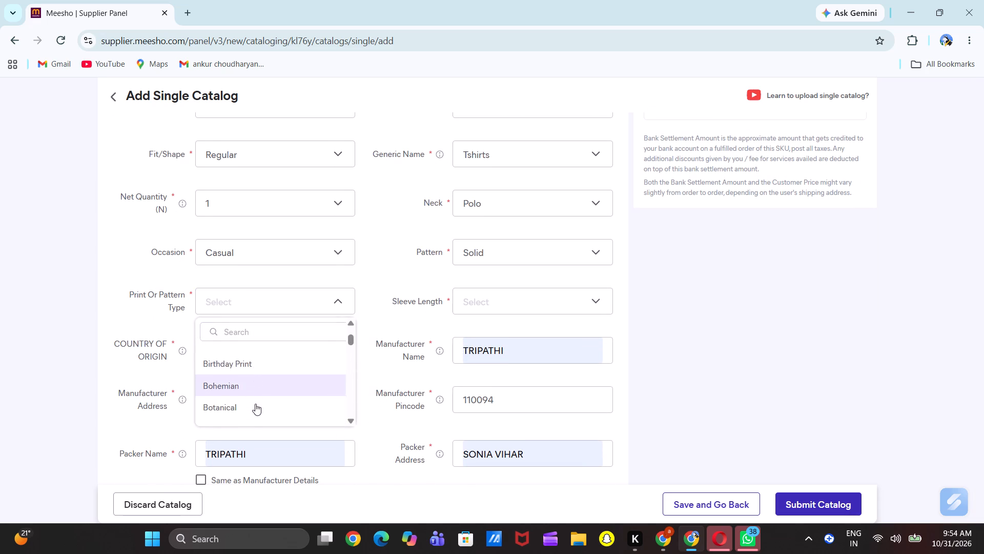
scroll(255, 404, "down", 2)
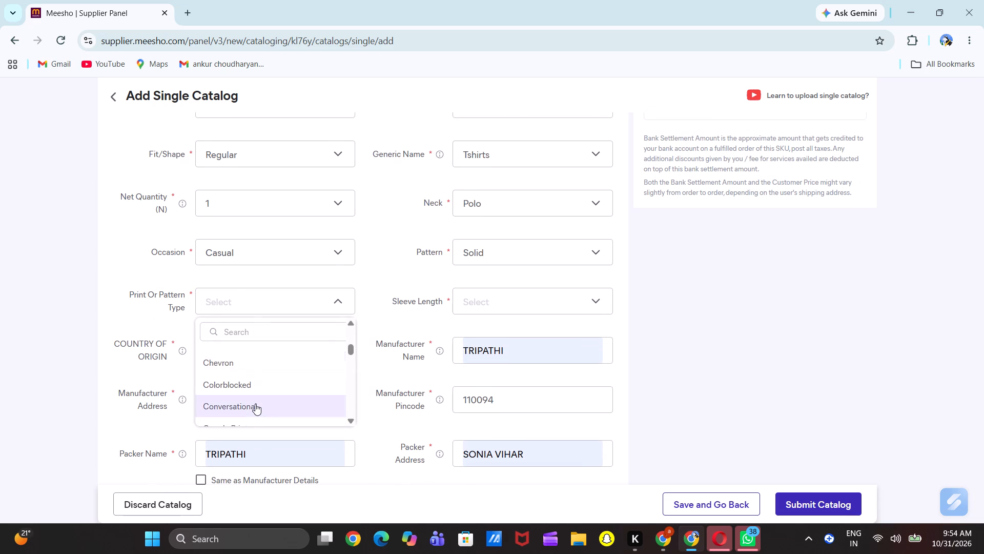
scroll(255, 404, "down", 3)
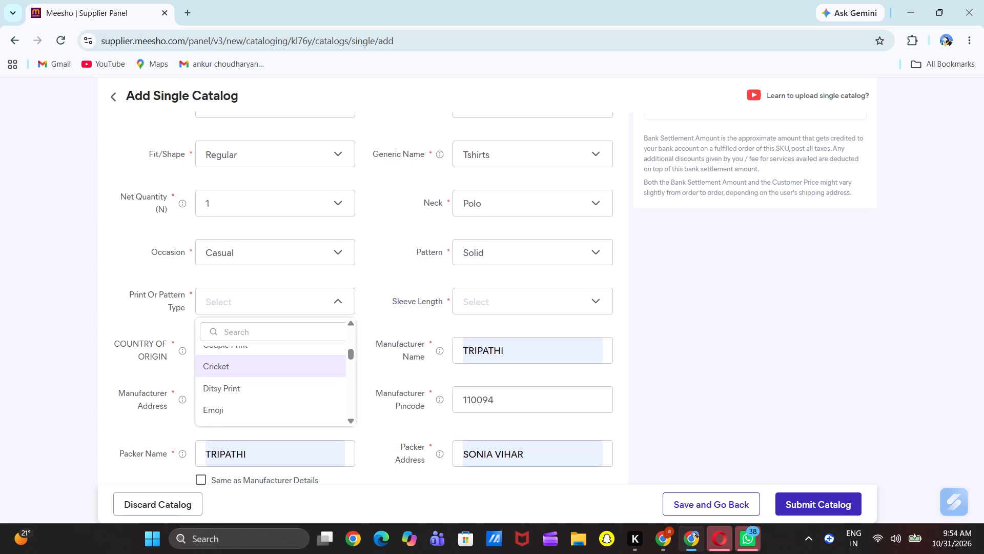
left_click(244, 327)
type("SO")
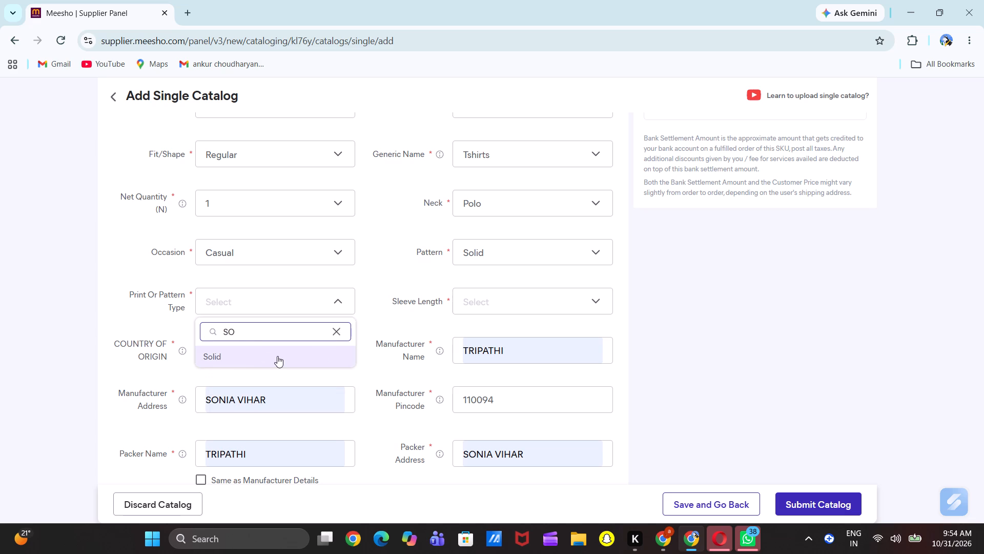
left_click(229, 350)
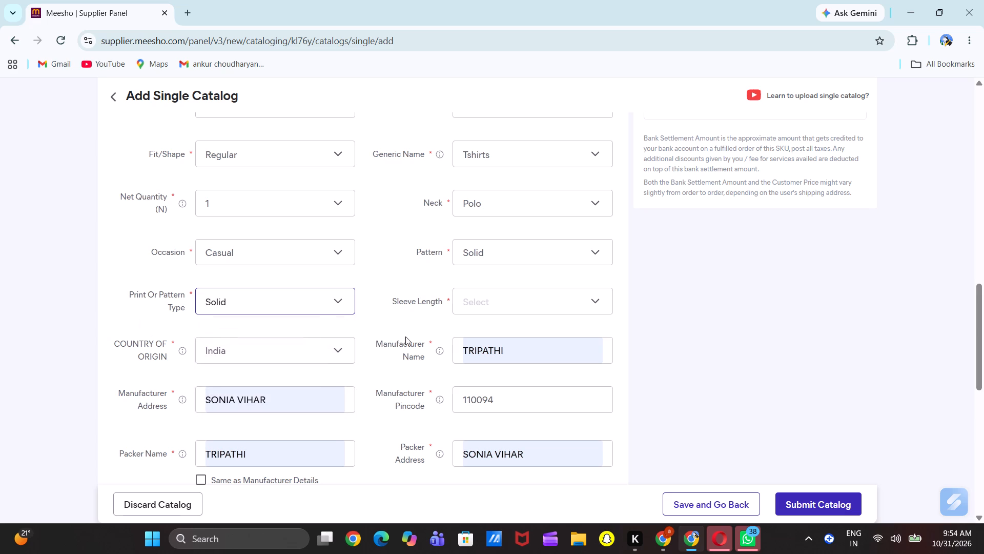
left_click(499, 303)
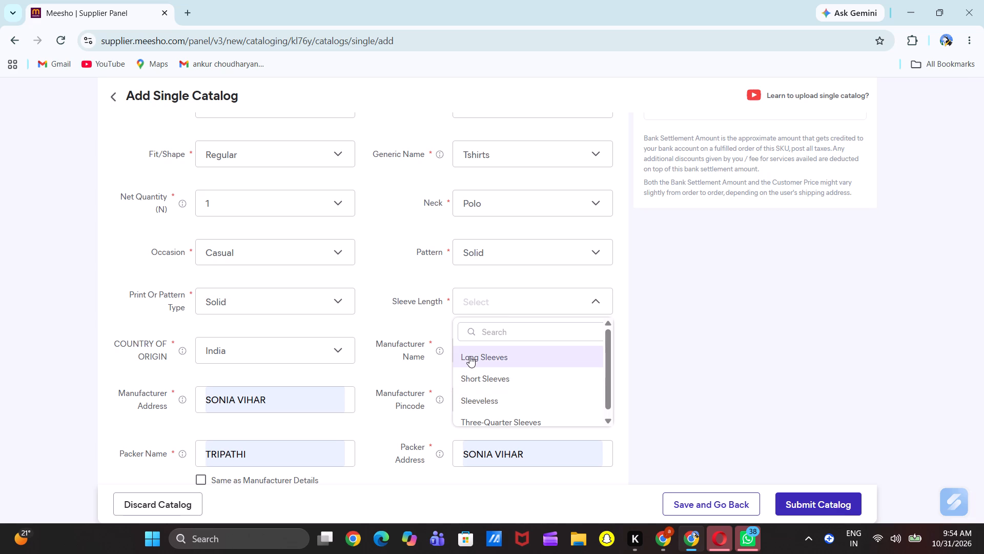
left_click(469, 356)
Set the length to Regular and the number of pockets to No Pocket in Product 6's other attributes.
scroll(425, 390, "down", 3)
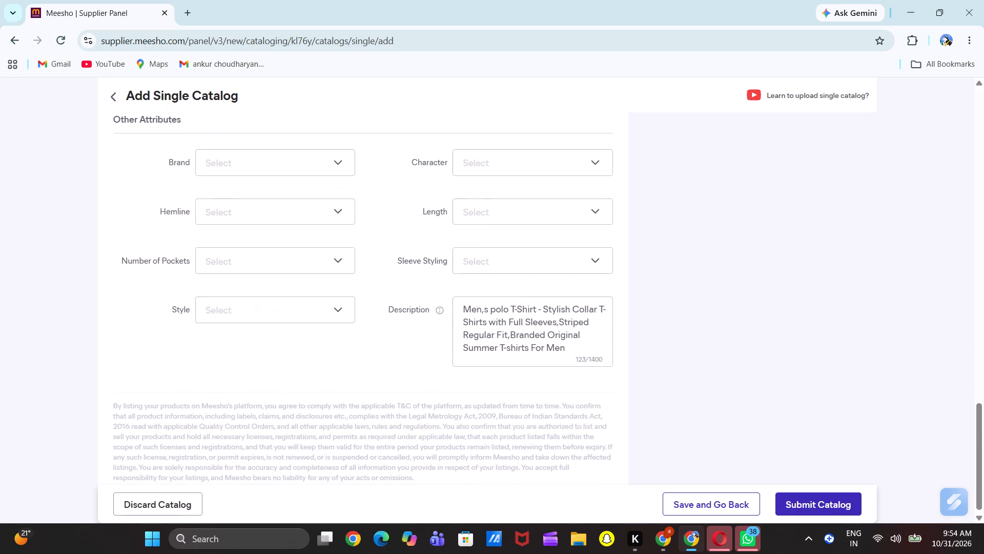
scroll(425, 390, "down", 1)
left_click(492, 201)
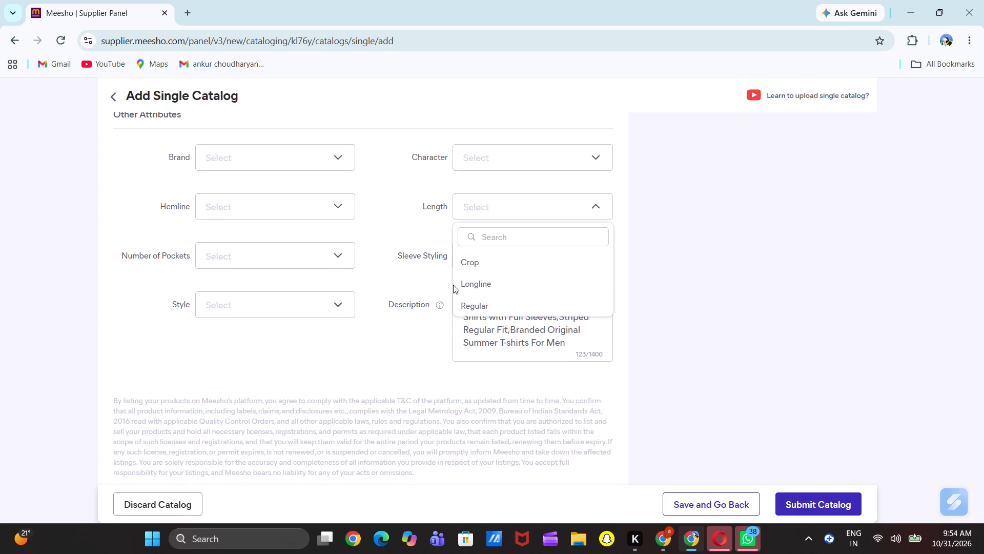
left_click(496, 299)
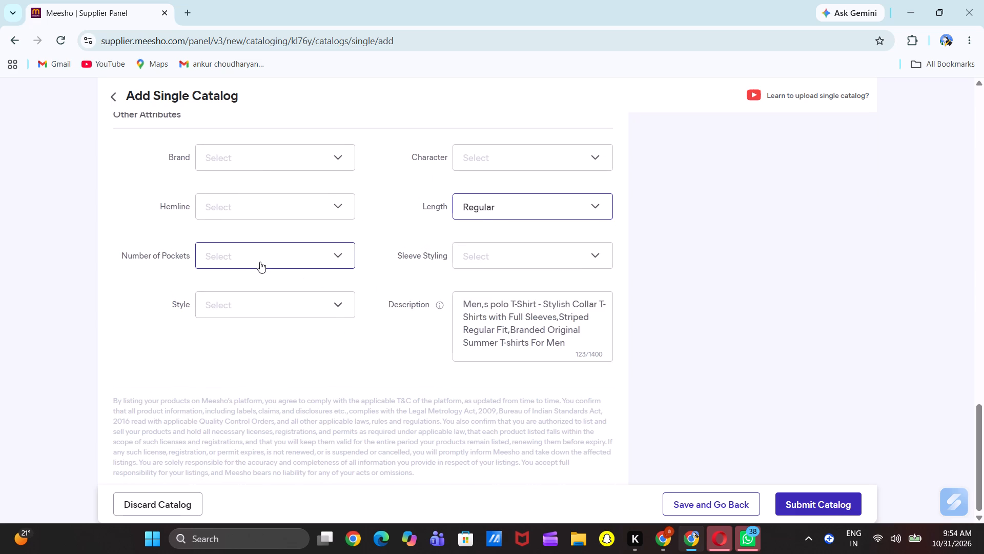
left_click(259, 261)
left_click(238, 360)
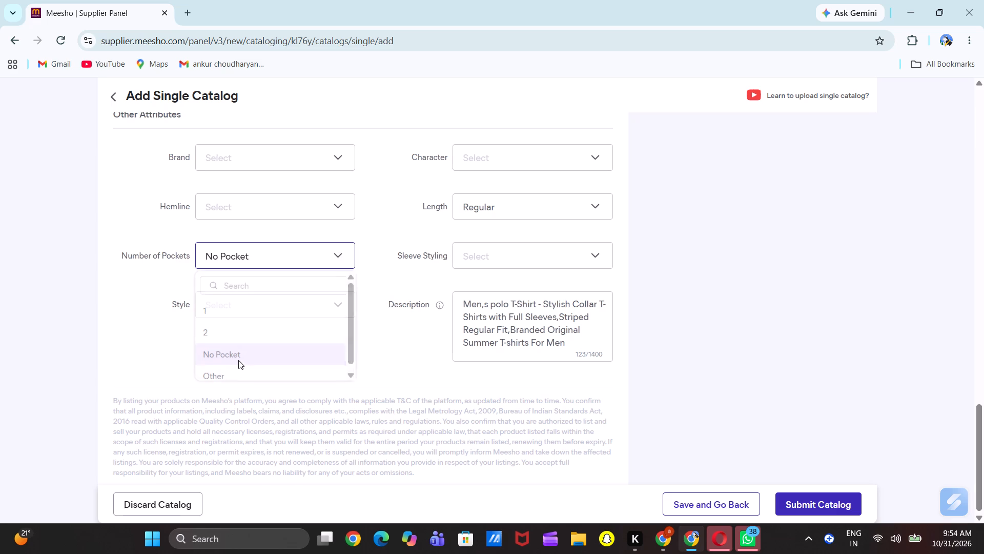
Set the style to Korean and the sleeve styling to Raglan in Product 6's other attributes.
left_click(237, 306)
left_click(248, 374)
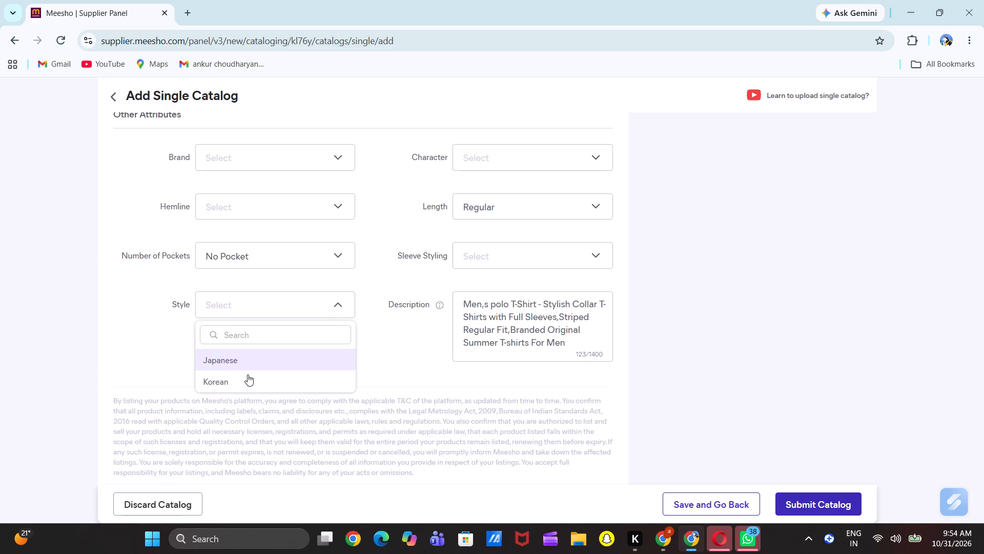
left_click(494, 250)
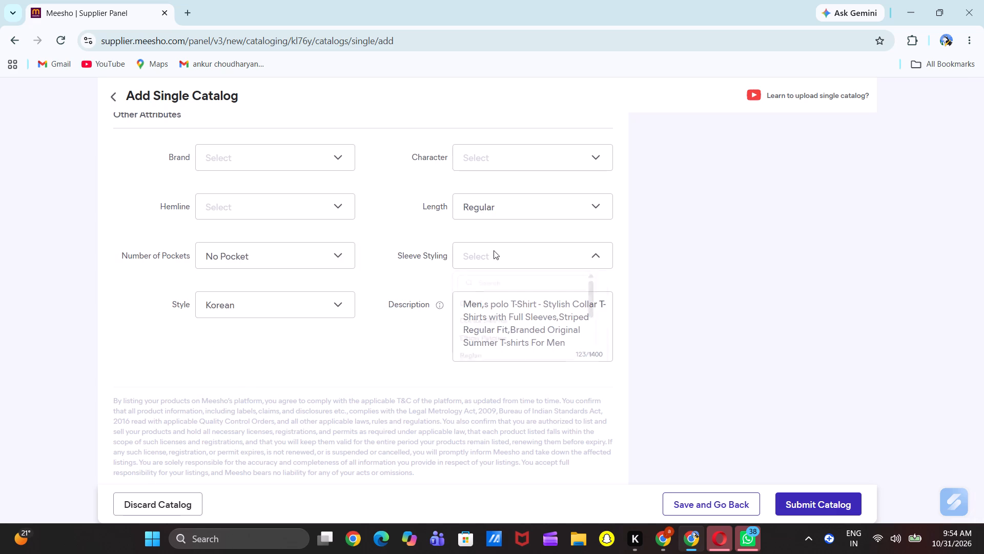
left_click(512, 375)
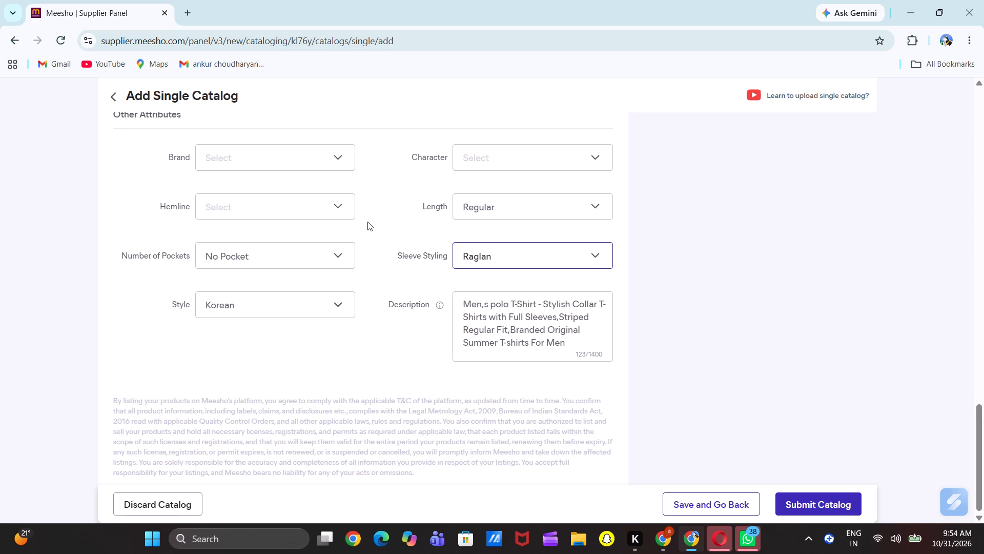
Review Product 6's completed form from the other attributes back to the product, size and inventory details.
scroll(367, 222, "up", 7)
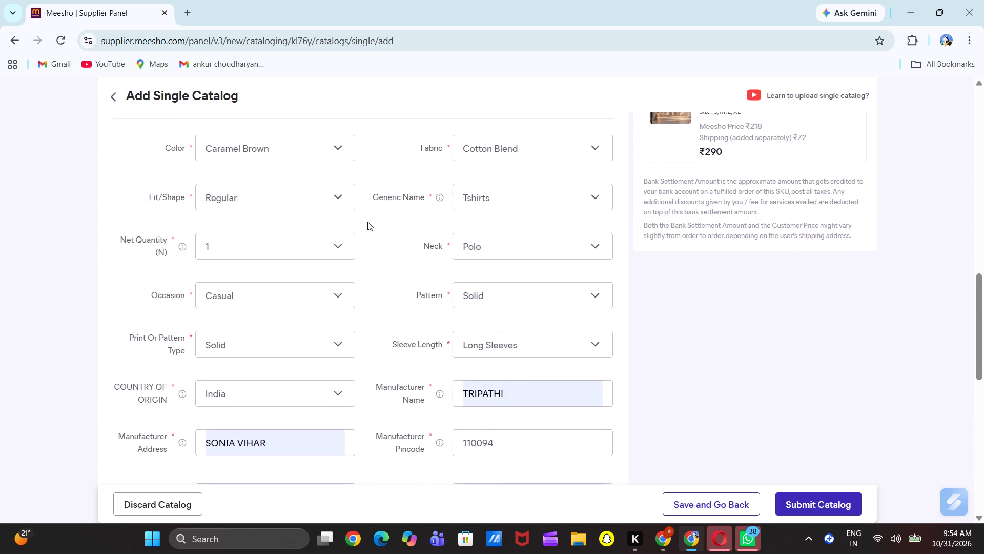
scroll(367, 222, "up", 4)
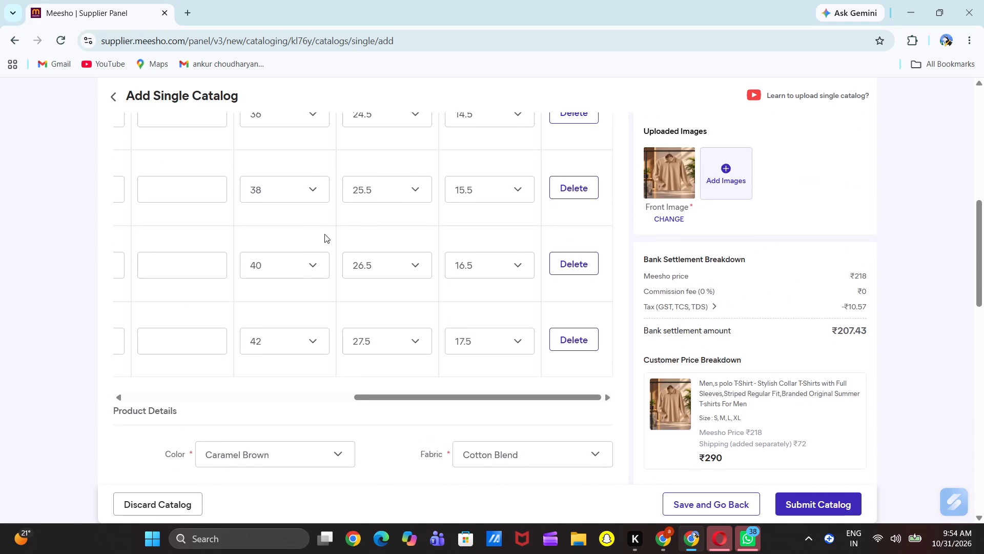
scroll(311, 229, "right", 5)
scroll(311, 229, "up", 5)
scroll(362, 238, "up", 2)
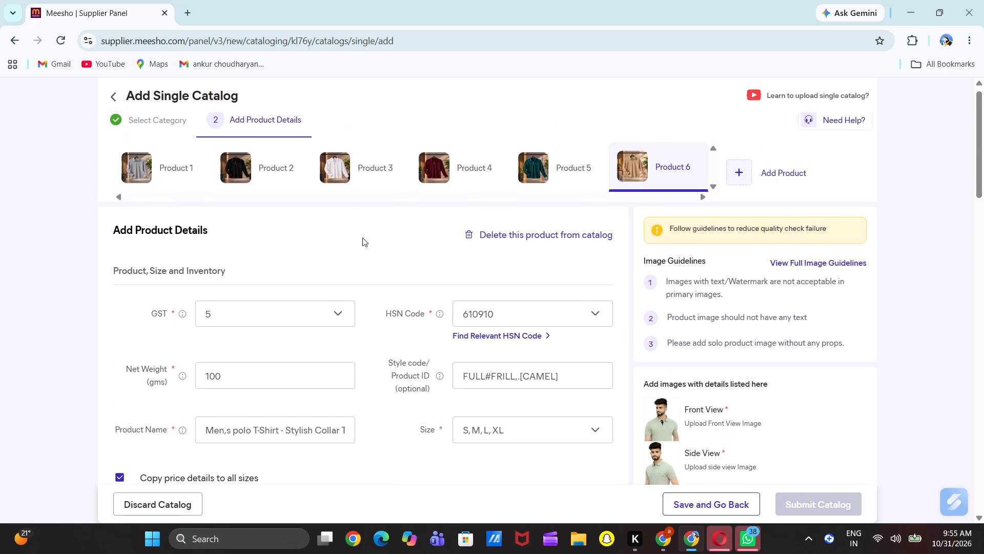
Submit the six-product catalog for quality check and dismiss the ad campaign offer.
left_click(797, 496)
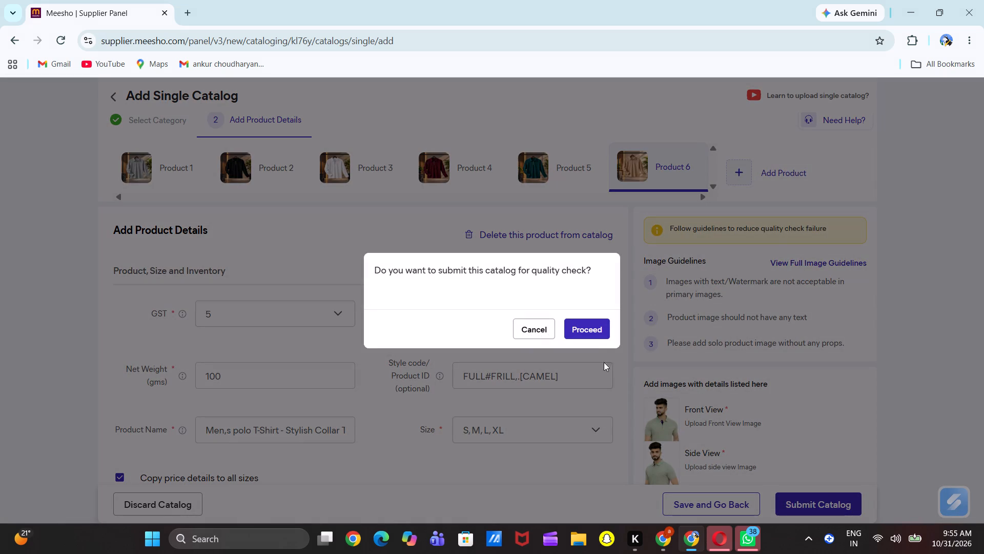
left_click(583, 327)
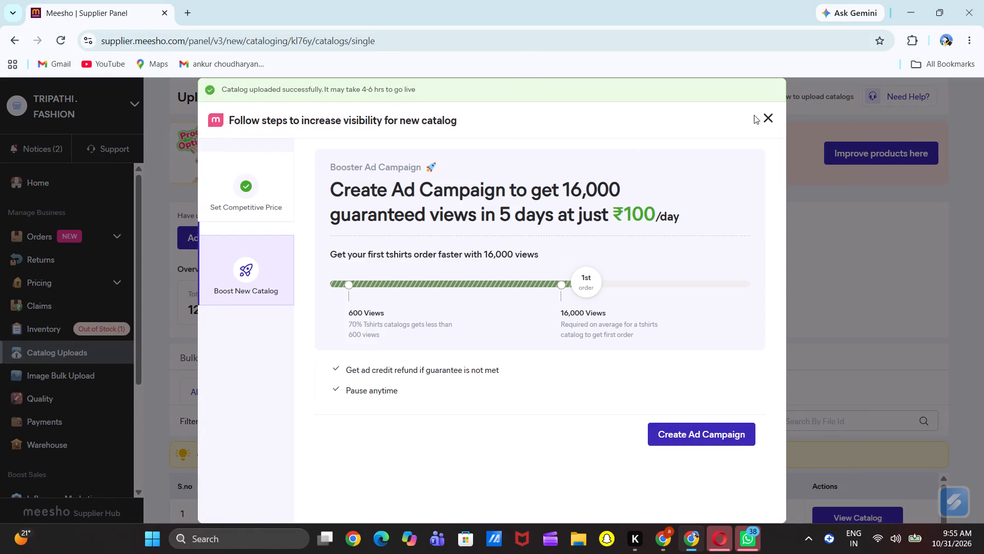
left_click(765, 113)
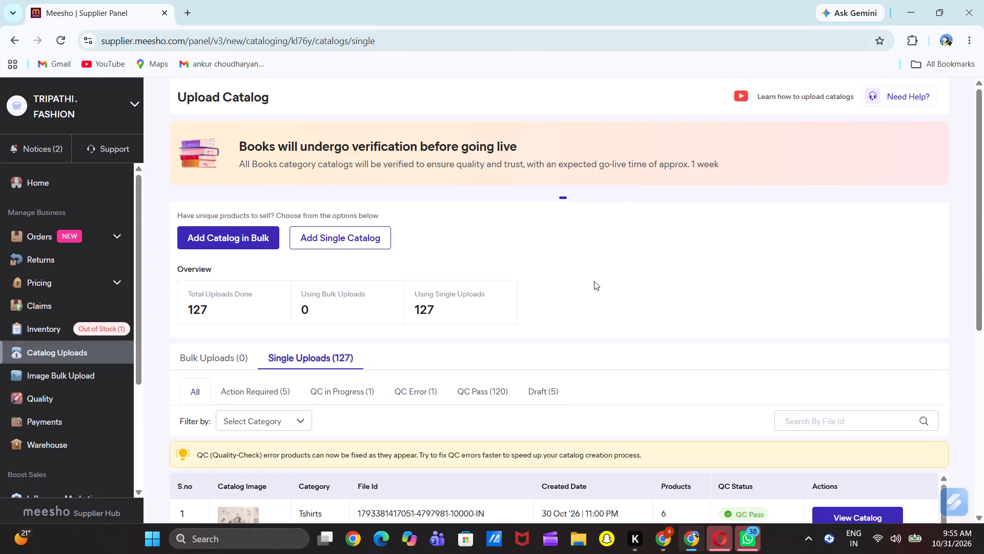
Filter the single uploads to drafts and look through the draft T-shirt catalogs.
scroll(594, 281, "down", 4)
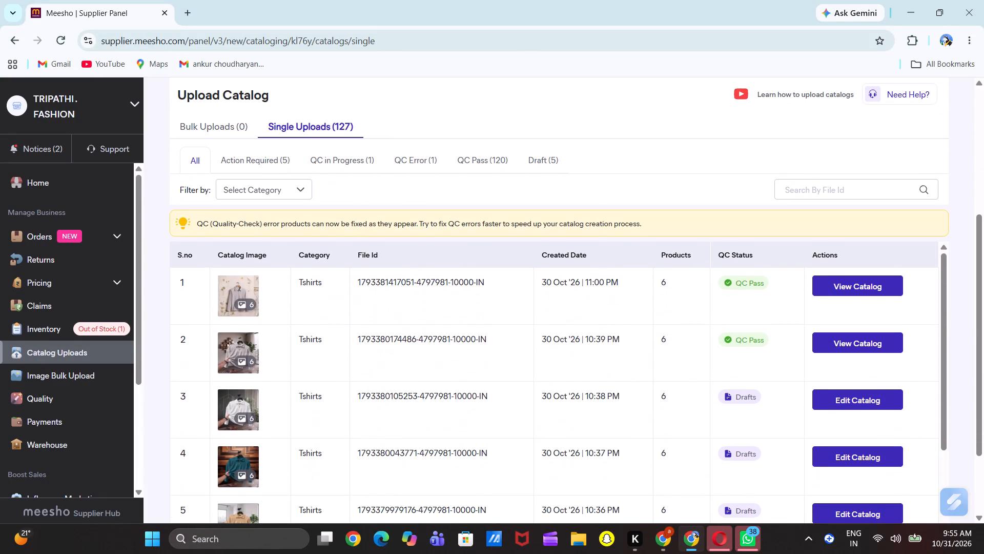
left_click(535, 155)
scroll(510, 266, "down", 1)
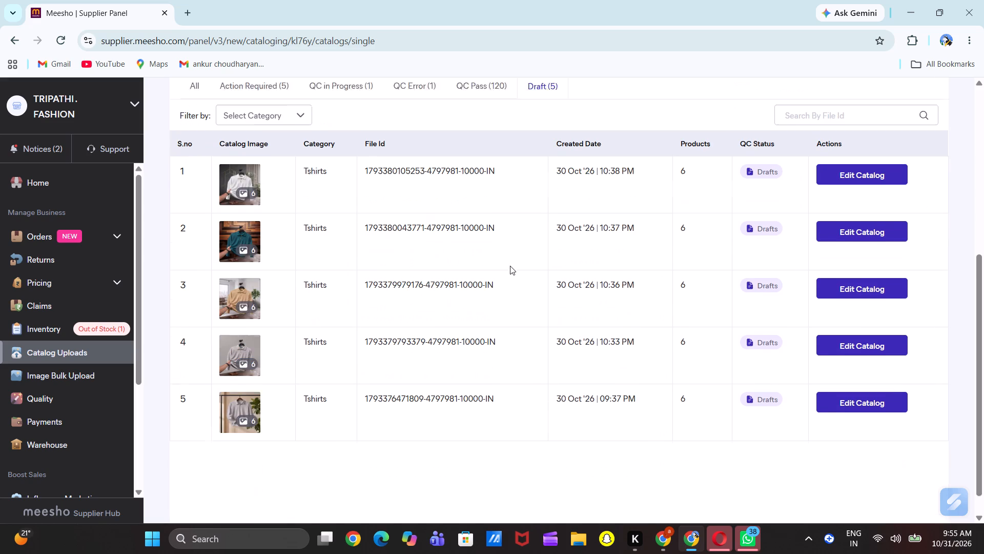
scroll(510, 266, "down", 2)
scroll(510, 266, "up", 2)
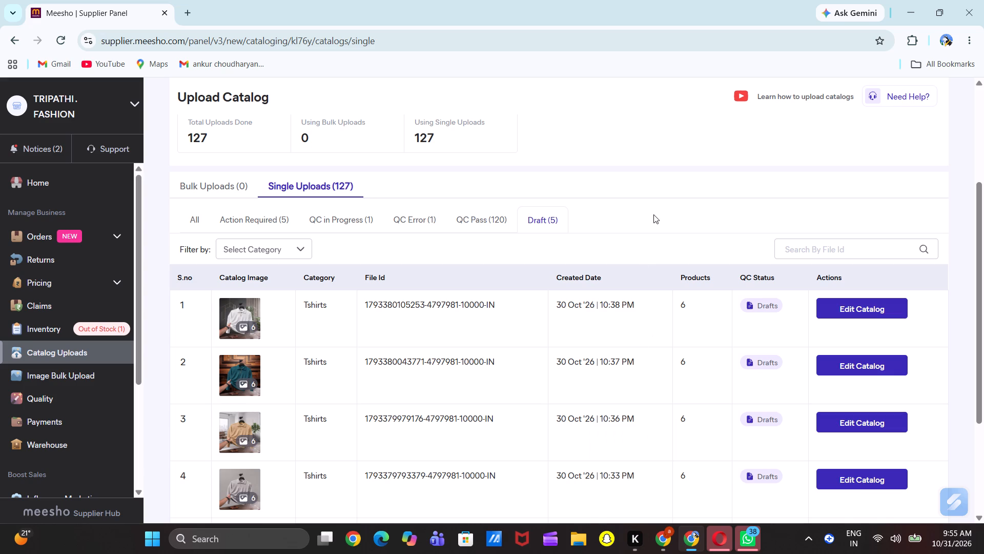
Close the Meesho supplier panel window and the remaining Chrome window.
left_click(983, 0)
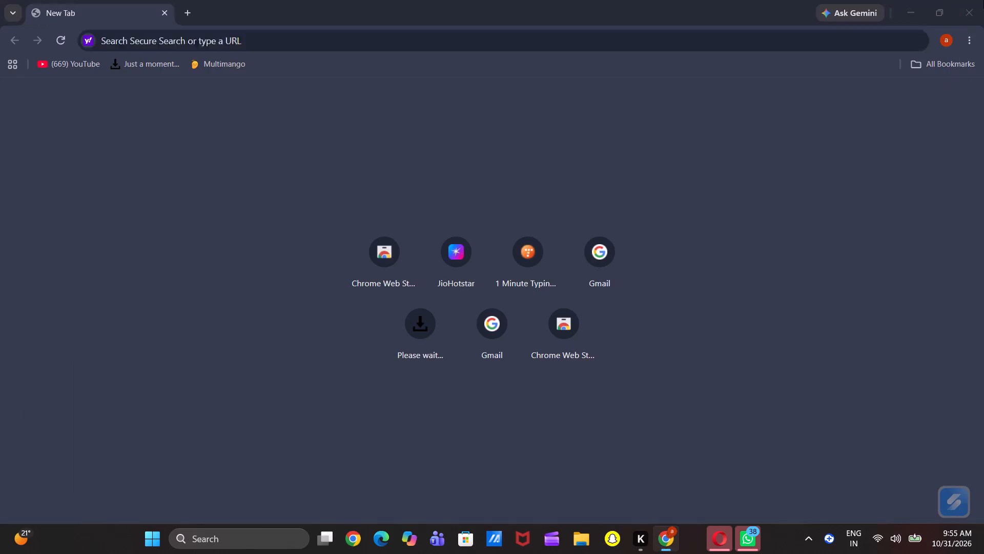
left_click(981, 1)
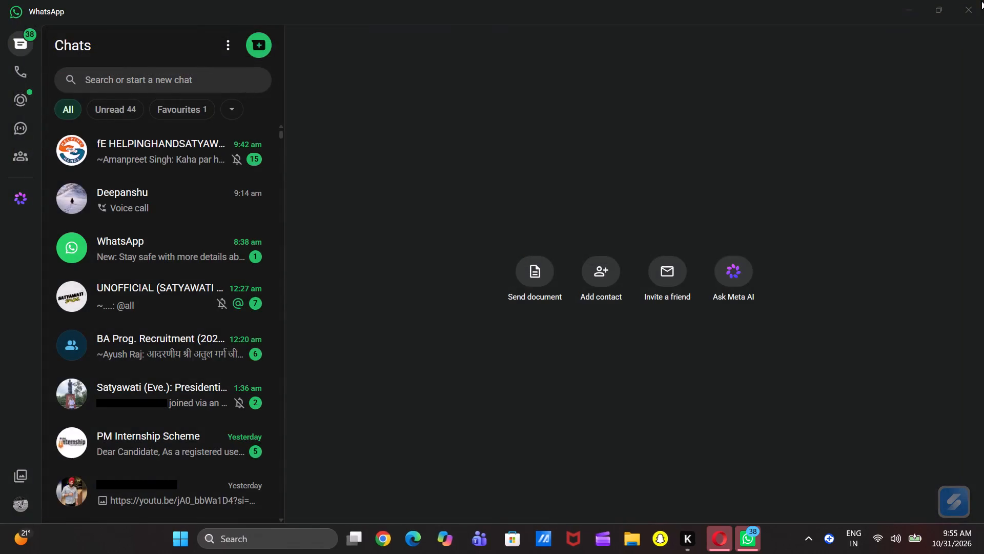
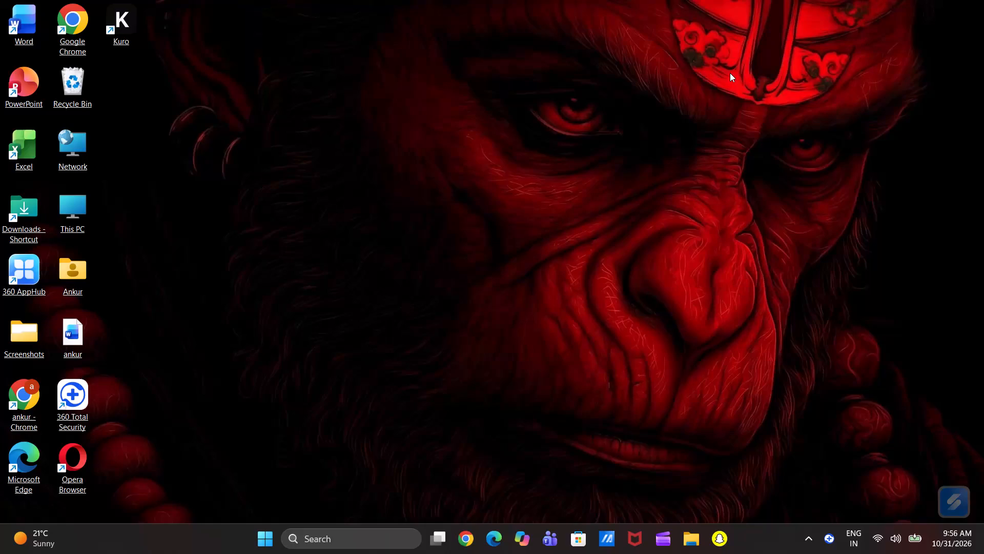
Shut down the computer from the Windows desktop.
key("alt+F4")
key("alt+F4")
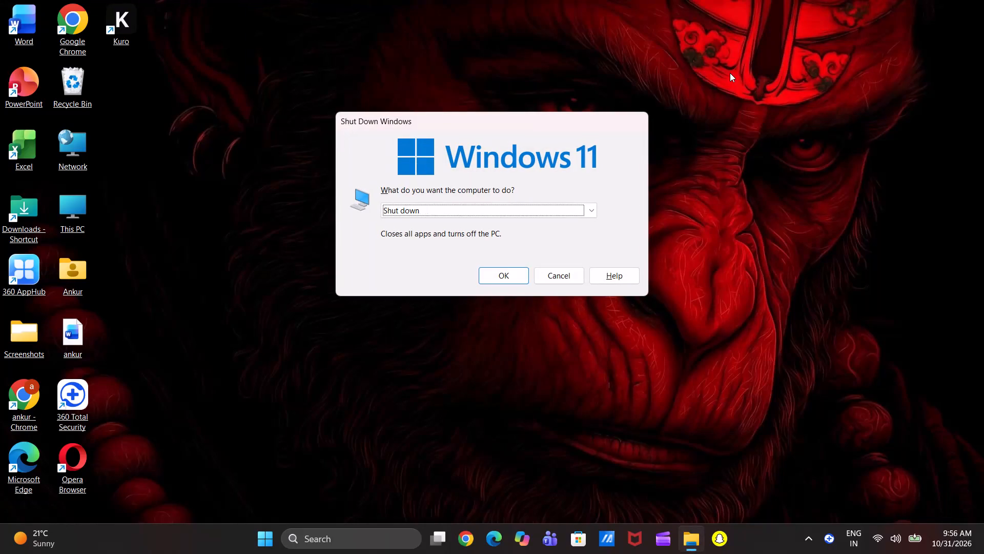
left_click(504, 270)
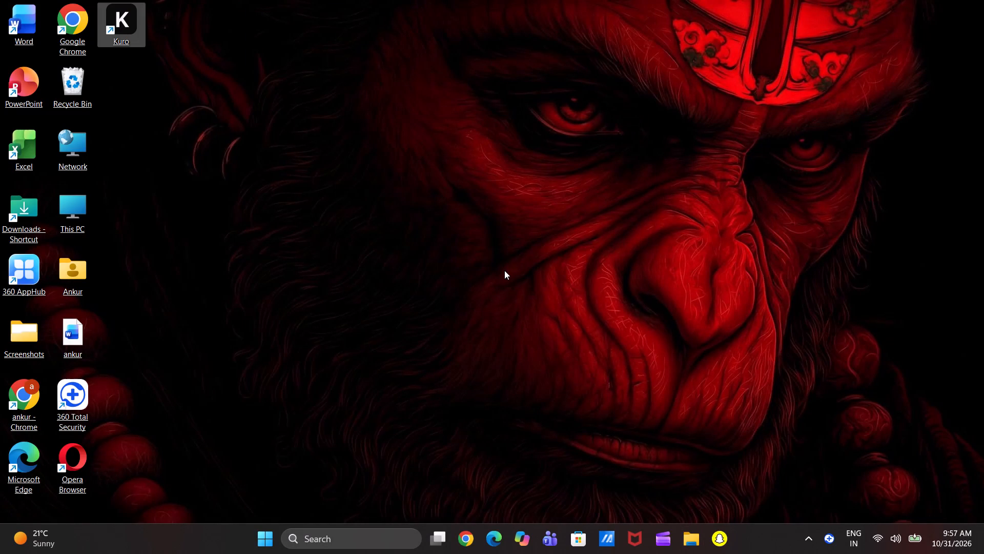